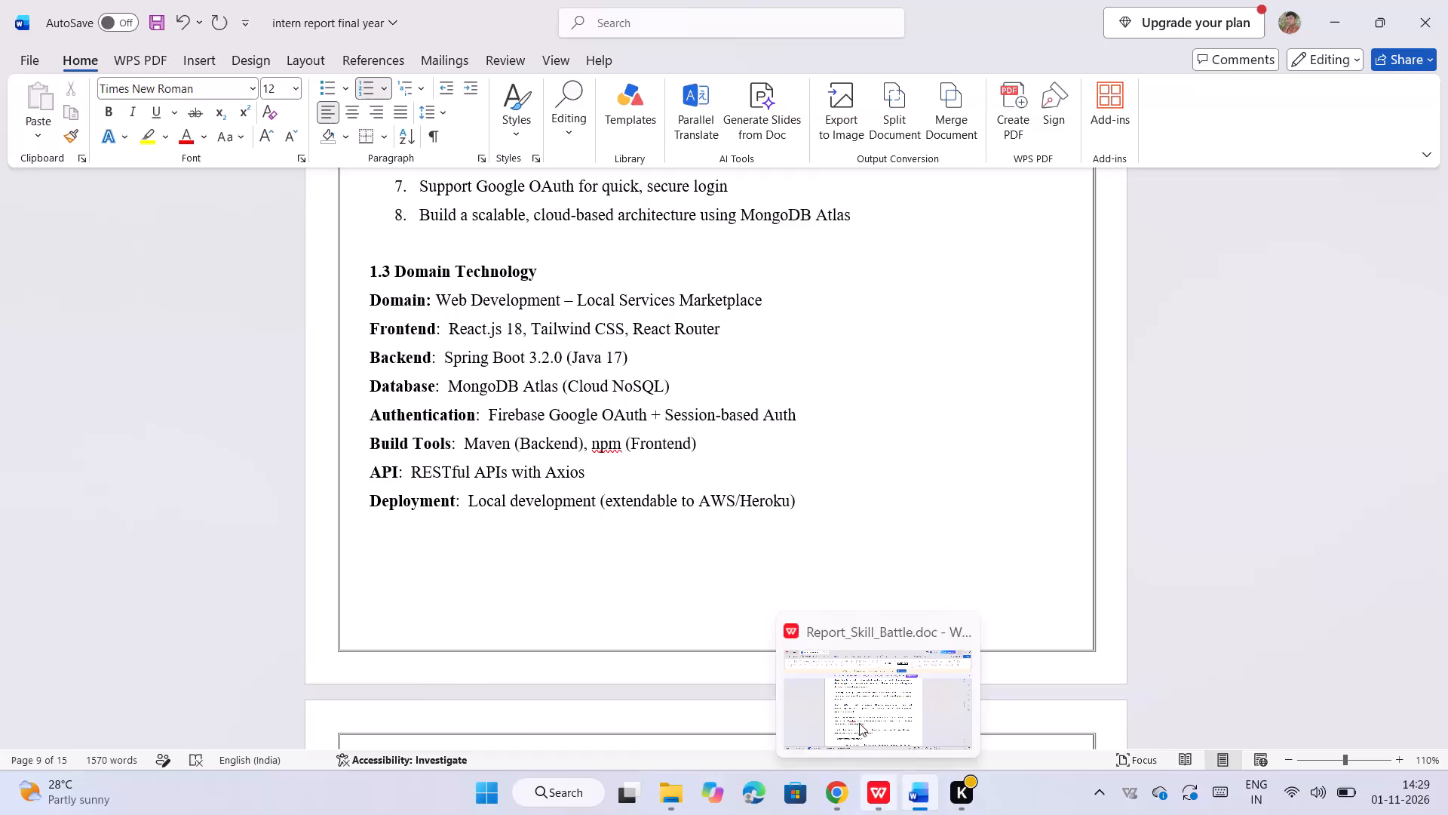
Compare section 1.3 Domain Technology of Report_Skill_Battle.doc in WPS Office with the same section of the Word intern report.
{"action": "left_click", "coordinate": [852, 691]}
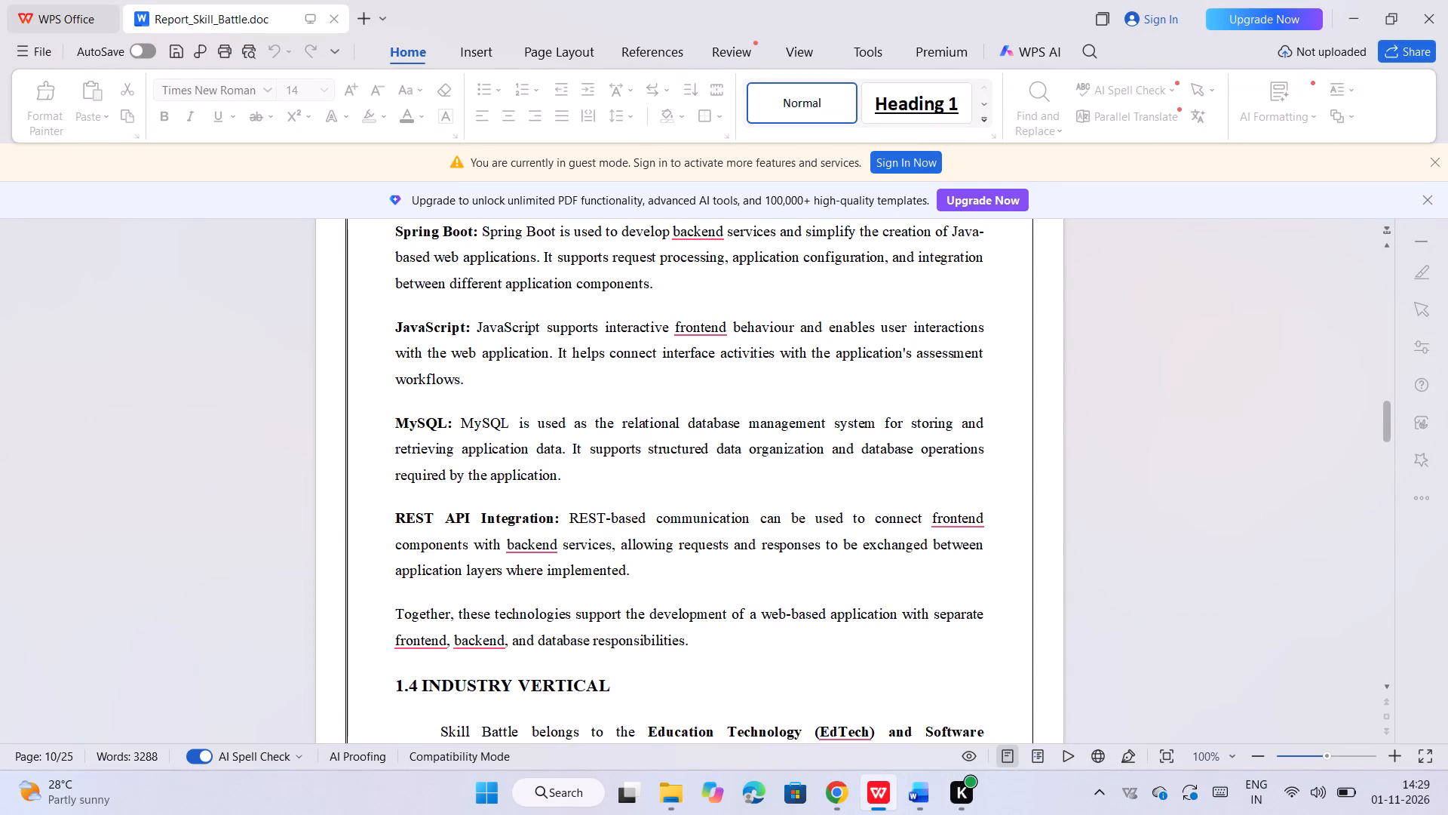
{"action": "scroll", "coordinate": [673, 575], "scroll_direction": "up", "scroll_amount": 4}
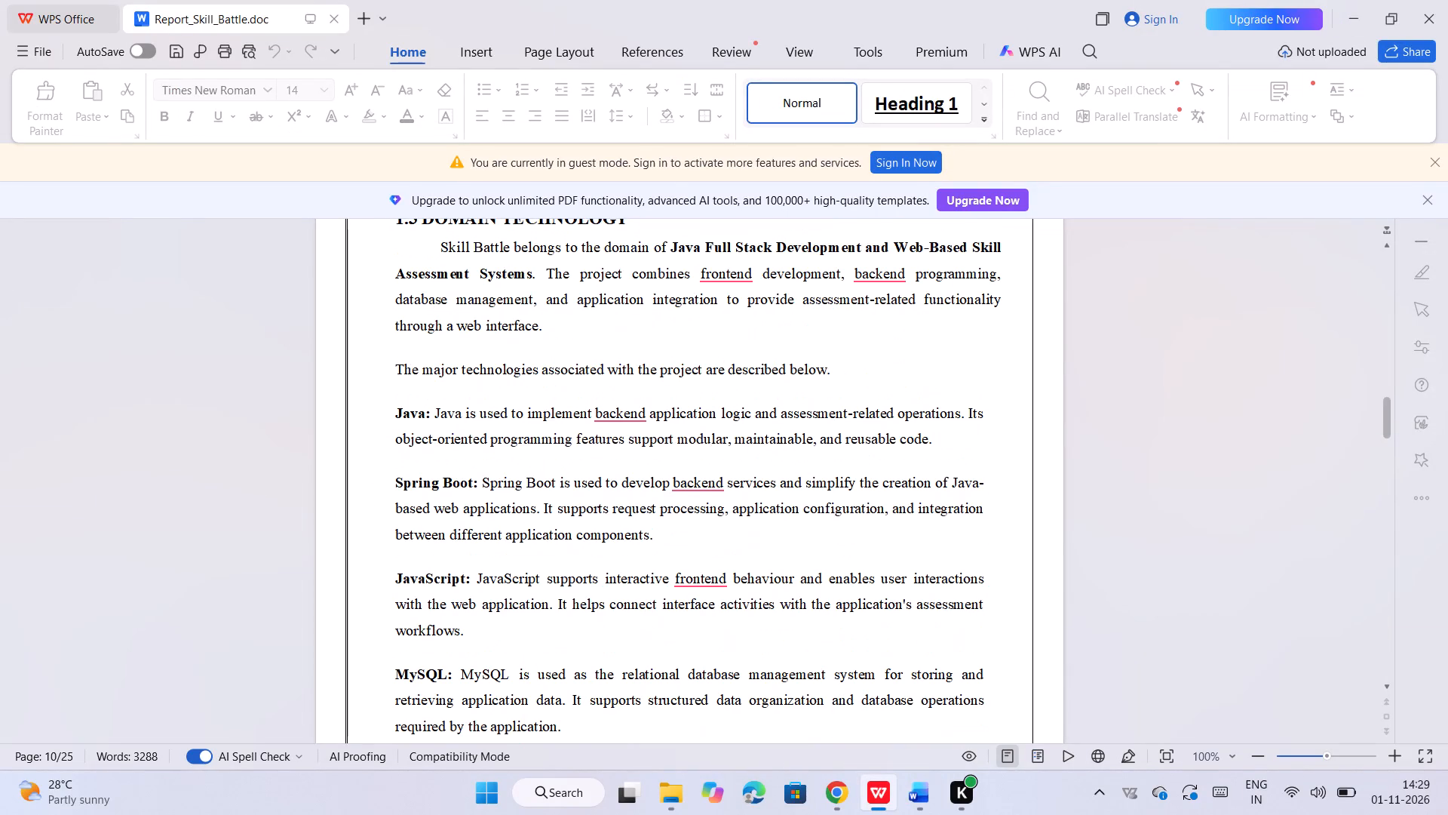
{"action": "scroll", "coordinate": [673, 575], "scroll_direction": "up", "scroll_amount": 2}
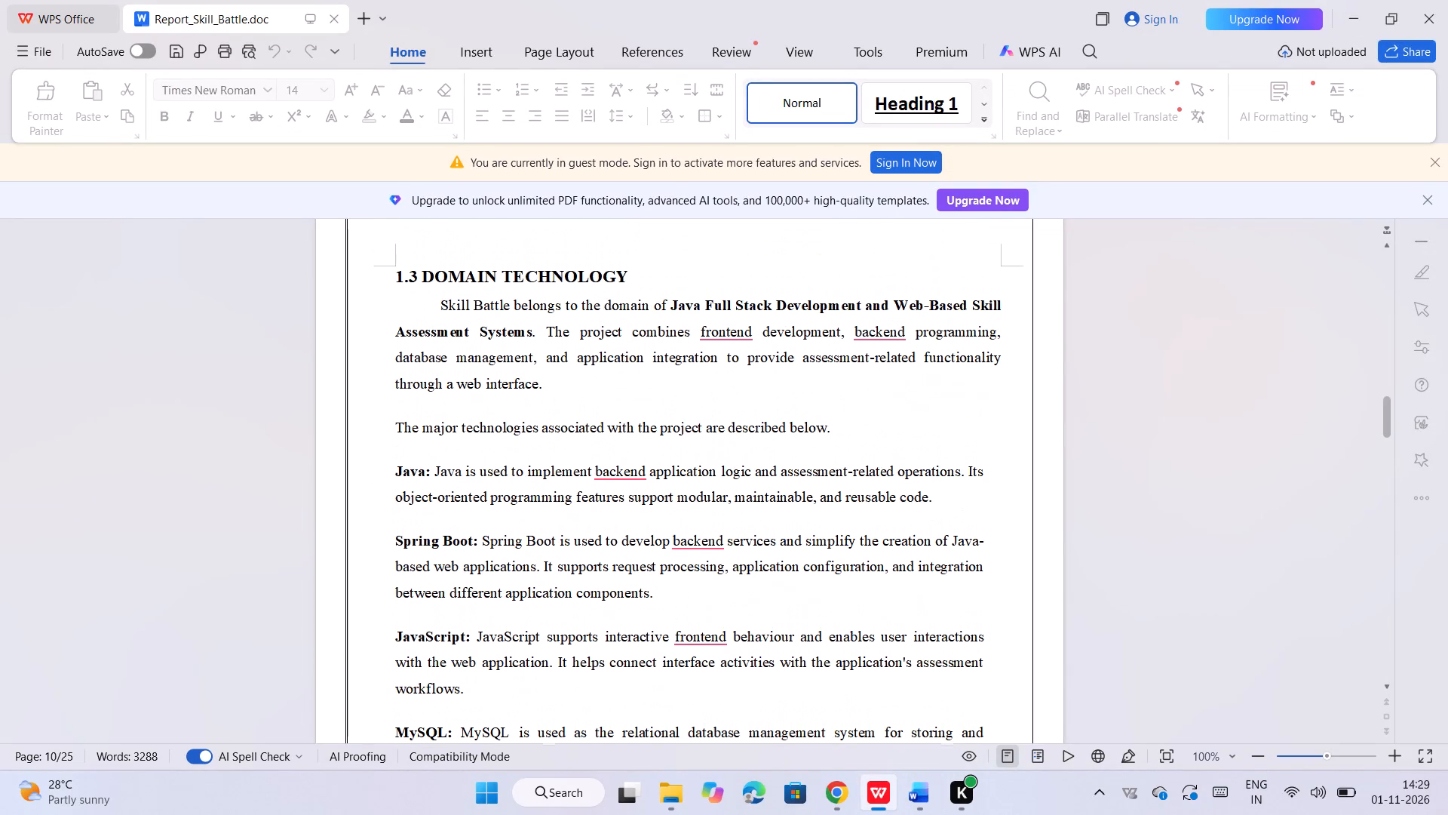
{"action": "scroll", "coordinate": [872, 693], "scroll_direction": "up", "scroll_amount": 1}
{"action": "key", "text": "alt+Tab"}
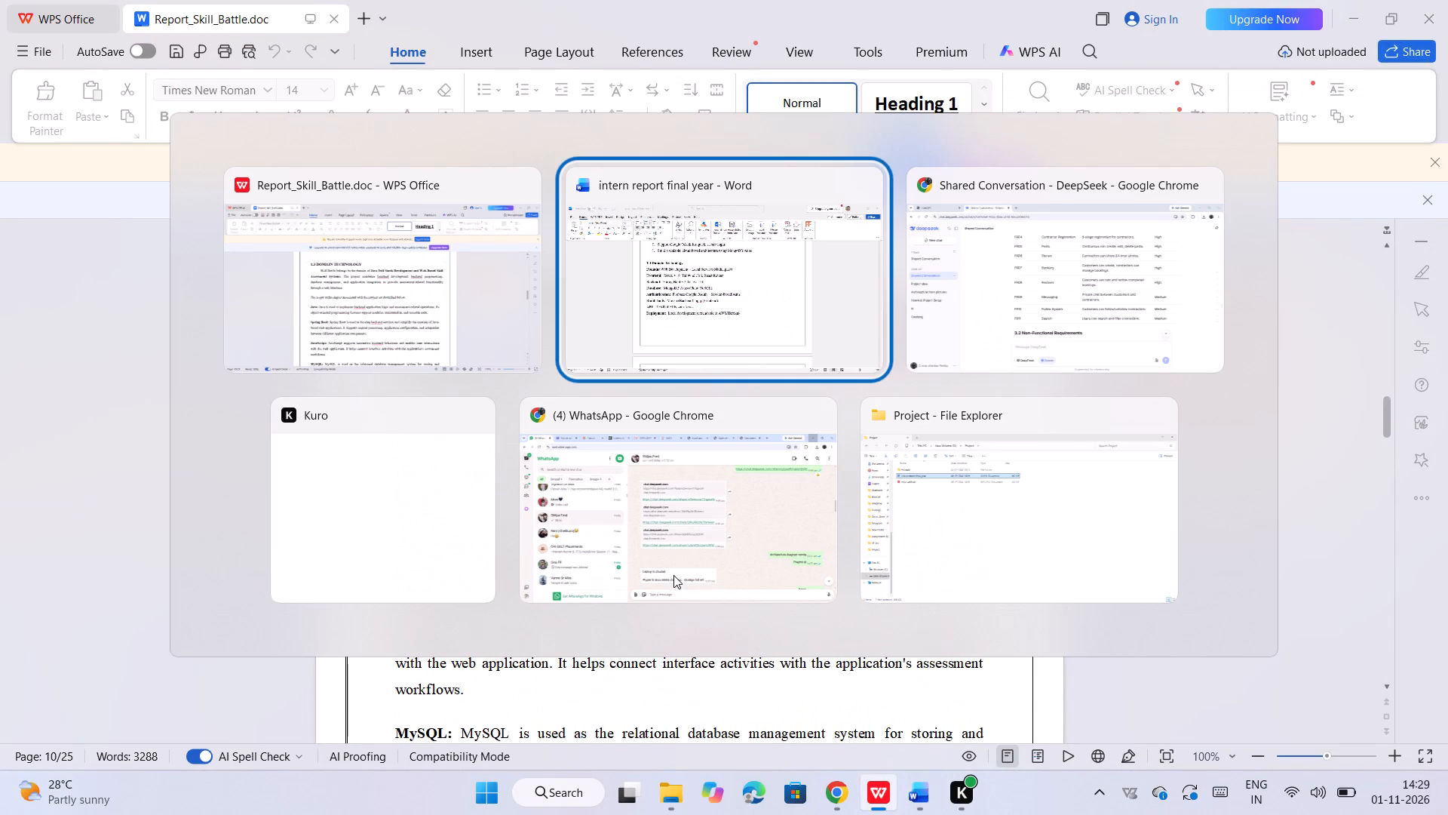
{"action": "left_click", "coordinate": [621, 254]}
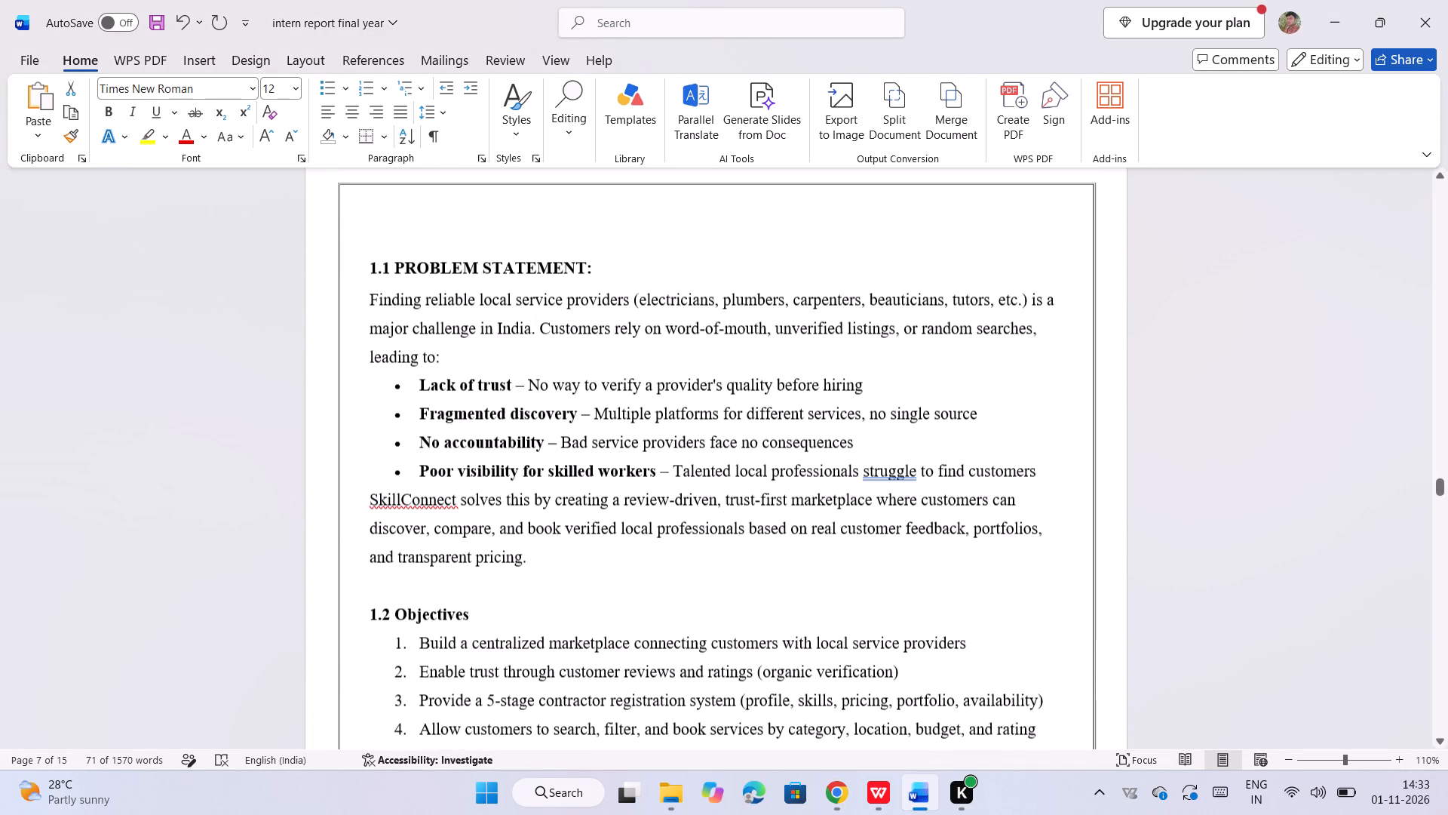
{"action": "left_click", "coordinate": [486, 364]}
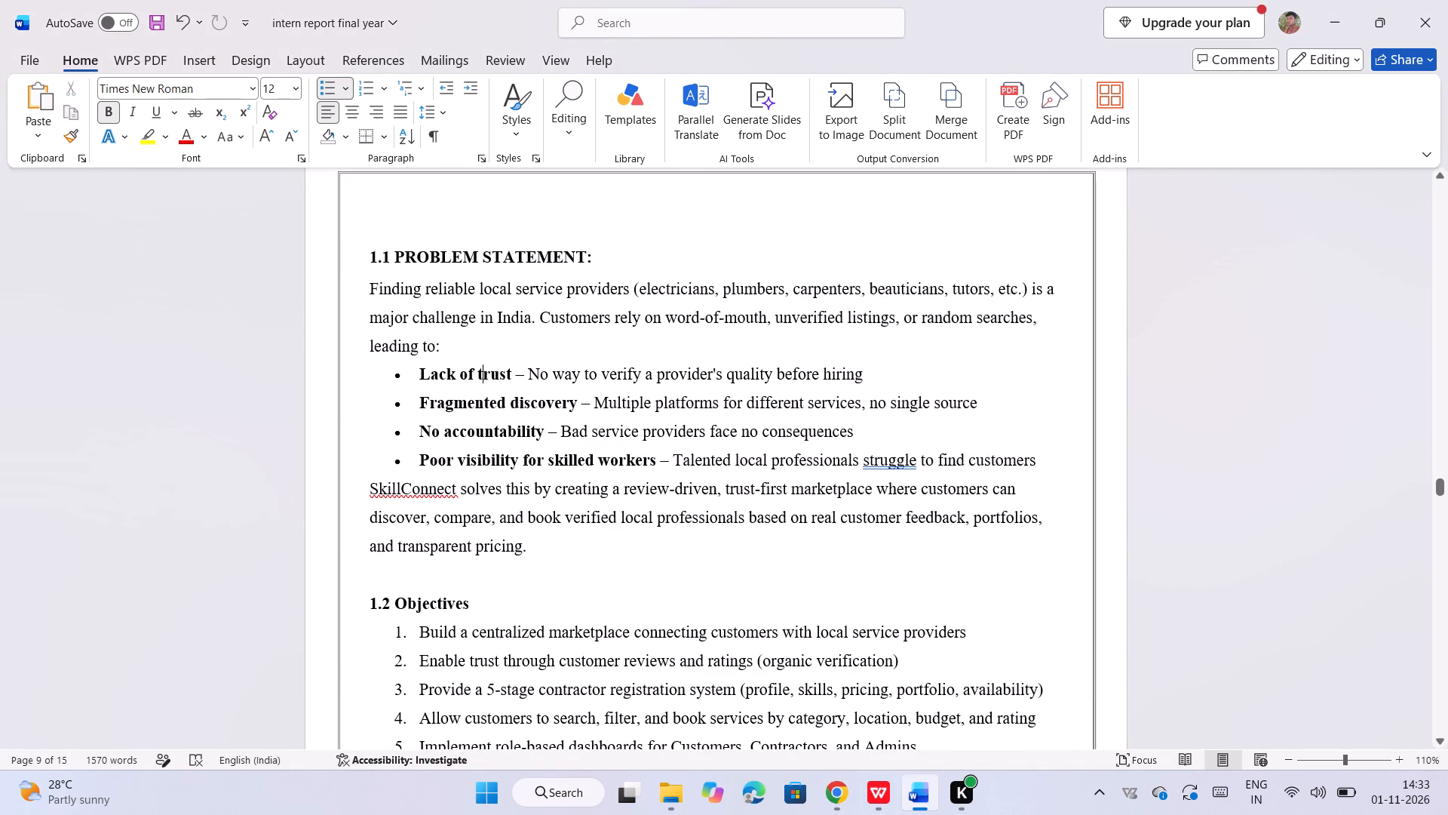
{"action": "left_click_drag", "start_coordinate": [527, 551], "coordinate": [367, 335]}
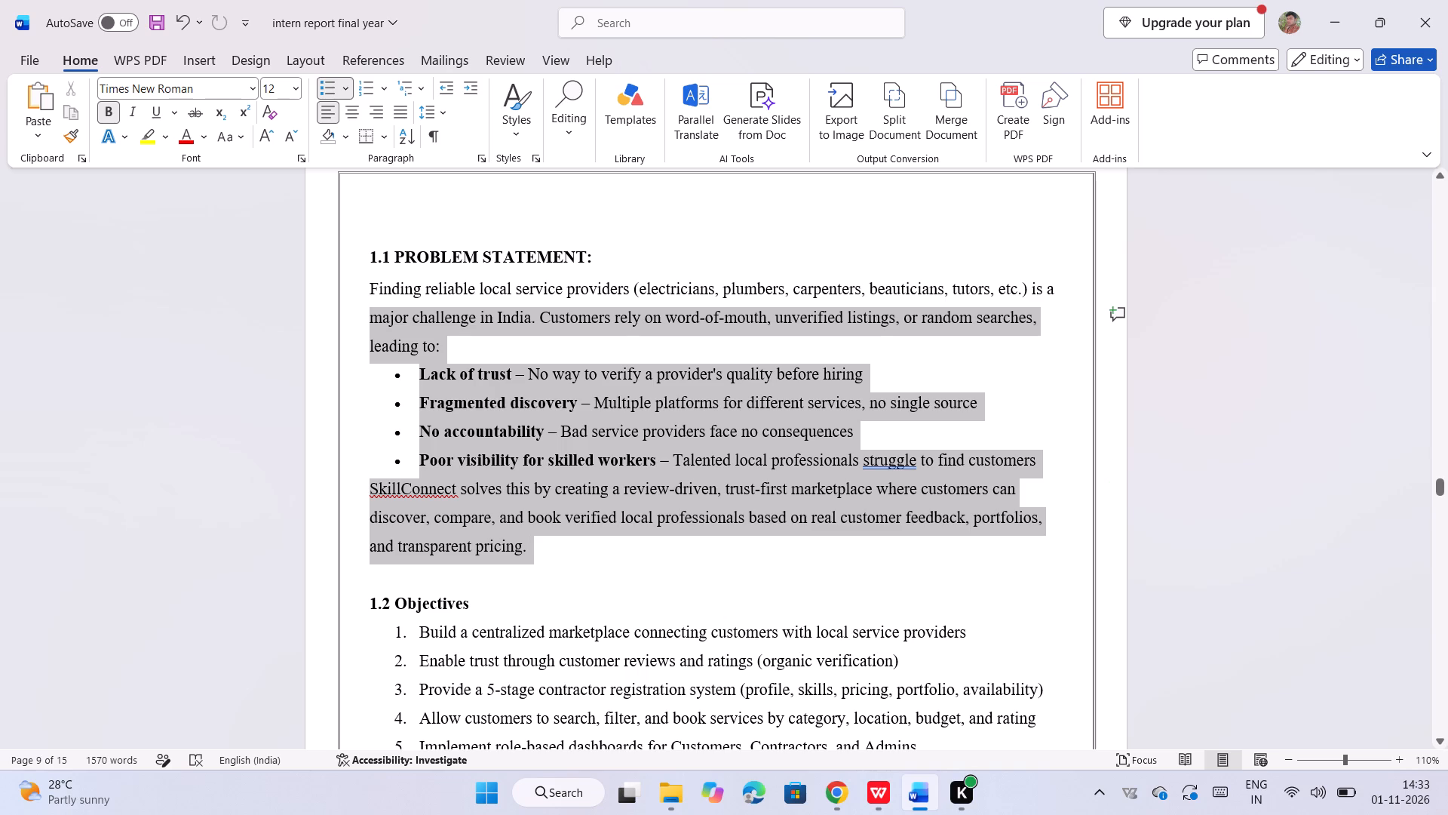
{"action": "left_click_drag", "start_coordinate": [367, 335], "coordinate": [366, 305]}
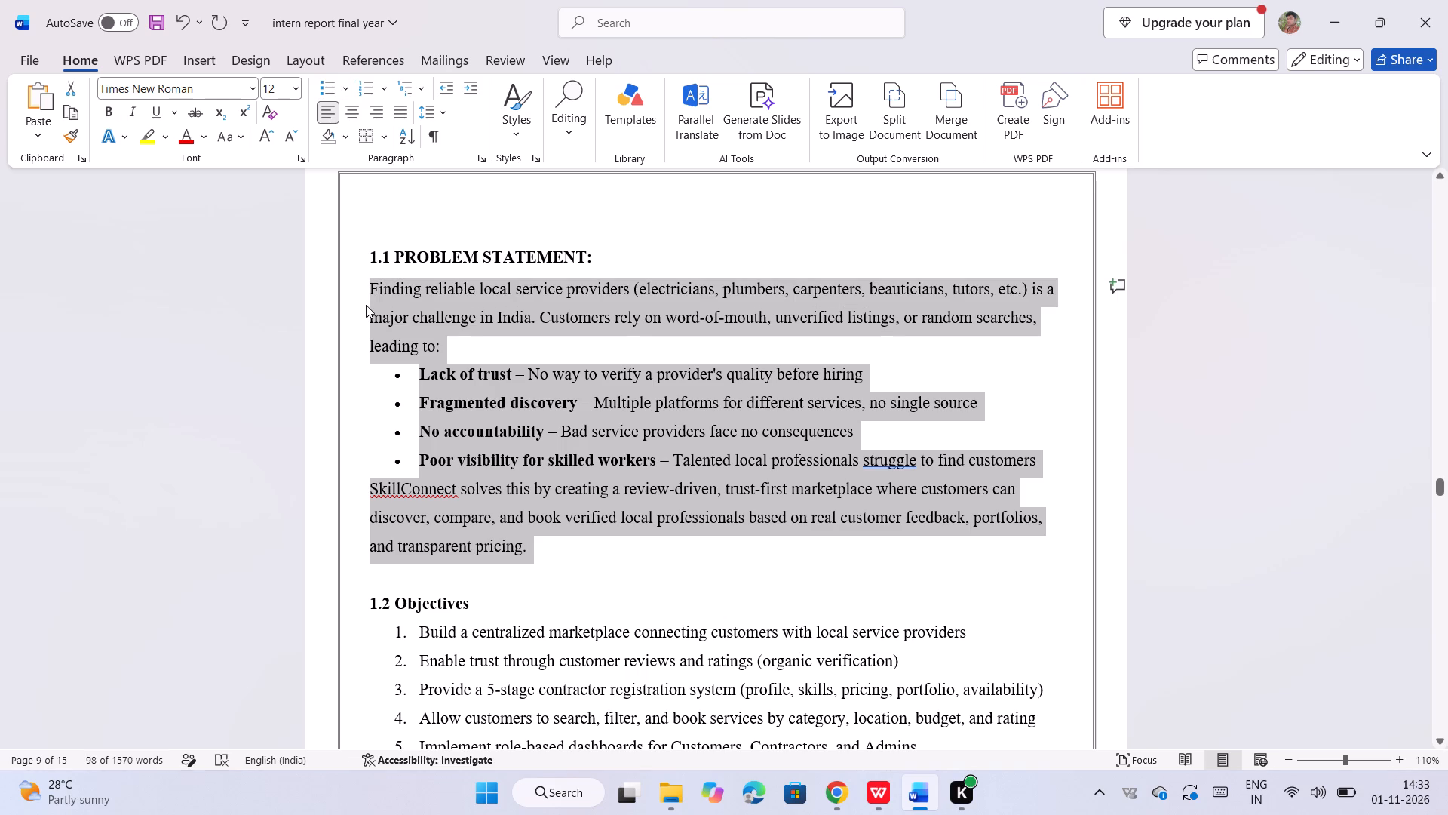
{"action": "key", "text": "ctrl+v"}
{"action": "scroll", "coordinate": [404, 349], "scroll_direction": "down", "scroll_amount": 1}
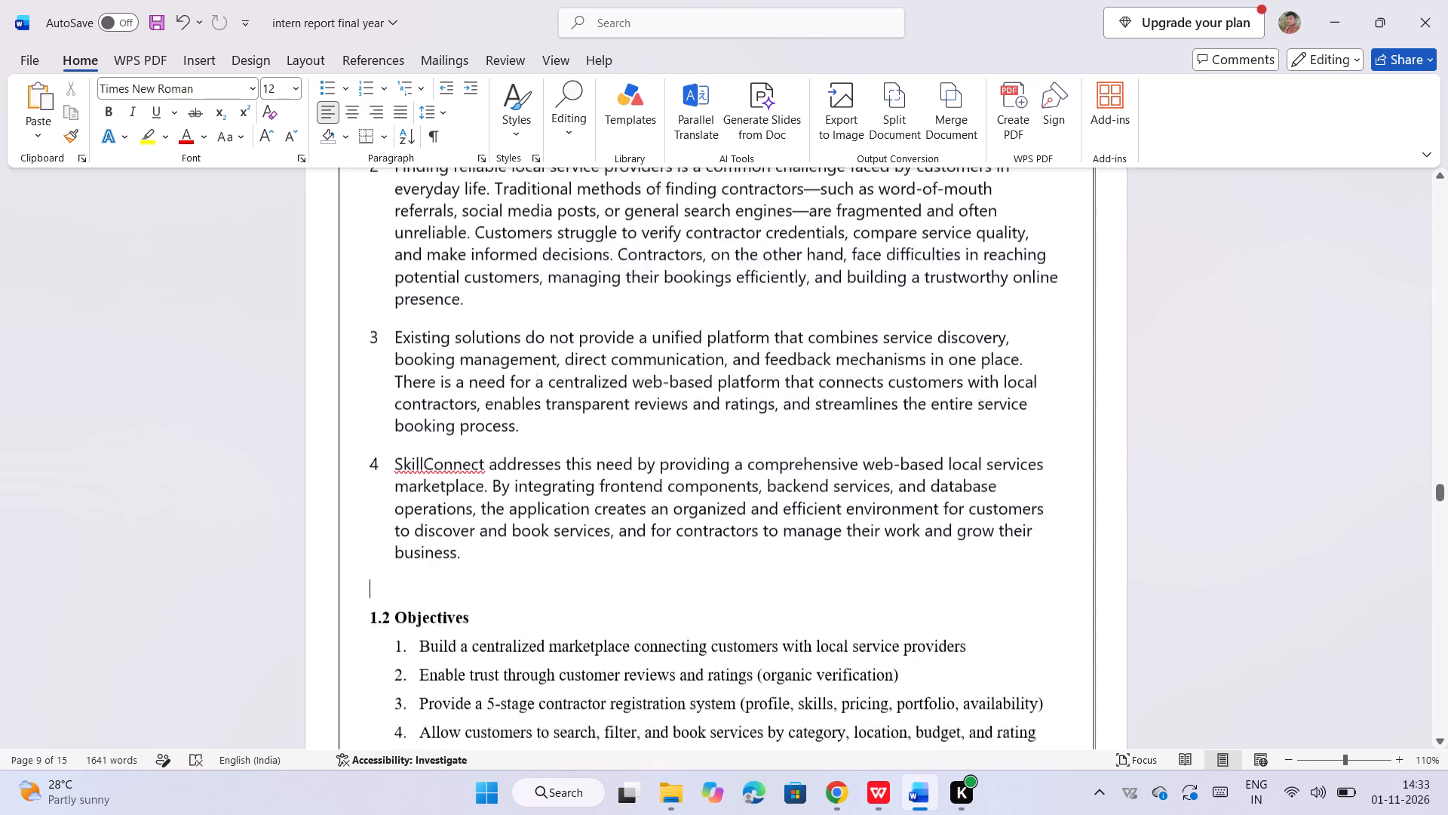
{"action": "scroll", "coordinate": [404, 349], "scroll_direction": "down", "scroll_amount": 1}
{"action": "scroll", "coordinate": [404, 349], "scroll_direction": "up", "scroll_amount": 1}
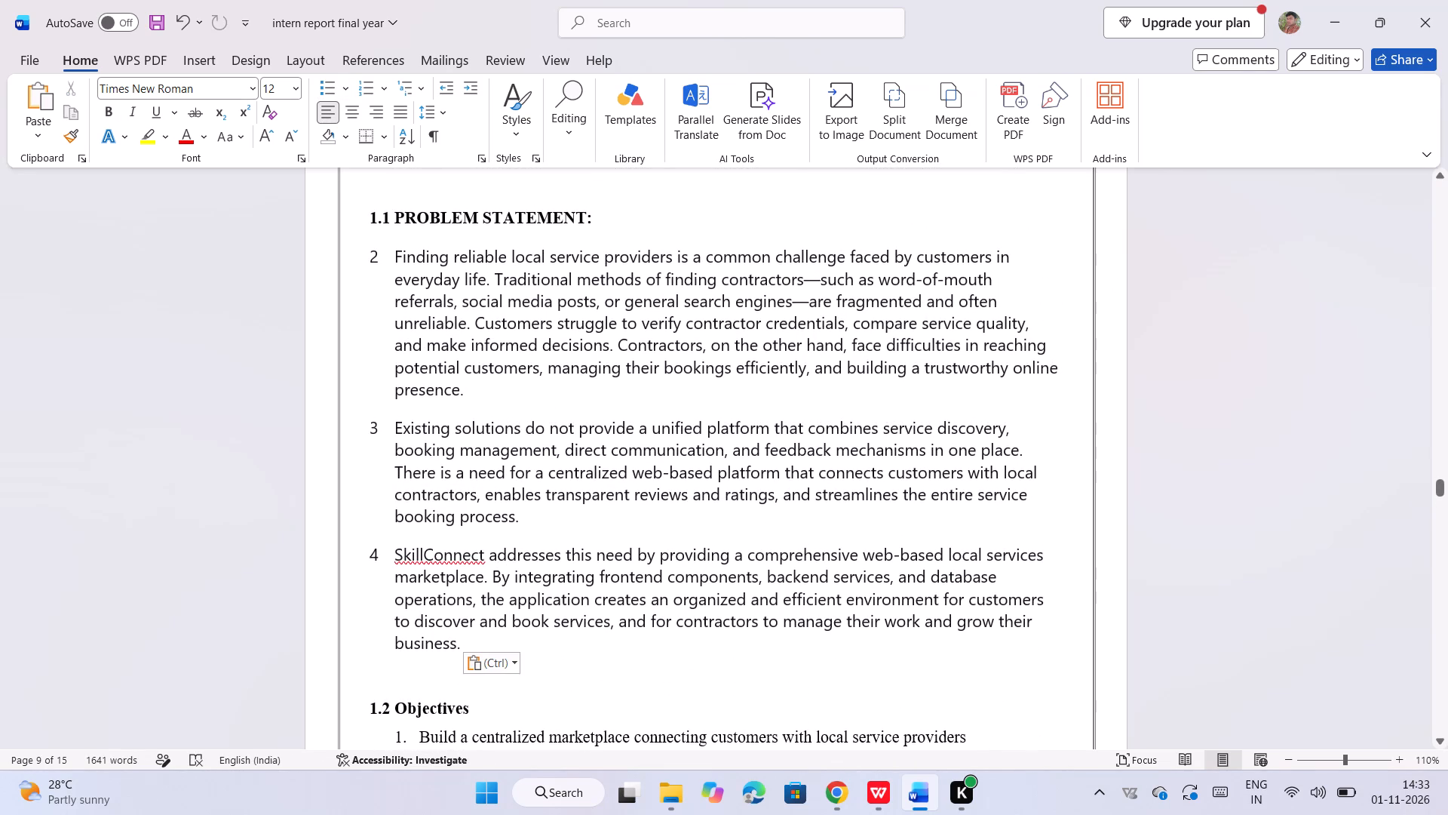
Remove the automatic numbering and hanging indent from the three pasted Problem Statement paragraphs, keeping them as separate paragraphs.
{"action": "left_click", "coordinate": [387, 258]}
{"action": "key", "text": "BackSpace"}
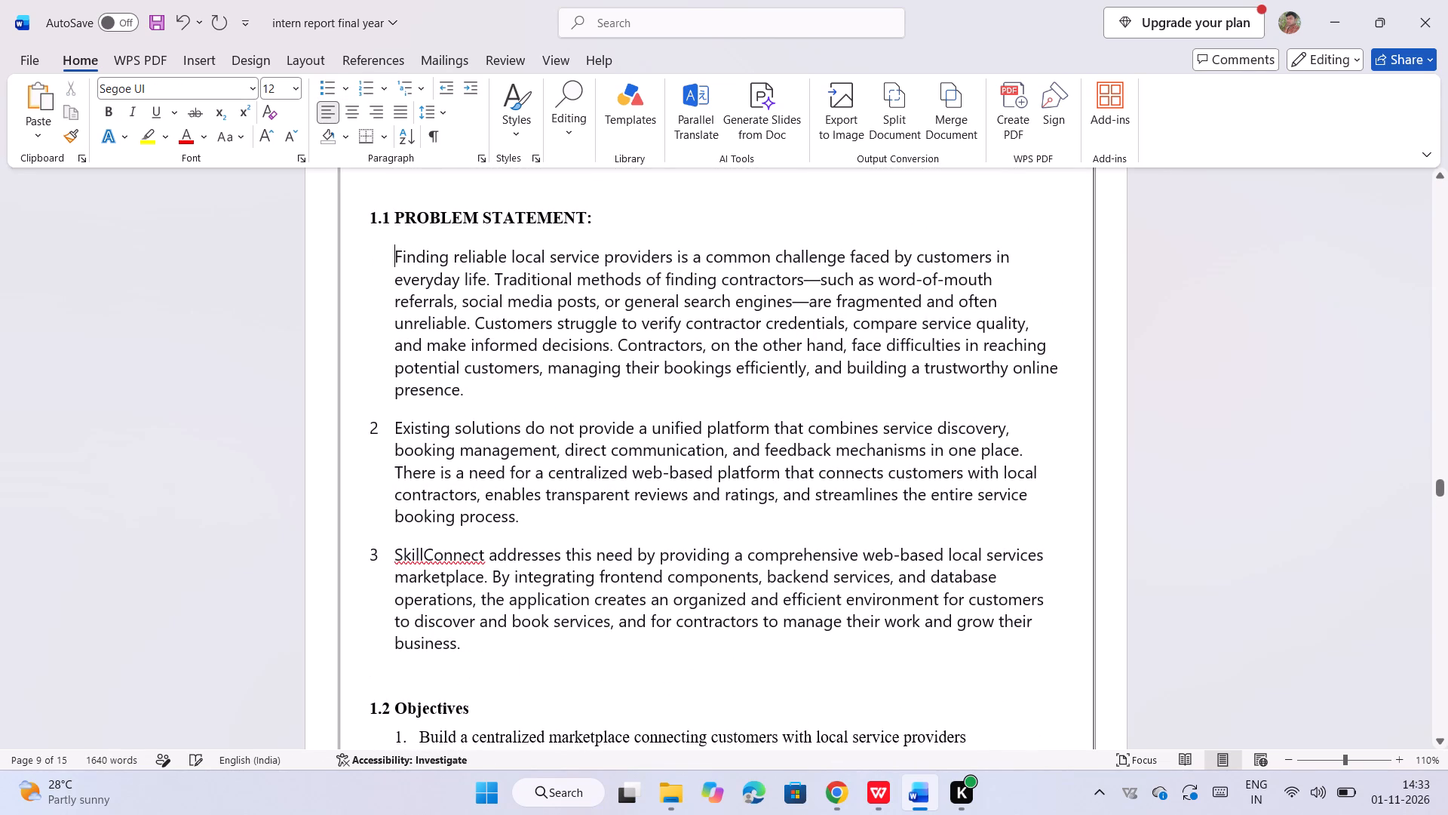
{"action": "key", "text": "BackSpace"}
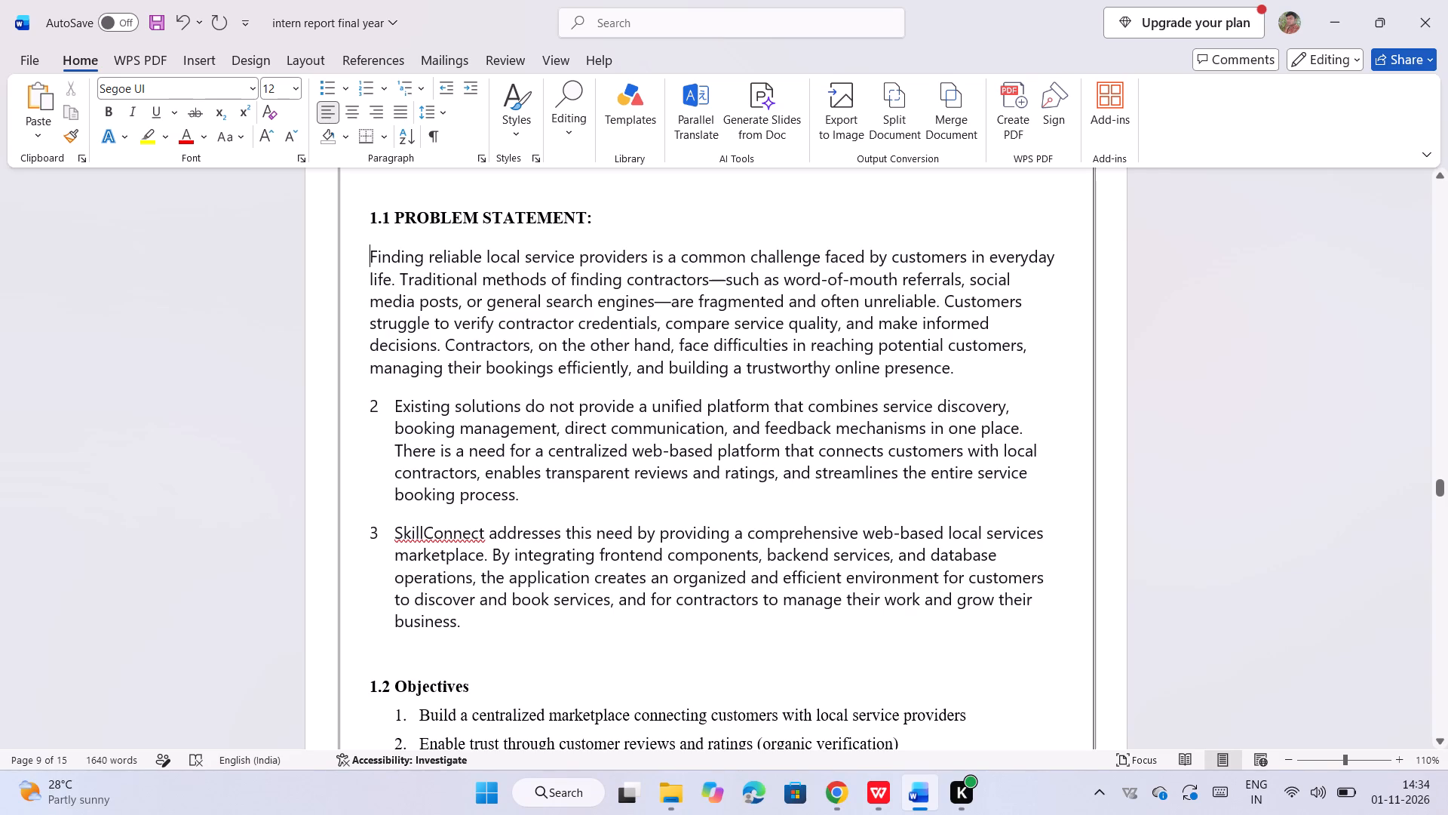
{"action": "left_click", "coordinate": [394, 399]}
{"action": "key", "text": "BackSpace"}
{"action": "key", "text": "BackSpace"}
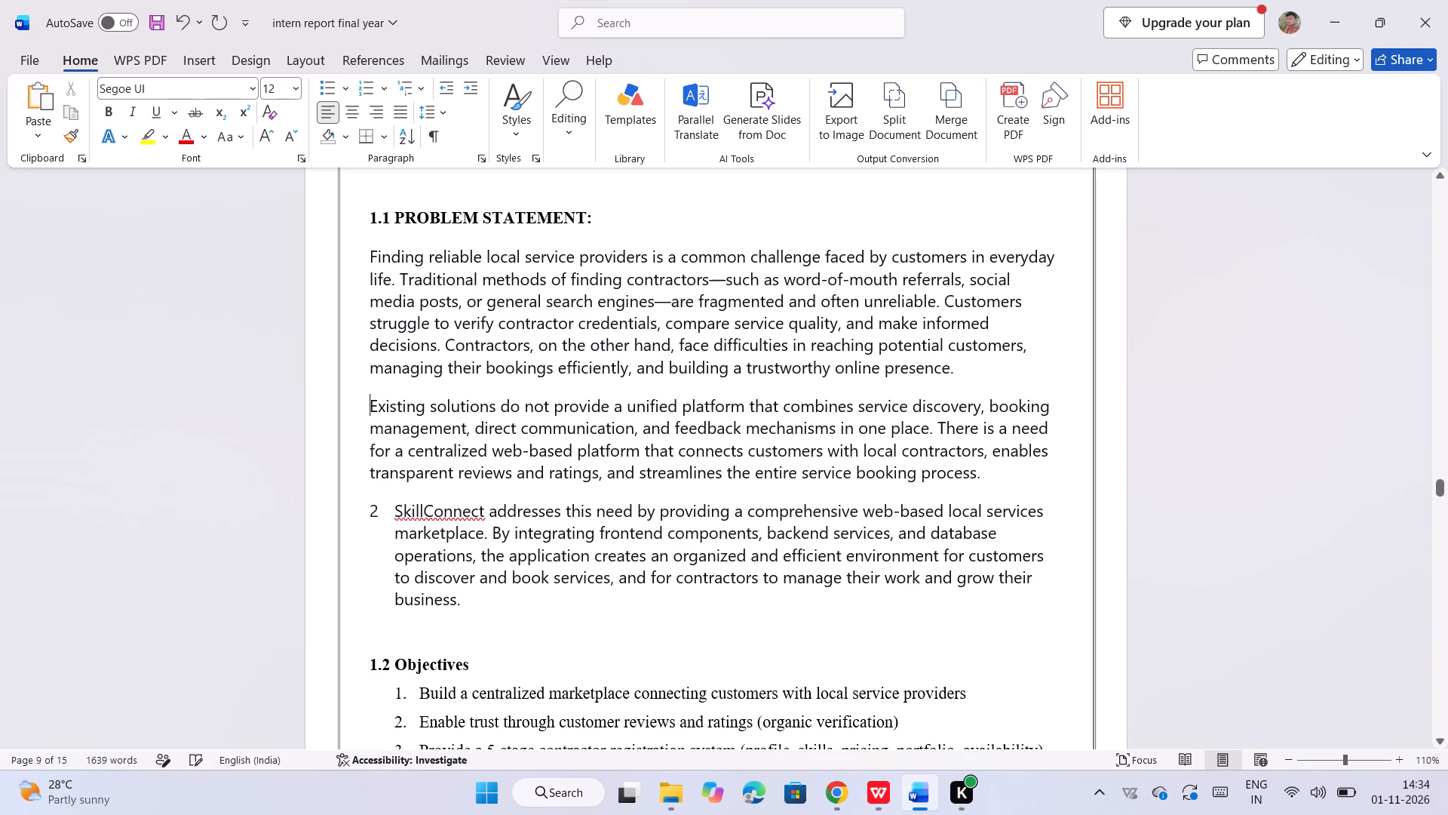
{"action": "key", "text": "Tab"}
{"action": "key", "text": "BackSpace"}
{"action": "key", "text": "BackSpace"}
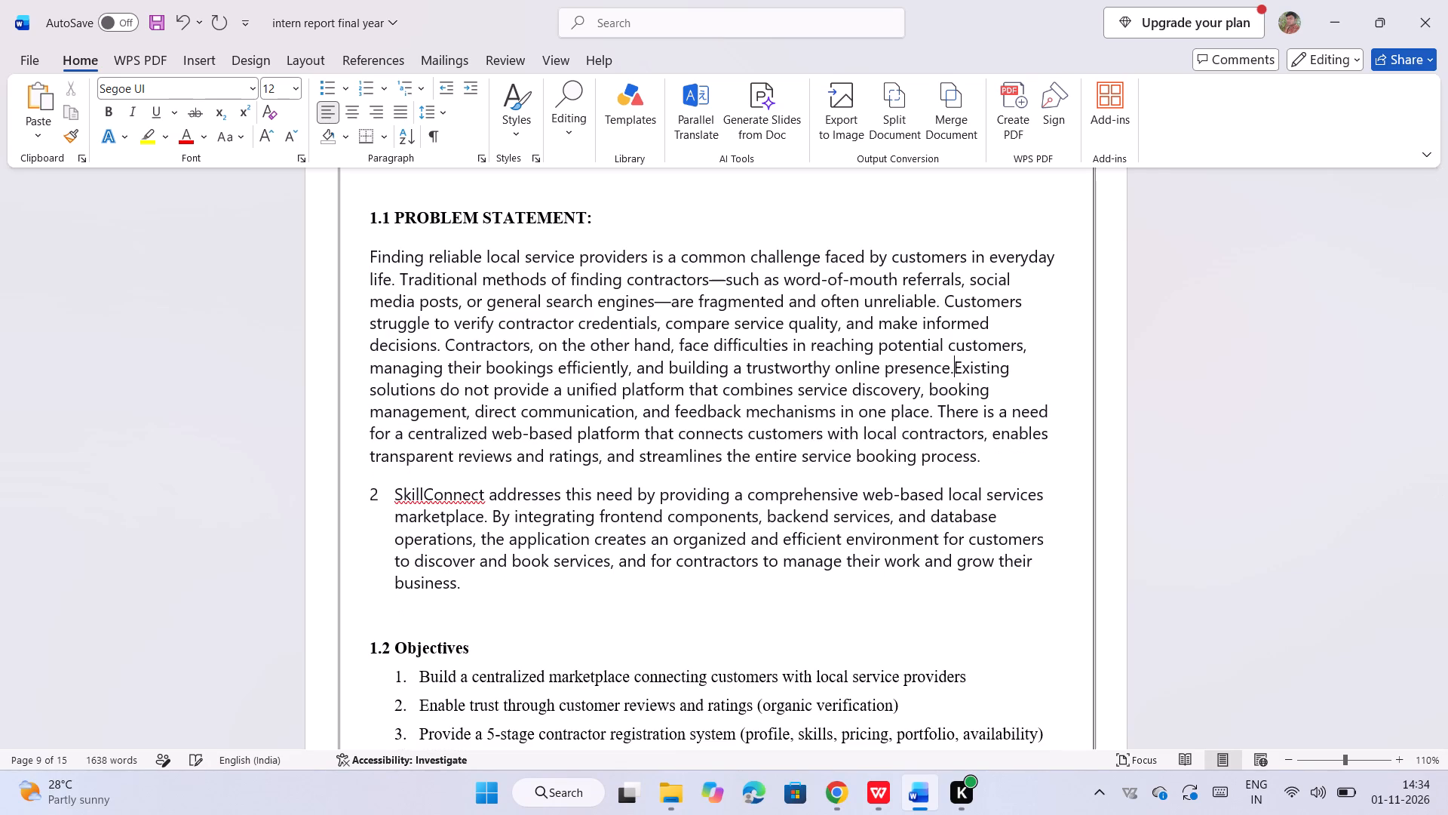
{"action": "key", "text": "Return"}
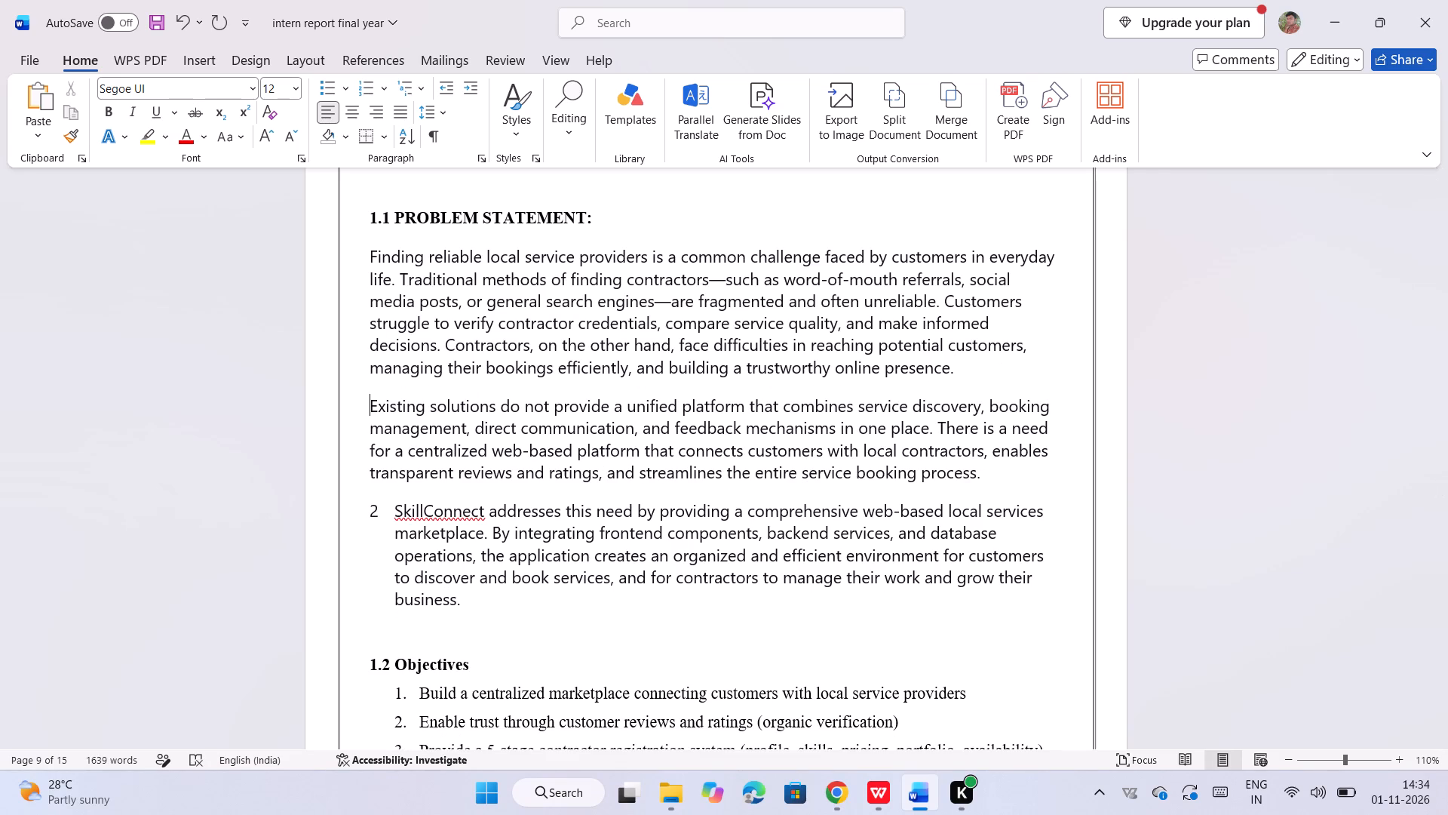
{"action": "left_click", "coordinate": [385, 508]}
{"action": "key", "text": "BackSpace"}
{"action": "key", "text": "BackSpace"}
{"action": "key", "text": "Tab"}
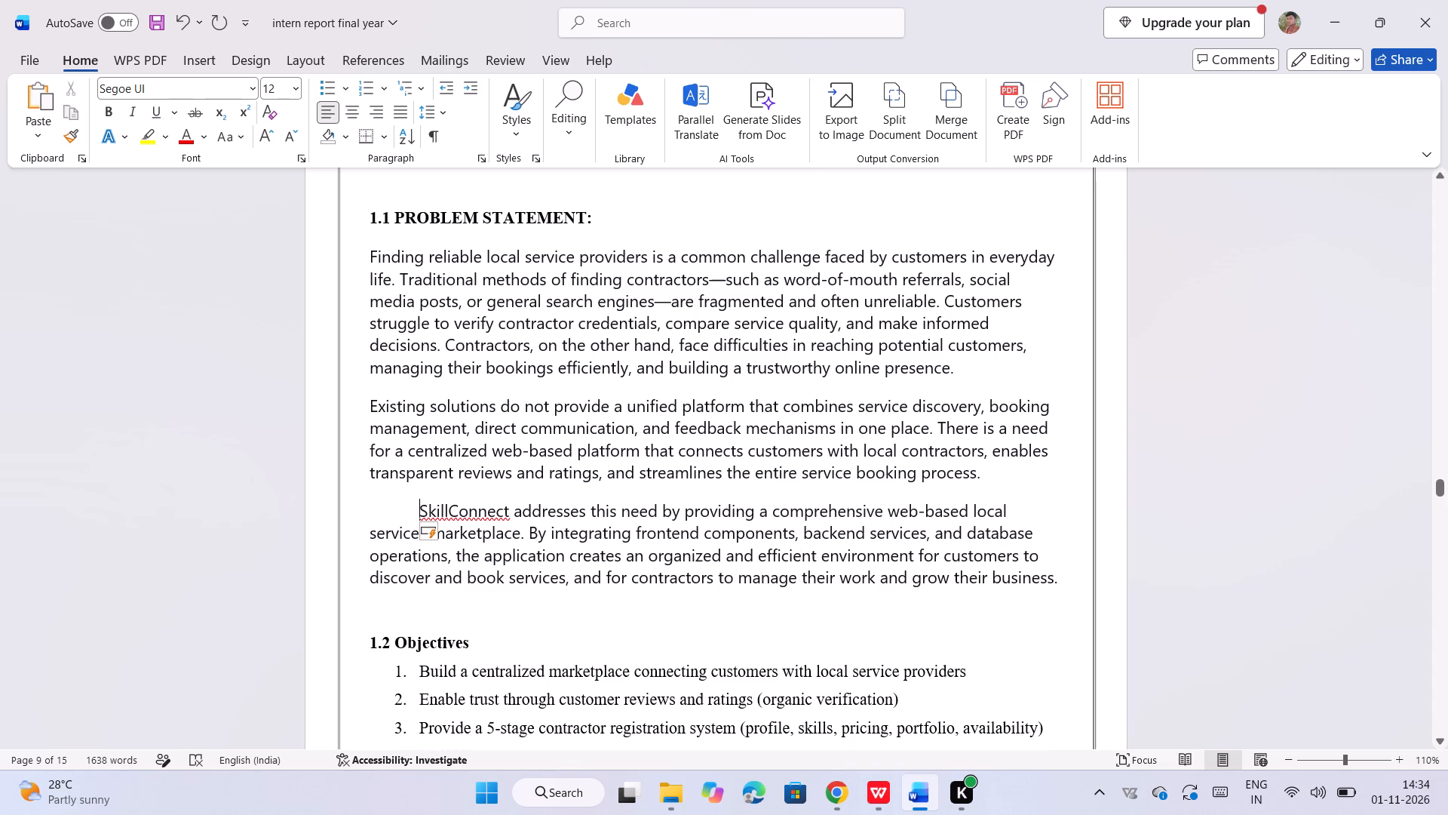
{"action": "key", "text": "ctrl+z"}
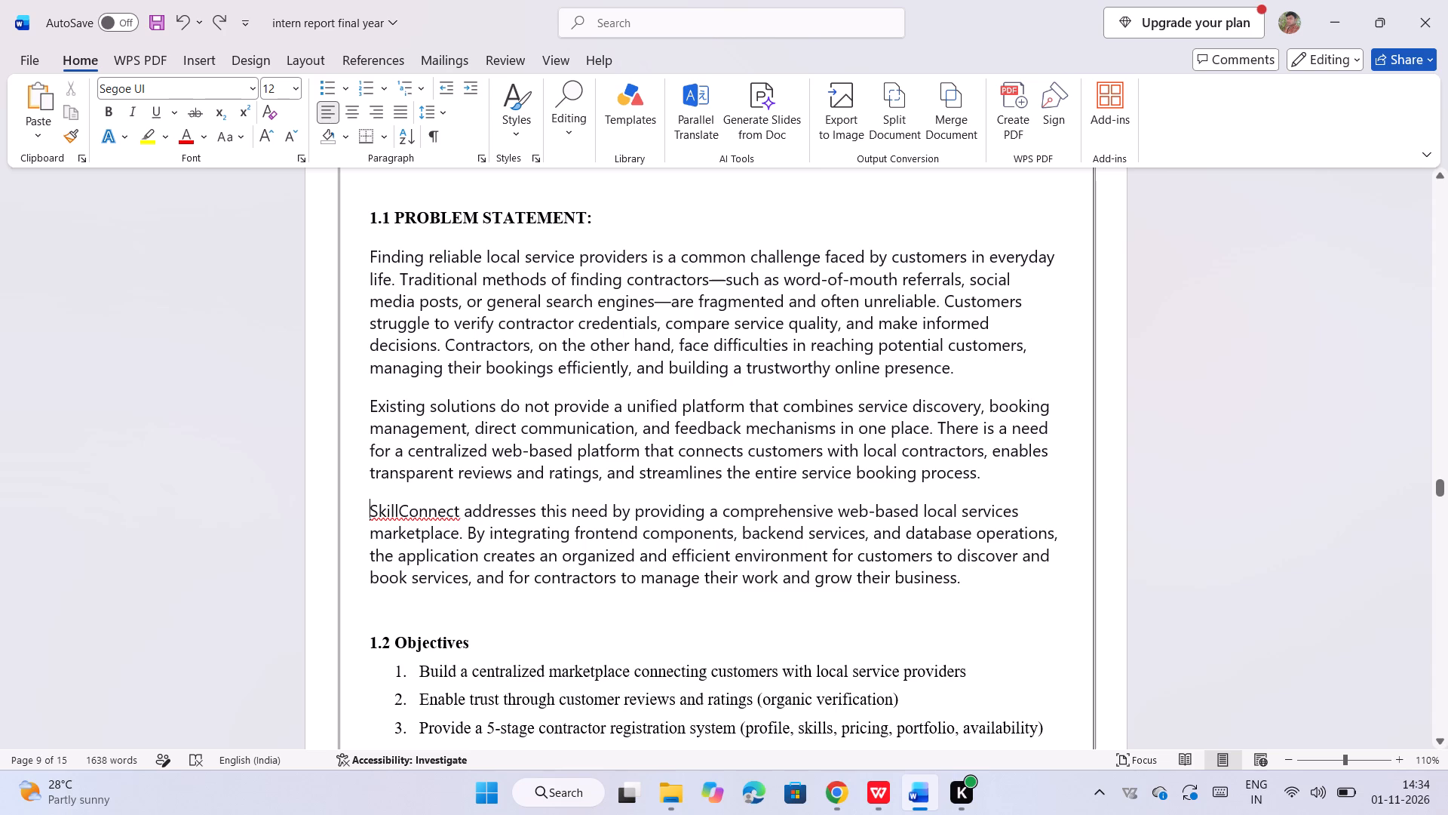
Justify the three body paragraphs under 1.1 PROBLEM STATEMENT.
{"action": "left_click", "coordinate": [370, 251]}
{"action": "left_click_drag", "start_coordinate": [367, 256], "coordinate": [925, 566]}
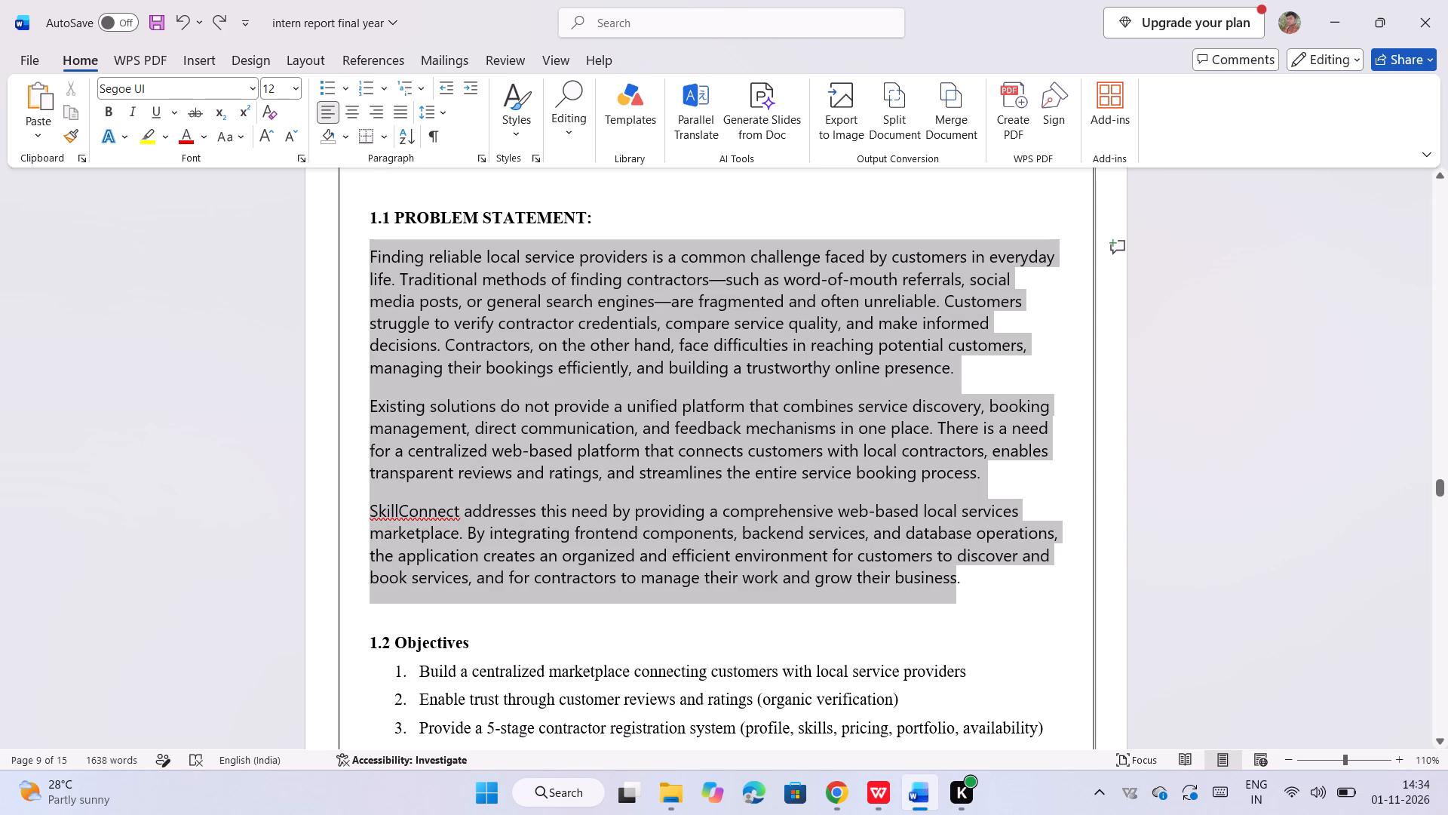
{"action": "left_click_drag", "start_coordinate": [925, 566], "coordinate": [972, 587]}
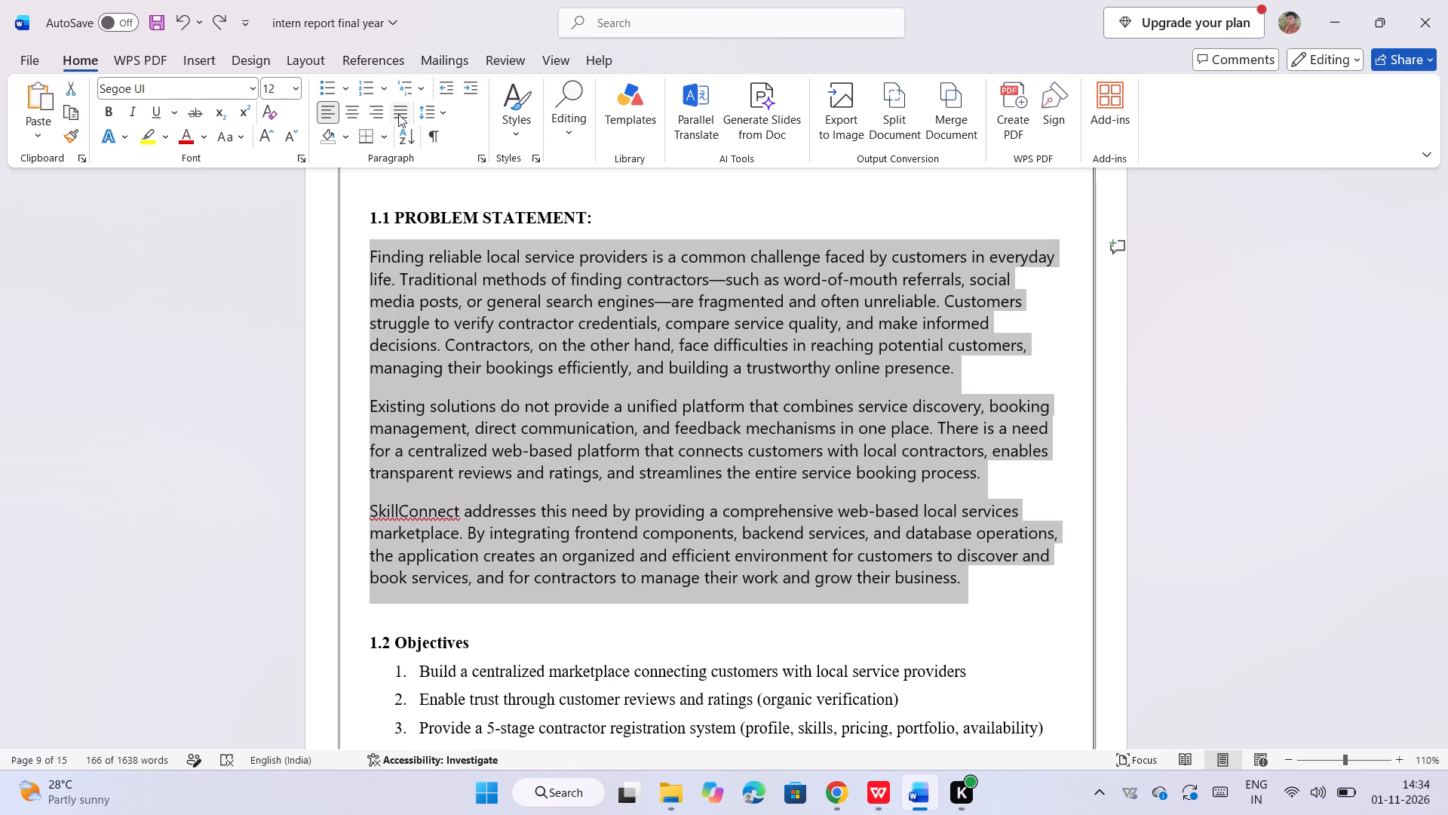
{"action": "left_click", "coordinate": [398, 114]}
{"action": "left_click", "coordinate": [505, 457]}
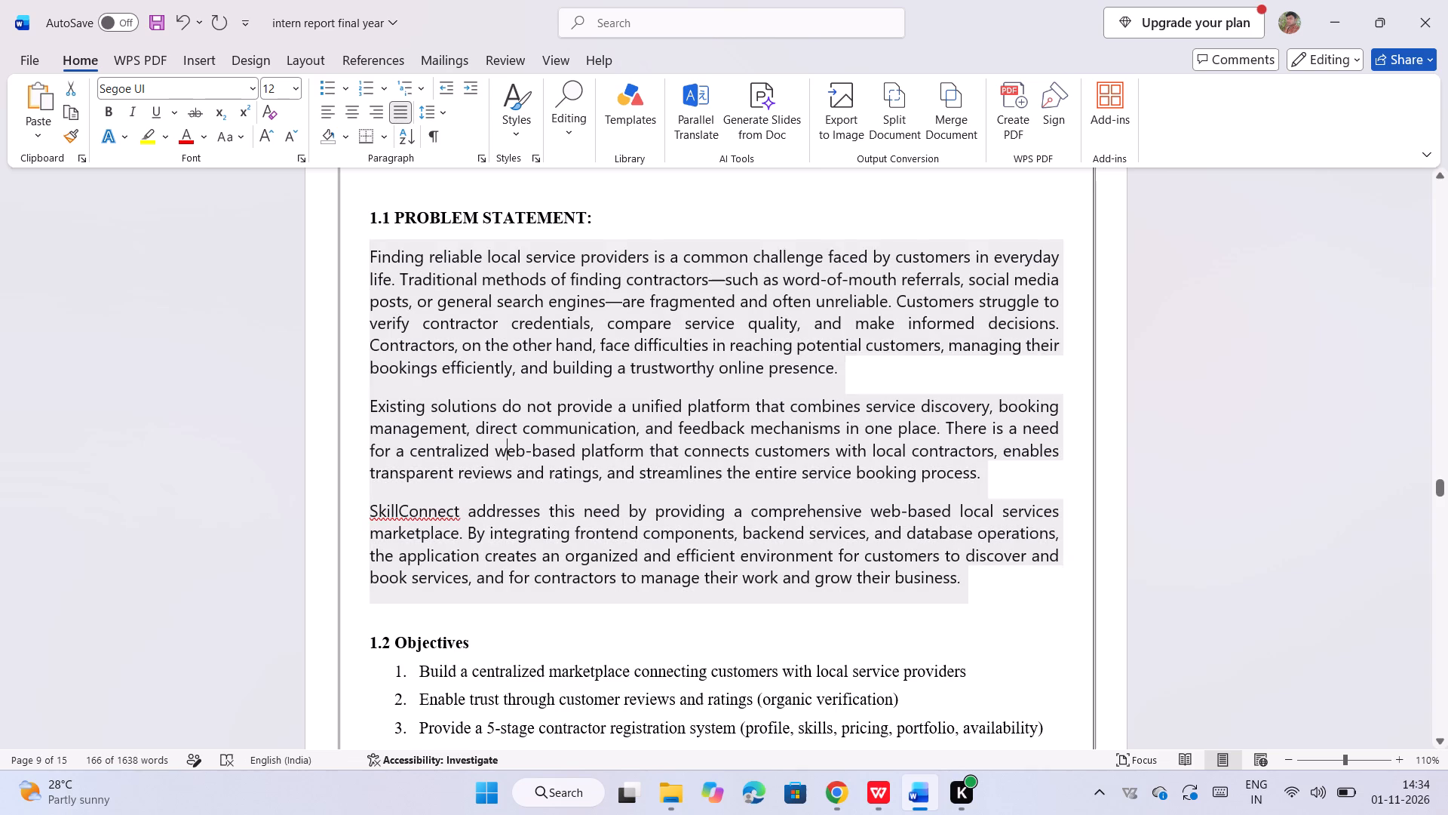
Indent all three Problem Statement body paragraphs by one level beneath the heading.
{"action": "left_click", "coordinate": [376, 256]}
{"action": "left_click_drag", "start_coordinate": [372, 256], "coordinate": [830, 356]}
{"action": "key", "text": "Tab"}
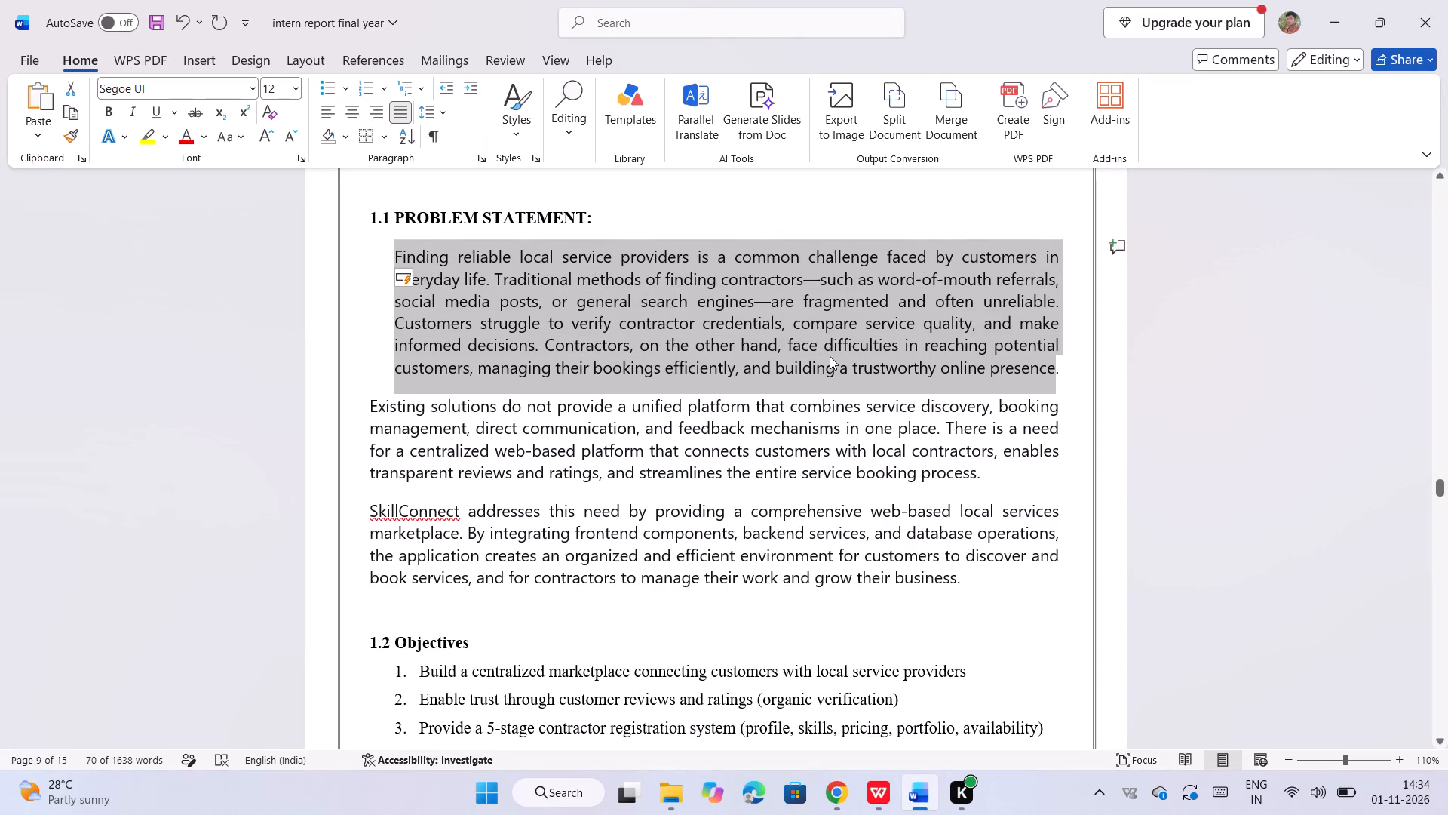
{"action": "left_click", "coordinate": [358, 389]}
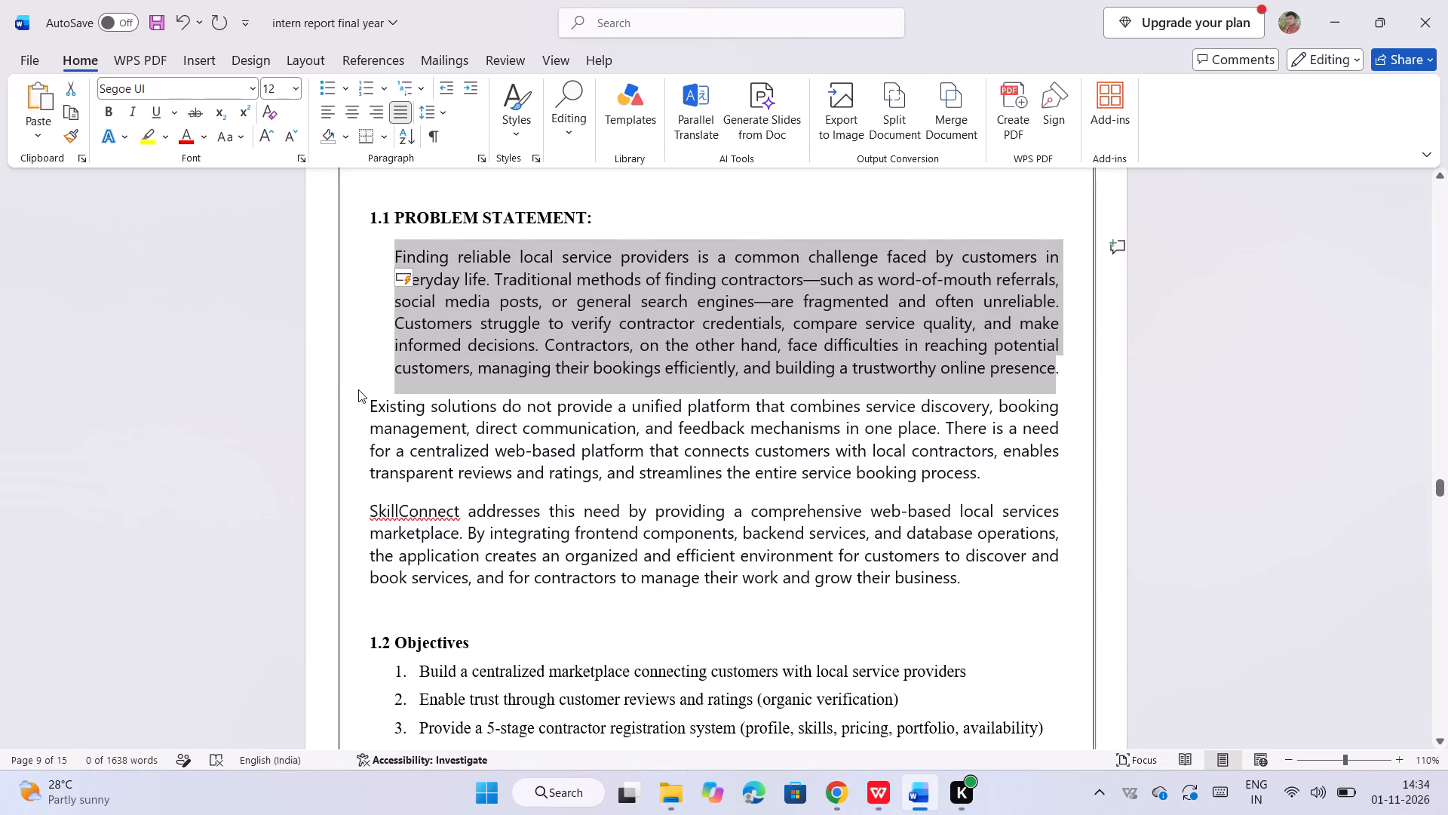
{"action": "left_click_drag", "start_coordinate": [366, 403], "coordinate": [757, 522]}
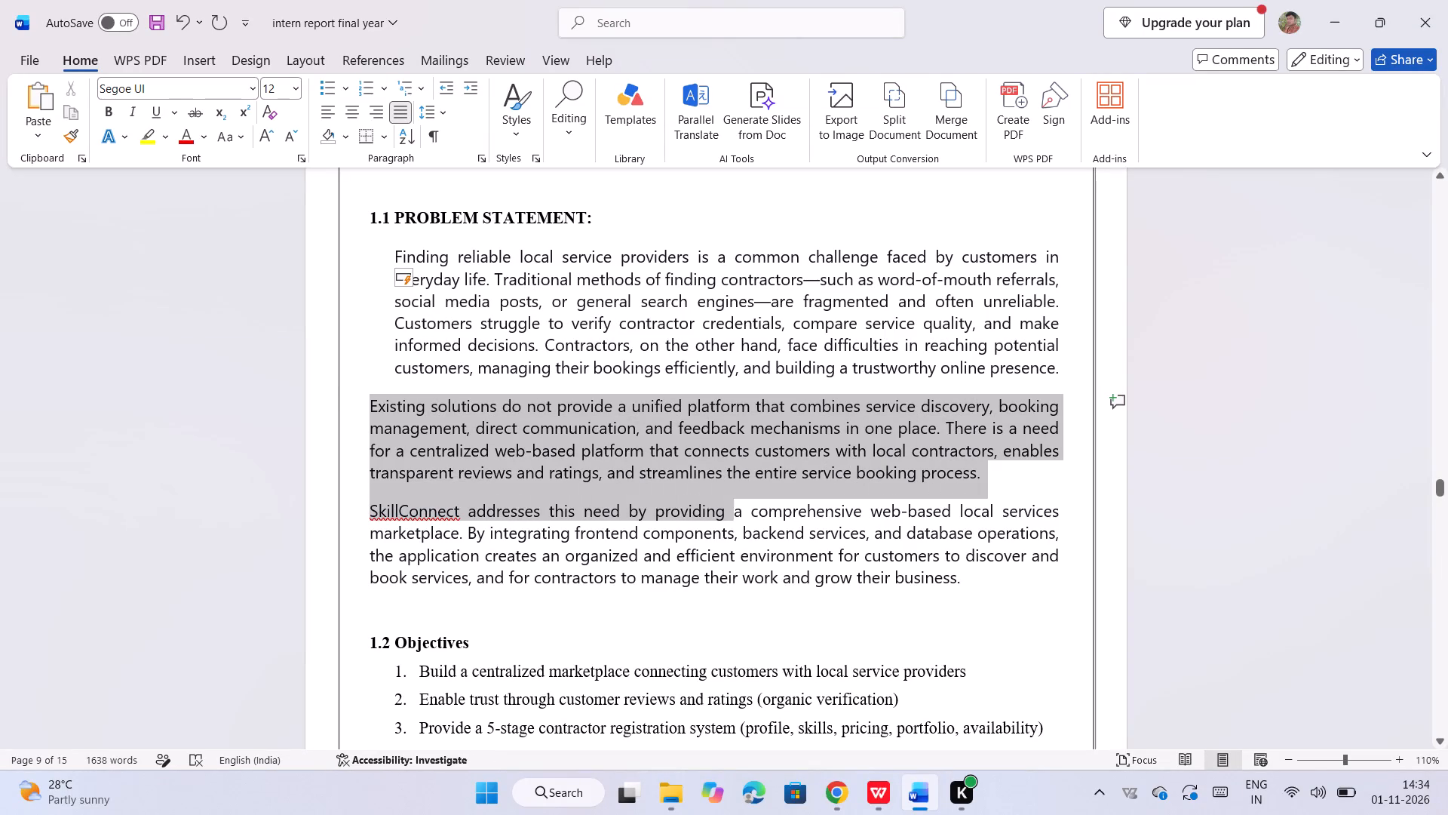
{"action": "left_click_drag", "start_coordinate": [757, 522], "coordinate": [922, 570]}
{"action": "key", "text": "Tab"}
{"action": "scroll", "coordinate": [922, 570], "scroll_direction": "down", "scroll_amount": 2}
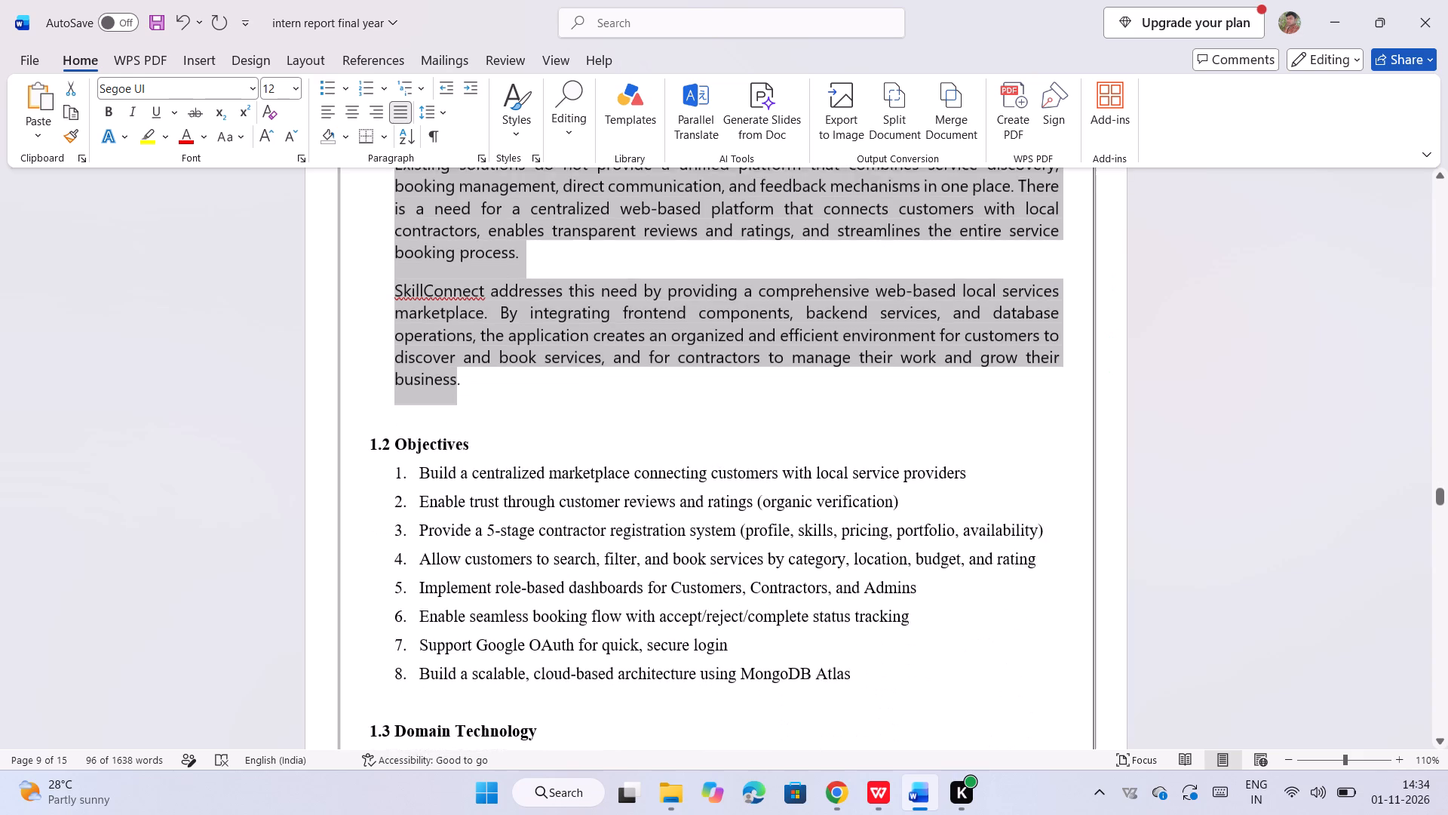
{"action": "left_click", "coordinate": [905, 463]}
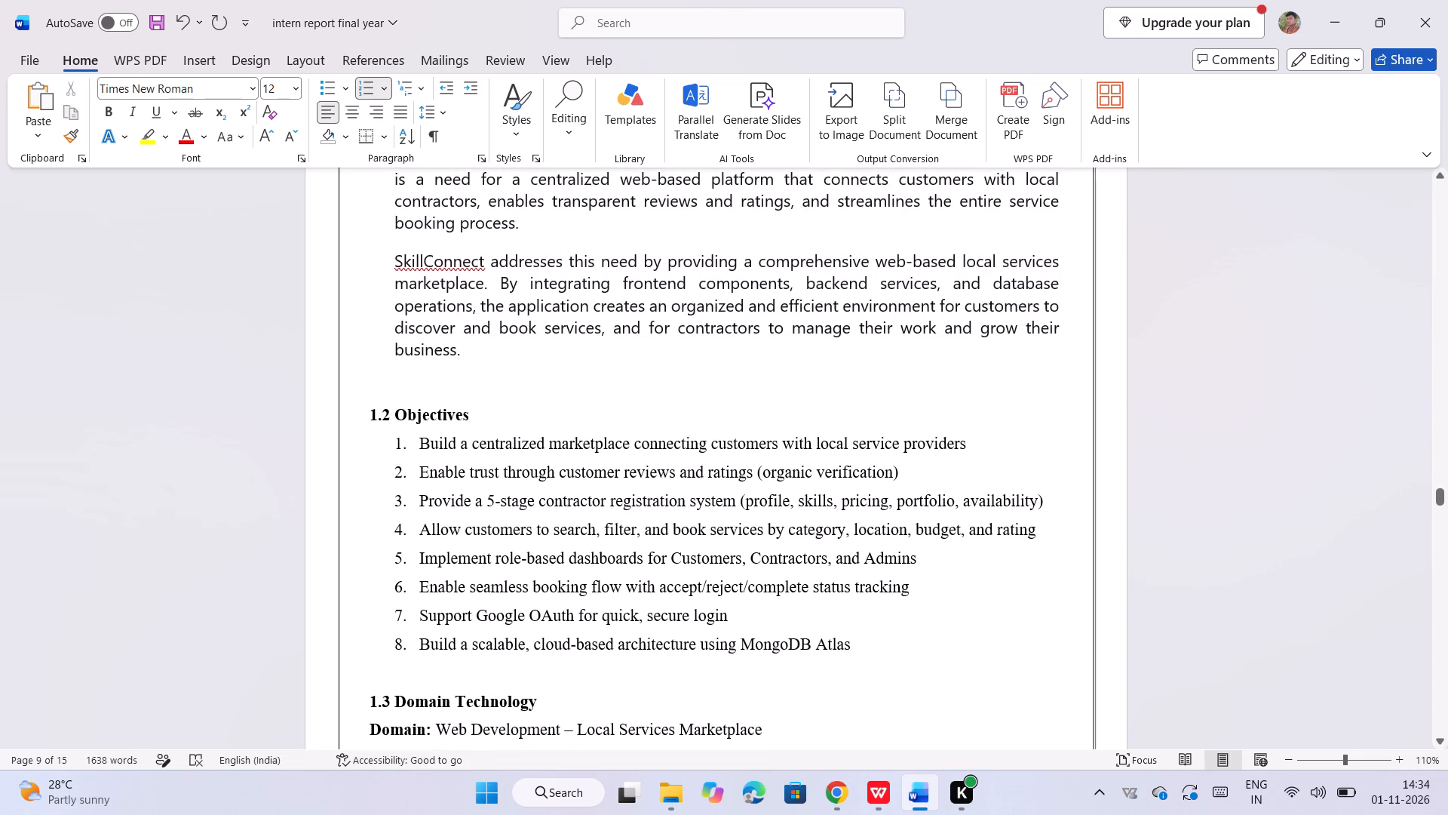
Set the line spacing of the three Problem Statement body paragraphs to 1.5.
{"action": "scroll", "coordinate": [591, 335], "scroll_direction": "down", "scroll_amount": 1}
{"action": "scroll", "coordinate": [591, 335], "scroll_direction": "up", "scroll_amount": 1}
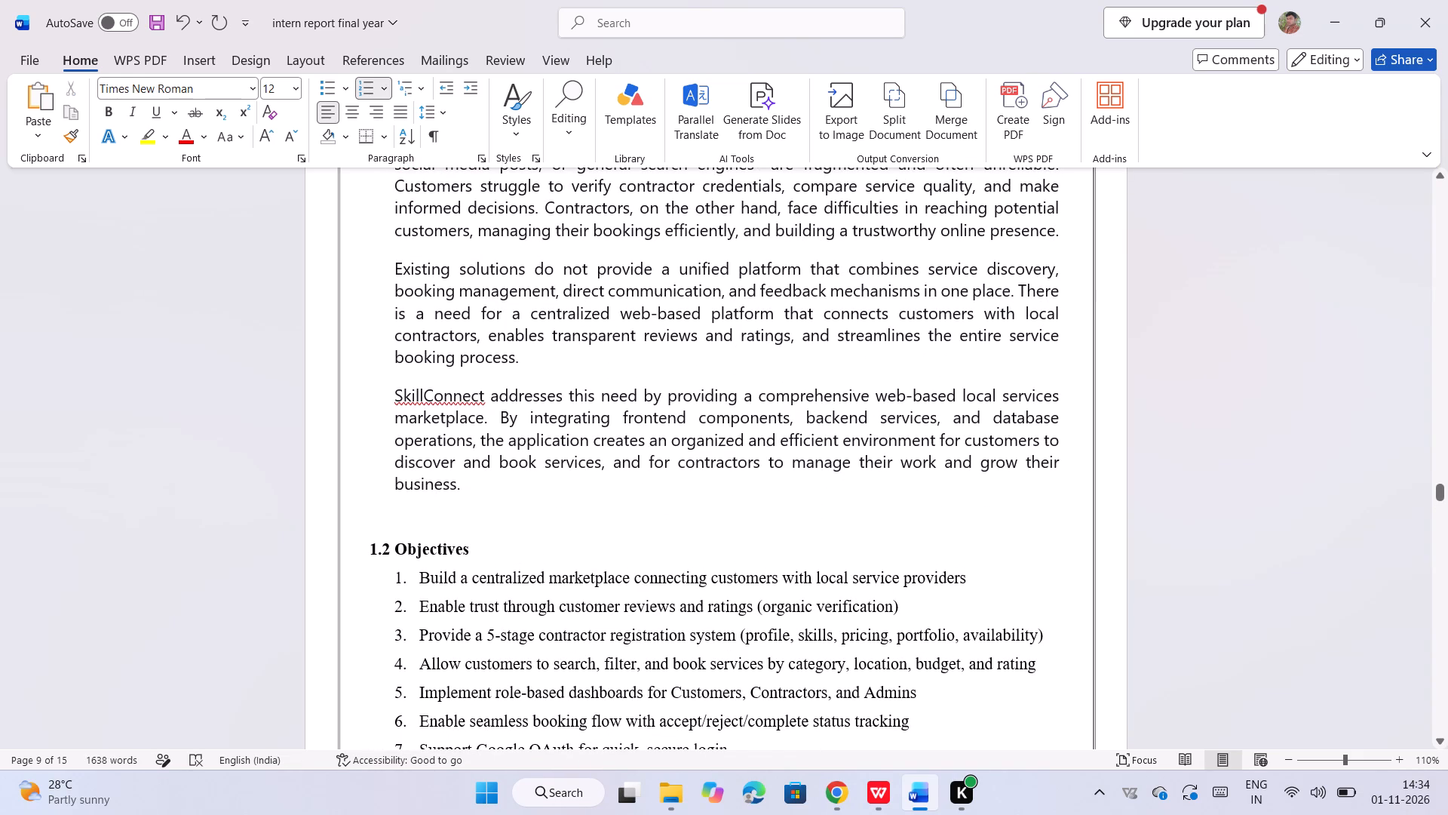
{"action": "left_click_drag", "start_coordinate": [475, 482], "coordinate": [316, 186]}
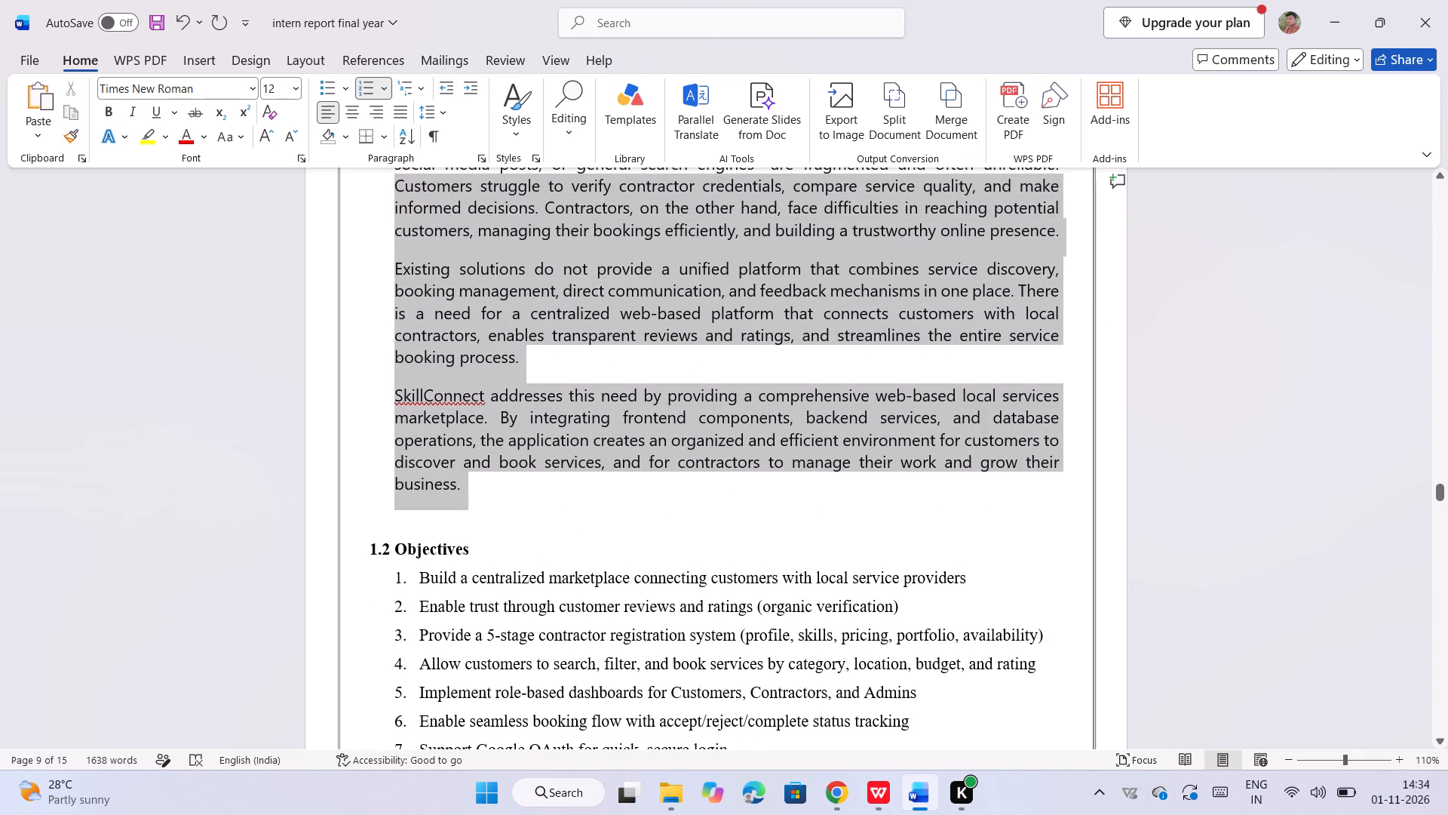
{"action": "left_click_drag", "start_coordinate": [316, 186], "coordinate": [315, 164]}
{"action": "scroll", "coordinate": [348, 239], "scroll_direction": "up", "scroll_amount": 1}
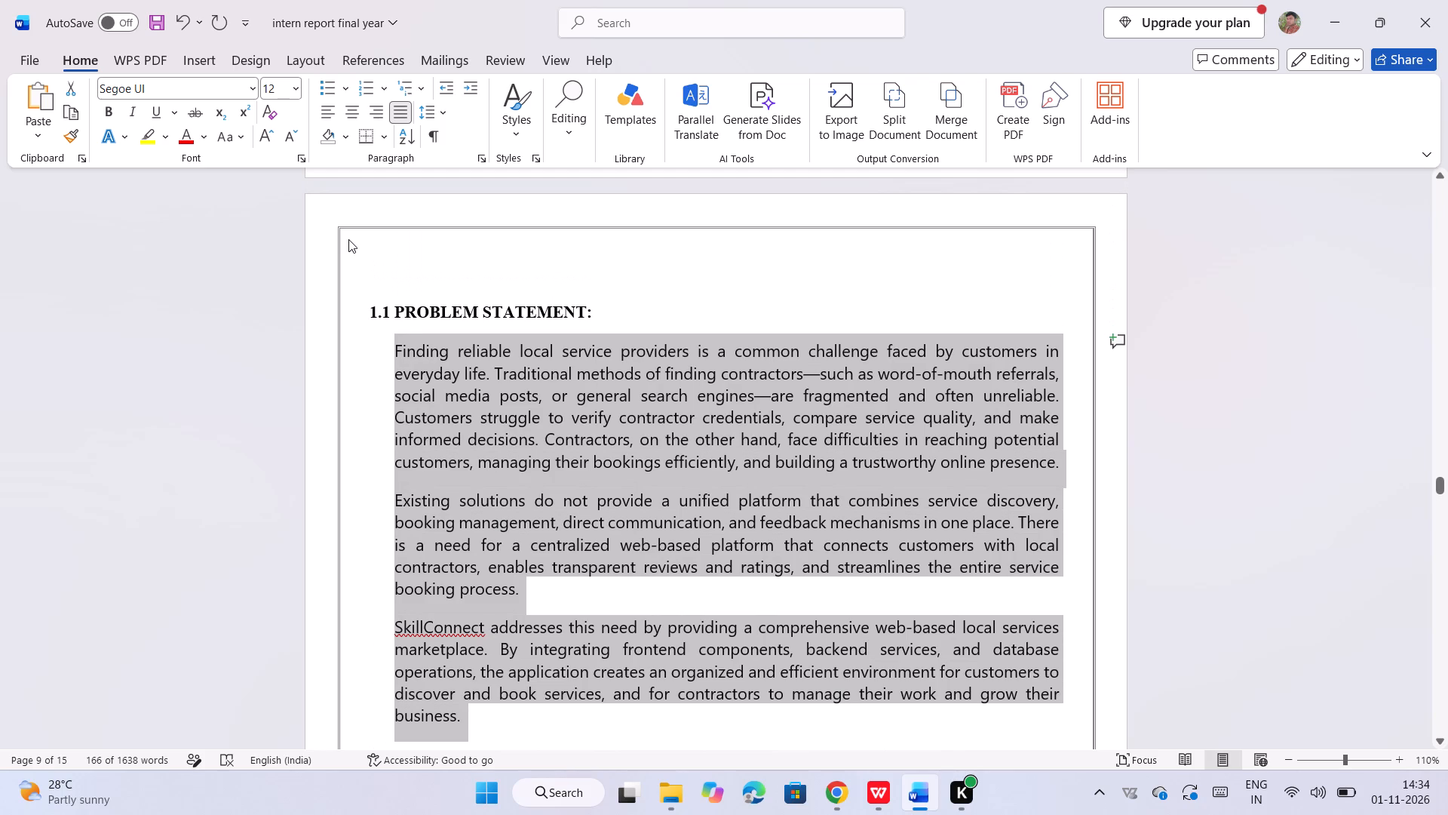
{"action": "left_click", "coordinate": [438, 109]}
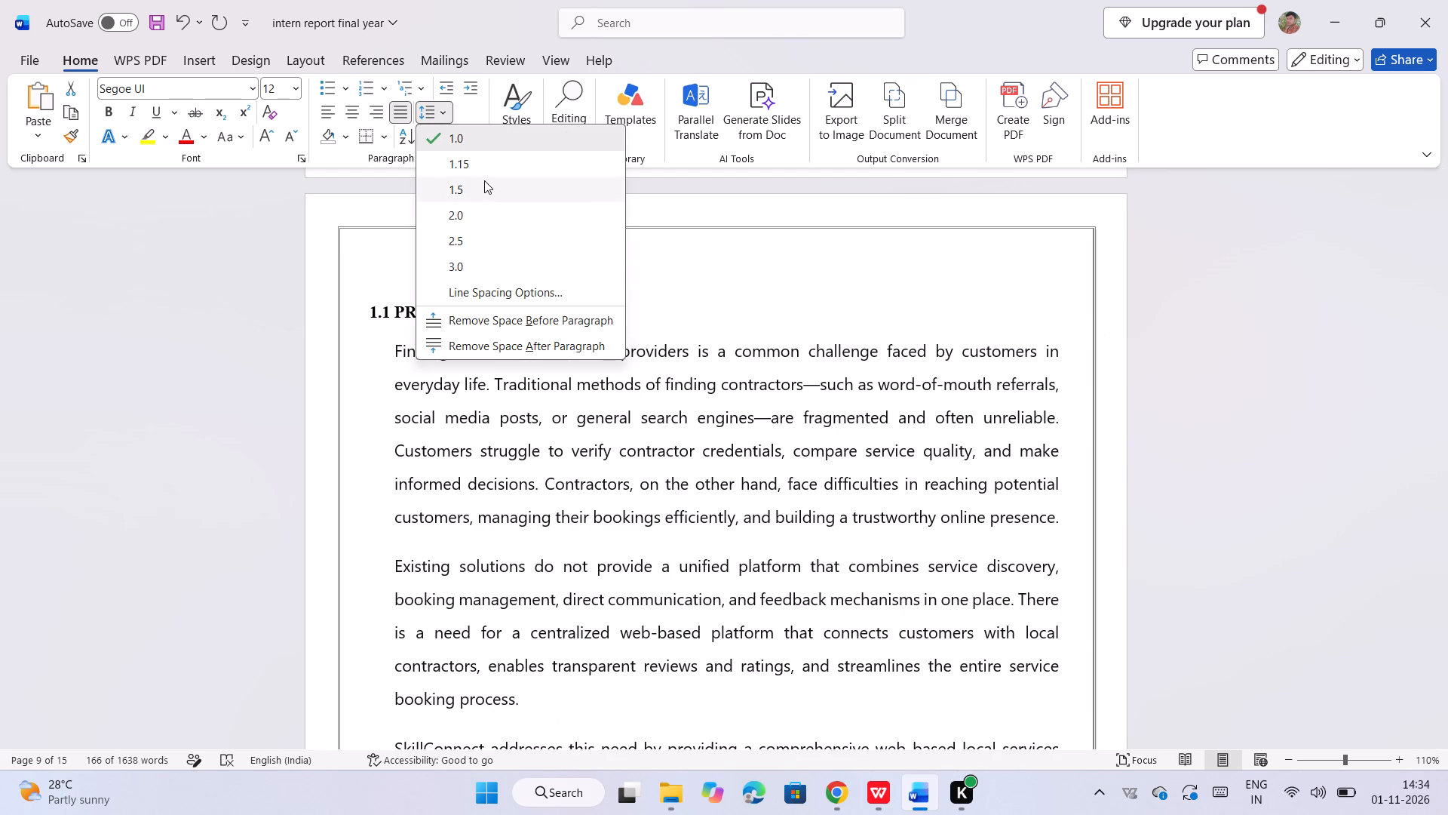
{"action": "left_click", "coordinate": [484, 178]}
{"action": "scroll", "coordinate": [533, 358], "scroll_direction": "down", "scroll_amount": 1}
{"action": "left_click", "coordinate": [533, 358]}
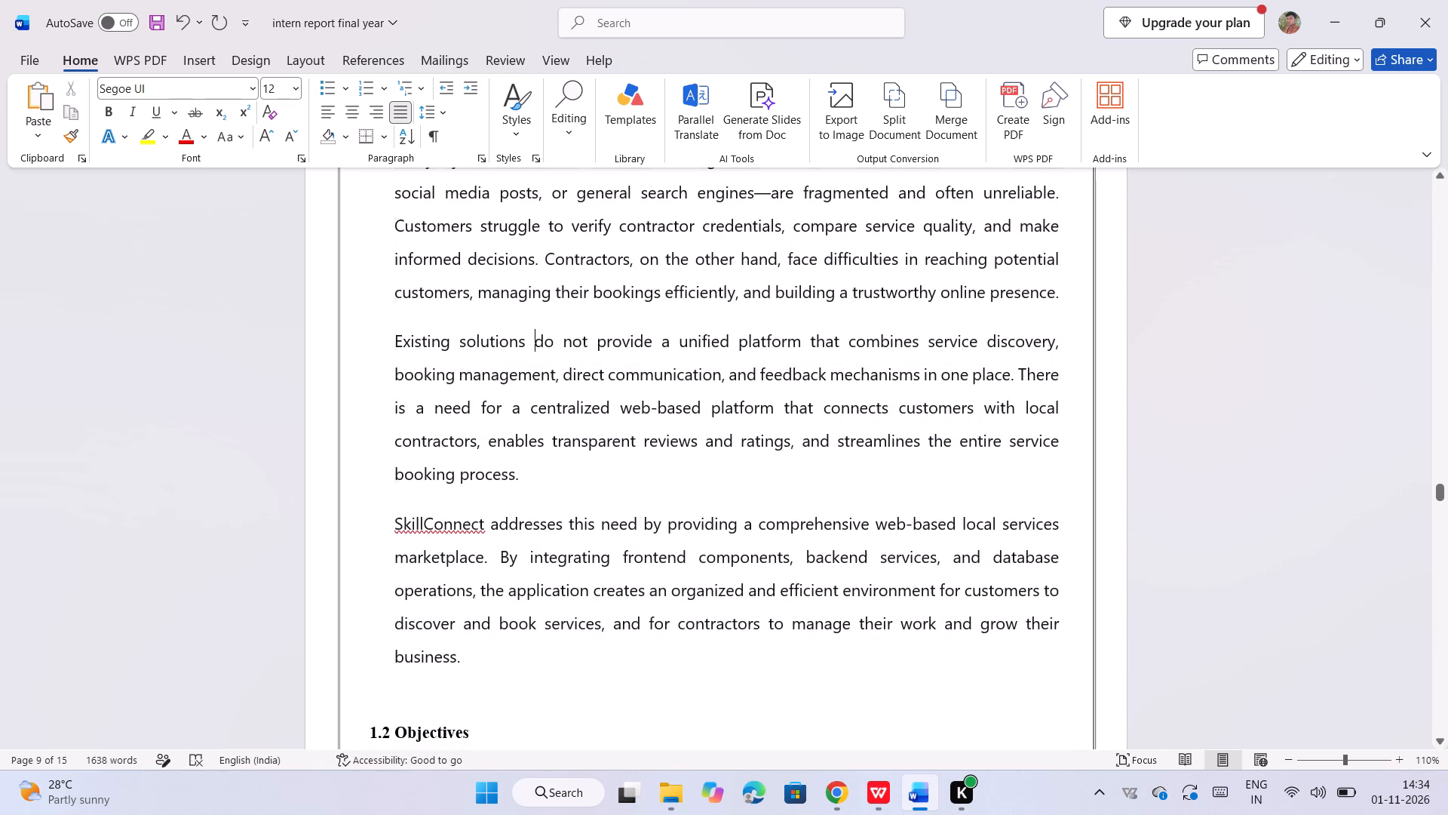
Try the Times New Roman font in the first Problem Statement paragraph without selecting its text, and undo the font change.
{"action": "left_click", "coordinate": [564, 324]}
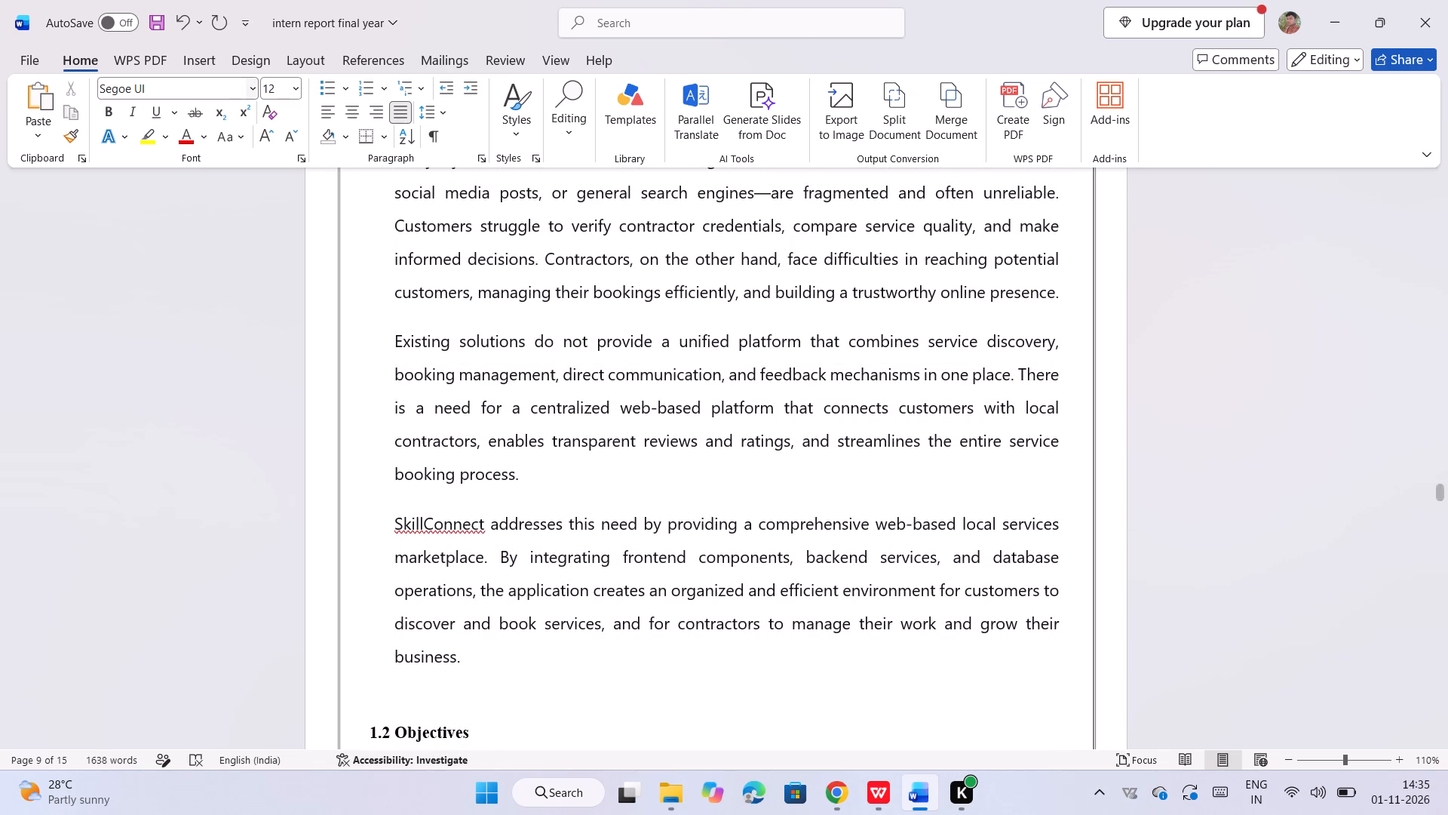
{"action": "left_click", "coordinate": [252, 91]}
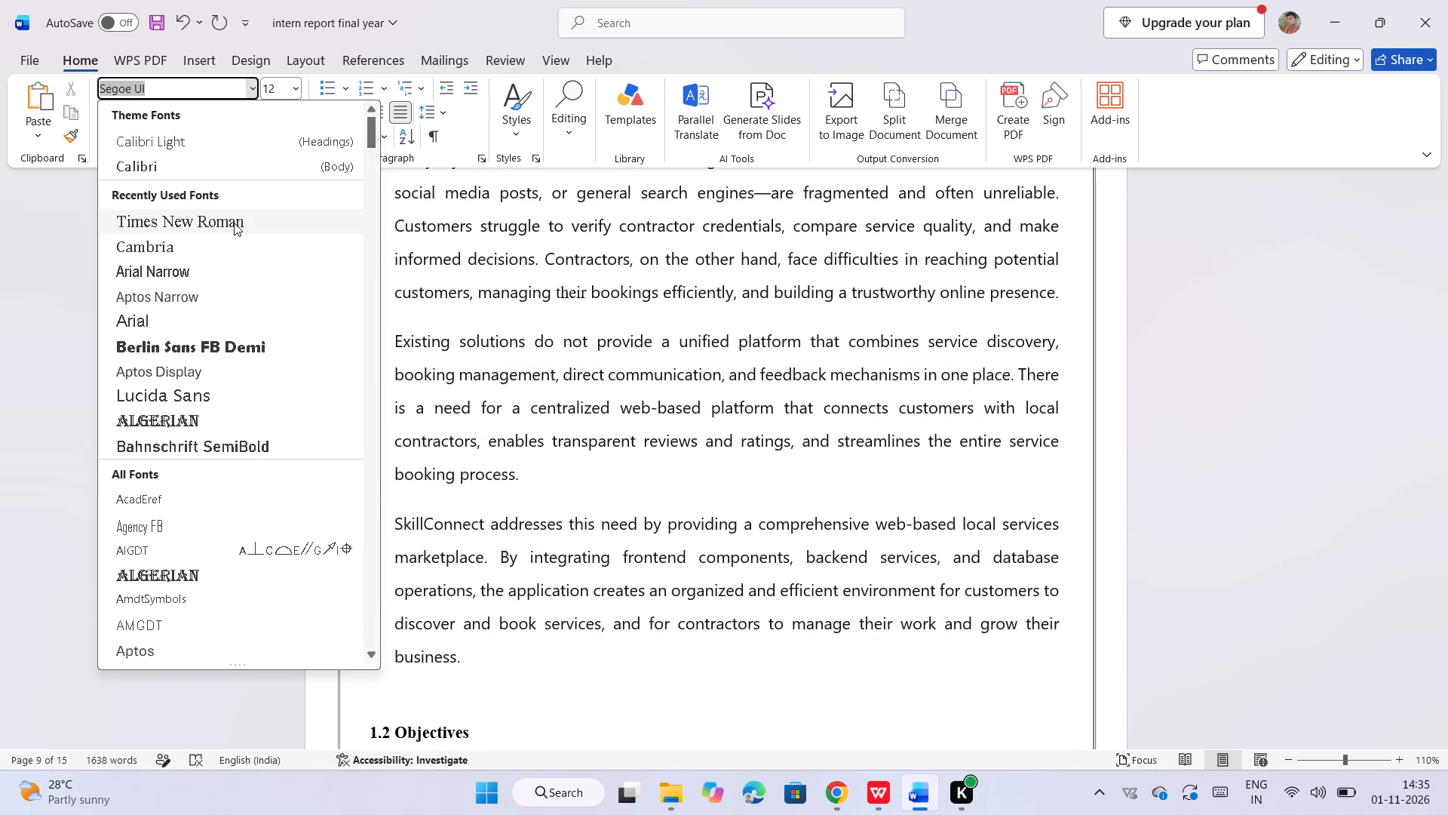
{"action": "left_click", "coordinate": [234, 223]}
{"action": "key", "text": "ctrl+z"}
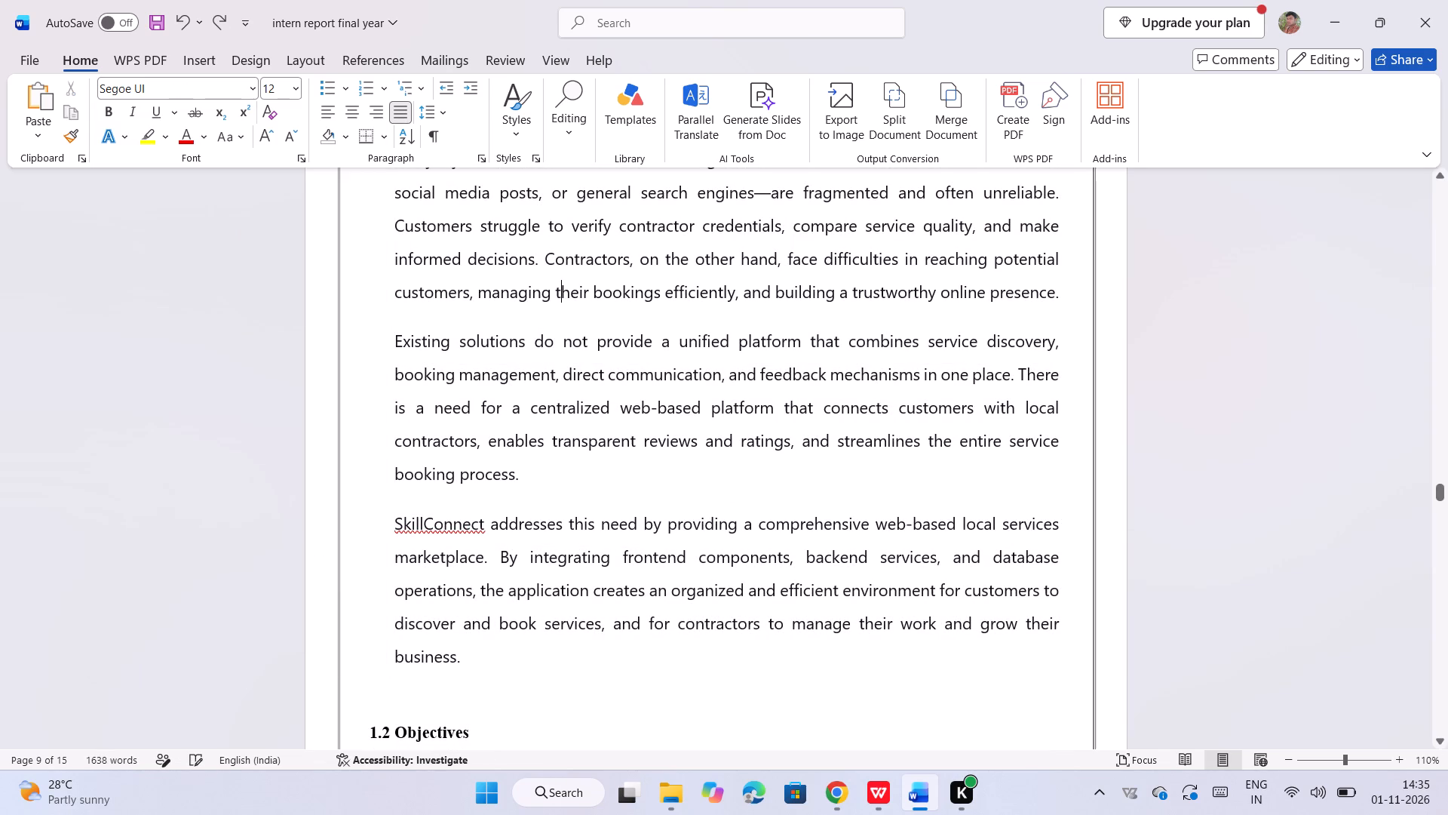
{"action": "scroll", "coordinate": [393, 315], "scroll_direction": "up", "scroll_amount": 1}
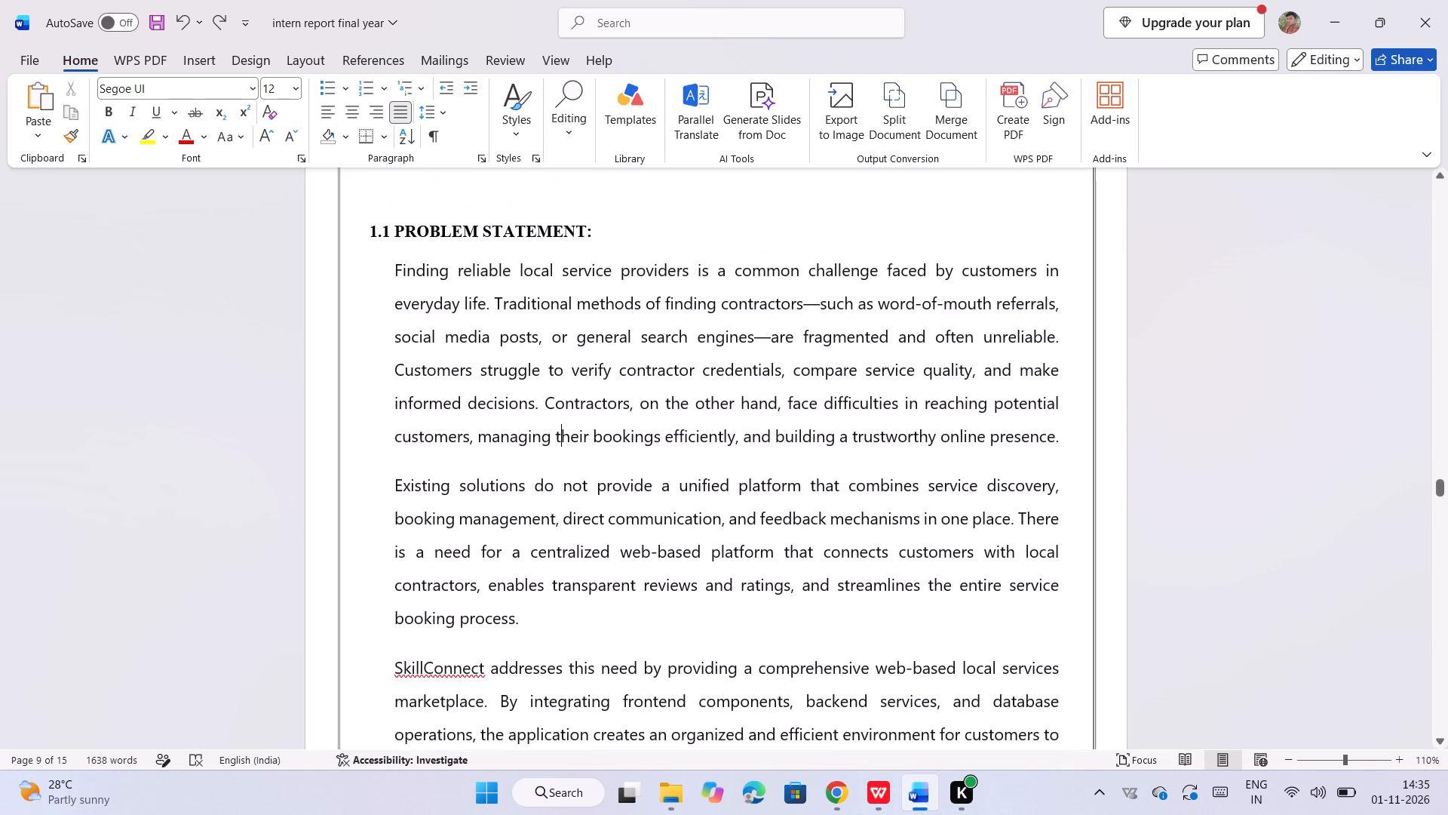
Change the font of all three body paragraphs under 1.1 PROBLEM STATEMENT to Times New Roman.
{"action": "left_click", "coordinate": [391, 268]}
{"action": "left_click_drag", "start_coordinate": [391, 268], "coordinate": [1040, 740]}
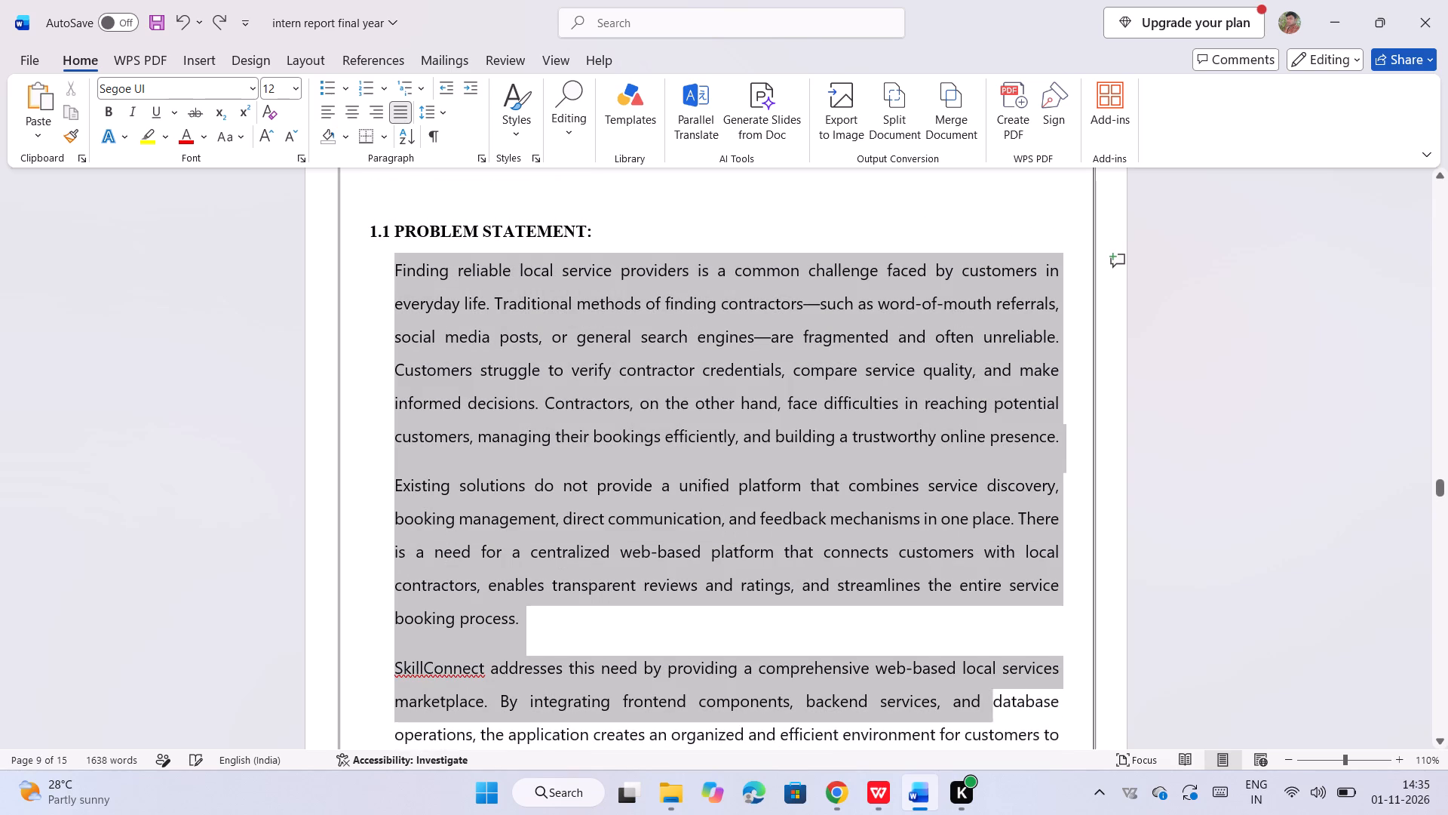
{"action": "left_click_drag", "start_coordinate": [1040, 740], "coordinate": [937, 675]}
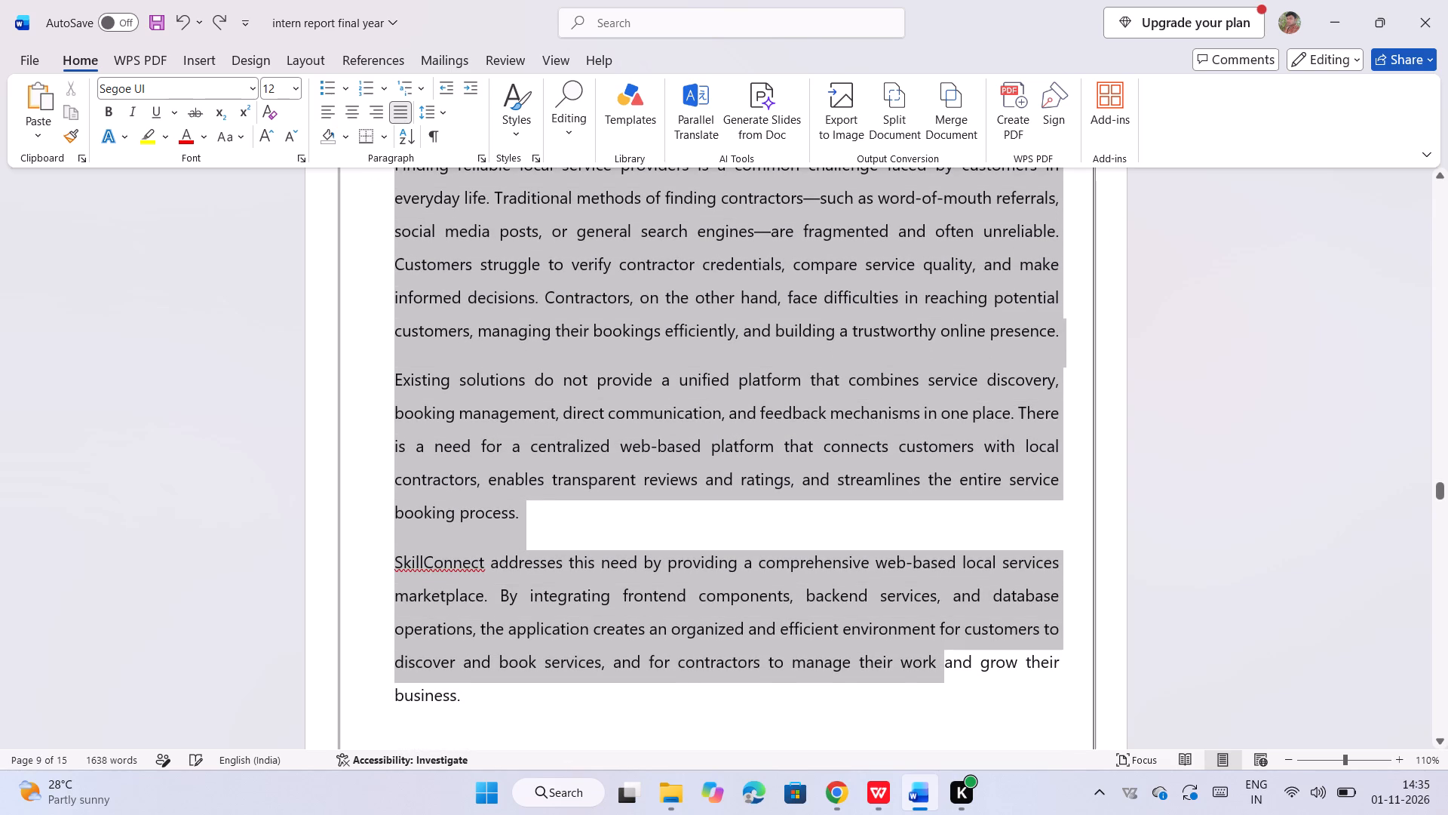
{"action": "left_click_drag", "start_coordinate": [937, 675], "coordinate": [462, 697]}
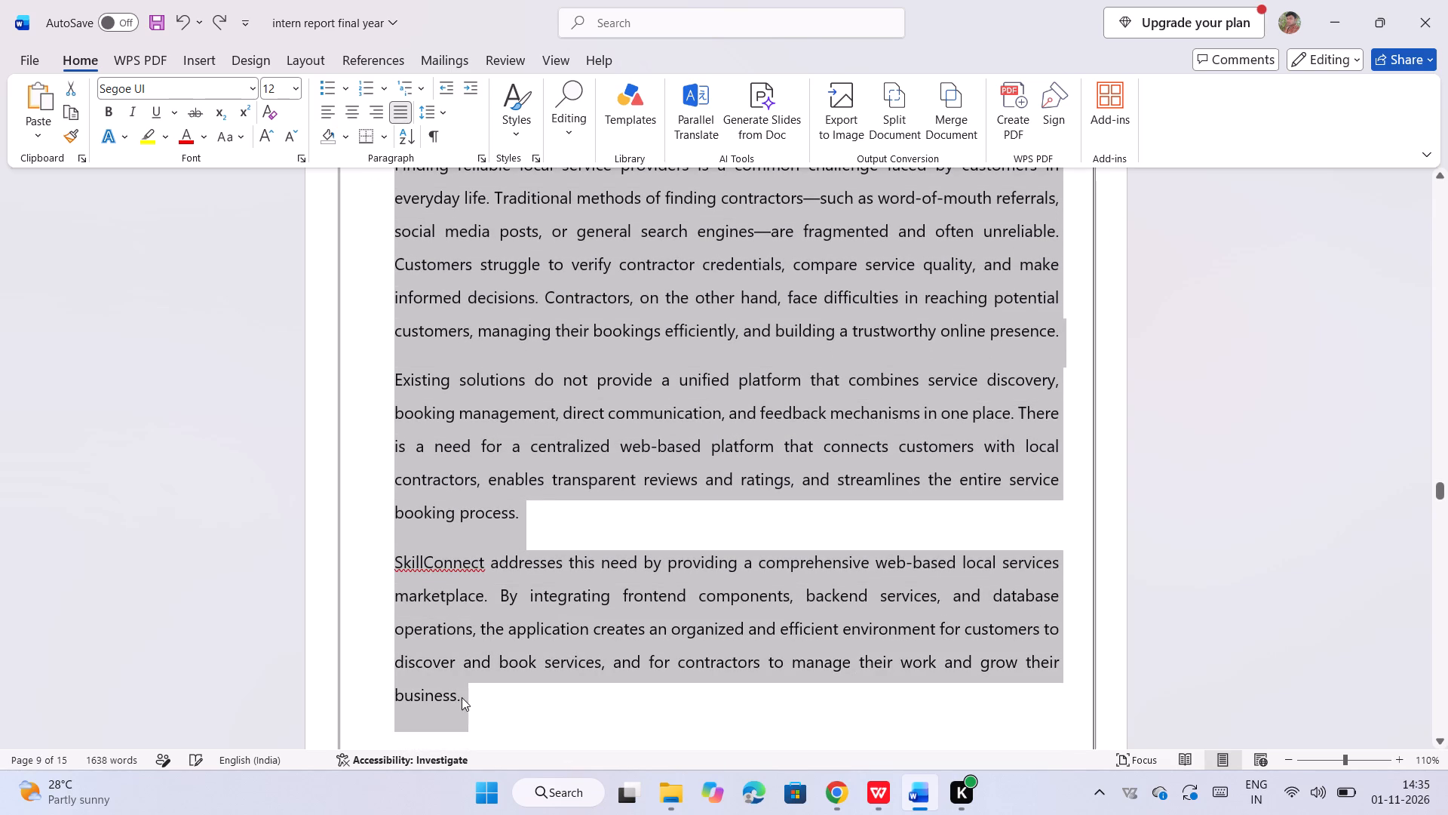
{"action": "left_click", "coordinate": [250, 94]}
{"action": "left_click", "coordinate": [229, 211]}
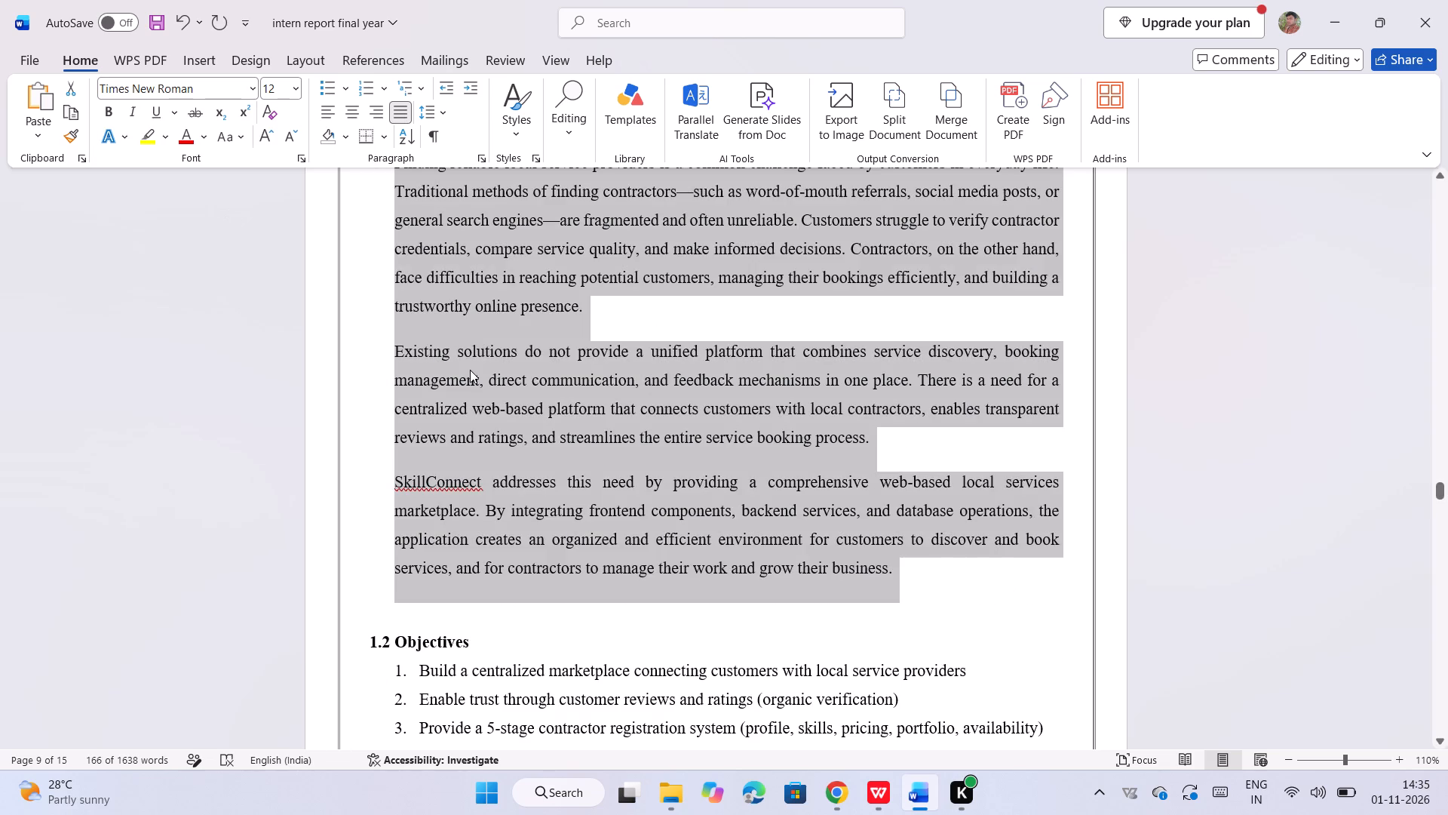
{"action": "left_click", "coordinate": [470, 370]}
{"action": "scroll", "coordinate": [470, 370], "scroll_direction": "down", "scroll_amount": 3}
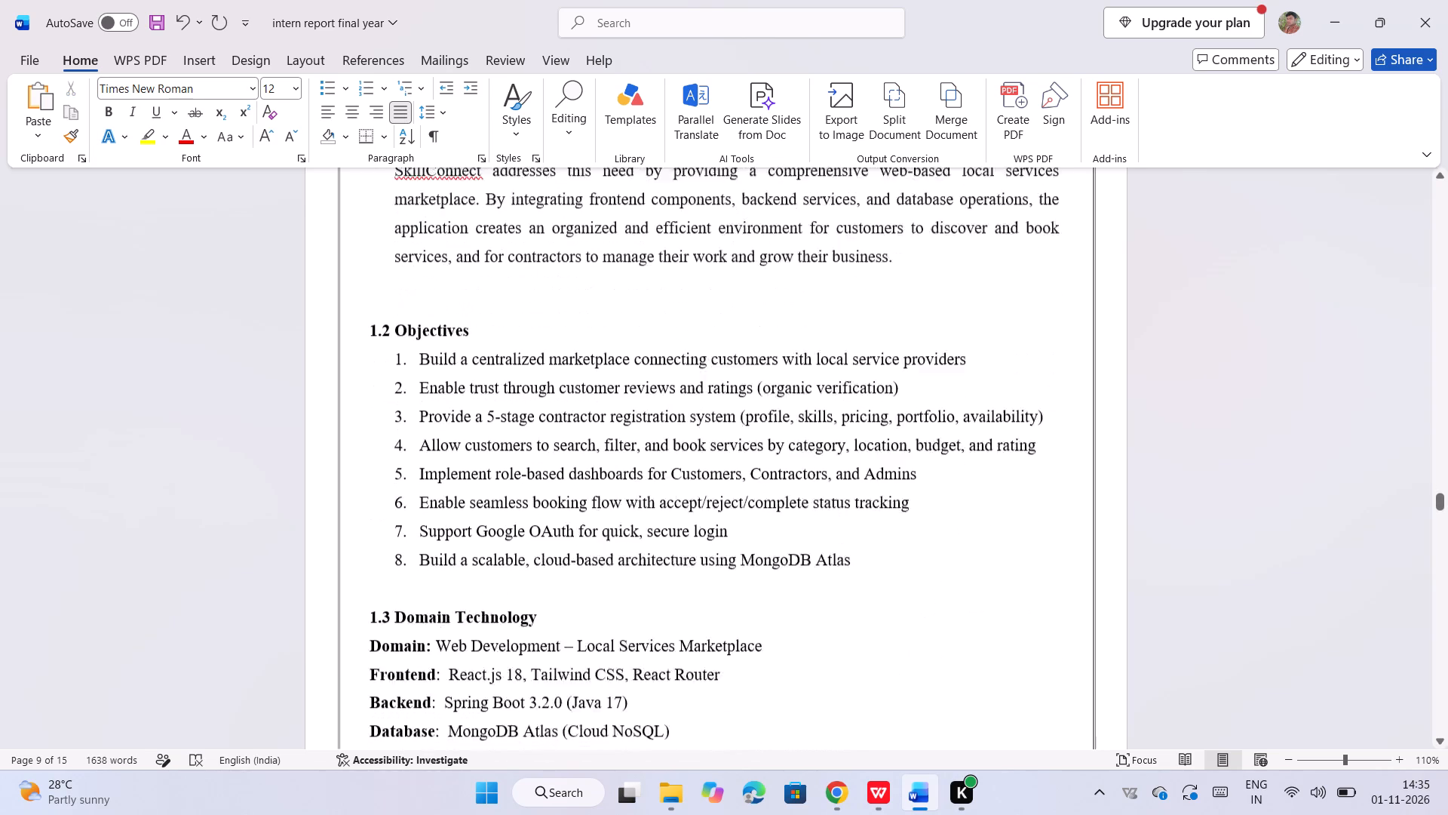
{"action": "scroll", "coordinate": [470, 370], "scroll_direction": "down", "scroll_amount": 1}
{"action": "left_click", "coordinate": [470, 370]}
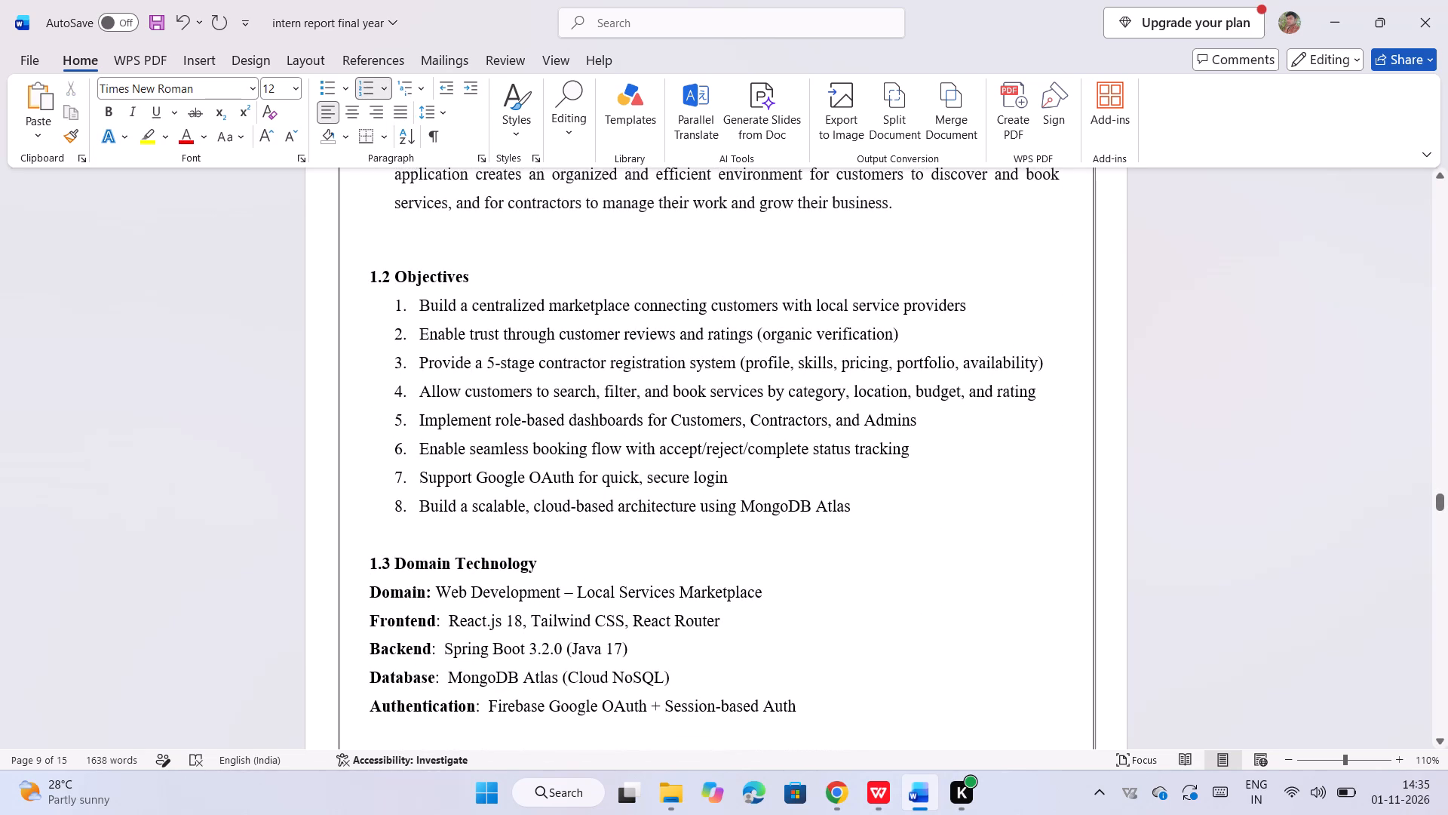
{"action": "scroll", "coordinate": [470, 370], "scroll_direction": "down", "scroll_amount": 1}
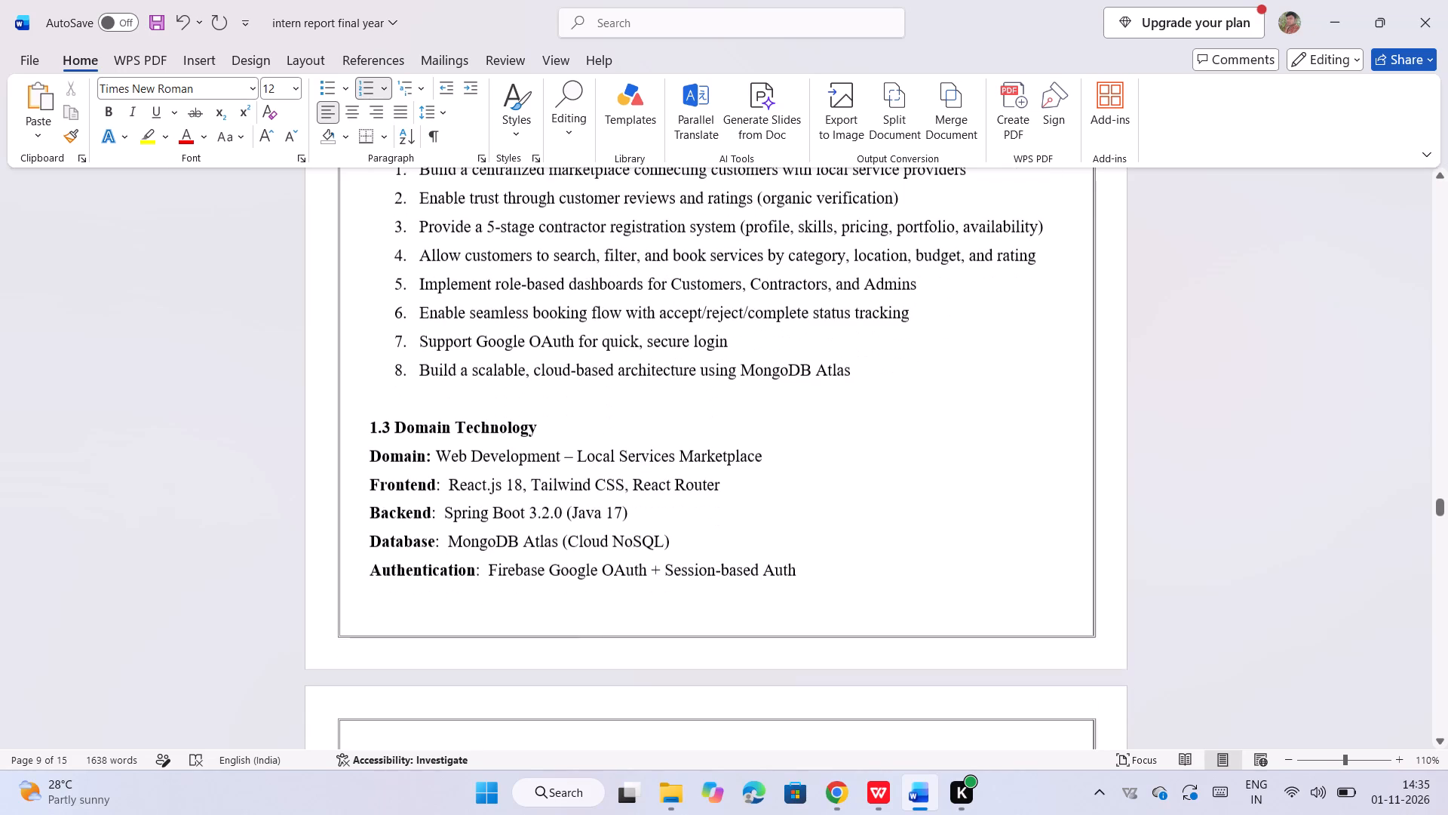
{"action": "scroll", "coordinate": [540, 380], "scroll_direction": "up", "scroll_amount": 1}
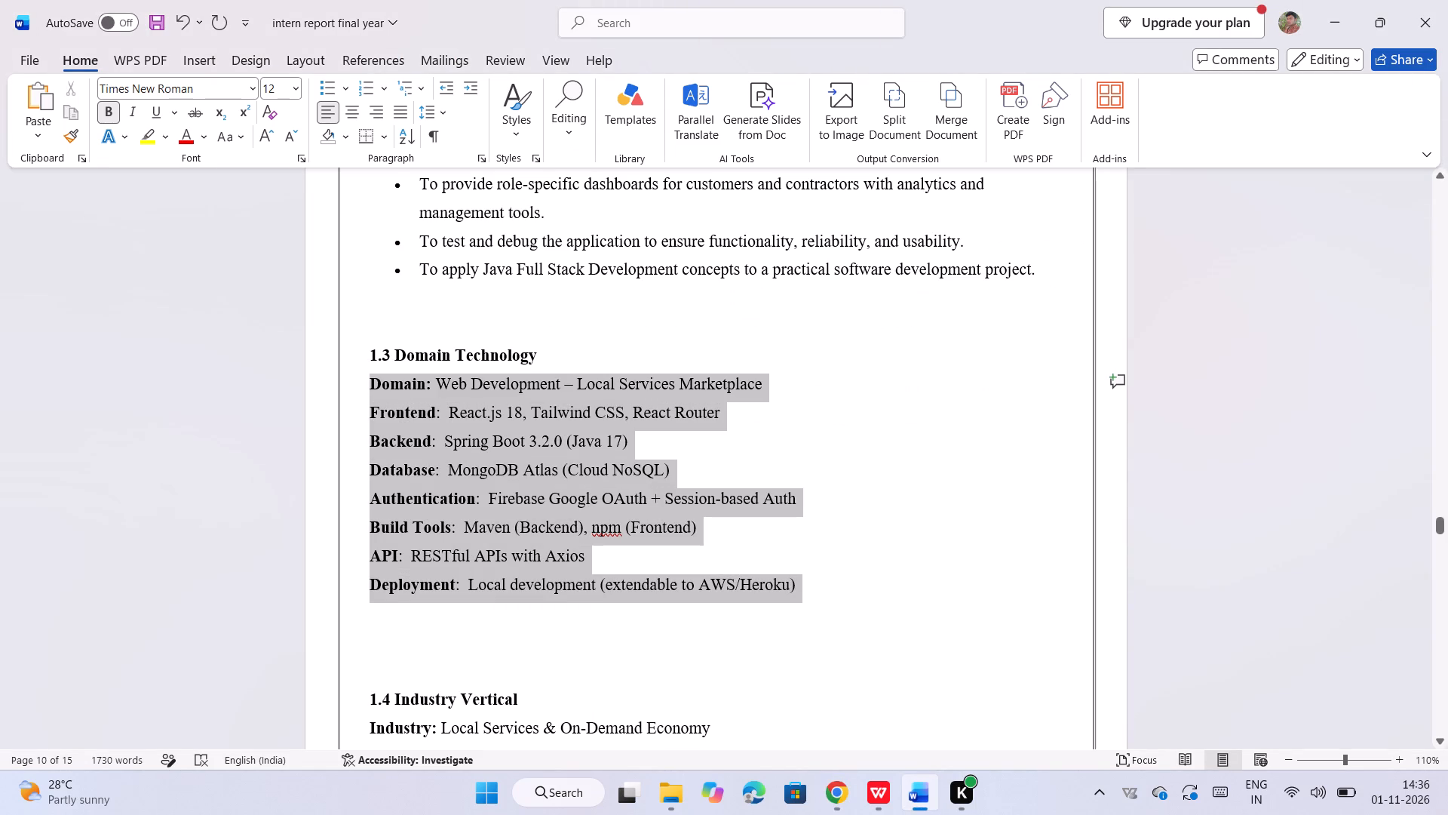
{"action": "left_click_drag", "start_coordinate": [388, 392], "coordinate": [387, 392]}
{"action": "key", "text": "BackSpace"}
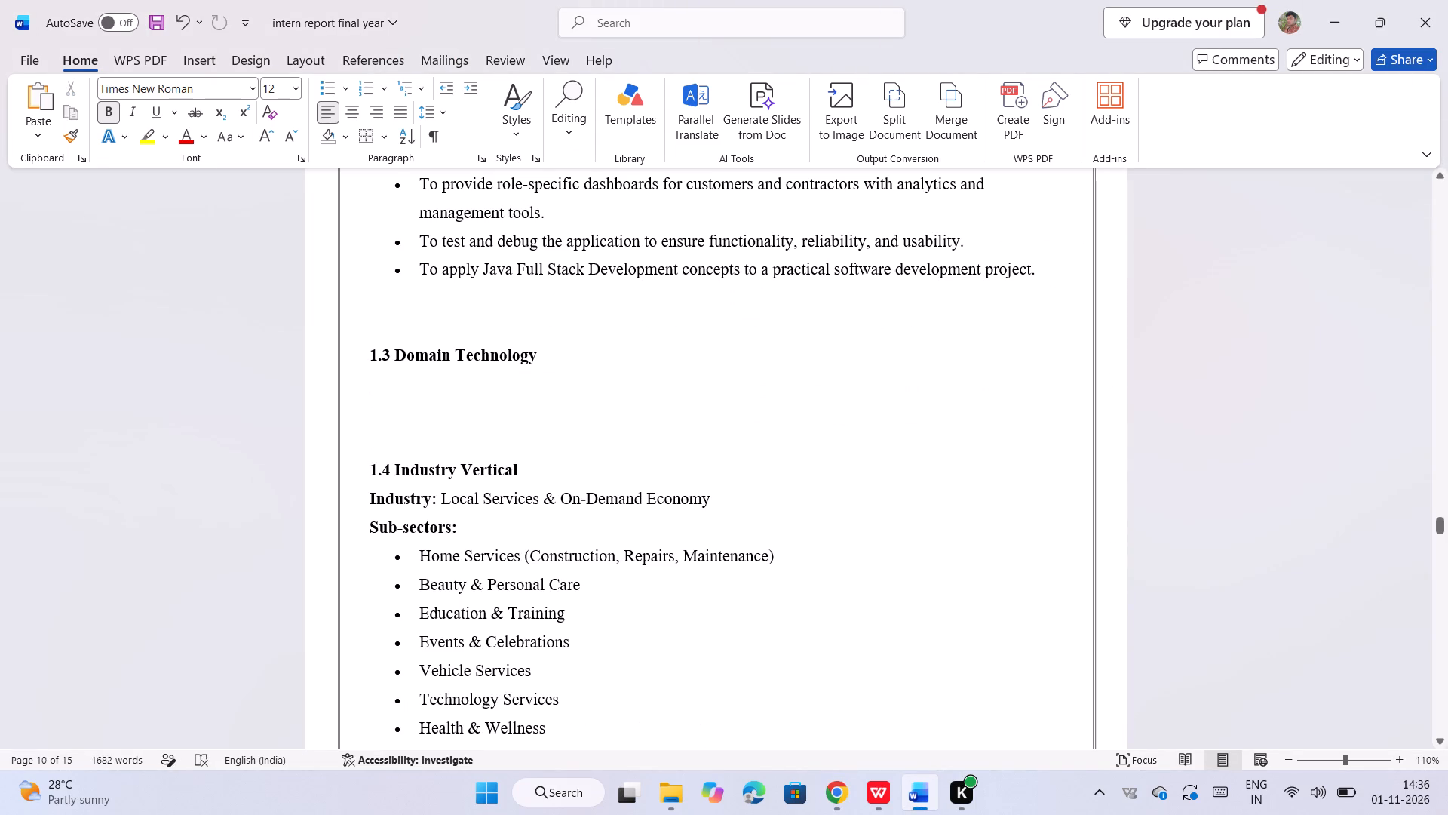
{"action": "key", "text": "ctrl+v"}
Insert a blank line between each of the technology paragraphs under 1.3 Domain Technology, from Java through REST API Integration.
{"action": "scroll", "coordinate": [387, 392], "scroll_direction": "up", "scroll_amount": 1}
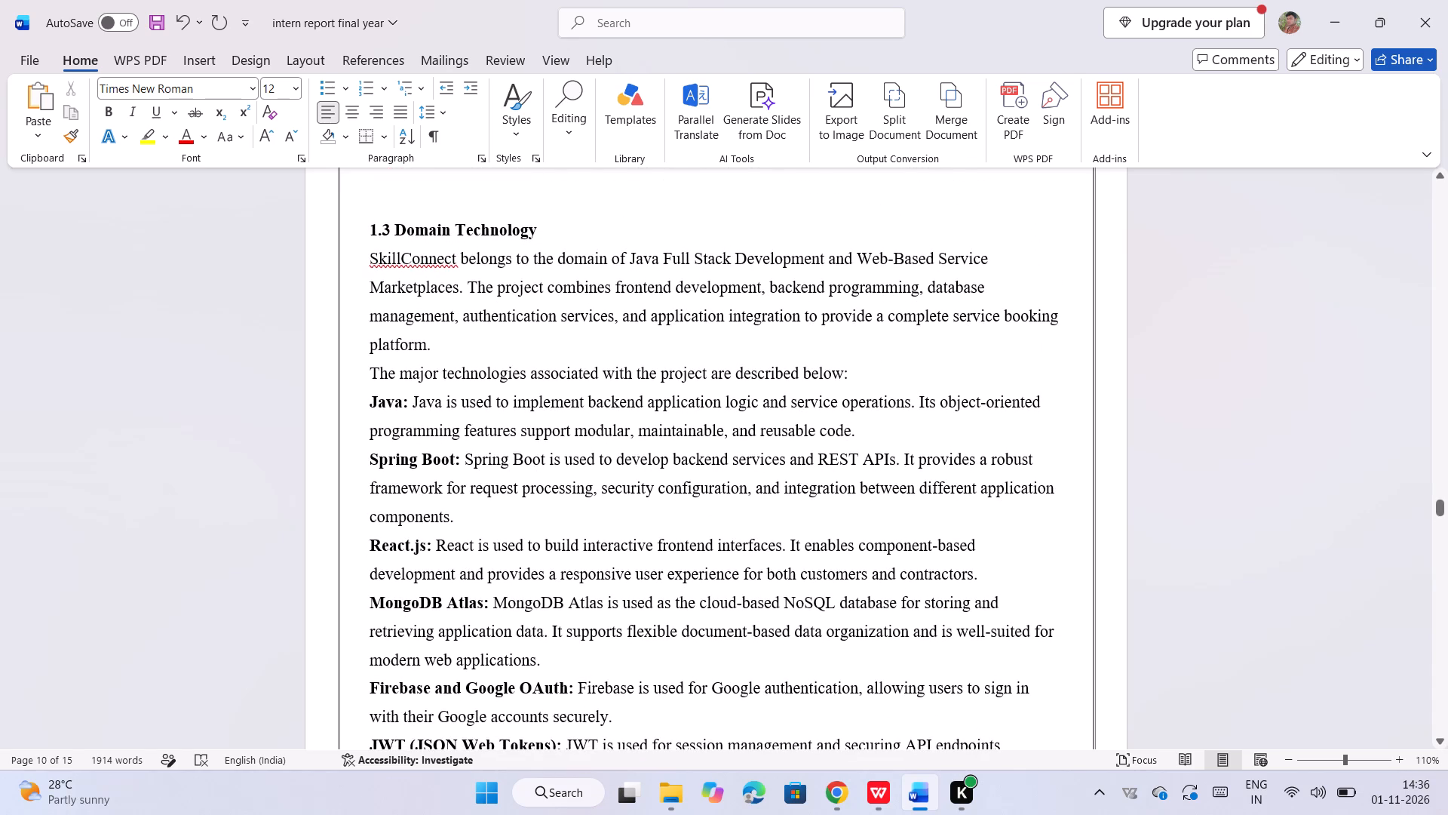
{"action": "scroll", "coordinate": [456, 406], "scroll_direction": "down", "scroll_amount": 1}
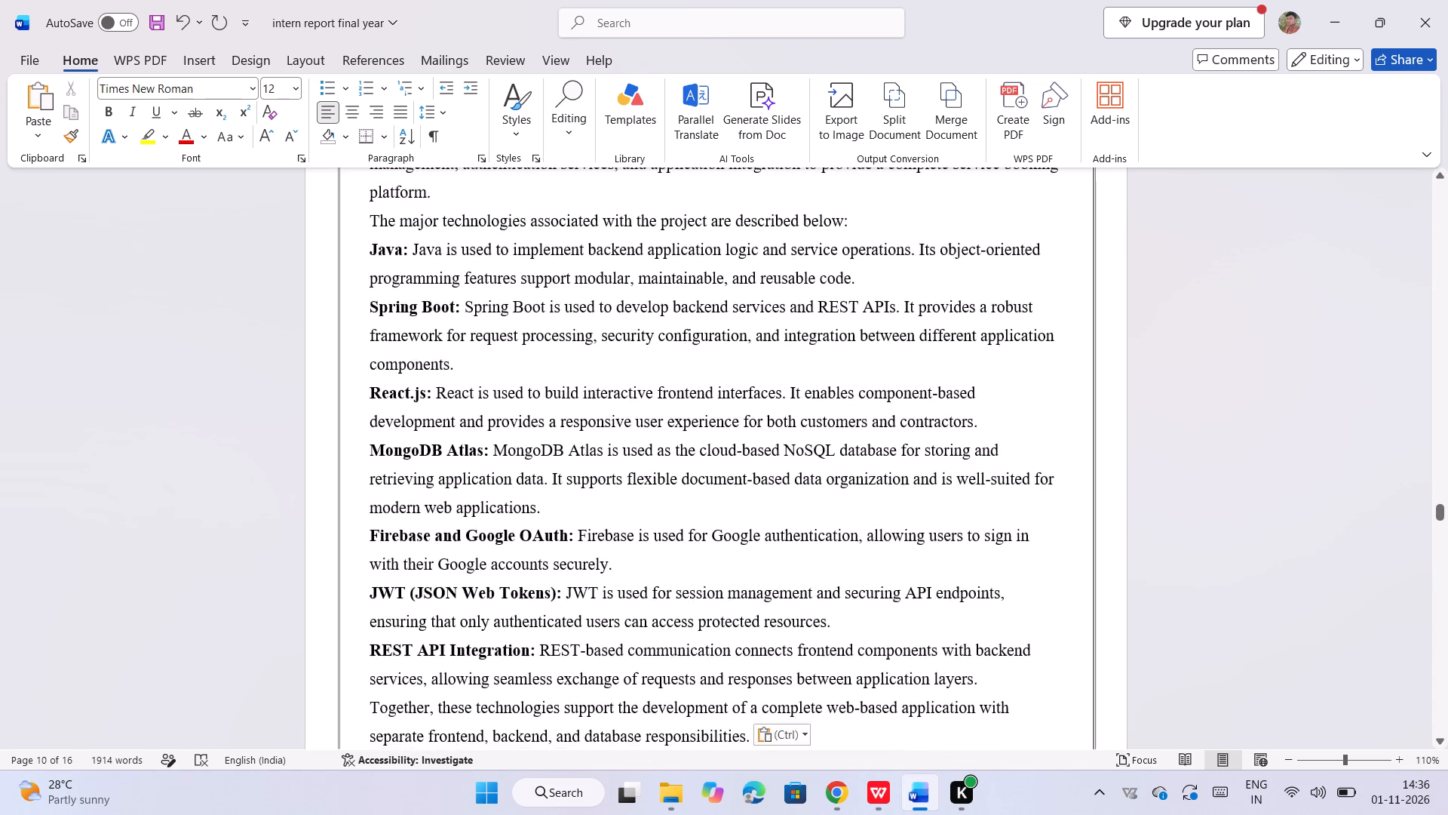
{"action": "scroll", "coordinate": [456, 406], "scroll_direction": "down", "scroll_amount": 1}
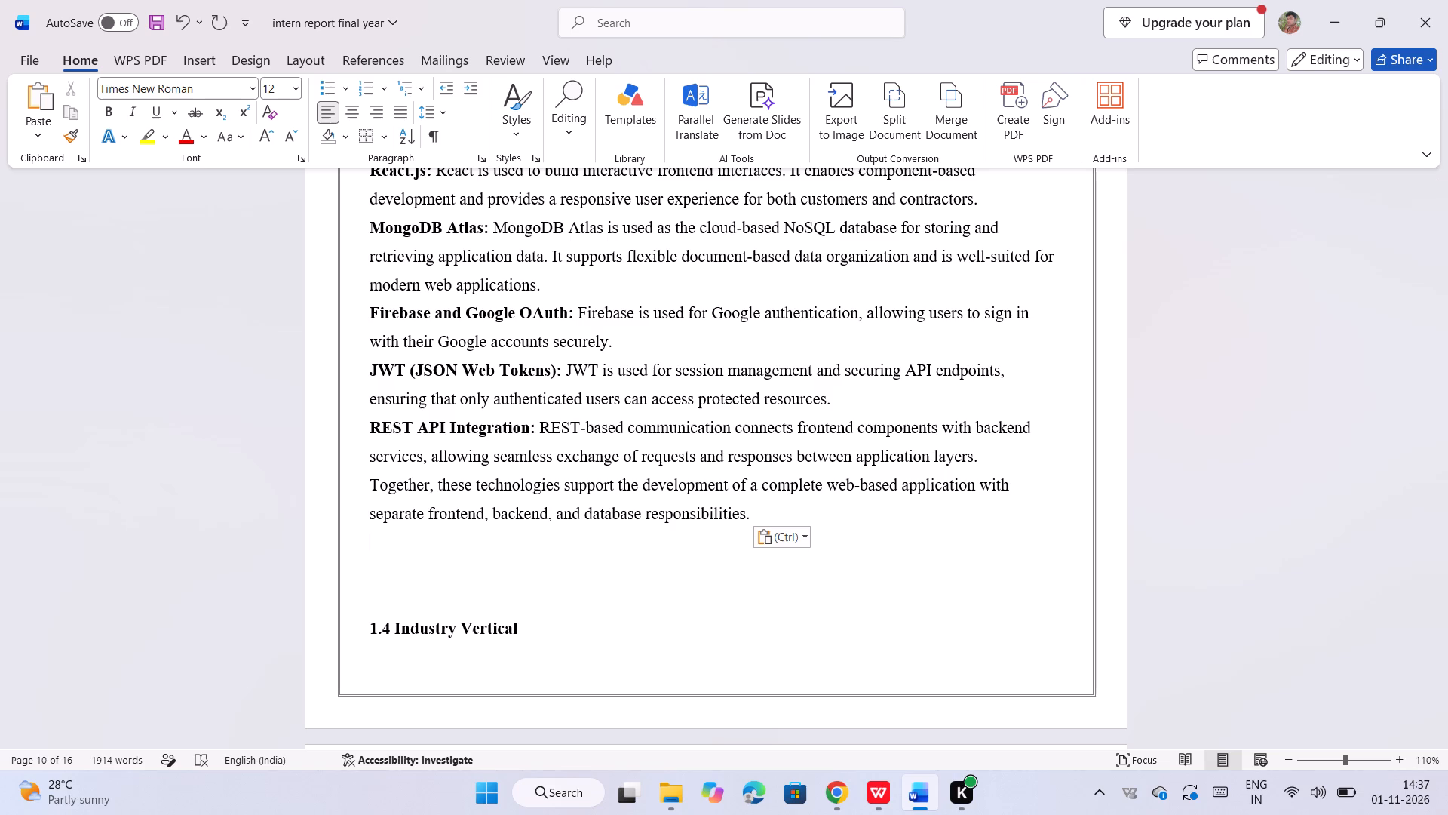
{"action": "left_click", "coordinate": [848, 409]}
{"action": "key", "text": "Return"}
{"action": "scroll", "coordinate": [848, 409], "scroll_direction": "up", "scroll_amount": 1}
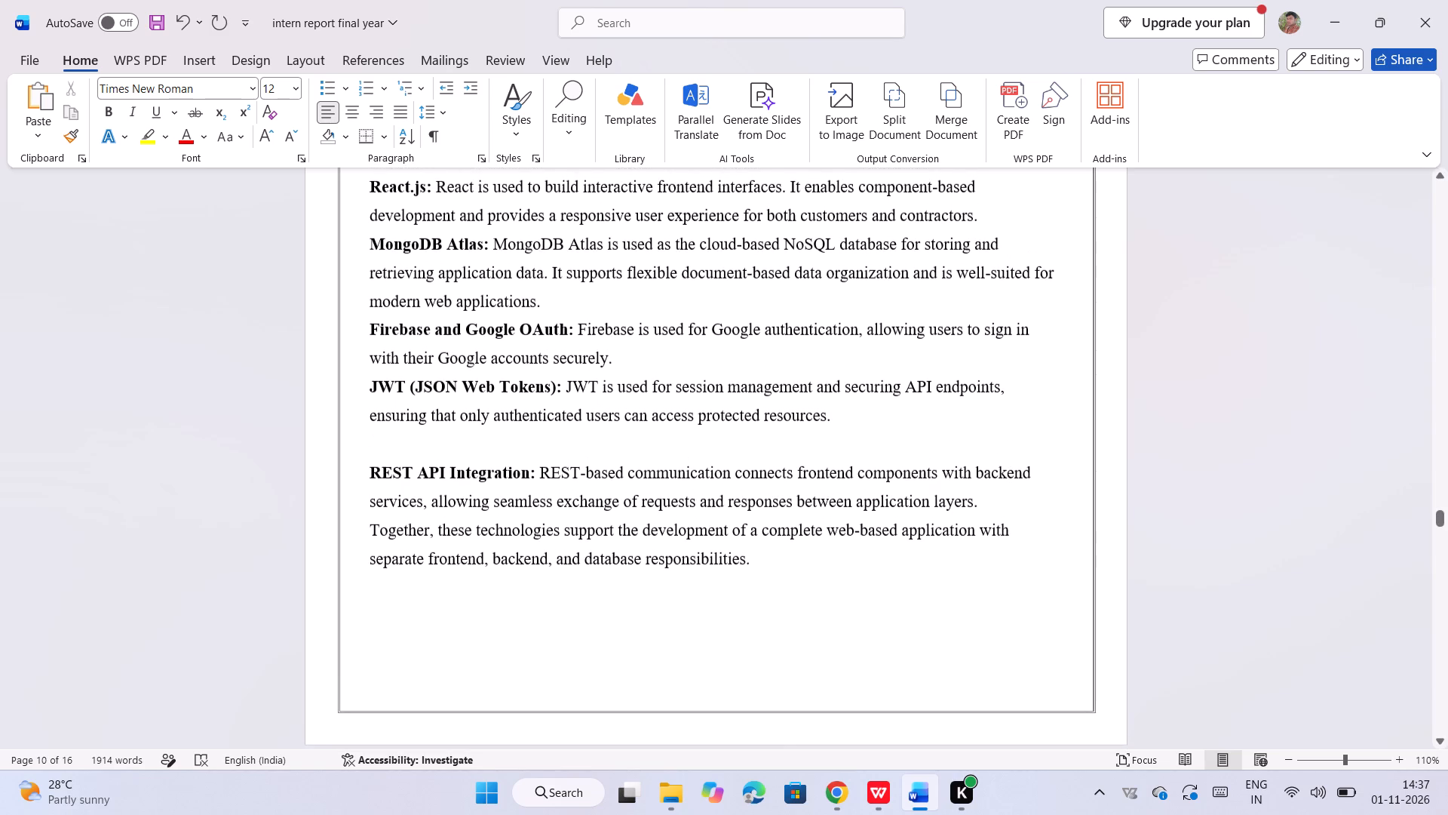
{"action": "scroll", "coordinate": [784, 421], "scroll_direction": "up", "scroll_amount": 1}
{"action": "left_click", "coordinate": [714, 413]}
{"action": "key", "text": "Return"}
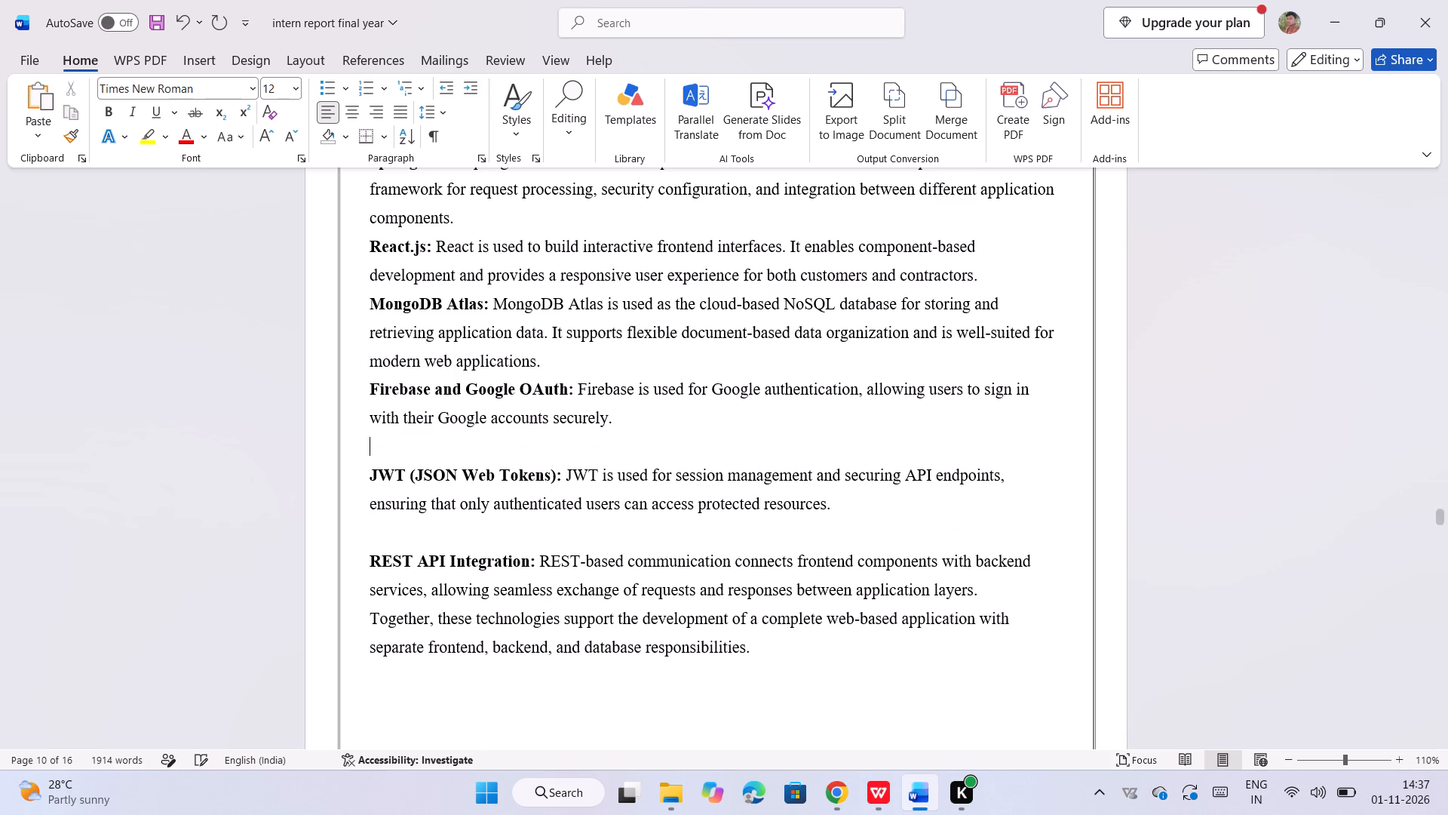
{"action": "left_click", "coordinate": [666, 392]}
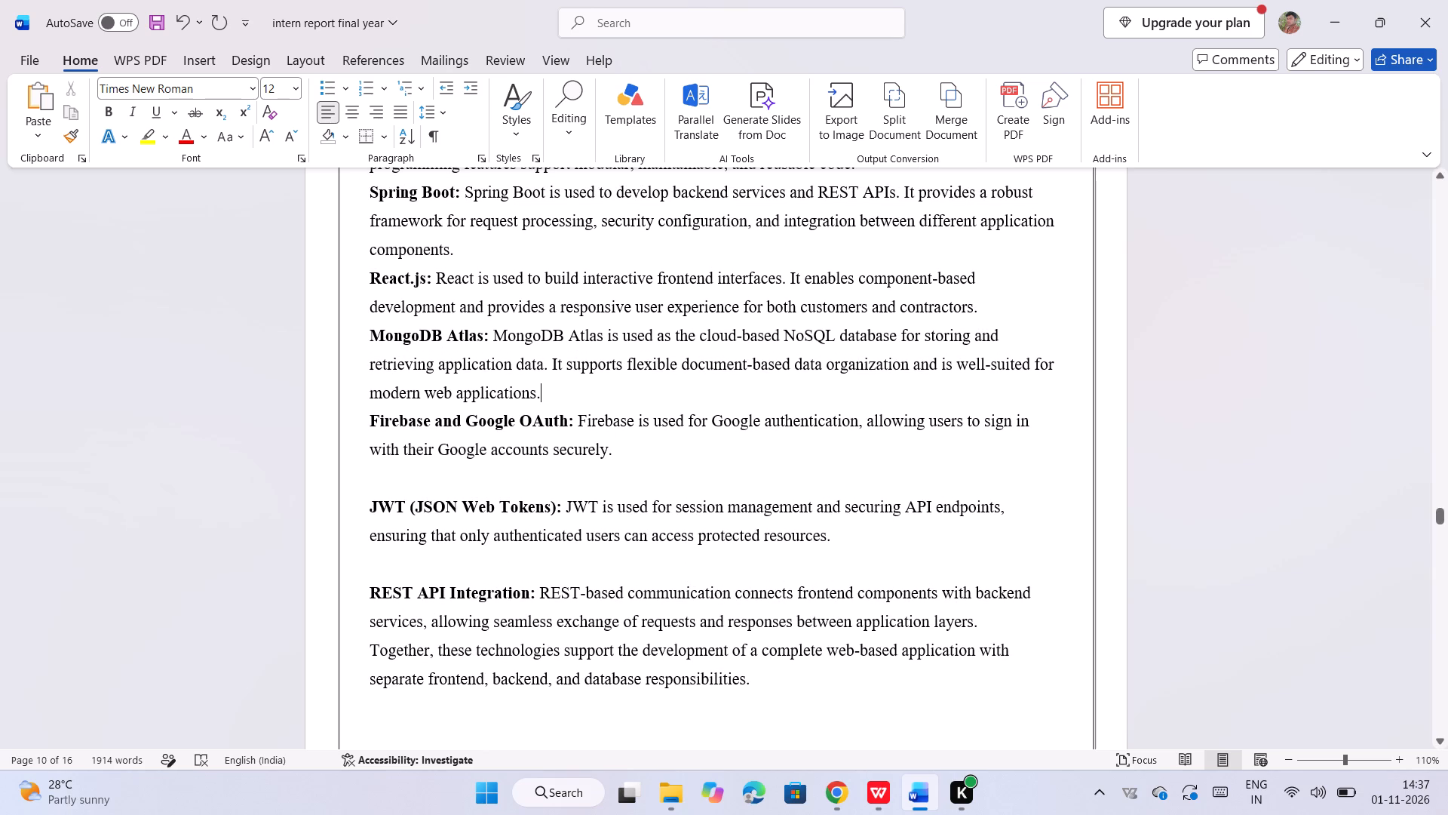
{"action": "key", "text": "Return"}
{"action": "scroll", "coordinate": [666, 392], "scroll_direction": "up", "scroll_amount": 1}
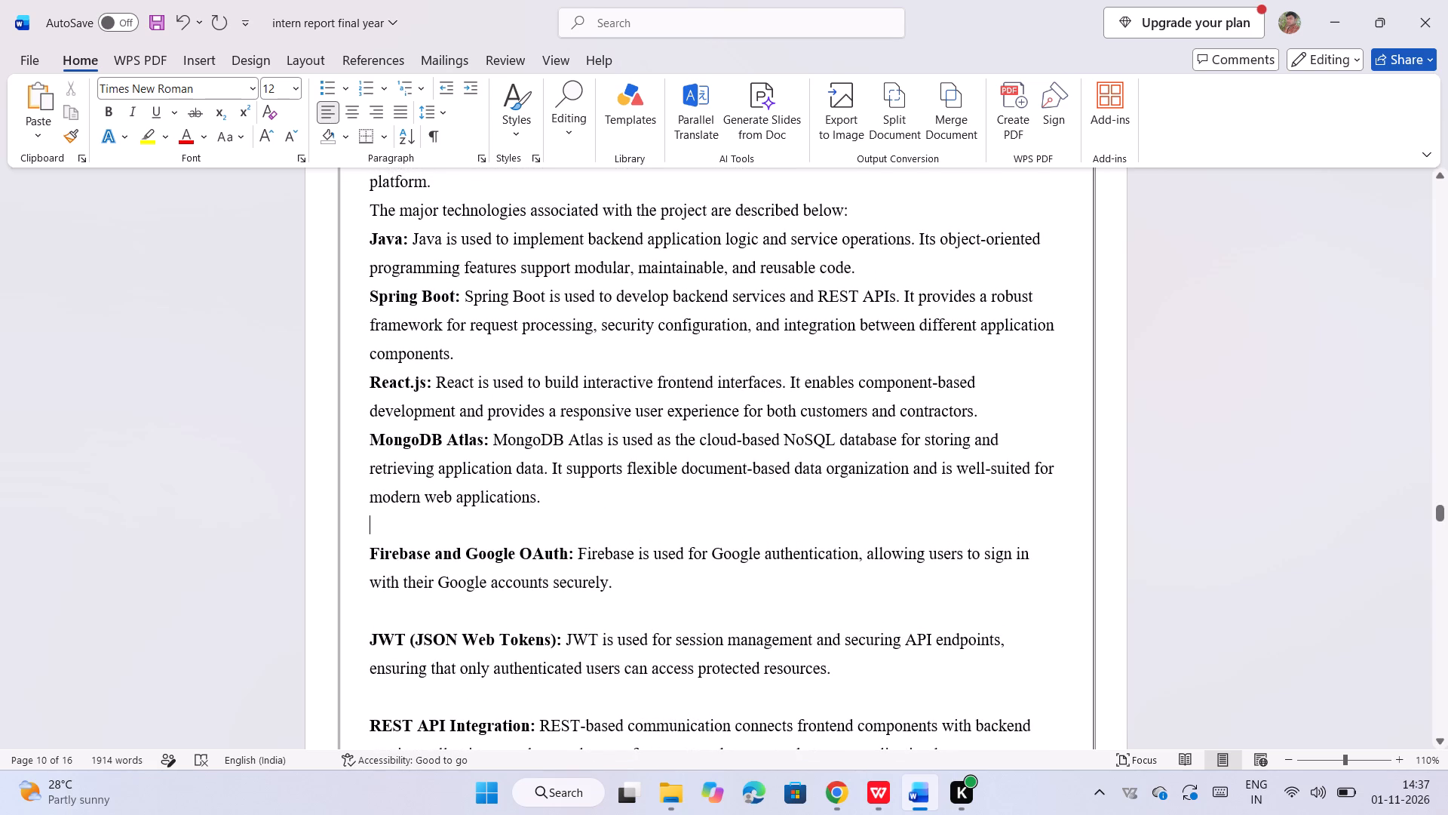
{"action": "left_click", "coordinate": [971, 409]}
{"action": "key", "text": "Right"}
{"action": "key", "text": "Return"}
{"action": "left_click", "coordinate": [714, 355]}
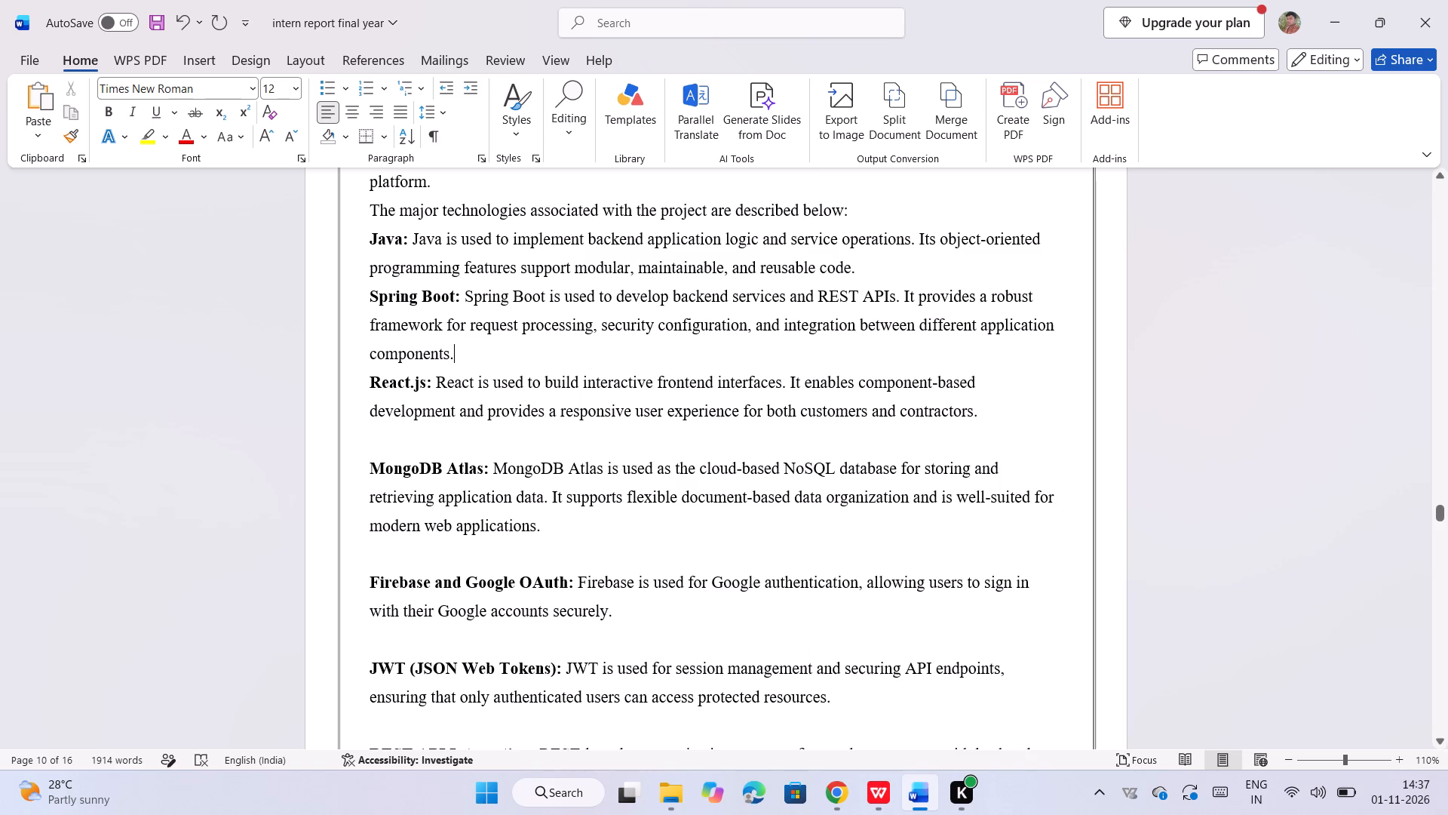
{"action": "key", "text": "Return"}
{"action": "scroll", "coordinate": [714, 355], "scroll_direction": "up", "scroll_amount": 1}
{"action": "left_click", "coordinate": [864, 334]}
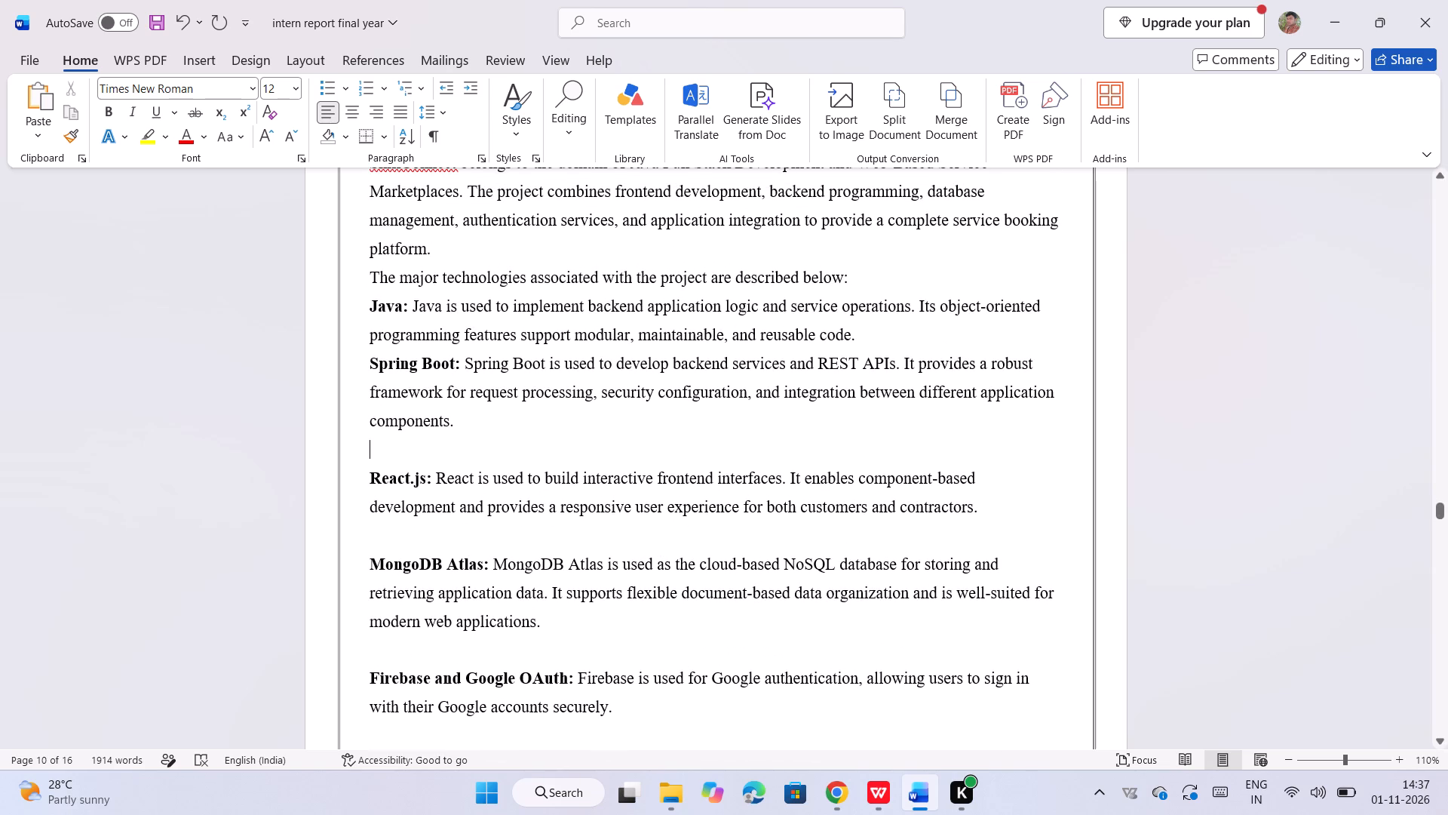
{"action": "key", "text": "Return"}
Review the spacing and page flow of the 1.3 Domain Technology section, including its closing paragraph before 1.4 Industry Vertical.
{"action": "scroll", "coordinate": [864, 334], "scroll_direction": "down", "scroll_amount": 3}
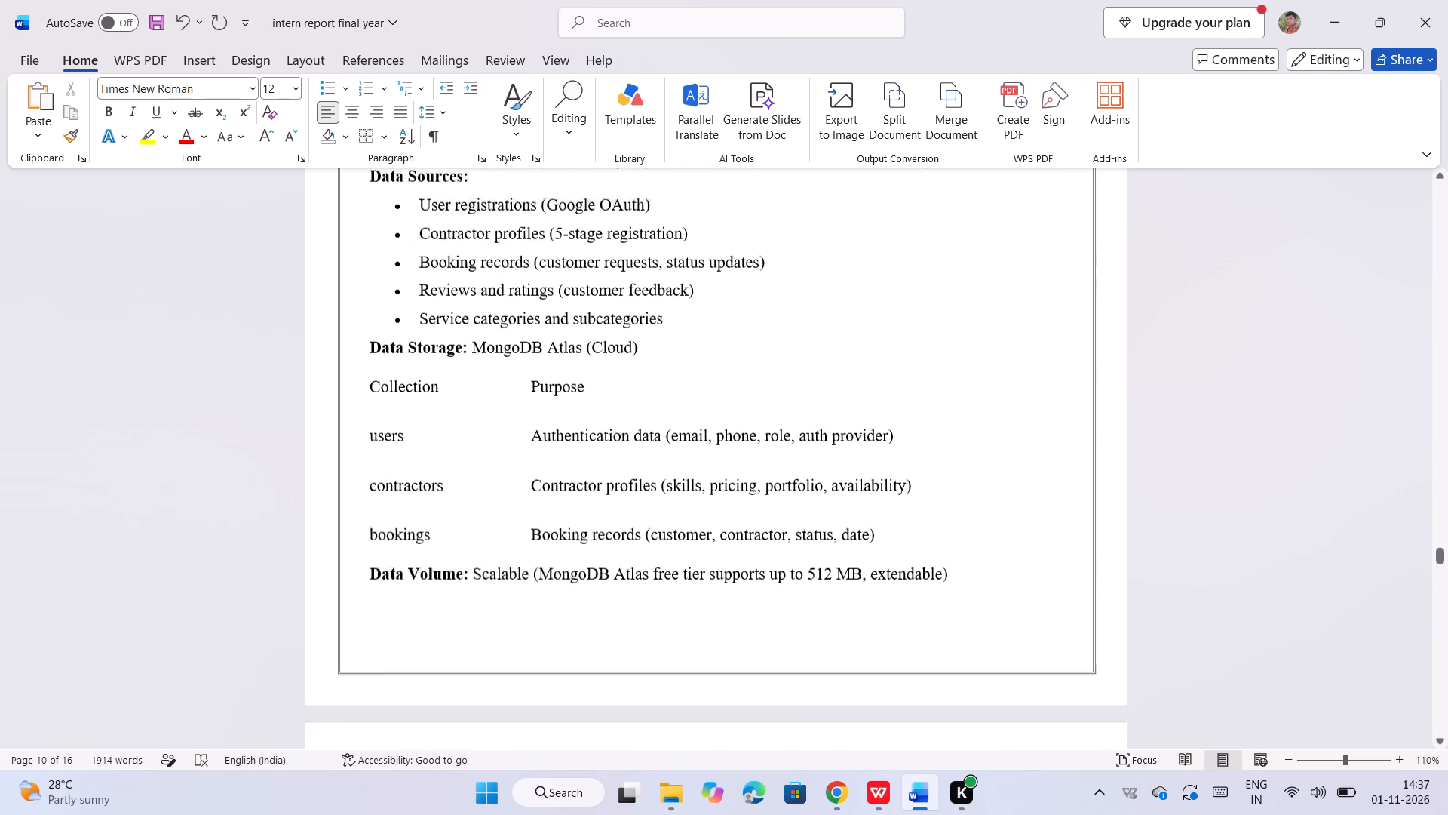
{"action": "scroll", "coordinate": [864, 334], "scroll_direction": "up", "scroll_amount": 4}
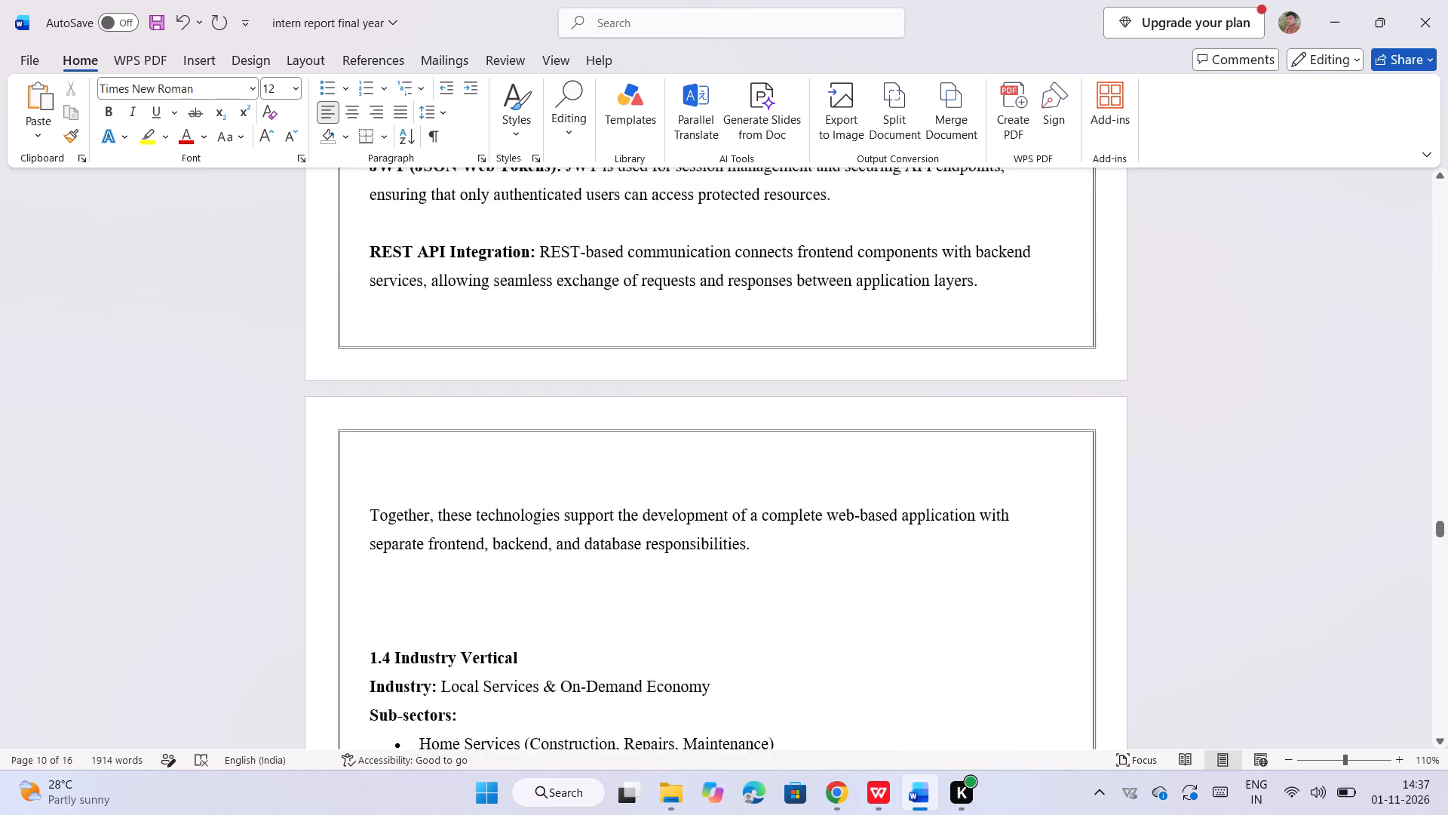
{"action": "scroll", "coordinate": [864, 334], "scroll_direction": "up", "scroll_amount": 2}
{"action": "scroll", "coordinate": [603, 349], "scroll_direction": "up", "scroll_amount": 1}
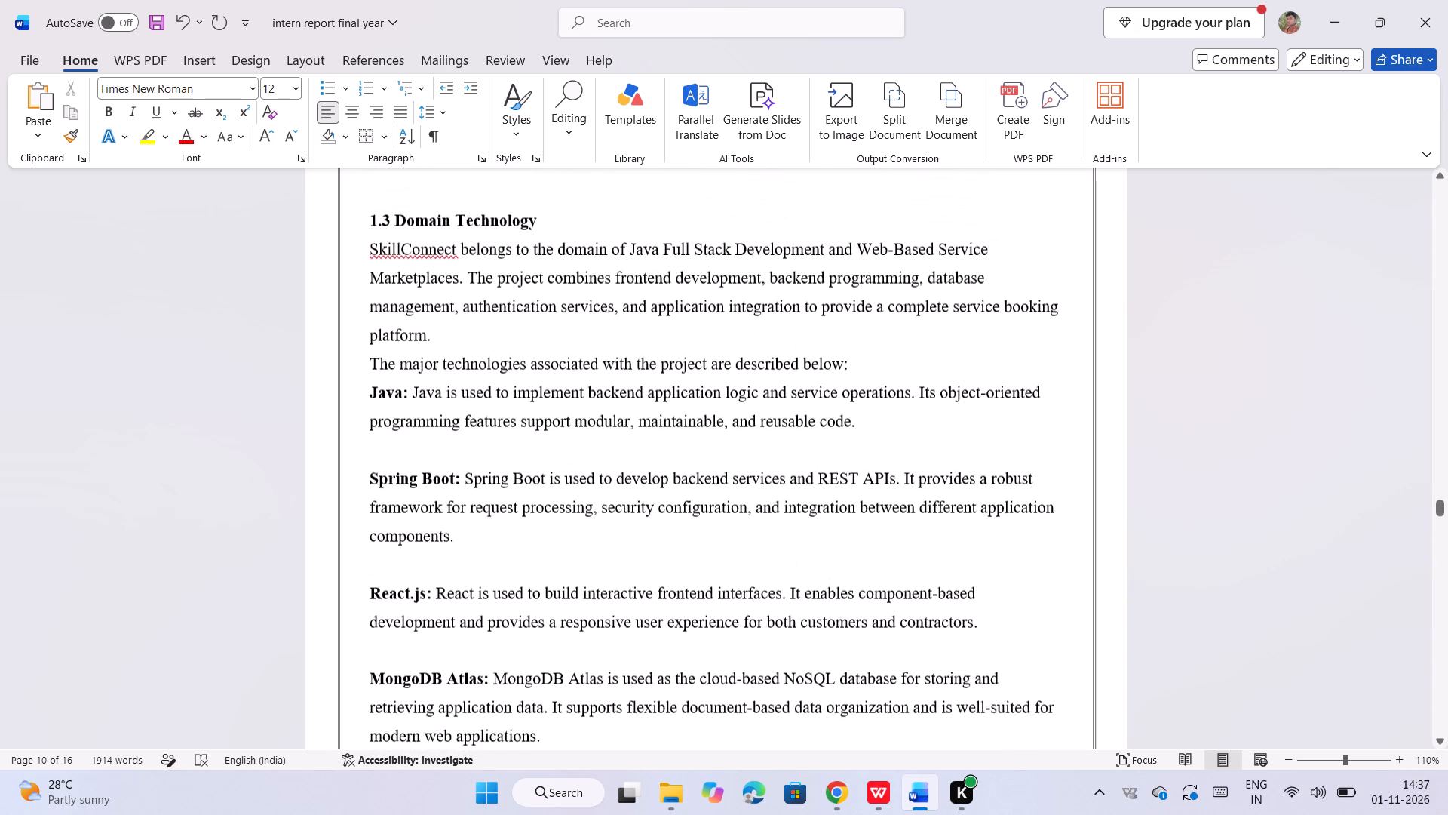
{"action": "scroll", "coordinate": [401, 337], "scroll_direction": "up", "scroll_amount": 1}
{"action": "scroll", "coordinate": [404, 352], "scroll_direction": "down", "scroll_amount": 5}
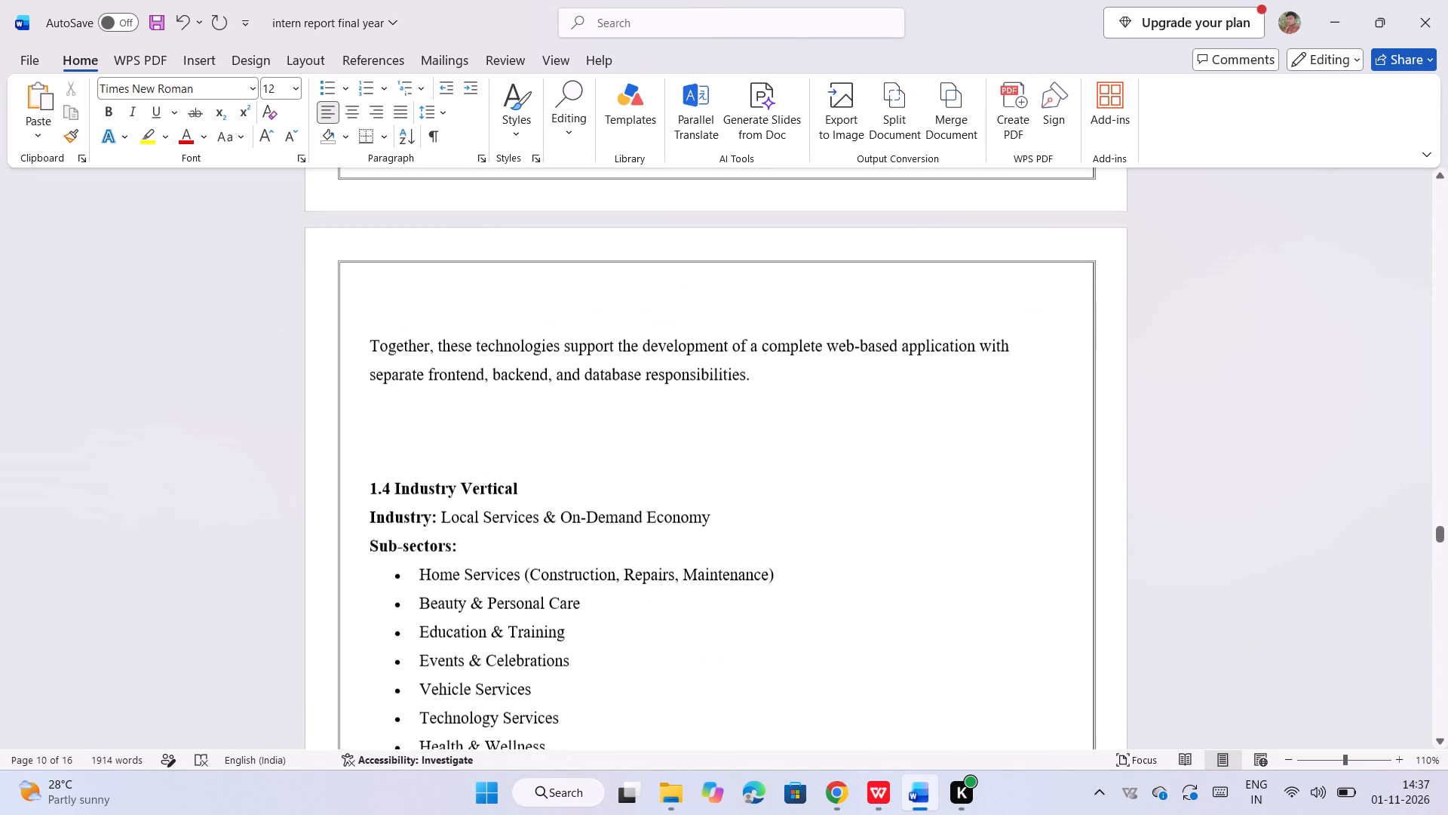
{"action": "scroll", "coordinate": [404, 352], "scroll_direction": "up", "scroll_amount": 1}
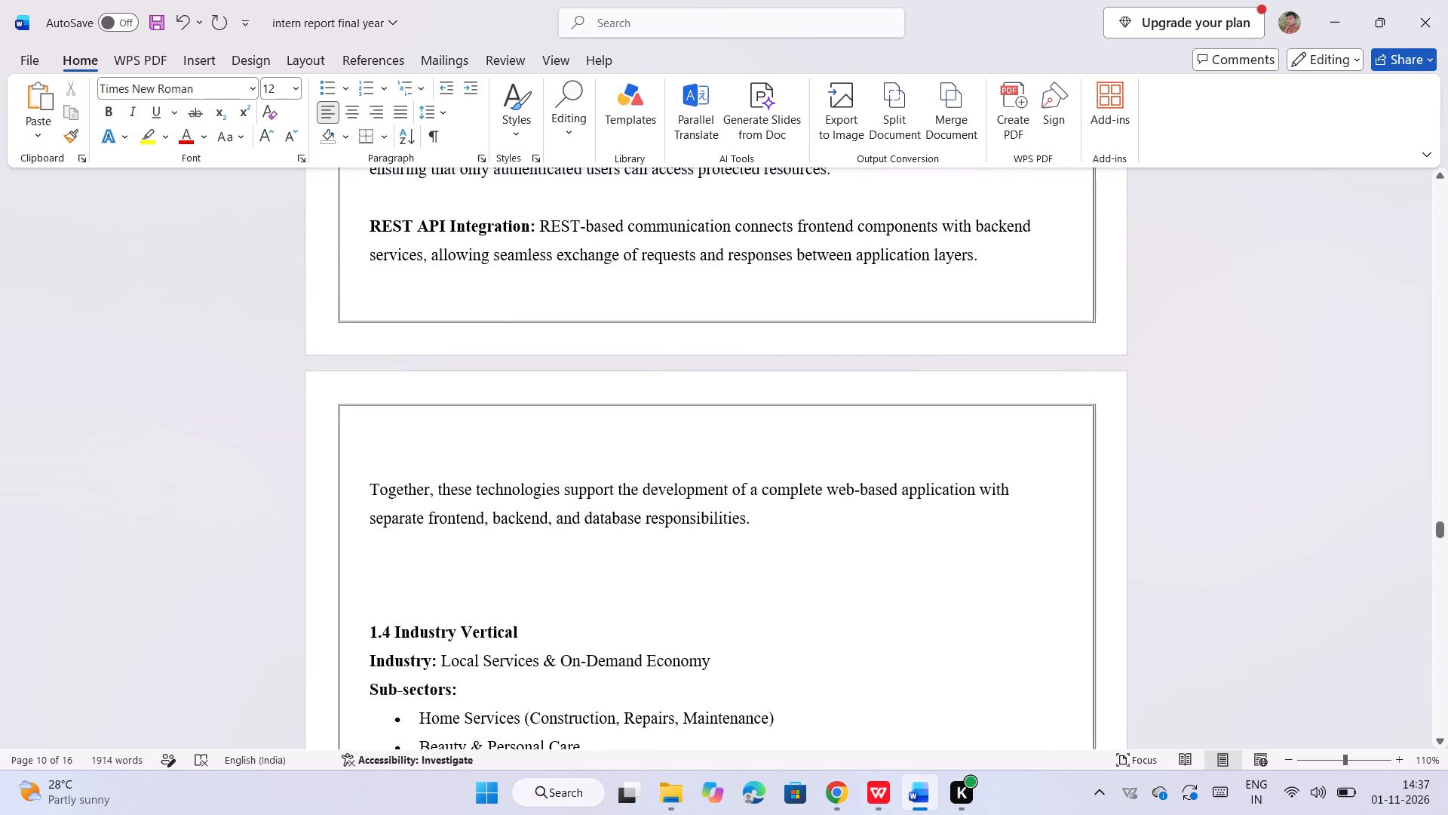
{"action": "left_click_drag", "start_coordinate": [765, 517], "coordinate": [492, 483]}
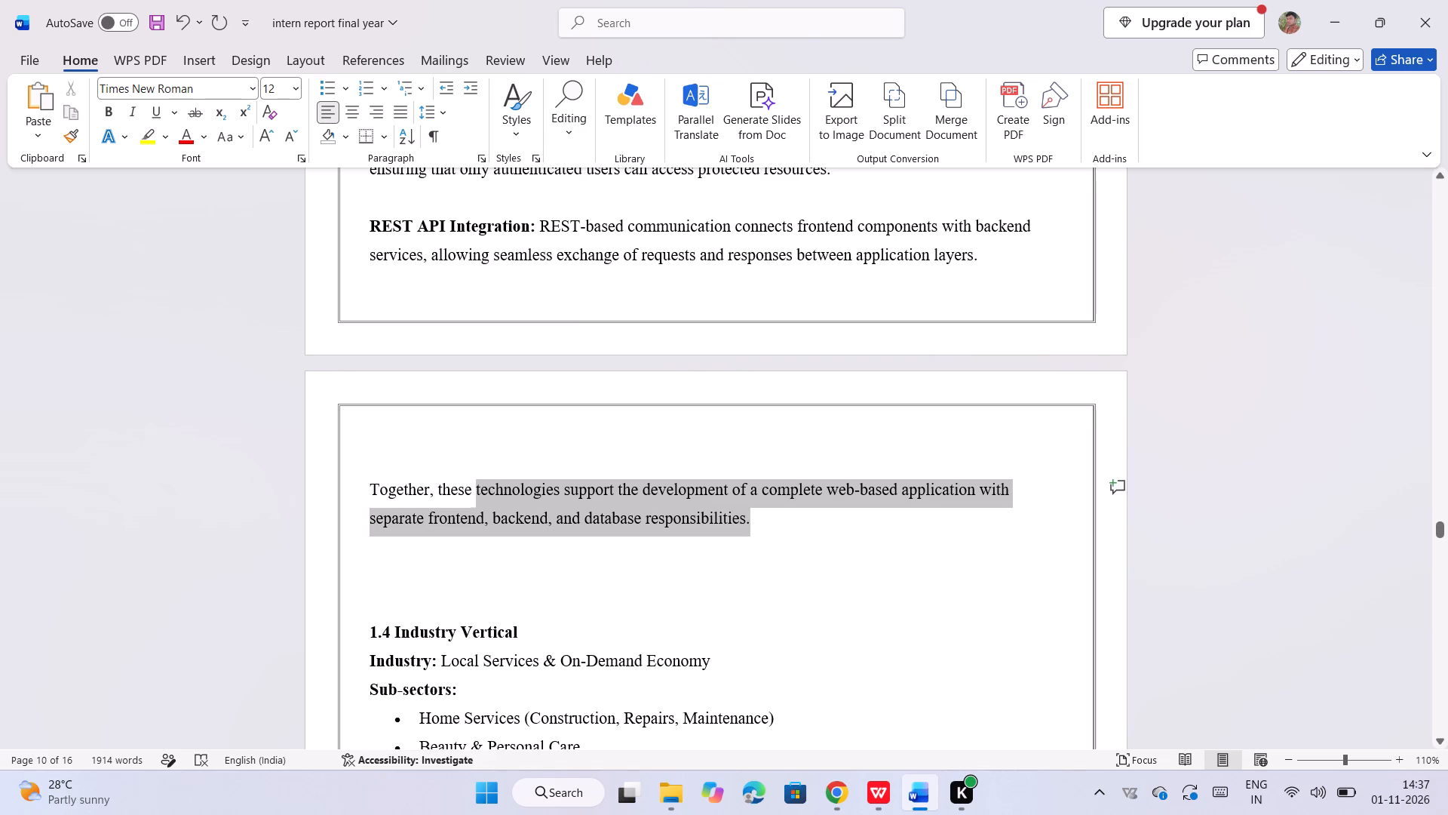
{"action": "left_click_drag", "start_coordinate": [492, 483], "coordinate": [520, 481]}
{"action": "right_click", "coordinate": [520, 481]}
{"action": "left_click", "coordinate": [470, 482]}
{"action": "scroll", "coordinate": [470, 482], "scroll_direction": "up", "scroll_amount": 1}
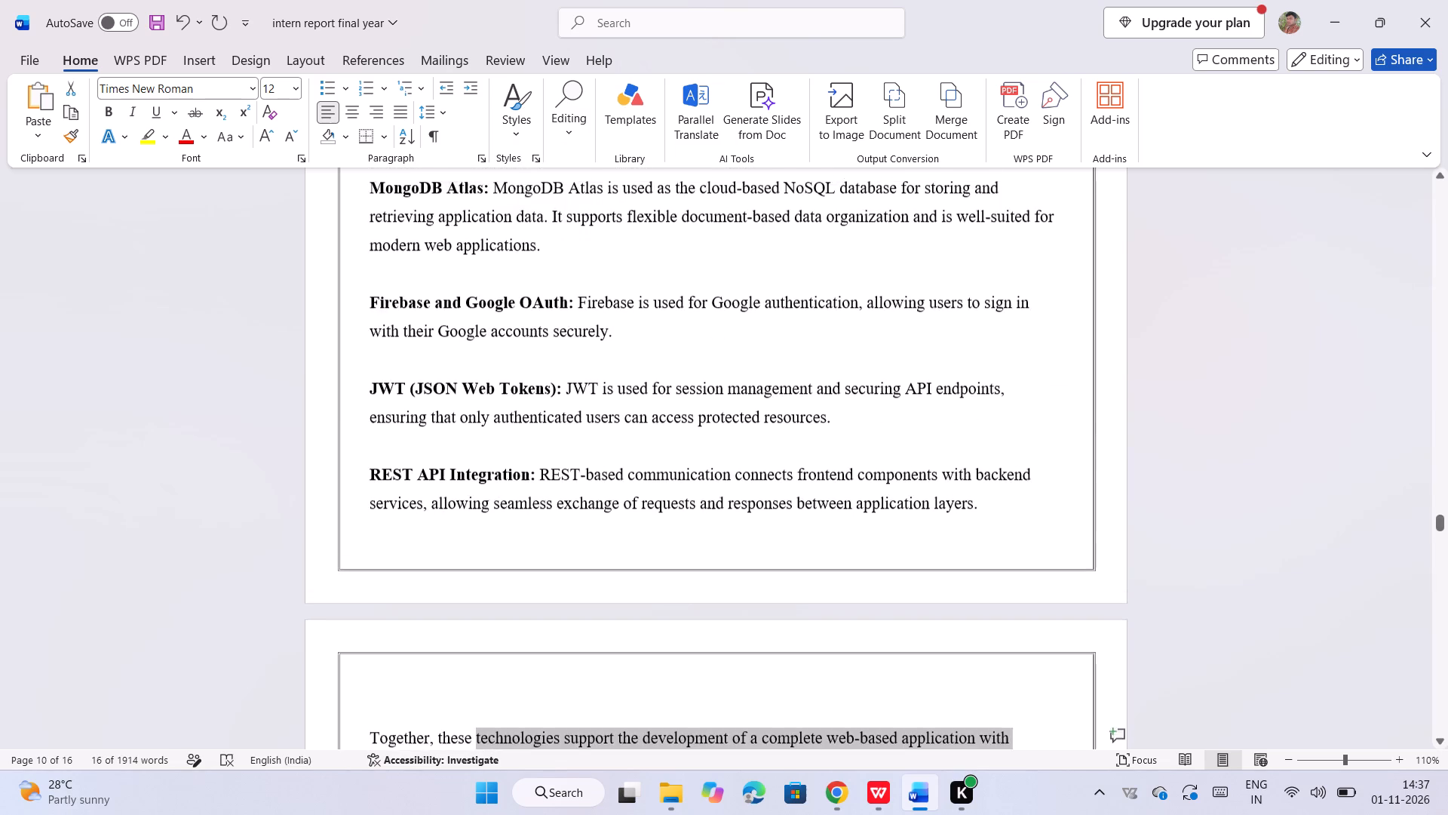
{"action": "scroll", "coordinate": [470, 482], "scroll_direction": "up", "scroll_amount": 1}
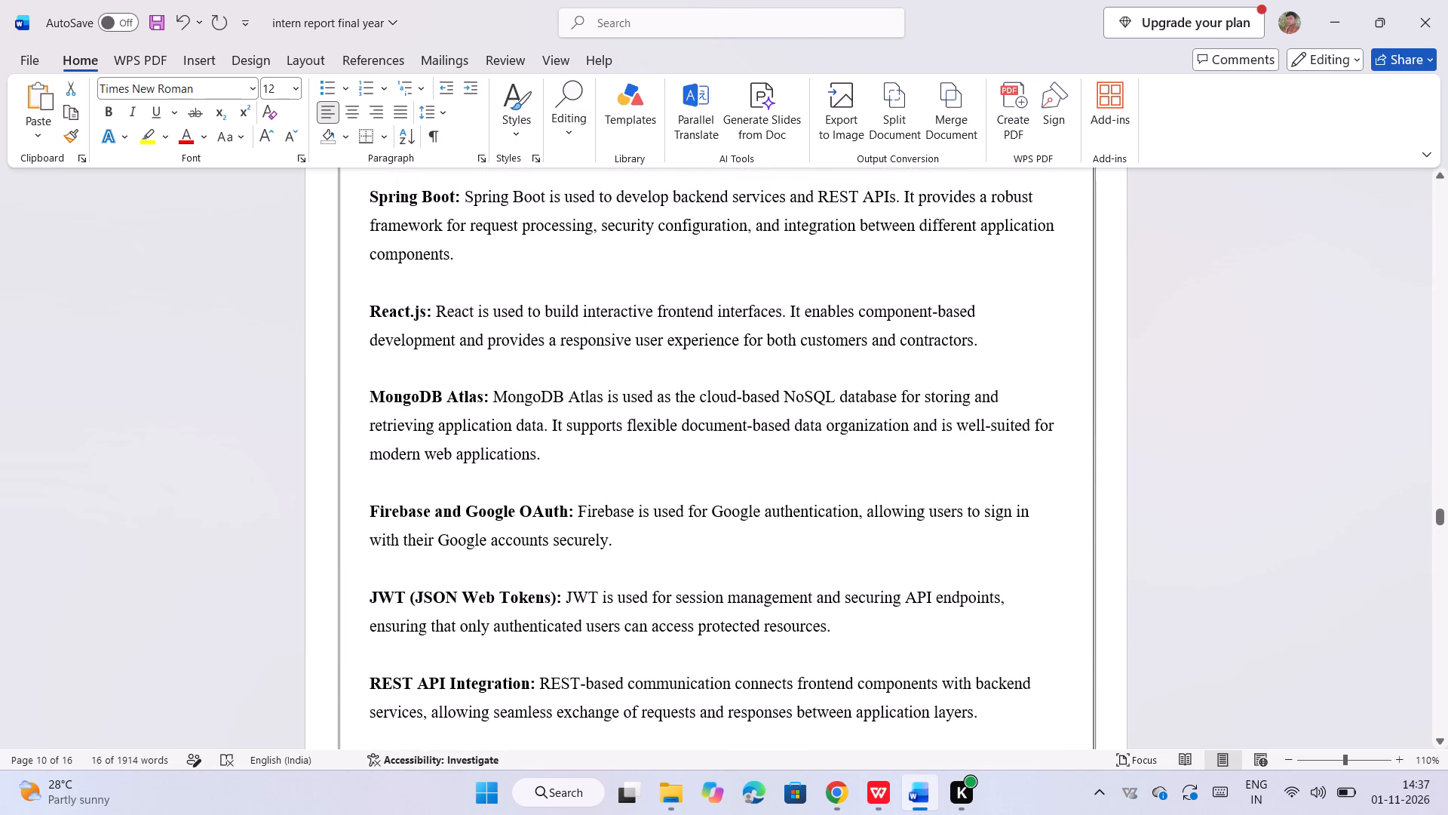
{"action": "scroll", "coordinate": [467, 256], "scroll_direction": "up", "scroll_amount": 1}
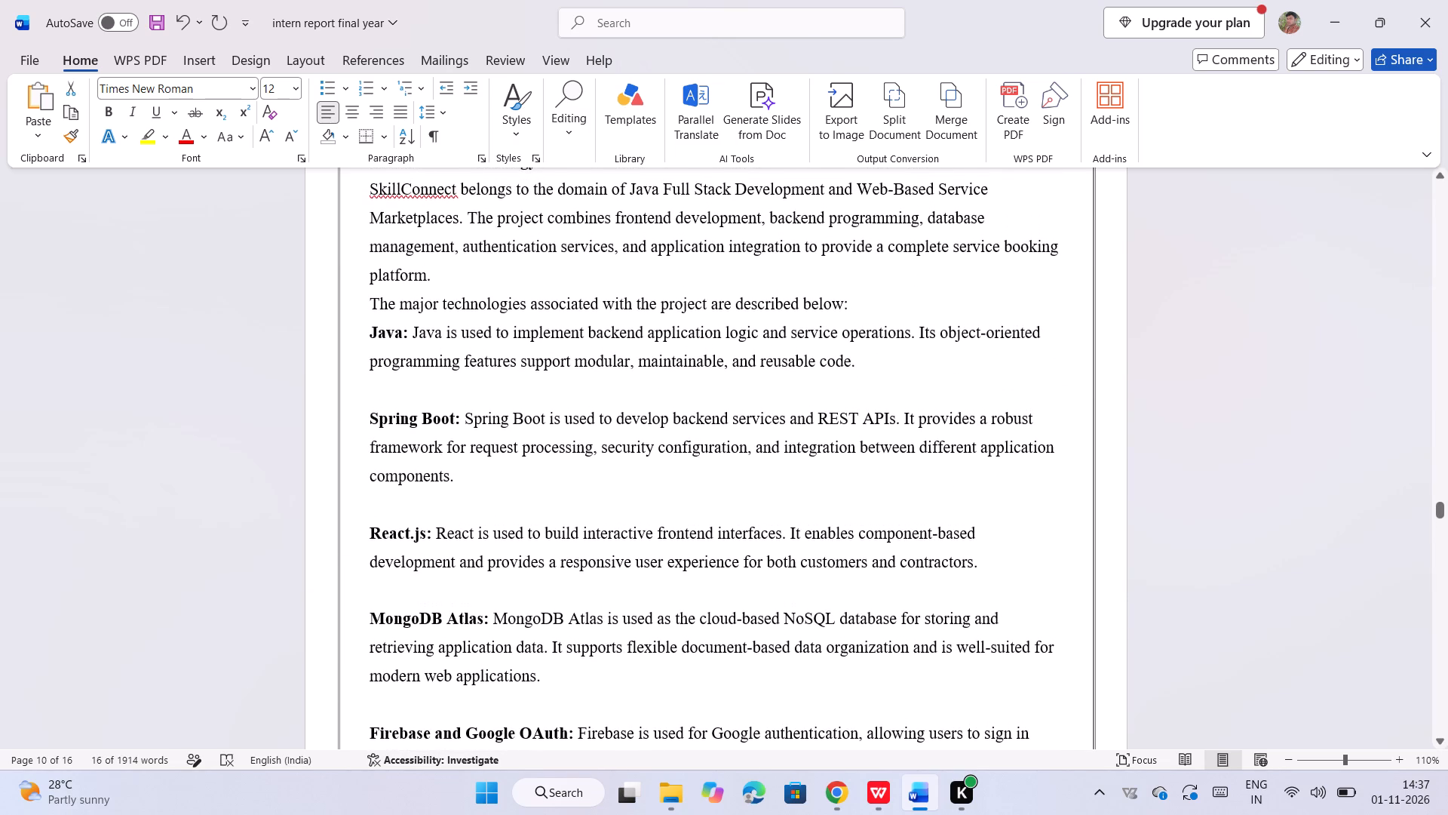
{"action": "scroll", "coordinate": [474, 274], "scroll_direction": "down", "scroll_amount": 3}
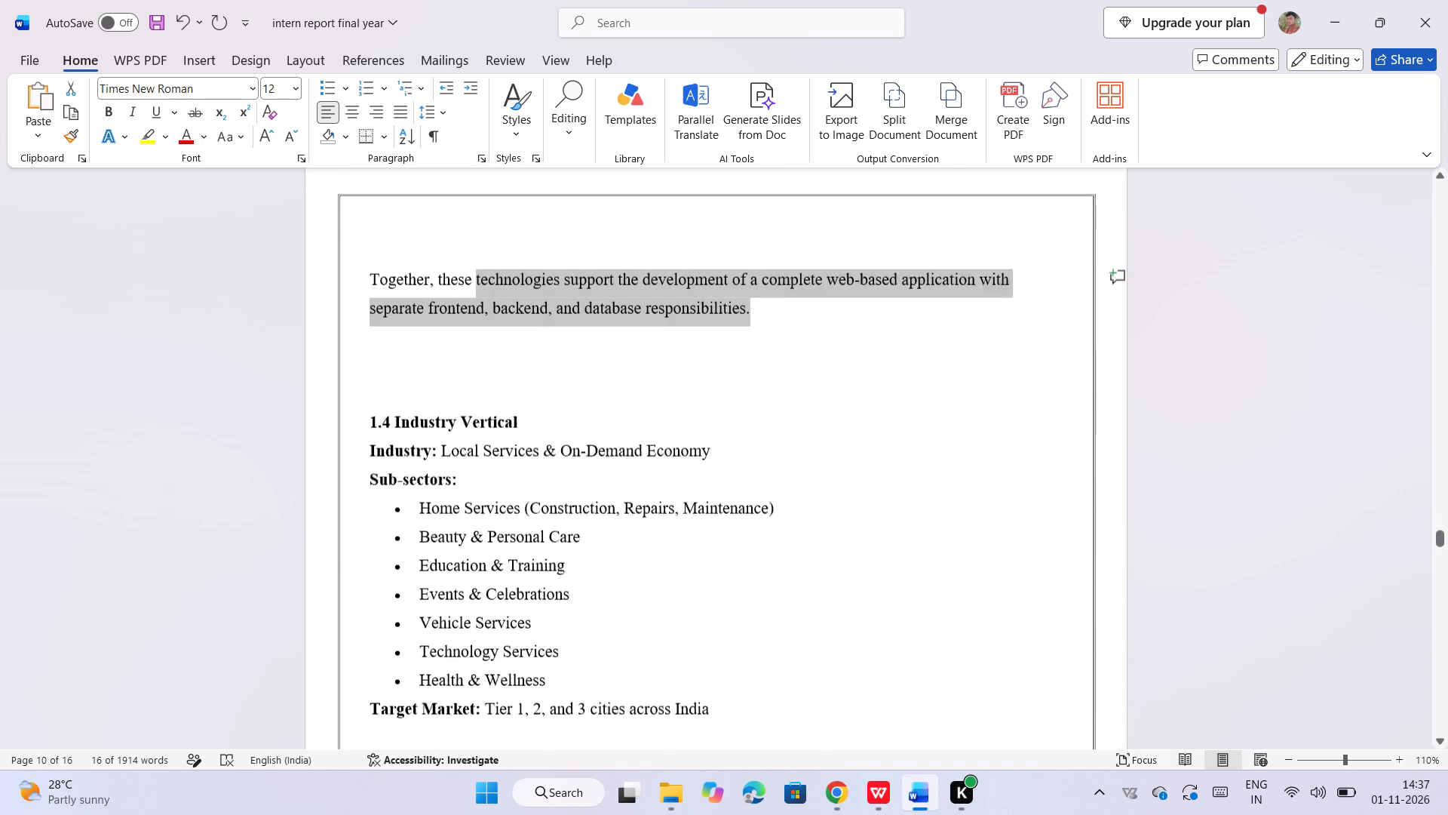
Switch to the DeepSeek conversation in Chrome and copy the three body paragraphs under 1.4 Industry Vertical.
{"action": "key", "text": "alt+Tab"}
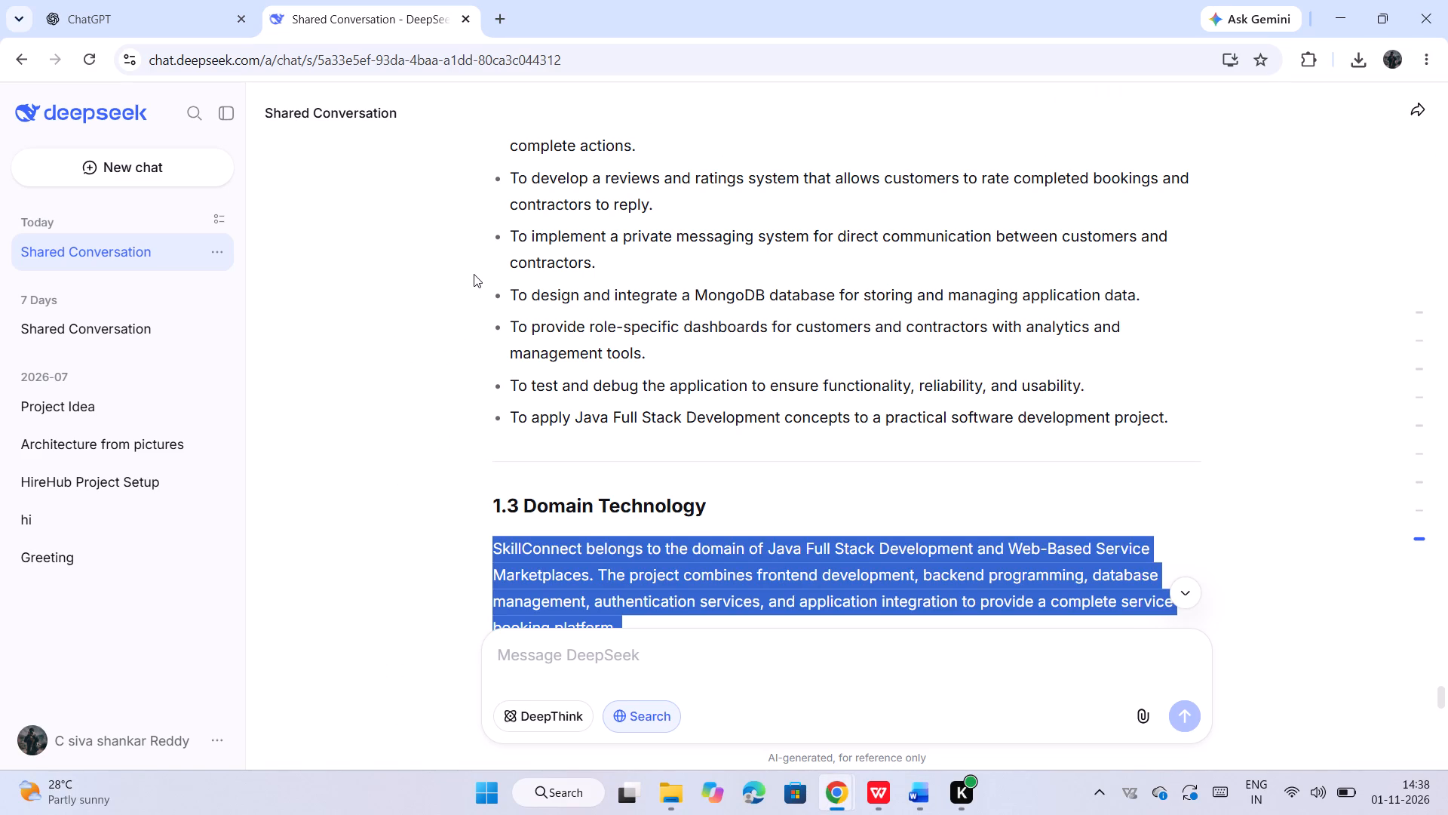
{"action": "scroll", "coordinate": [474, 274], "scroll_direction": "down", "scroll_amount": 4}
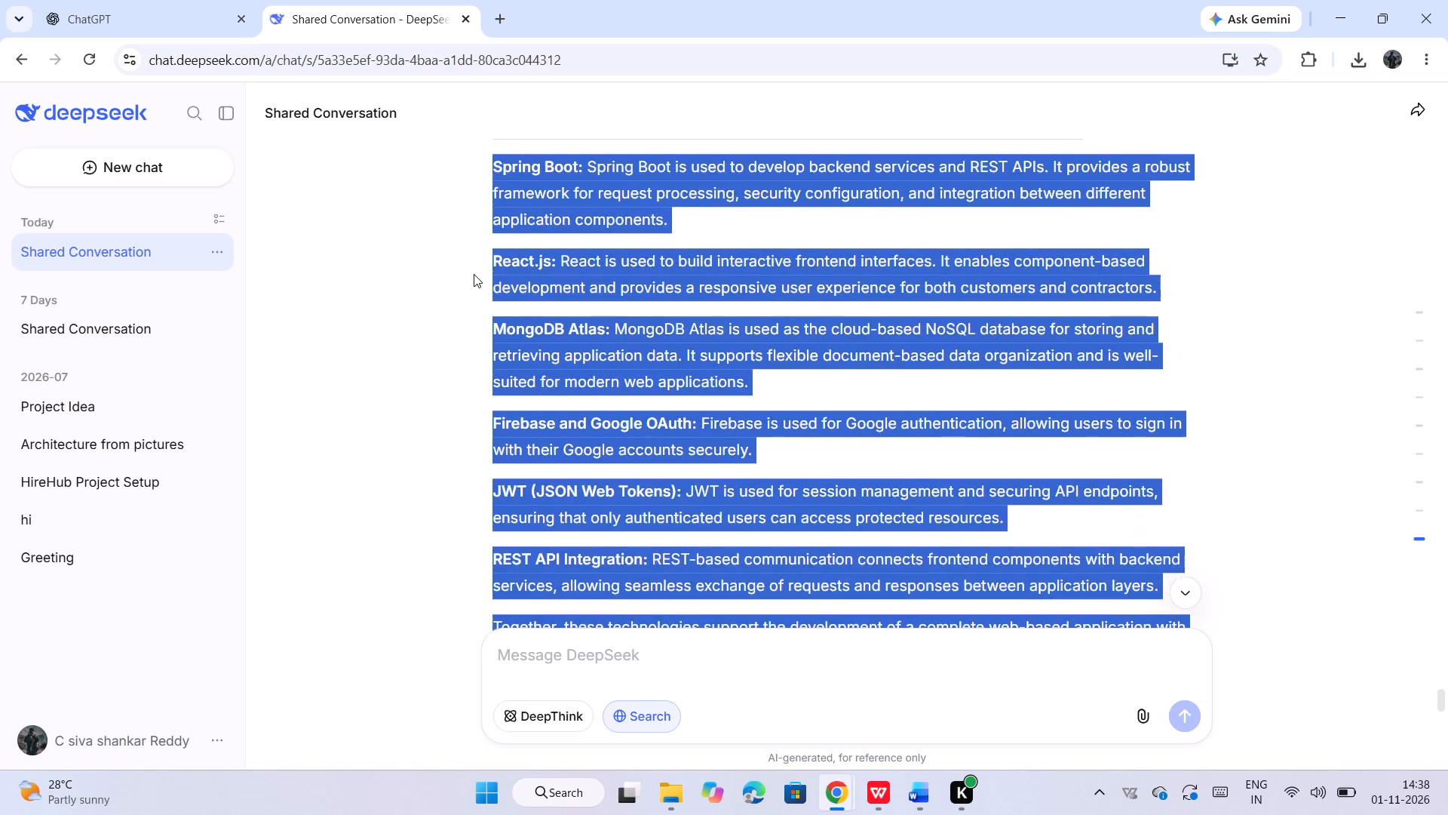
{"action": "scroll", "coordinate": [474, 274], "scroll_direction": "down", "scroll_amount": 2}
{"action": "scroll", "coordinate": [474, 274], "scroll_direction": "up", "scroll_amount": 2}
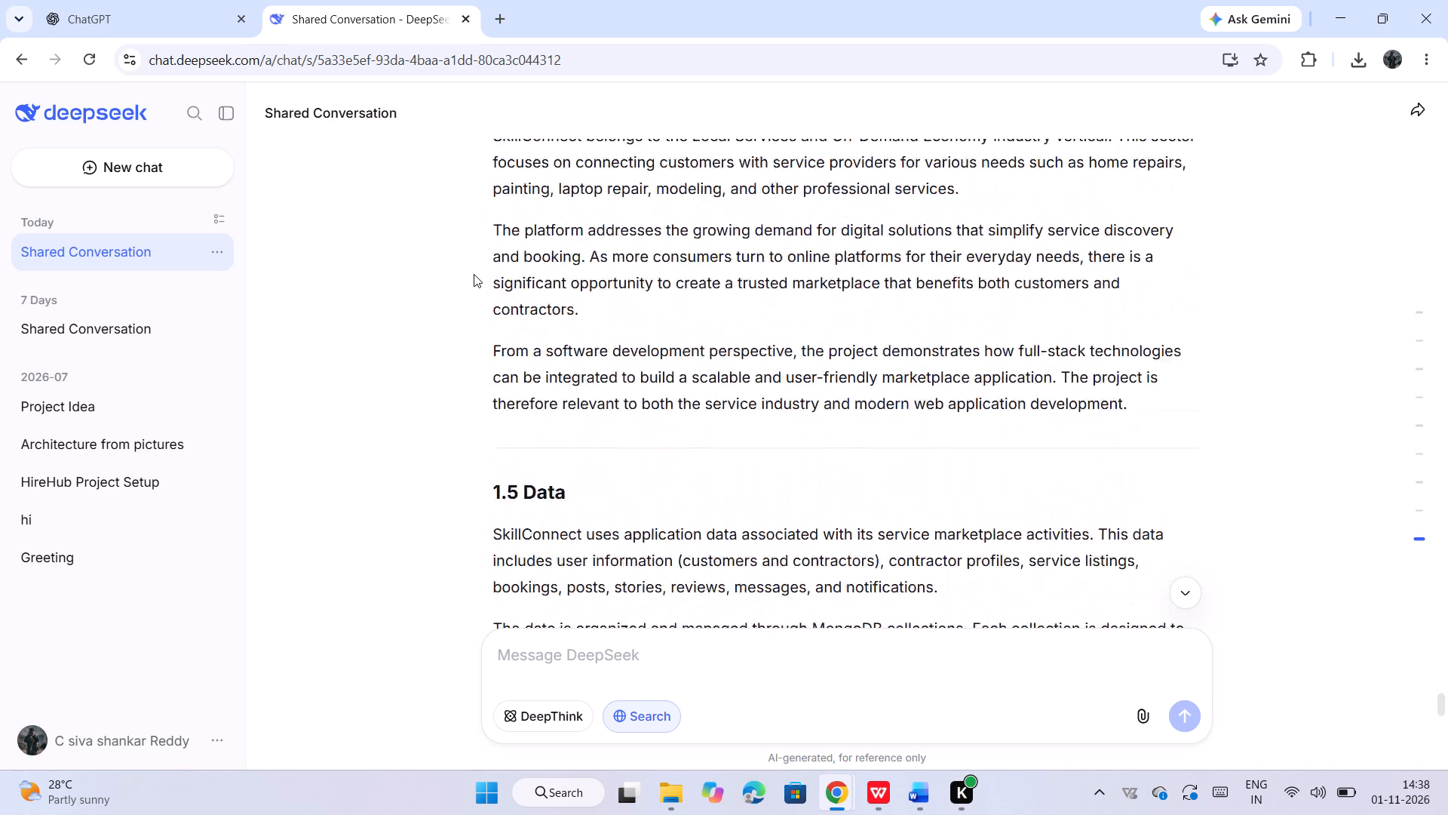
{"action": "scroll", "coordinate": [474, 274], "scroll_direction": "up", "scroll_amount": 1}
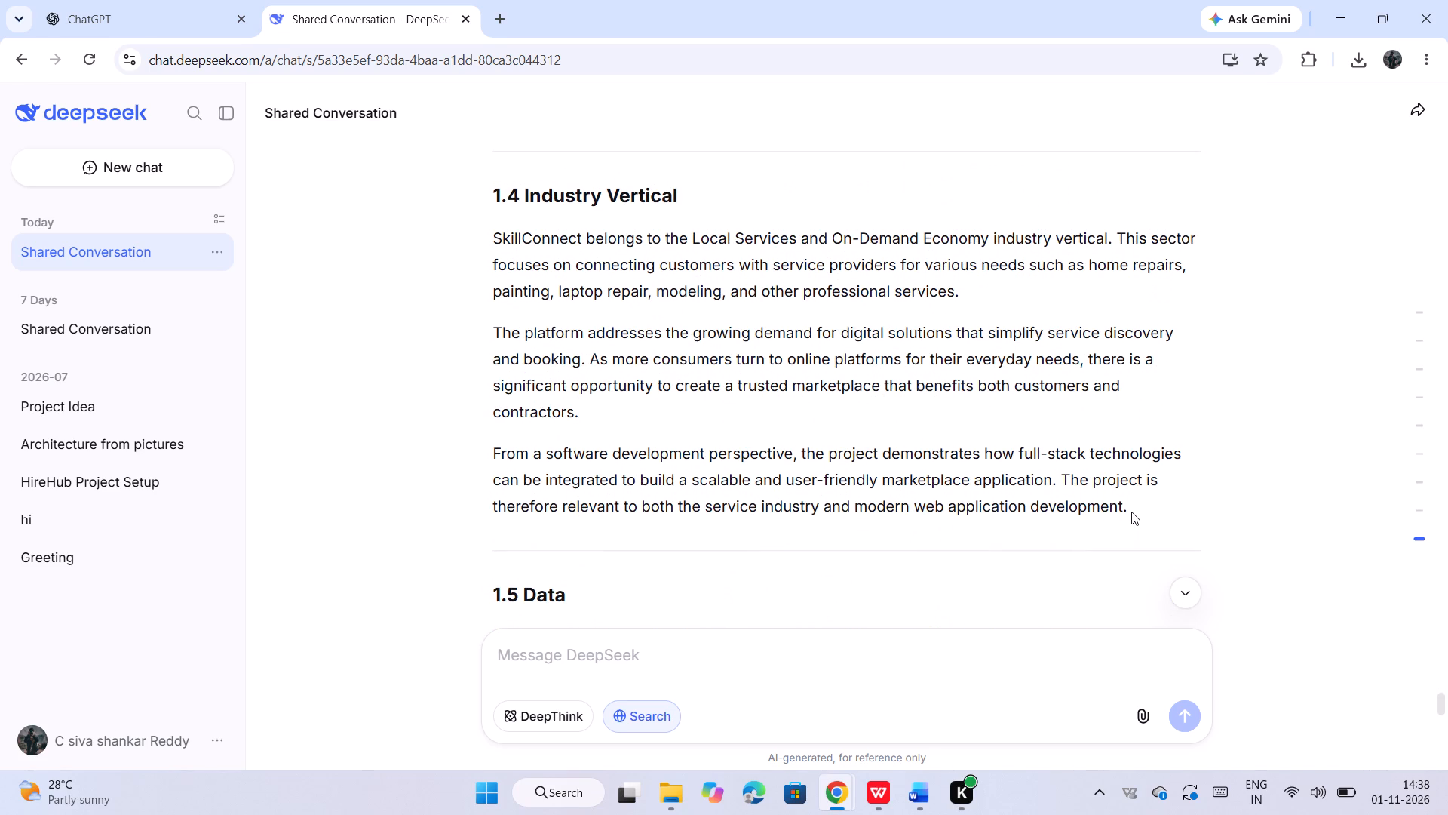
{"action": "left_click_drag", "start_coordinate": [1131, 512], "coordinate": [818, 393]}
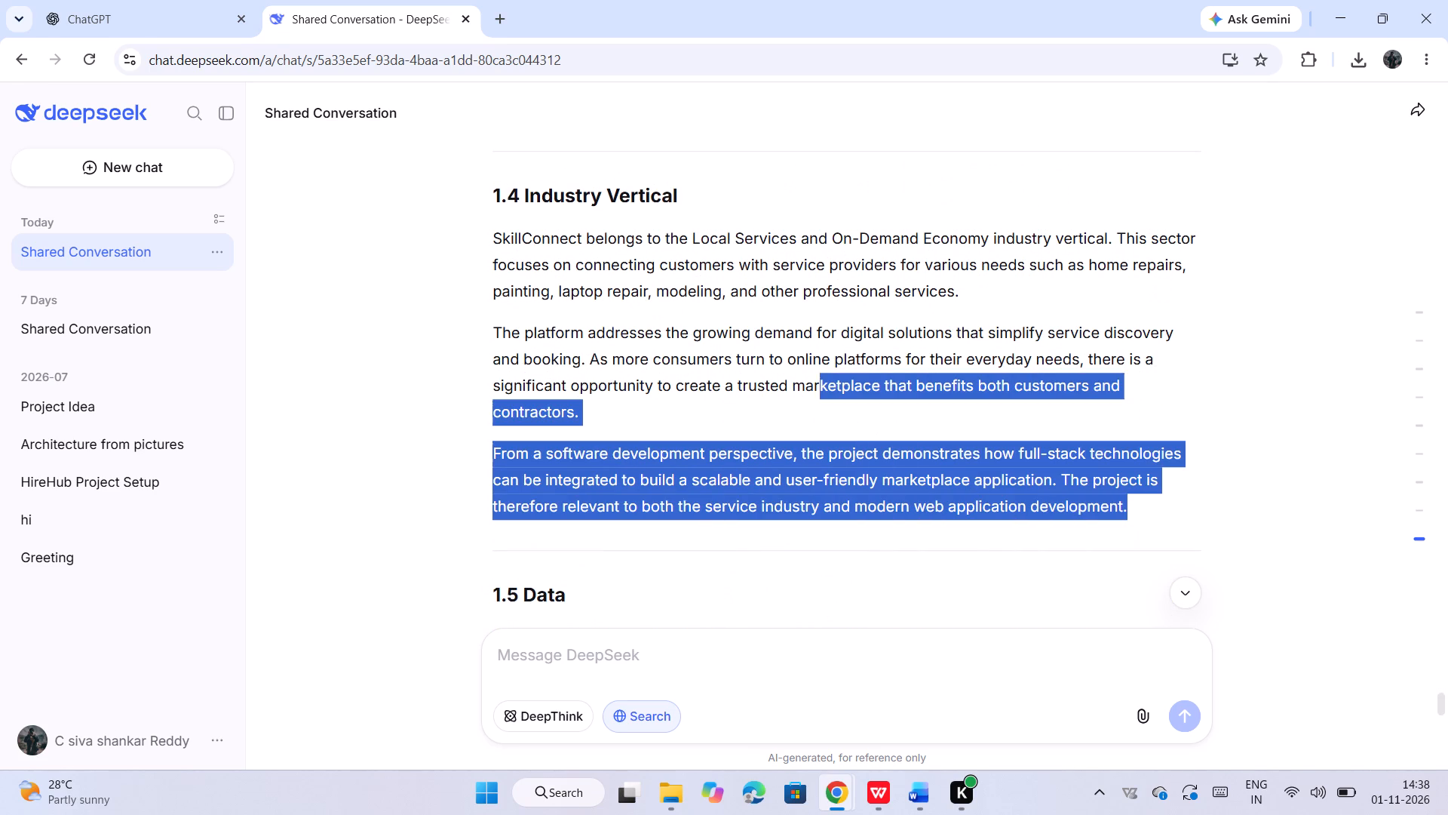
{"action": "left_click_drag", "start_coordinate": [818, 393], "coordinate": [498, 226]}
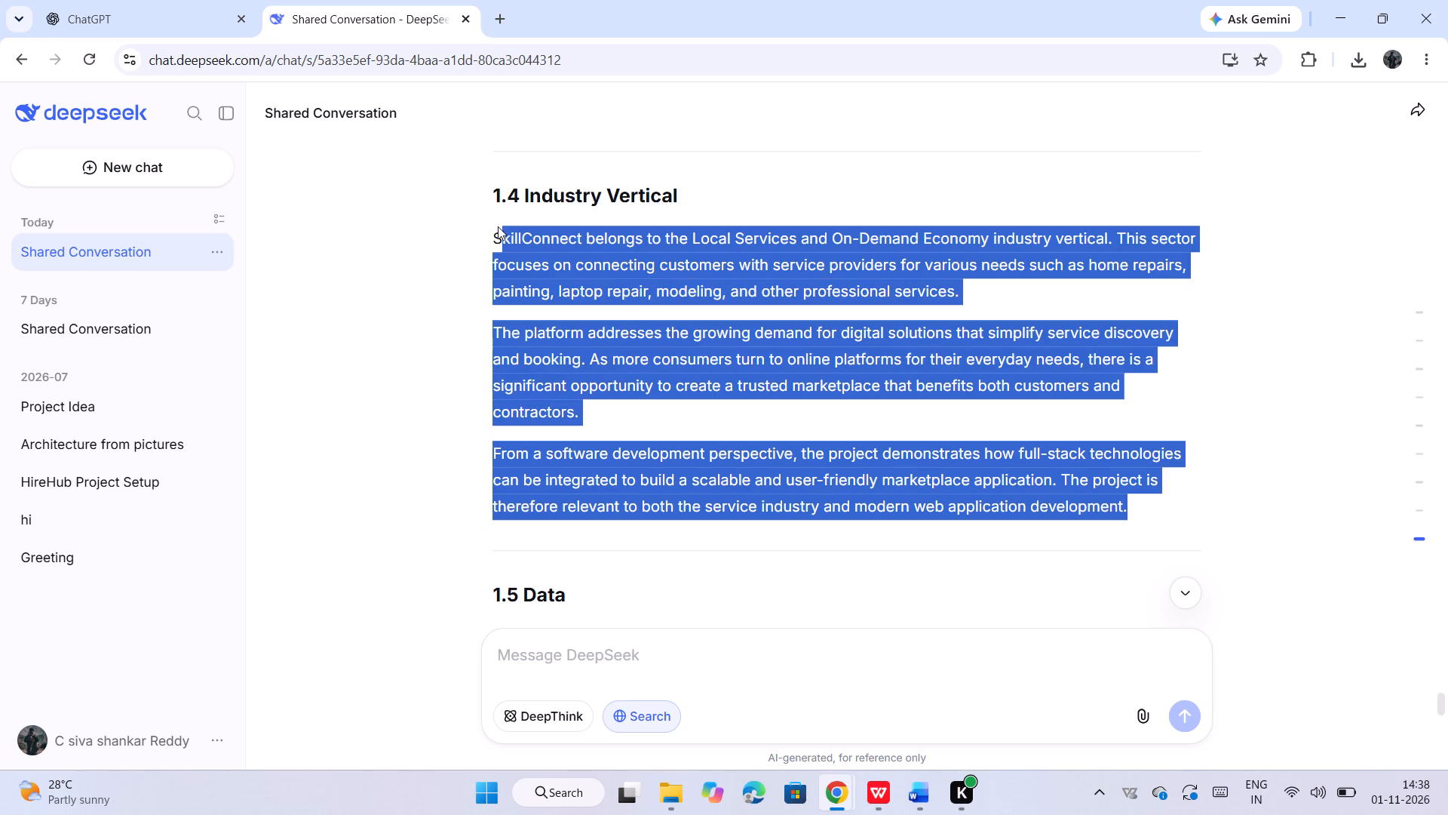
{"action": "left_click_drag", "start_coordinate": [498, 226], "coordinate": [493, 228]}
{"action": "key", "text": "ctrl+c"}
Back in the Word report, replace the Industry, Sub-sectors and Target Market lines under 1.4 Industry Vertical with the copied text.
{"action": "key", "text": "alt+Tab"}
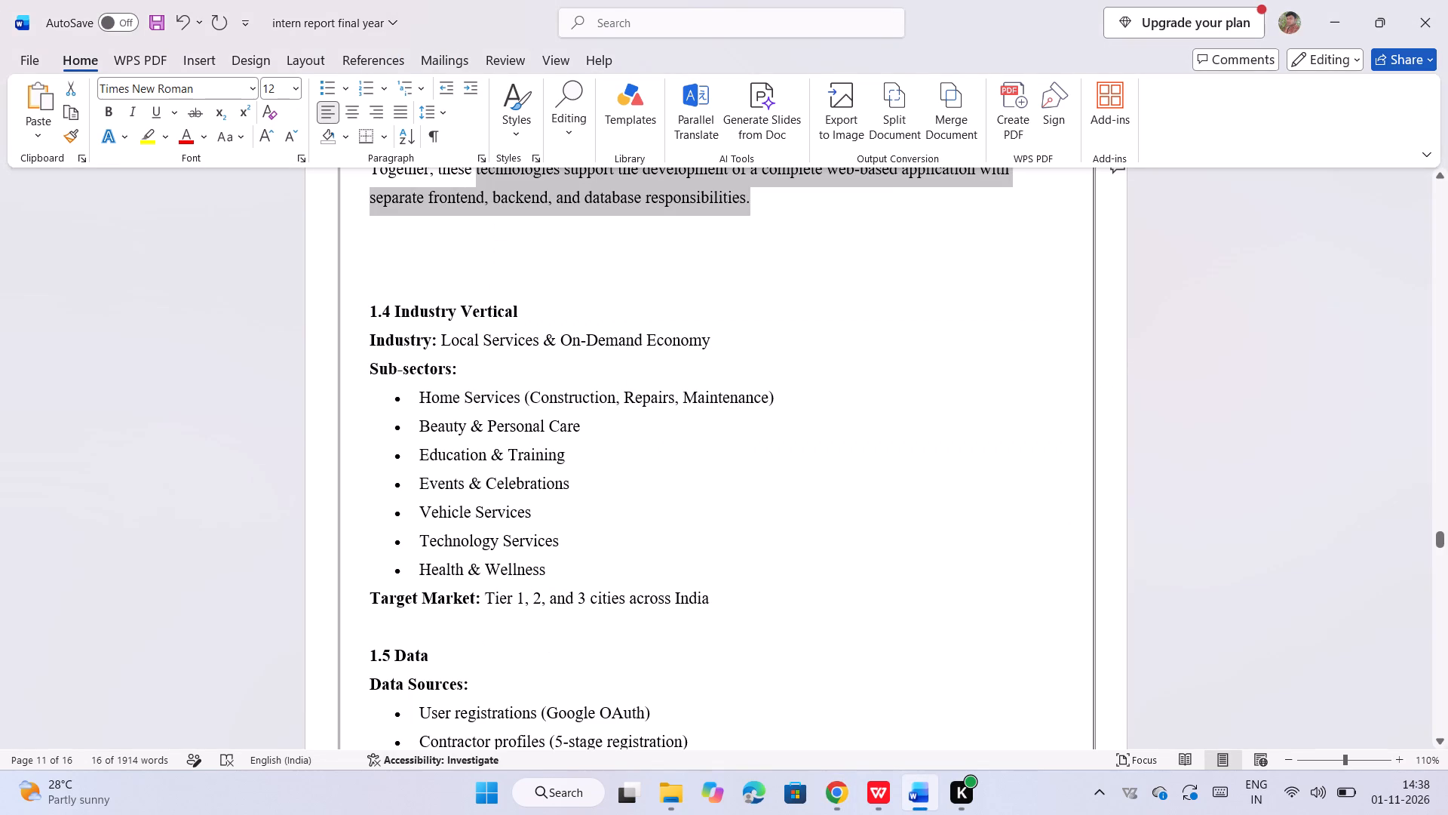
{"action": "left_click_drag", "start_coordinate": [715, 594], "coordinate": [508, 453]}
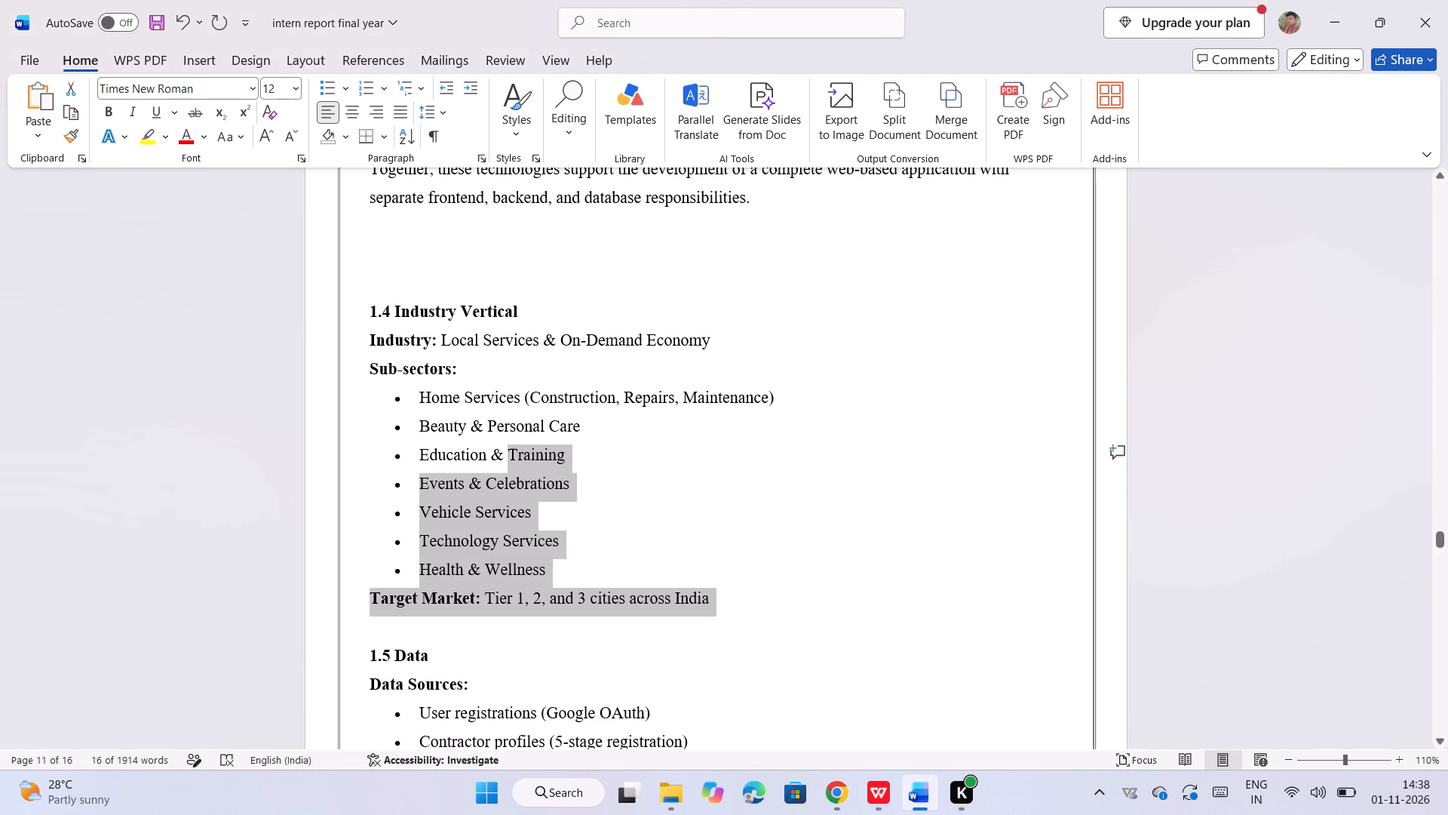
{"action": "left_click_drag", "start_coordinate": [508, 453], "coordinate": [369, 335]}
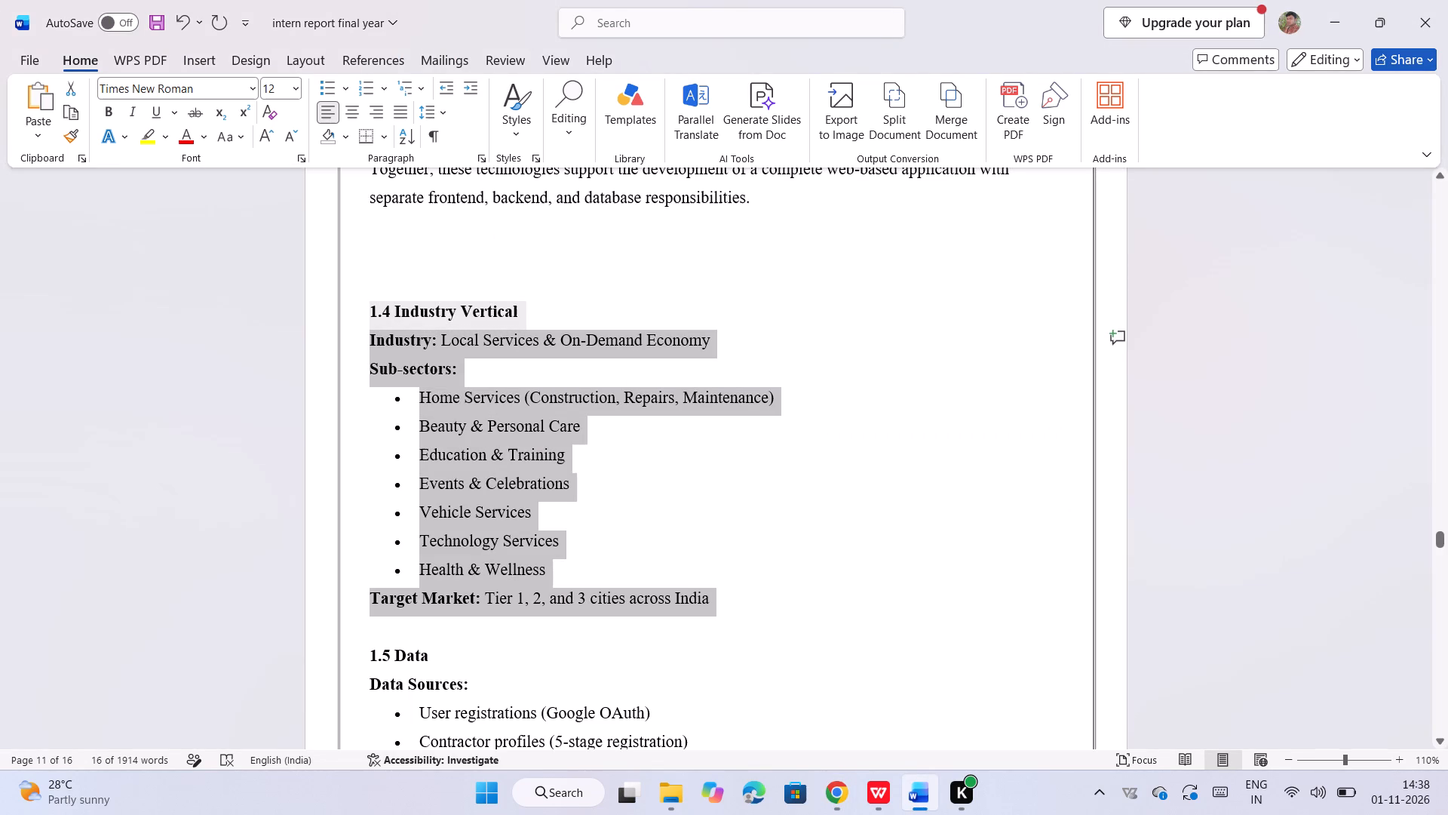
{"action": "left_click_drag", "start_coordinate": [369, 335], "coordinate": [370, 342]}
{"action": "key", "text": "BackSpace"}
{"action": "key", "text": "ctrl+v"}
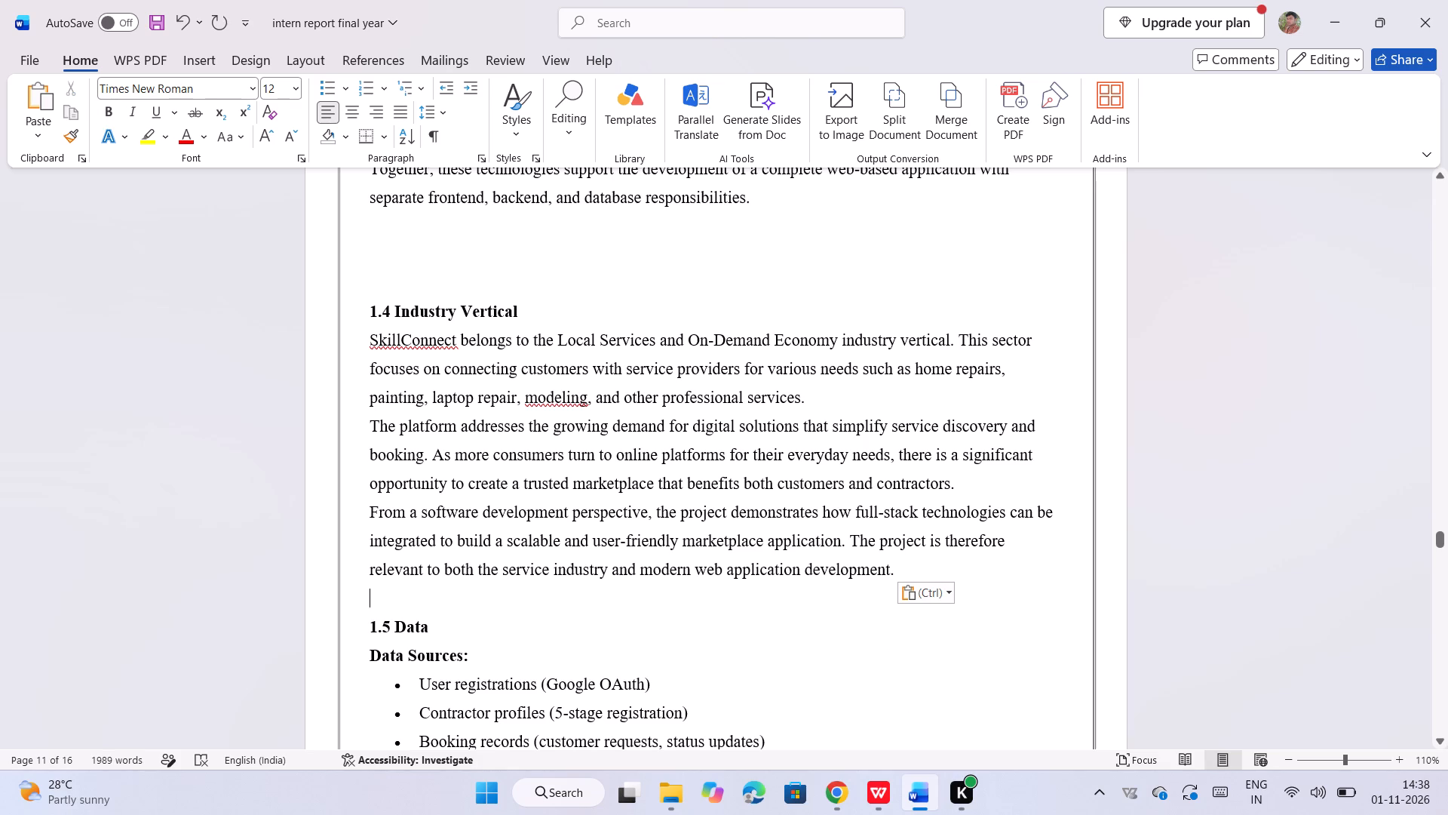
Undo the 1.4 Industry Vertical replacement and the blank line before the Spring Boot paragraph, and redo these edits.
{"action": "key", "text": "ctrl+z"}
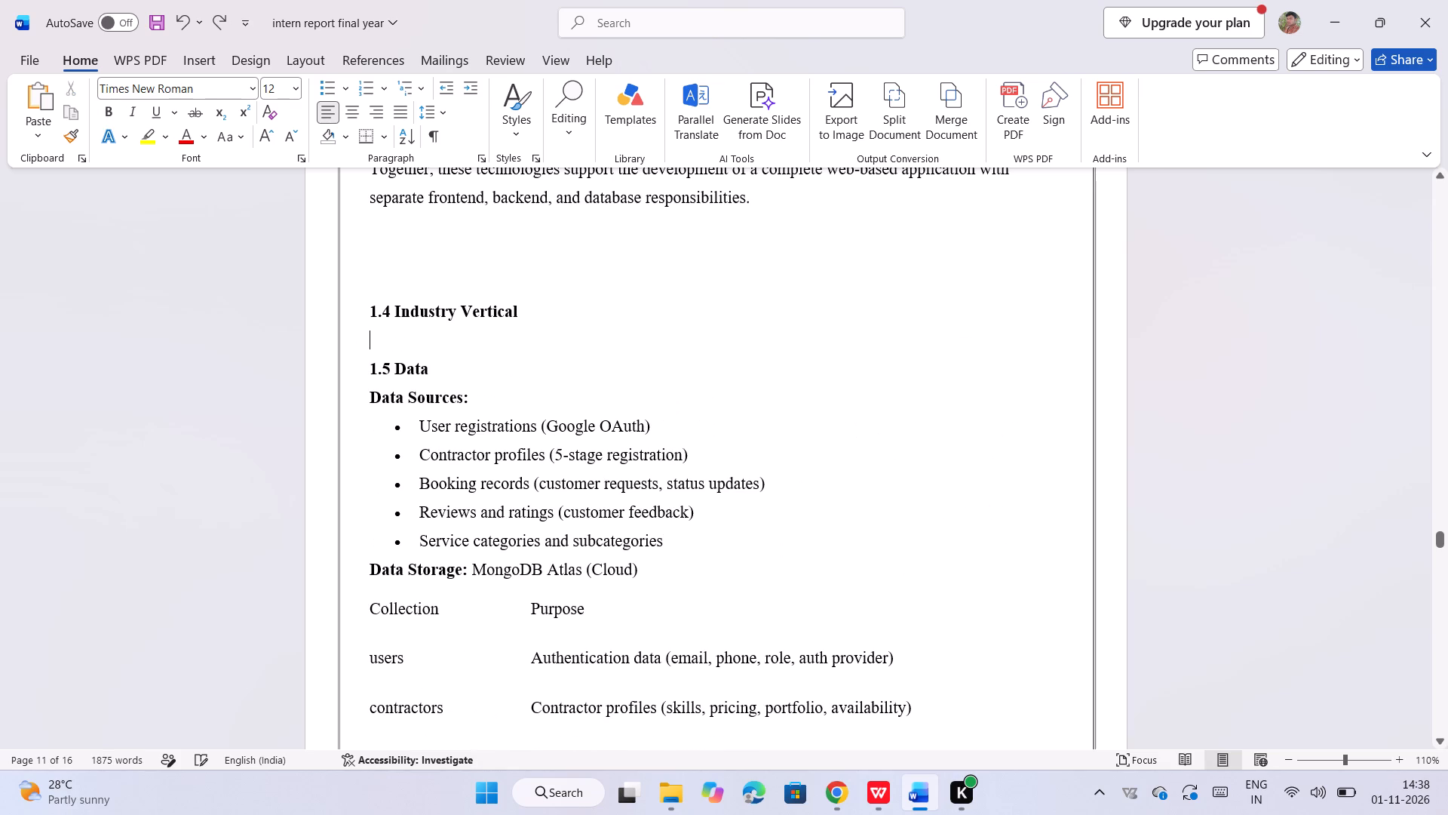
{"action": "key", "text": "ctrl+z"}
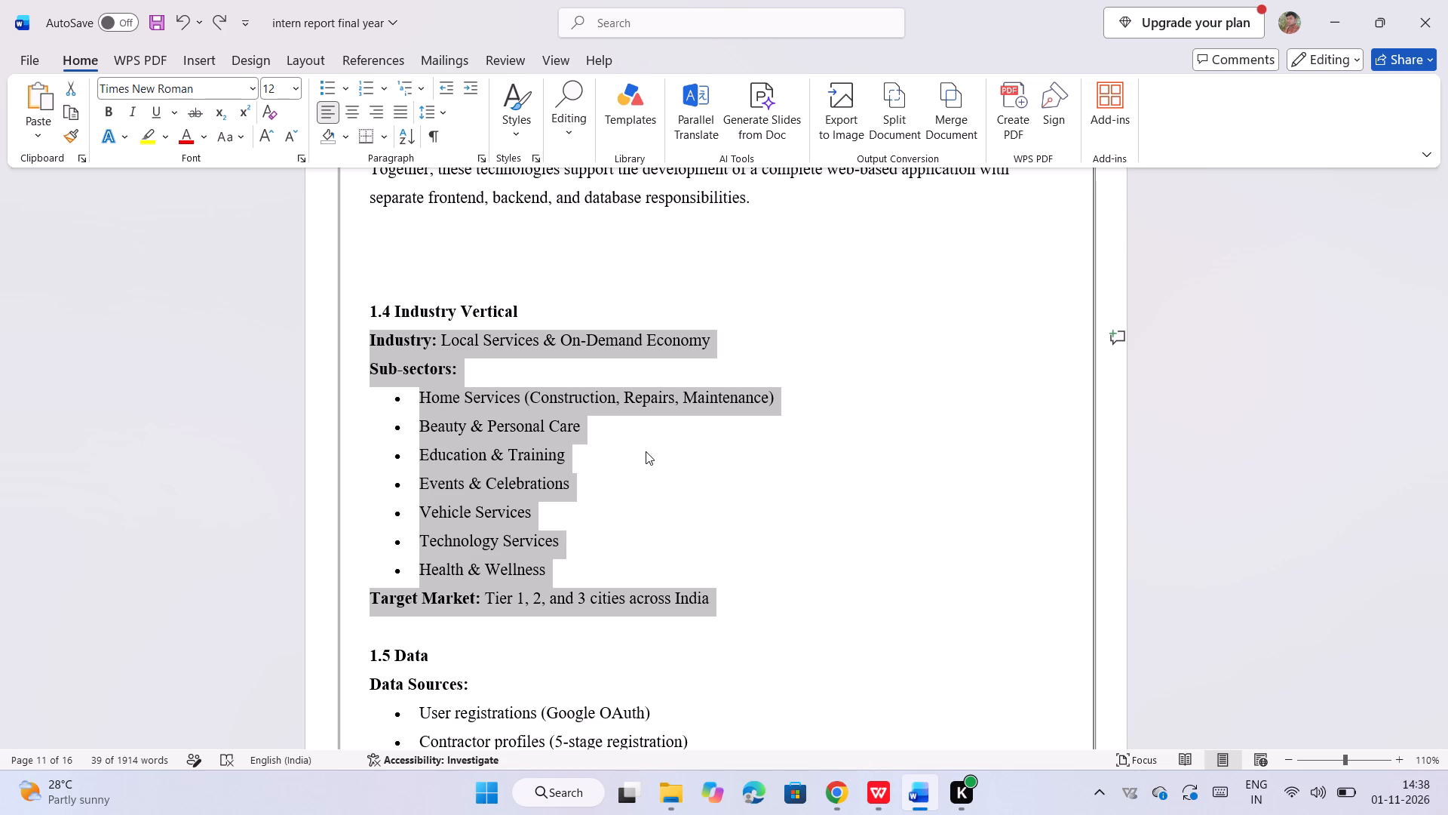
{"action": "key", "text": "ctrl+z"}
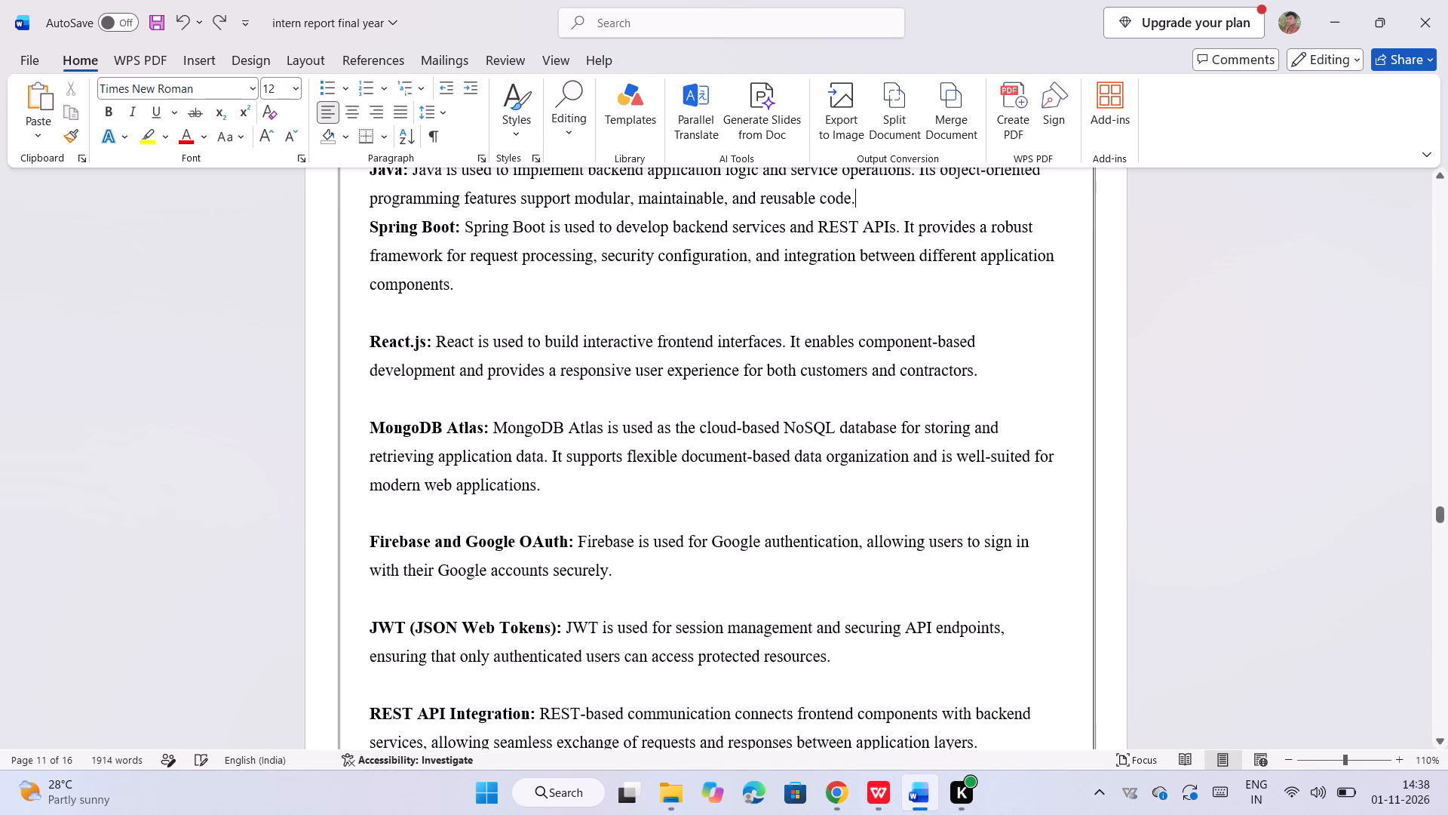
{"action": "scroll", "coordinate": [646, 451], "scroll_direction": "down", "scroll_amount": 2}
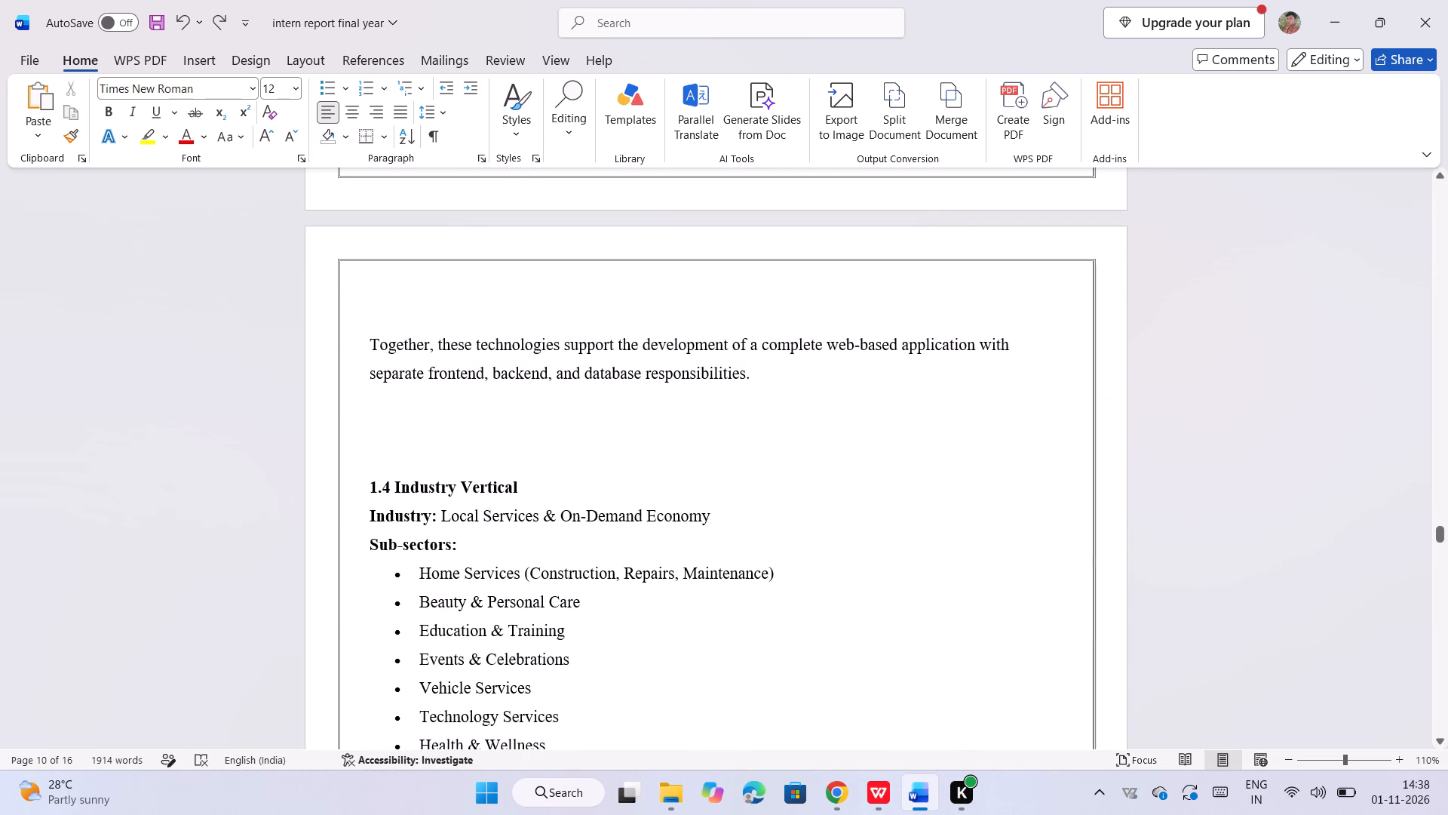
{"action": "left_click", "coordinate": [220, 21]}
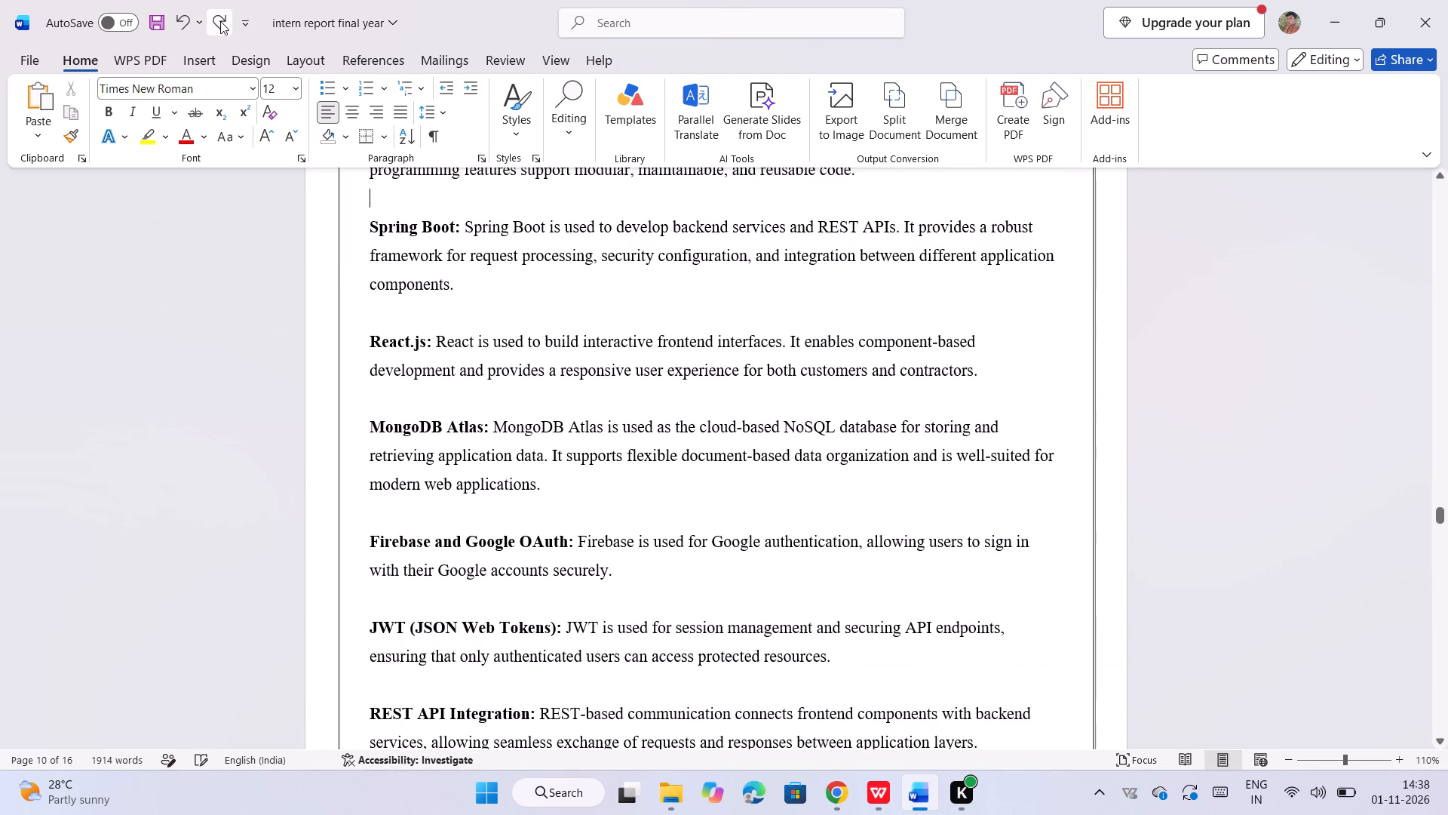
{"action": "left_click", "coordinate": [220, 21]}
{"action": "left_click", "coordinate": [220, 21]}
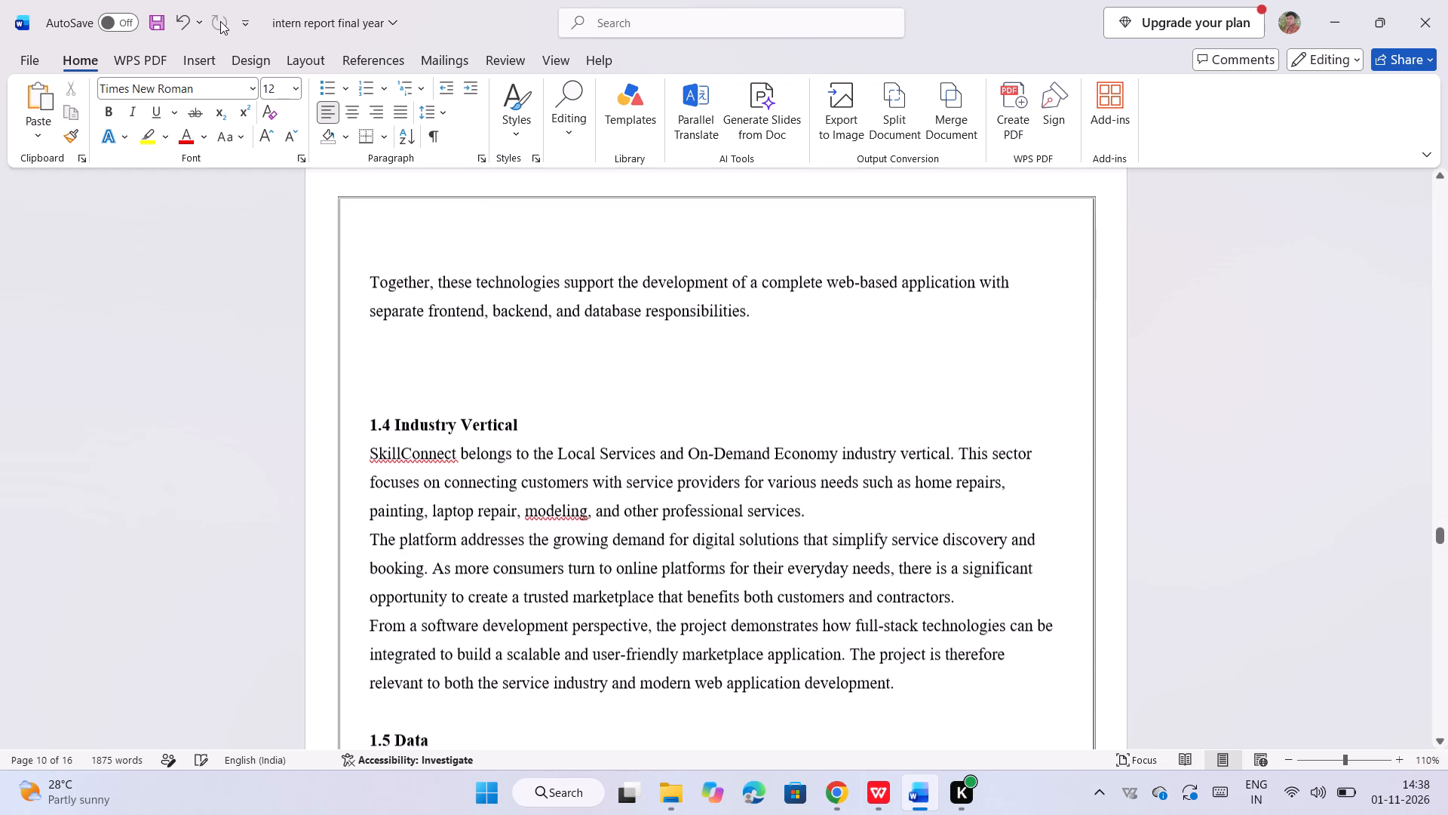
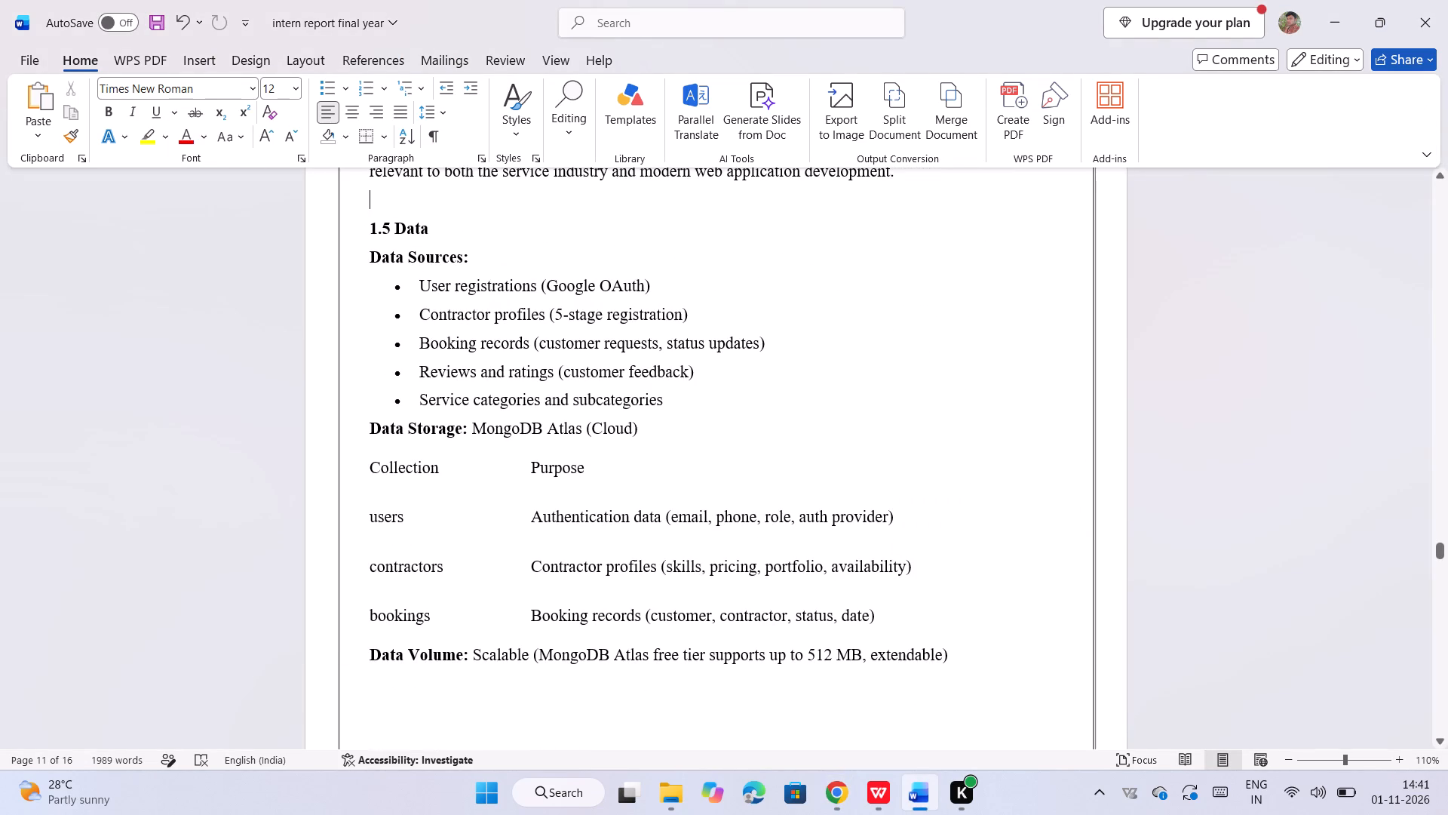
{"action": "scroll", "coordinate": [626, 474], "scroll_direction": "down", "scroll_amount": 2}
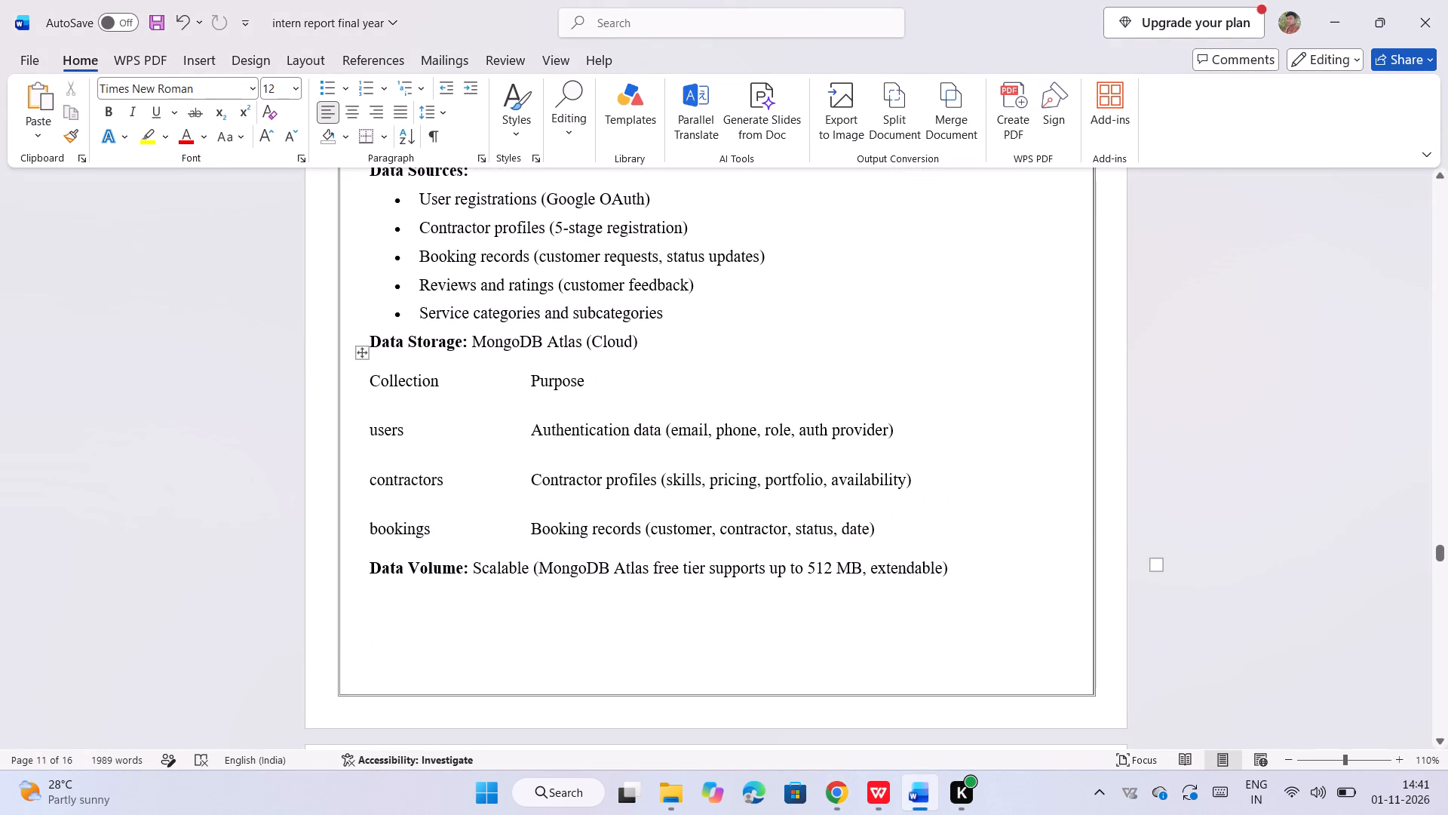
{"action": "scroll", "coordinate": [626, 474], "scroll_direction": "down", "scroll_amount": 1}
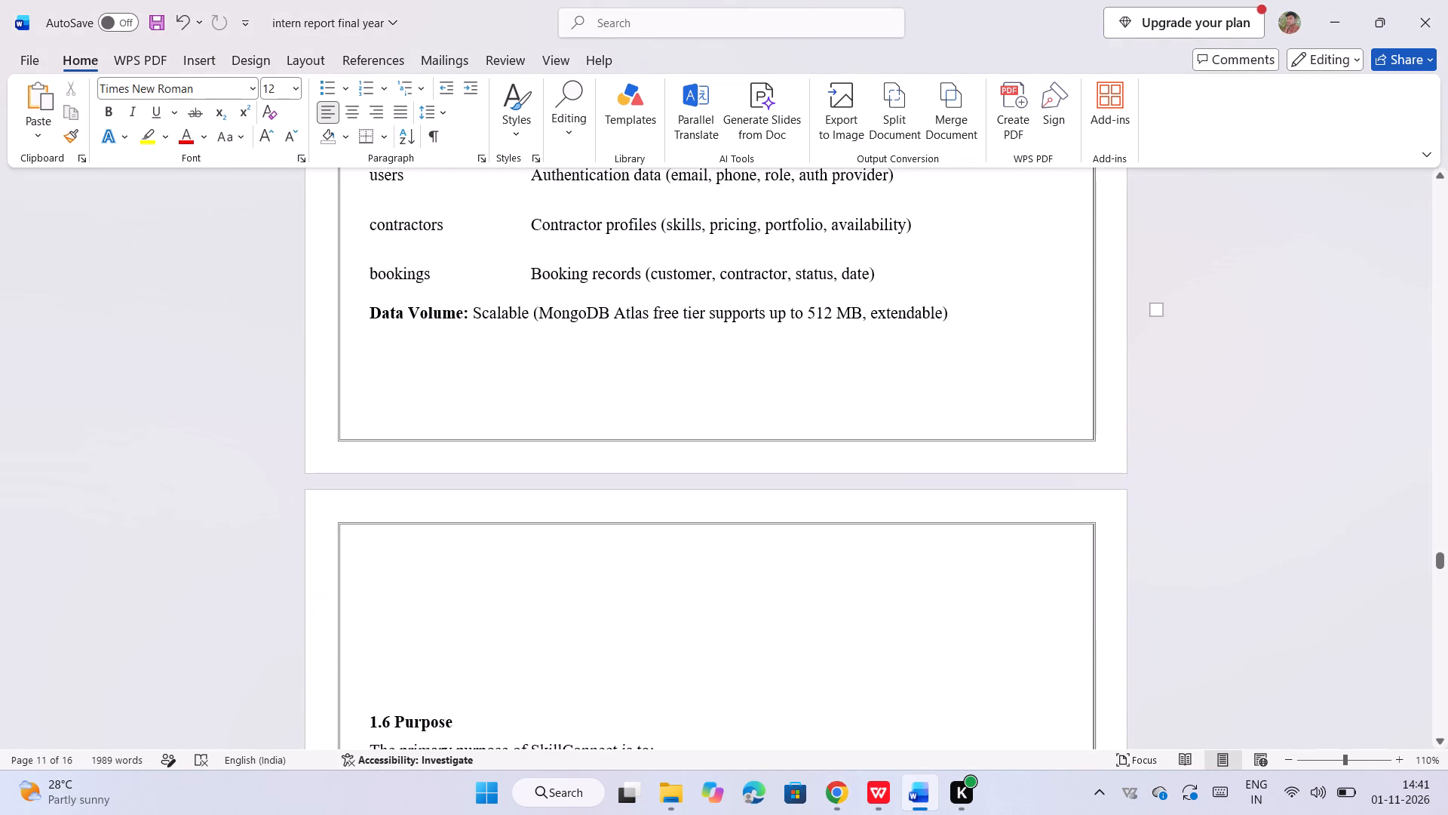
{"action": "scroll", "coordinate": [626, 474], "scroll_direction": "up", "scroll_amount": 2}
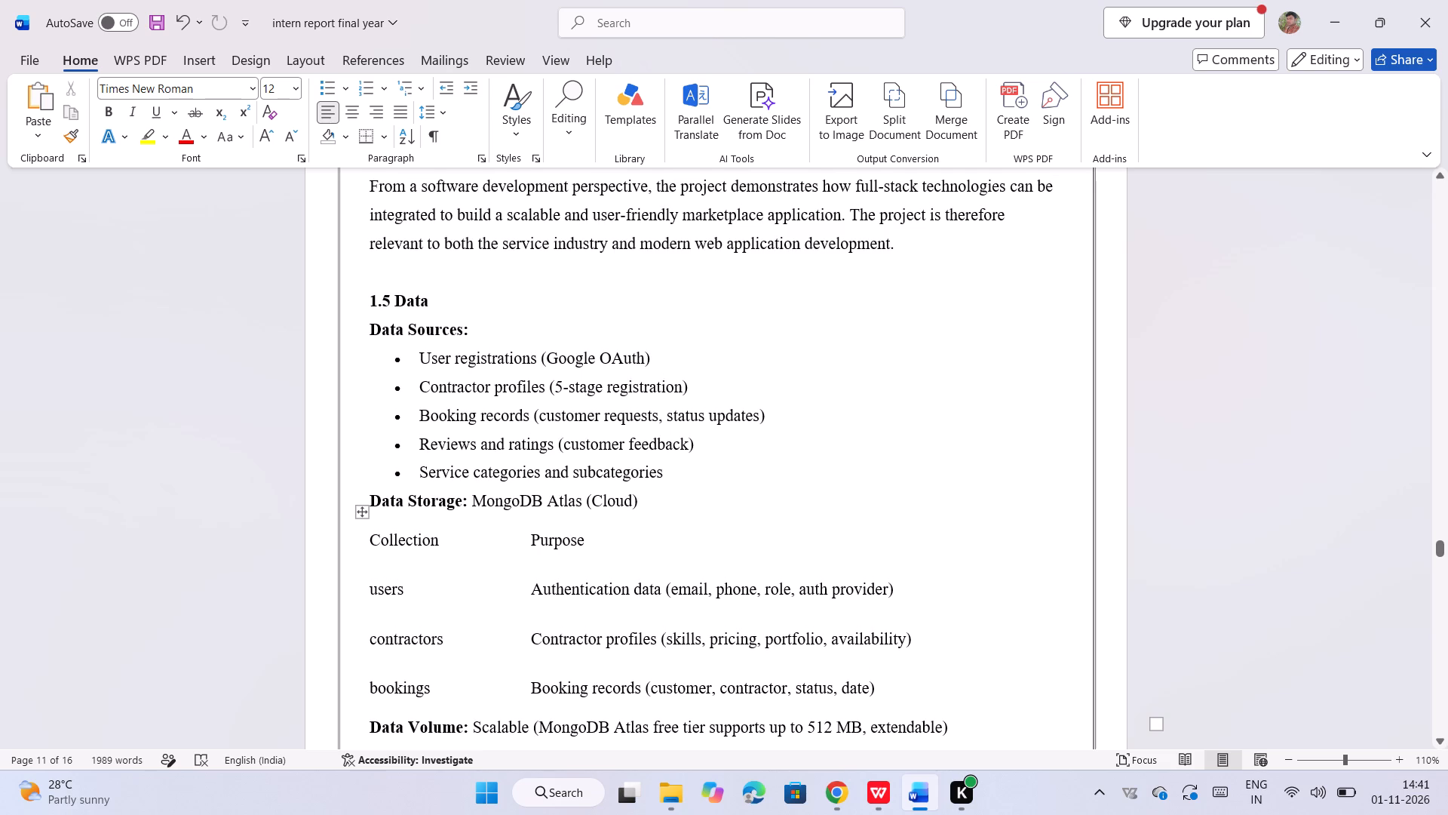
{"action": "left_click", "coordinate": [541, 581]}
{"action": "left_click", "coordinate": [374, 541]}
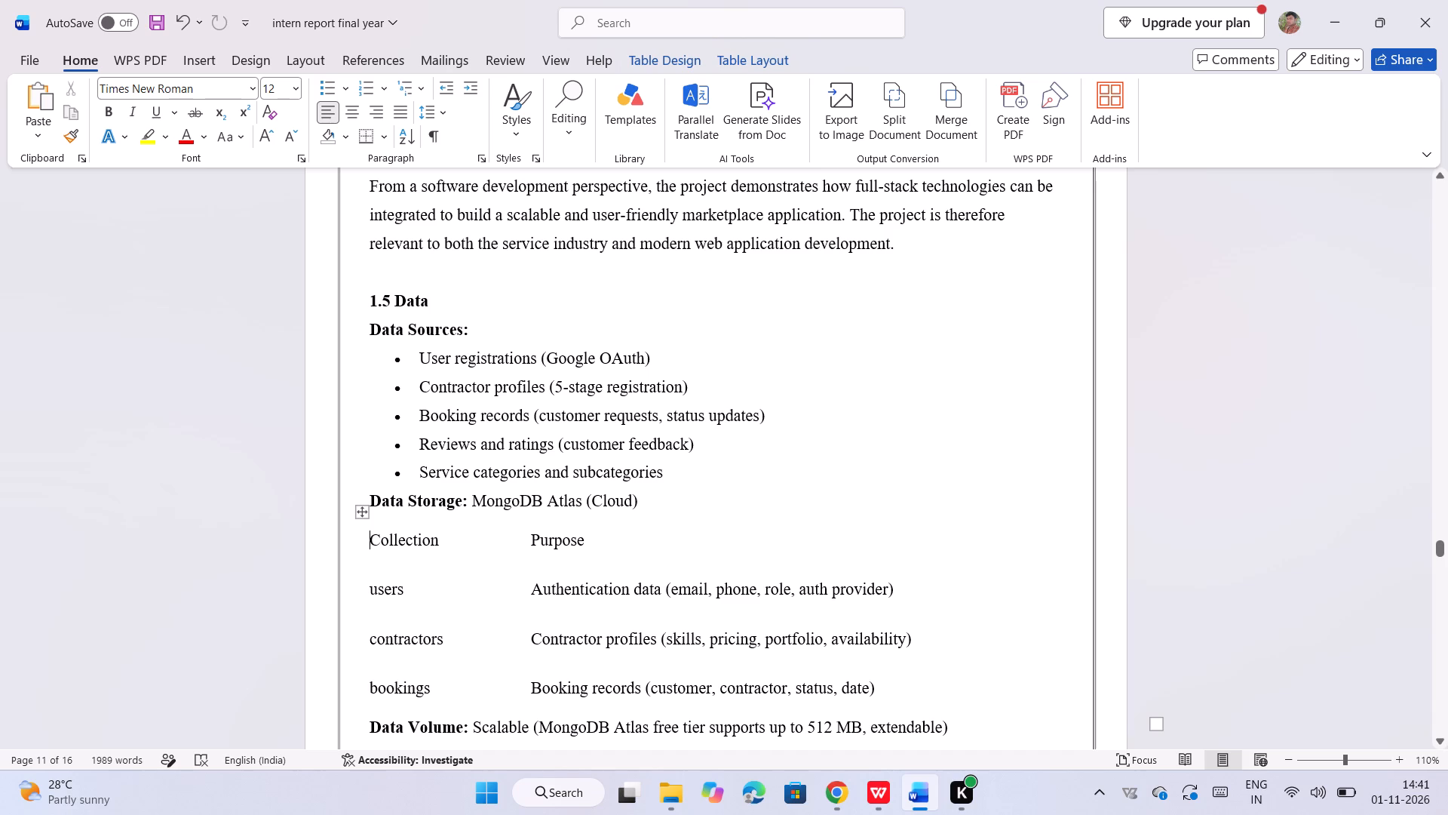
{"action": "left_click", "coordinate": [361, 510]}
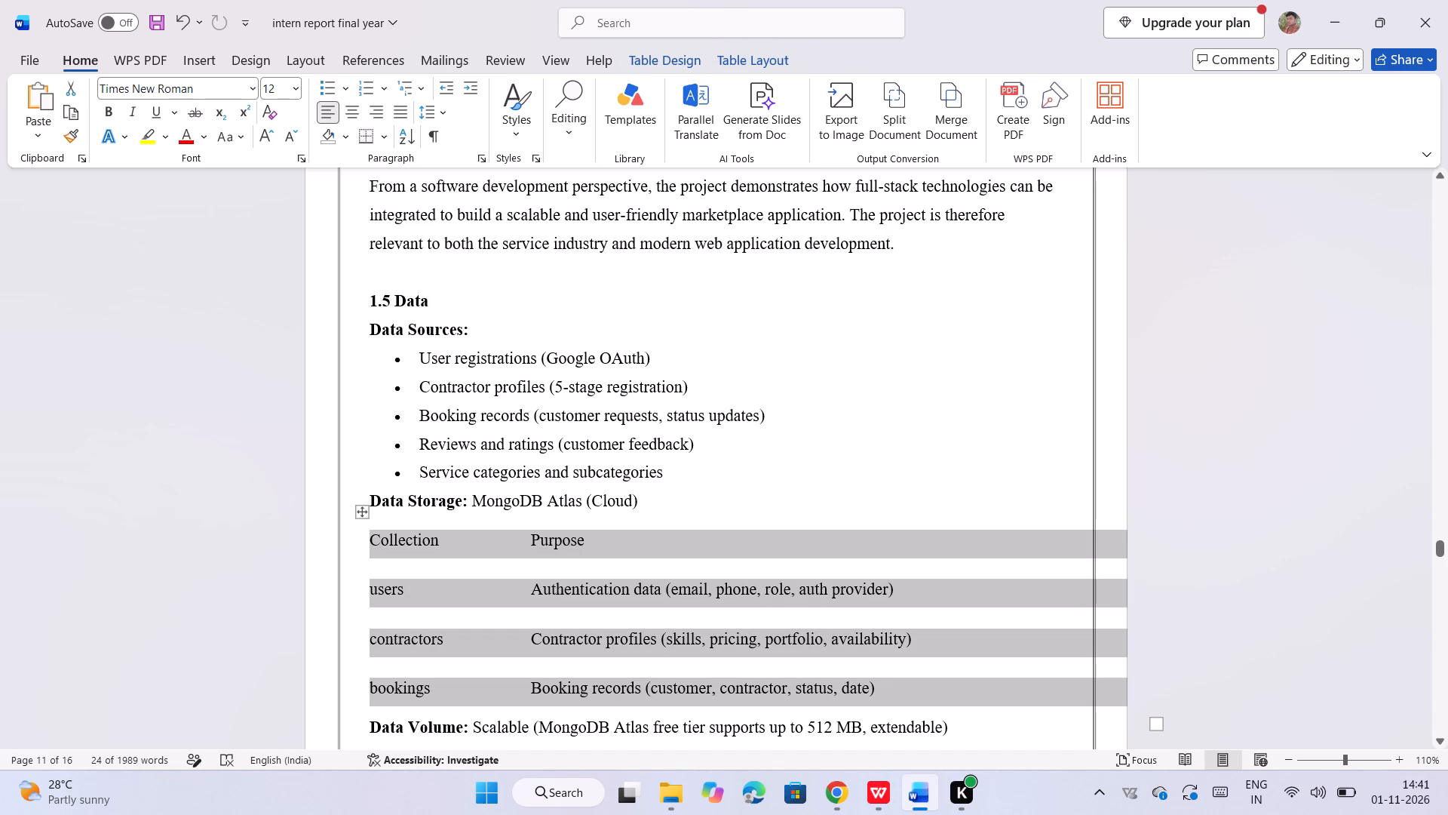
{"action": "left_click", "coordinate": [363, 515]}
{"action": "right_click", "coordinate": [479, 577]}
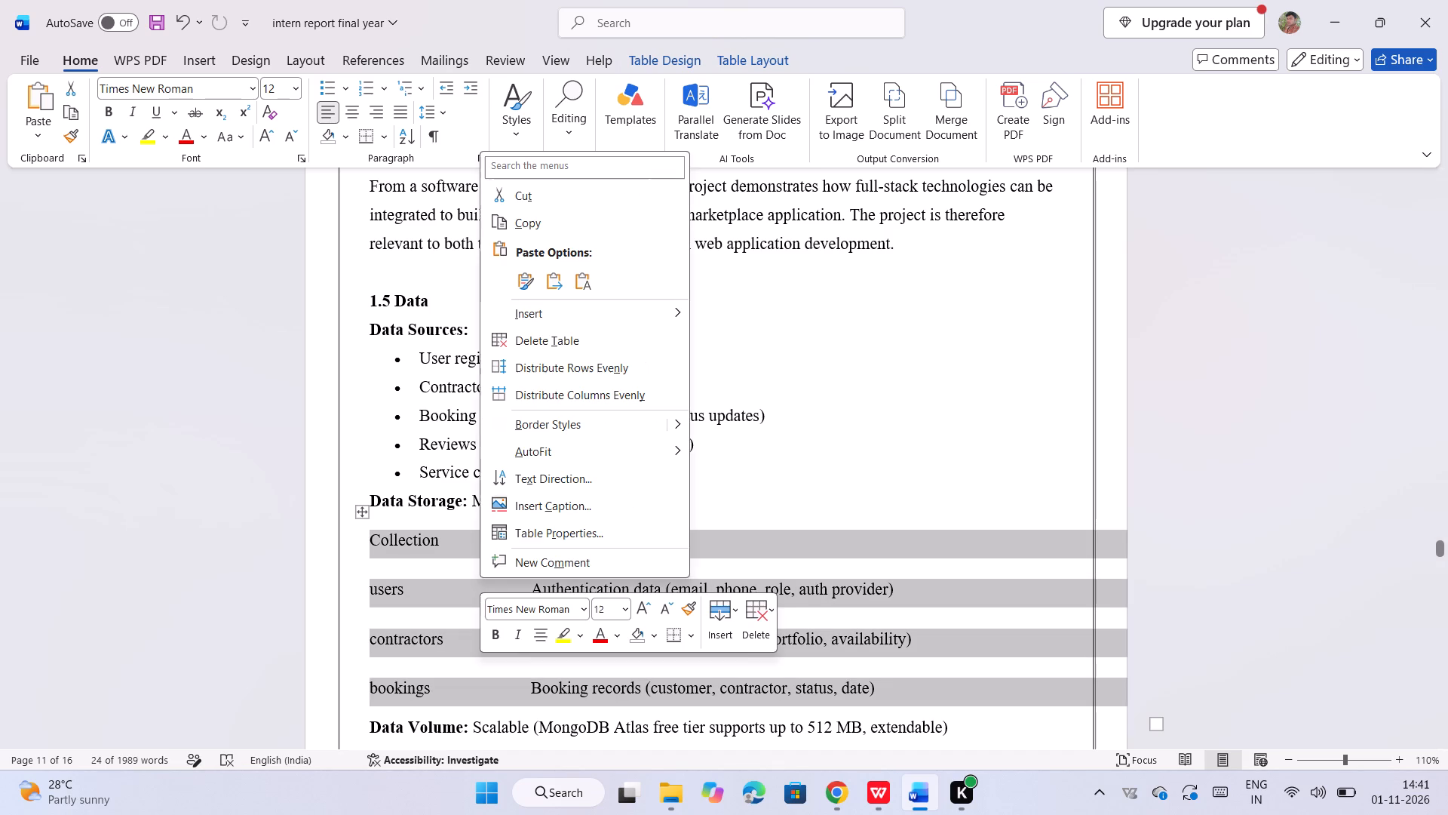
{"action": "left_click", "coordinate": [689, 636]}
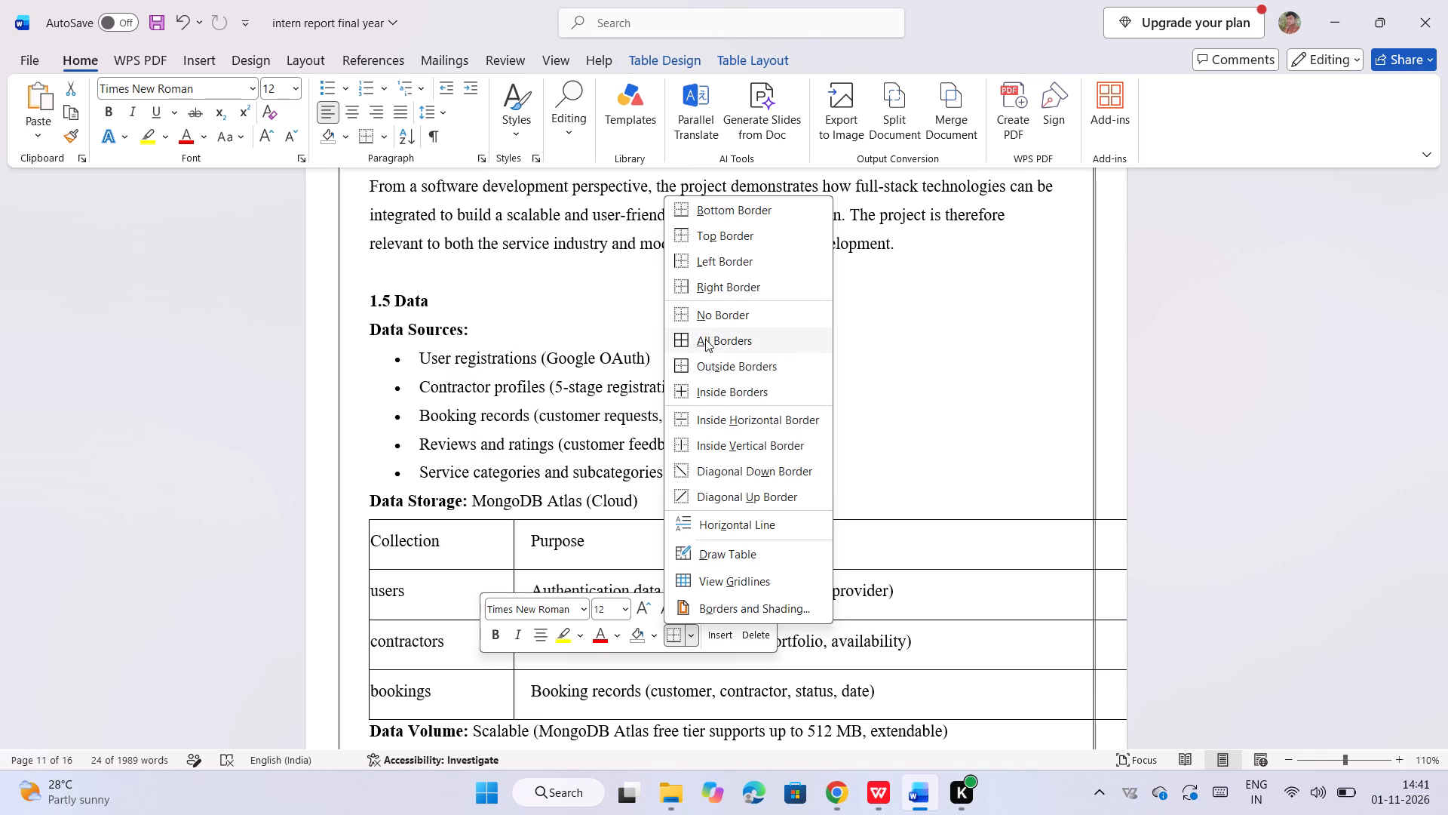
{"action": "left_click", "coordinate": [705, 339]}
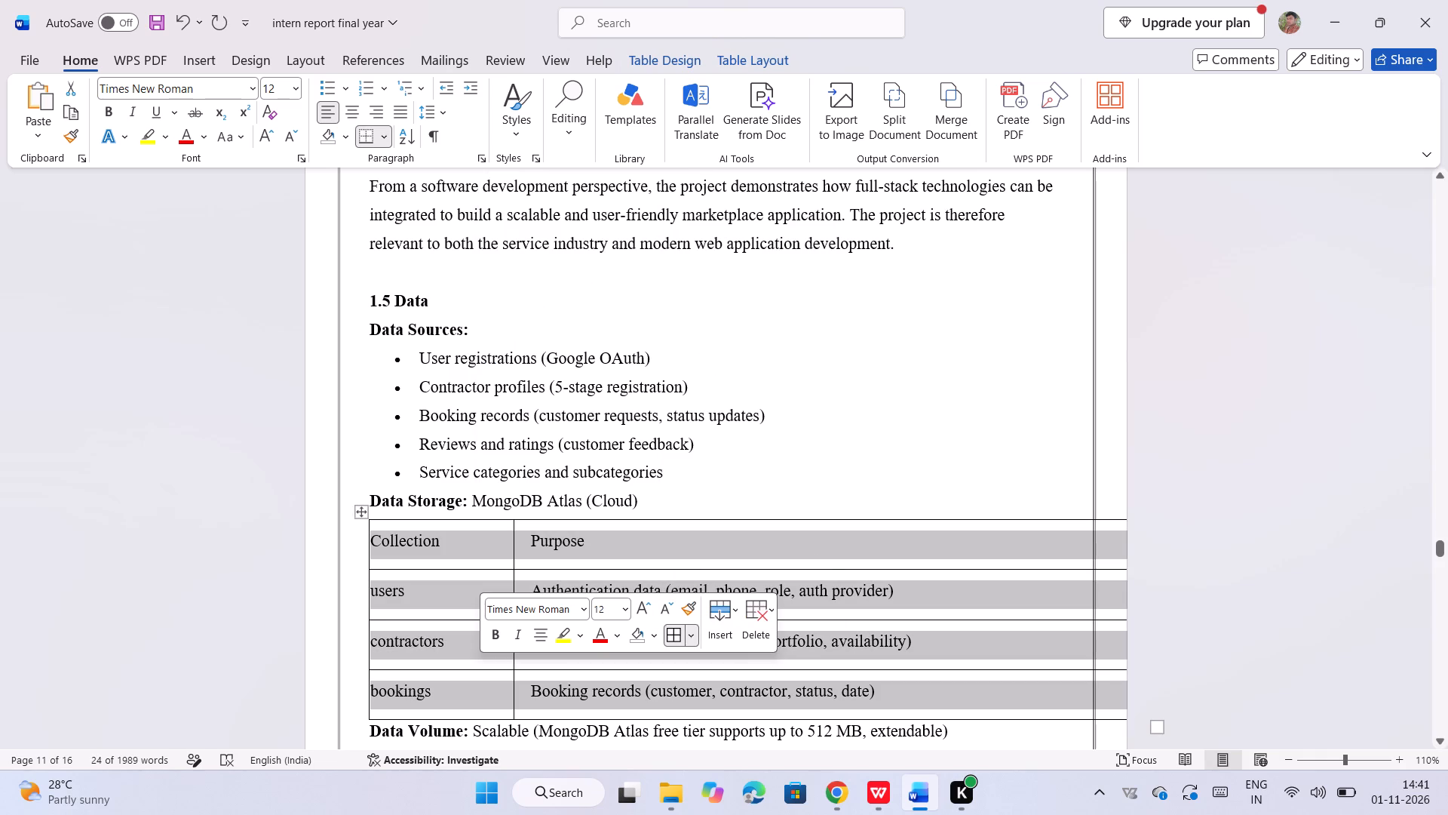
{"action": "left_click", "coordinate": [847, 574]}
Reposition the bordered table under 1.5 Data and narrow it so it fits inside the page border.
{"action": "left_click", "coordinate": [776, 558]}
{"action": "left_click", "coordinate": [776, 558]}
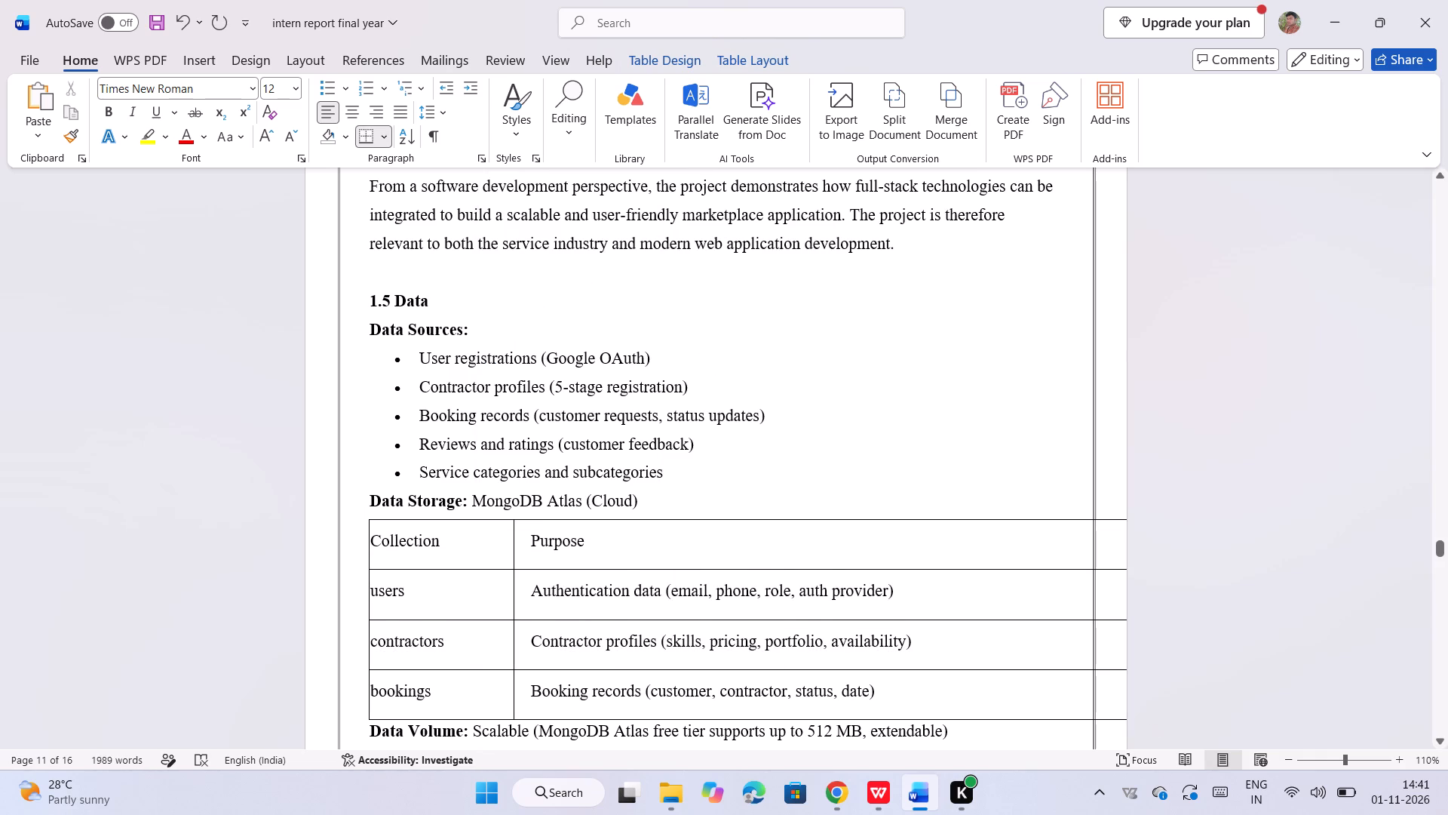
{"action": "left_click", "coordinate": [957, 566]}
{"action": "left_click", "coordinate": [1045, 550]}
{"action": "left_click", "coordinate": [888, 554]}
{"action": "left_click_drag", "start_coordinate": [361, 515], "coordinate": [413, 534]}
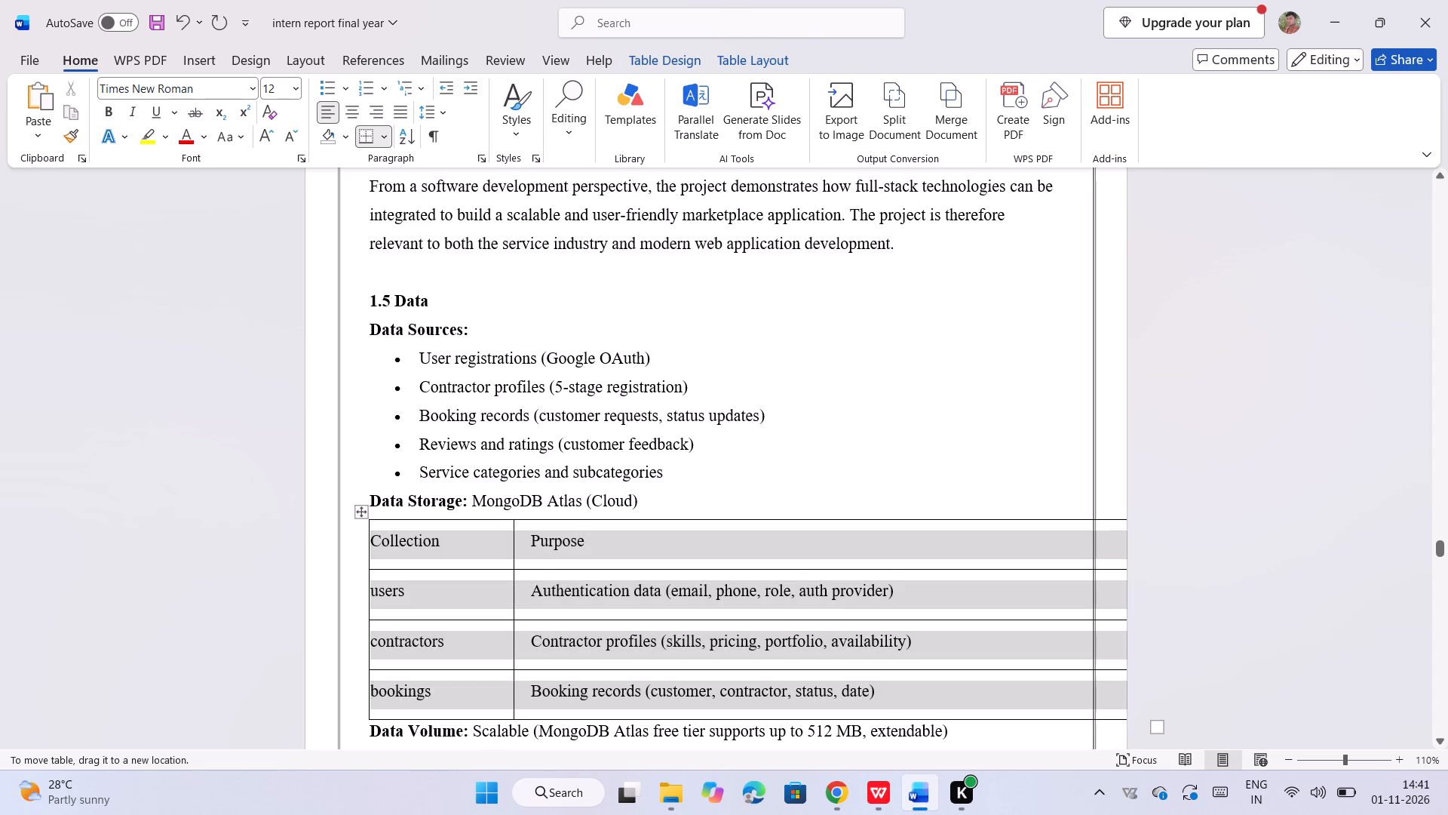
{"action": "left_click_drag", "start_coordinate": [413, 534], "coordinate": [280, 494]}
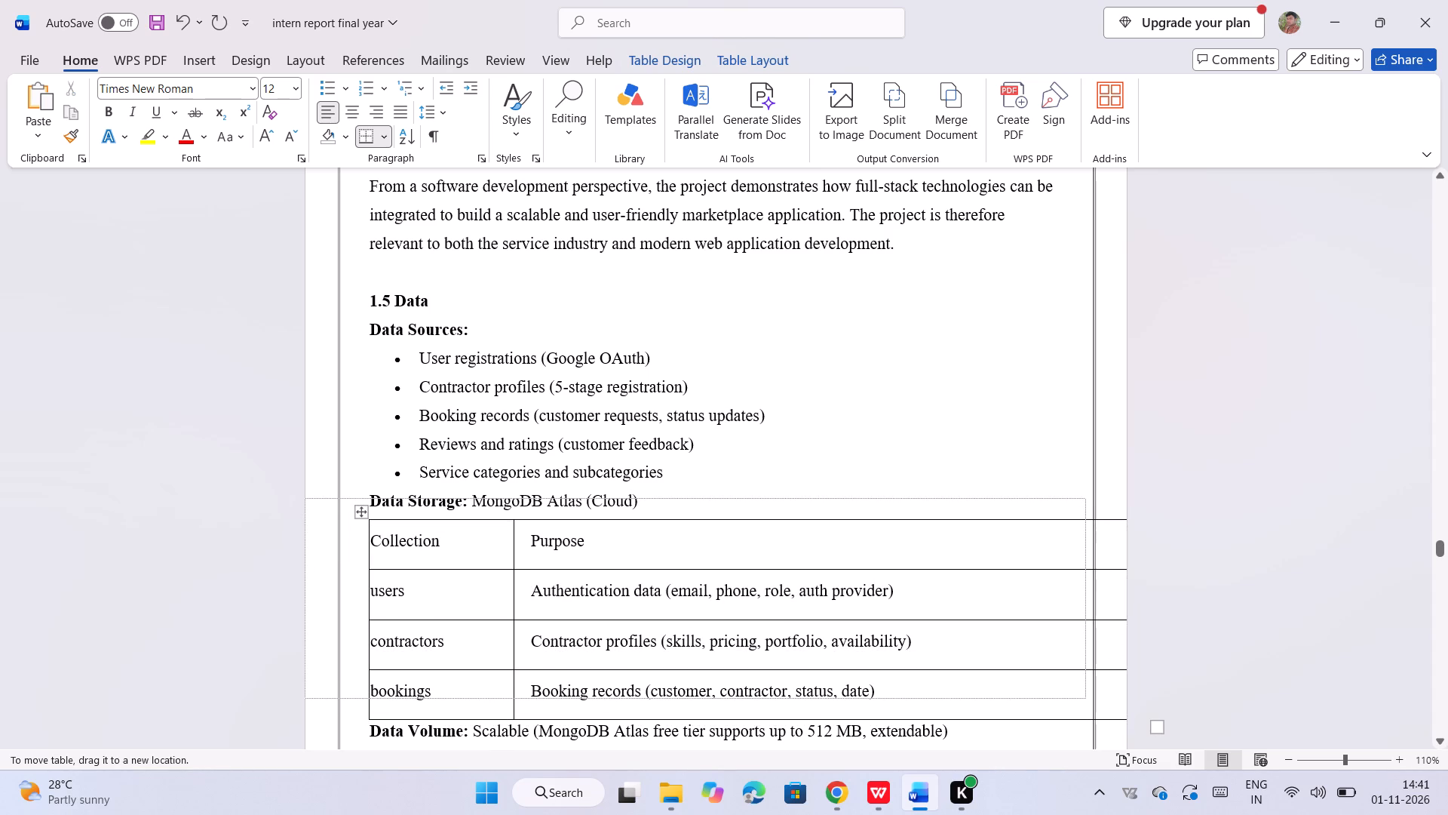
{"action": "left_click_drag", "start_coordinate": [280, 494], "coordinate": [271, 494]}
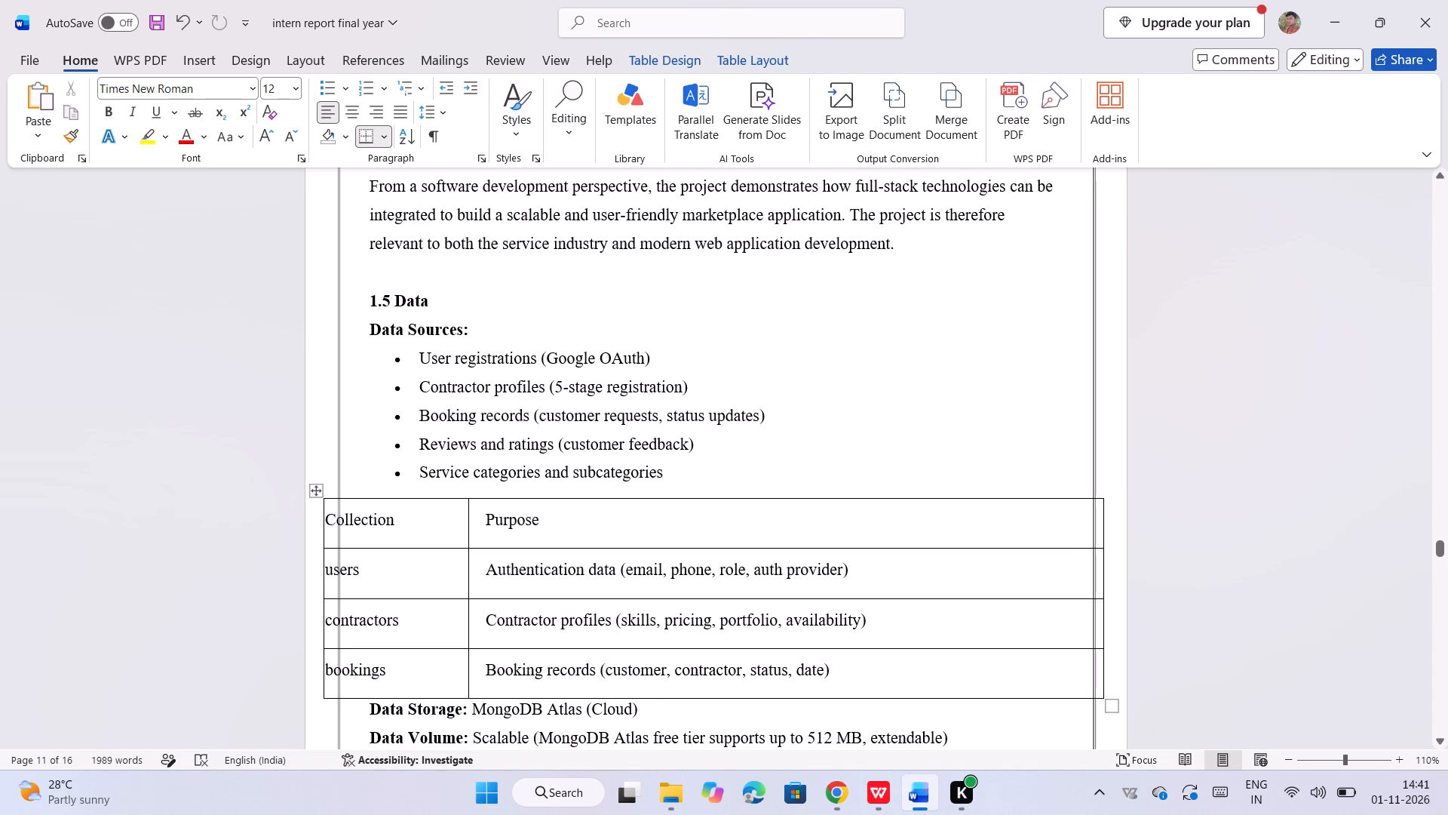
{"action": "left_click_drag", "start_coordinate": [1112, 707], "coordinate": [986, 697]}
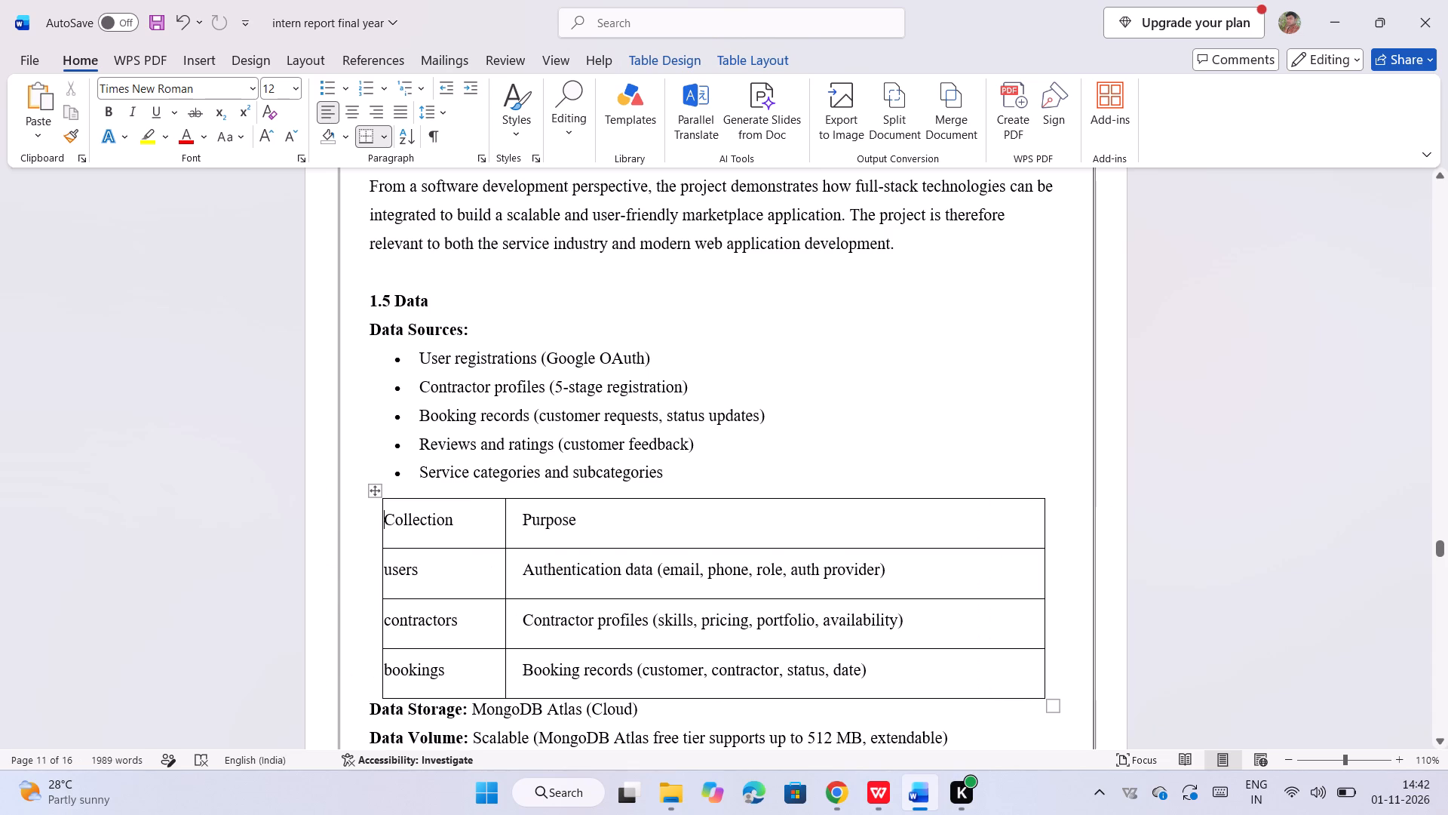
{"action": "left_click", "coordinate": [929, 649]}
Make the table's header row, Collection and Purpose, bold.
{"action": "left_click", "coordinate": [656, 530]}
{"action": "left_click_drag", "start_coordinate": [601, 527], "coordinate": [409, 514]}
{"action": "key", "text": "ctrl+b"}
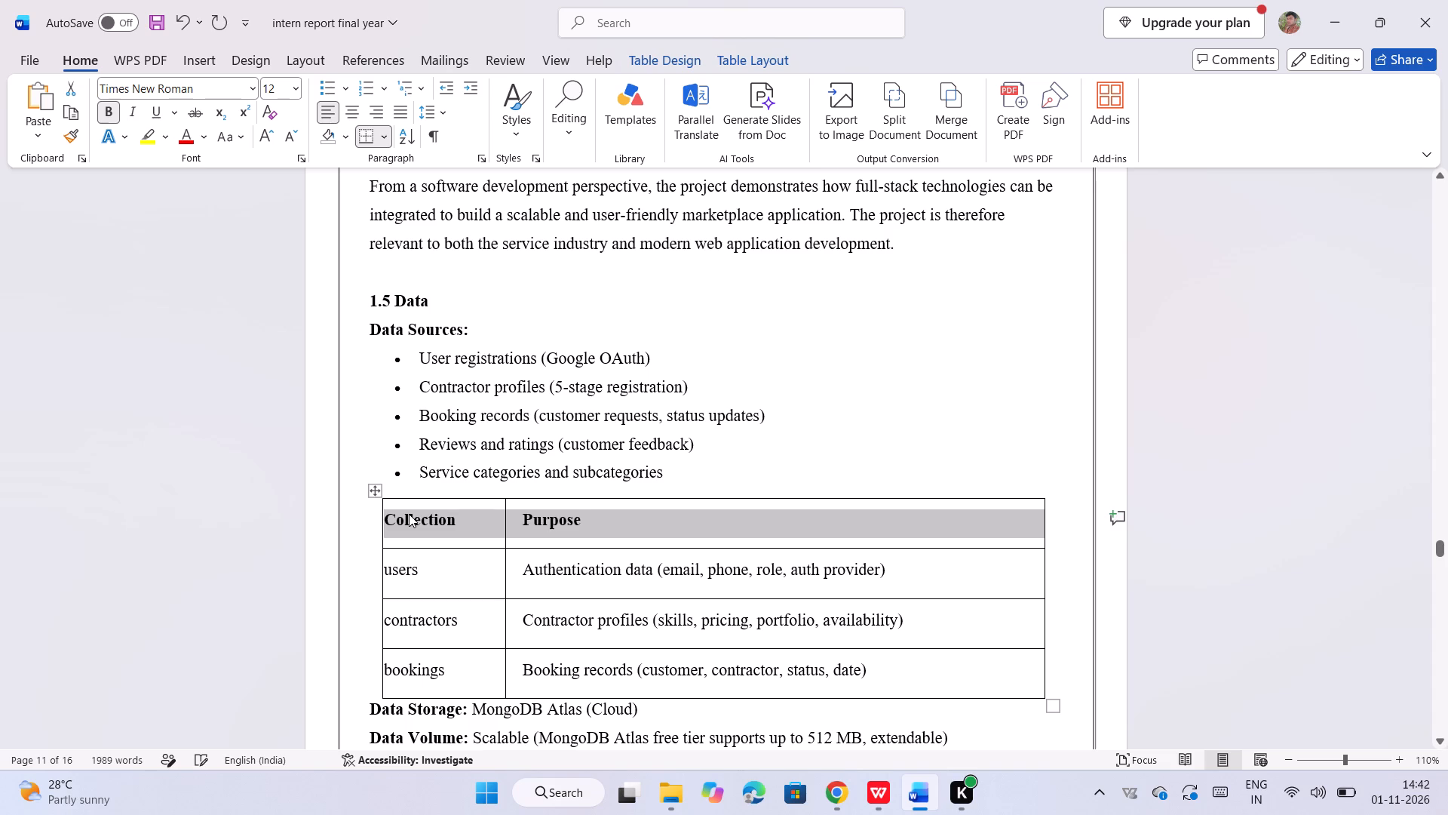
{"action": "left_click", "coordinate": [484, 530]}
Copy the Data Storage line from below the table to after the Service categories item, without bullet or indent.
{"action": "scroll", "coordinate": [477, 470], "scroll_direction": "down", "scroll_amount": 1}
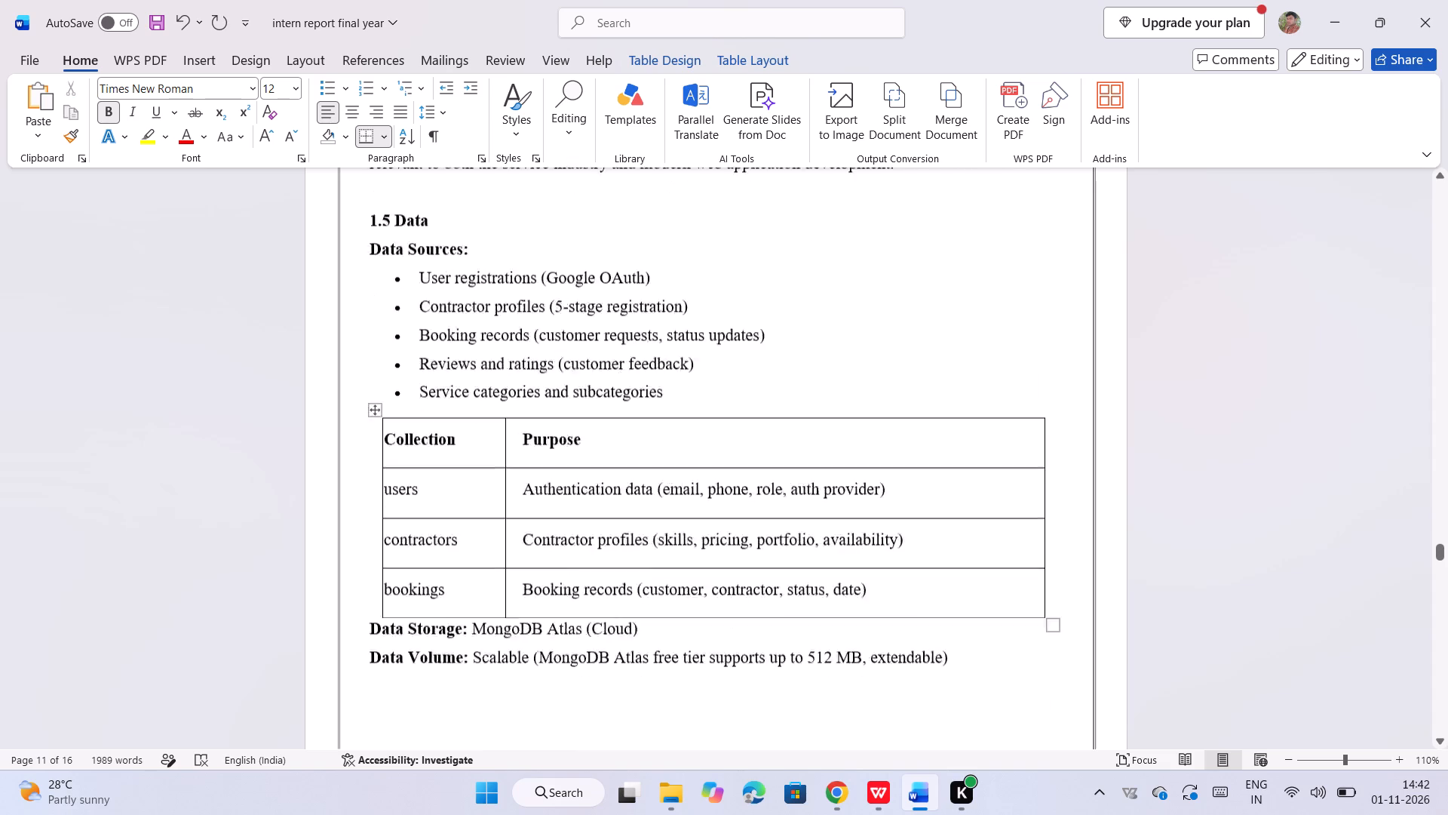
{"action": "scroll", "coordinate": [477, 470], "scroll_direction": "down", "scroll_amount": 1}
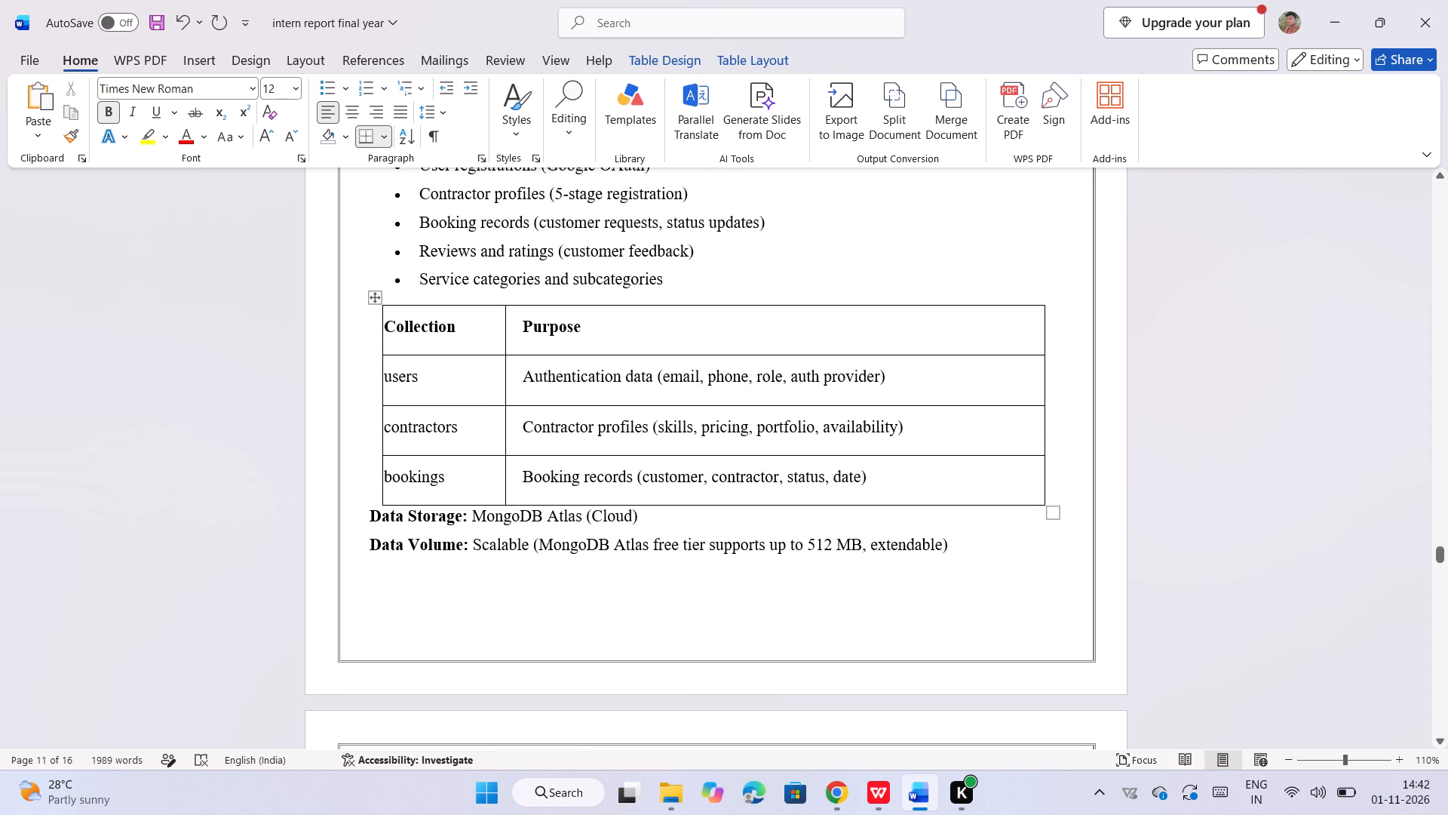
{"action": "left_click_drag", "start_coordinate": [657, 514], "coordinate": [372, 506]}
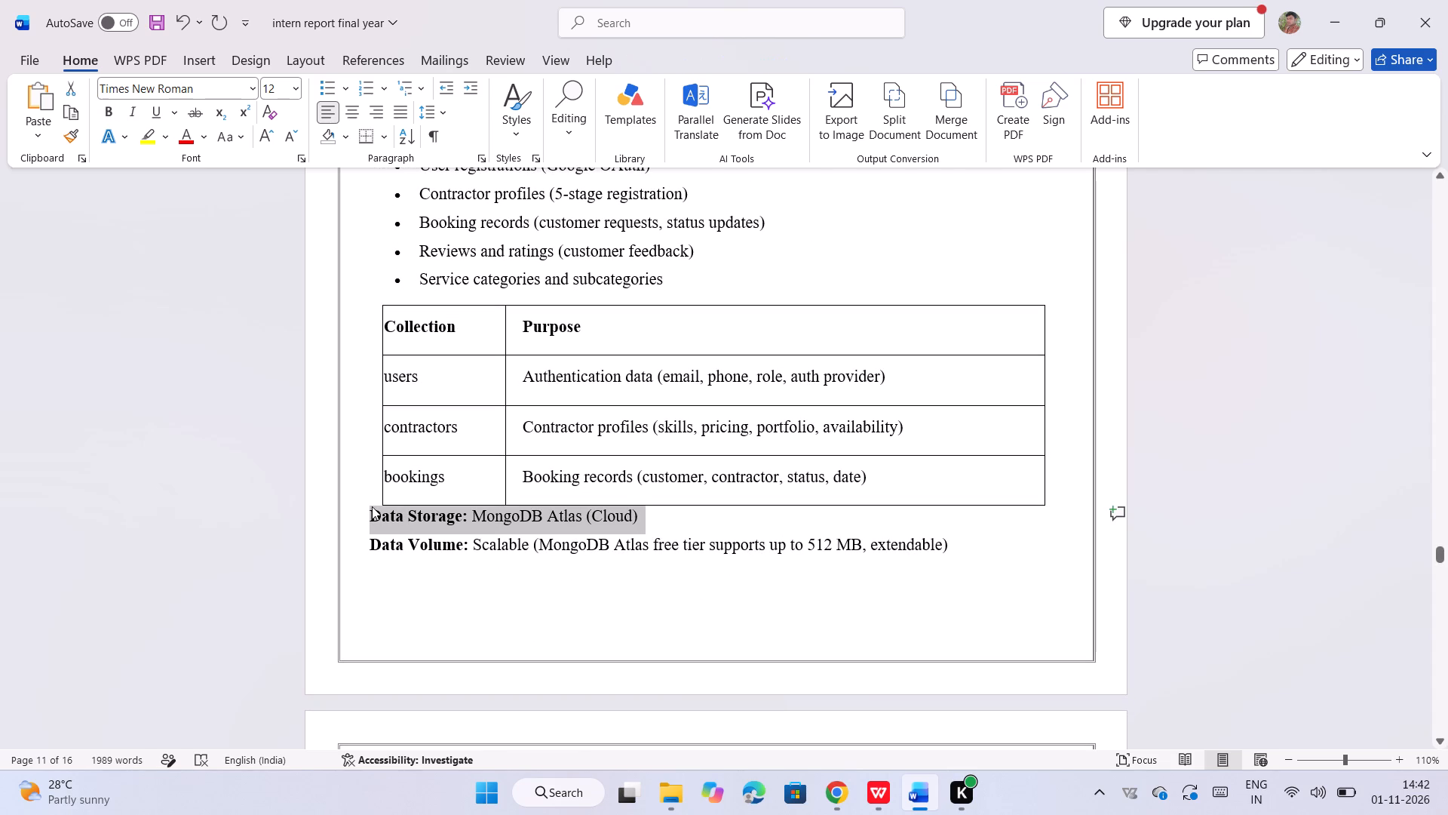
{"action": "key", "text": "ctrl+c"}
{"action": "left_click", "coordinate": [698, 294]}
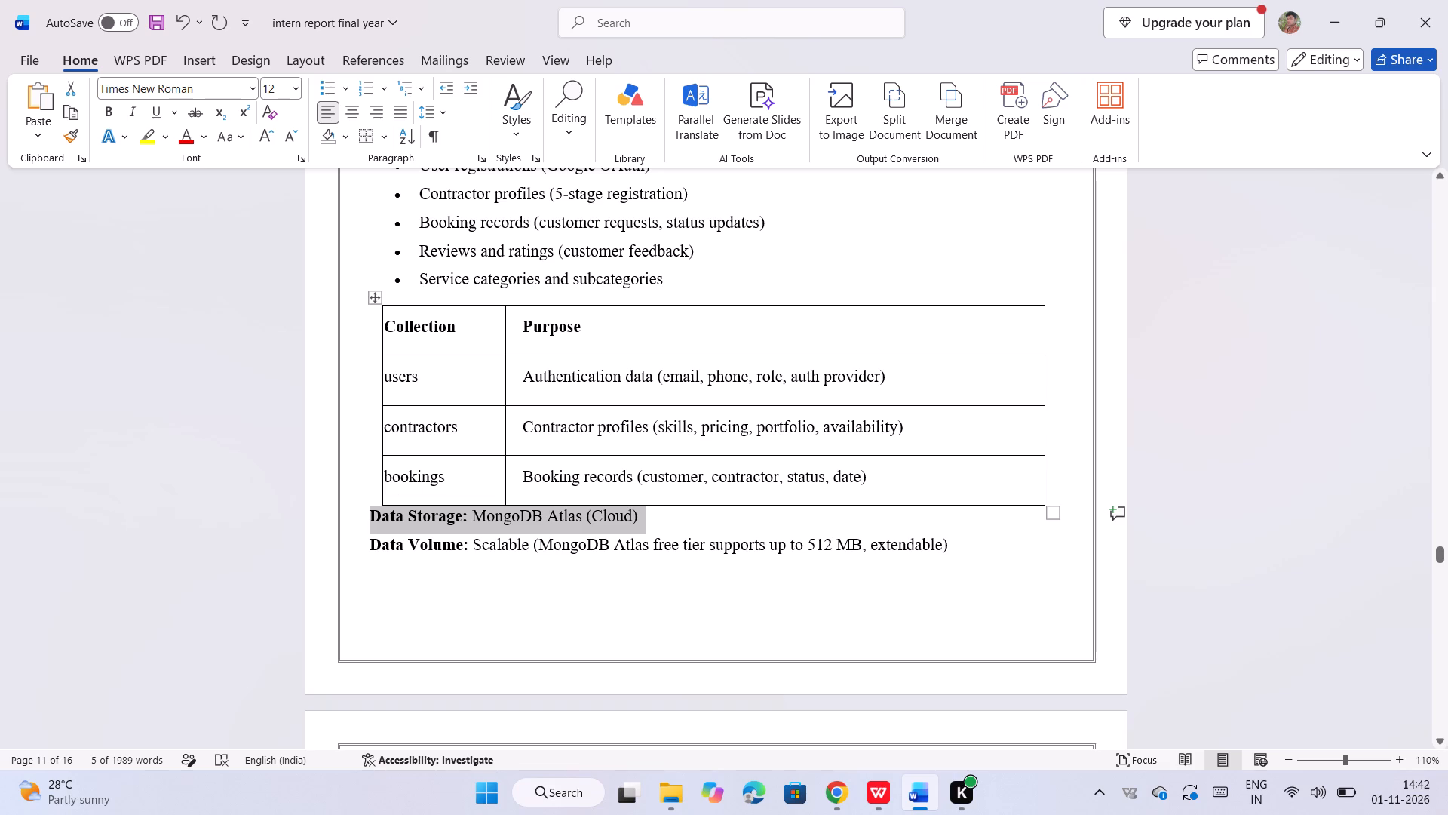
{"action": "key", "text": "Return"}
{"action": "key", "text": "BackSpace"}
{"action": "key", "text": "BackSpace"}
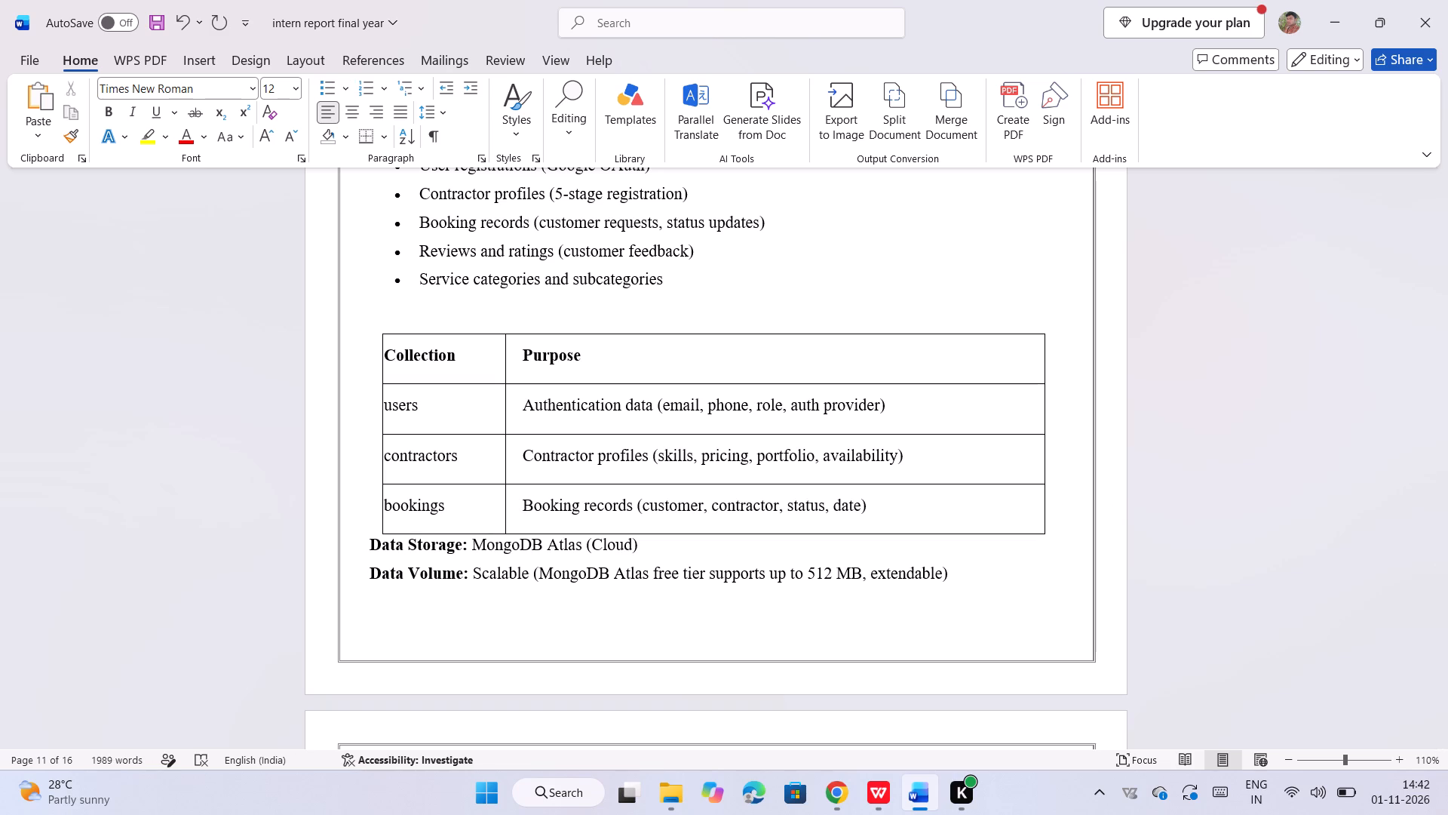
{"action": "key", "text": "ctrl+v"}
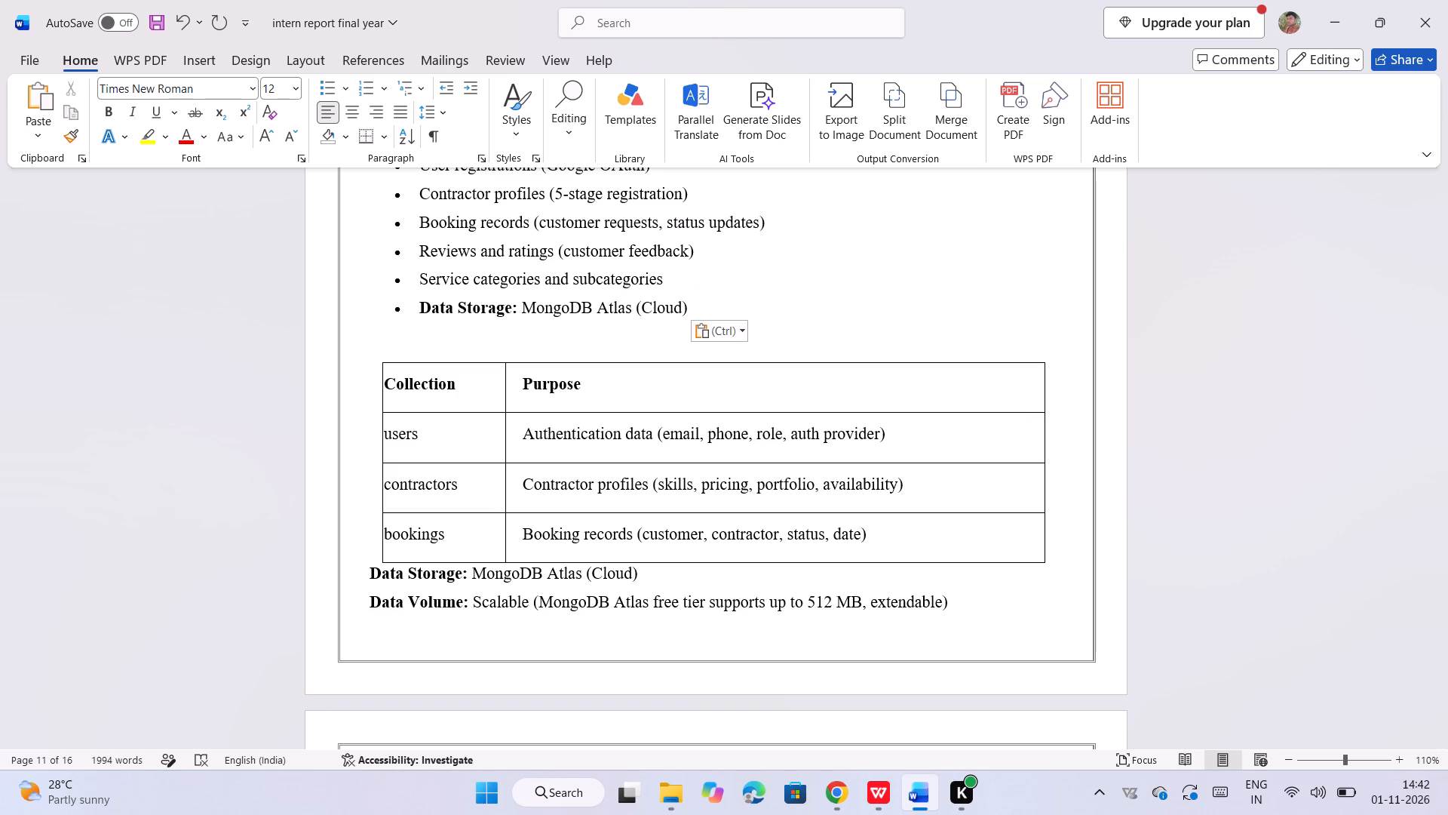
{"action": "key", "text": "Up"}
{"action": "key", "text": "BackSpace"}
{"action": "key", "text": "BackSpace"}
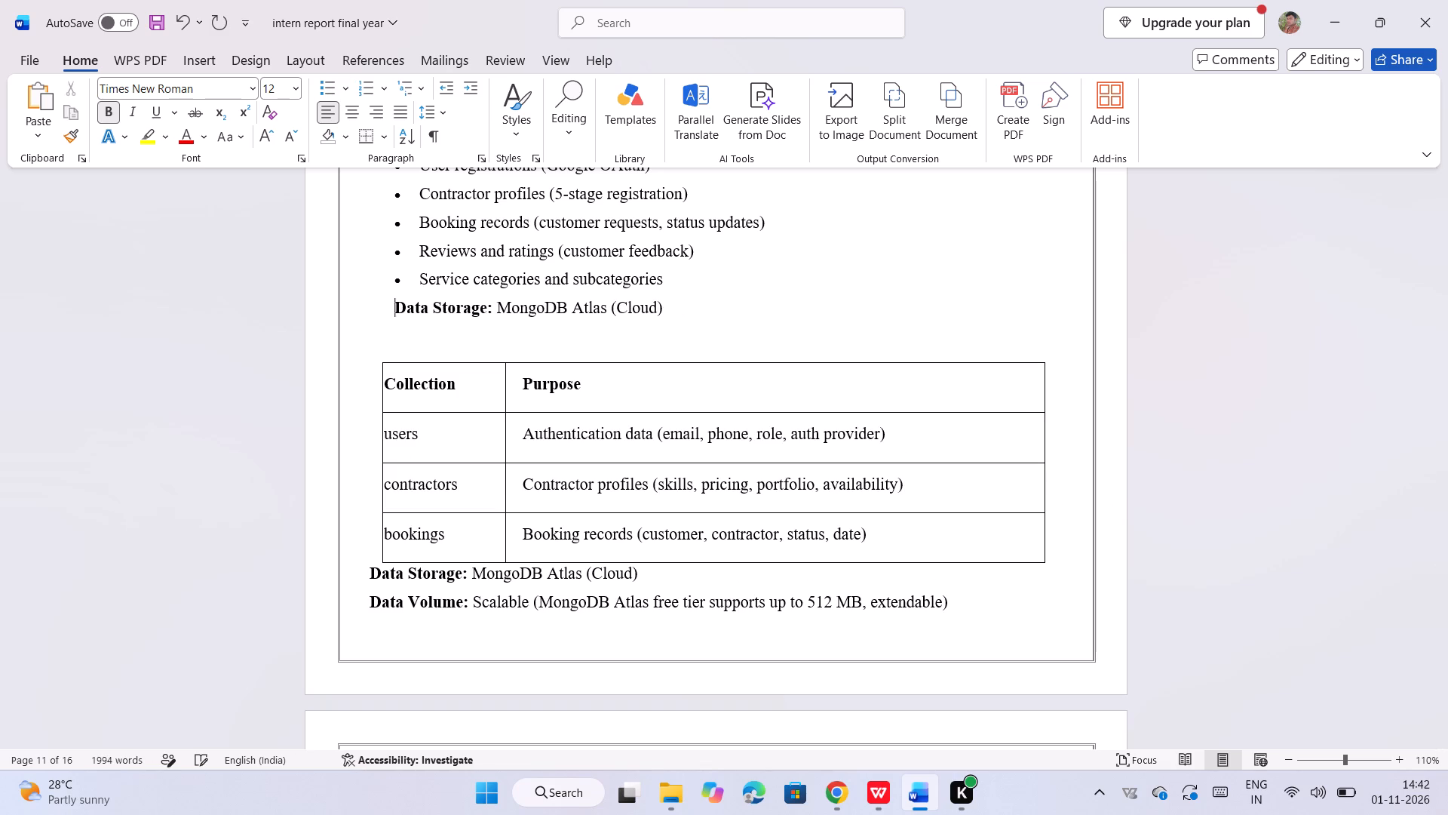
{"action": "key", "text": "BackSpace"}
Delete the blank line between the copied Data Storage line and the table.
{"action": "scroll", "coordinate": [698, 294], "scroll_direction": "down", "scroll_amount": 1}
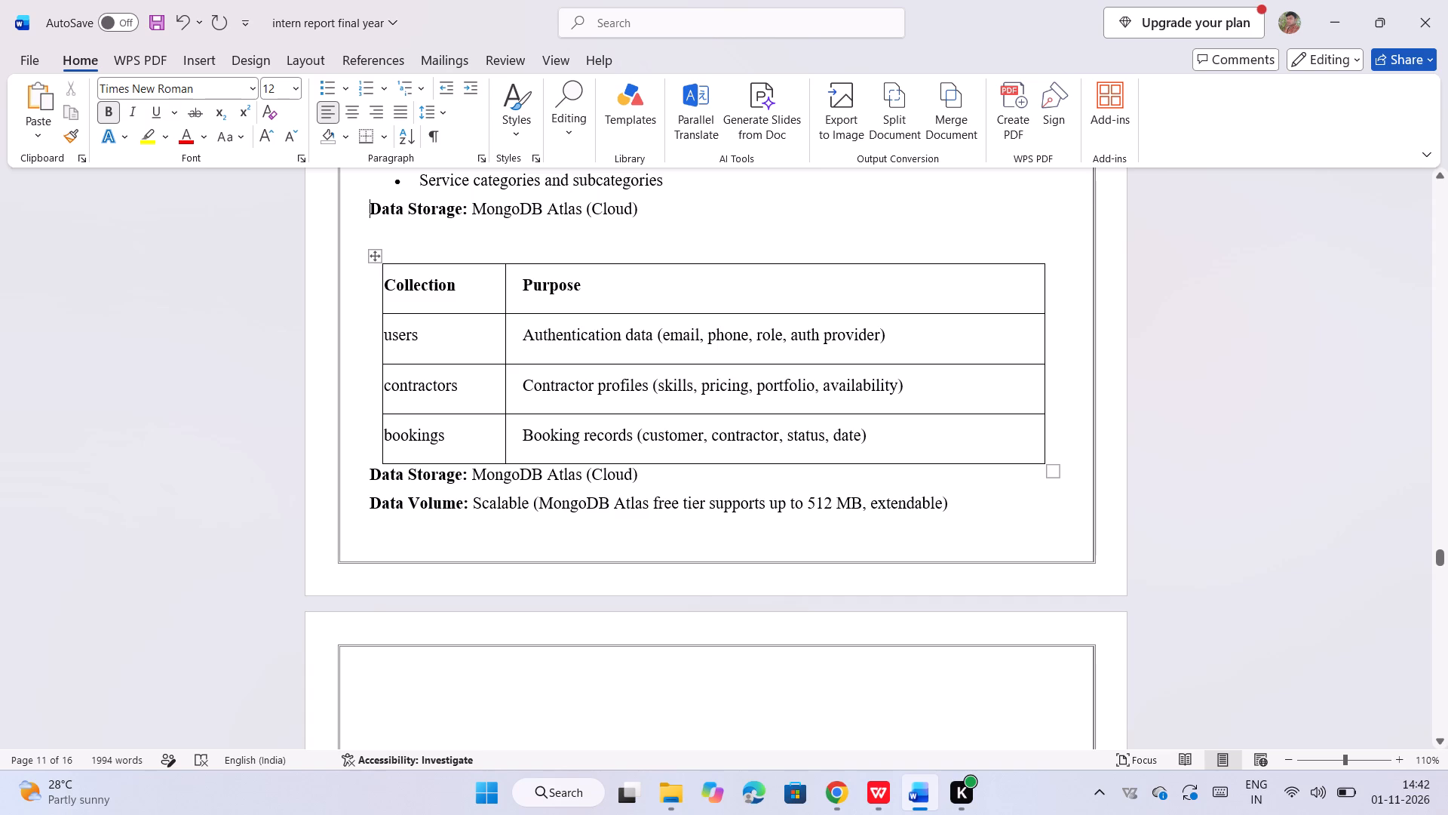
{"action": "left_click", "coordinate": [533, 248]}
{"action": "key", "text": "BackSpace"}
{"action": "key", "text": "BackSpace"}
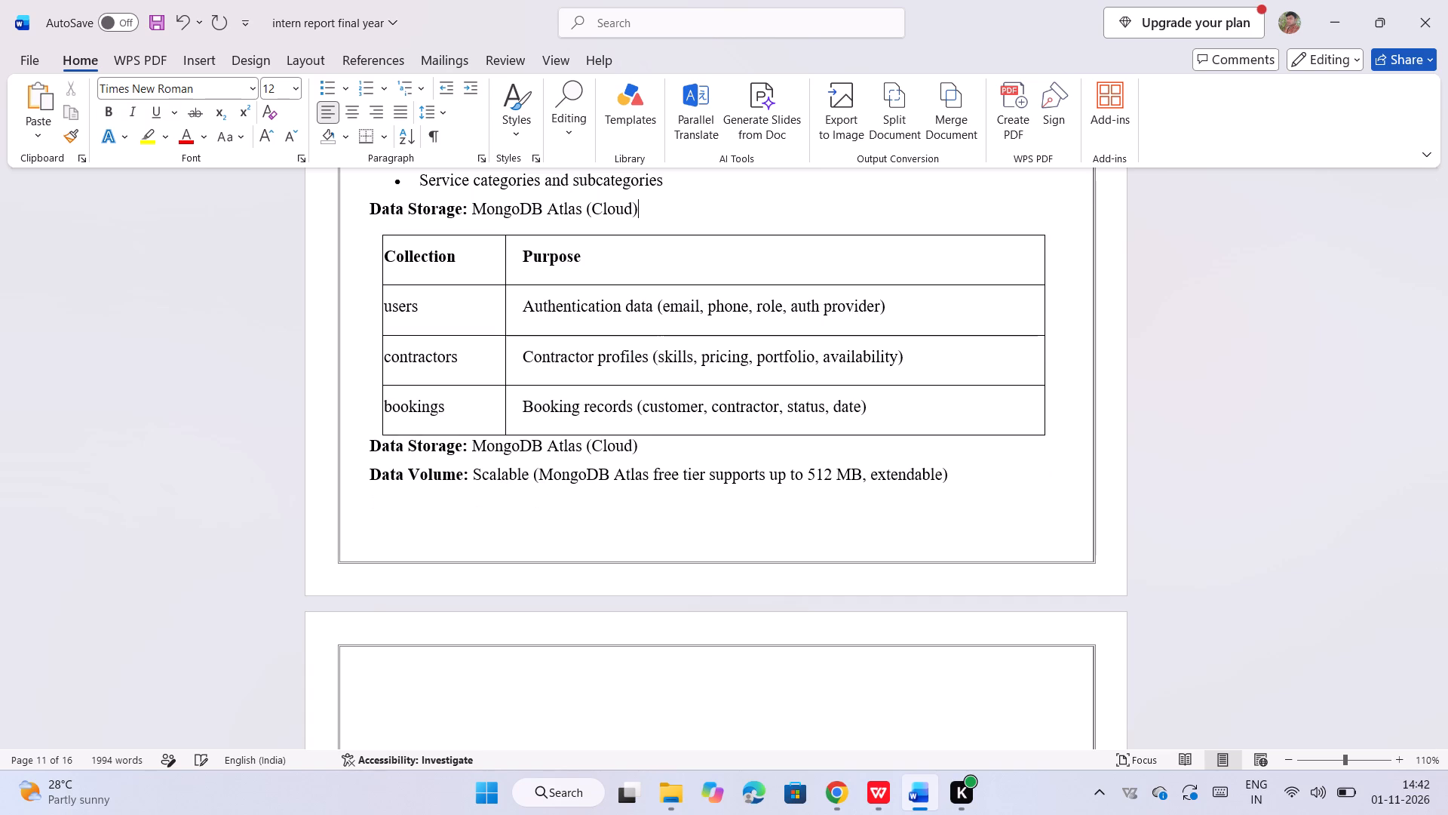
Delete the duplicate Data Storage line below the table and insert a blank line before the Data Volume line.
{"action": "scroll", "coordinate": [533, 248], "scroll_direction": "down", "scroll_amount": 1}
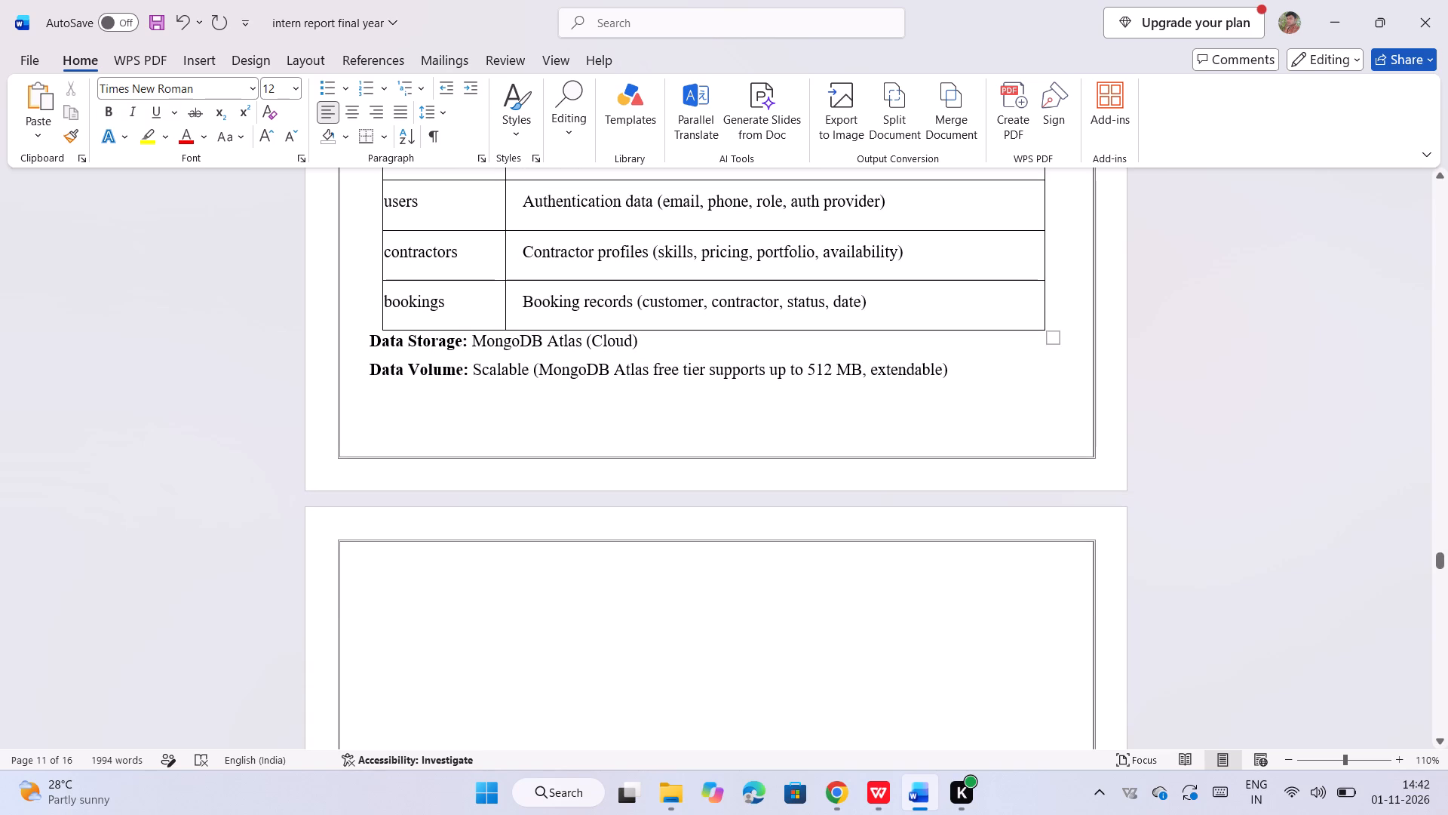
{"action": "left_click_drag", "start_coordinate": [650, 344], "coordinate": [370, 344]}
{"action": "key", "text": "BackSpace"}
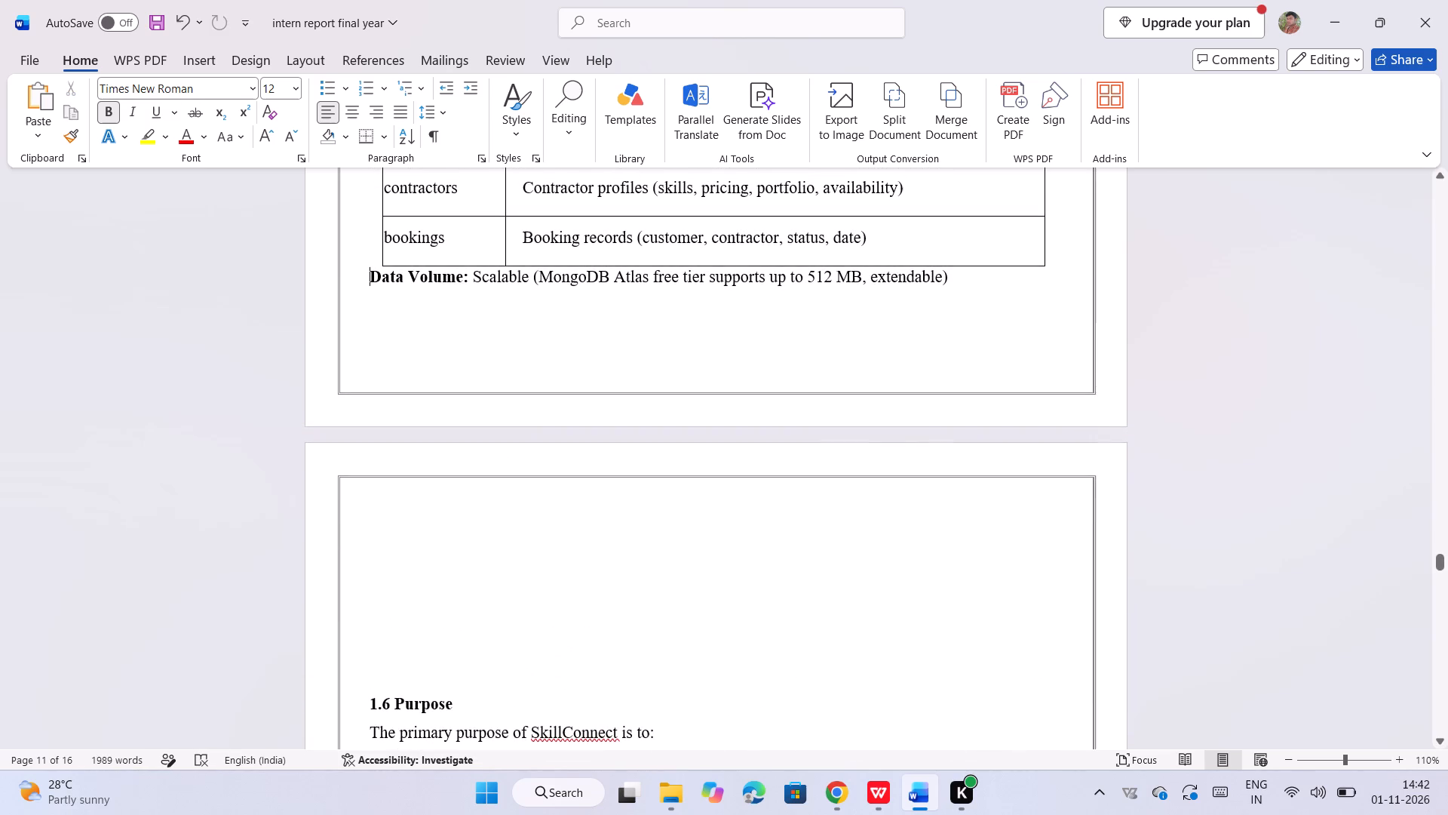
{"action": "key", "text": "Return"}
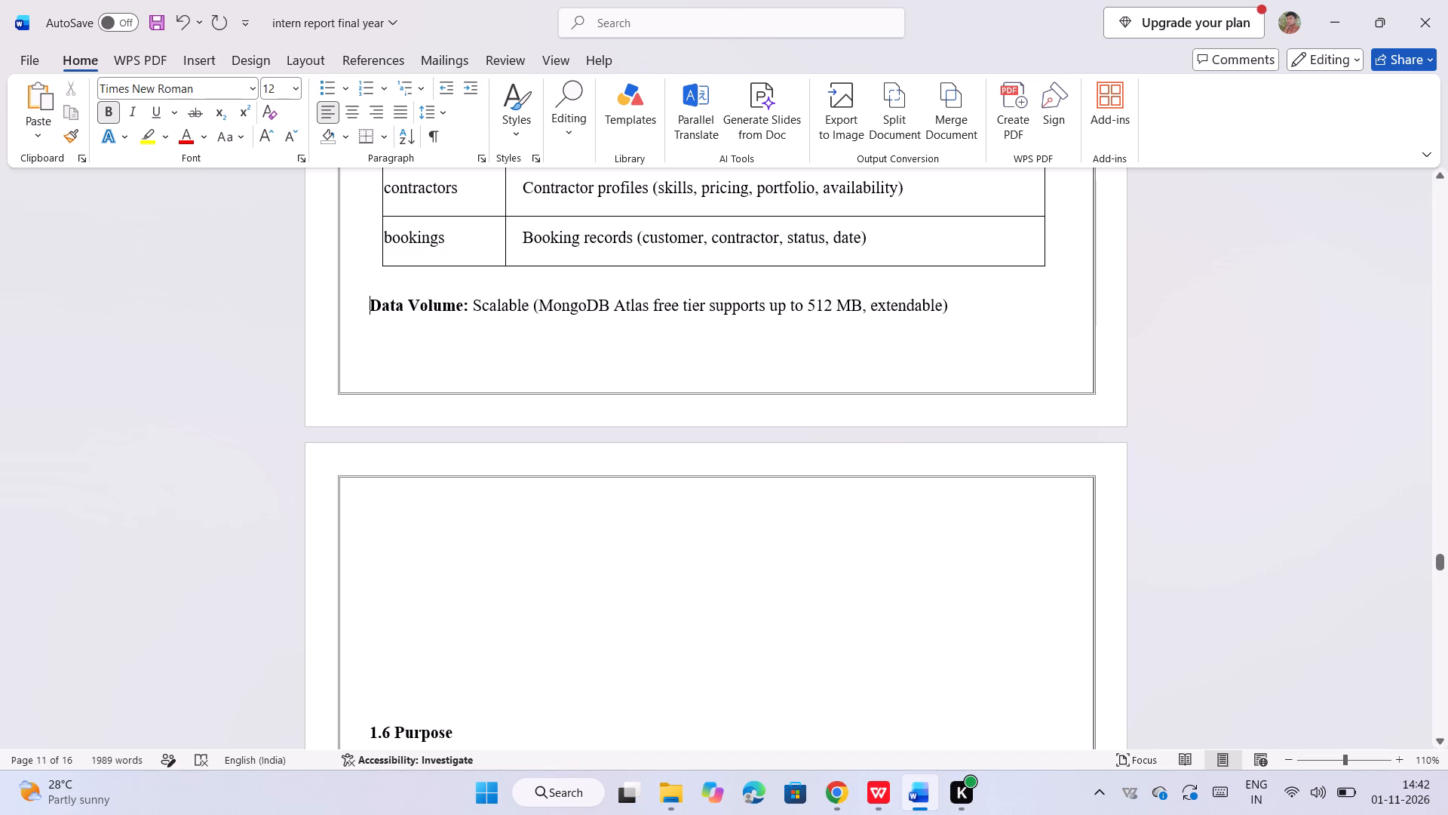
Delete the extra blank lines above the 1.6 Purpose heading.
{"action": "left_click", "coordinate": [406, 684]}
{"action": "key", "text": "BackSpace"}
{"action": "key", "text": "BackSpace"}
{"action": "key", "text": "BackSpace"}
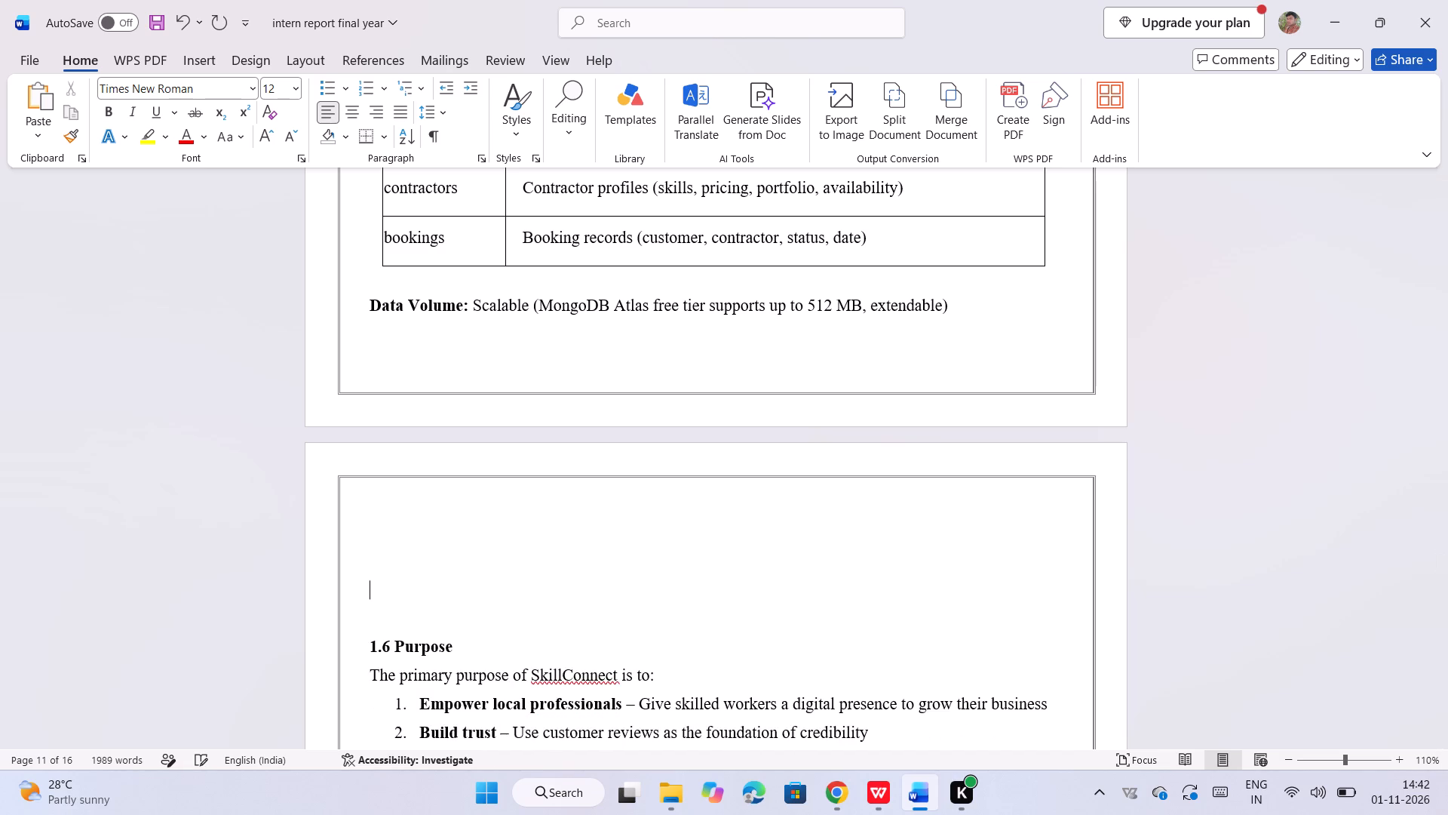
{"action": "key", "text": "BackSpace"}
{"action": "key", "text": "BackSpace"}
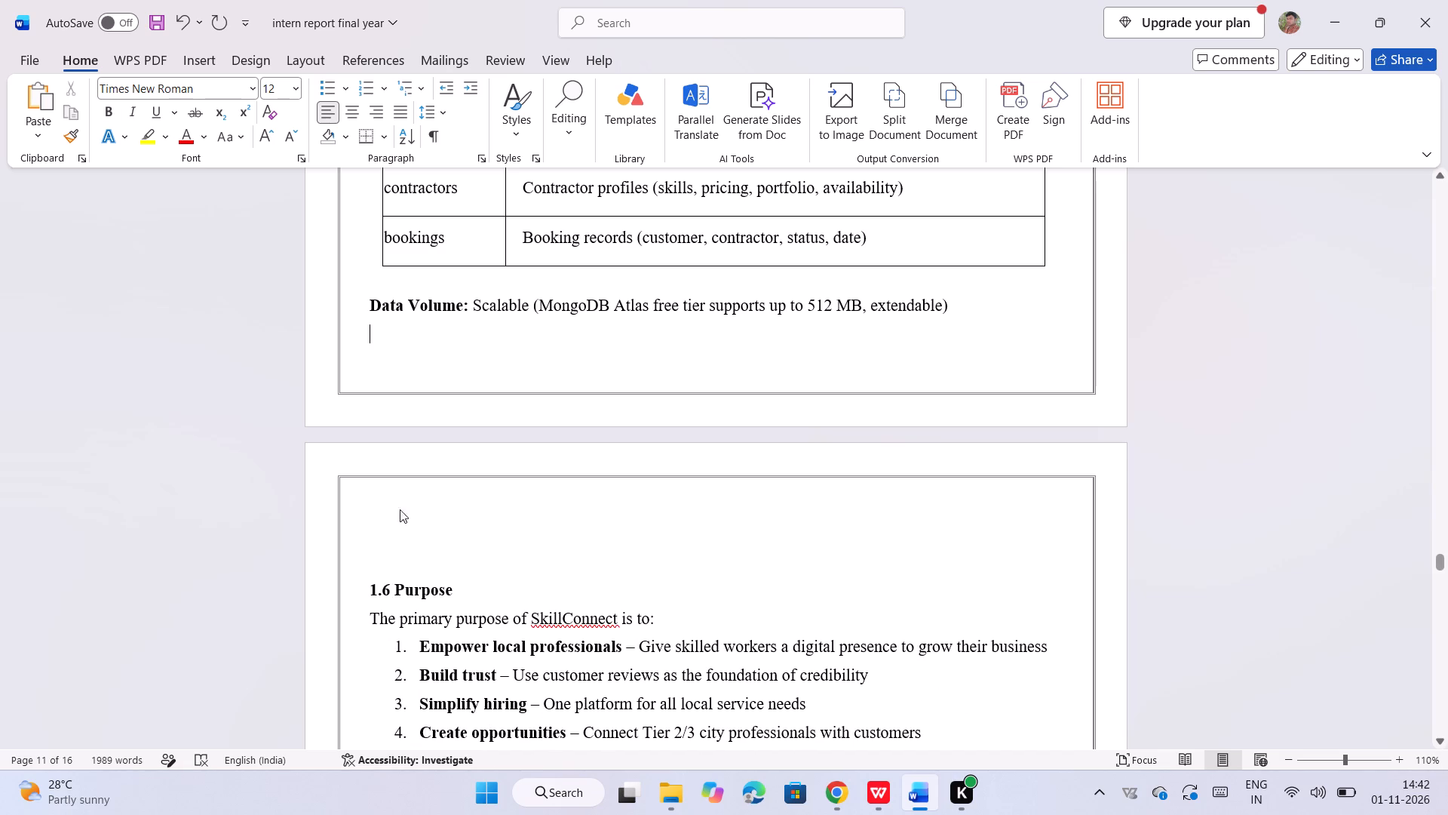
{"action": "left_click", "coordinate": [391, 543]}
{"action": "key", "text": "BackSpace"}
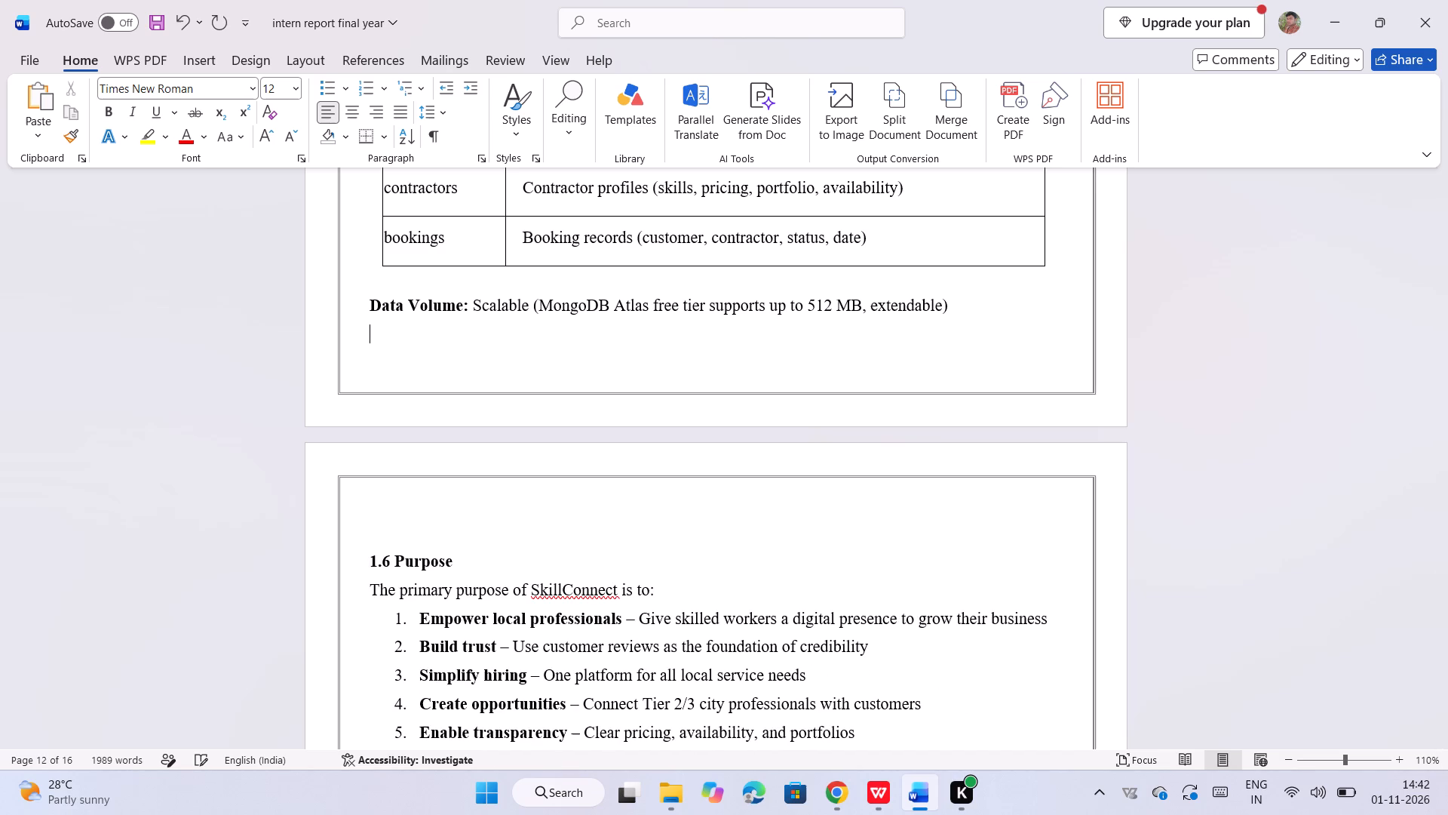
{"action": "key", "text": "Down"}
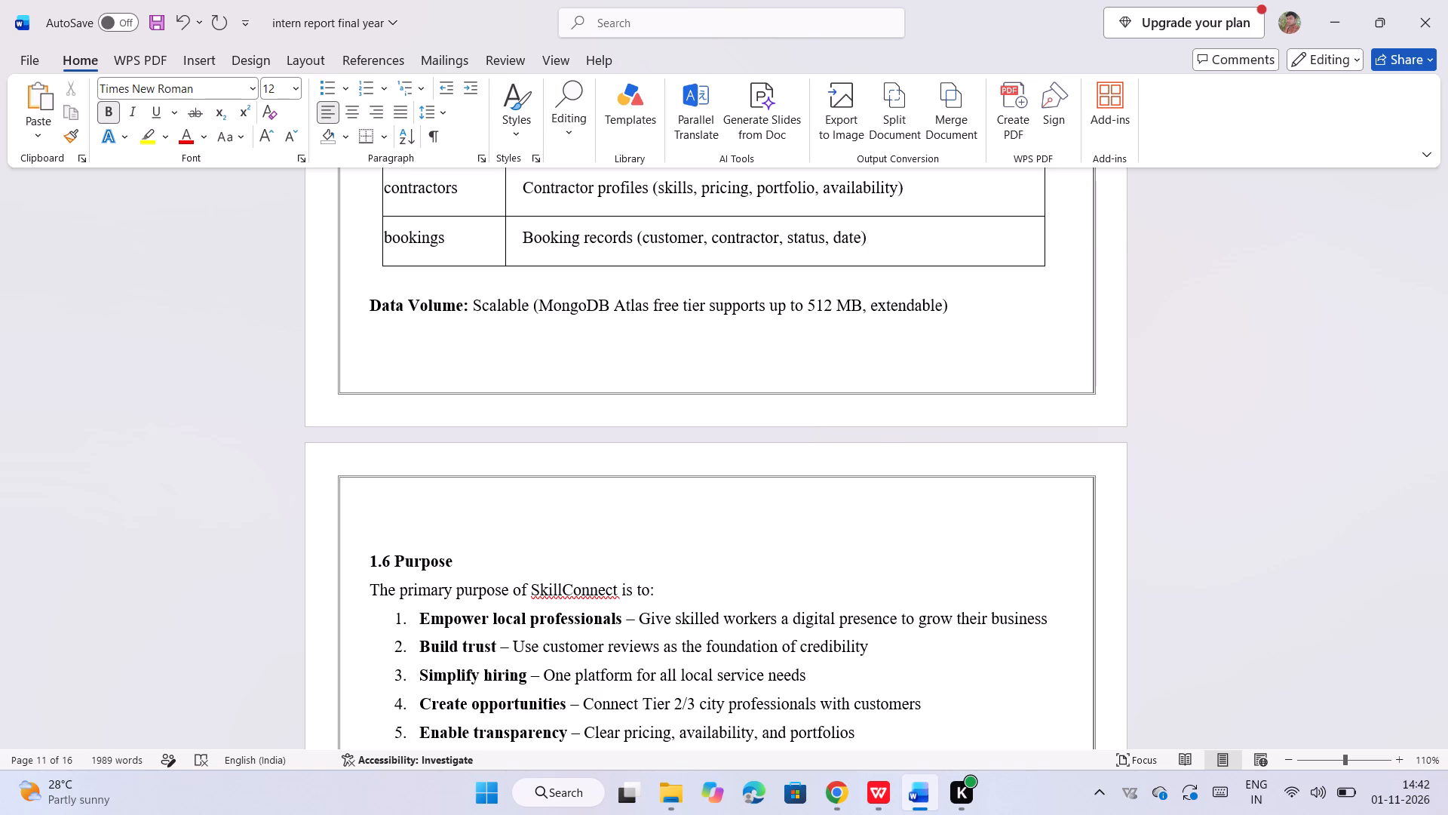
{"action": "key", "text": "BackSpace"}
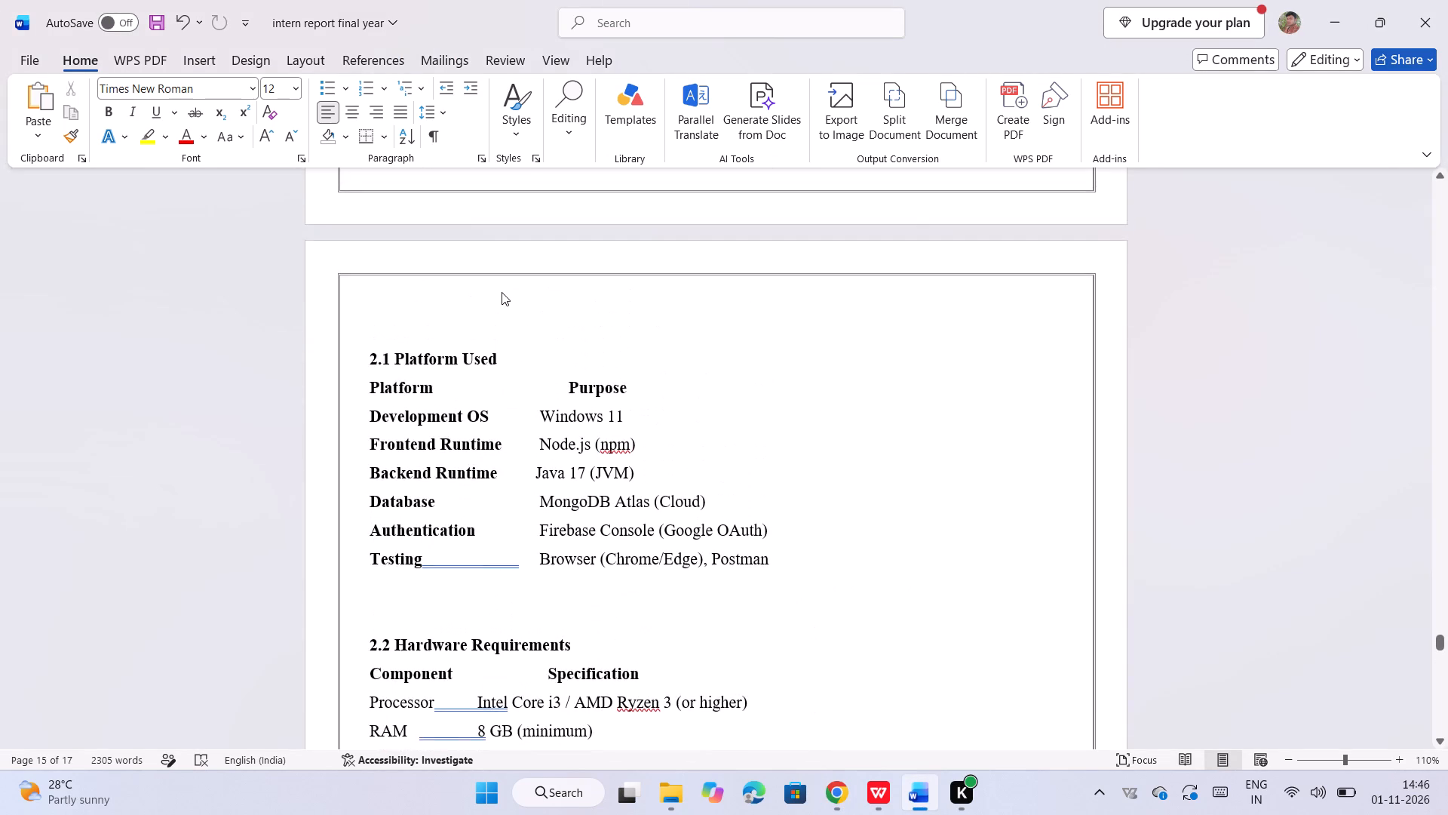
{"action": "scroll", "coordinate": [502, 292], "scroll_direction": "up", "scroll_amount": 1}
{"action": "scroll", "coordinate": [502, 292], "scroll_direction": "down", "scroll_amount": 1}
{"action": "left_click", "coordinate": [558, 423]}
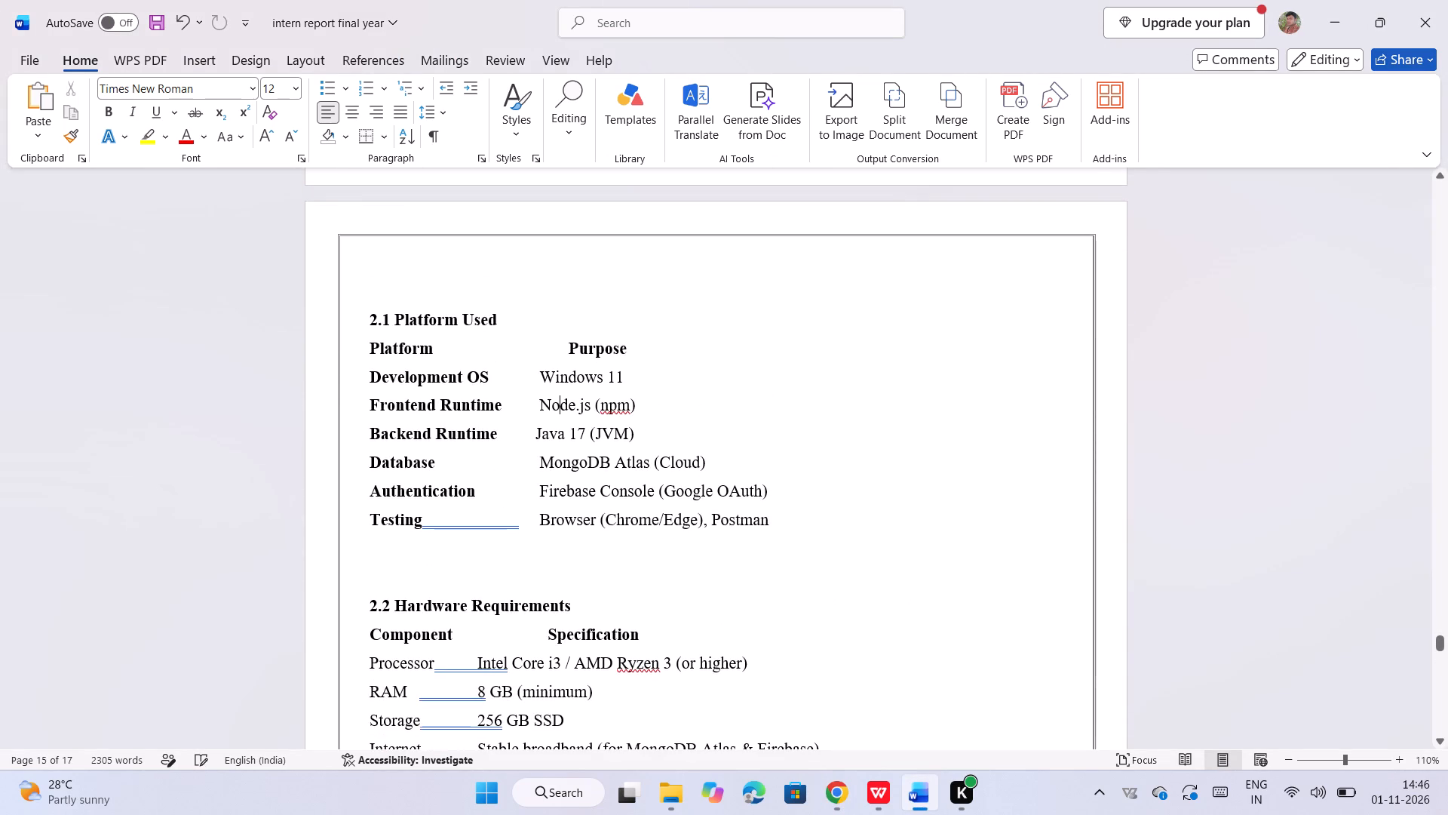
{"action": "left_click_drag", "start_coordinate": [370, 348], "coordinate": [519, 454]}
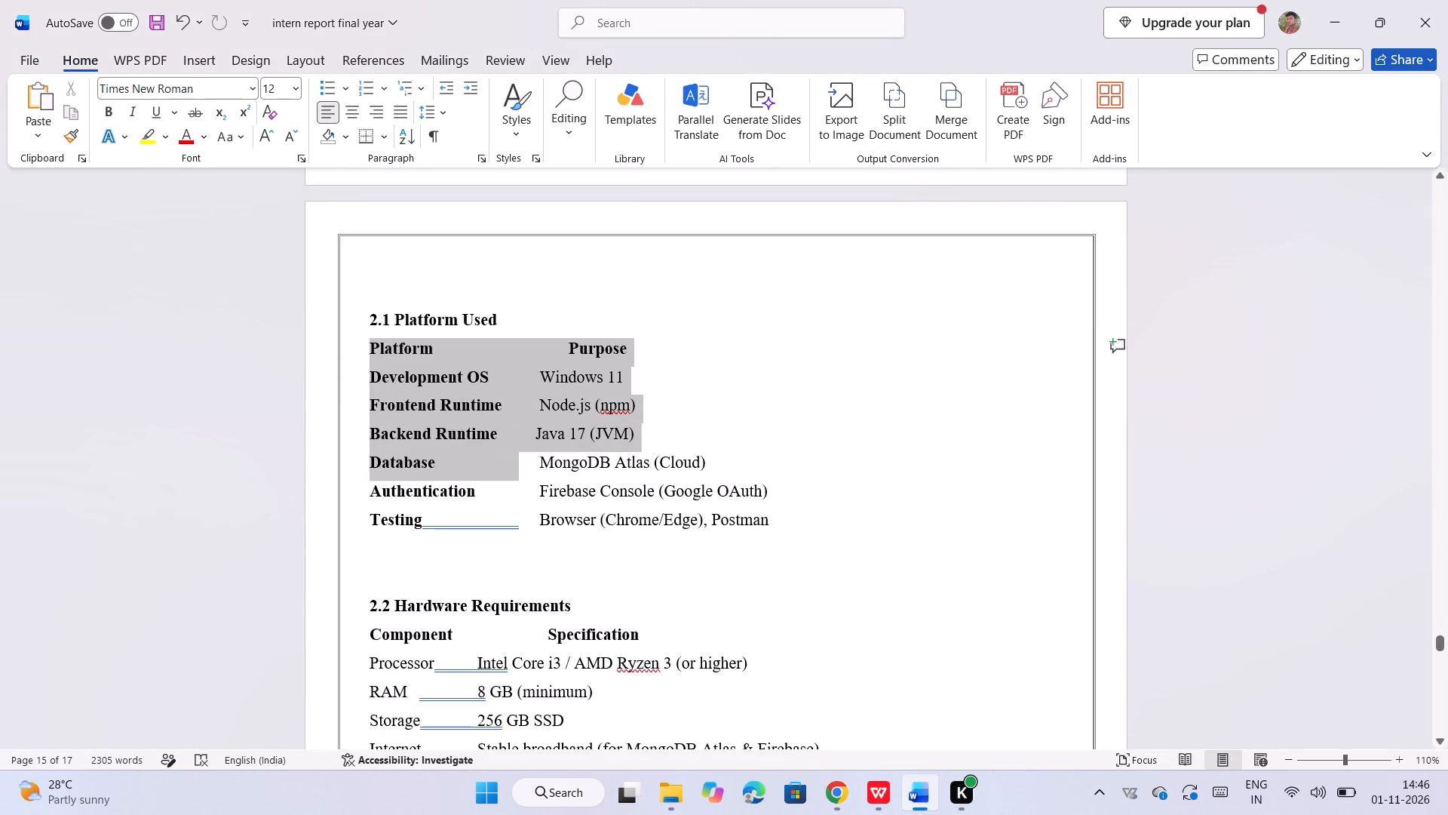
{"action": "left_click_drag", "start_coordinate": [519, 454], "coordinate": [791, 537]}
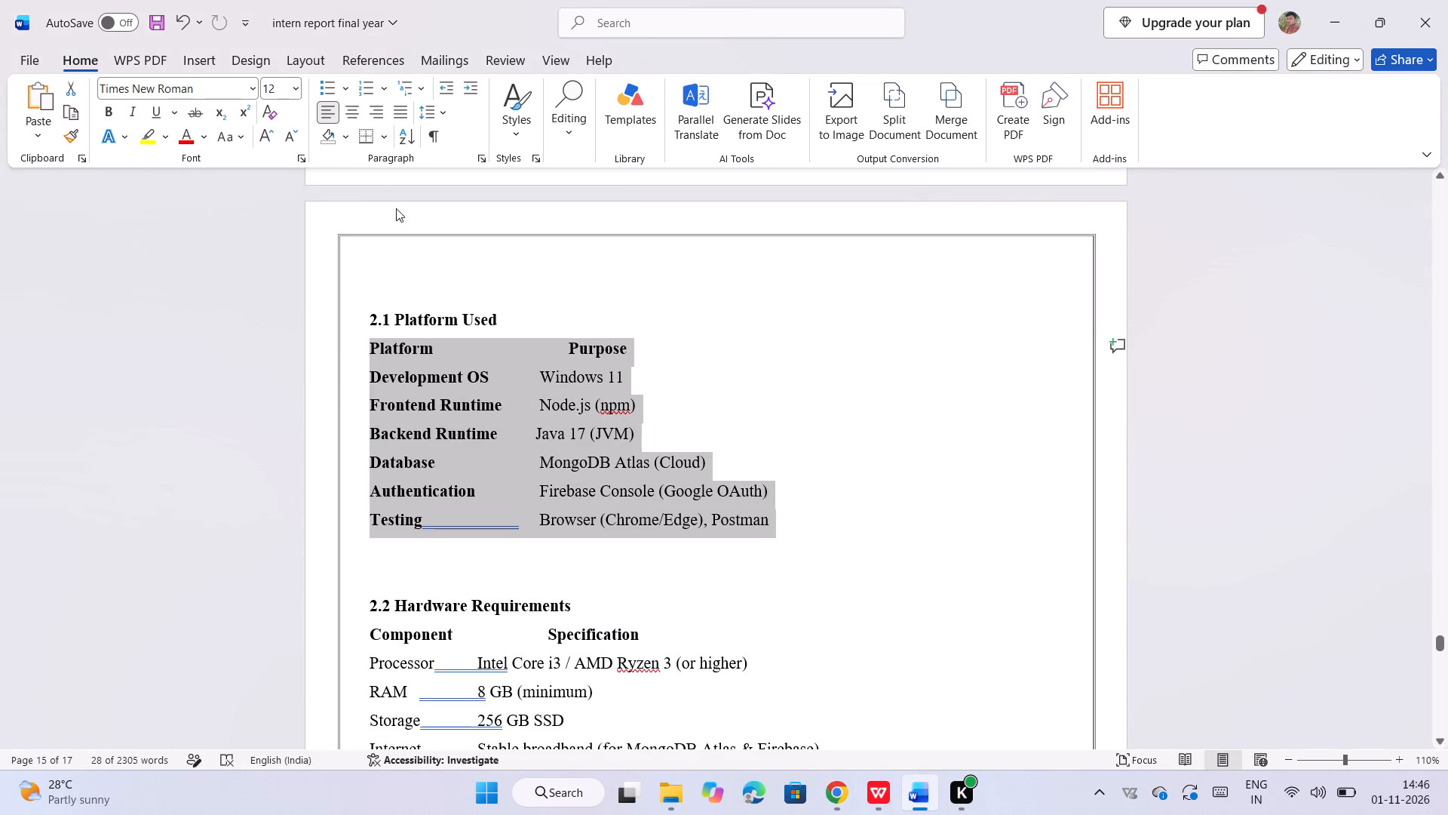
{"action": "left_click", "coordinate": [385, 142]}
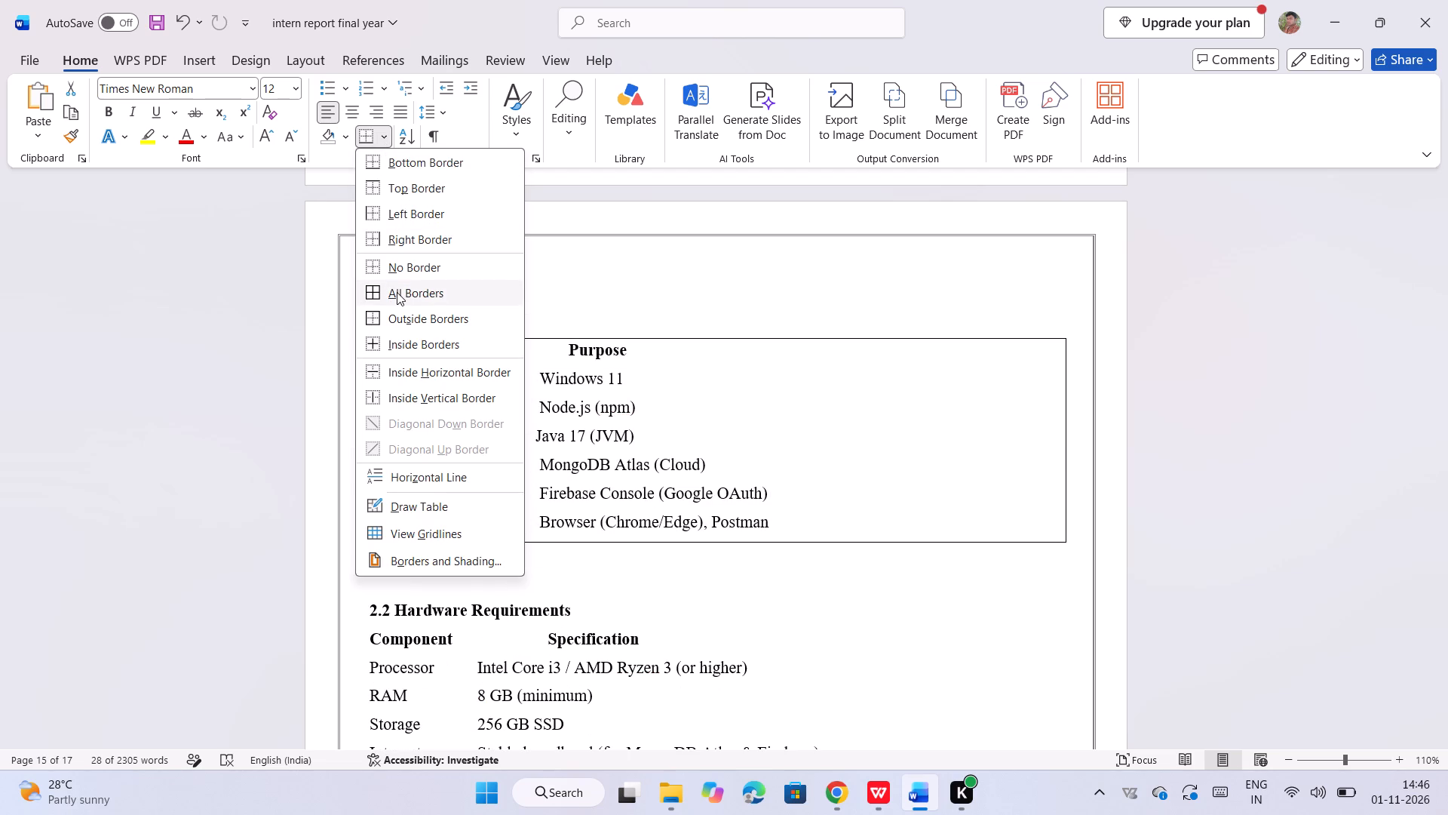
{"action": "left_click", "coordinate": [397, 292]}
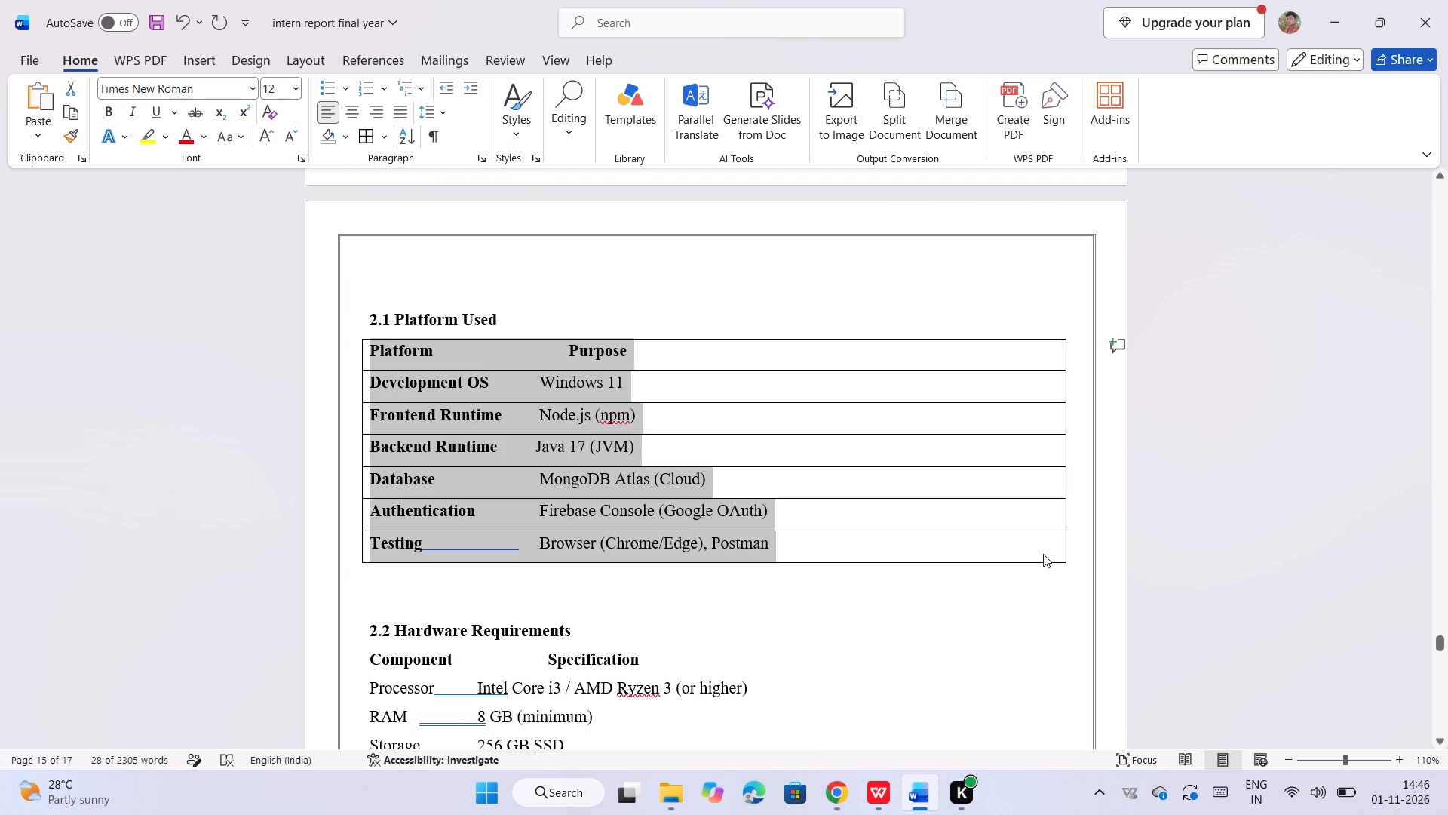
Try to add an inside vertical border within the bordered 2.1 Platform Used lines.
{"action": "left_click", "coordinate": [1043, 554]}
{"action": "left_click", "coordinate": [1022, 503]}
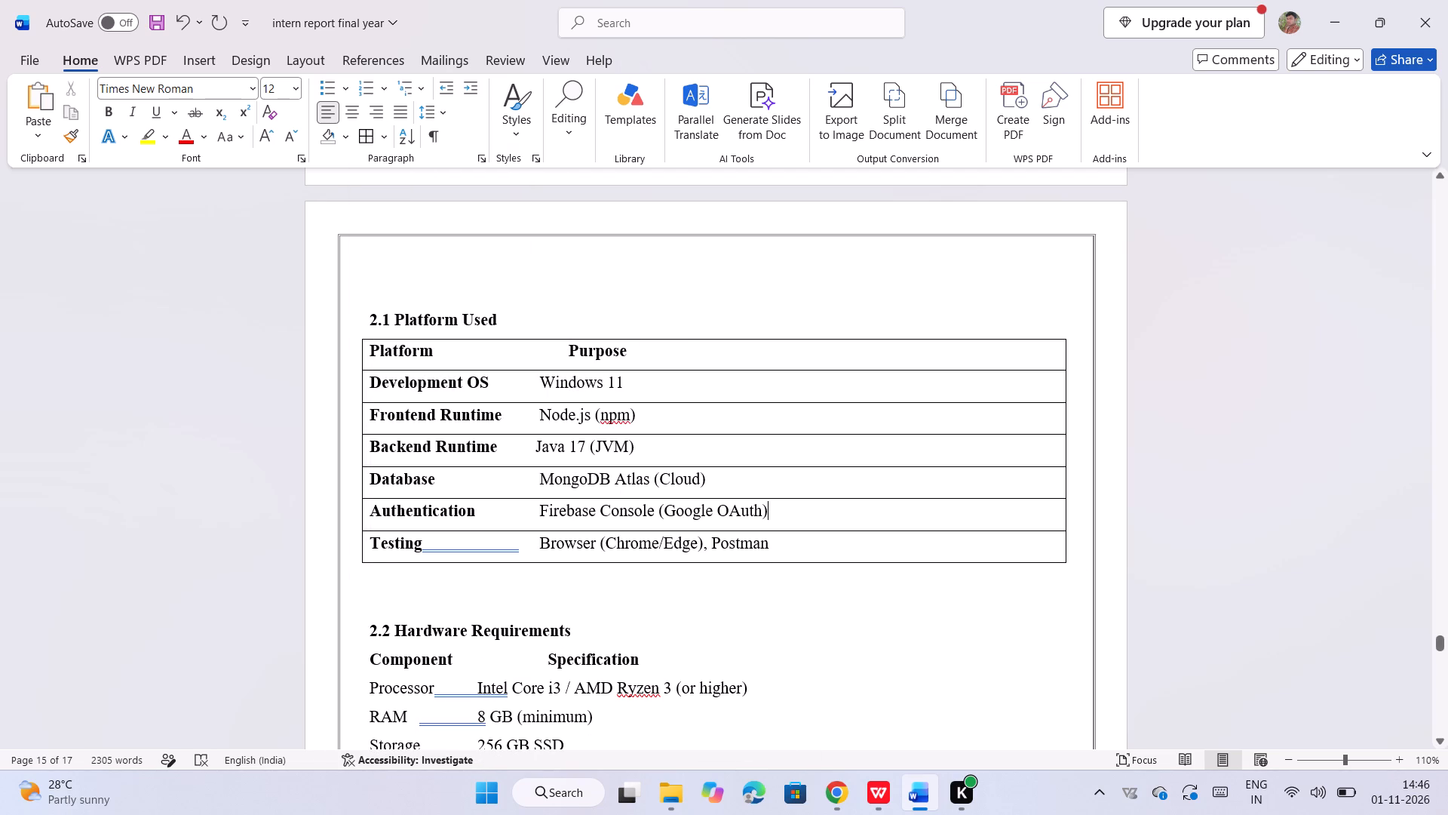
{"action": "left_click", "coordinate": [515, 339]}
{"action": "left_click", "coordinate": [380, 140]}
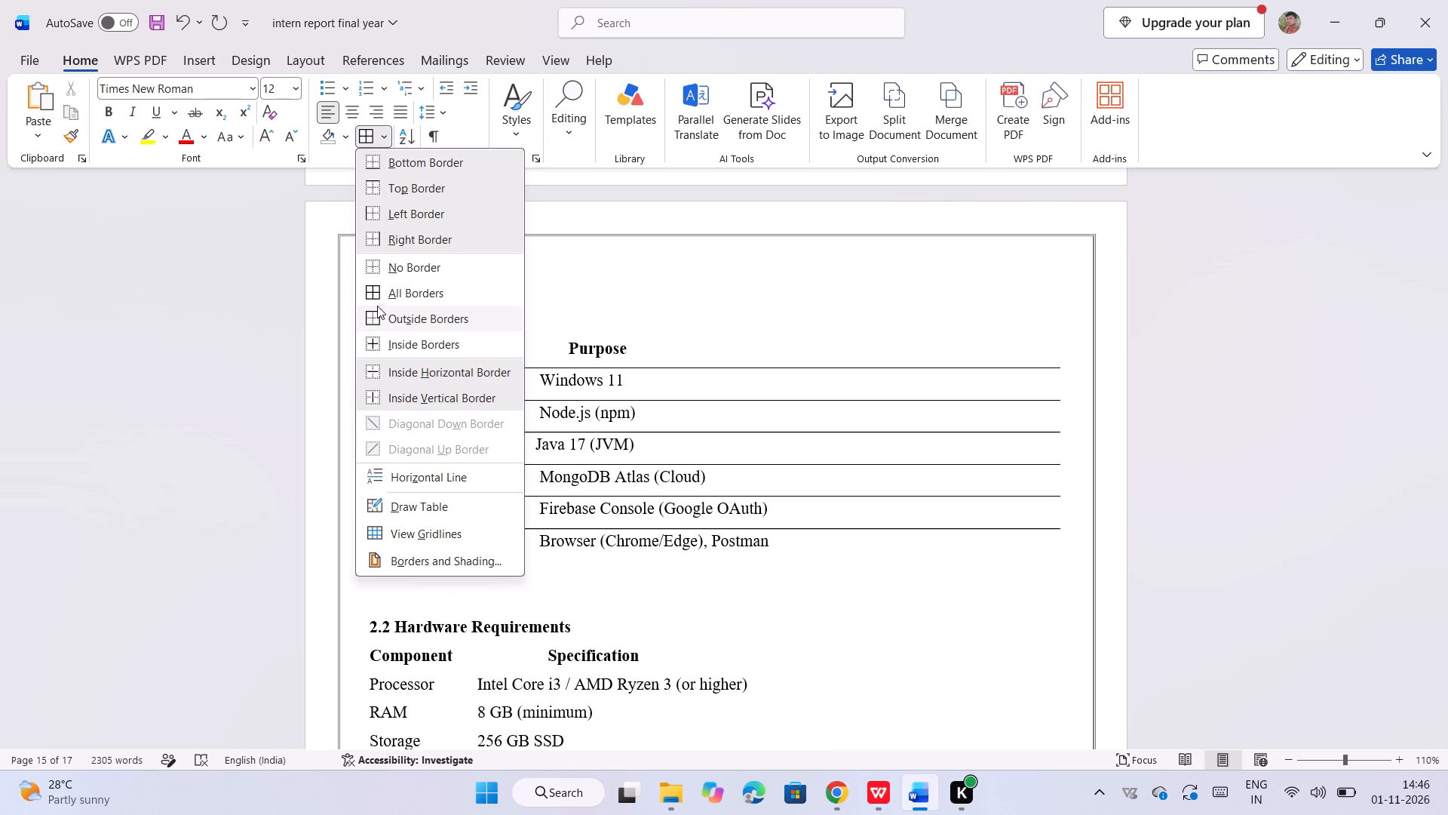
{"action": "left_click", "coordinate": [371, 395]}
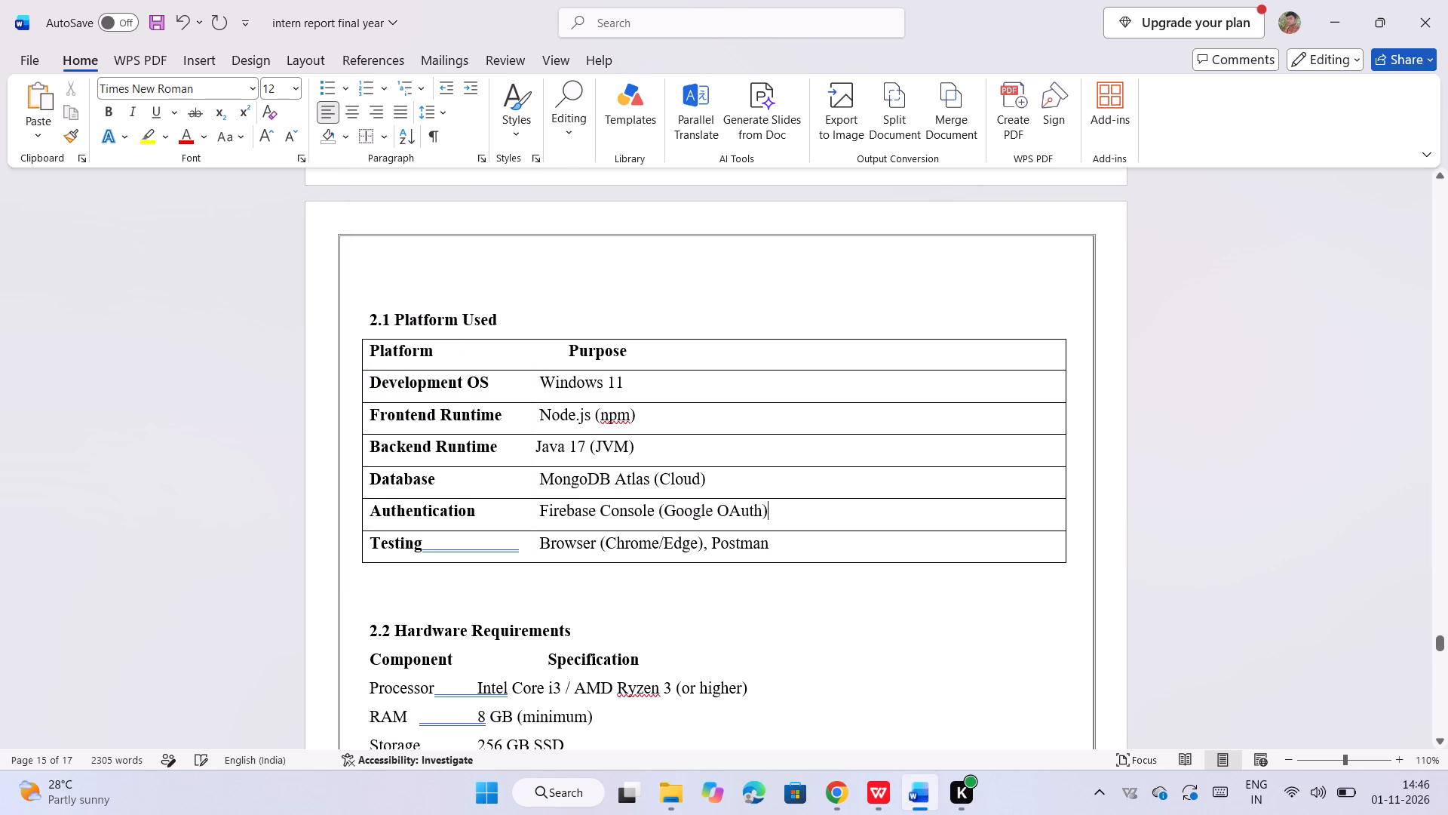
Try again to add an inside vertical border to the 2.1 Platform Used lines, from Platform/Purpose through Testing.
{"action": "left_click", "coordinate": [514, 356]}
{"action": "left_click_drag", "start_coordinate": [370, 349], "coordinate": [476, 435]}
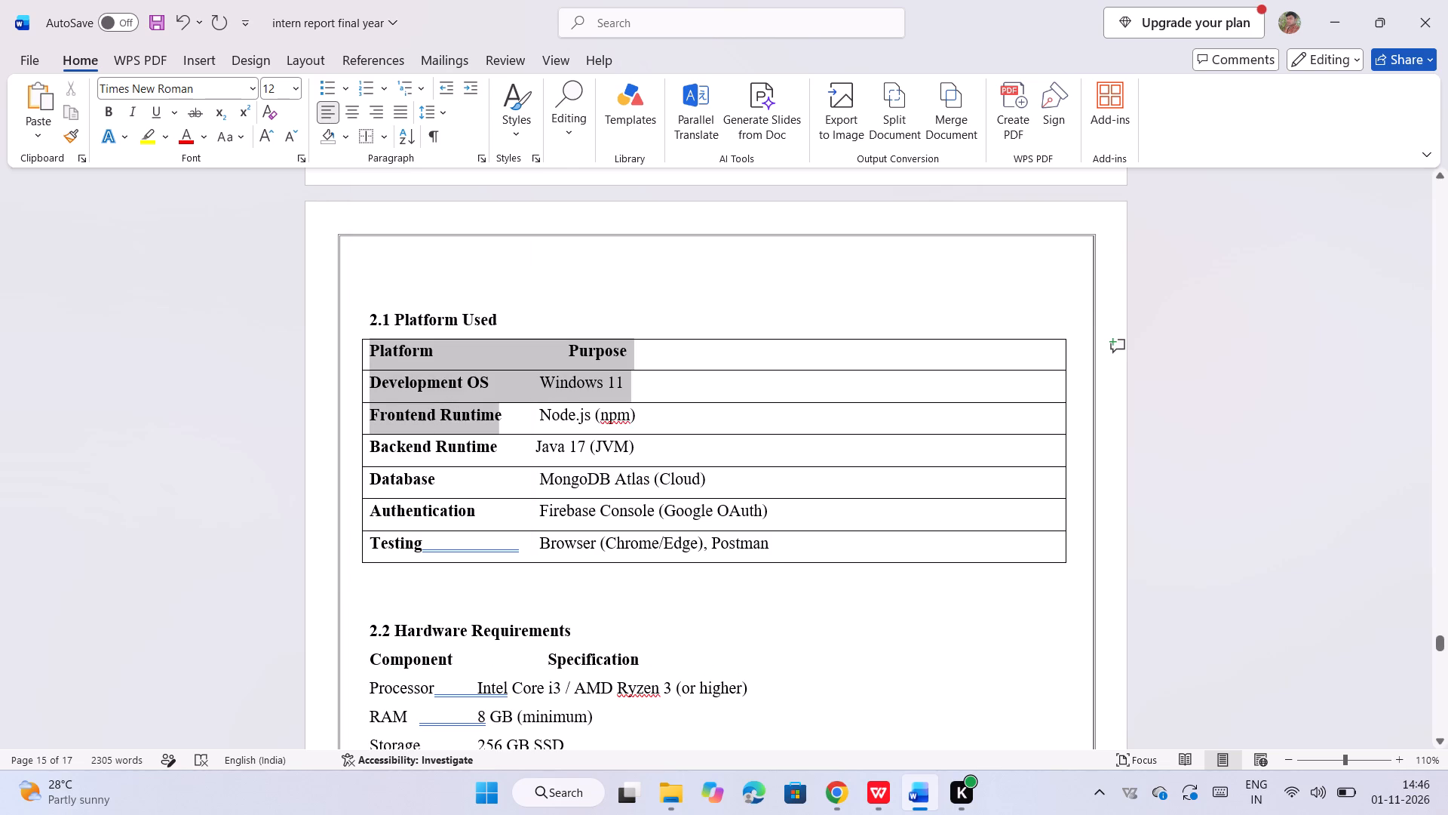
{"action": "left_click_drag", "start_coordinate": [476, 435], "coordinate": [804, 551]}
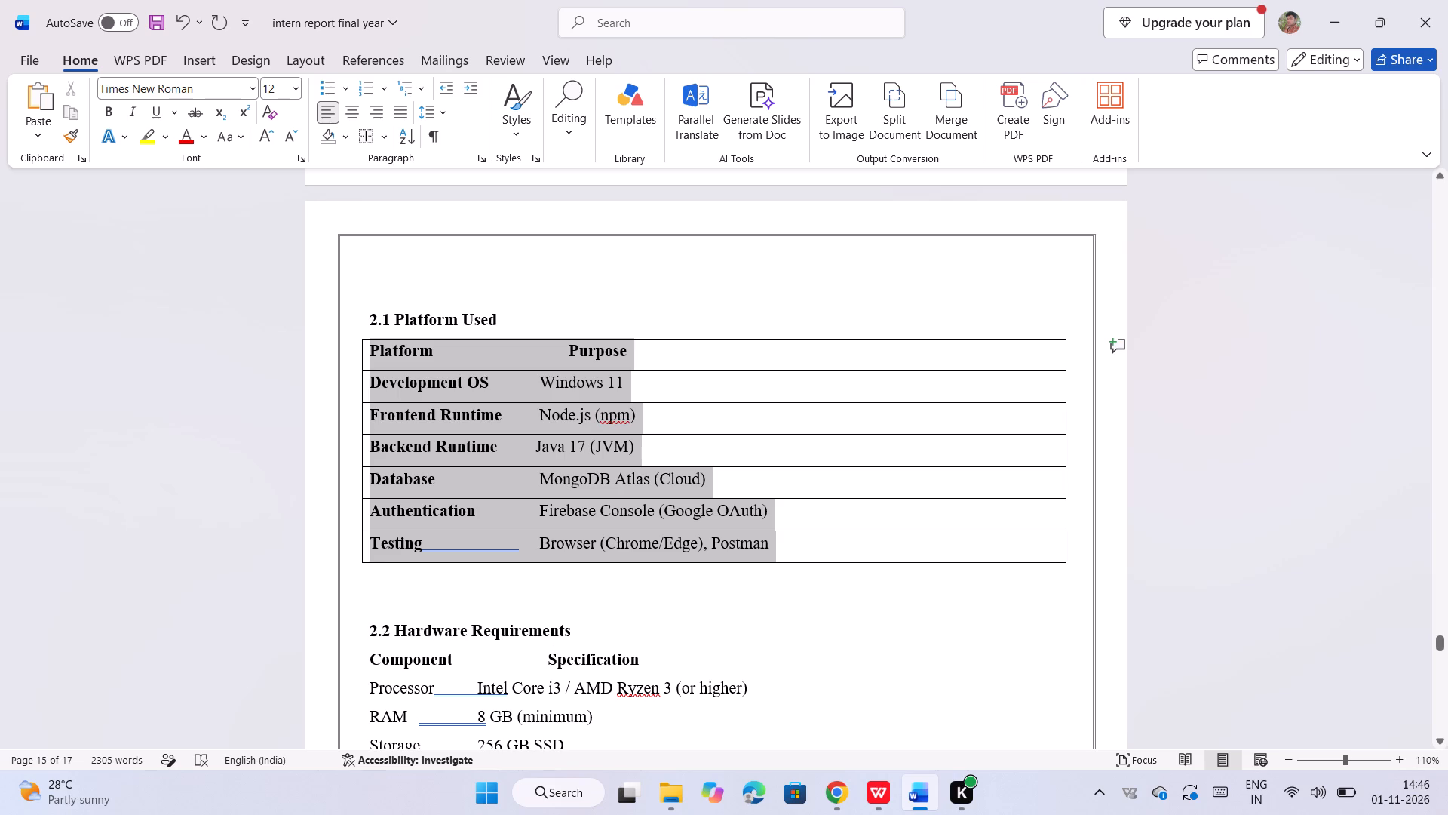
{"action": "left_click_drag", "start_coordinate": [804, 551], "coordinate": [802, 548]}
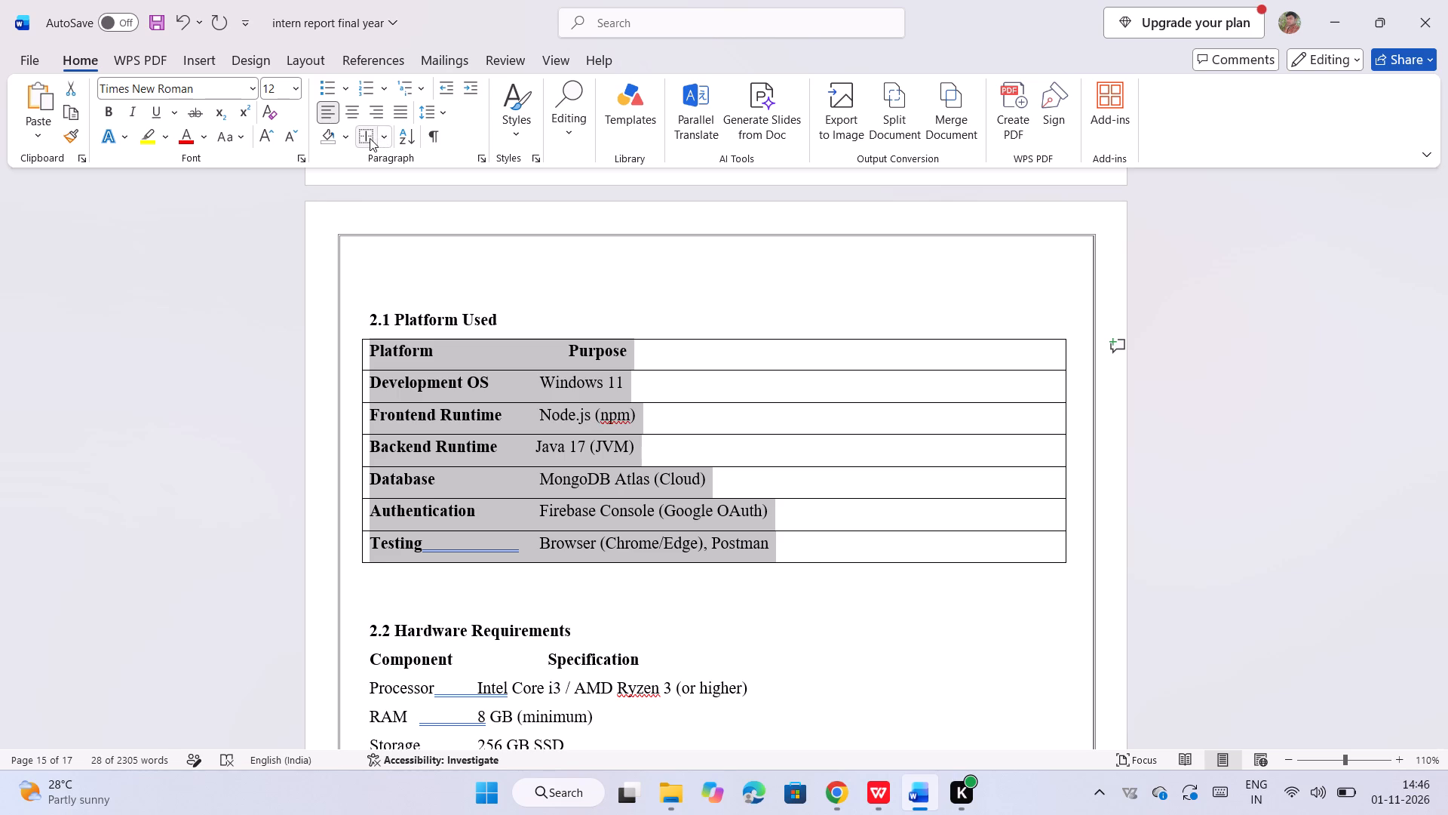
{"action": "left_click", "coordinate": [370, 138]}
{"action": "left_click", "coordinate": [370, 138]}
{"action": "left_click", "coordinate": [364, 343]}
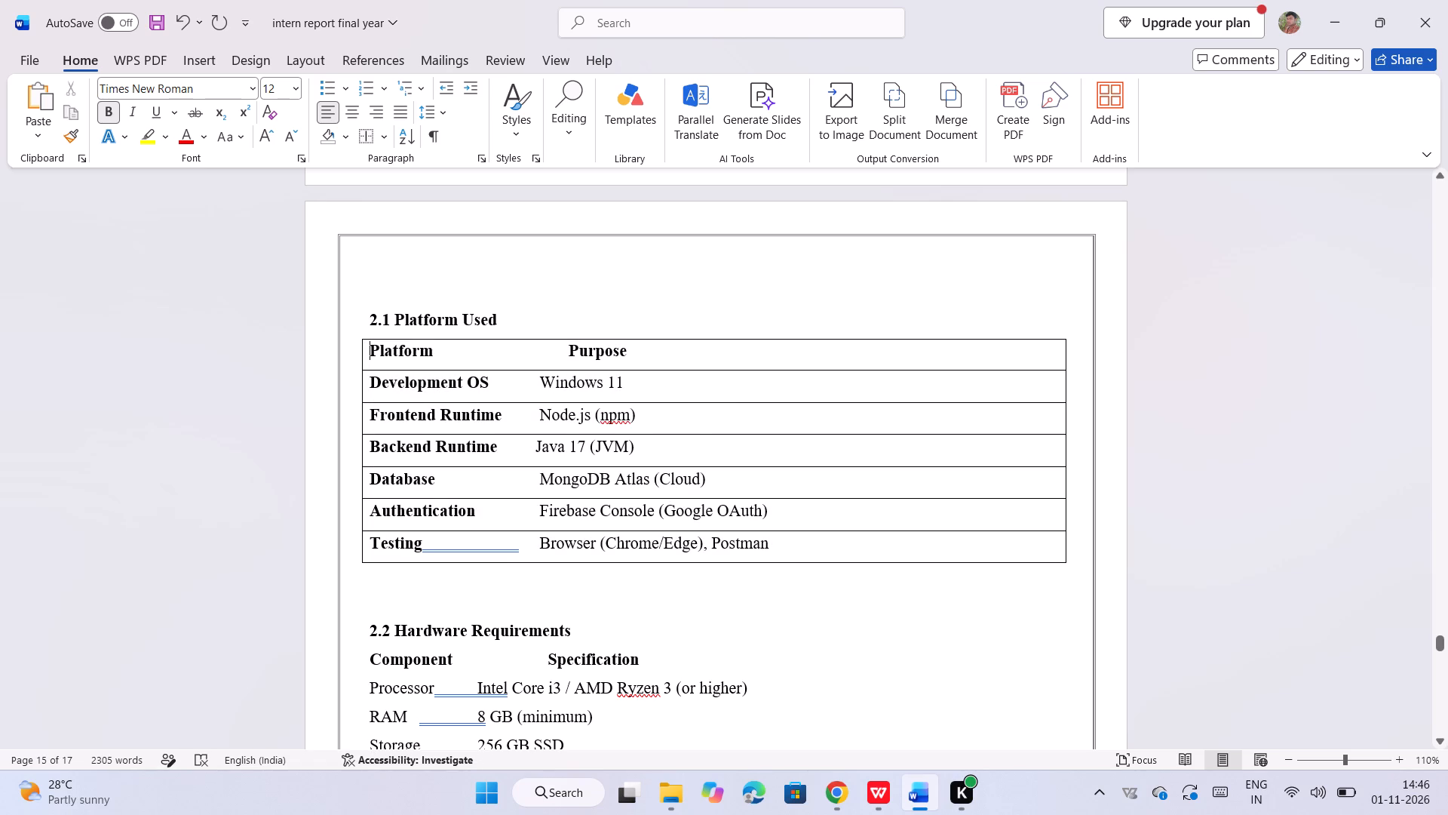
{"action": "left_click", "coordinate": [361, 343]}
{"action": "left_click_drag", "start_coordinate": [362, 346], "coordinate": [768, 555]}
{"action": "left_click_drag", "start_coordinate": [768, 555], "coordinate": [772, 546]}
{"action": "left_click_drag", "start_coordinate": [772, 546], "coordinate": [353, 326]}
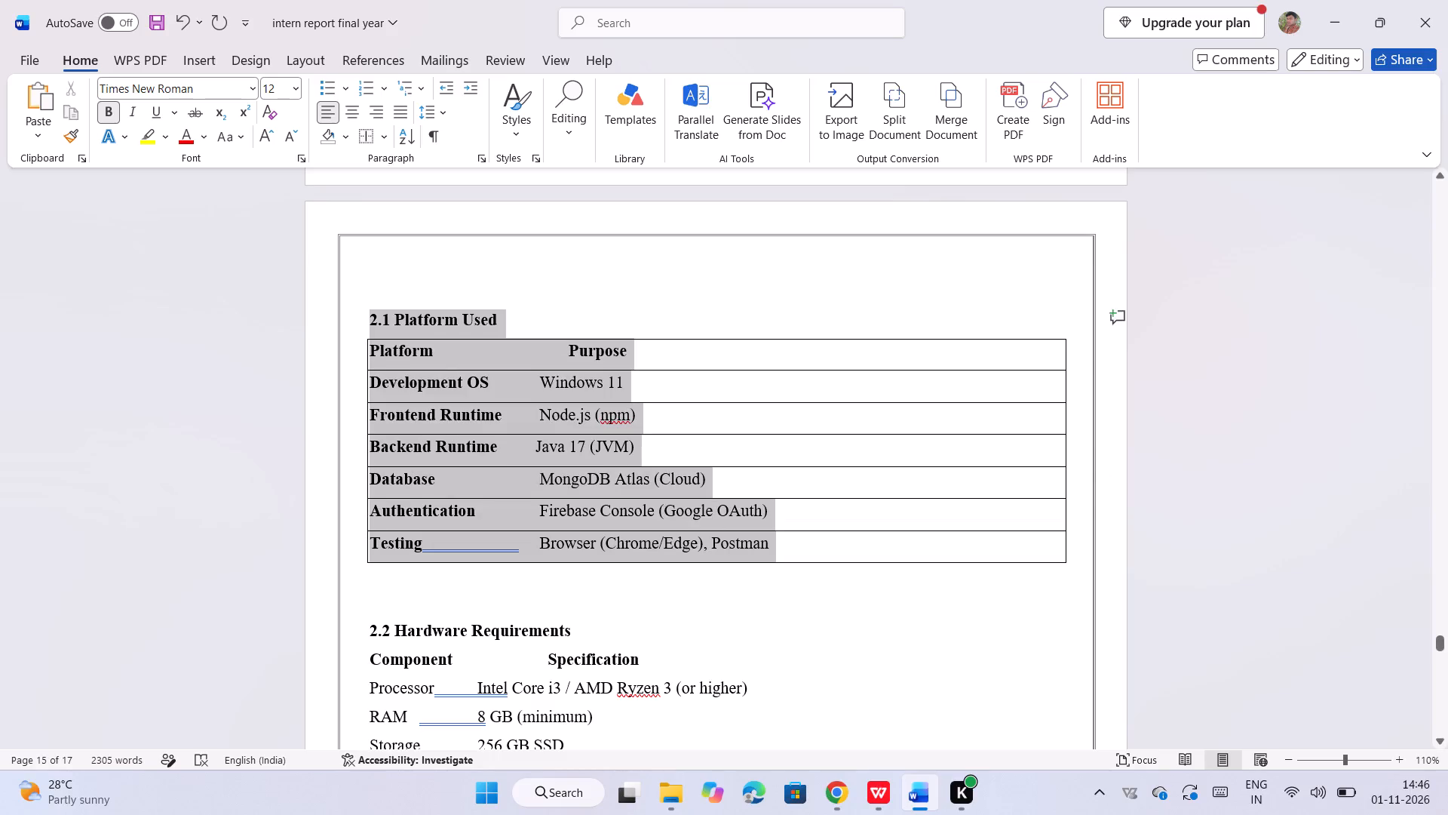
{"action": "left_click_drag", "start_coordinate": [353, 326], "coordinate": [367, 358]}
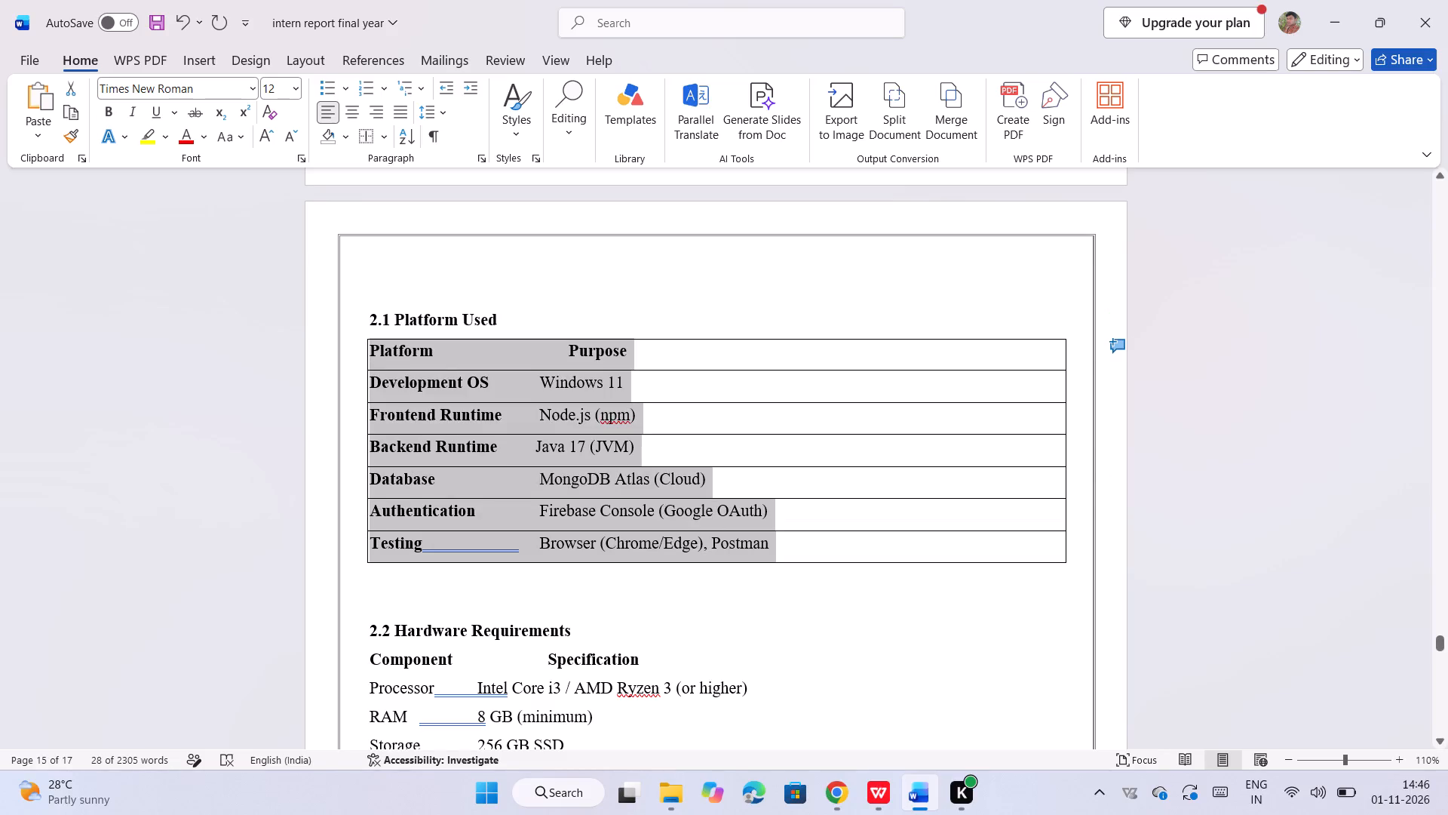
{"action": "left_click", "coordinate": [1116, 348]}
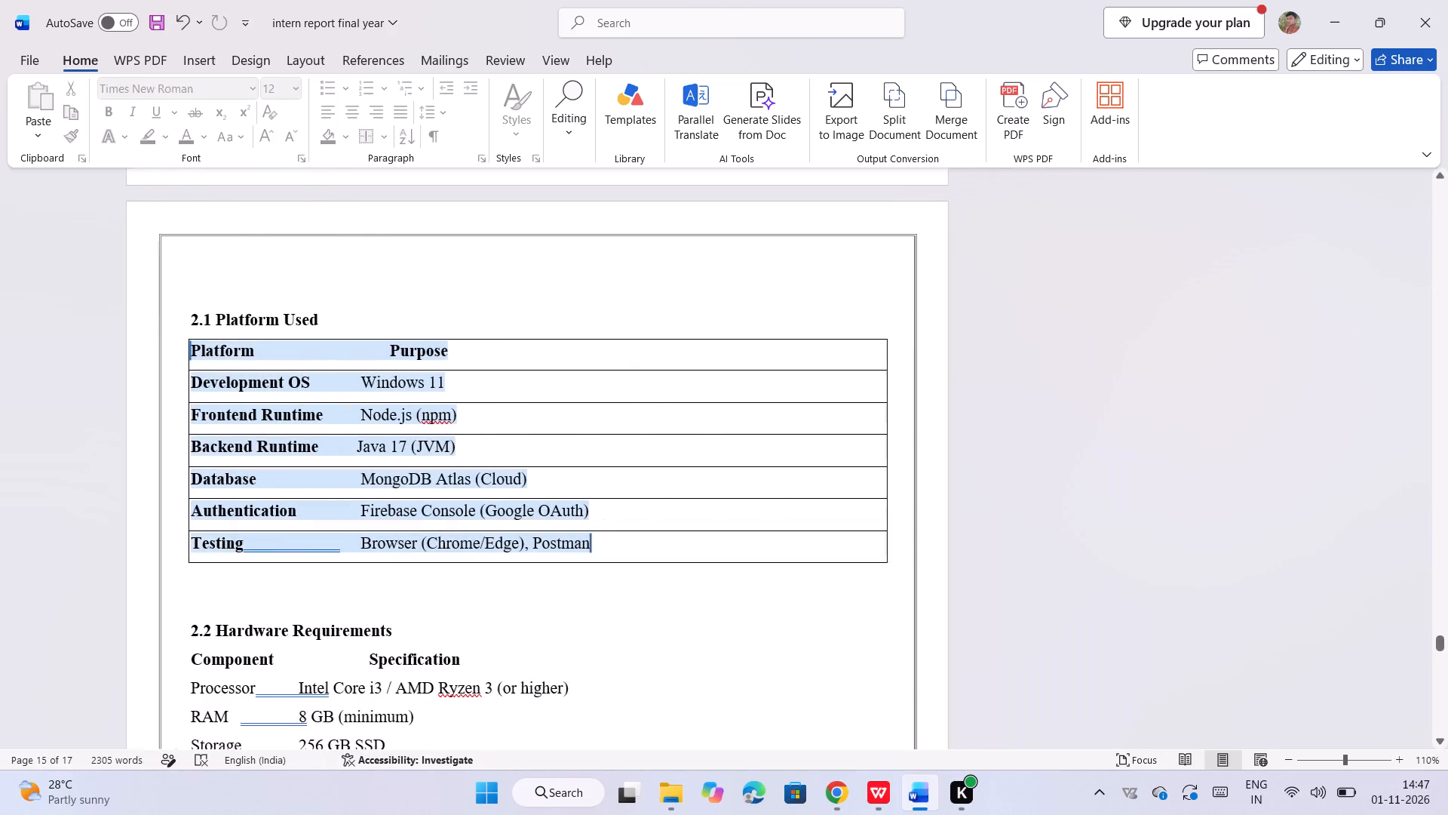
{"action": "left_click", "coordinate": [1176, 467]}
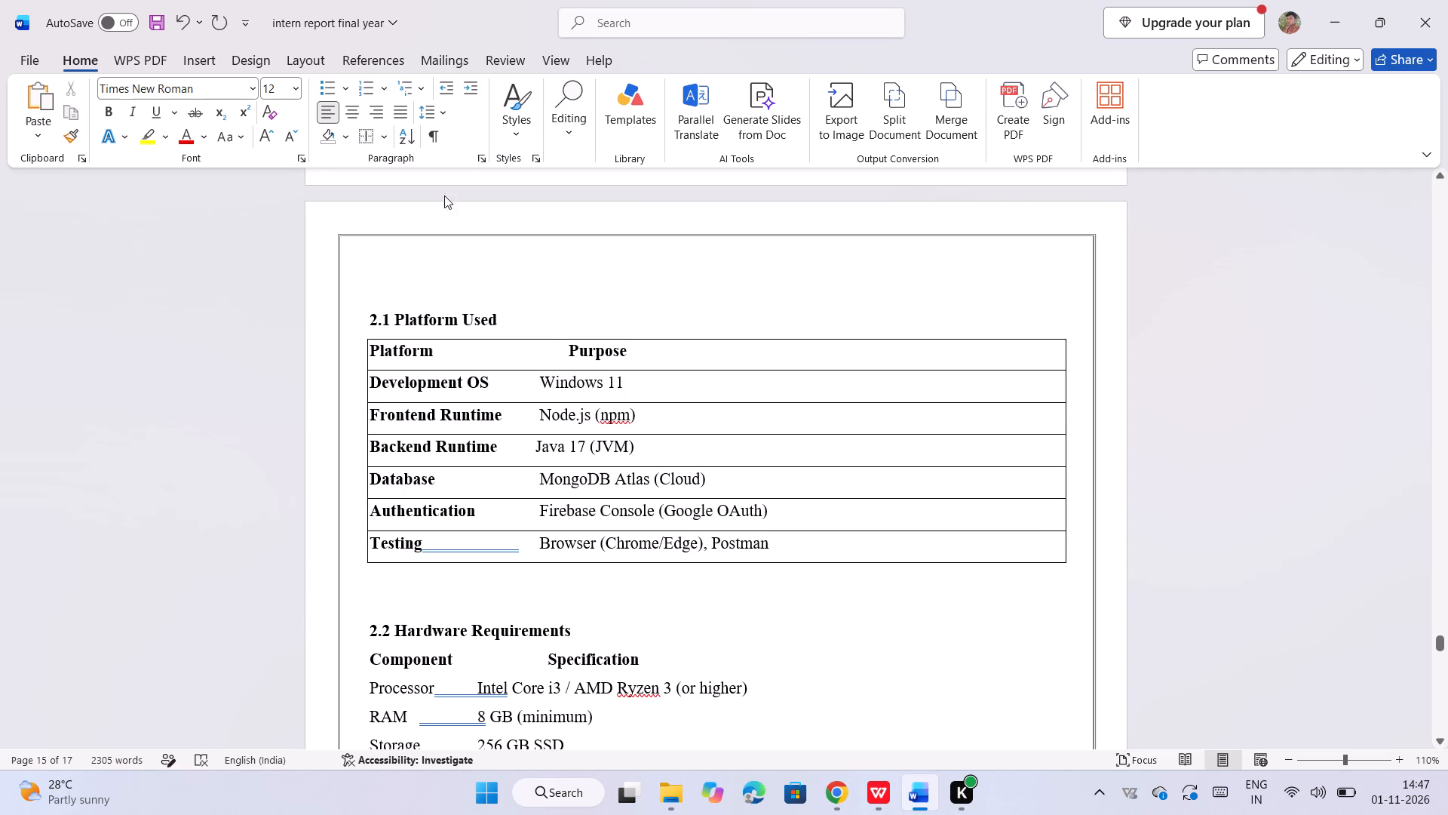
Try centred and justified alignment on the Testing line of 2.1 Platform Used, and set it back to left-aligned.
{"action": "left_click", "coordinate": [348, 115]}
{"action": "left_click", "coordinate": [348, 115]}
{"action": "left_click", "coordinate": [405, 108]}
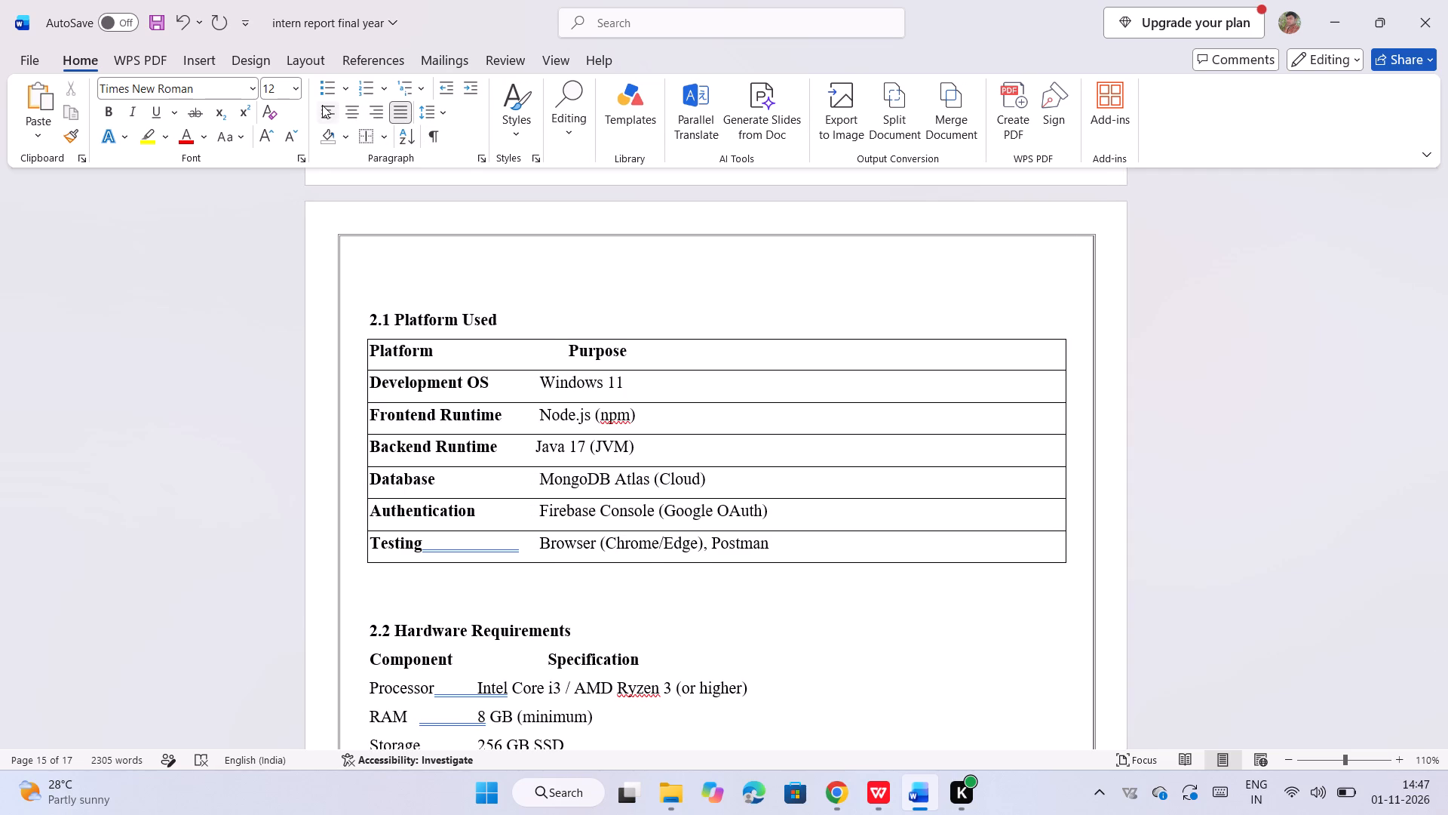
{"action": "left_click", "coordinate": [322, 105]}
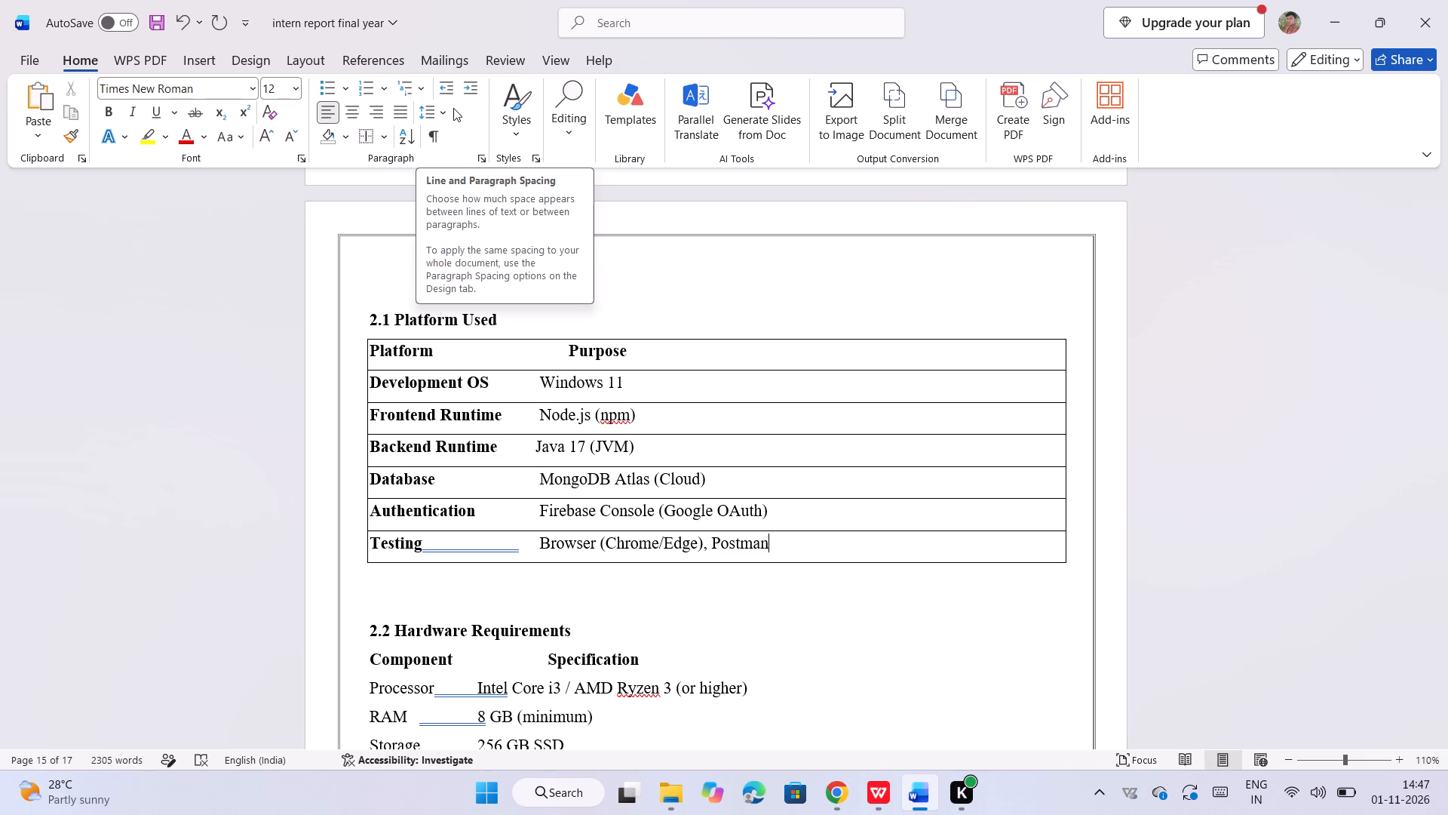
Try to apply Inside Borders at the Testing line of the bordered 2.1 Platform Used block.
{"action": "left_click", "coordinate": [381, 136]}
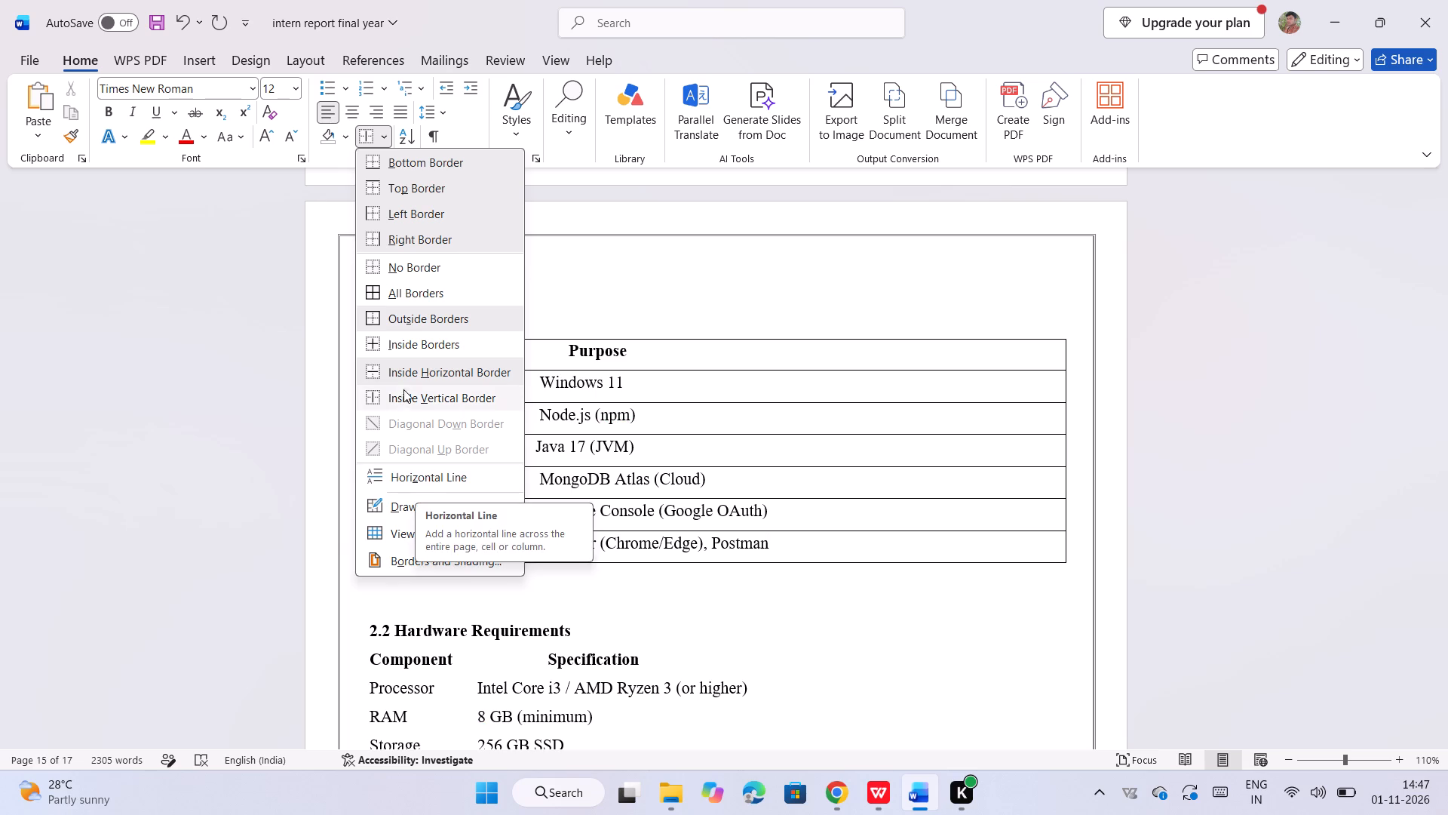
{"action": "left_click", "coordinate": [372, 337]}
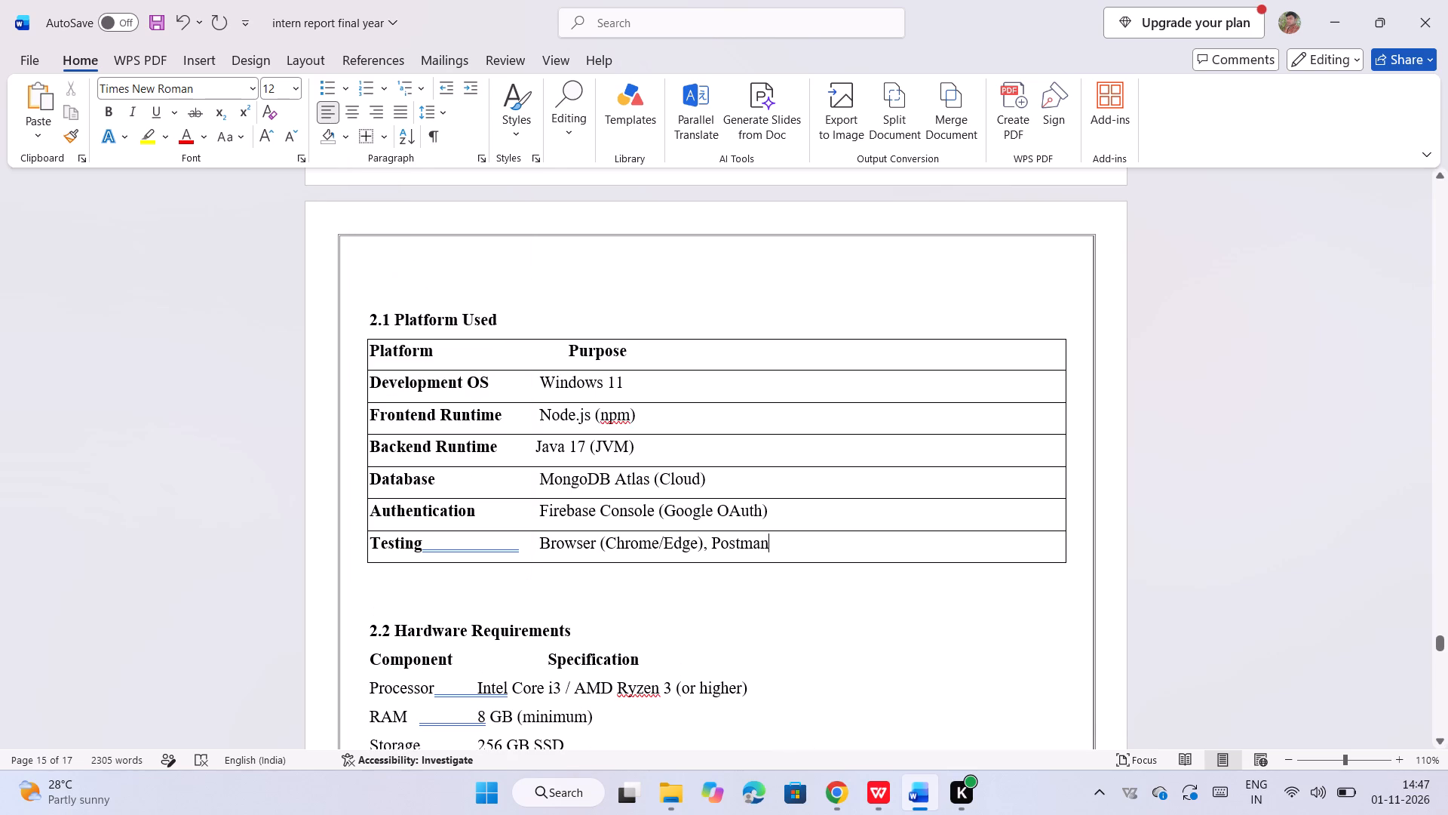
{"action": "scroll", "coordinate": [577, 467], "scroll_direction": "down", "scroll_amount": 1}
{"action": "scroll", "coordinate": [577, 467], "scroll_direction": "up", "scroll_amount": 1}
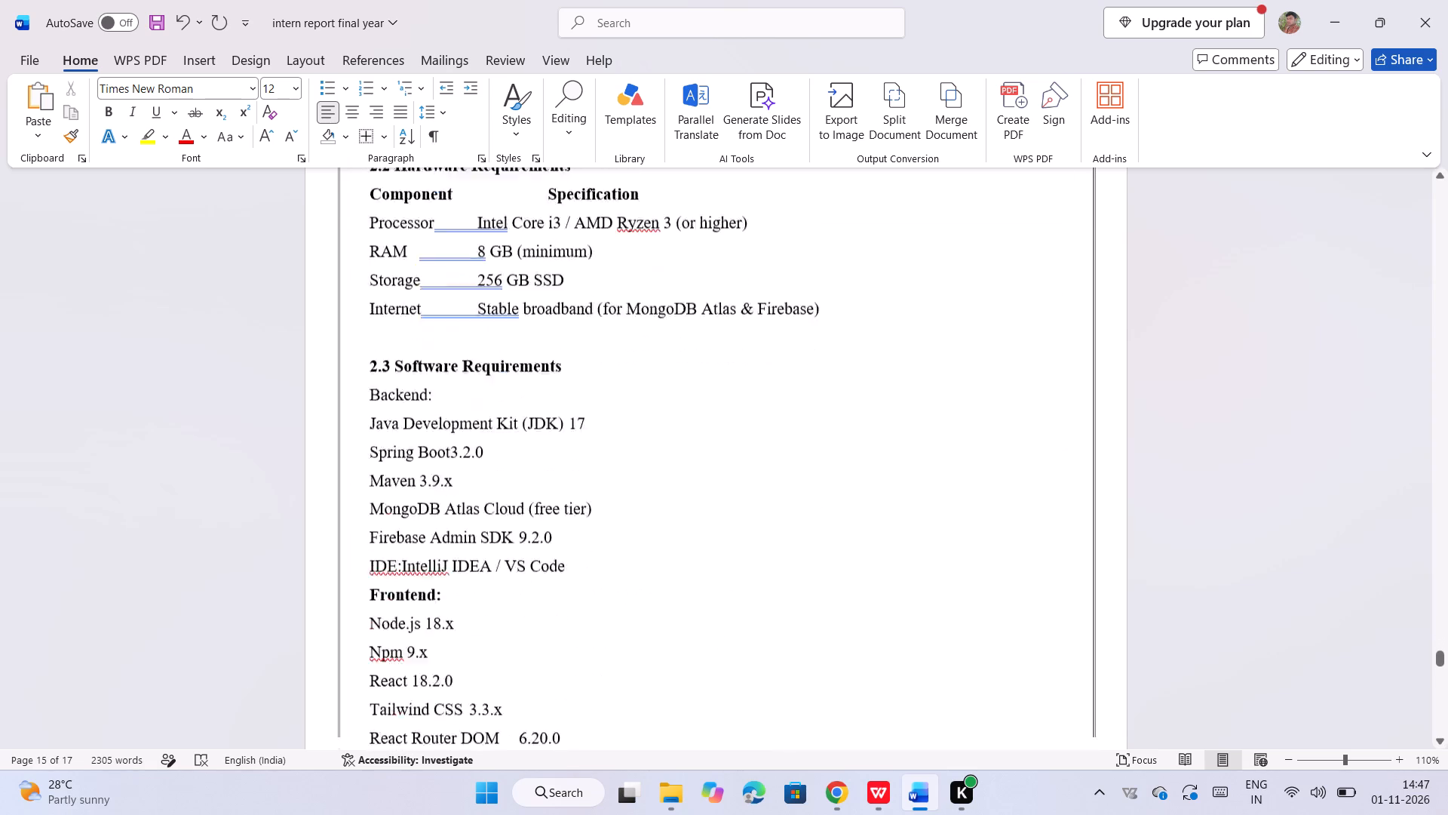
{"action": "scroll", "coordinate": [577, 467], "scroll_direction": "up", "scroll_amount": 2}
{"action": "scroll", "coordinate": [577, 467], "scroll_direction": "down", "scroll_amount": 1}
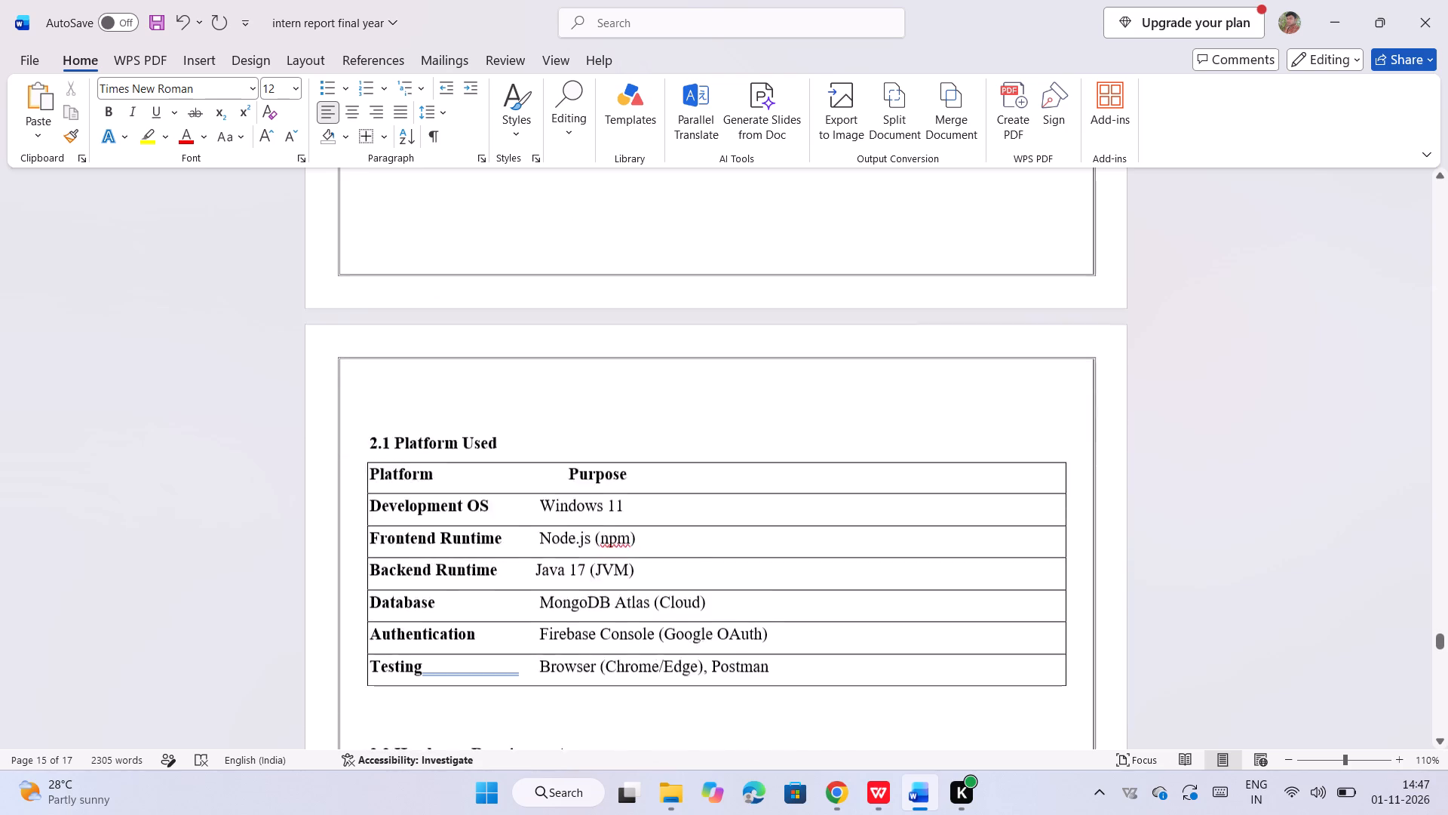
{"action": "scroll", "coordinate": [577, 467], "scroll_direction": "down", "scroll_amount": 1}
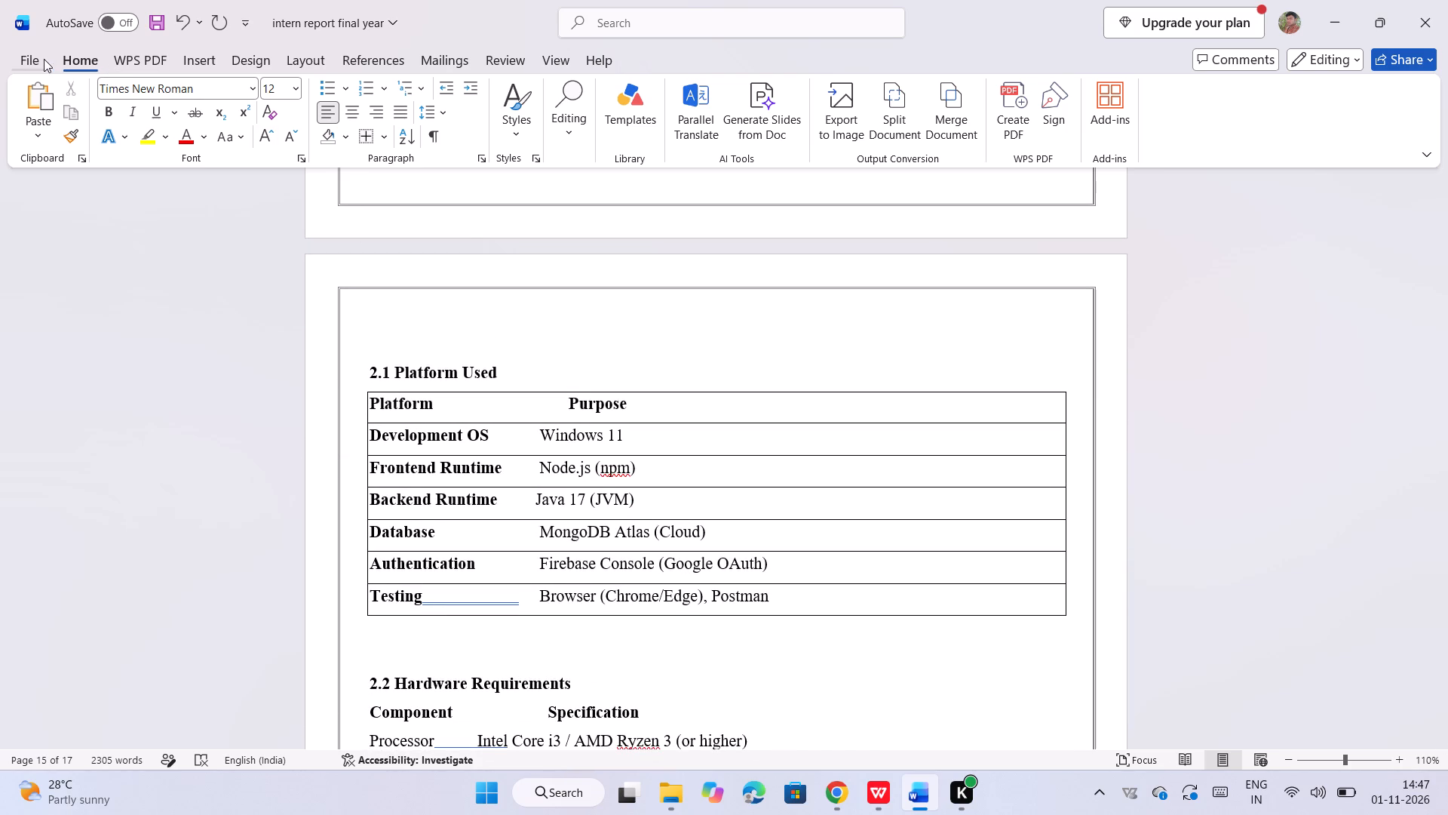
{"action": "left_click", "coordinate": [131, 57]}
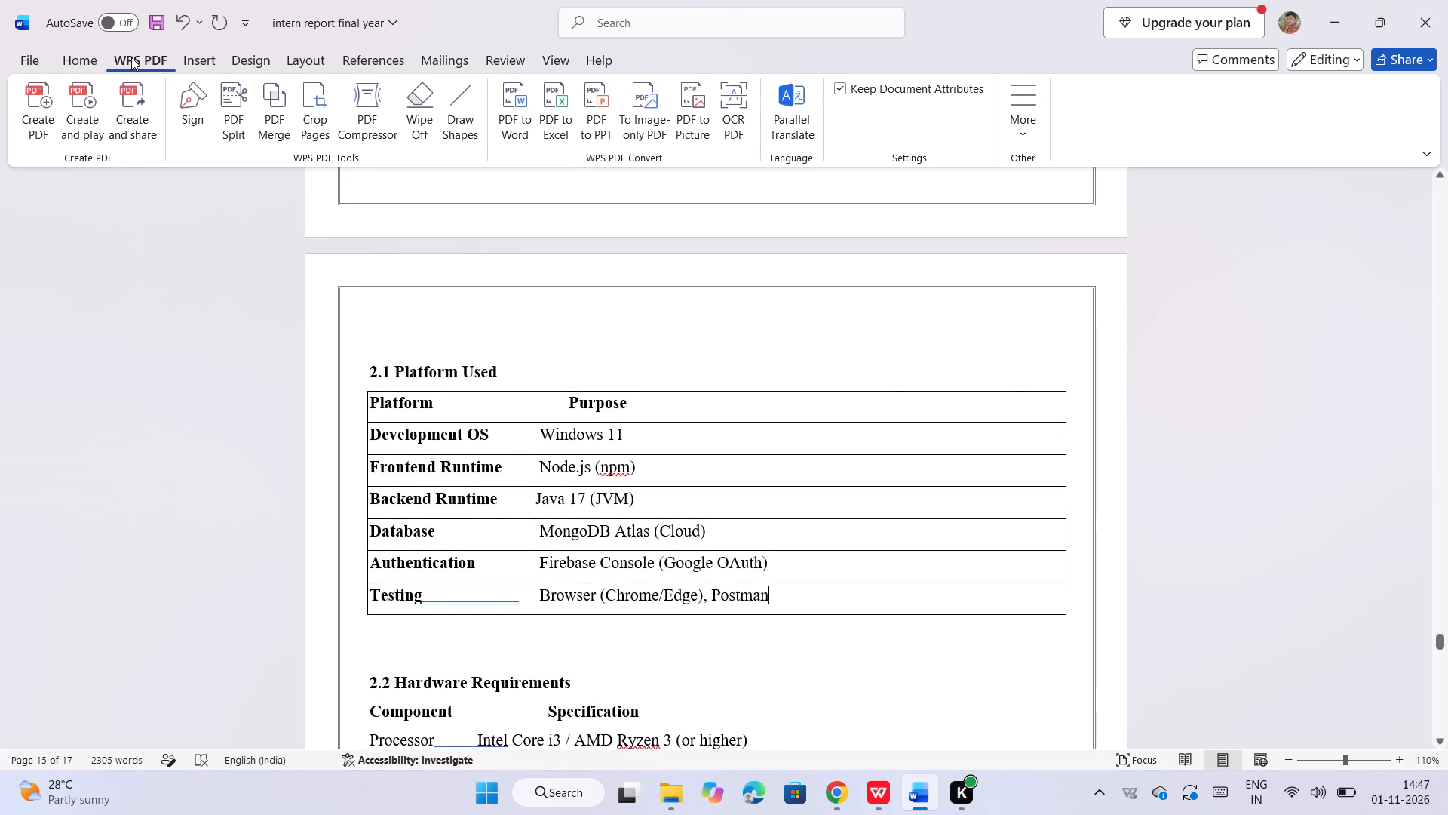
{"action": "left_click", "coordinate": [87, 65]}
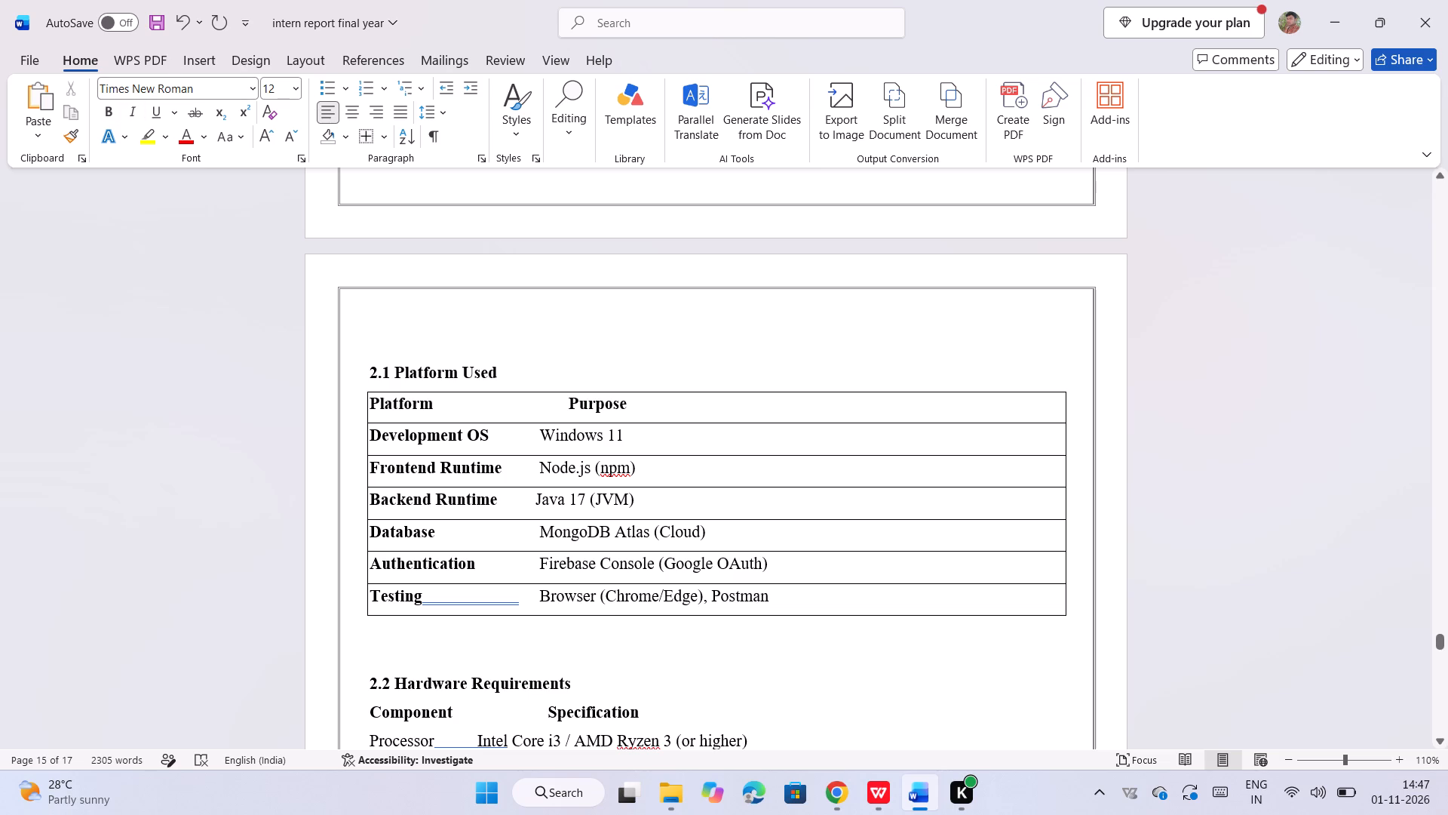
{"action": "left_click_drag", "start_coordinate": [788, 591], "coordinate": [483, 432]}
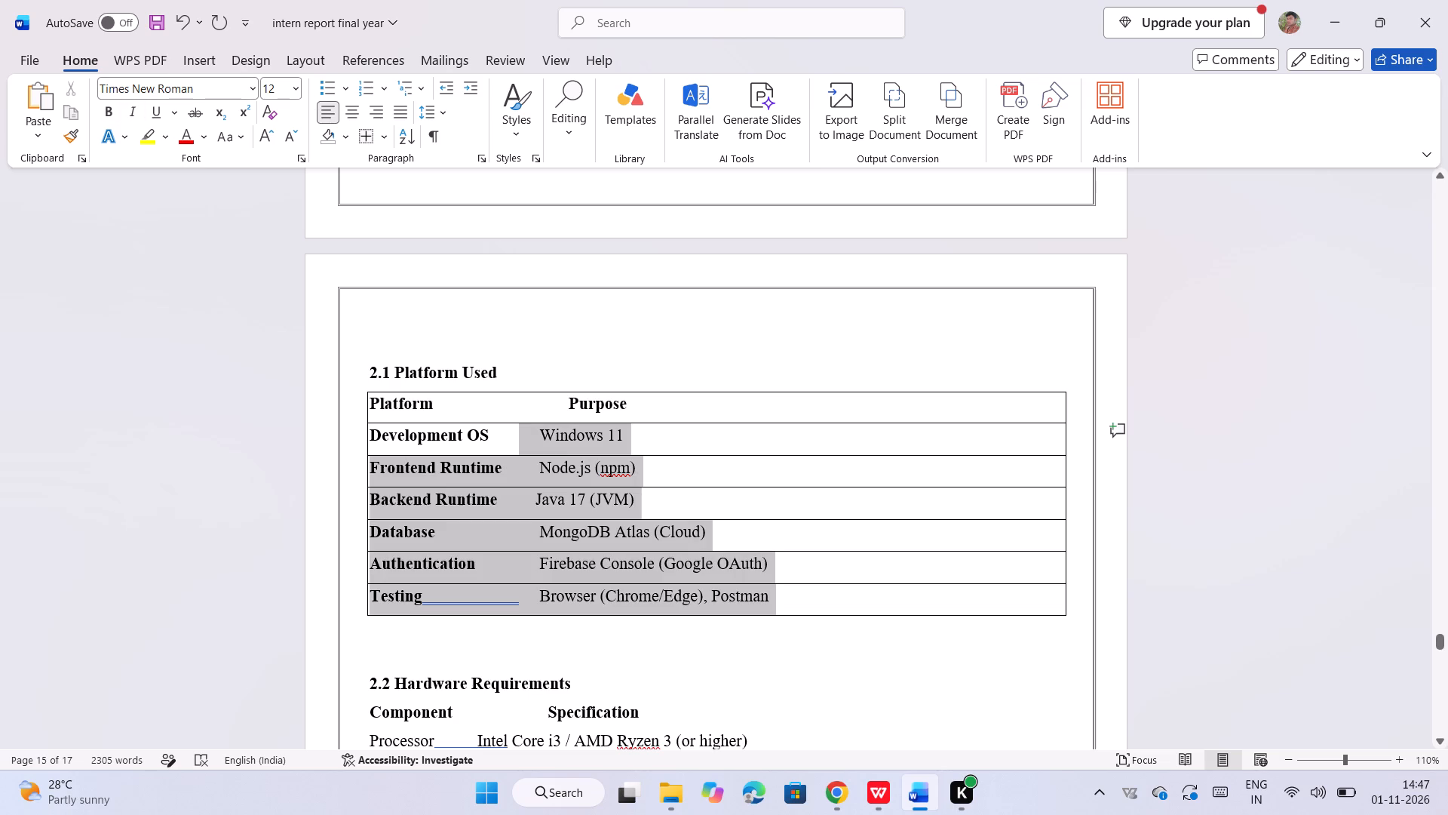
{"action": "left_click_drag", "start_coordinate": [483, 432], "coordinate": [401, 414]}
{"action": "key", "text": "ctrl+c"}
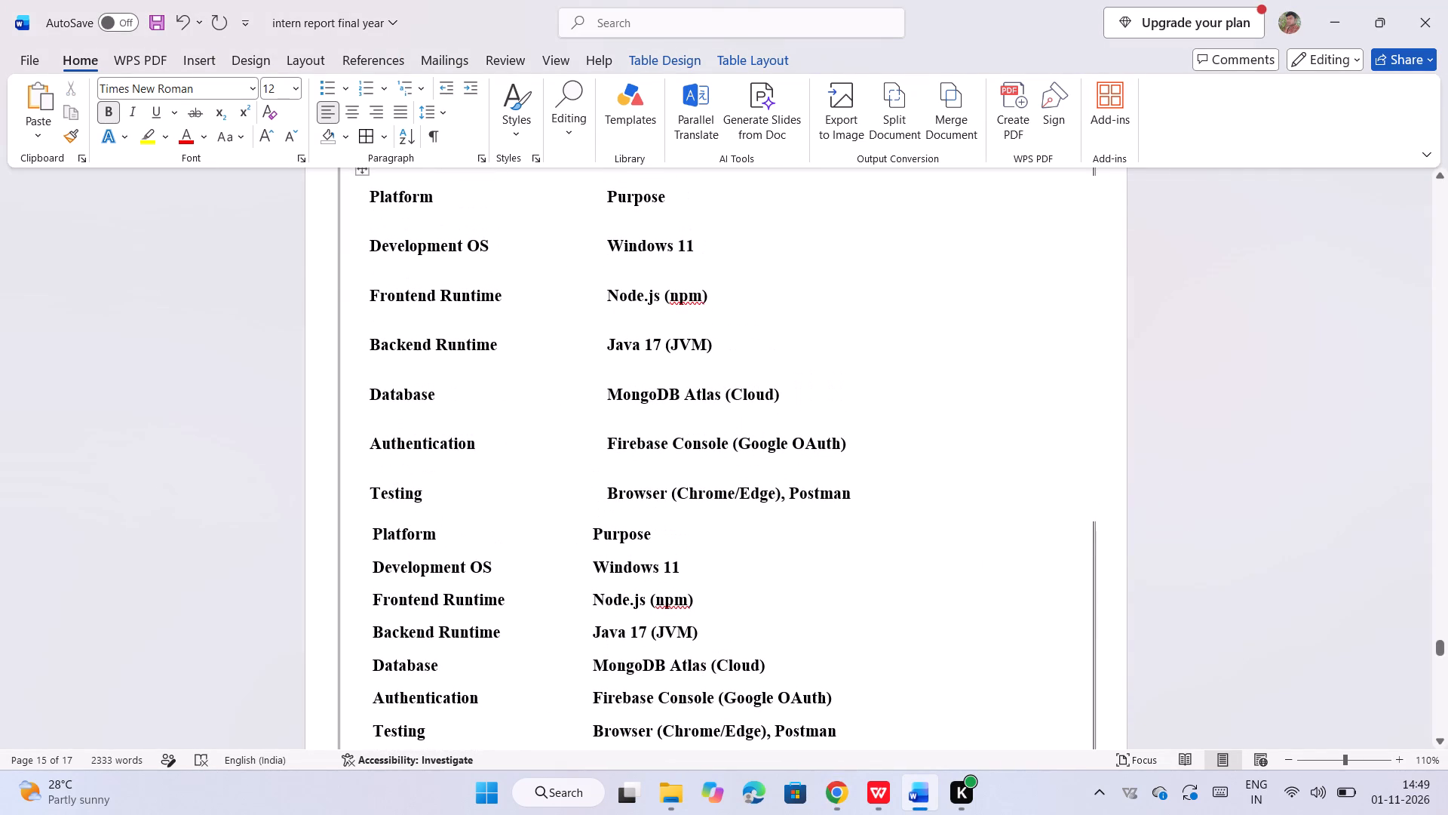
Delete the selected old table under 2.1 Platform Used and paste the copied DeepSeek table in its place.
{"action": "scroll", "coordinate": [513, 438], "scroll_direction": "up", "scroll_amount": 1}
{"action": "key", "text": "BackSpace"}
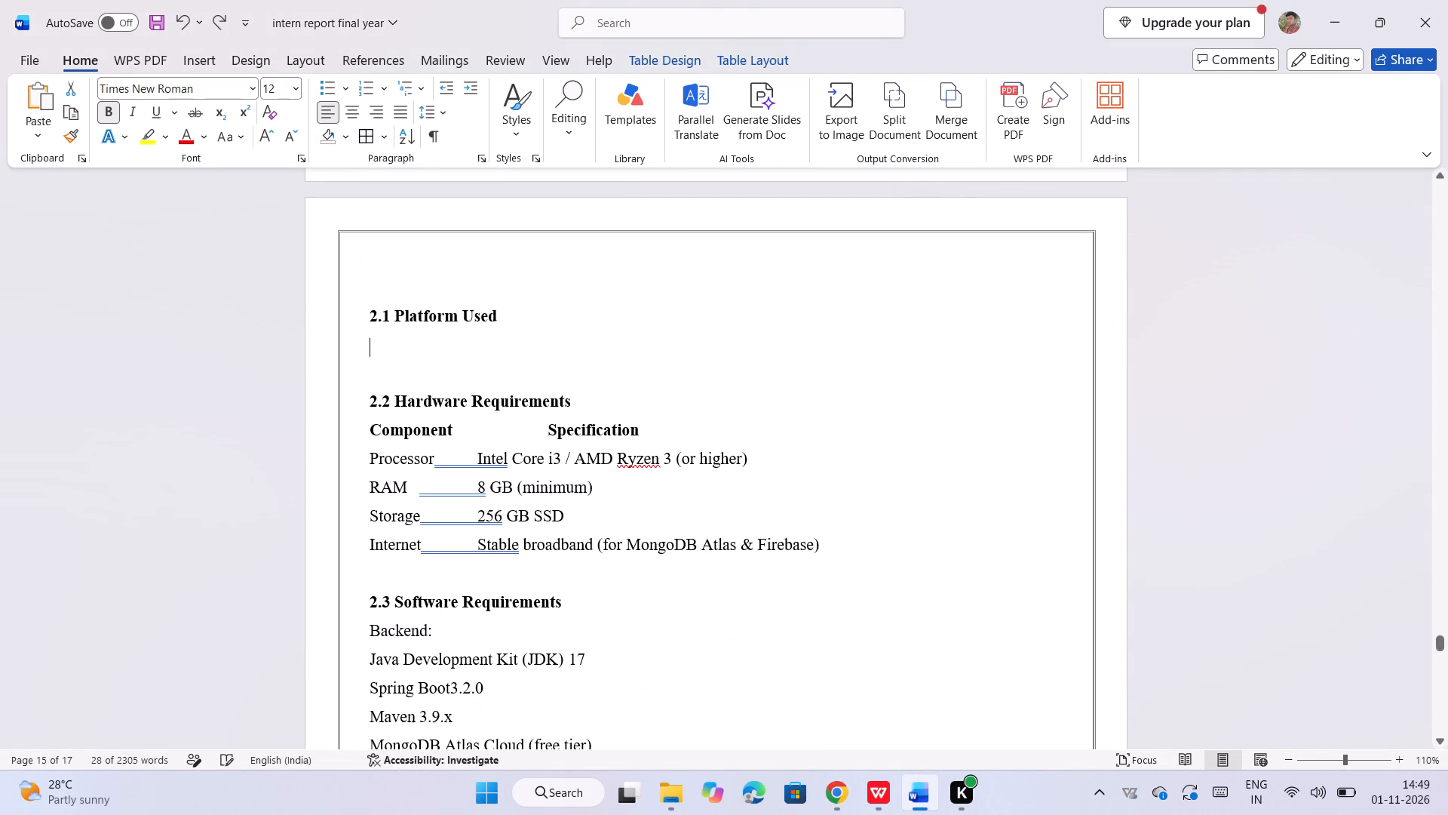
{"action": "key", "text": "ctrl+v"}
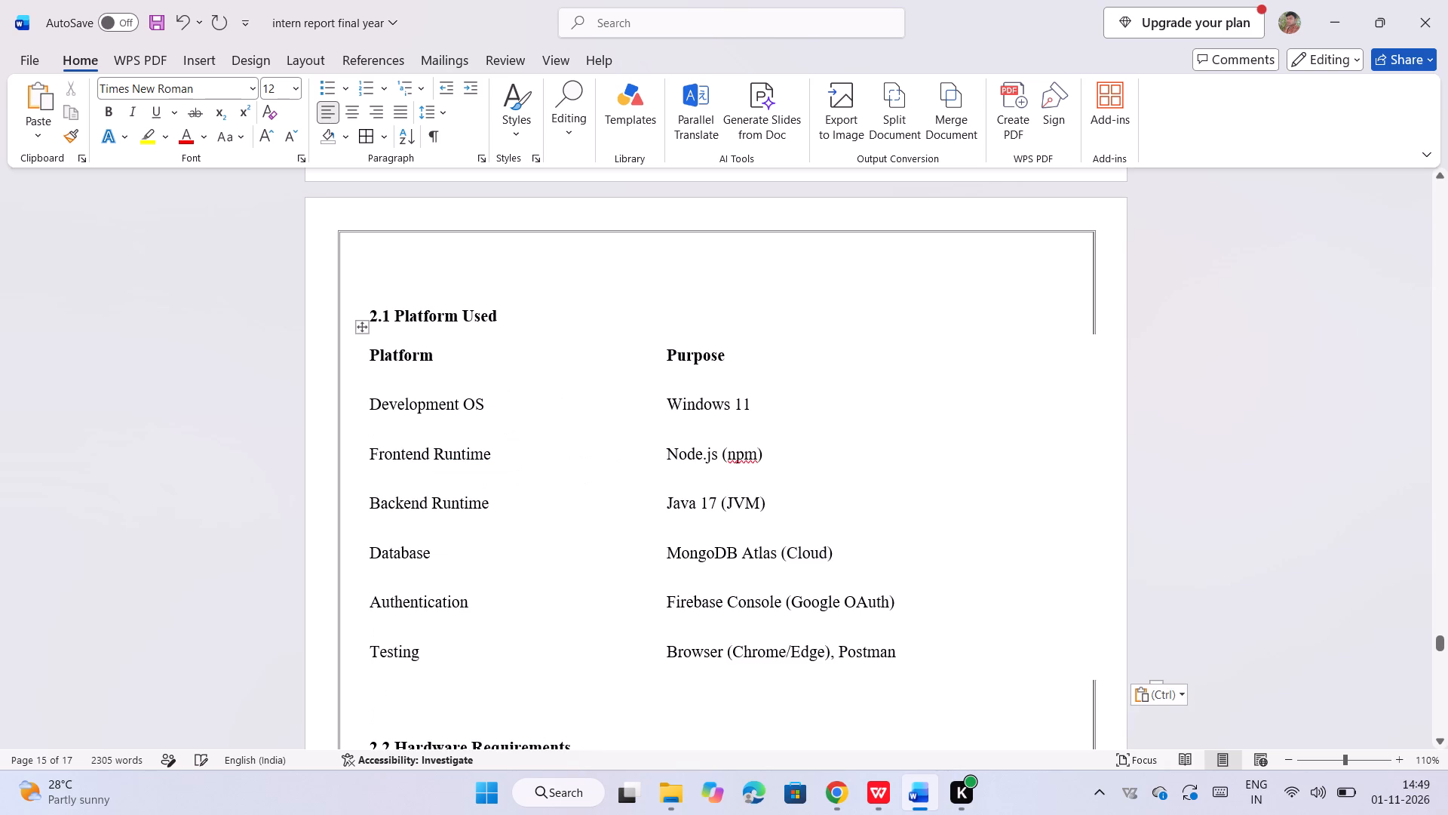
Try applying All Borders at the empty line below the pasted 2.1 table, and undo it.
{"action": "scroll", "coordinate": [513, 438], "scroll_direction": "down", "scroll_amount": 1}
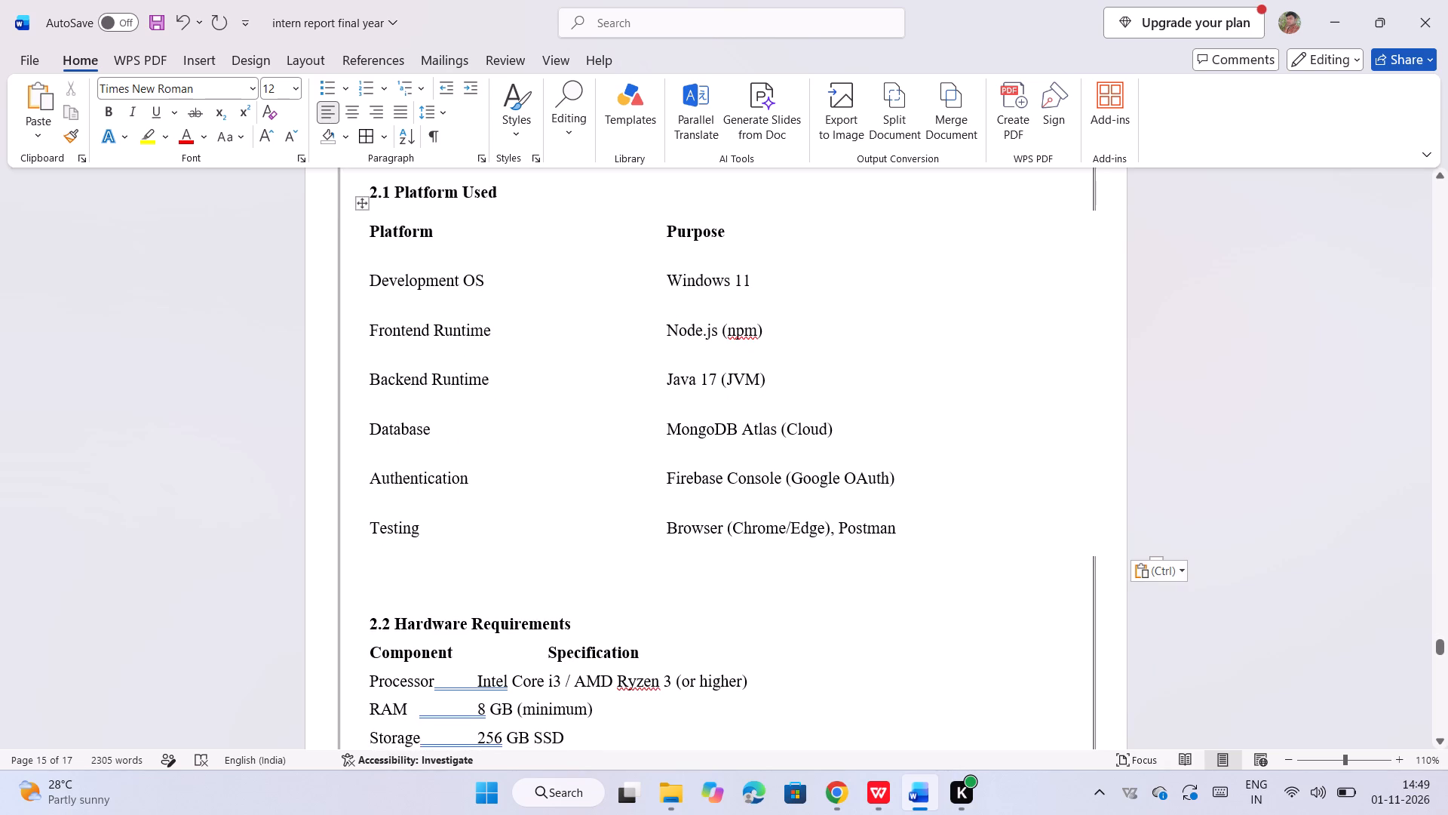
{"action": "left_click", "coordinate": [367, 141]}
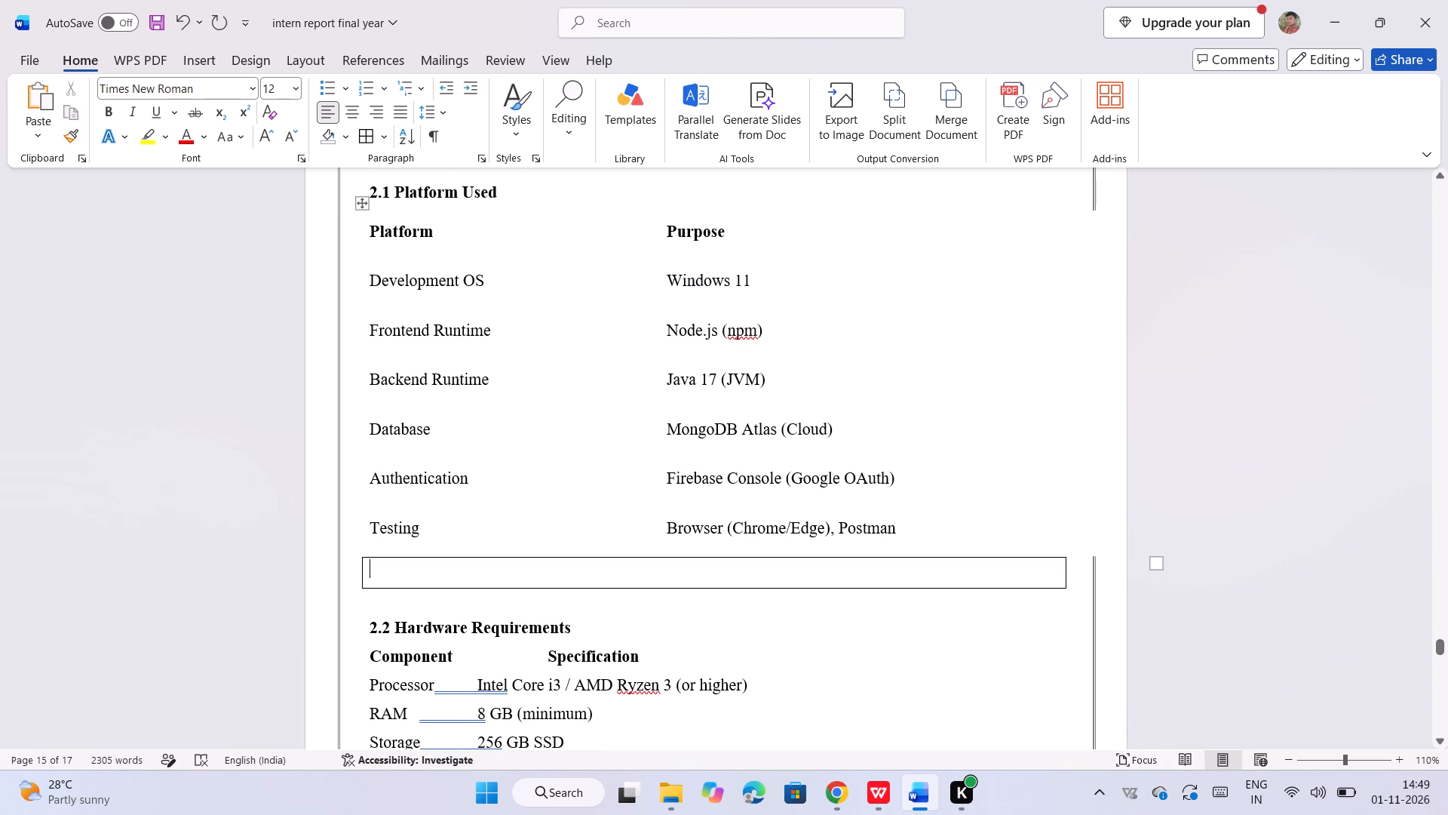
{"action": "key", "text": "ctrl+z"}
Apply All Borders to all rows of the 2.1 Platform Used table, from the Platform header through Testing.
{"action": "left_click_drag", "start_coordinate": [911, 537], "coordinate": [470, 288]}
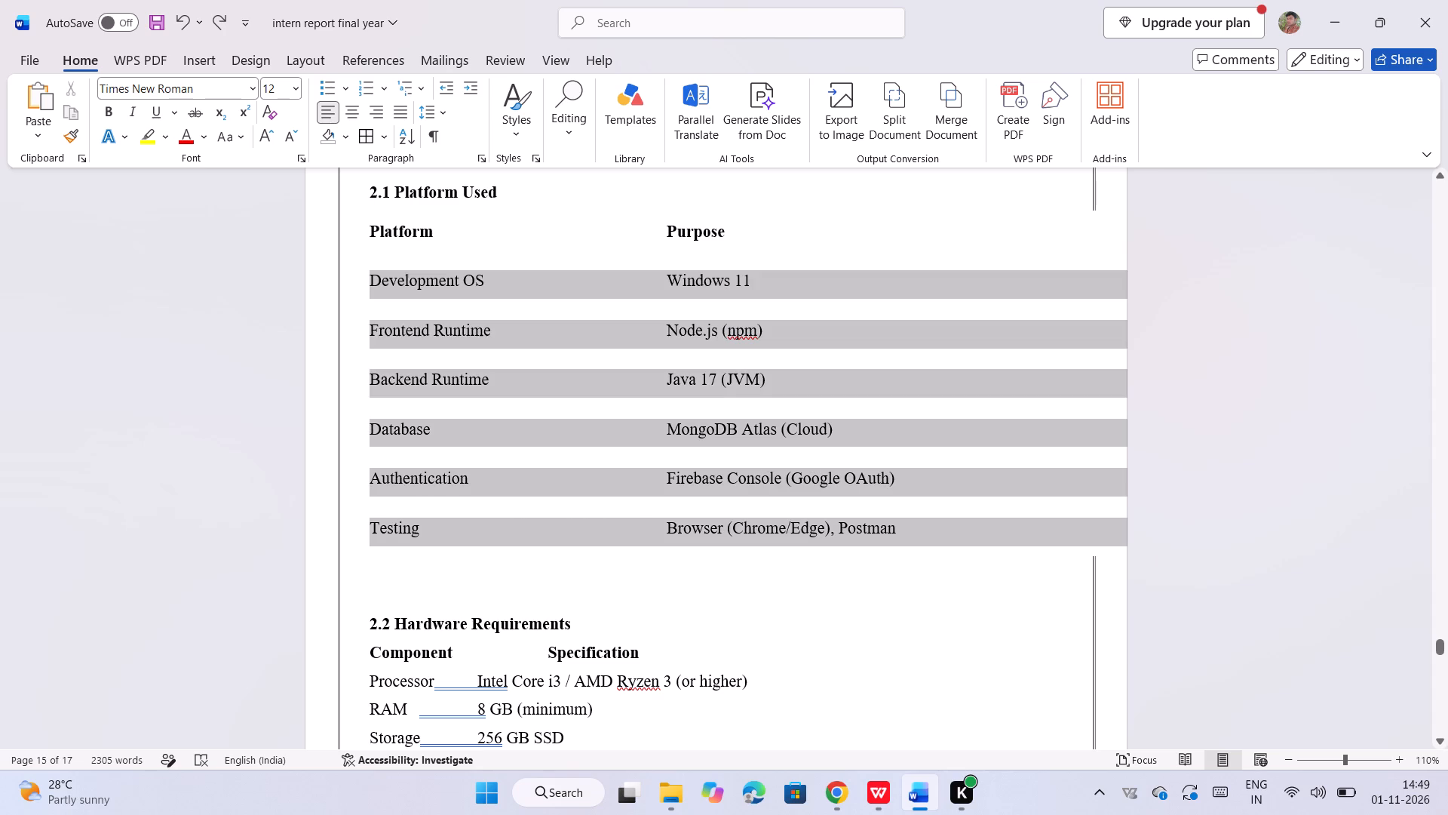
{"action": "left_click_drag", "start_coordinate": [470, 288], "coordinate": [395, 242]}
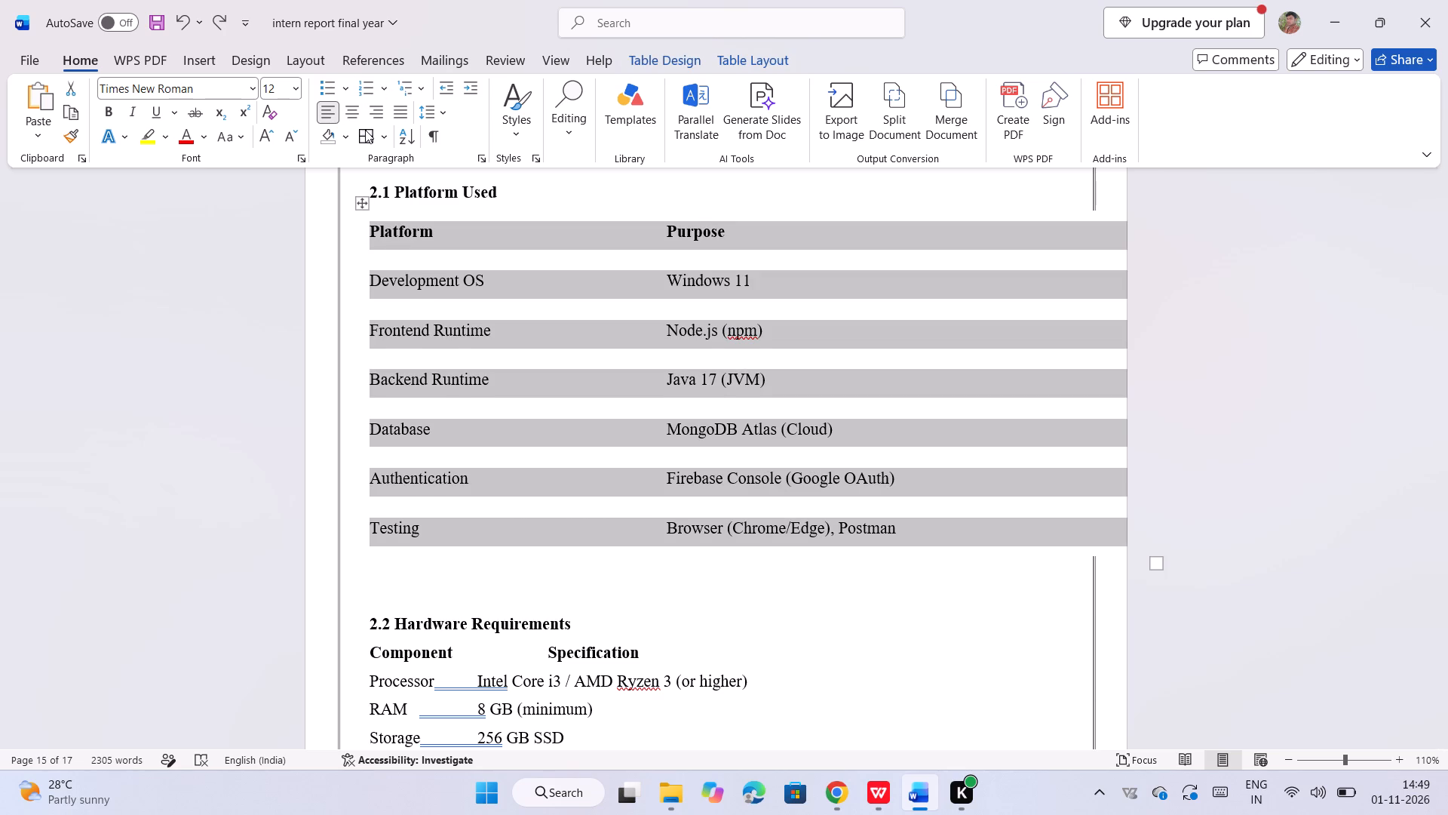
{"action": "left_click", "coordinate": [365, 130]}
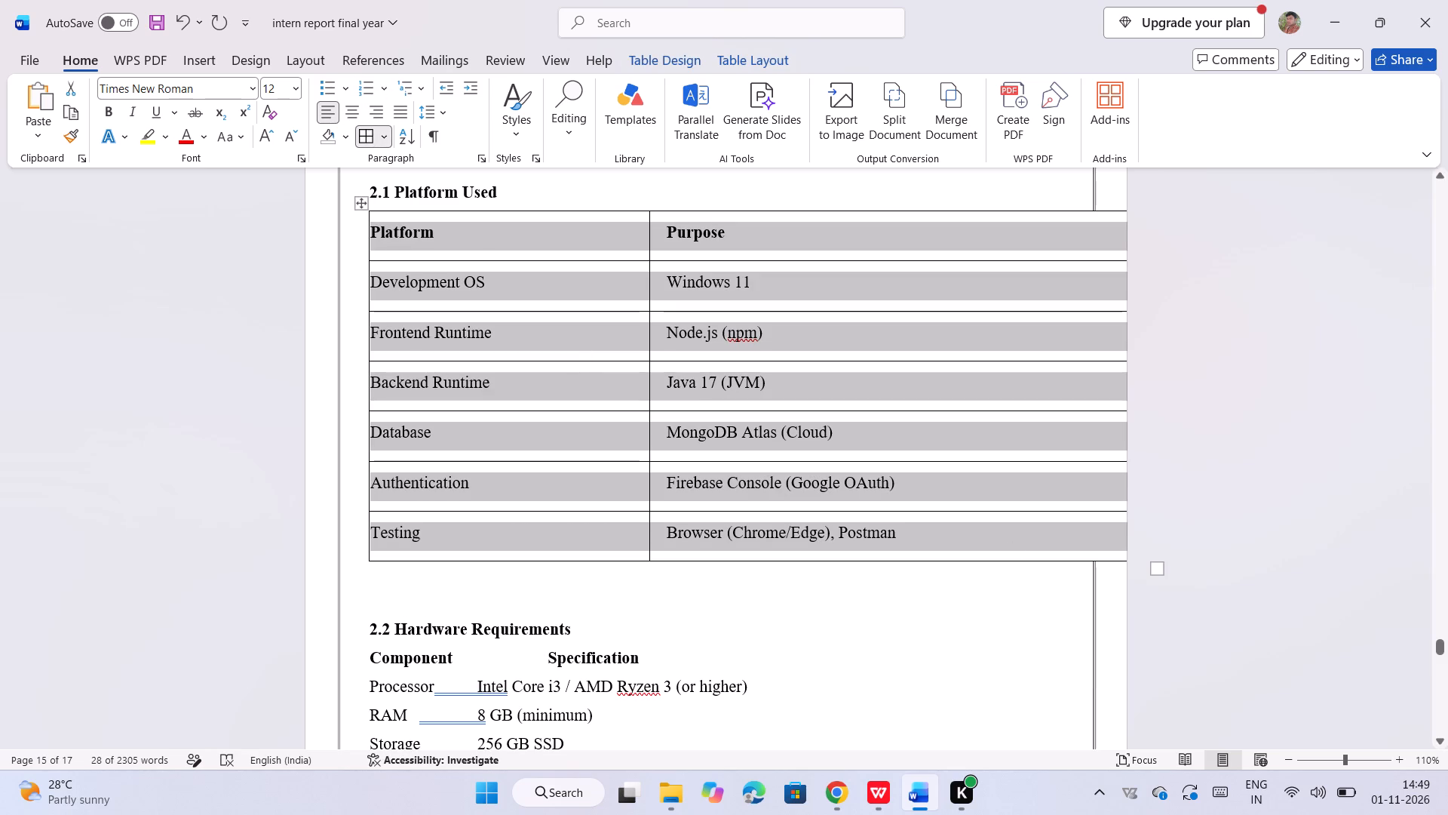
Shift the 2.1 Platform Used table toward the left page edge and shrink its width to clear the right page border.
{"action": "left_click_drag", "start_coordinate": [360, 208], "coordinate": [244, 215]}
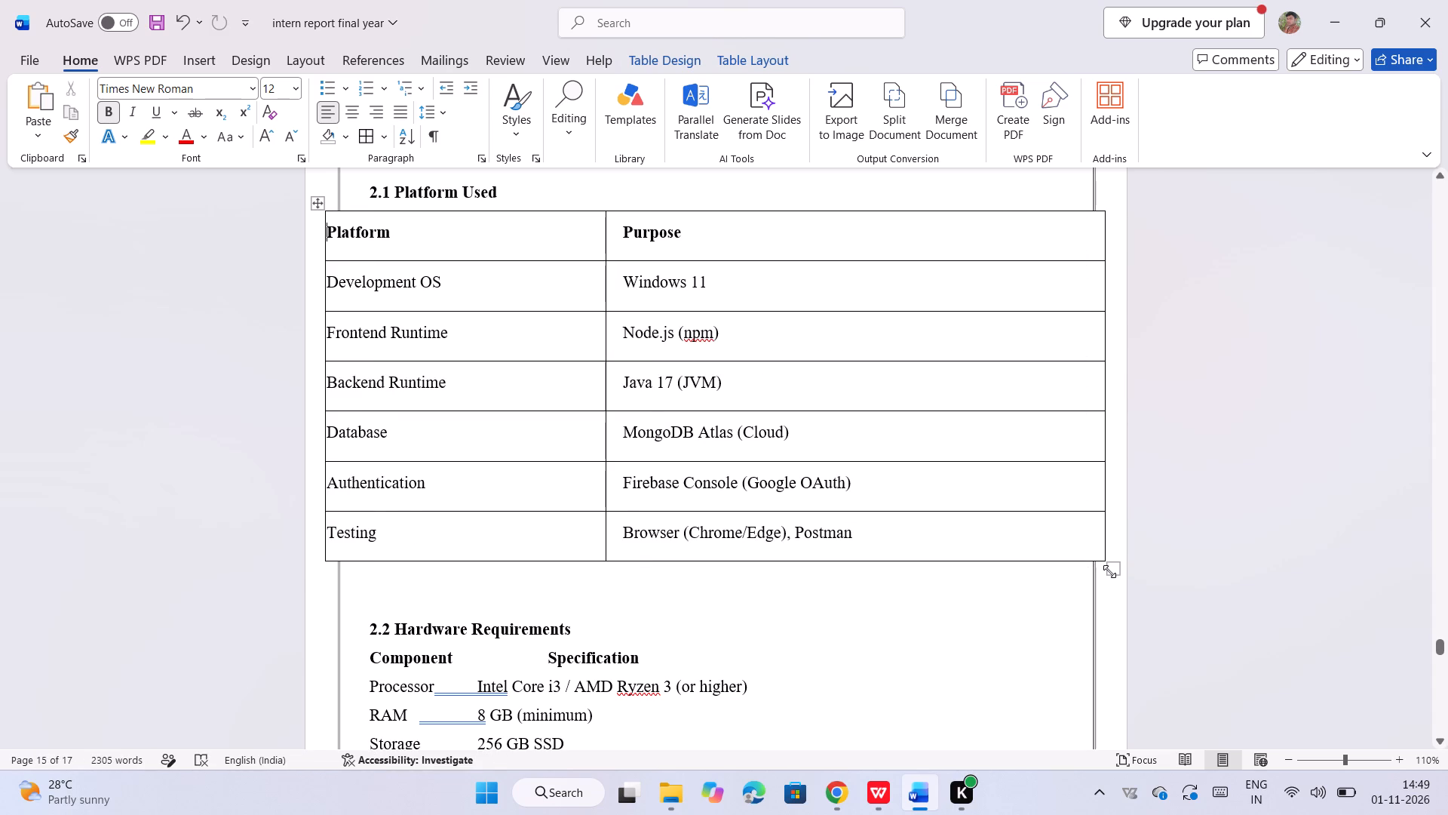
{"action": "left_click_drag", "start_coordinate": [1109, 571], "coordinate": [885, 539]}
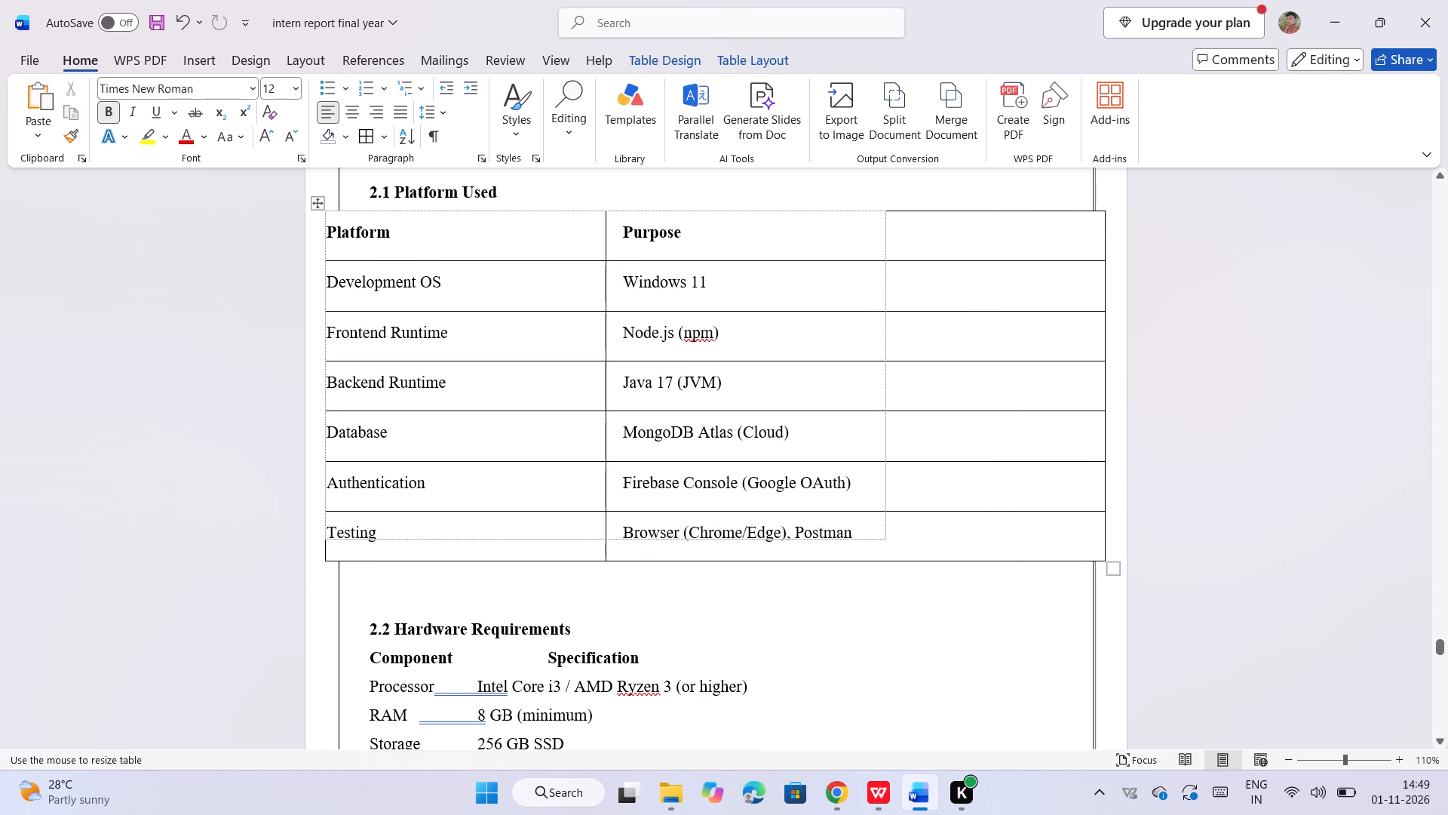
{"action": "left_click_drag", "start_coordinate": [885, 539], "coordinate": [888, 541]}
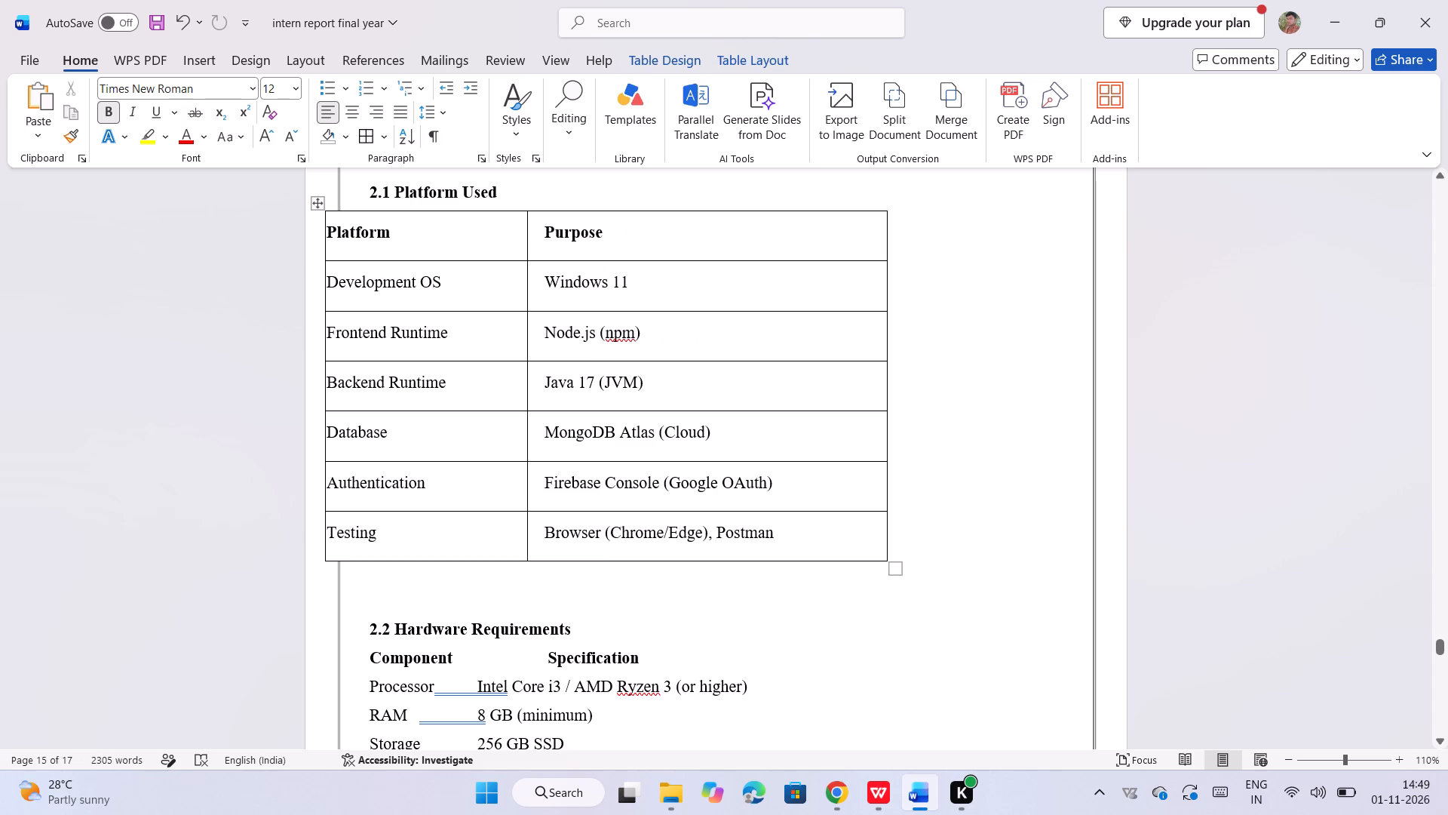
{"action": "left_click_drag", "start_coordinate": [733, 478], "coordinate": [789, 468]}
{"action": "left_click", "coordinate": [789, 468]}
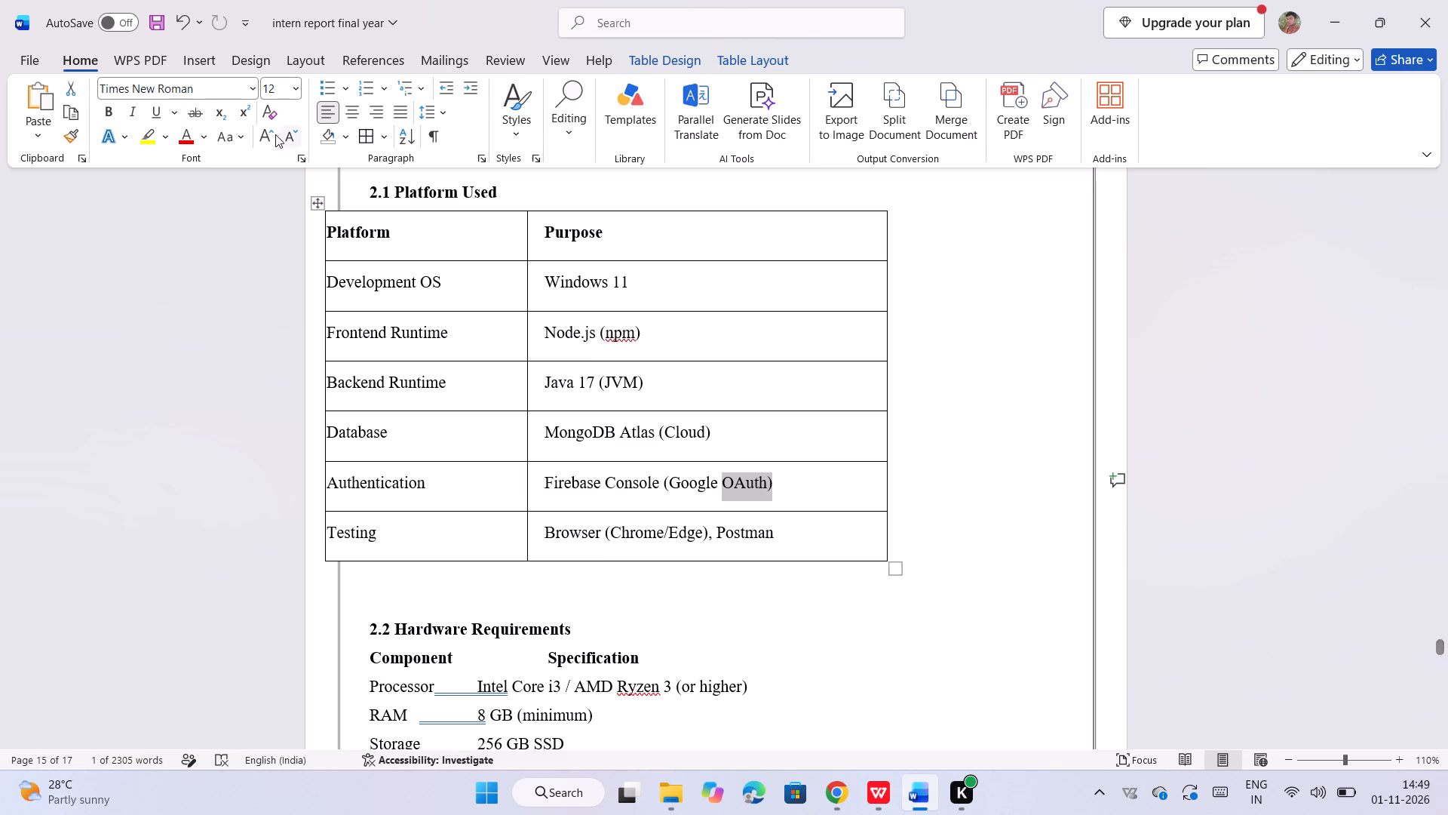
Move the narrowed 2.1 Platform Used table rightward so it sits inside the page border, slightly indented from the heading.
{"action": "left_click_drag", "start_coordinate": [318, 201], "coordinate": [362, 198]}
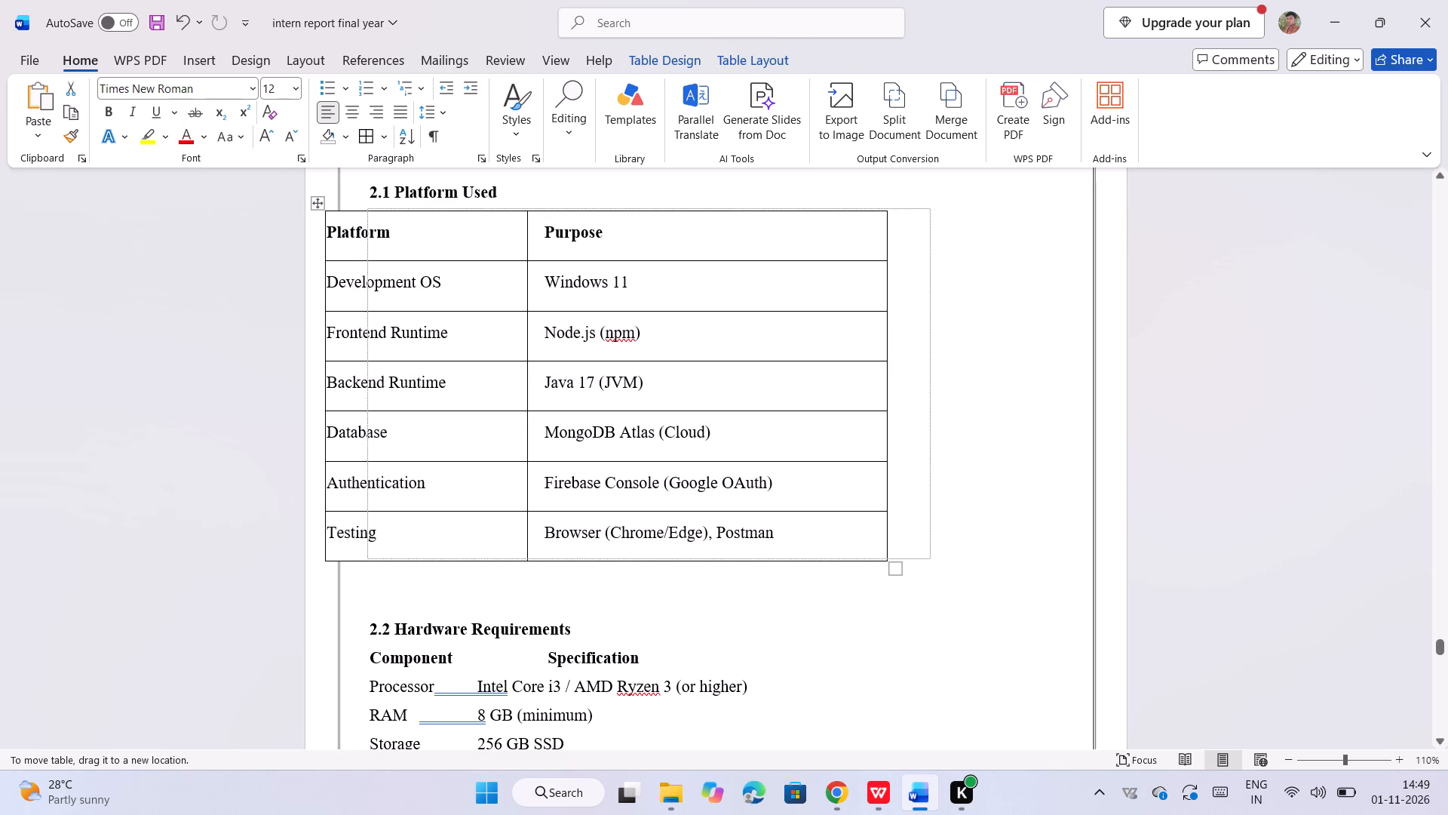
{"action": "left_click_drag", "start_coordinate": [362, 198], "coordinate": [367, 198]}
{"action": "left_click_drag", "start_coordinate": [361, 201], "coordinate": [391, 202]}
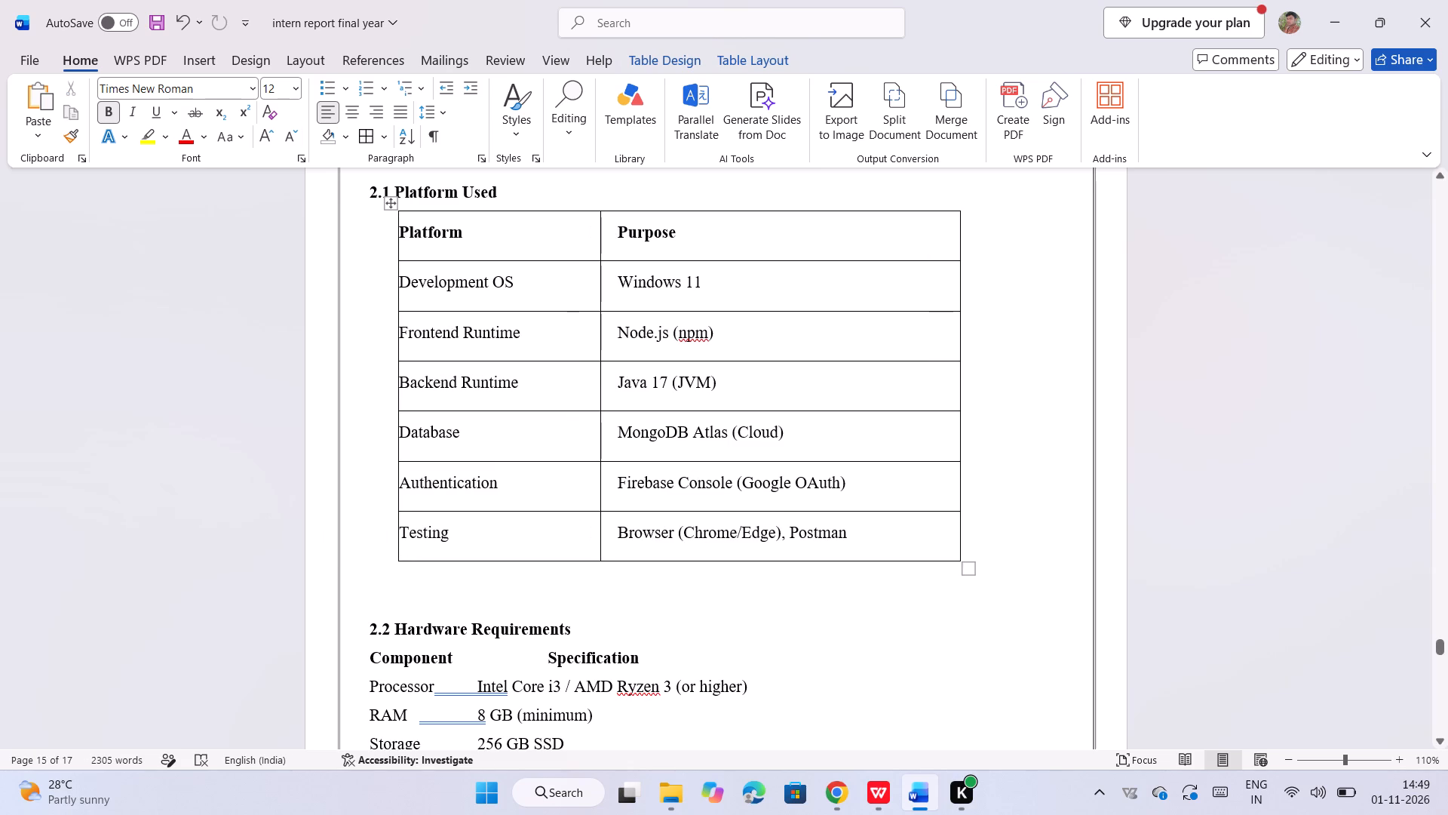
{"action": "left_click", "coordinate": [375, 331]}
{"action": "left_click", "coordinate": [597, 590]}
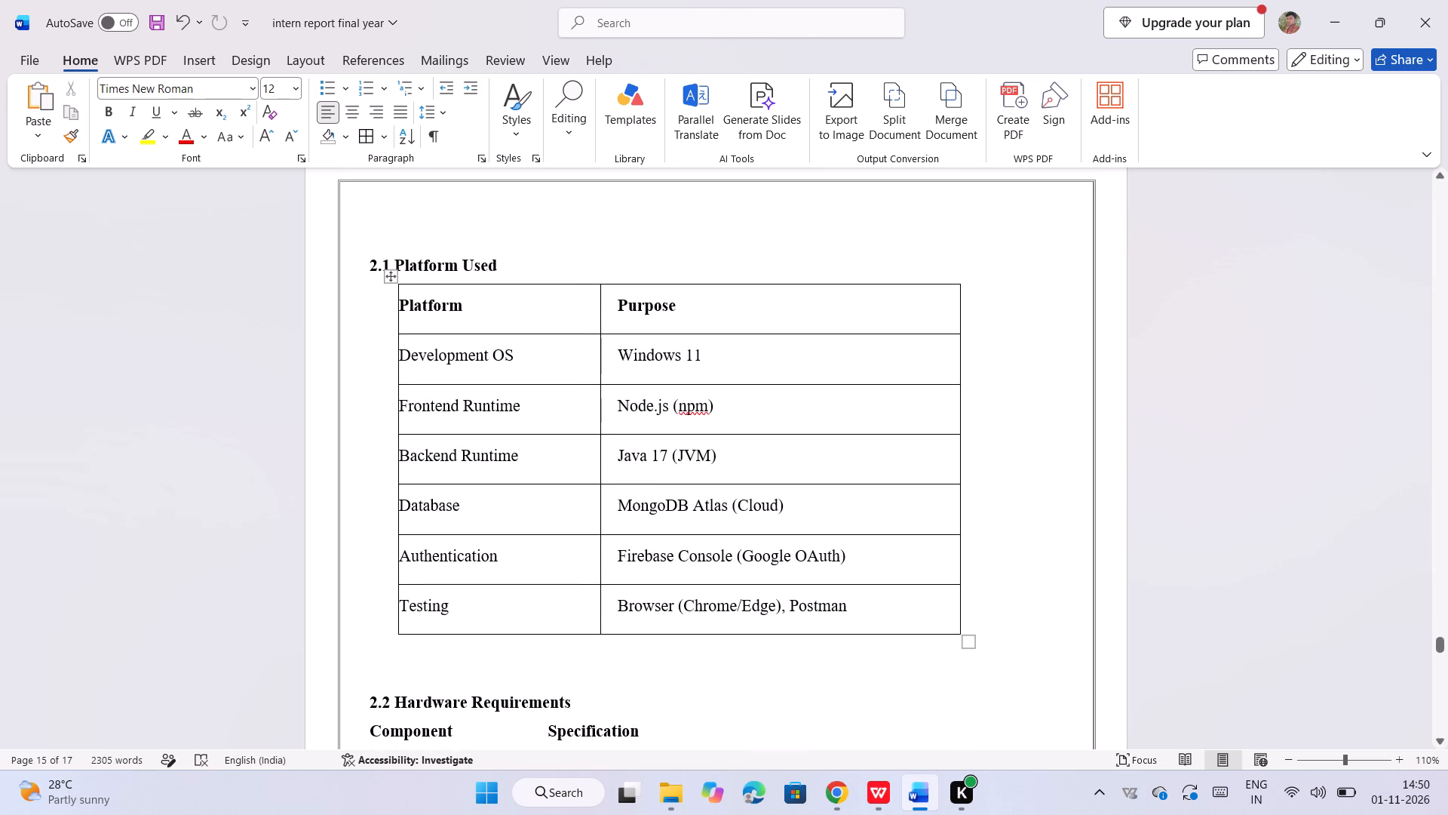
{"action": "scroll", "coordinate": [746, 412], "scroll_direction": "down", "scroll_amount": 1}
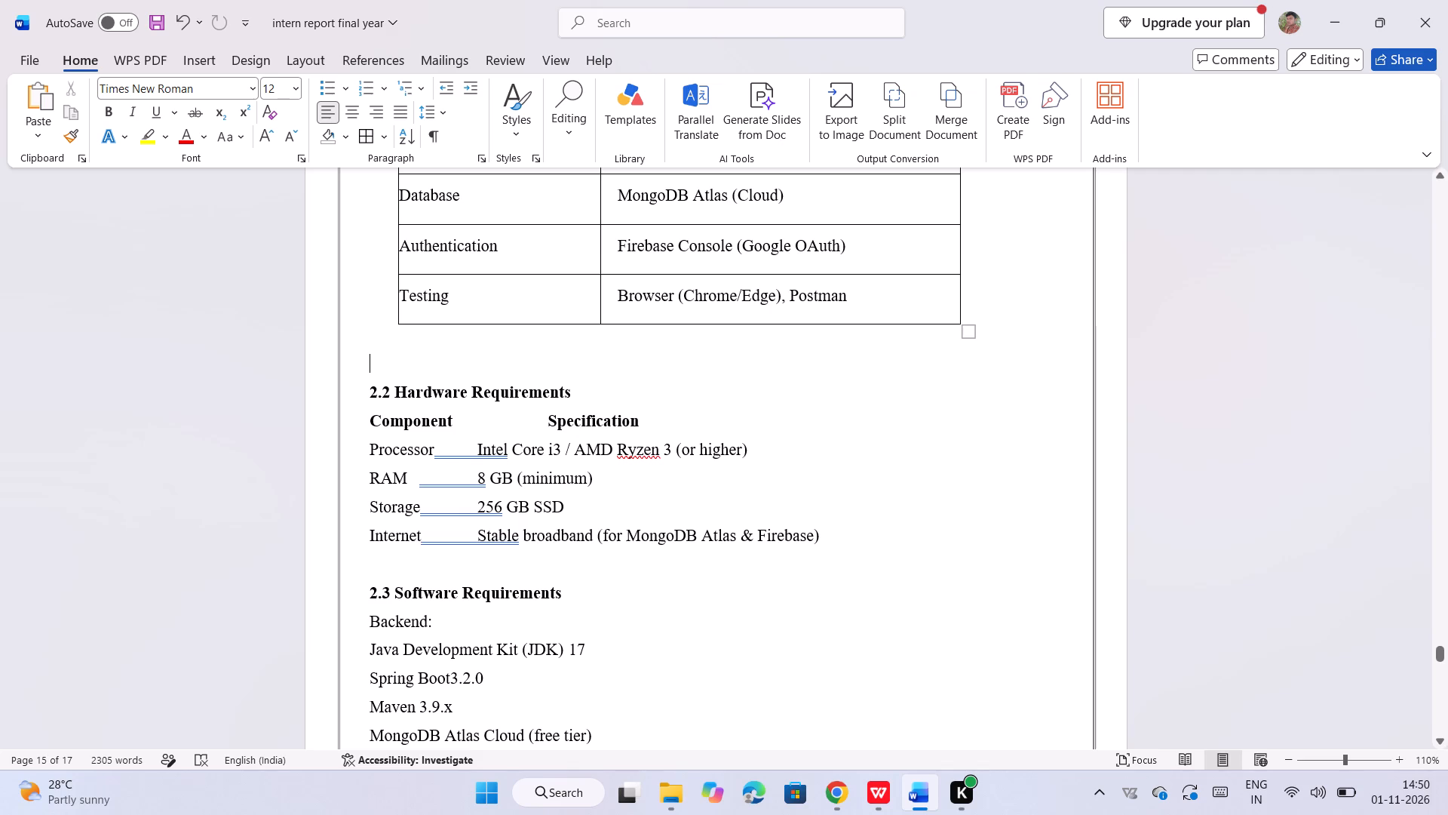
{"action": "scroll", "coordinate": [538, 549], "scroll_direction": "down", "scroll_amount": 1}
{"action": "scroll", "coordinate": [538, 549], "scroll_direction": "up", "scroll_amount": 1}
{"action": "scroll", "coordinate": [538, 549], "scroll_direction": "down", "scroll_amount": 1}
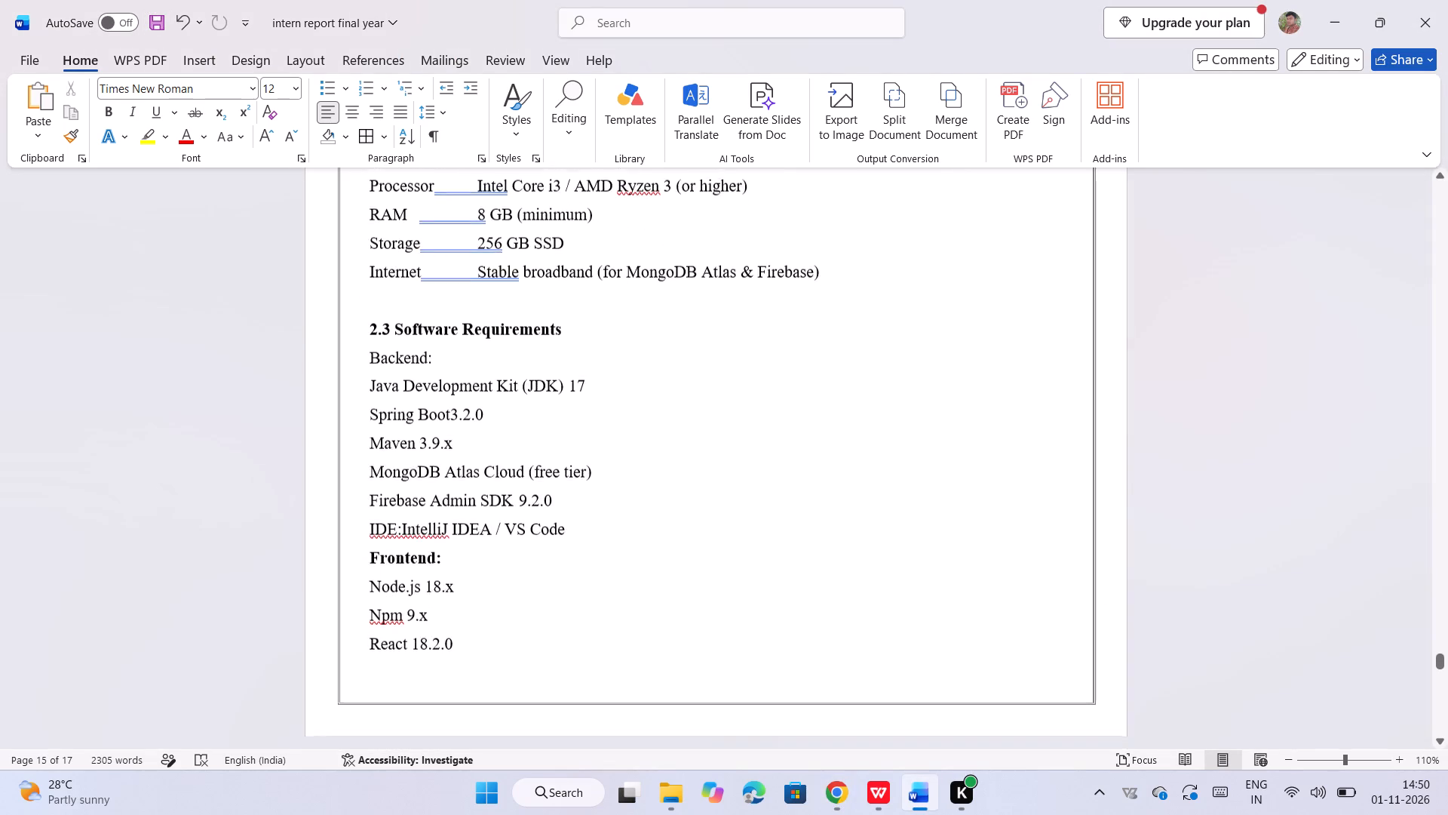
{"action": "scroll", "coordinate": [509, 367], "scroll_direction": "down", "scroll_amount": 1}
{"action": "left_click_drag", "start_coordinate": [372, 260], "coordinate": [439, 368]}
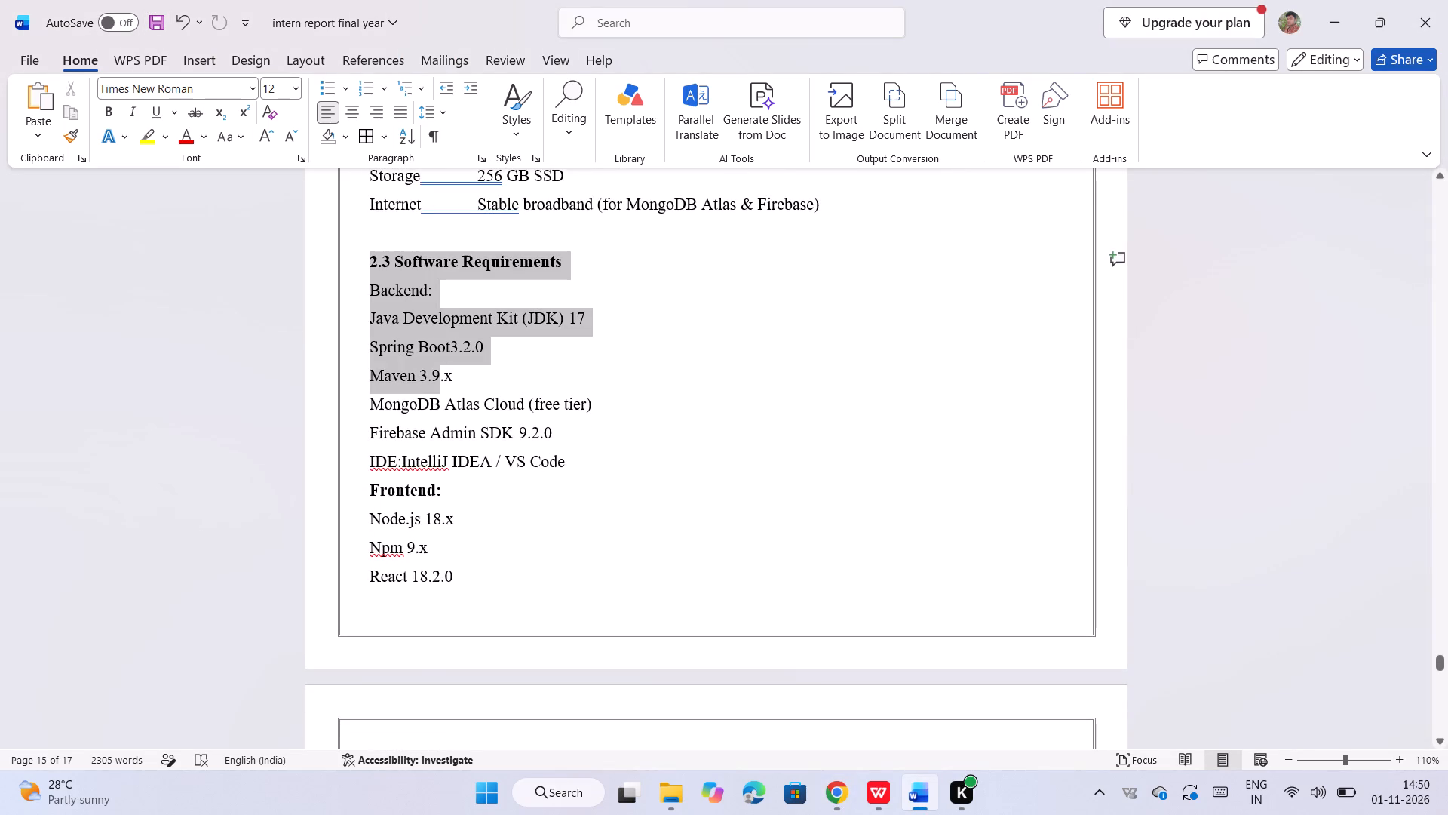
{"action": "left_click_drag", "start_coordinate": [439, 368], "coordinate": [563, 800]}
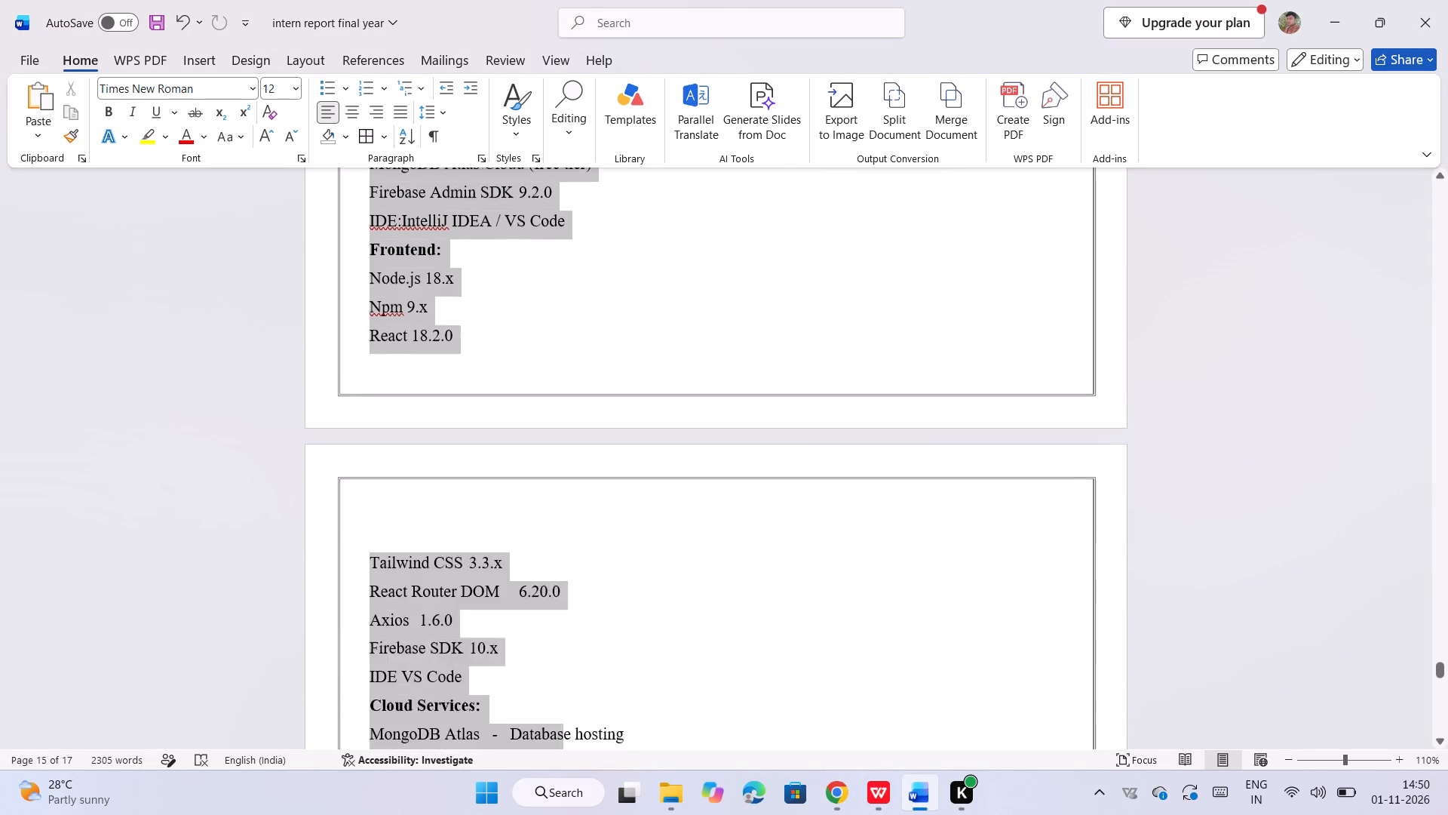
{"action": "left_click_drag", "start_coordinate": [563, 800], "coordinate": [388, 186]}
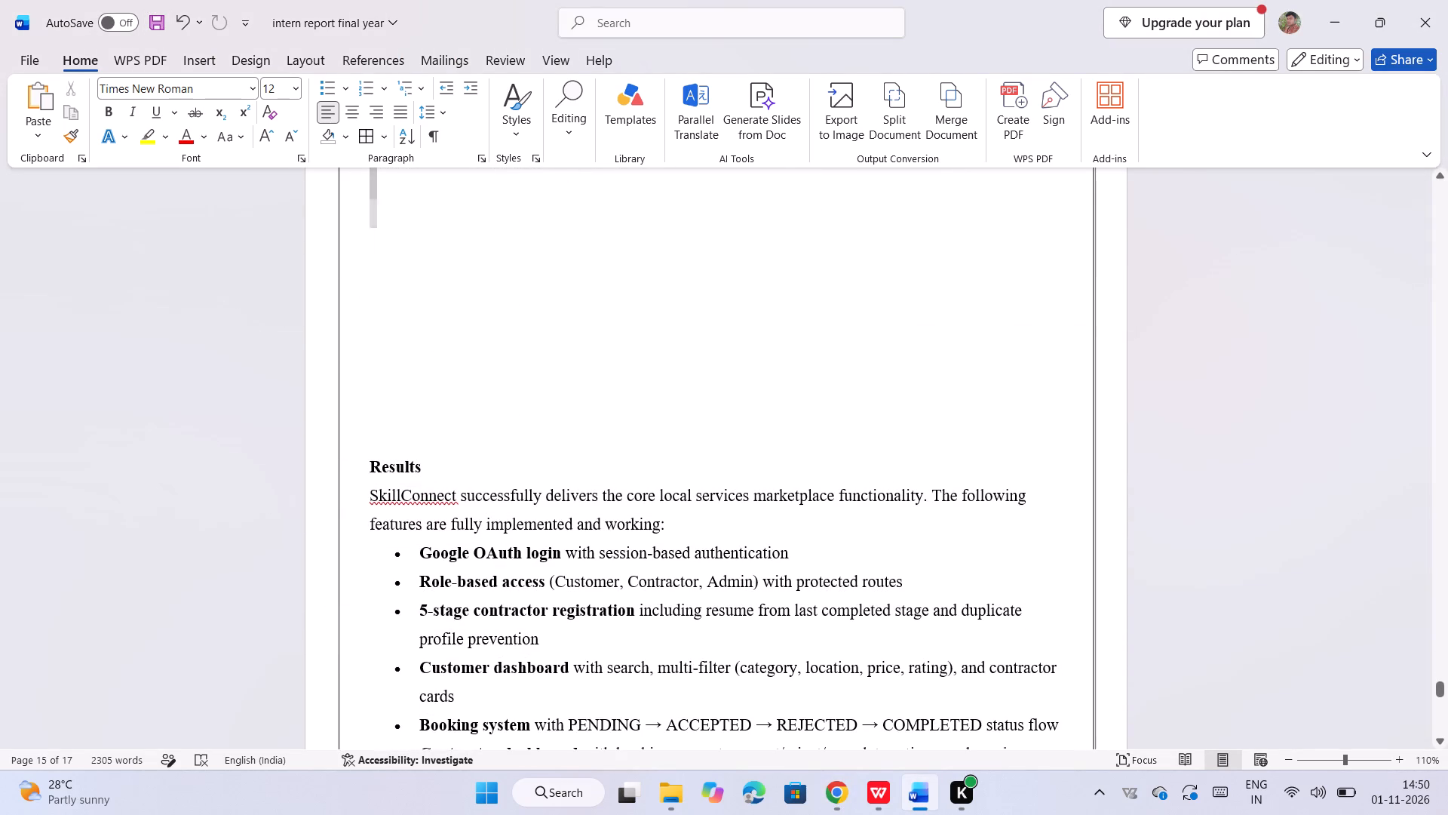
{"action": "left_click_drag", "start_coordinate": [388, 186], "coordinate": [388, 183]}
{"action": "key", "text": "BackSpace"}
Paste the copied 2.3 Software Requirements heading, paragraph and table in the space between 2.2 Hardware Requirements and Results.
{"action": "scroll", "coordinate": [388, 183], "scroll_direction": "up", "scroll_amount": 2}
{"action": "scroll", "coordinate": [388, 183], "scroll_direction": "down", "scroll_amount": 1}
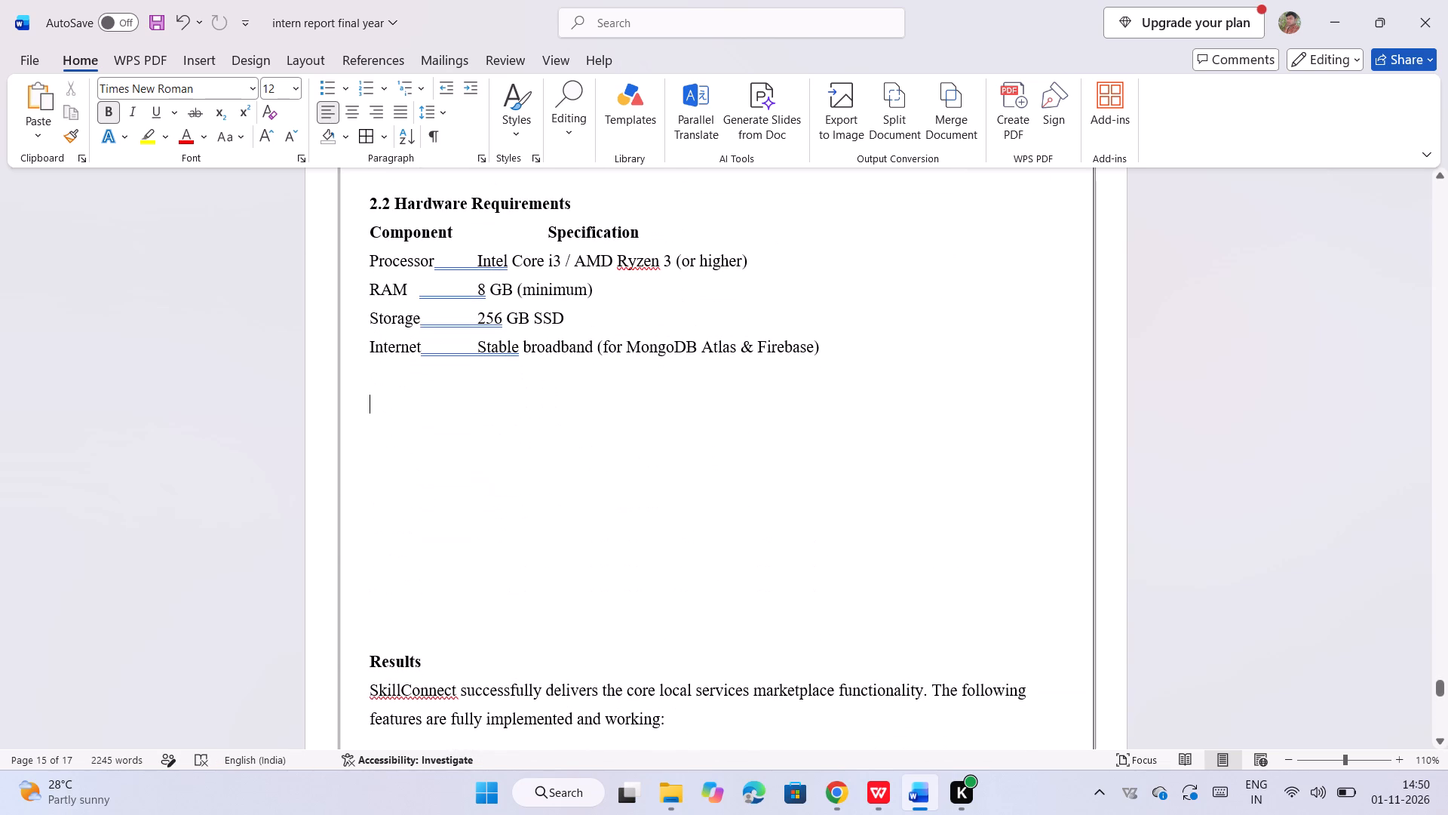
{"action": "key", "text": "ctrl+v"}
Insert an extra blank line above the 2.3 Software Requirements heading.
{"action": "scroll", "coordinate": [422, 327], "scroll_direction": "up", "scroll_amount": 1}
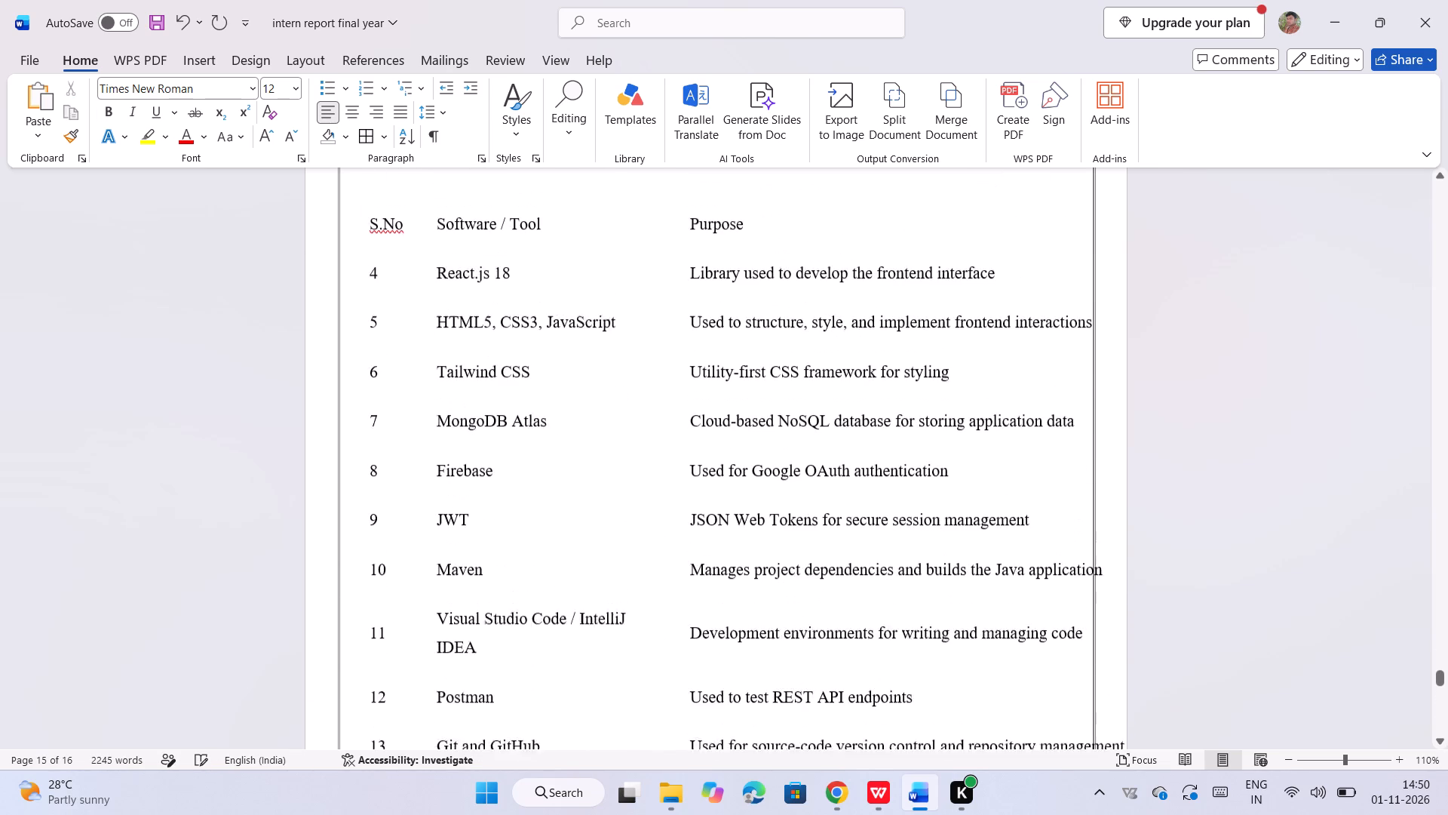
{"action": "scroll", "coordinate": [422, 327], "scroll_direction": "up", "scroll_amount": 2}
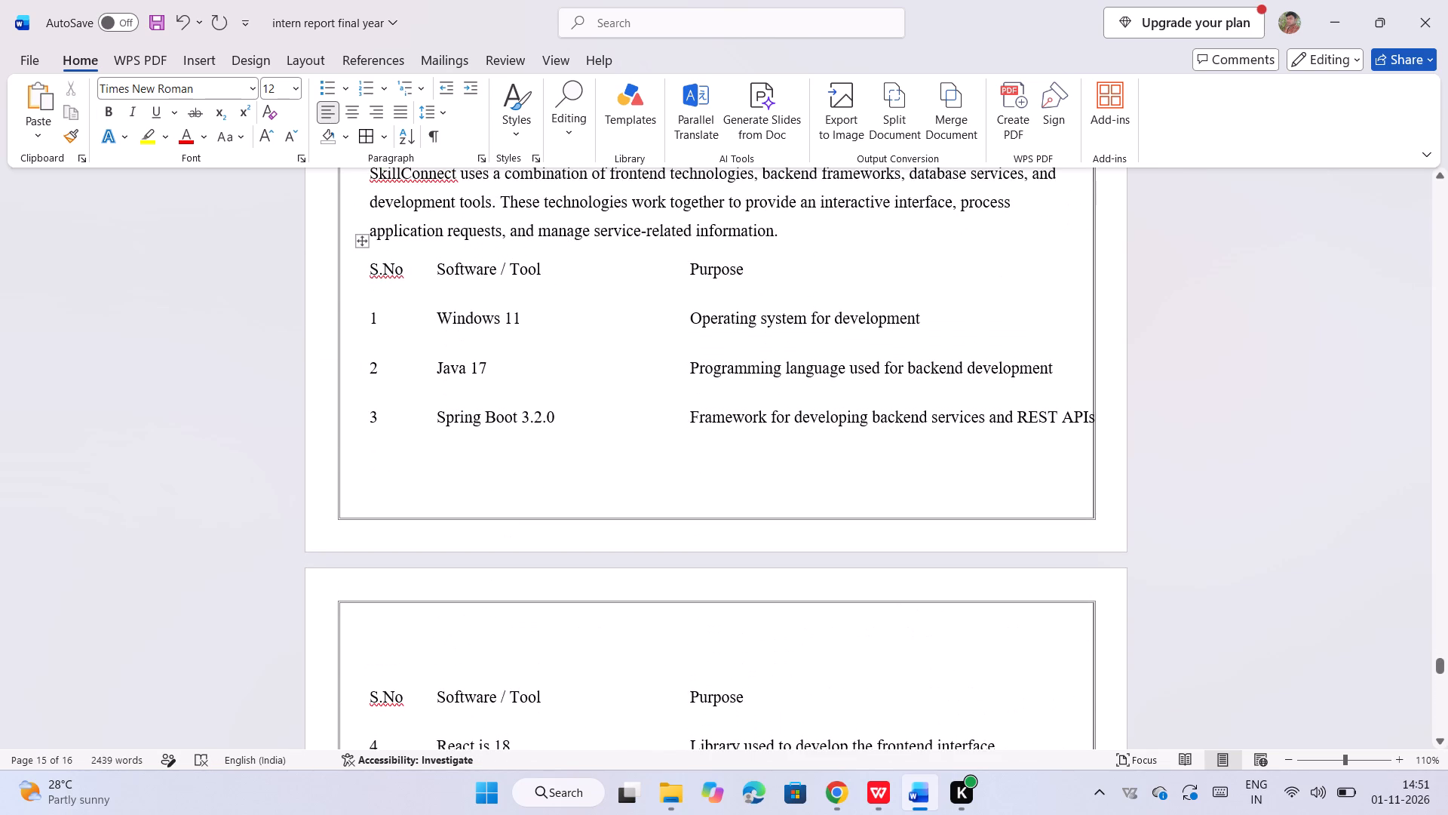
{"action": "scroll", "coordinate": [422, 327], "scroll_direction": "up", "scroll_amount": 2}
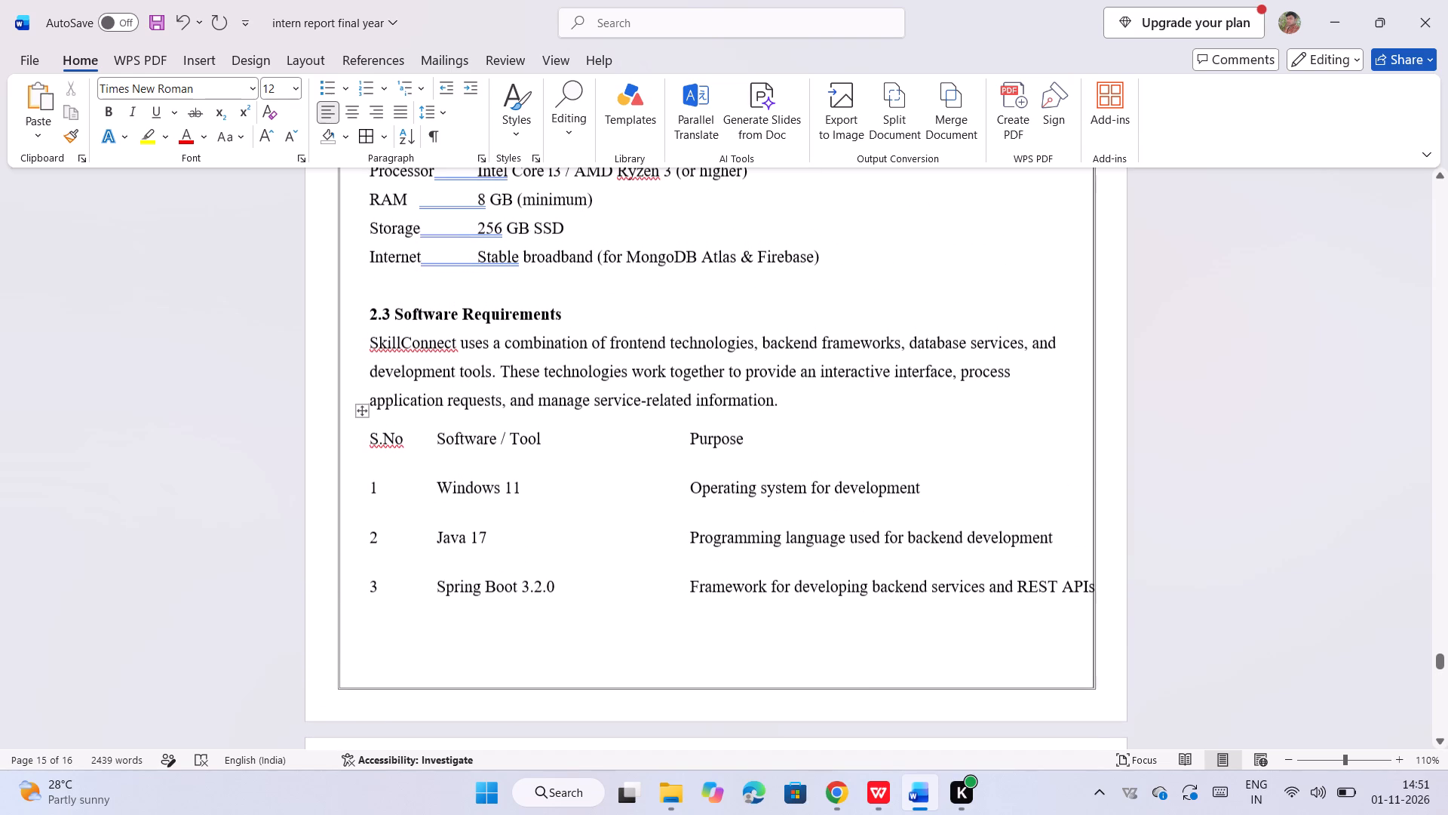
{"action": "left_click", "coordinate": [373, 318]}
{"action": "key", "text": "Return"}
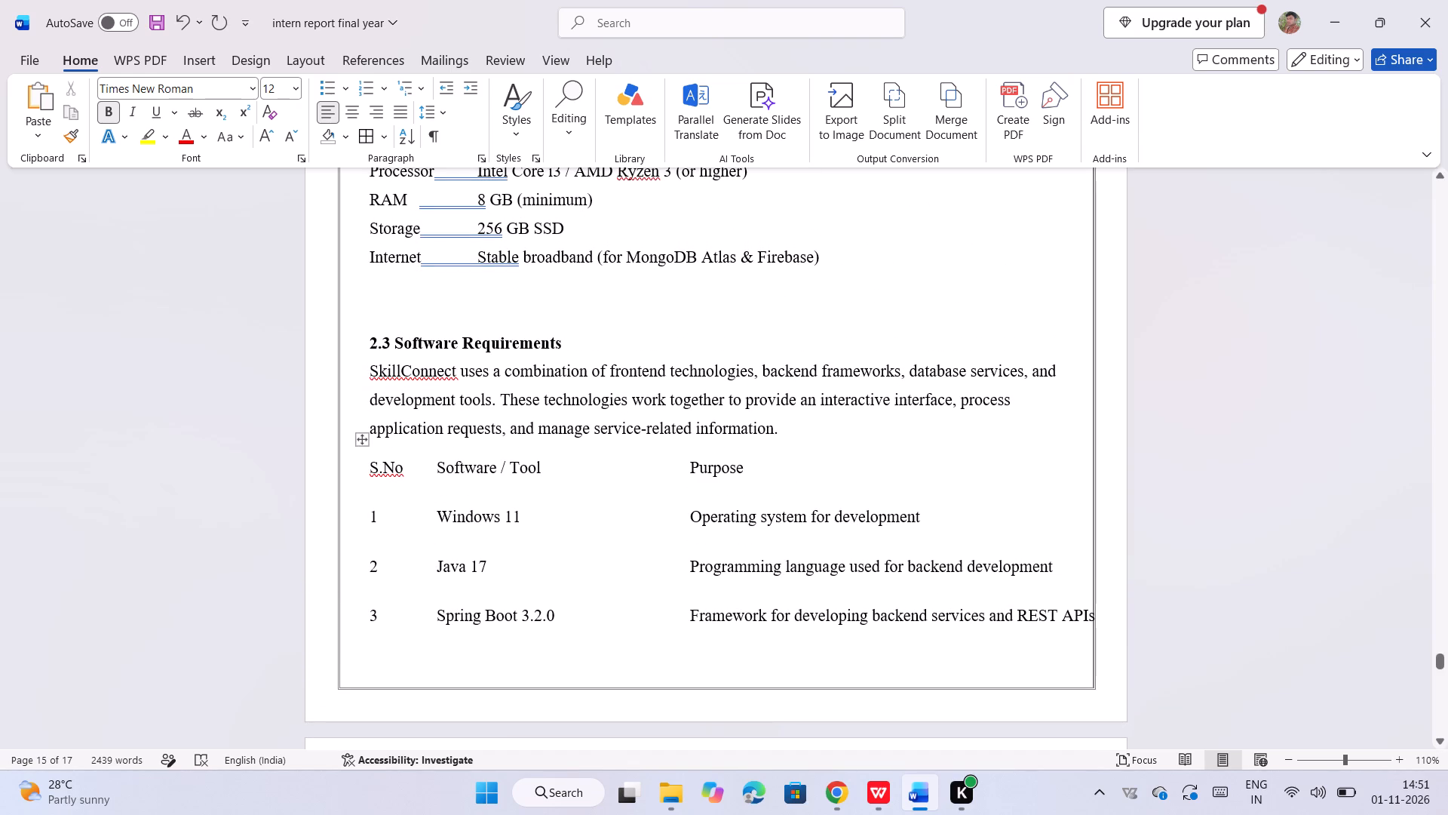
Apply All Borders to the whole 2.3 Software Requirements table with the S.No, Software / Tool and Purpose columns.
{"action": "left_click", "coordinate": [363, 438]}
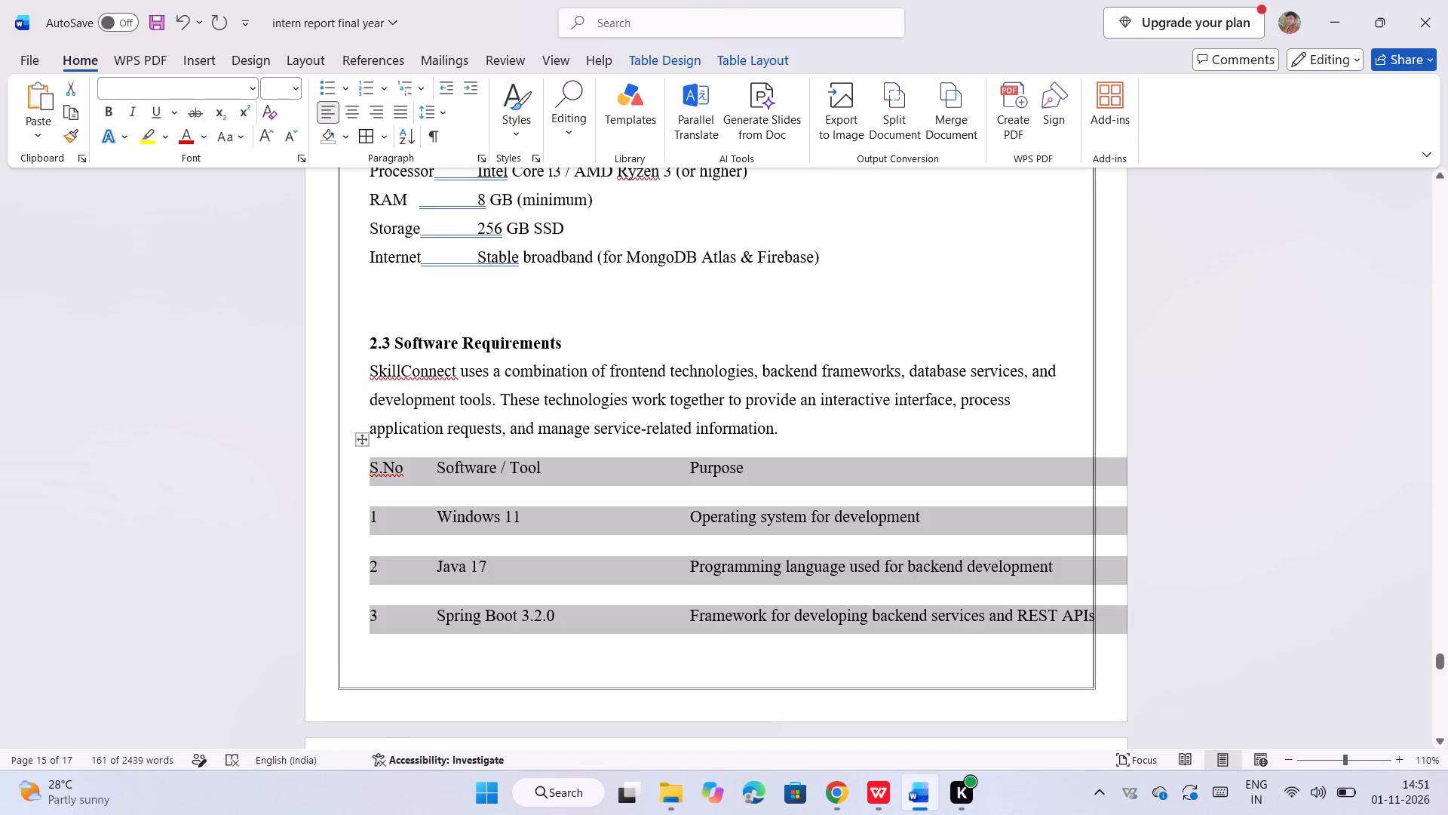
{"action": "left_click", "coordinate": [362, 136]}
{"action": "scroll", "coordinate": [621, 536], "scroll_direction": "down", "scroll_amount": 1}
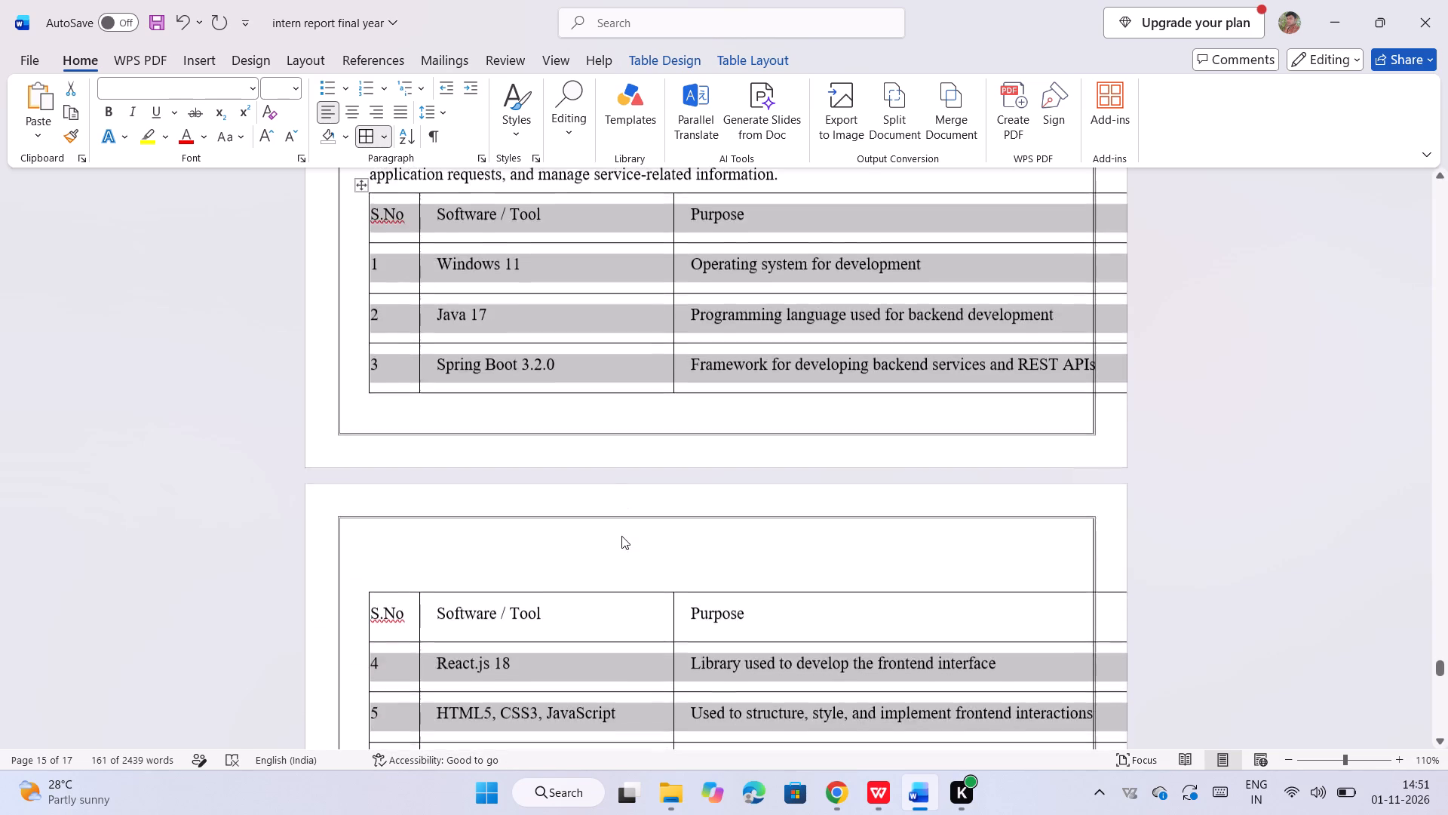
{"action": "scroll", "coordinate": [621, 536], "scroll_direction": "down", "scroll_amount": 1}
{"action": "left_click", "coordinate": [621, 536]}
{"action": "scroll", "coordinate": [621, 536], "scroll_direction": "left", "scroll_amount": 1}
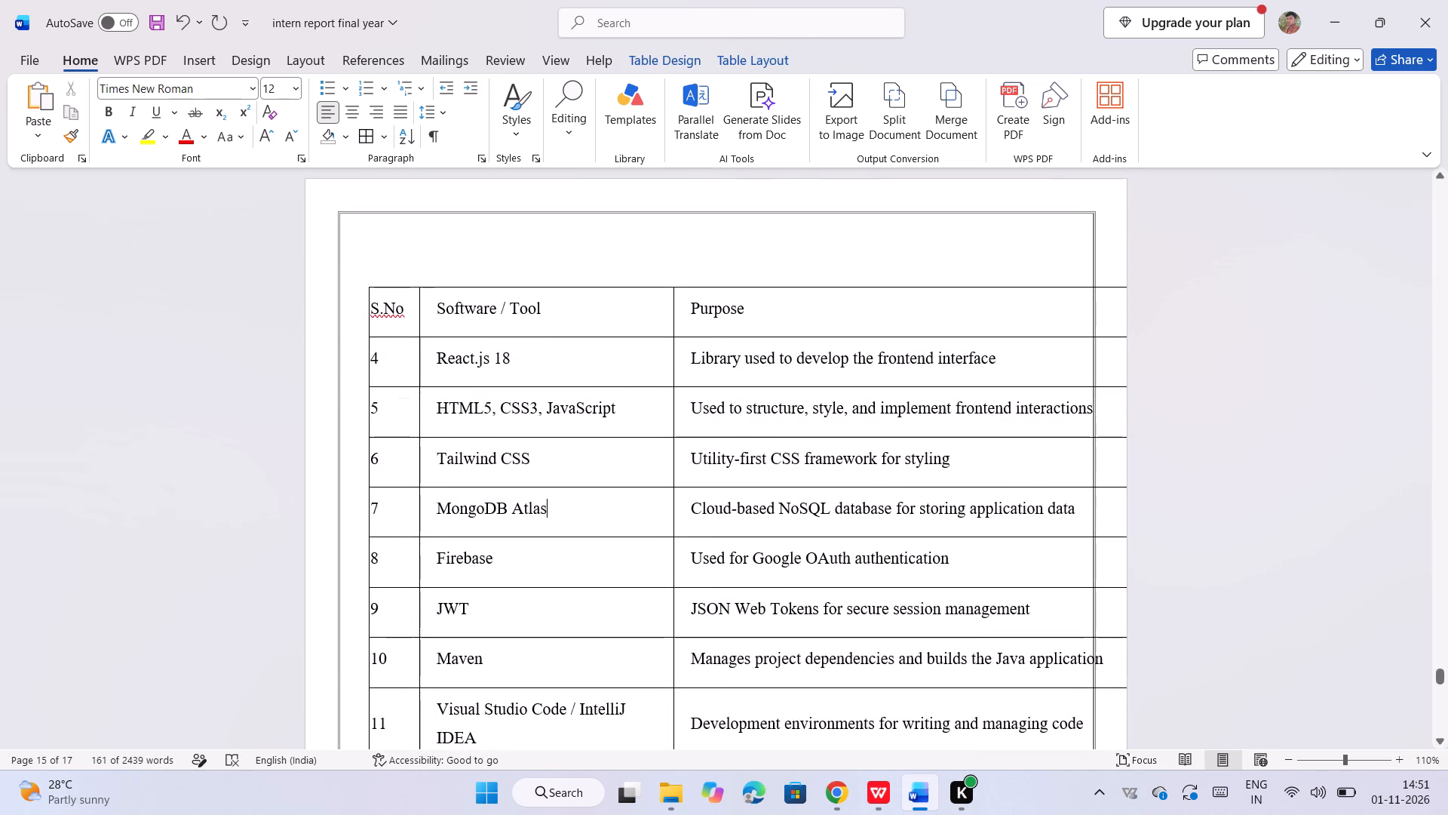
Shift the 2.3 Software Requirements table toward the left page edge to pull its Purpose column back onto the page.
{"action": "left_click", "coordinate": [379, 285]}
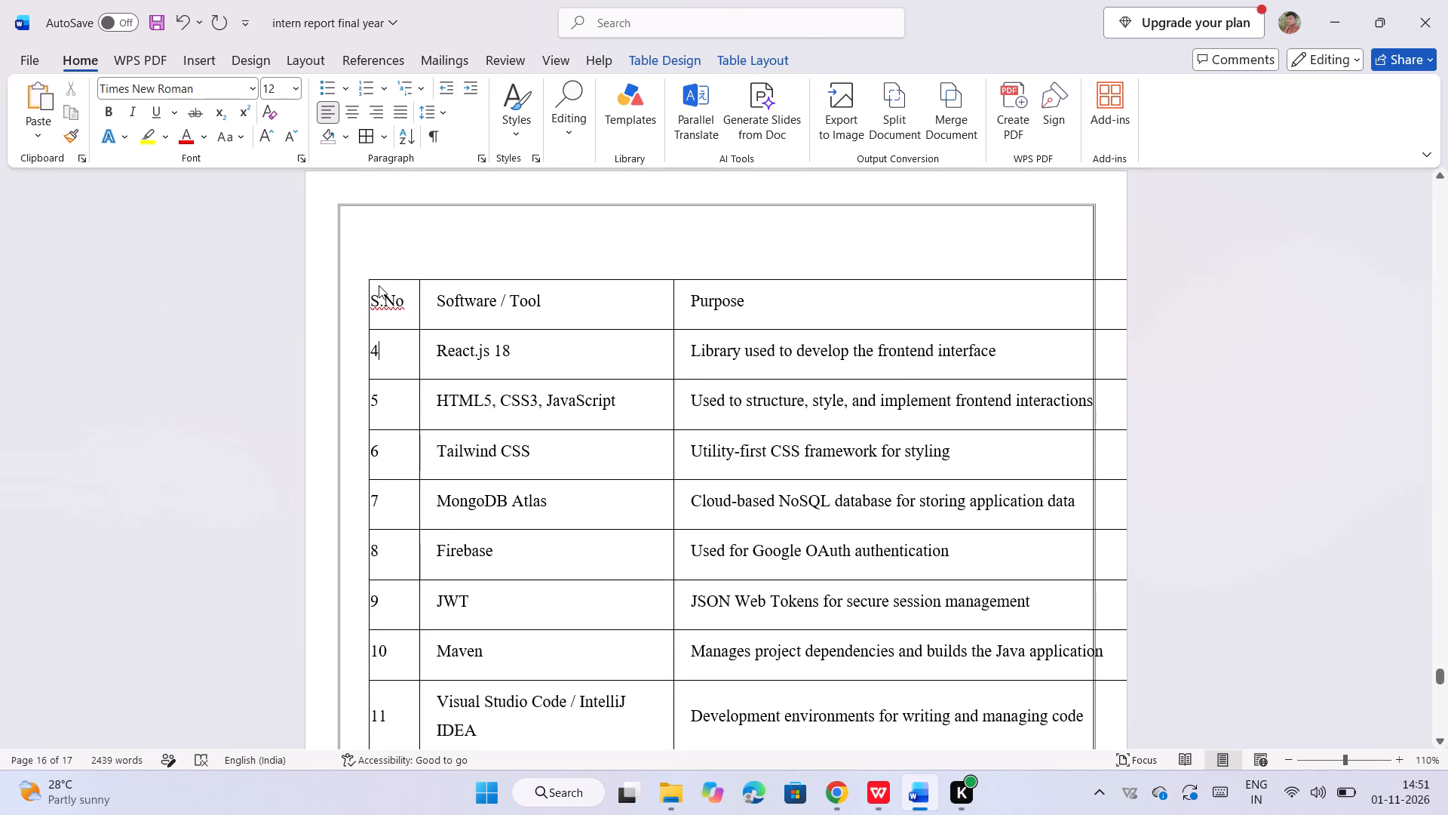
{"action": "scroll", "coordinate": [379, 285], "scroll_direction": "up", "scroll_amount": 3}
{"action": "scroll", "coordinate": [379, 285], "scroll_direction": "down", "scroll_amount": 1}
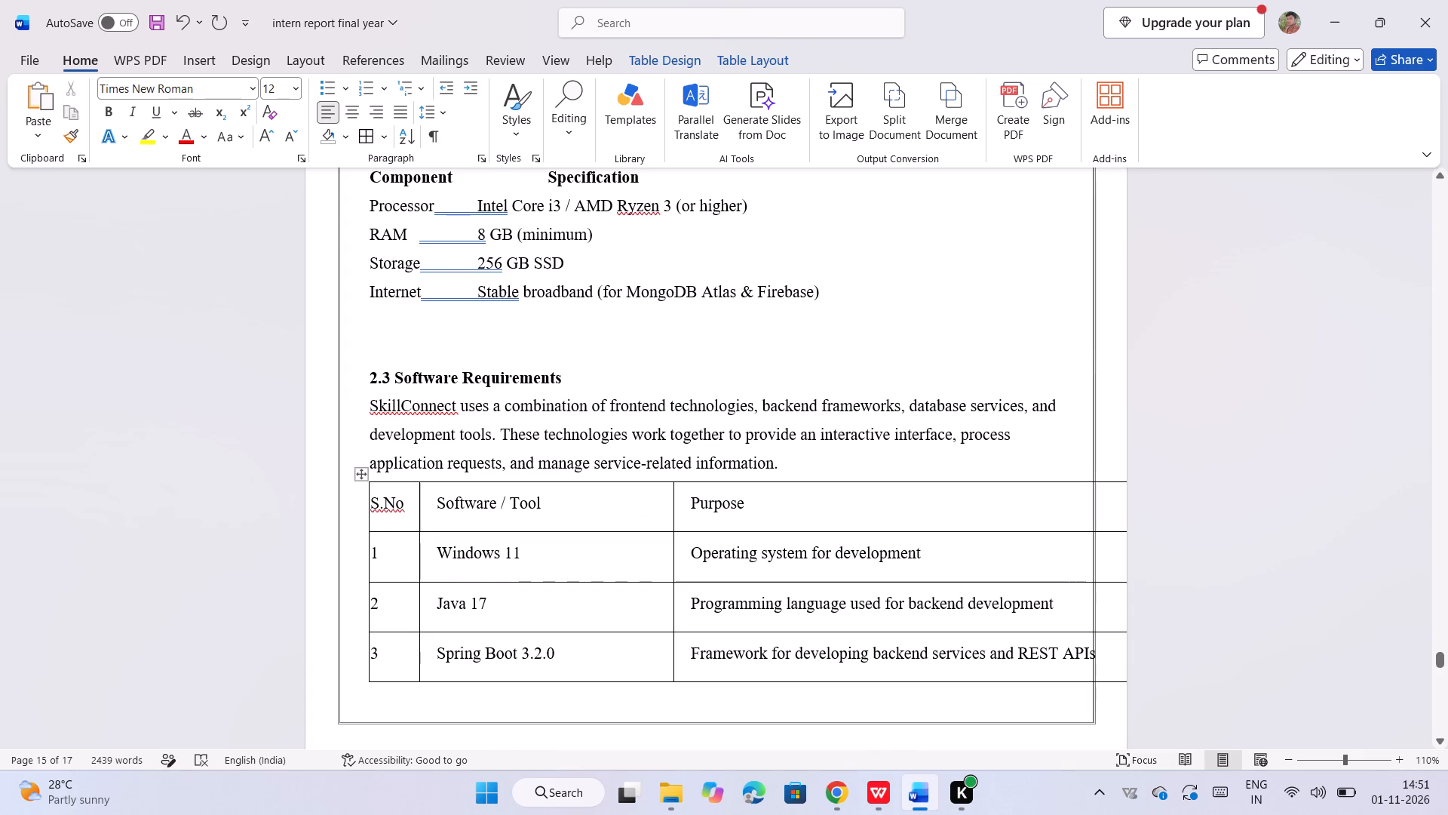
{"action": "left_click_drag", "start_coordinate": [357, 472], "coordinate": [310, 472]}
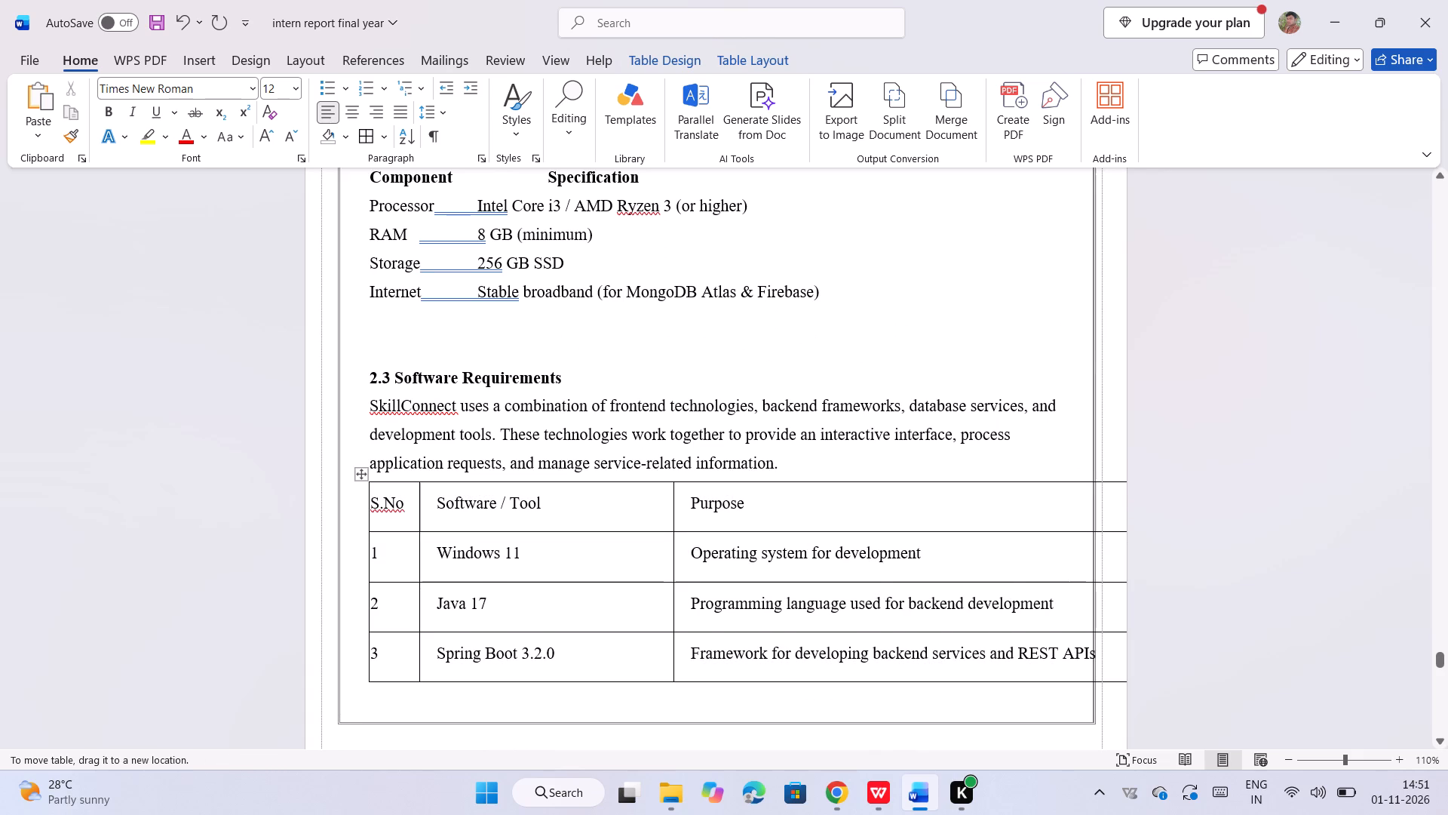
{"action": "left_click_drag", "start_coordinate": [310, 472], "coordinate": [300, 491]}
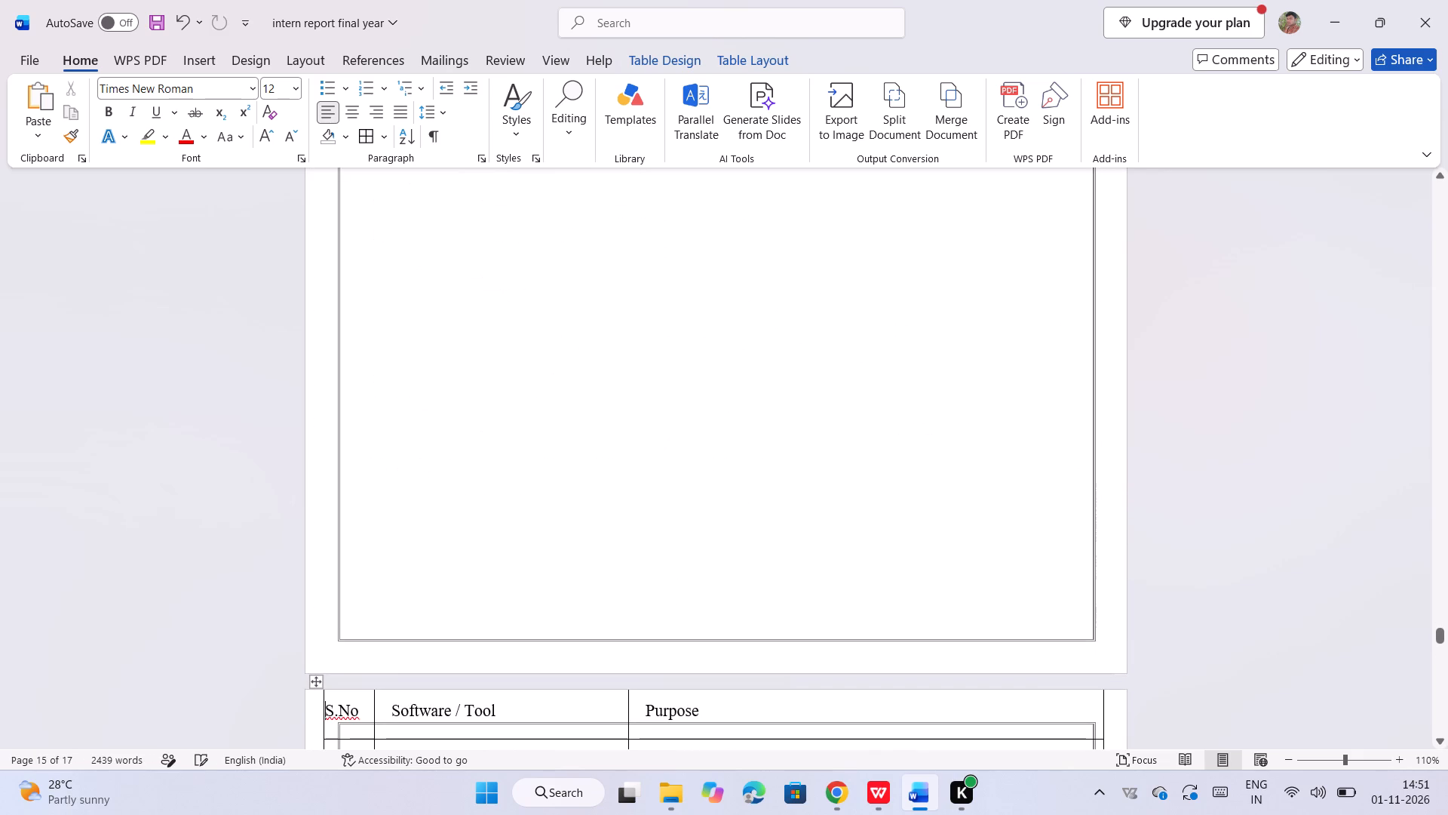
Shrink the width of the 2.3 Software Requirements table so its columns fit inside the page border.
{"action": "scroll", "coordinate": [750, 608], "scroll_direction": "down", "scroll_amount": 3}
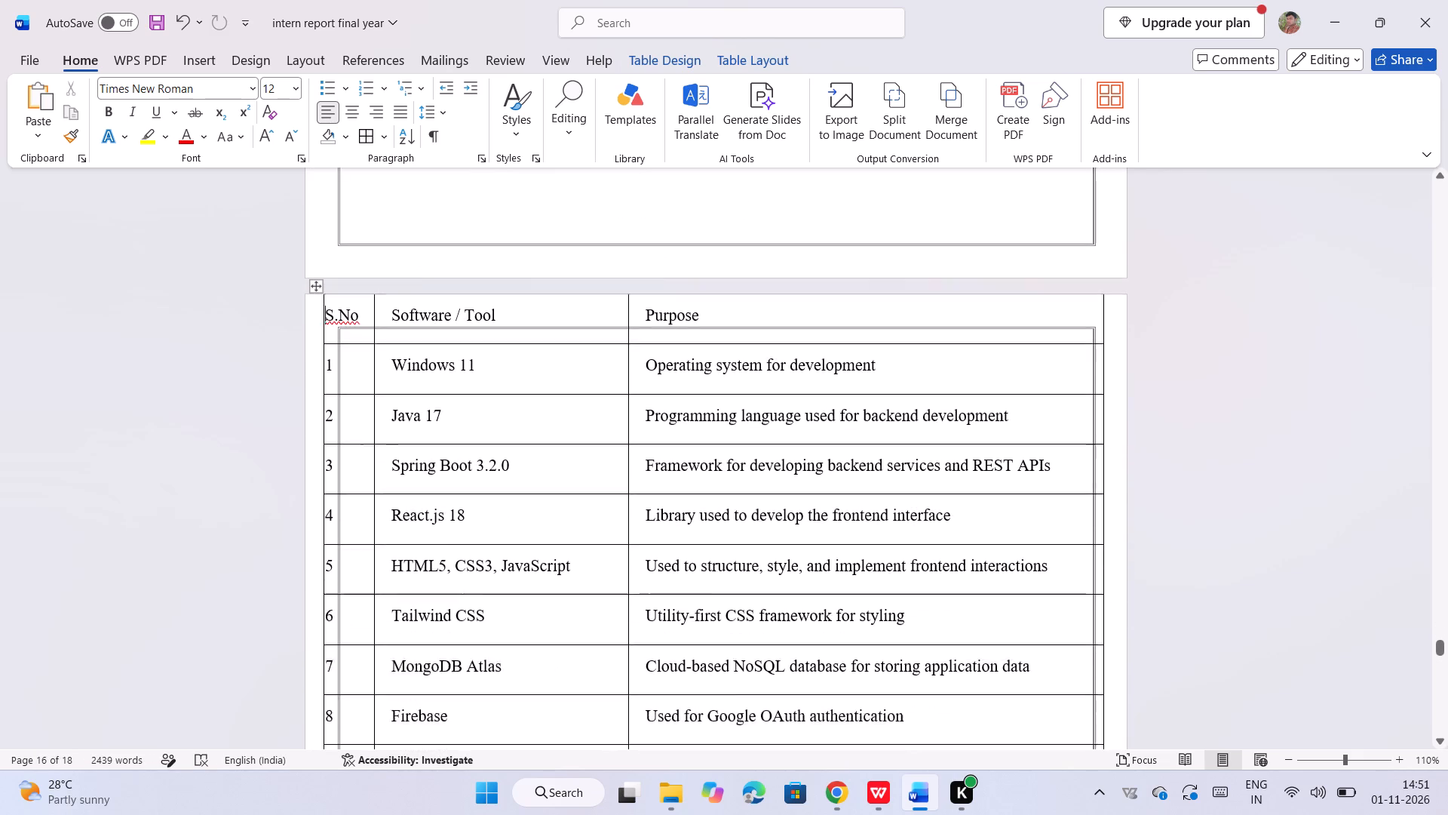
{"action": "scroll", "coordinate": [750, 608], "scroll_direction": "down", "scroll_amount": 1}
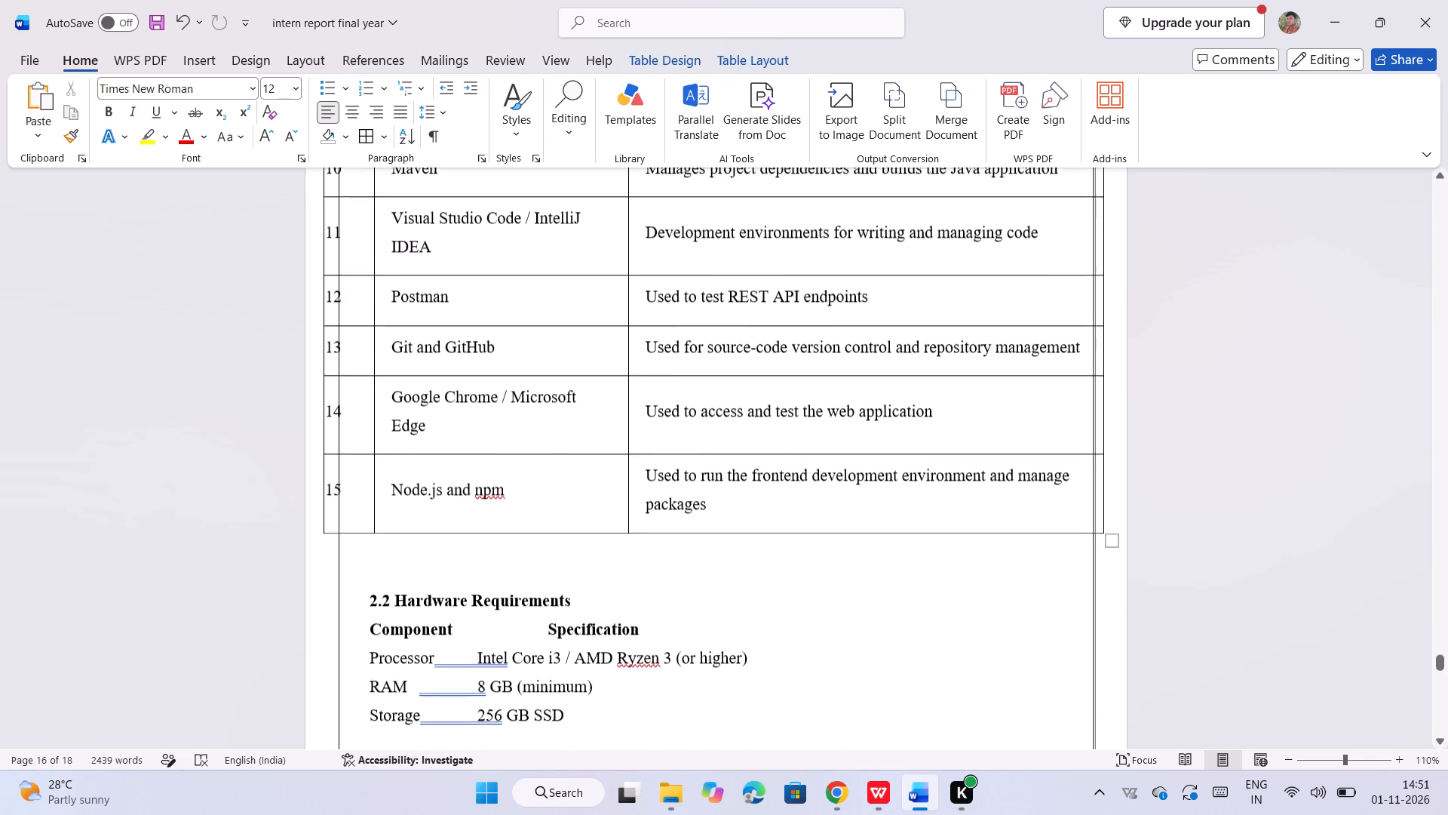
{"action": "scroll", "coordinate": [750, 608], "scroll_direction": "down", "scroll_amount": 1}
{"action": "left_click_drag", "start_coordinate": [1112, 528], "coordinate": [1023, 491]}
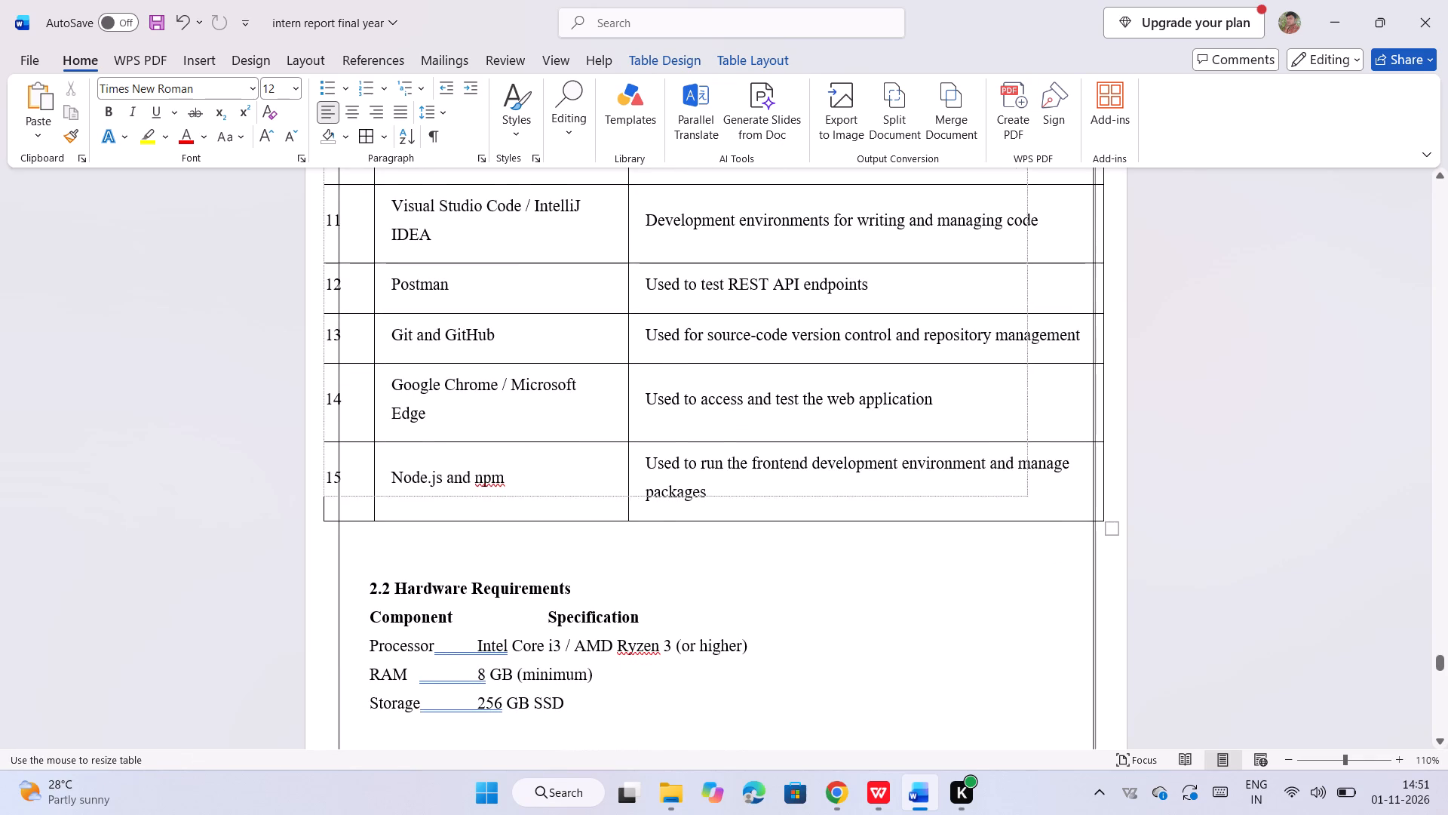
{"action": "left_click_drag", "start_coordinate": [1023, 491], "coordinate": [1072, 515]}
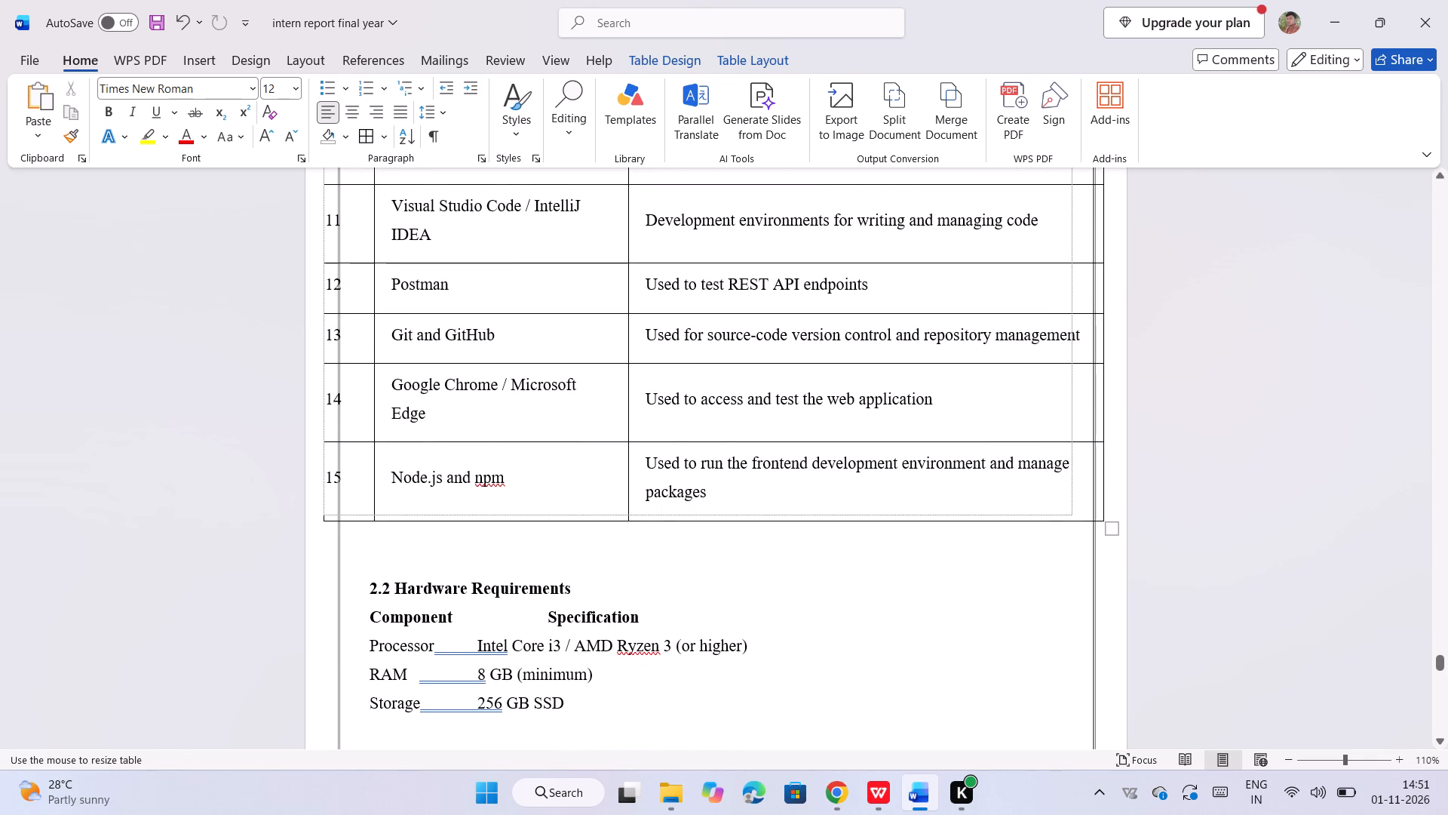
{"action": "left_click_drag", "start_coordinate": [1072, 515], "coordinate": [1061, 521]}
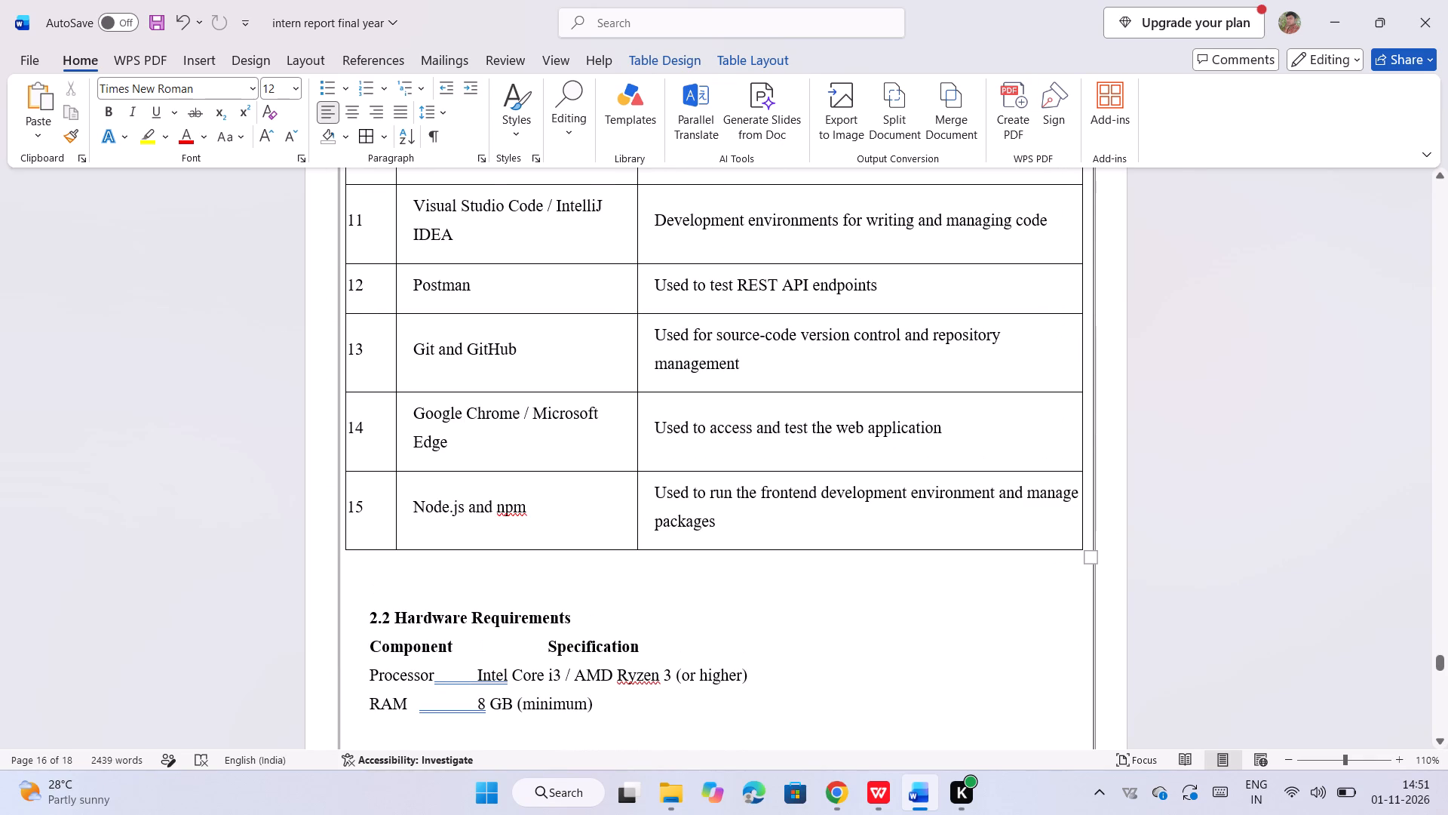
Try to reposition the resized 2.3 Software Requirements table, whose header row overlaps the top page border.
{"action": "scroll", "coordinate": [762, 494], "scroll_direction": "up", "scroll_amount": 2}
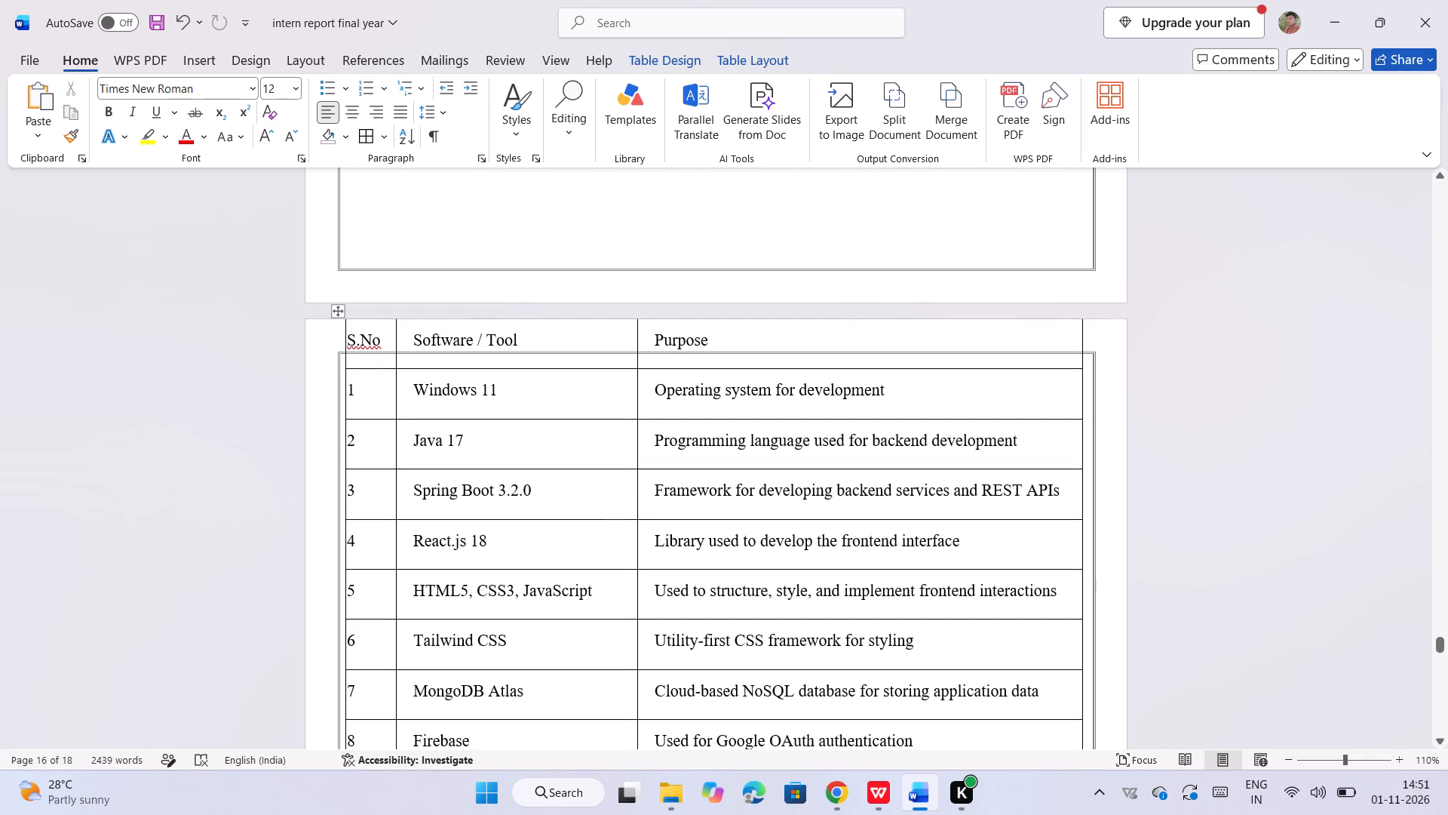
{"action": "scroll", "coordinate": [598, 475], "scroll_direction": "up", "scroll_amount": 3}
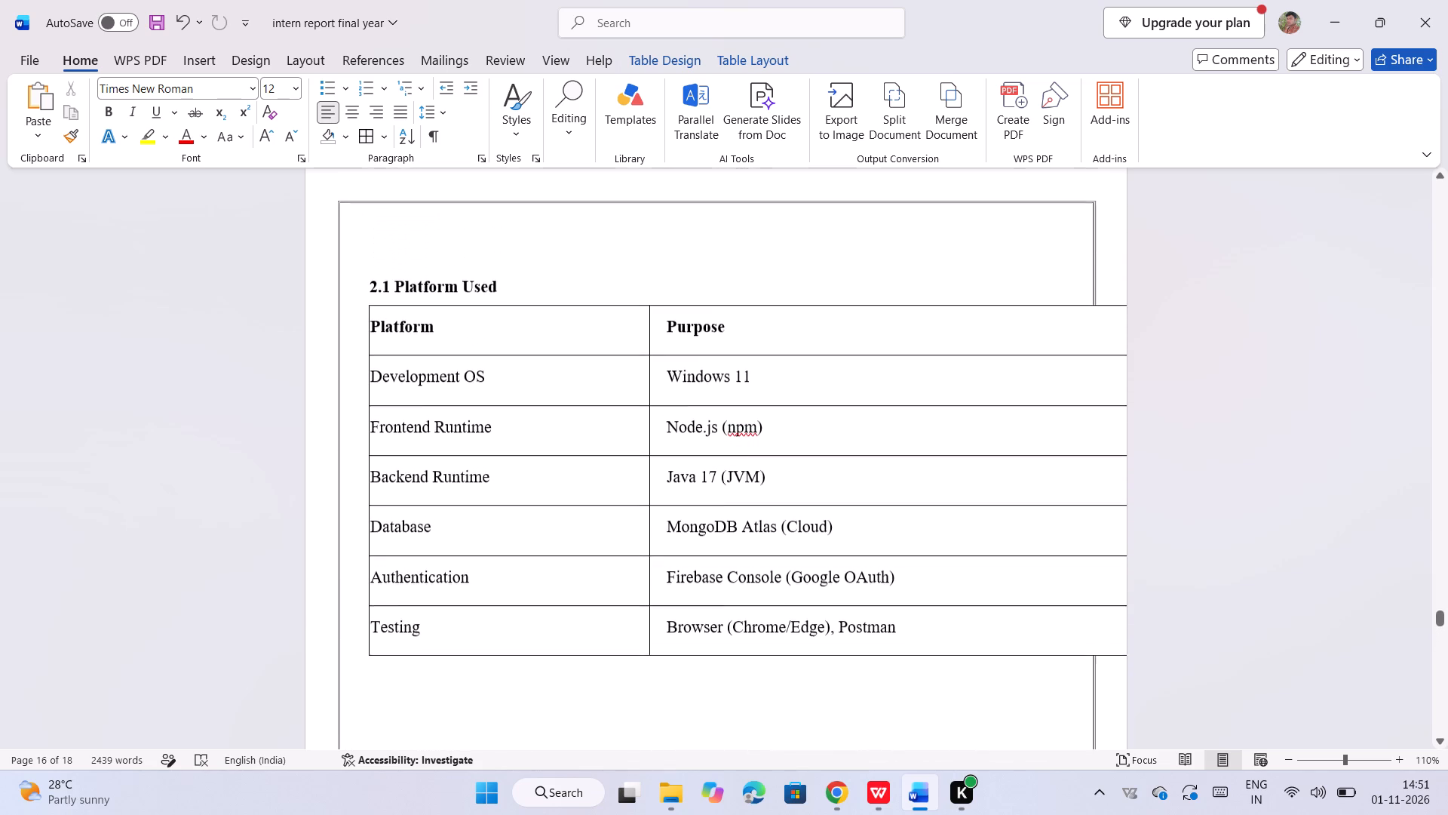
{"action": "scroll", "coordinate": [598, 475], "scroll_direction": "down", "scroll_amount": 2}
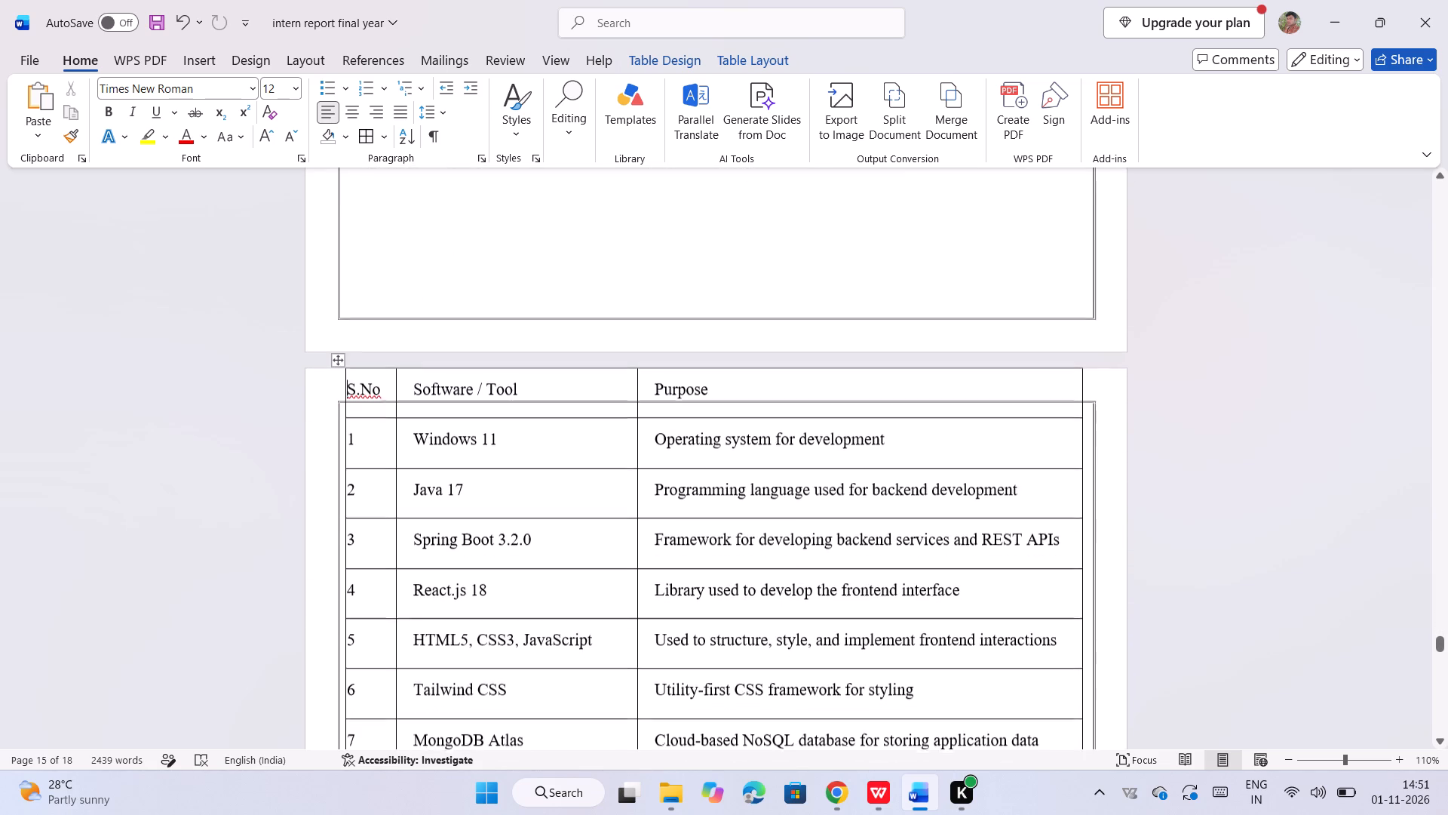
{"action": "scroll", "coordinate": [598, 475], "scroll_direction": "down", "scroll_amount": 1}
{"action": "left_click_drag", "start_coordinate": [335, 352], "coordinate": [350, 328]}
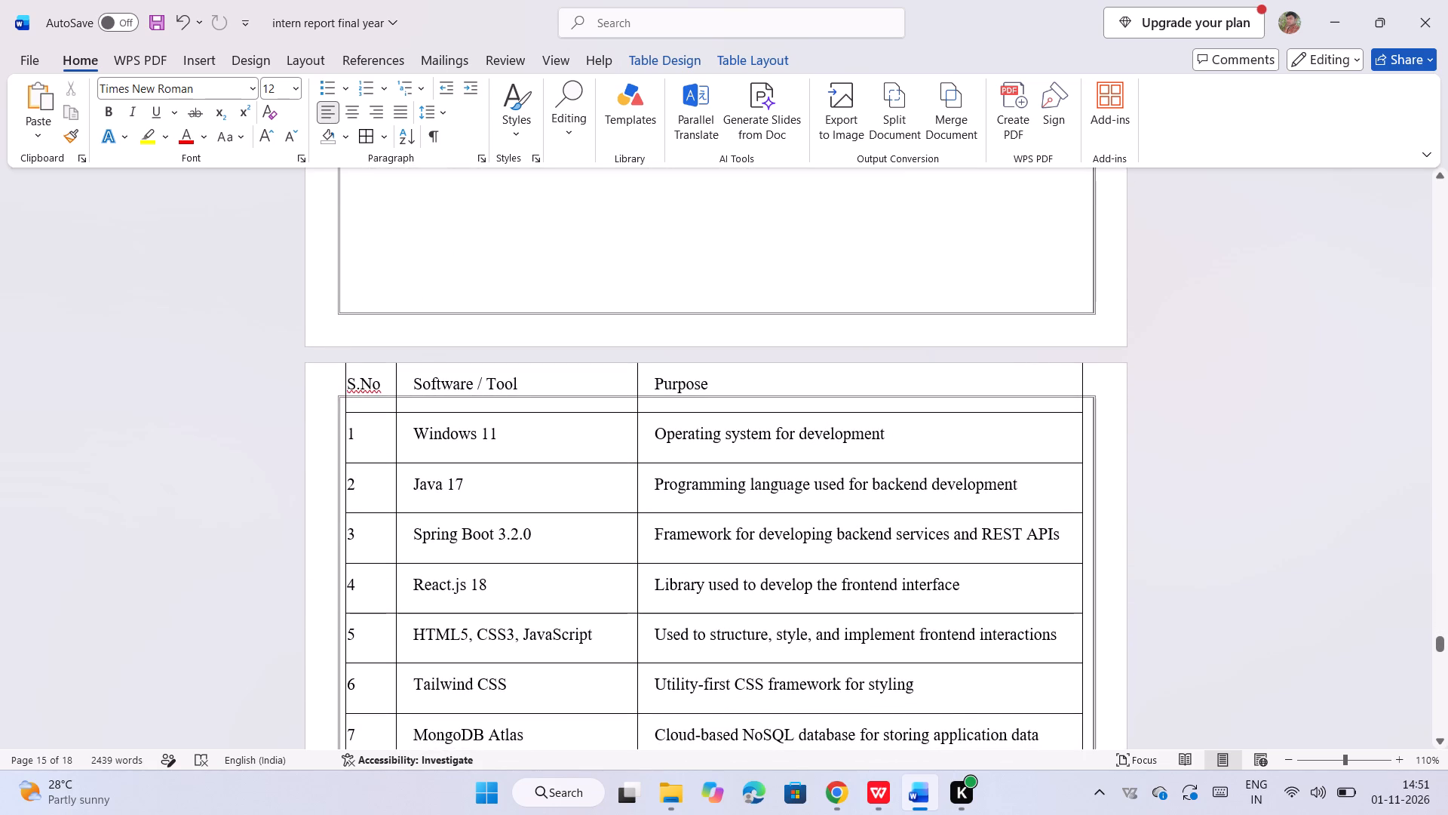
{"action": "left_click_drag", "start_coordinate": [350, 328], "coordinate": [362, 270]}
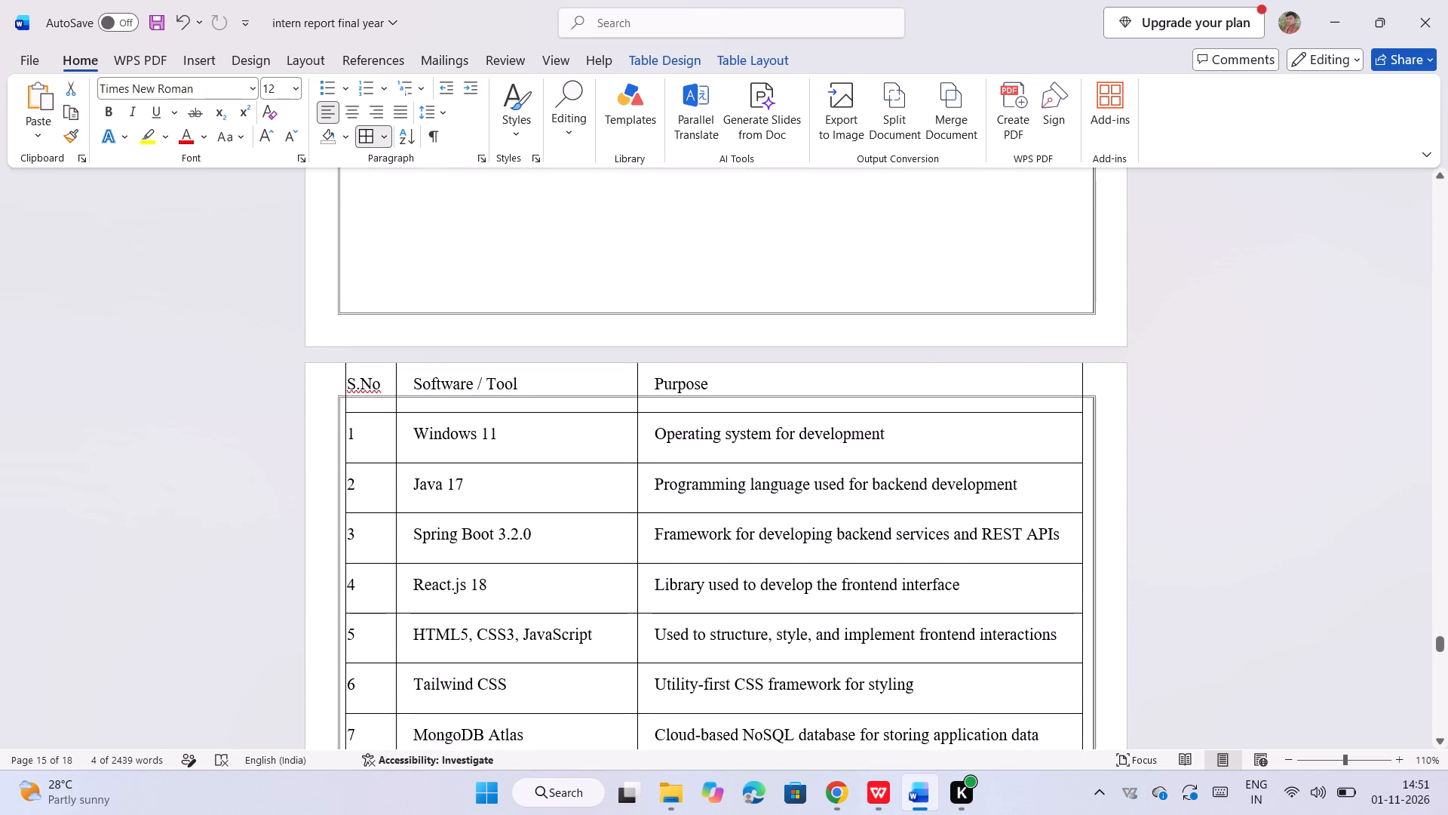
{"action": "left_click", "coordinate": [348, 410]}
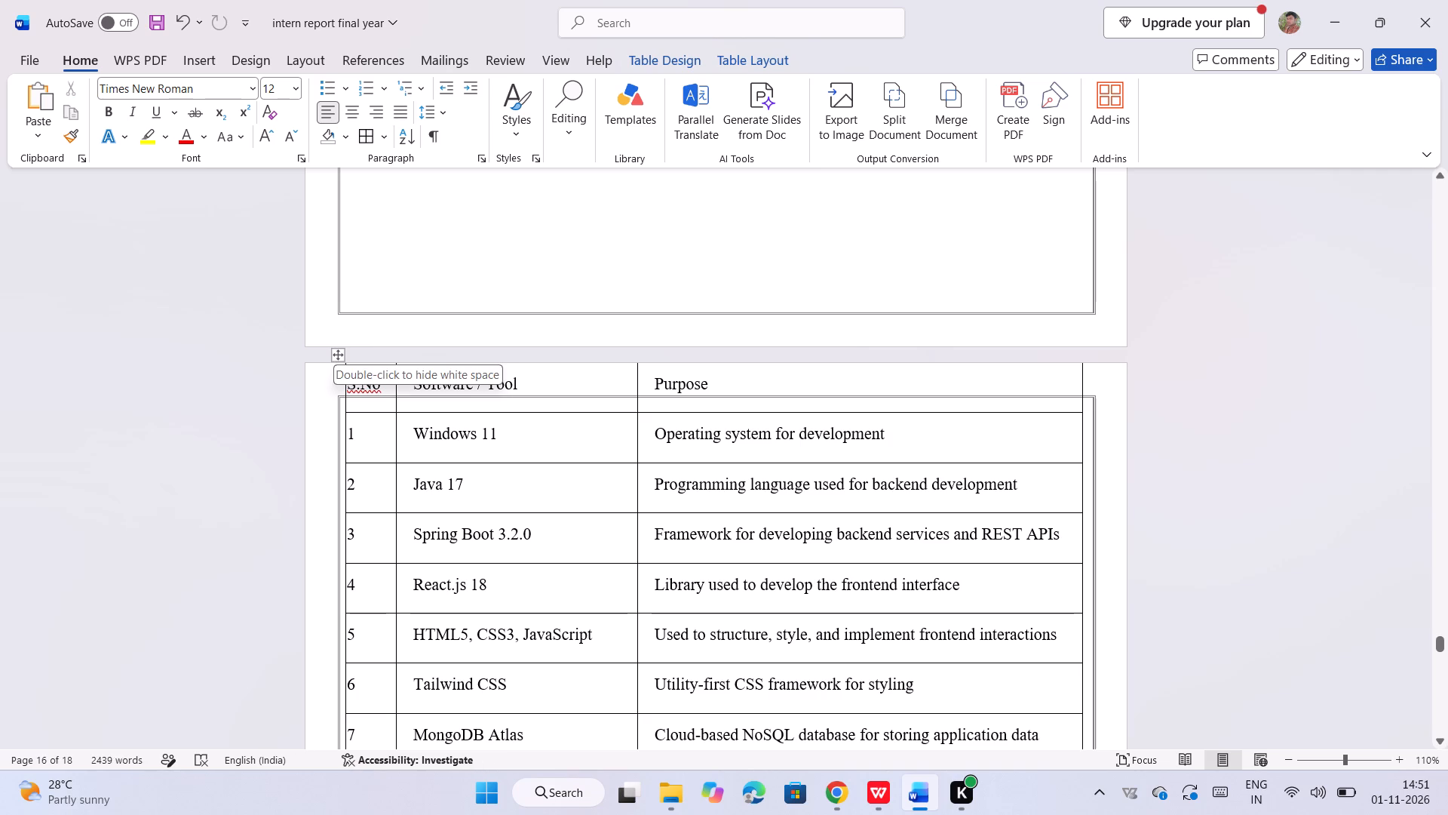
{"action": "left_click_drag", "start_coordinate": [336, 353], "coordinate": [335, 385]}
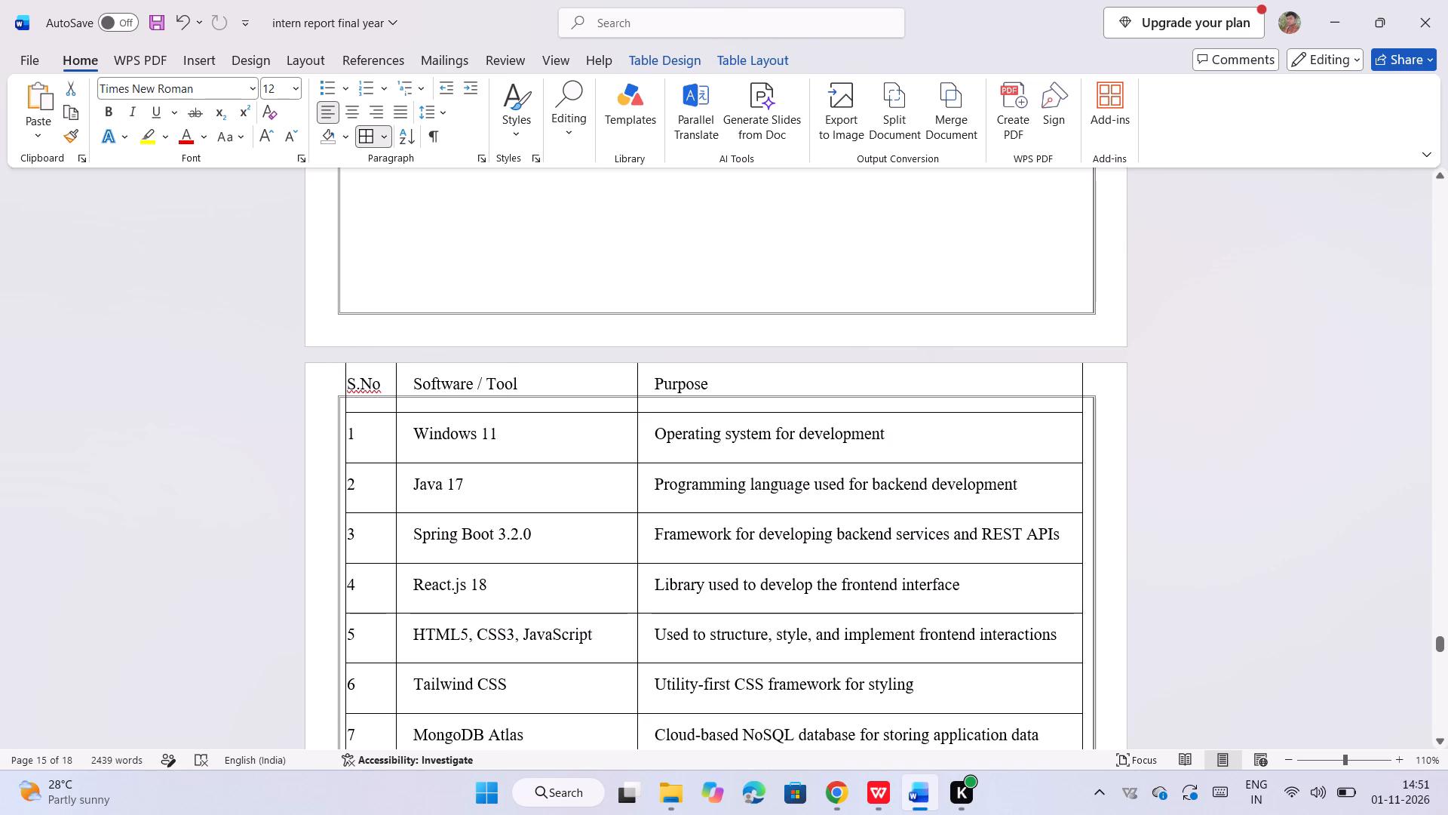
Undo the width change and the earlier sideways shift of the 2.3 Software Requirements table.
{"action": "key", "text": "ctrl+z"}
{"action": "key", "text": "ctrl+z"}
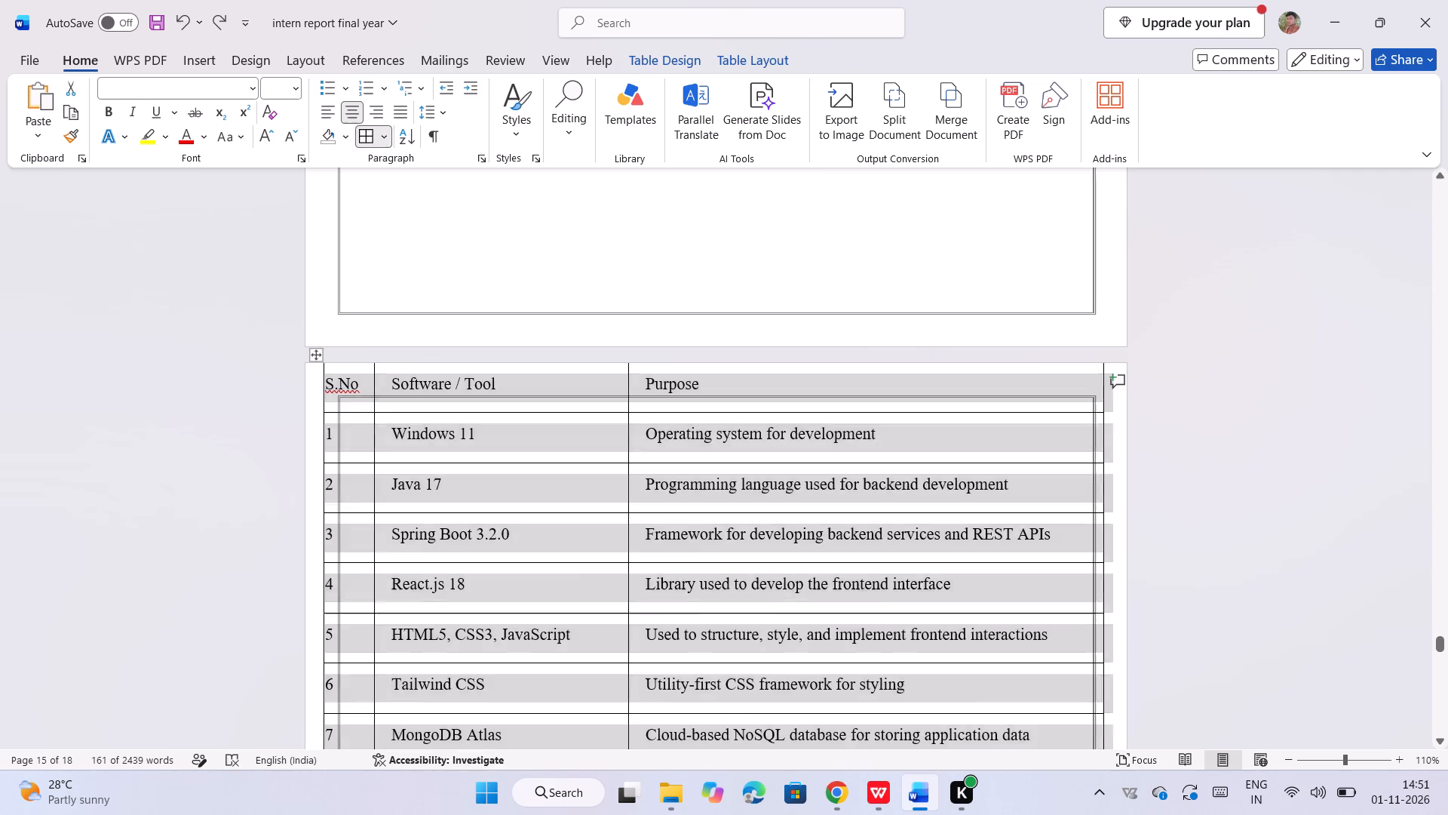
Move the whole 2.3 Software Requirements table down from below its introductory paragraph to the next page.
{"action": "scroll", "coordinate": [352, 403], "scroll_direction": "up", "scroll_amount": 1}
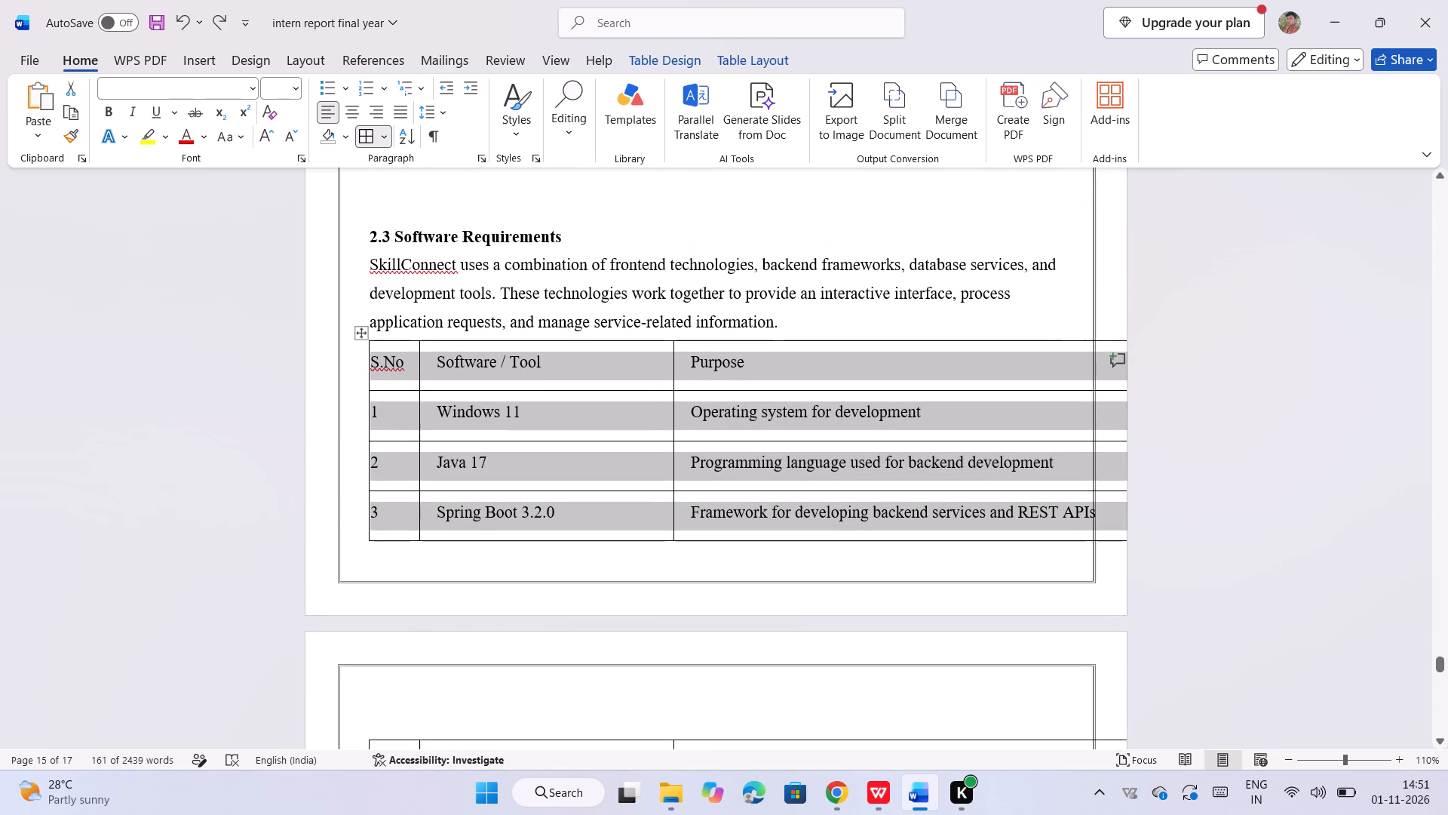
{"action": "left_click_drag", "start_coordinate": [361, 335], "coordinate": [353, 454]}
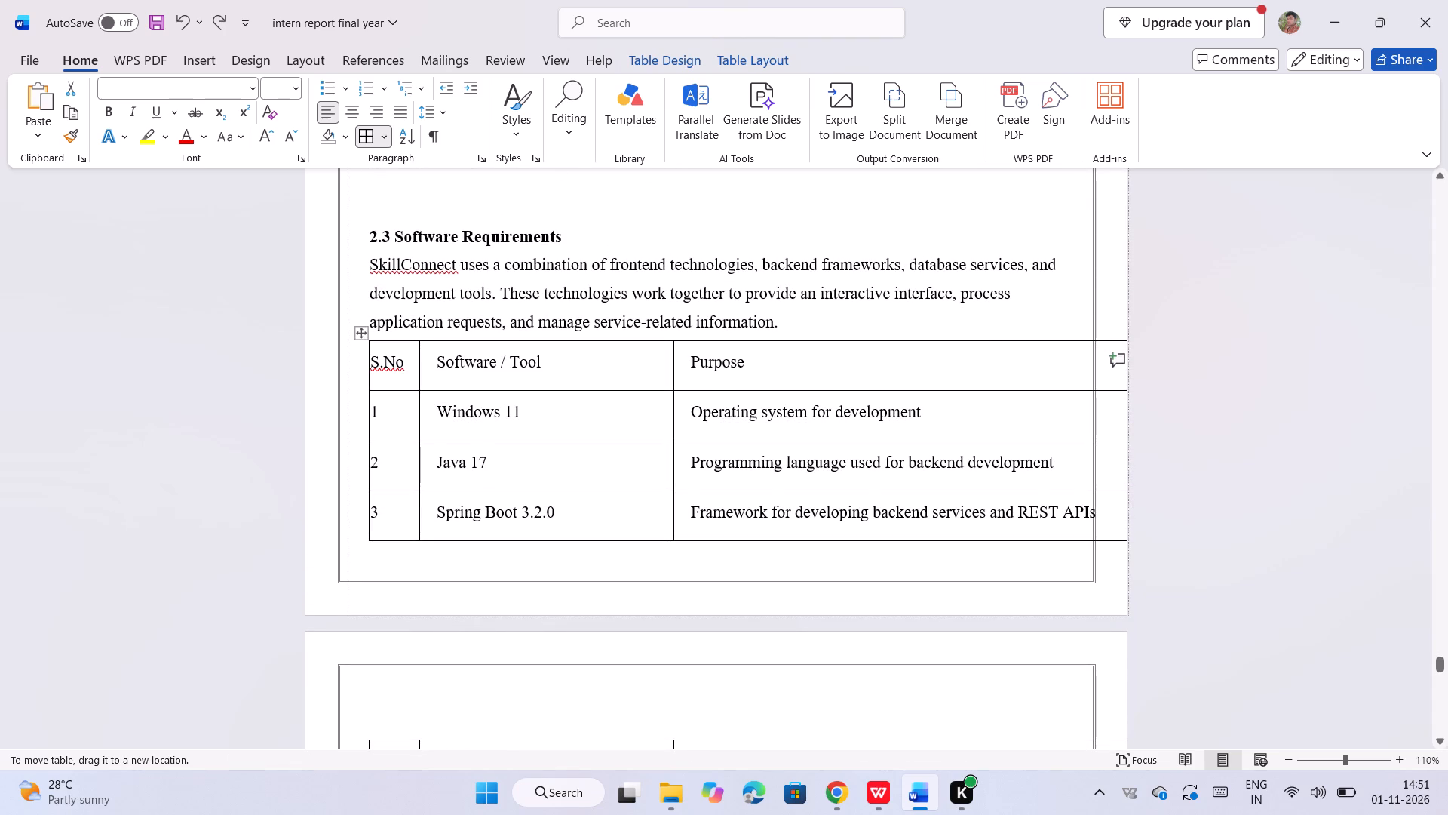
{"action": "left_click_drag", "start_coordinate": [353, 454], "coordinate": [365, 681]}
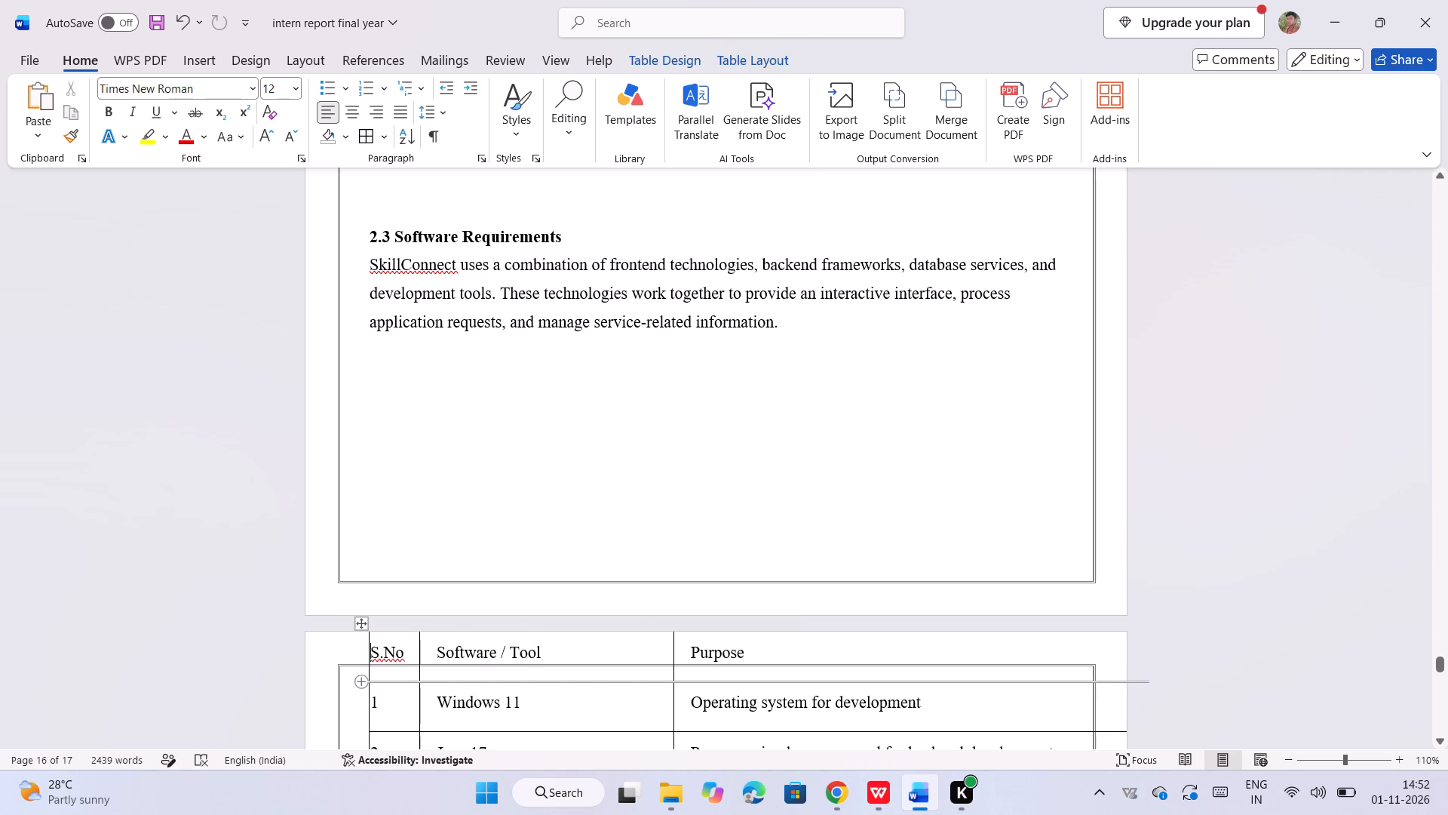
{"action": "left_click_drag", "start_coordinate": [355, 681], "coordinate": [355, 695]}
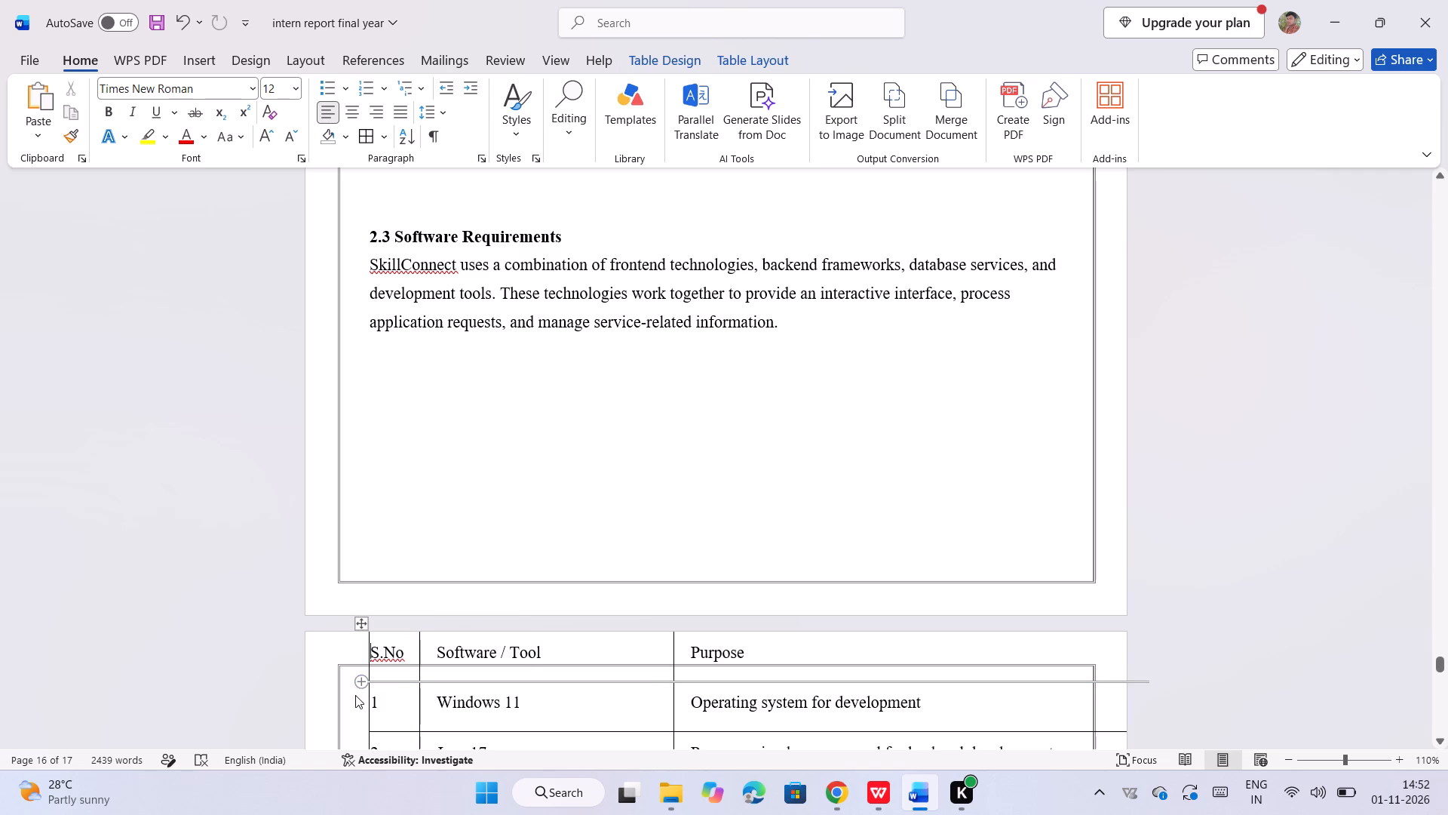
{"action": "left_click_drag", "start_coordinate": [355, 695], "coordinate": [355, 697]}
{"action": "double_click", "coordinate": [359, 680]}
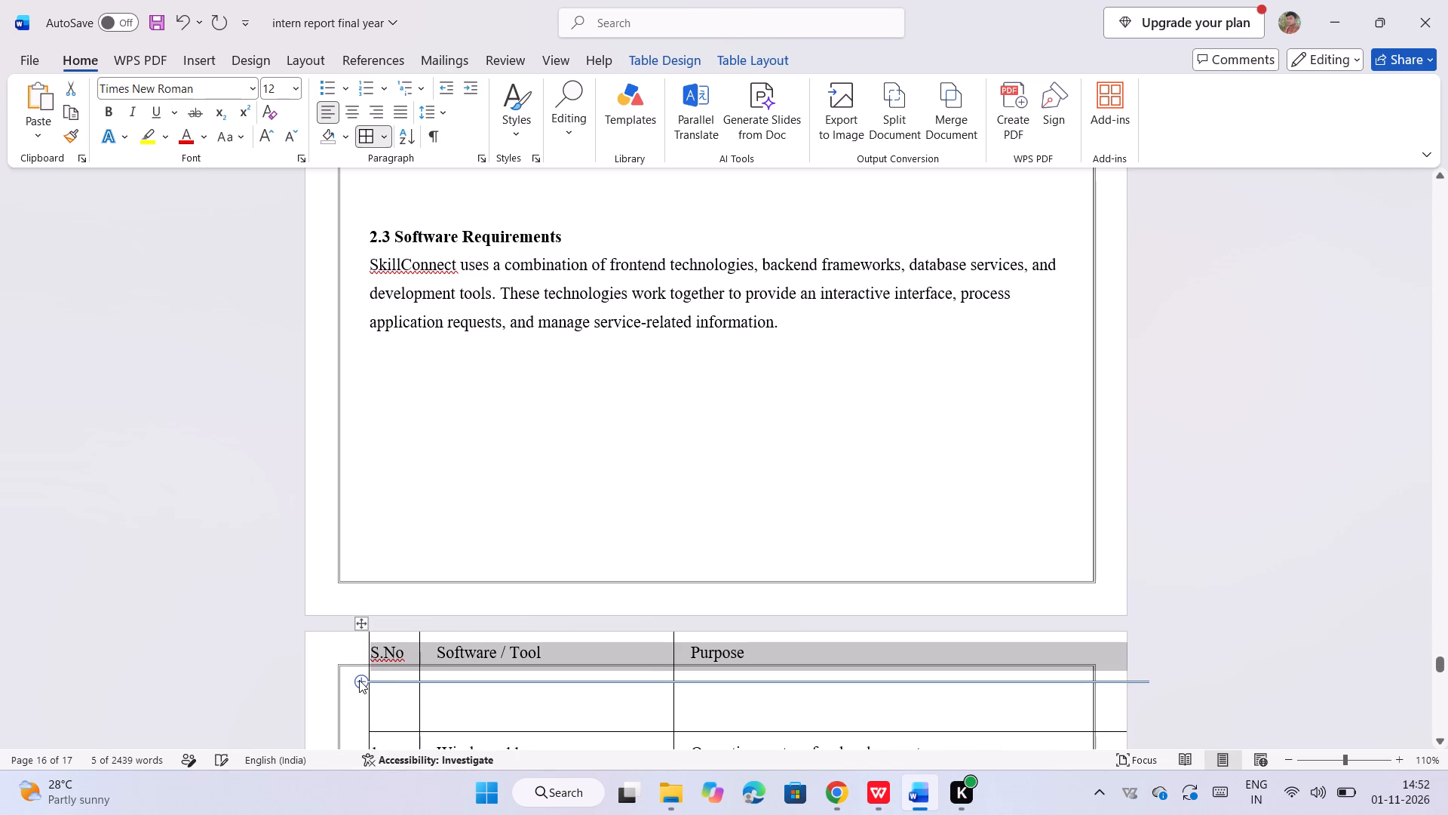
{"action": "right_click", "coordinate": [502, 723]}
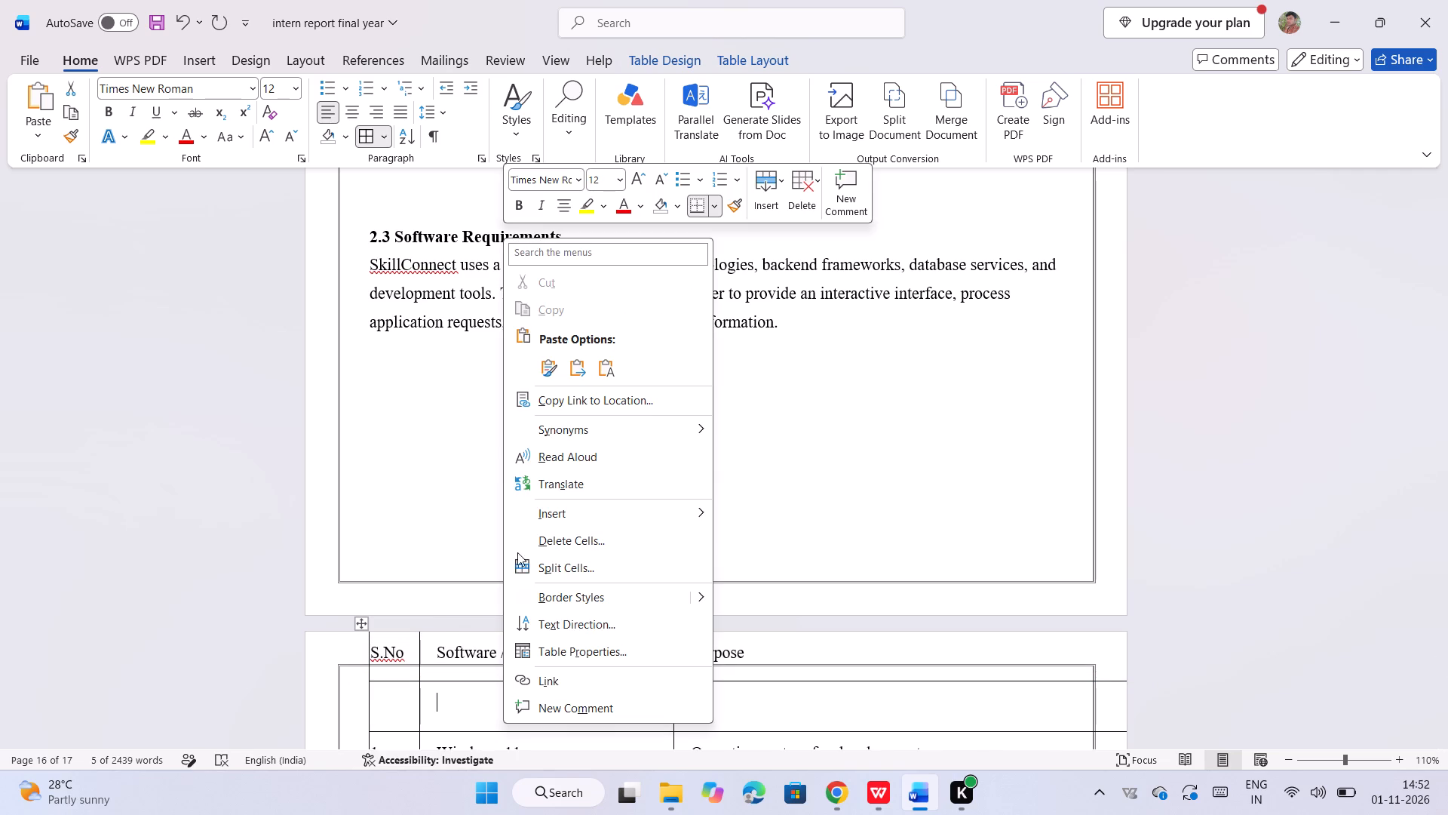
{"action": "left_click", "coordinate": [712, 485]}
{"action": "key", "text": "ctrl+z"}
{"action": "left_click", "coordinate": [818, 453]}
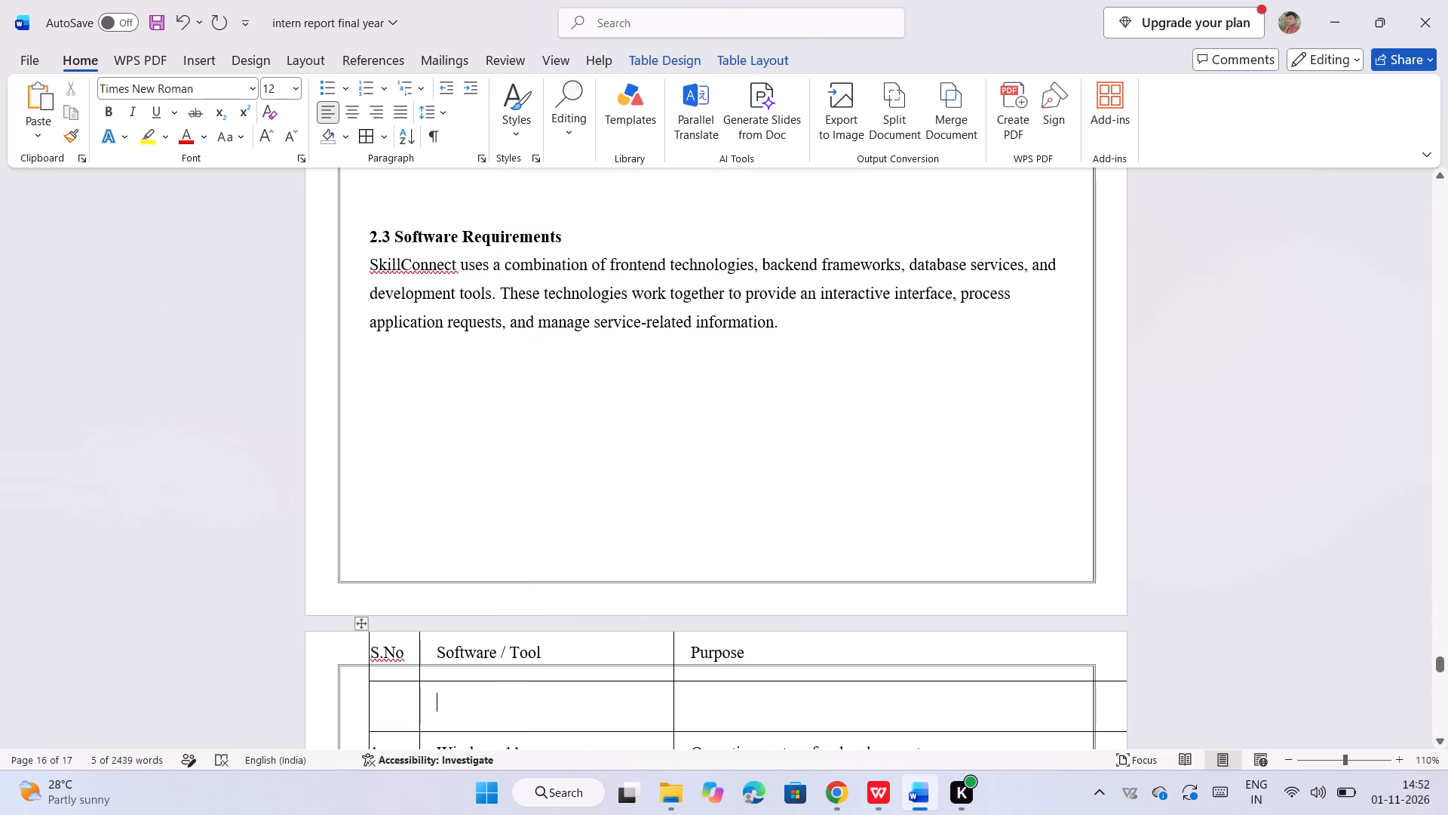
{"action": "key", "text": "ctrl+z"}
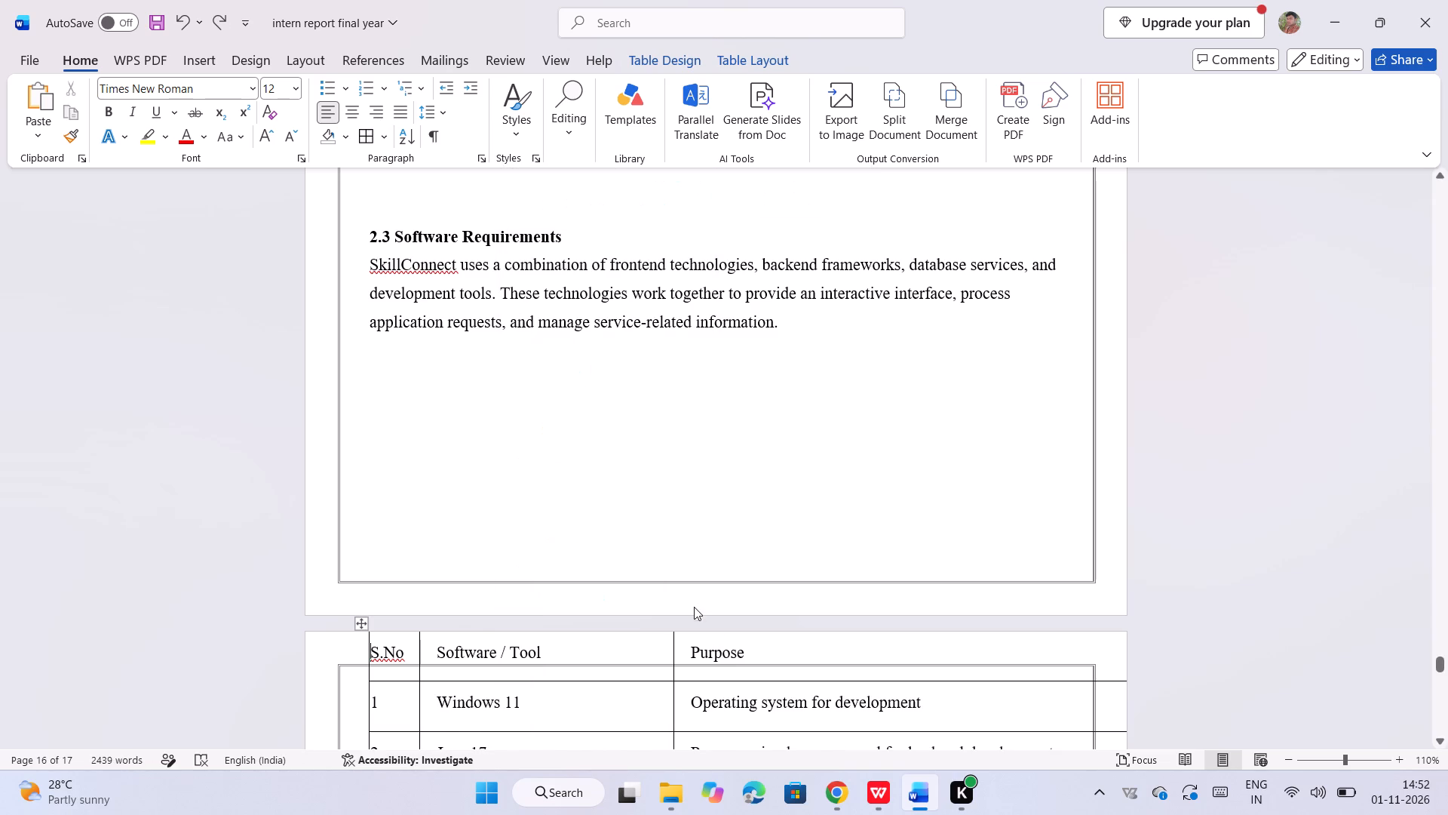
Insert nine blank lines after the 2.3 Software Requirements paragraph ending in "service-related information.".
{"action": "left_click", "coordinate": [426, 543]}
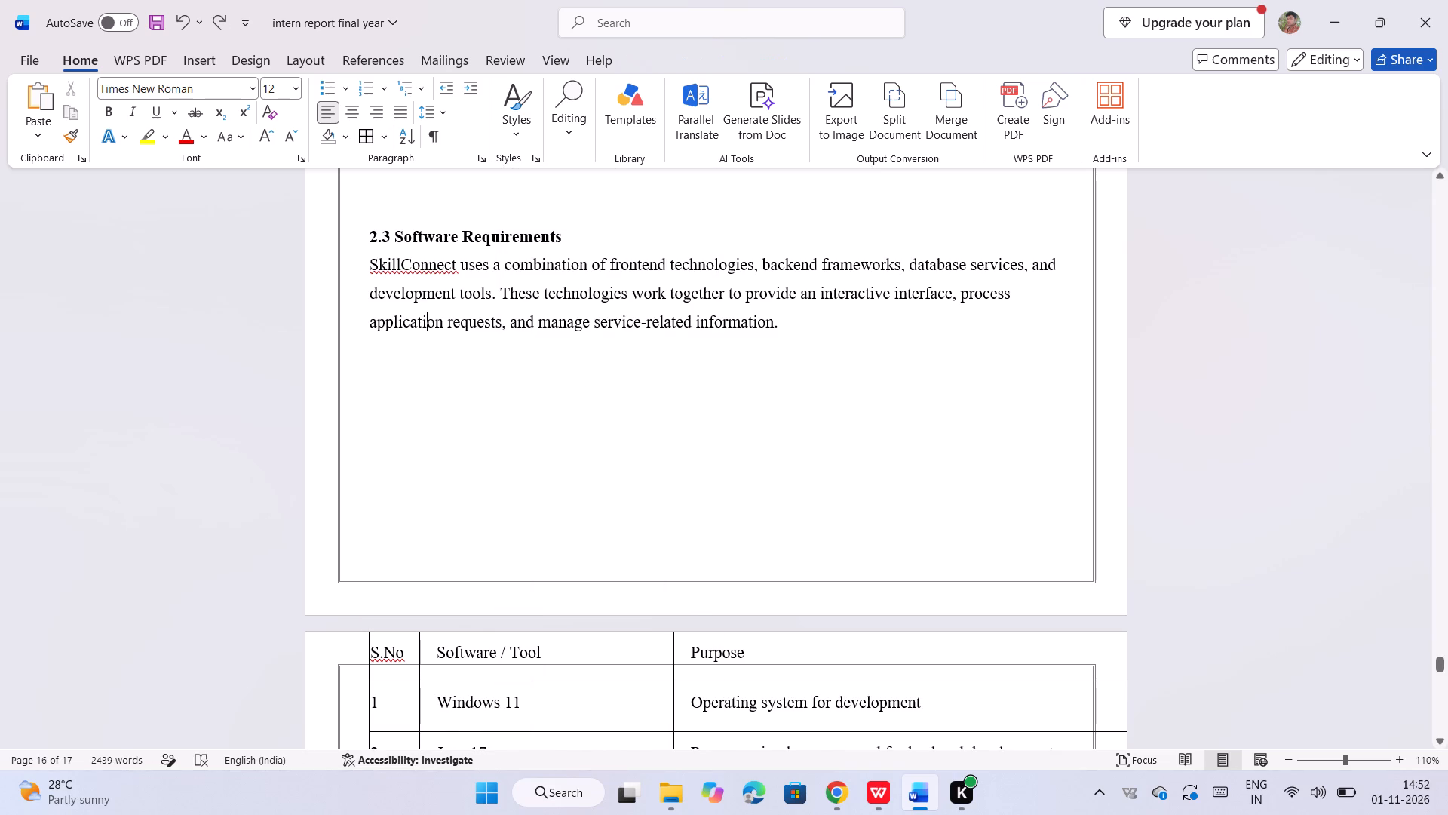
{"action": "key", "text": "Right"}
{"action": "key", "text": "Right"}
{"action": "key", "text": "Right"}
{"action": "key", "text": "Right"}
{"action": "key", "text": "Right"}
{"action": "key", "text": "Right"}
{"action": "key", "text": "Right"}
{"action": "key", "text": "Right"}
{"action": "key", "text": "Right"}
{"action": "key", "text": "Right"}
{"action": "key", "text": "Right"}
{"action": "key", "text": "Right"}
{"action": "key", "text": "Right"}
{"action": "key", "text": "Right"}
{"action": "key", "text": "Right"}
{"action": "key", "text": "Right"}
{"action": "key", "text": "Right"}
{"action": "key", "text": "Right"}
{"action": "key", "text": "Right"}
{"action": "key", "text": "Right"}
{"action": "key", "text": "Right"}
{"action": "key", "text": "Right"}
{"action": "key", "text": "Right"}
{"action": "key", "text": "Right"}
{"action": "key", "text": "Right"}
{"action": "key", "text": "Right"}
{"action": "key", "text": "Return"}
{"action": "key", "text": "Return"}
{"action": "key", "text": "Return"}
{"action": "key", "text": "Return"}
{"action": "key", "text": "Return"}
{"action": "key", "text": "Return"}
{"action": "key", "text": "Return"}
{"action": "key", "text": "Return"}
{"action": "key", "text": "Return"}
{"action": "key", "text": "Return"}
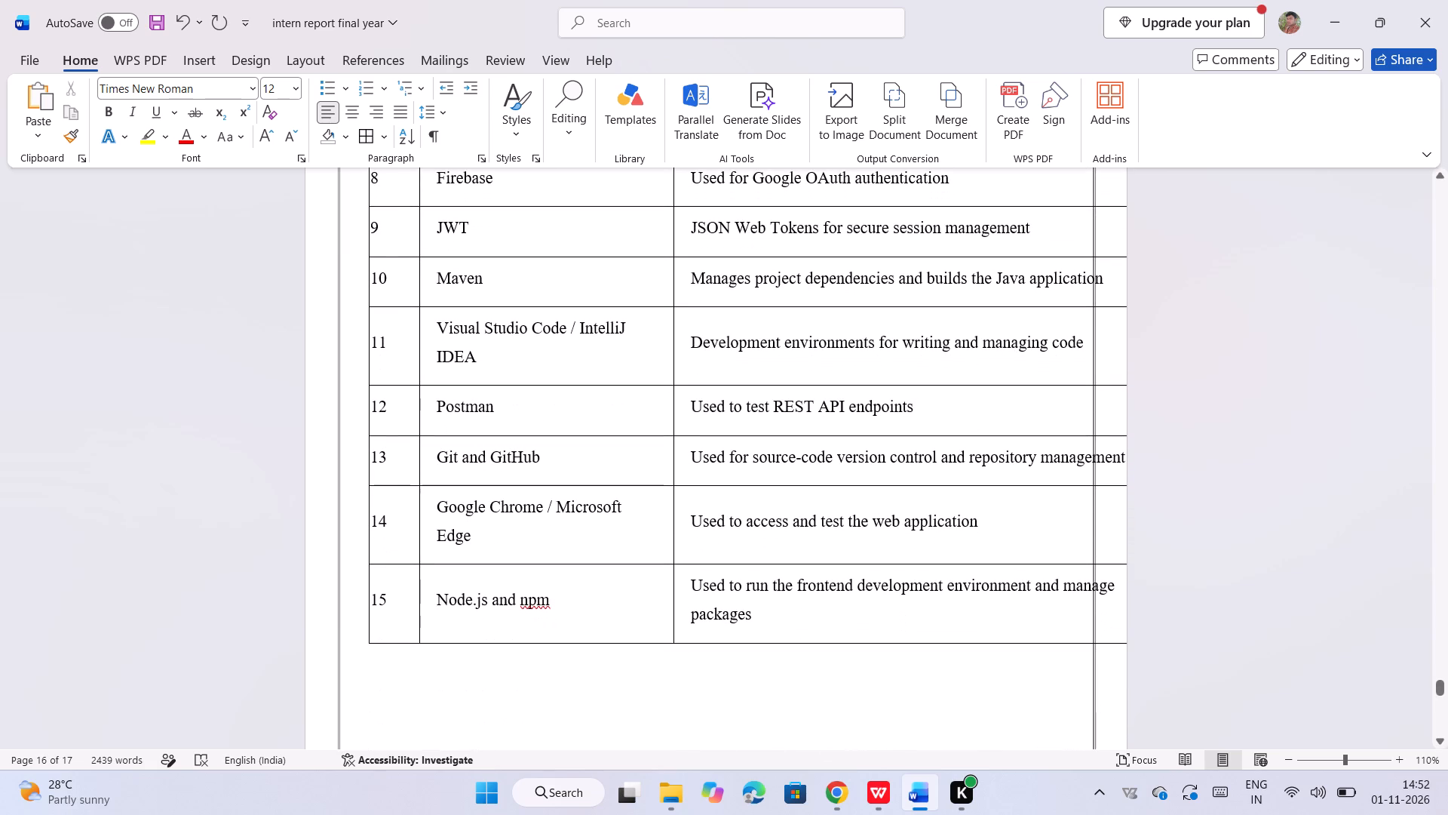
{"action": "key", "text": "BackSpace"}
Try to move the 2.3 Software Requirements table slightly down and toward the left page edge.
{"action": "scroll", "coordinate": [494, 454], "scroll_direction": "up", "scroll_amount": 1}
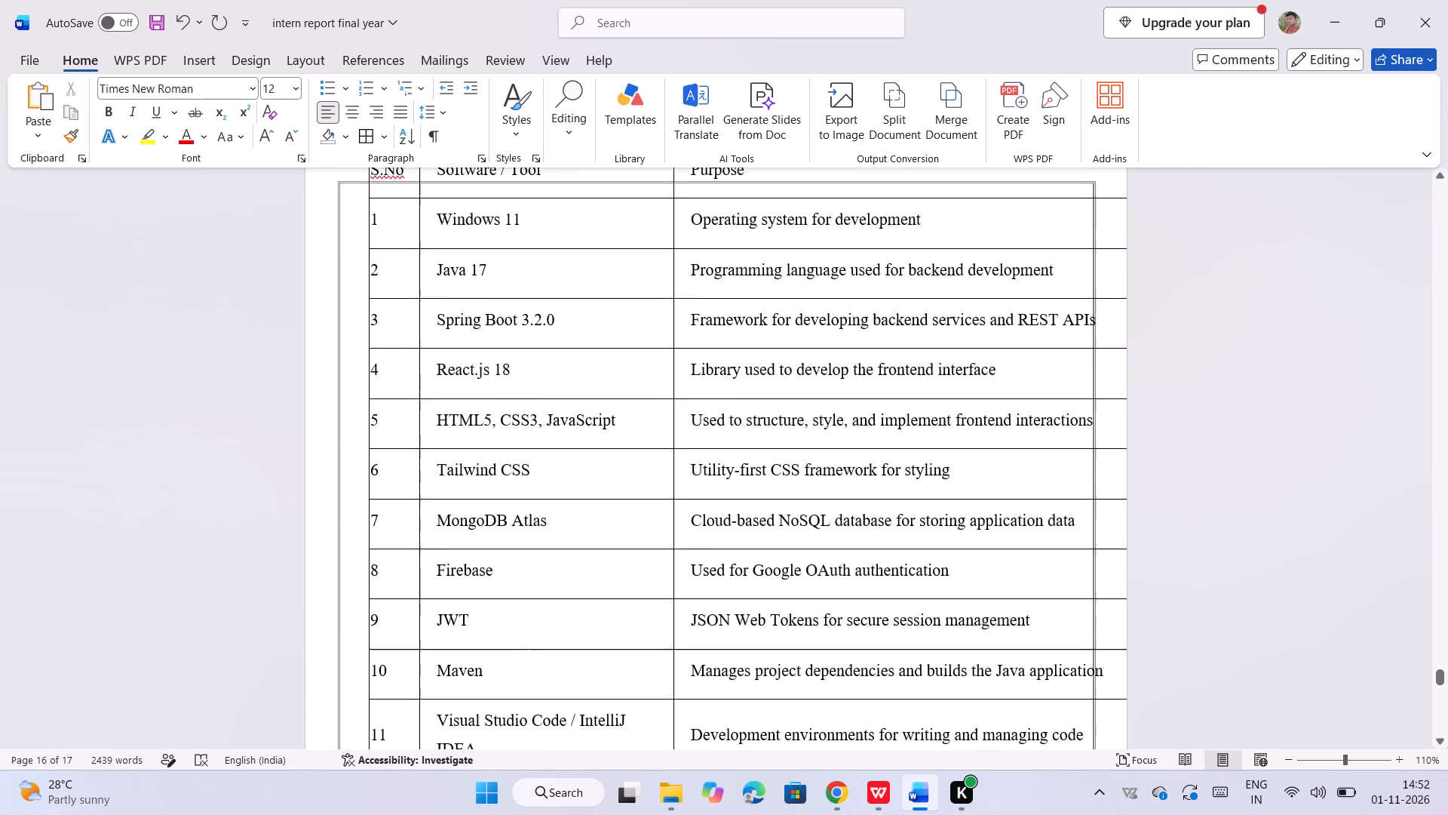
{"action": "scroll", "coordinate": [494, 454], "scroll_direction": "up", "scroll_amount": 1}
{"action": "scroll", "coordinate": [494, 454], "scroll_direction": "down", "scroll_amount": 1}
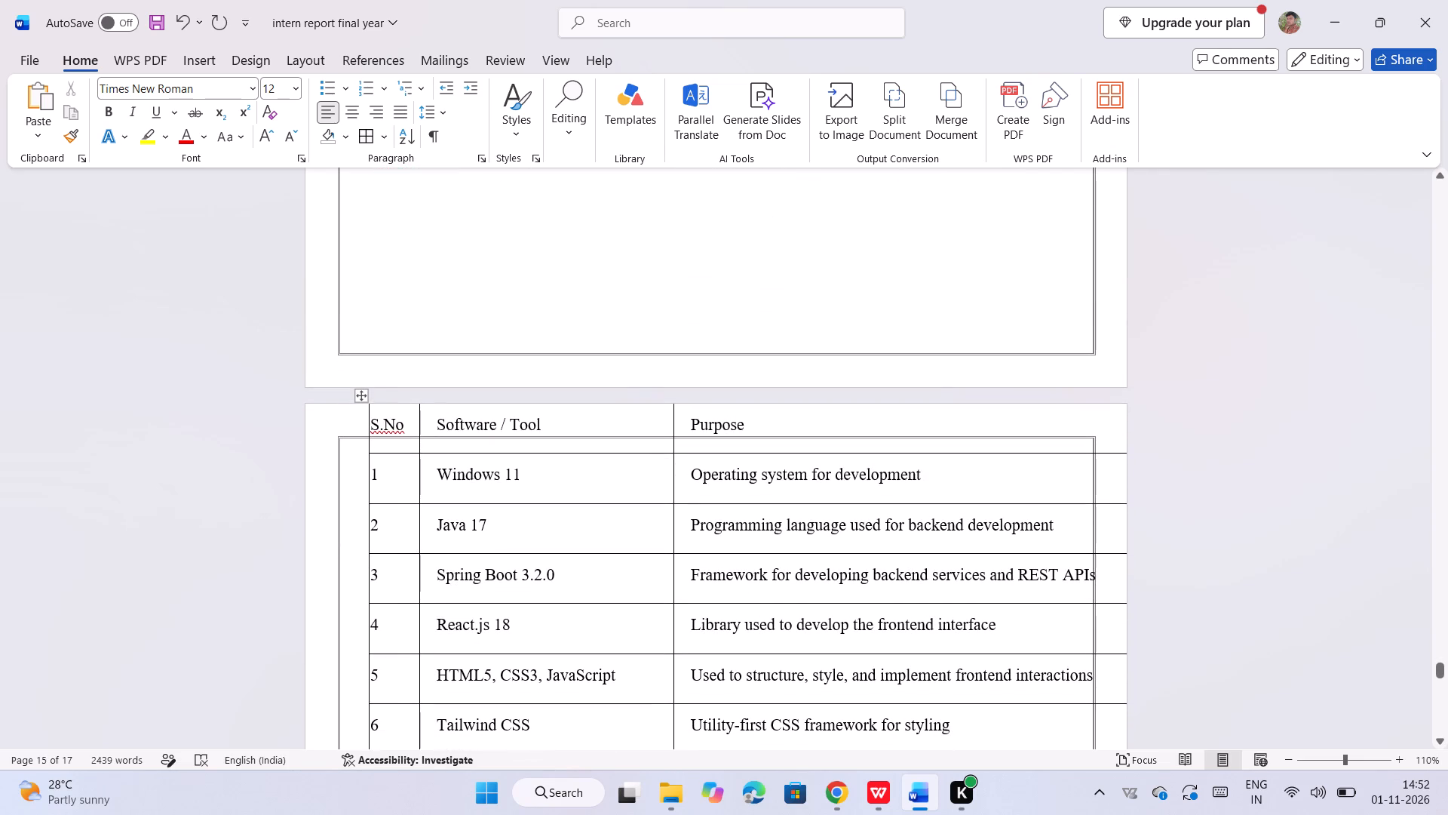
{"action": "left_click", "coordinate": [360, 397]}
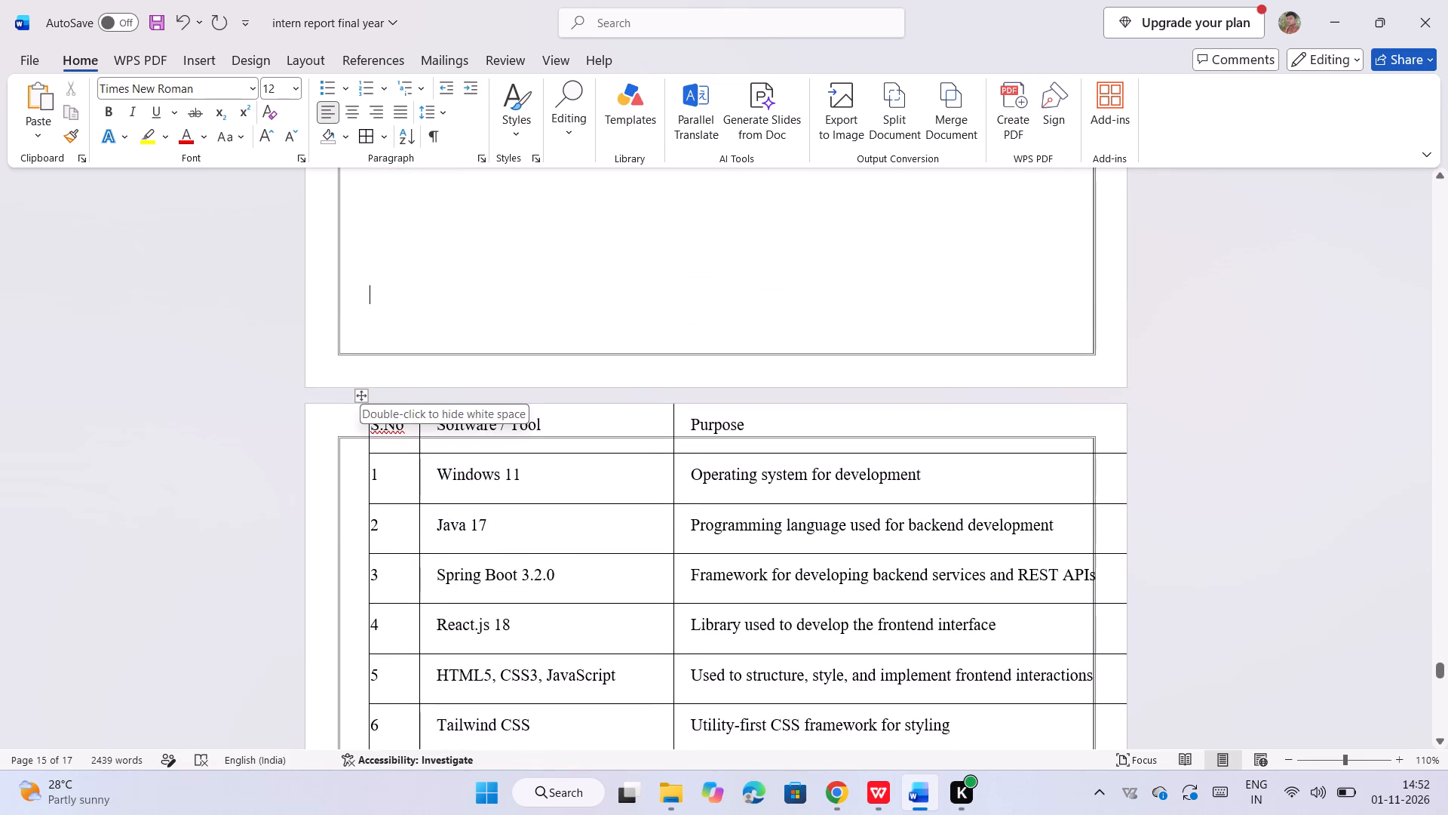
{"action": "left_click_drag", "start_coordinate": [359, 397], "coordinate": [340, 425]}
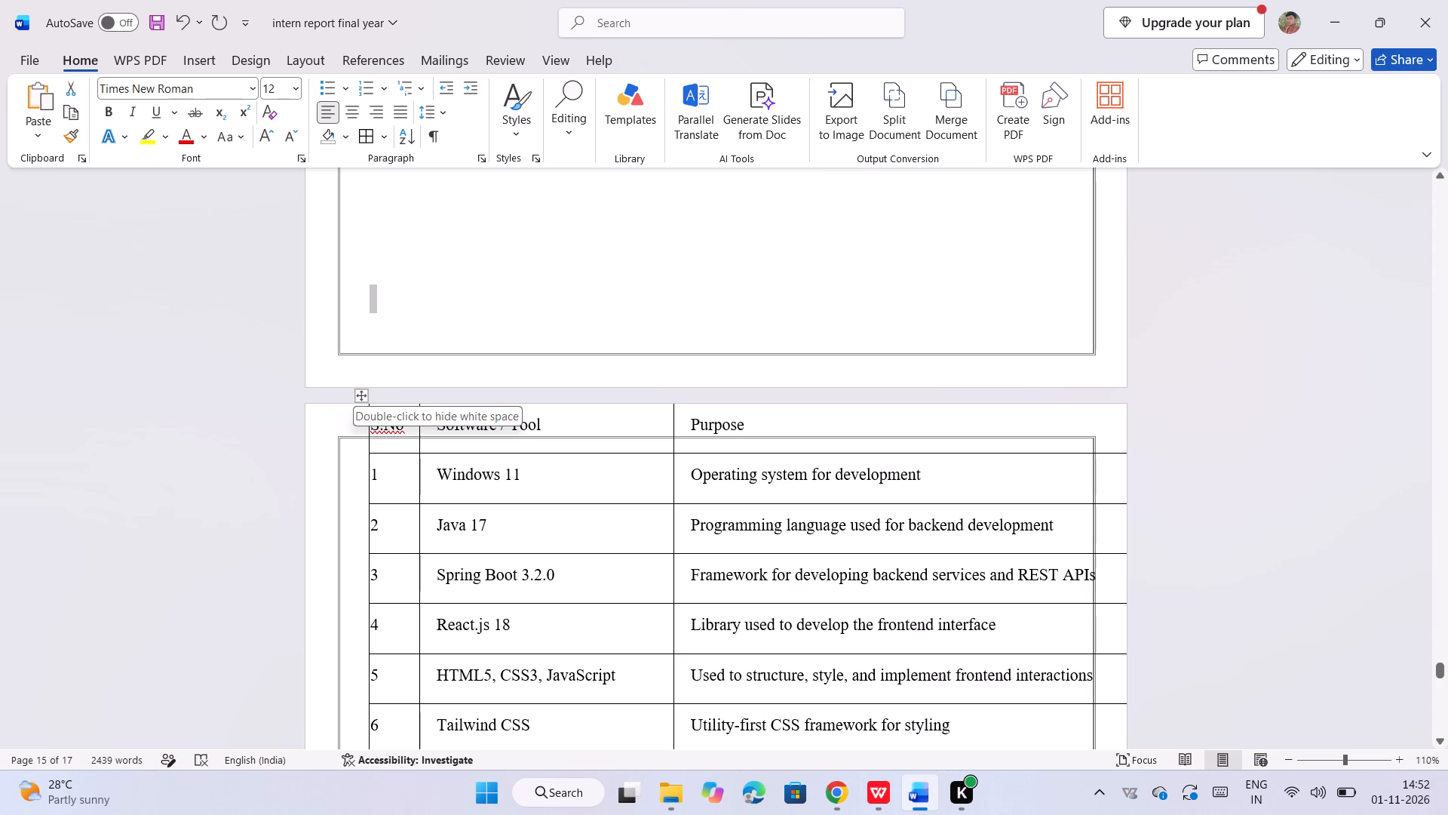
Undo the added blank lines, the 2.3 Software Requirements table's move to the next page, and its All Borders formatting.
{"action": "key", "text": "ctrl+z"}
{"action": "key", "text": "ctrl+z"}
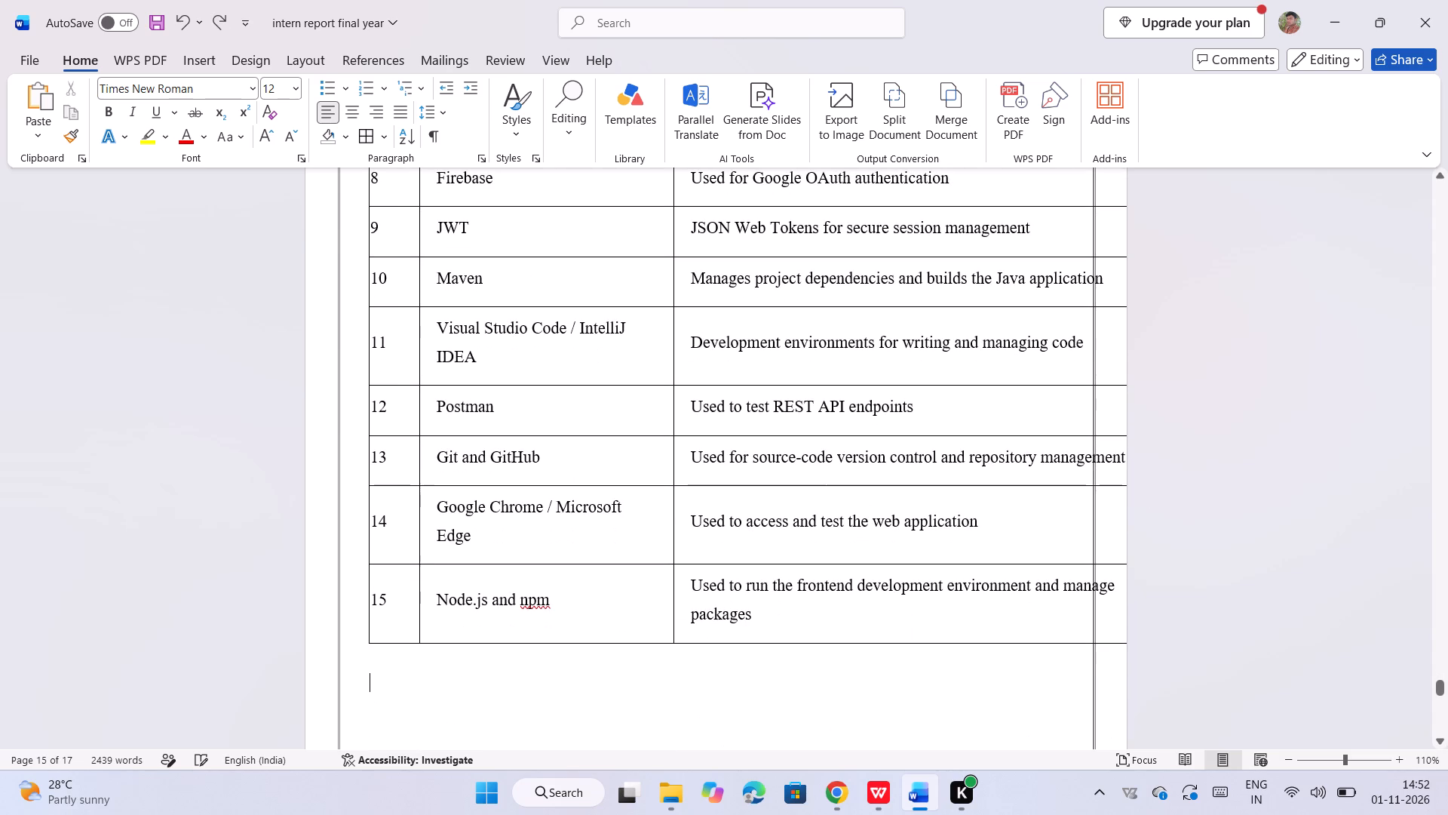
{"action": "key", "text": "ctrl+z"}
{"action": "key", "text": "ctrl+z"}
{"action": "key", "text": "ctrl+z"}
{"action": "key", "text": "ctrl+z"}
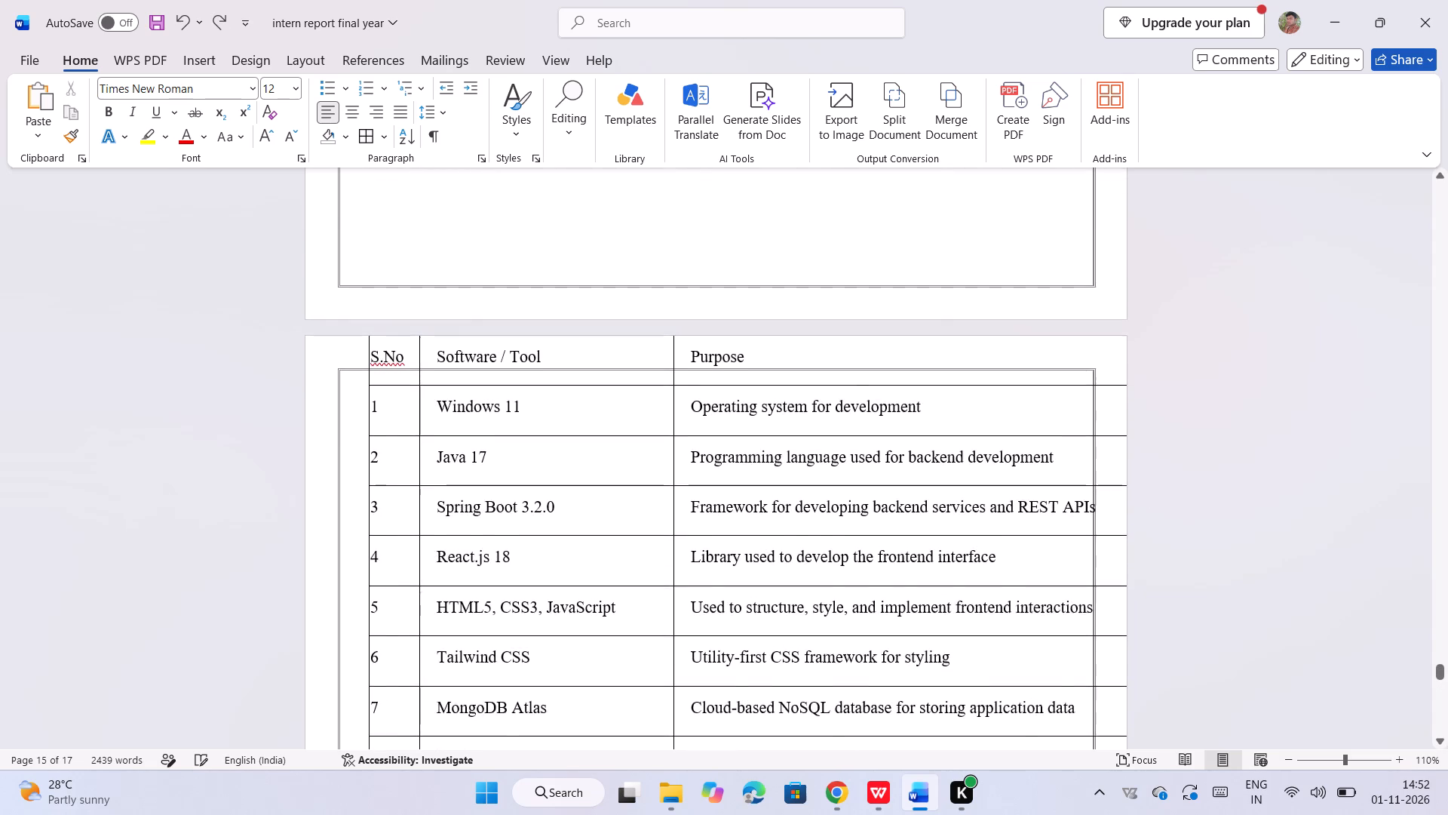
{"action": "key", "text": "ctrl+z"}
{"action": "key", "text": "ctrl+z"}
{"action": "key", "text": "ctrl+z"}
{"action": "key", "text": "ctrl+z"}
{"action": "key", "text": "ctrl+z"}
{"action": "key", "text": "ctrl+z"}
{"action": "key", "text": "ctrl+z"}
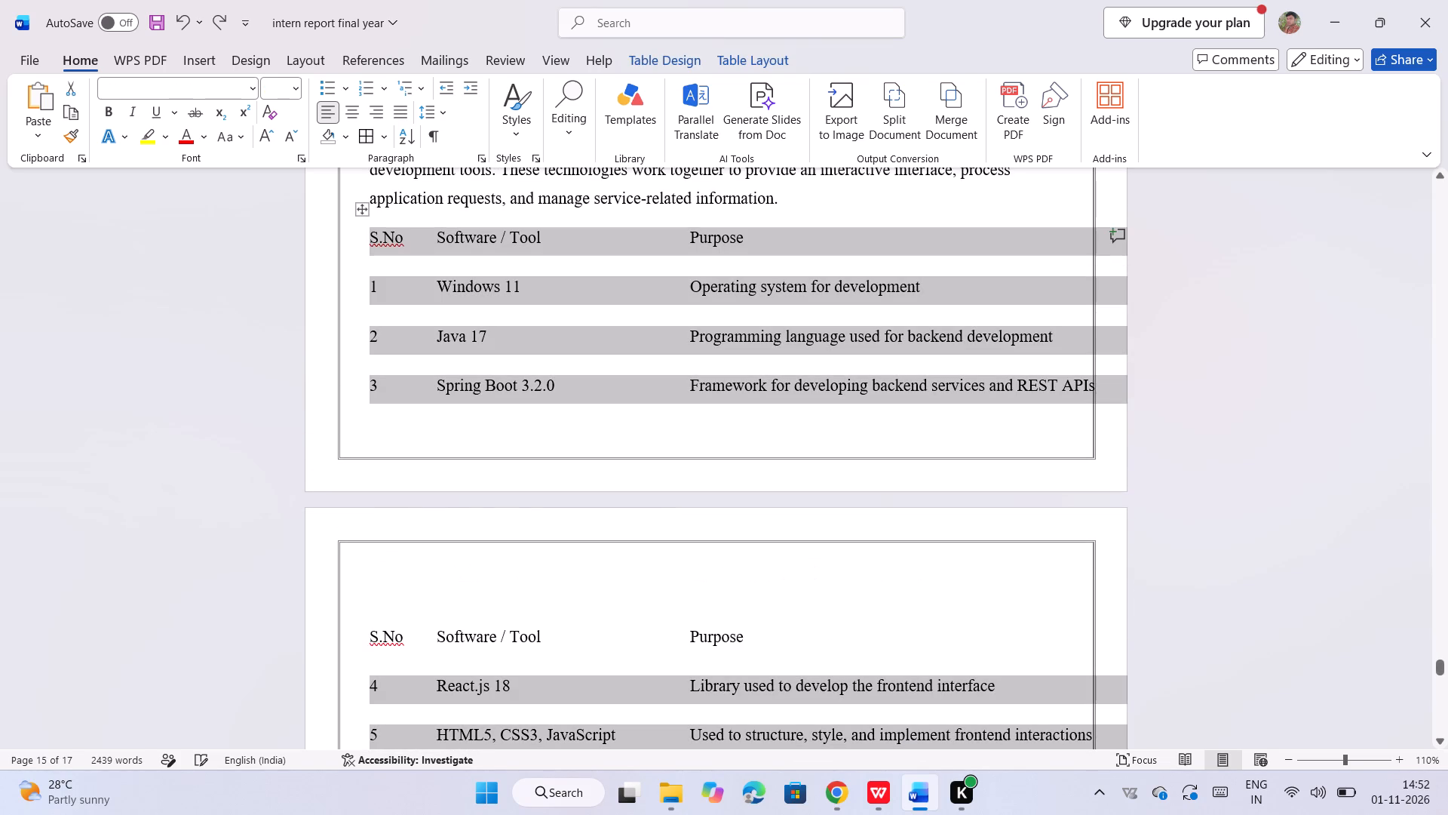
{"action": "scroll", "coordinate": [547, 433], "scroll_direction": "down", "scroll_amount": 1}
{"action": "scroll", "coordinate": [547, 433], "scroll_direction": "left", "scroll_amount": 1}
{"action": "scroll", "coordinate": [547, 433], "scroll_direction": "up", "scroll_amount": 1}
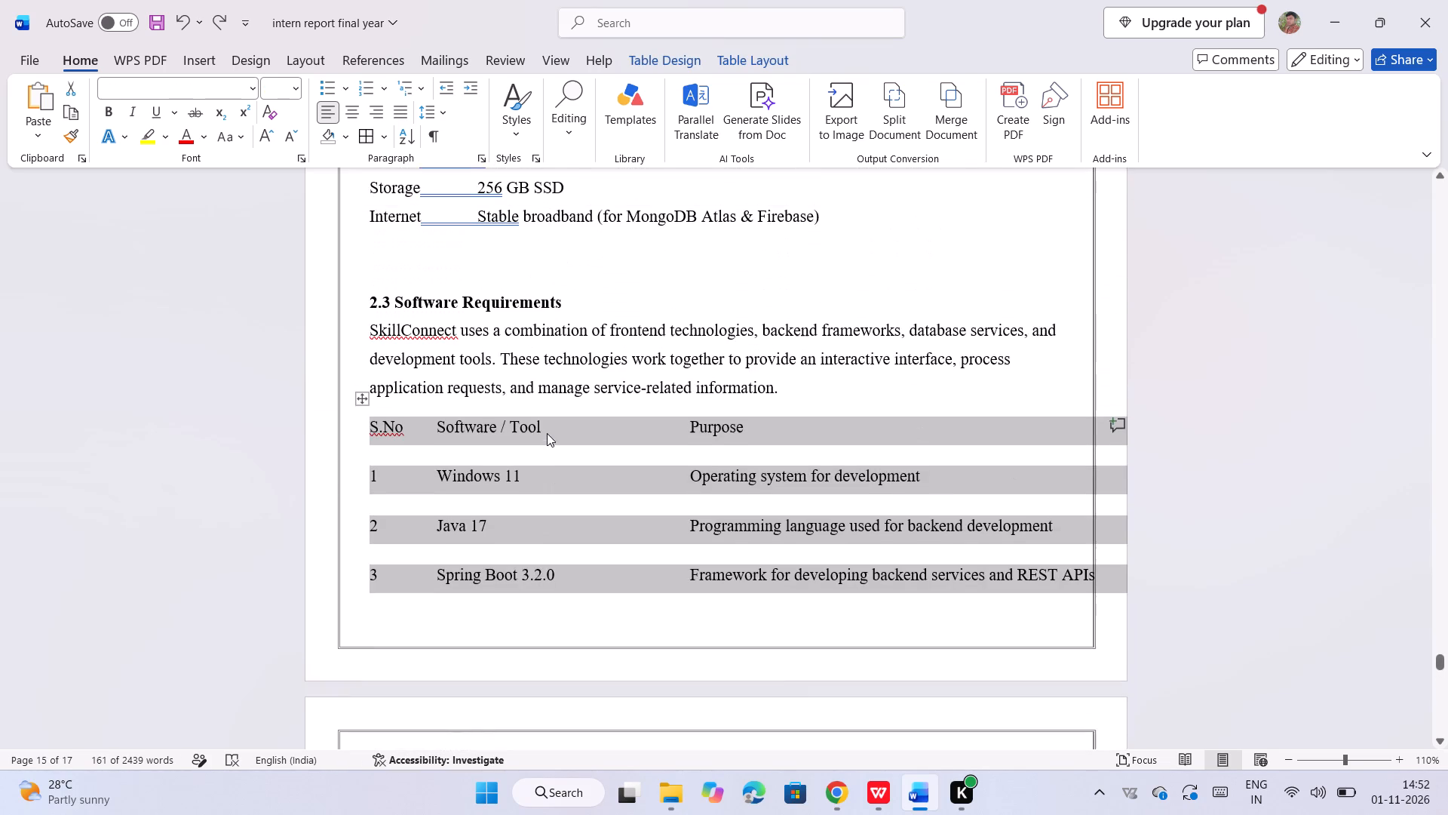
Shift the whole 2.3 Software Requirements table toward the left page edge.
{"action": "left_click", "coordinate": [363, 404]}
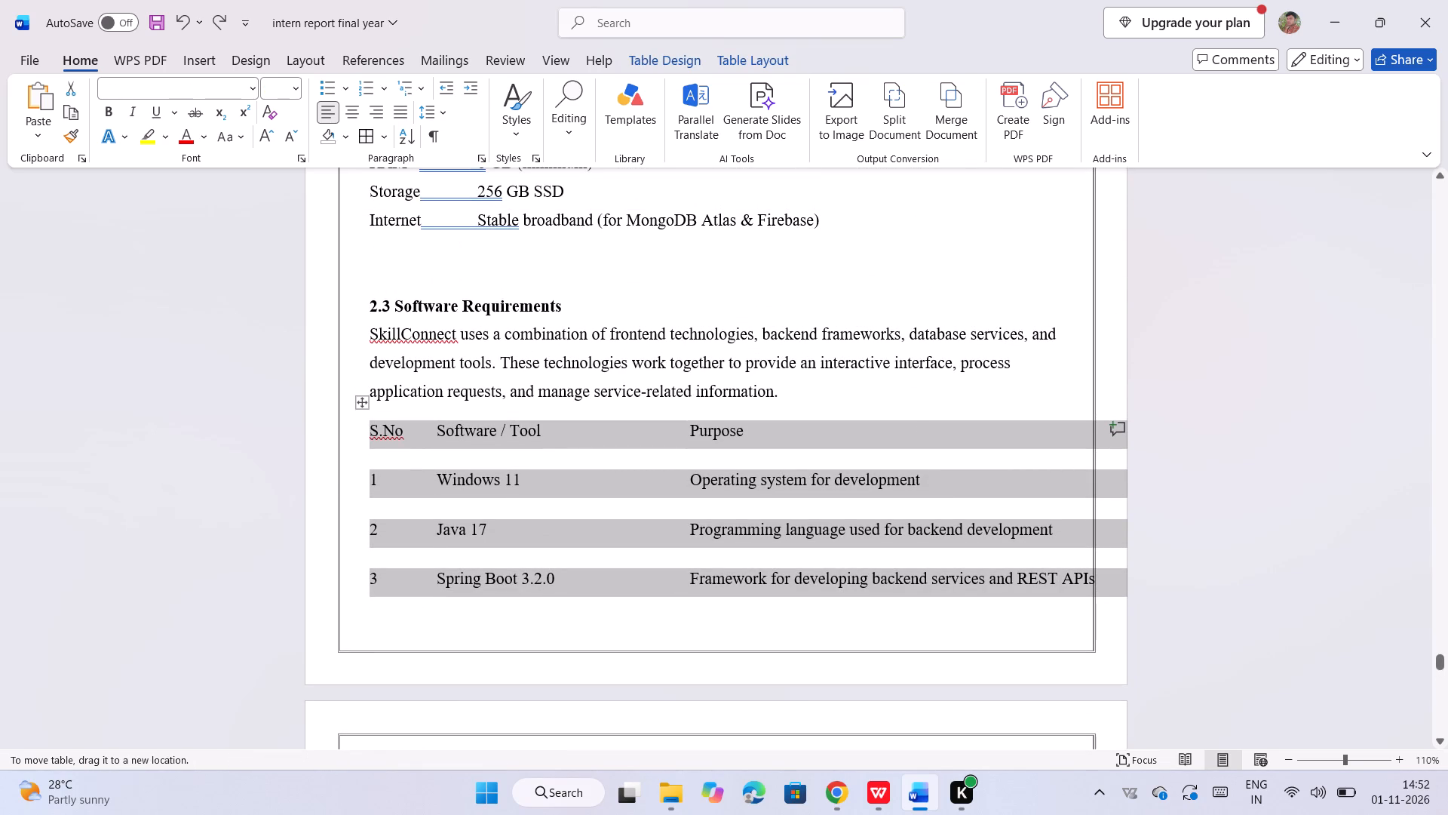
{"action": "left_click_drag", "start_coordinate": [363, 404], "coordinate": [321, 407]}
Examine the pages from the development method list through Chapter 2 to see where the moved software table sits.
{"action": "scroll", "coordinate": [321, 407], "scroll_direction": "up", "scroll_amount": 2}
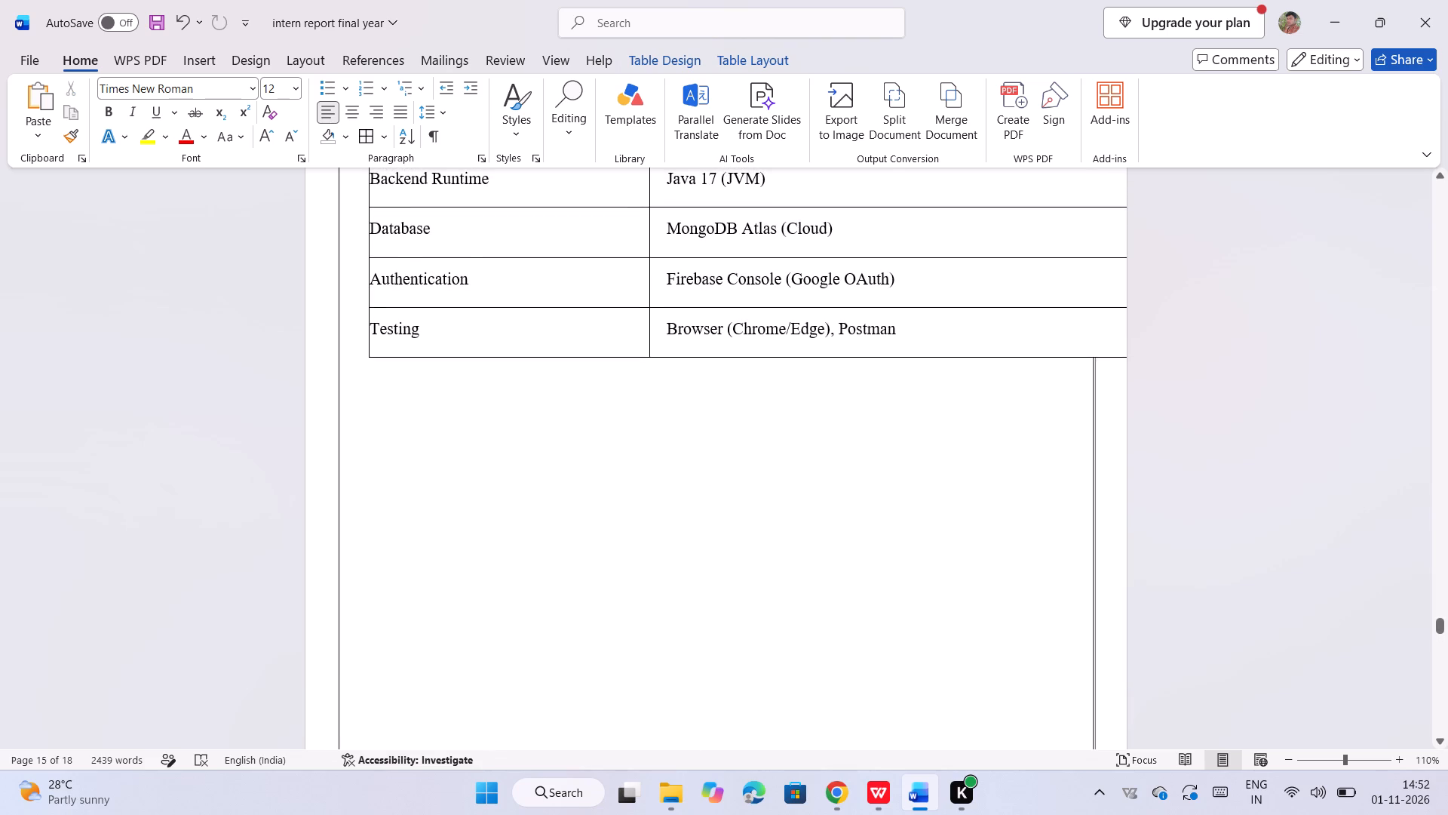
{"action": "scroll", "coordinate": [321, 407], "scroll_direction": "up", "scroll_amount": 1}
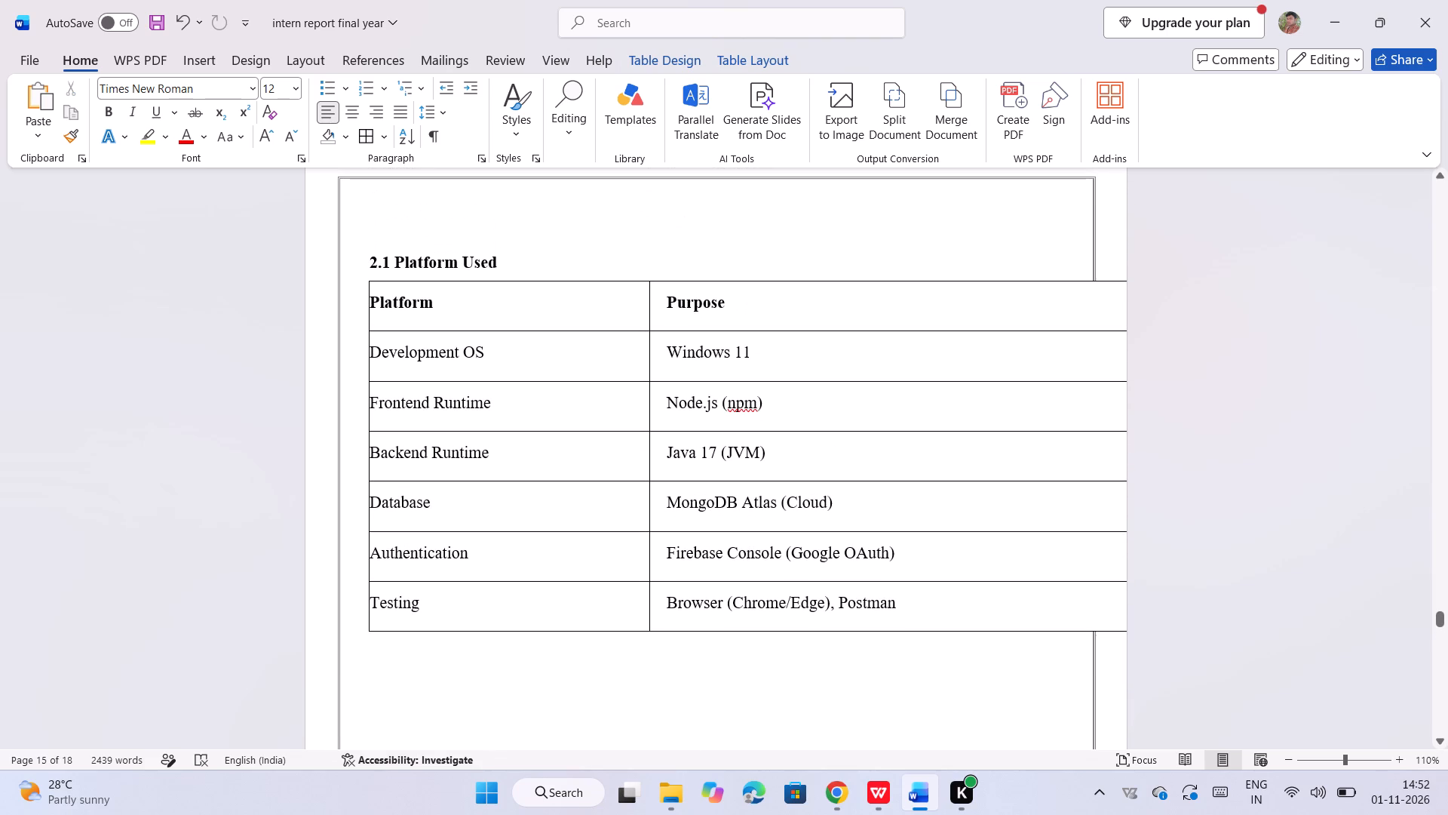
{"action": "scroll", "coordinate": [321, 407], "scroll_direction": "up", "scroll_amount": 1}
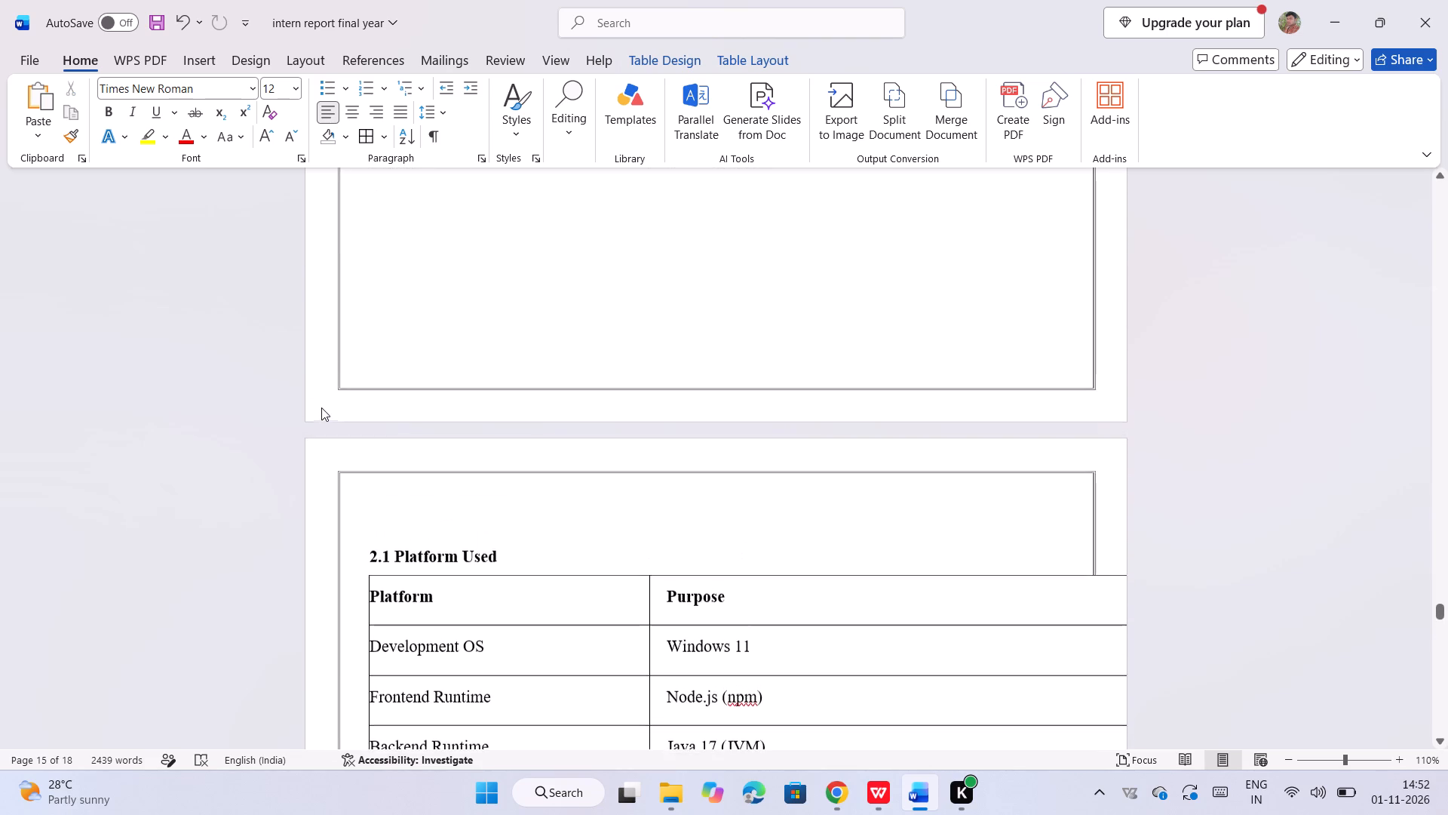
{"action": "scroll", "coordinate": [321, 407], "scroll_direction": "up", "scroll_amount": 20}
{"action": "scroll", "coordinate": [321, 407], "scroll_direction": "up", "scroll_amount": 7}
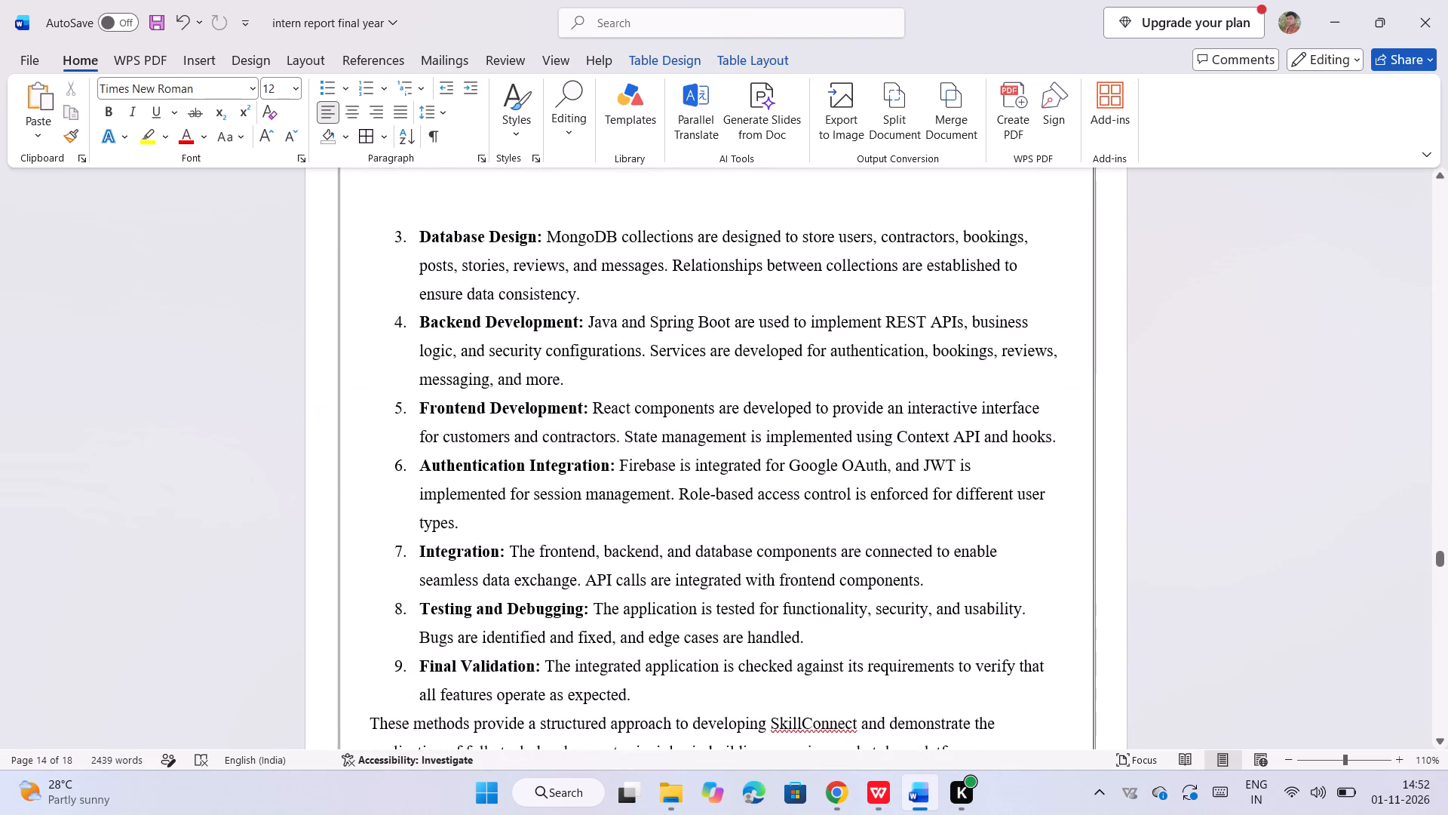
{"action": "scroll", "coordinate": [321, 407], "scroll_direction": "up", "scroll_amount": 3}
{"action": "scroll", "coordinate": [321, 407], "scroll_direction": "down", "scroll_amount": 4}
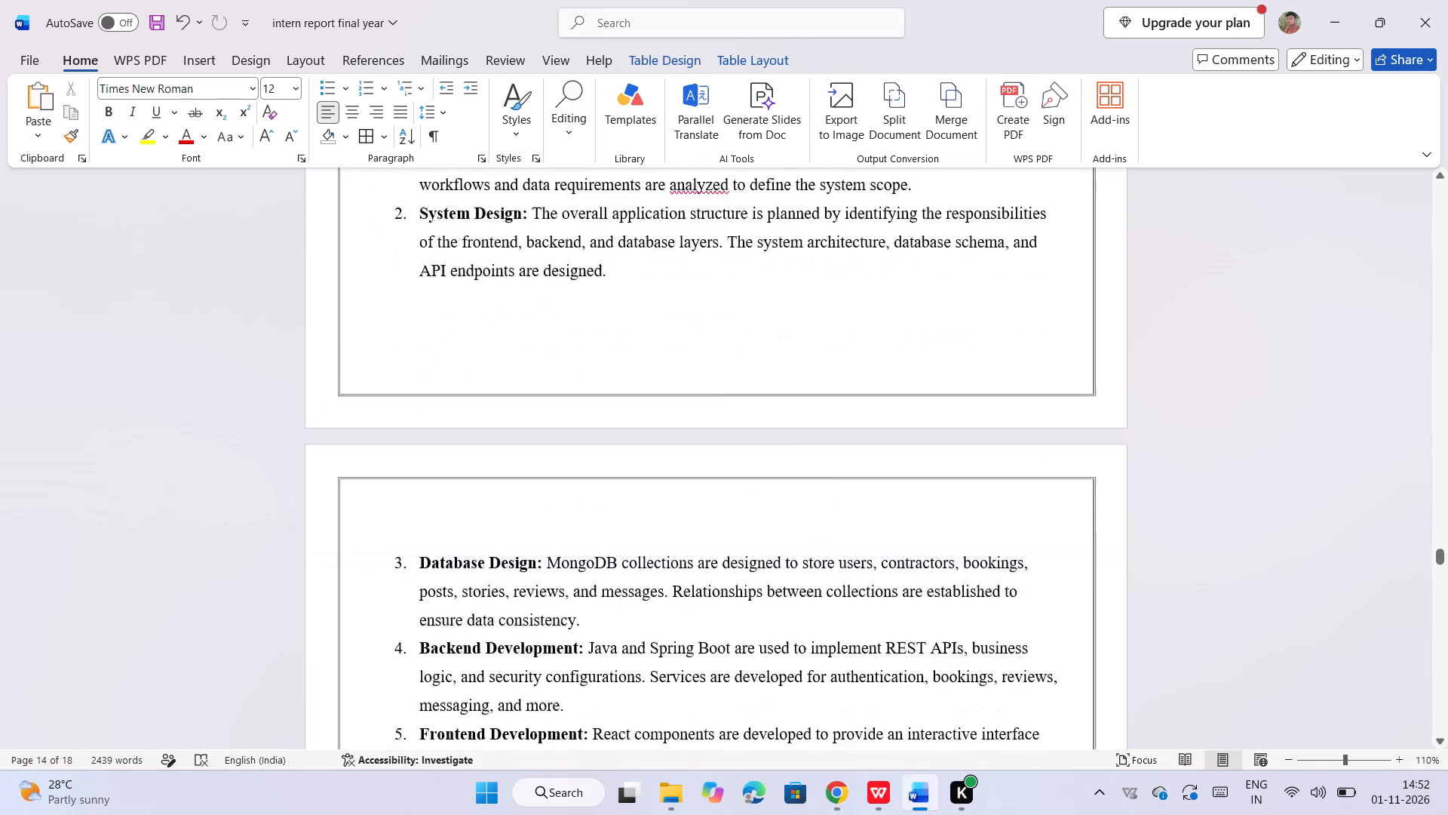
{"action": "scroll", "coordinate": [321, 407], "scroll_direction": "down", "scroll_amount": 6}
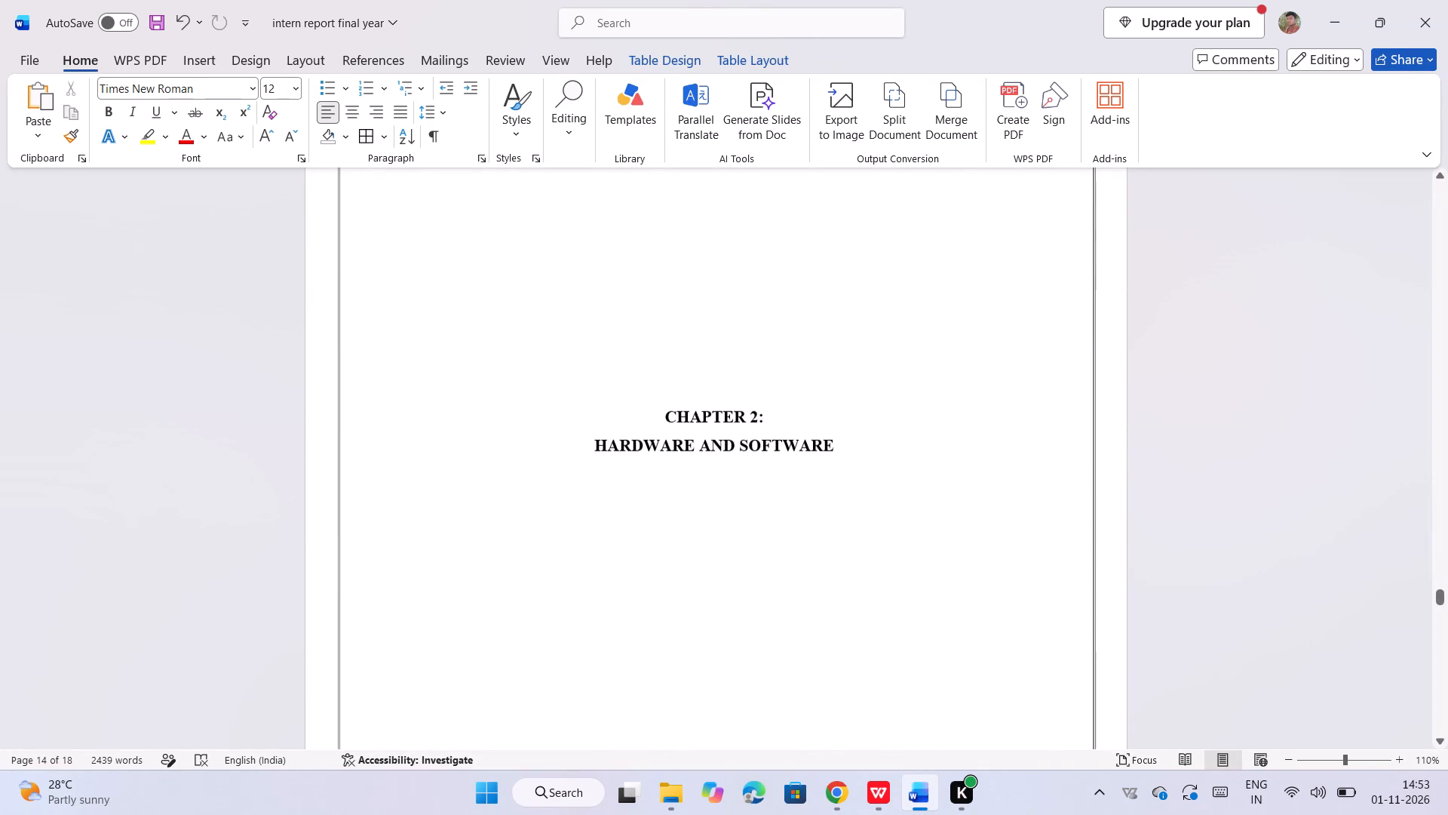
{"action": "scroll", "coordinate": [321, 407], "scroll_direction": "down", "scroll_amount": 7}
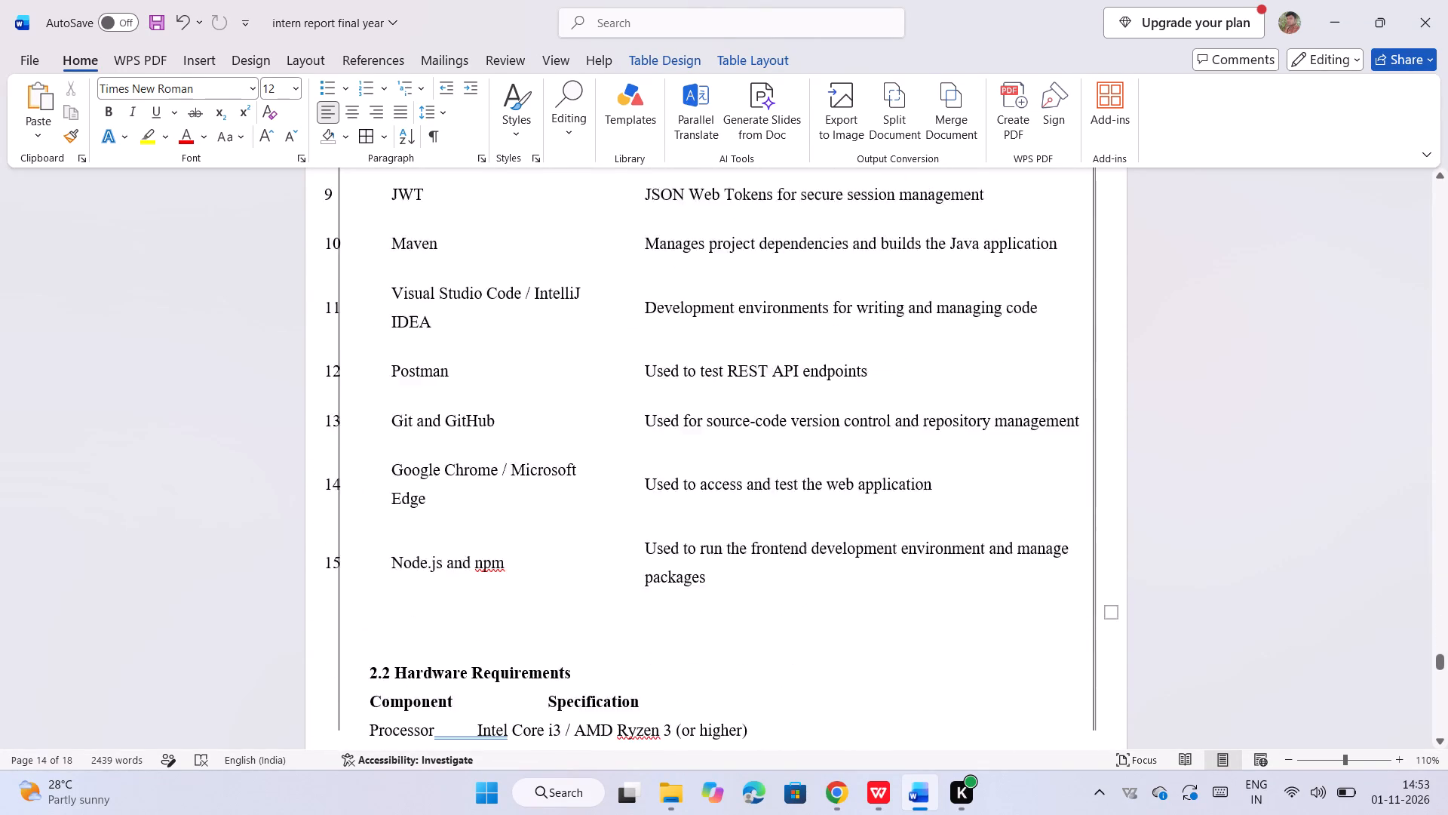
{"action": "scroll", "coordinate": [321, 407], "scroll_direction": "down", "scroll_amount": 1}
{"action": "scroll", "coordinate": [321, 407], "scroll_direction": "up", "scroll_amount": 2}
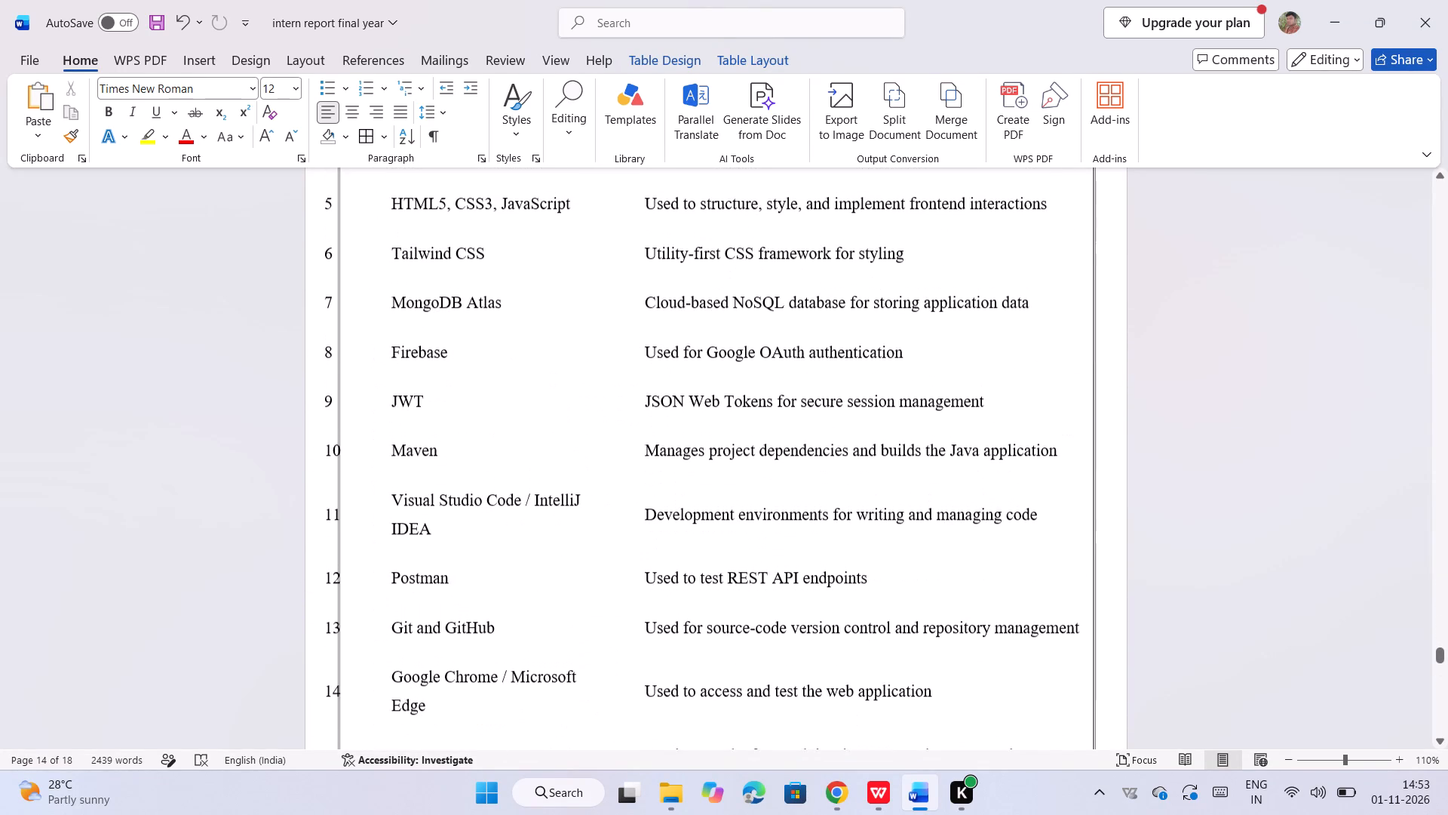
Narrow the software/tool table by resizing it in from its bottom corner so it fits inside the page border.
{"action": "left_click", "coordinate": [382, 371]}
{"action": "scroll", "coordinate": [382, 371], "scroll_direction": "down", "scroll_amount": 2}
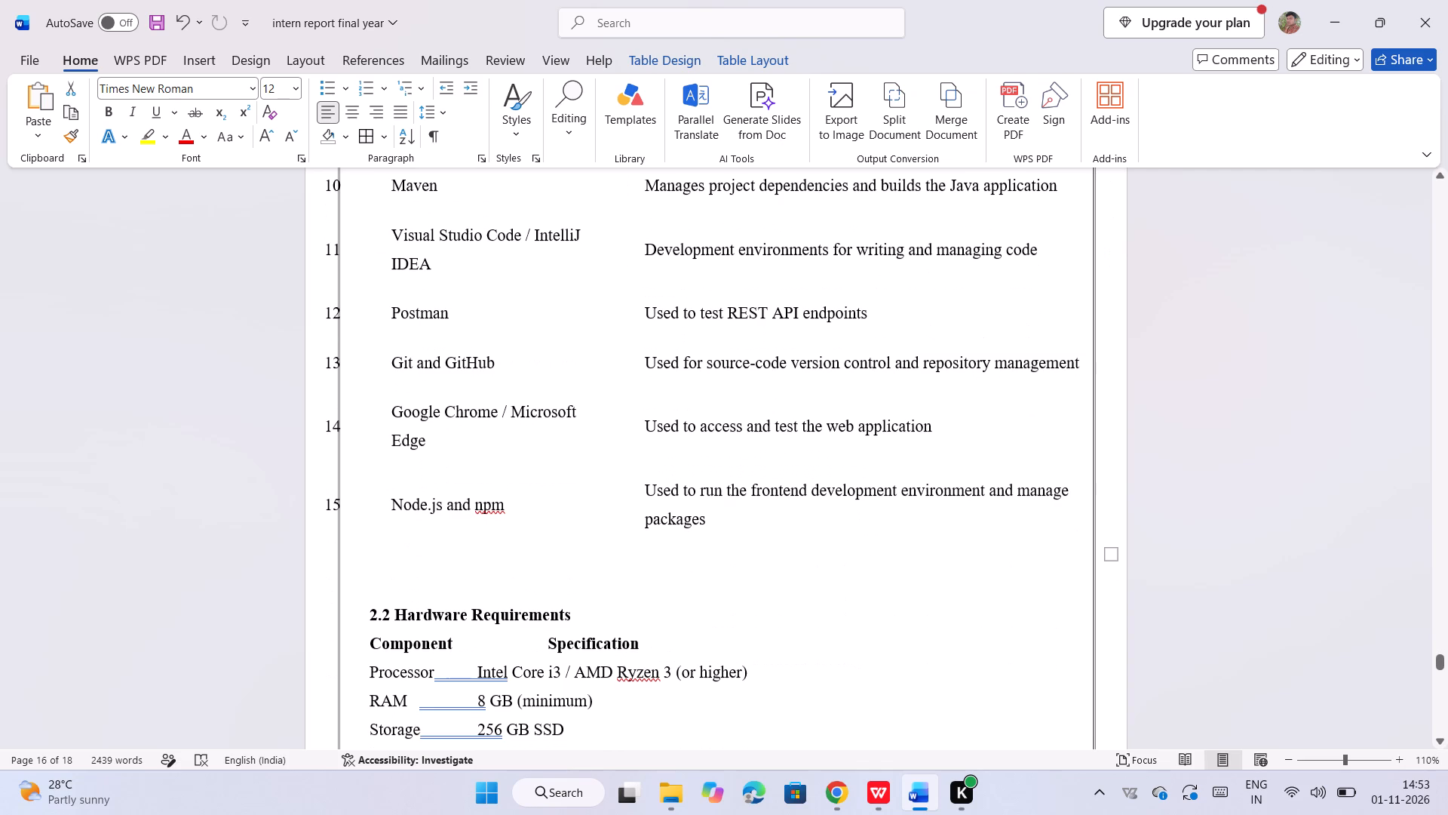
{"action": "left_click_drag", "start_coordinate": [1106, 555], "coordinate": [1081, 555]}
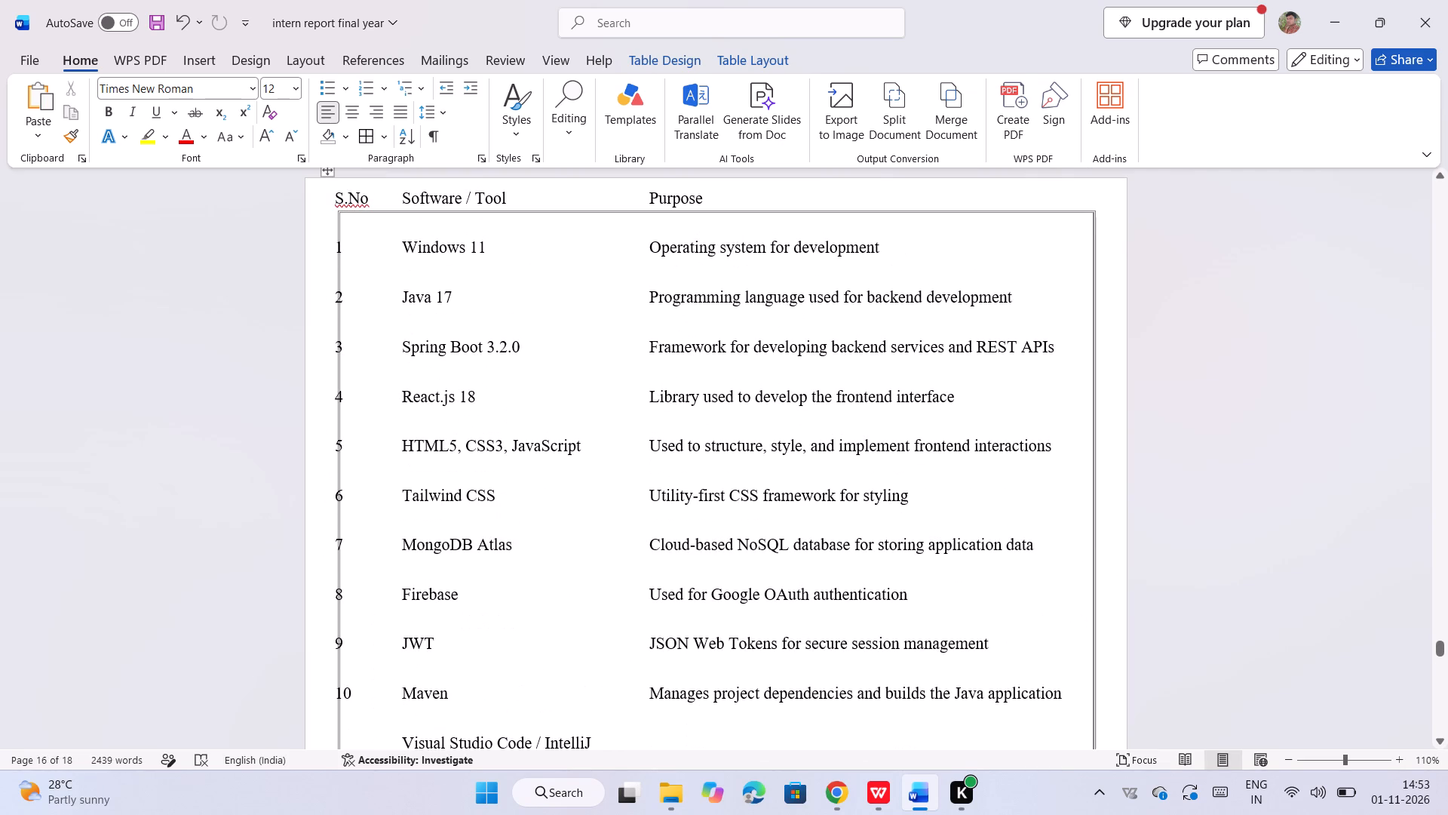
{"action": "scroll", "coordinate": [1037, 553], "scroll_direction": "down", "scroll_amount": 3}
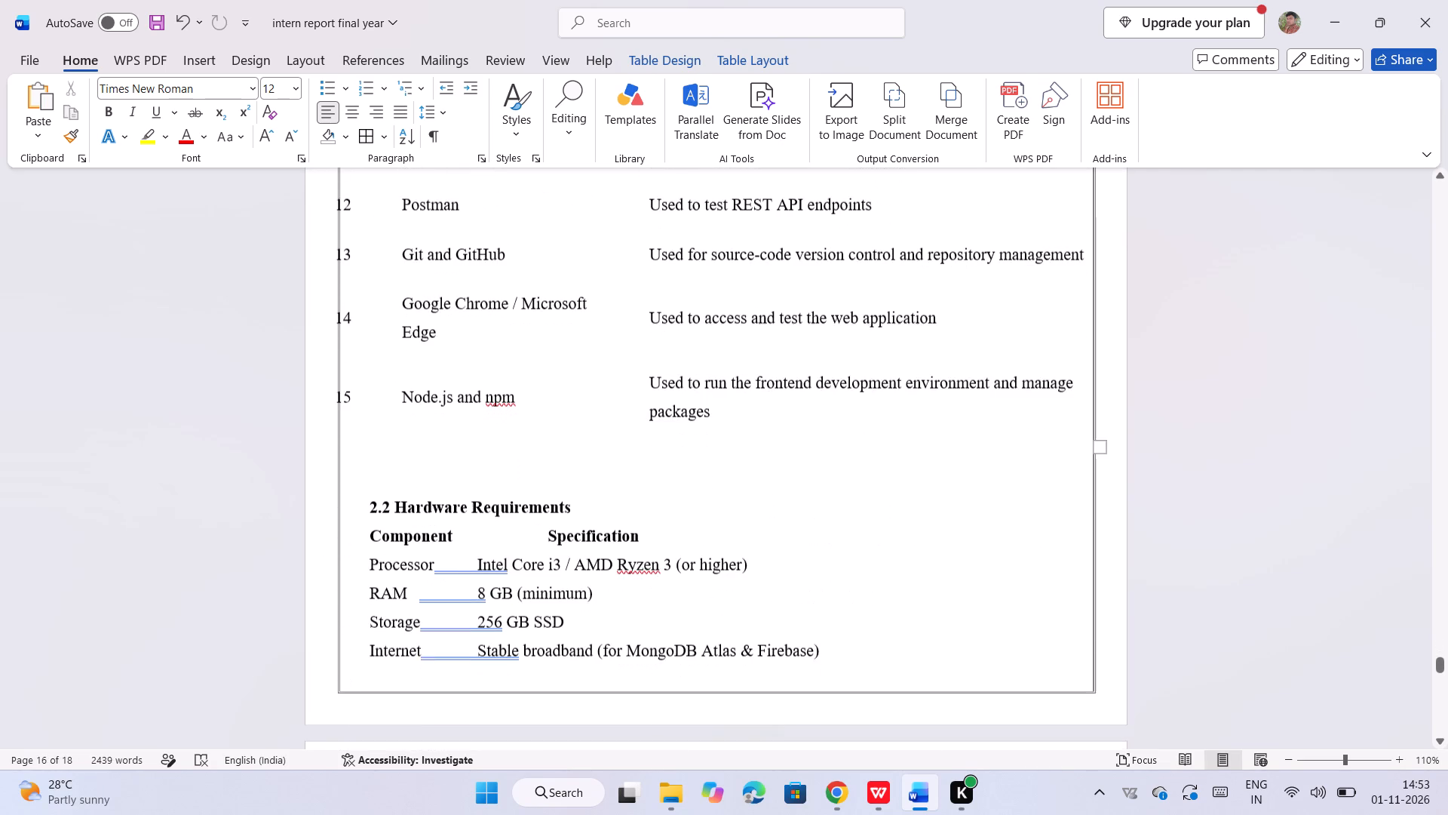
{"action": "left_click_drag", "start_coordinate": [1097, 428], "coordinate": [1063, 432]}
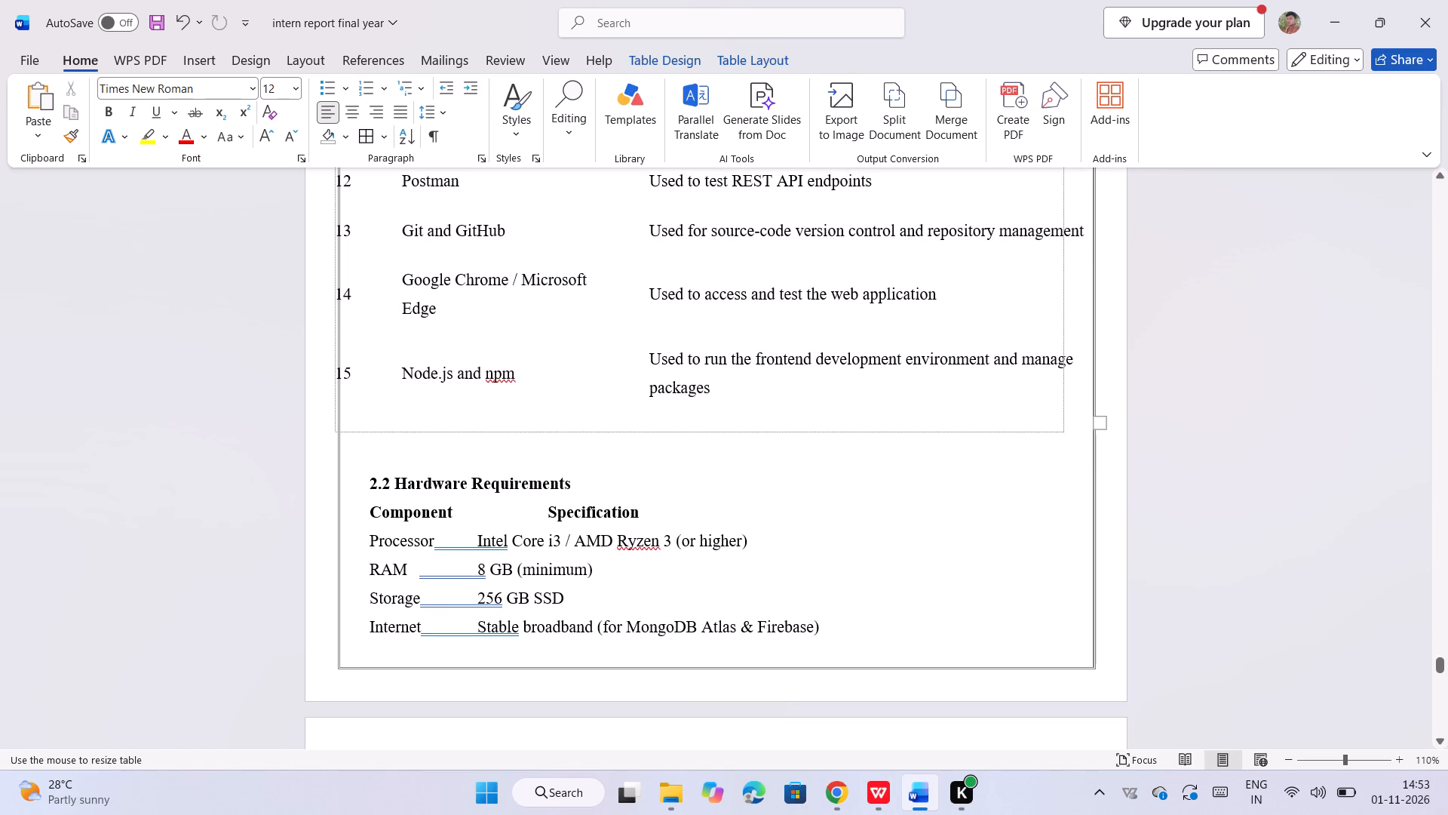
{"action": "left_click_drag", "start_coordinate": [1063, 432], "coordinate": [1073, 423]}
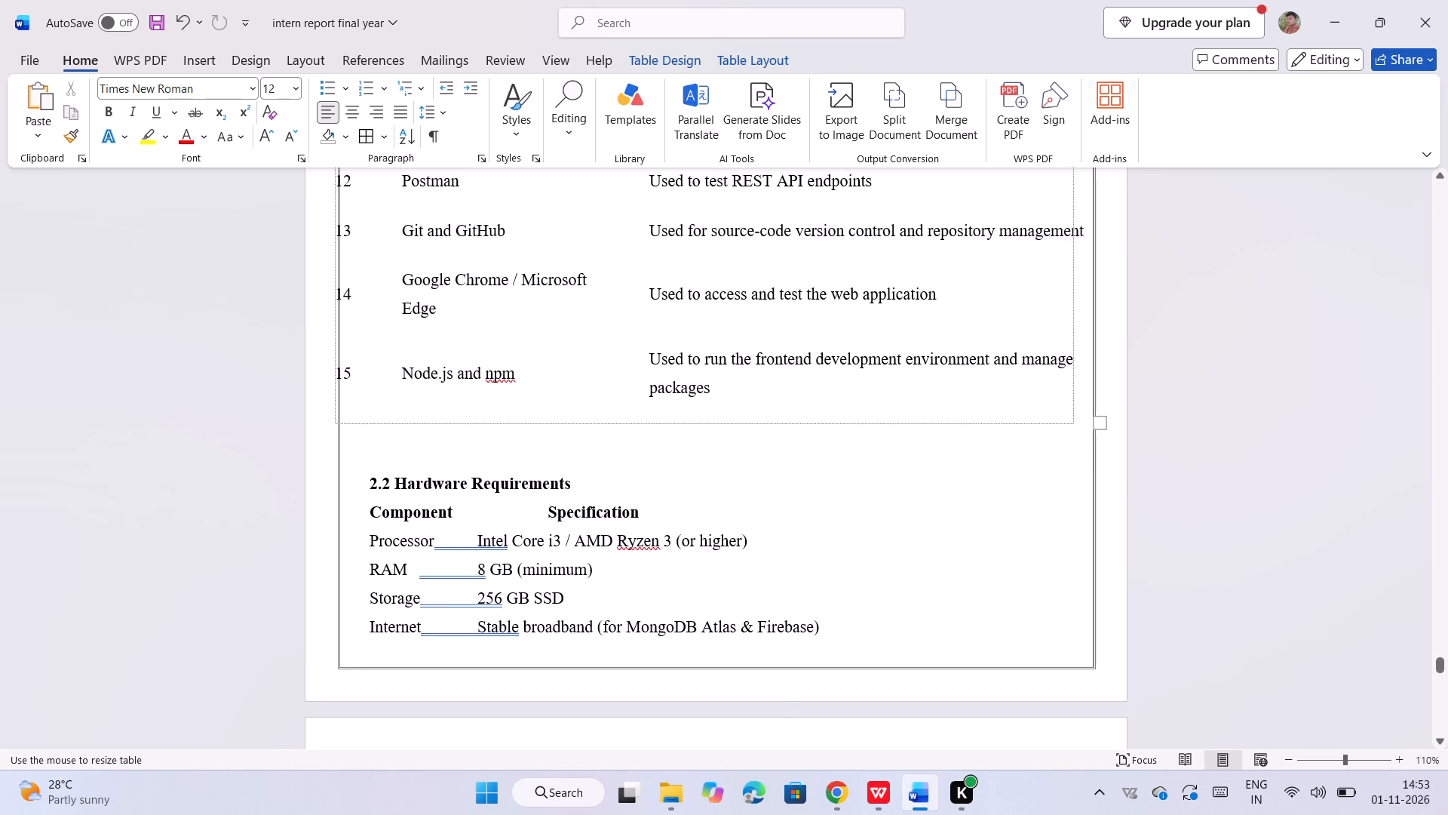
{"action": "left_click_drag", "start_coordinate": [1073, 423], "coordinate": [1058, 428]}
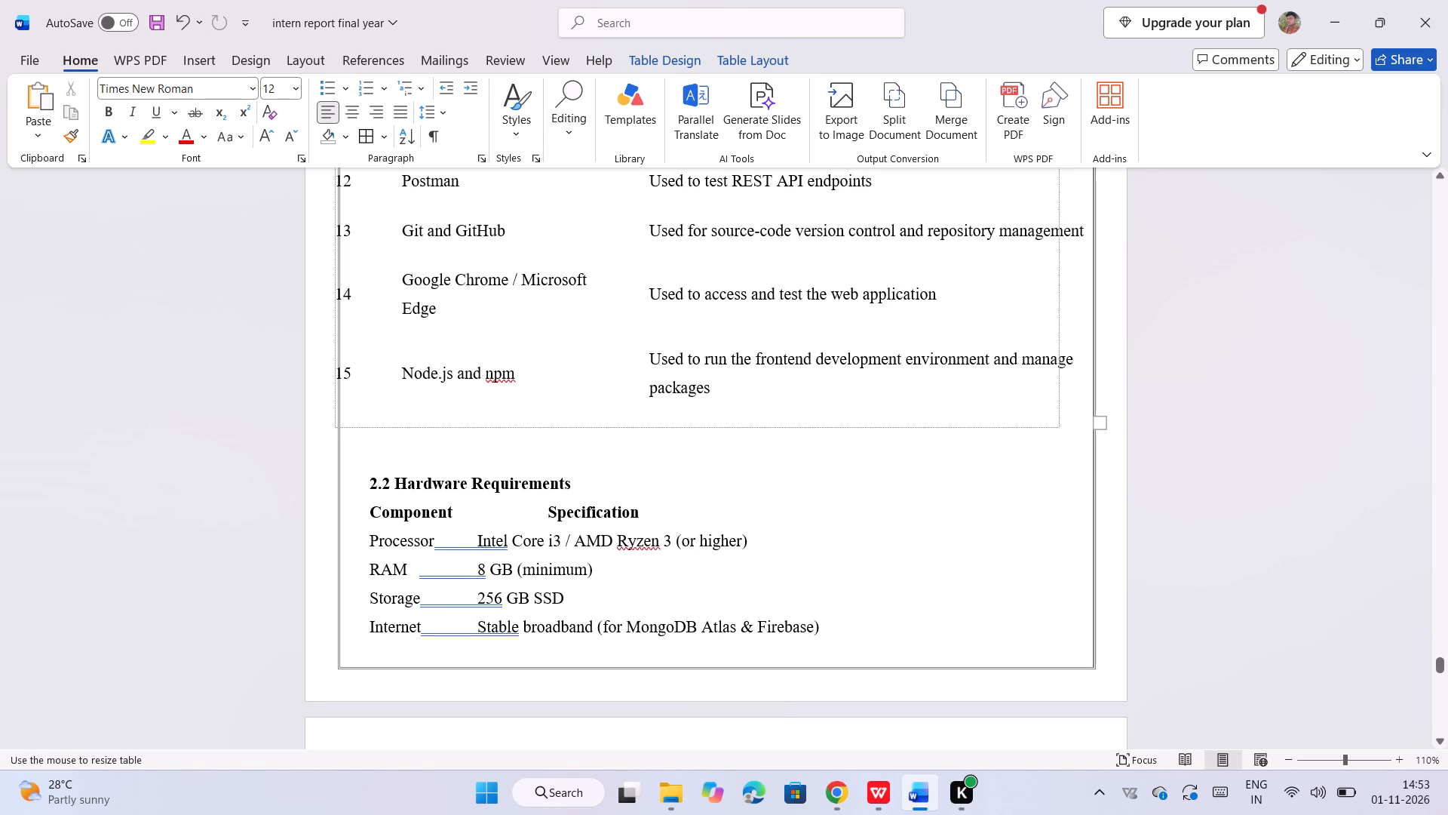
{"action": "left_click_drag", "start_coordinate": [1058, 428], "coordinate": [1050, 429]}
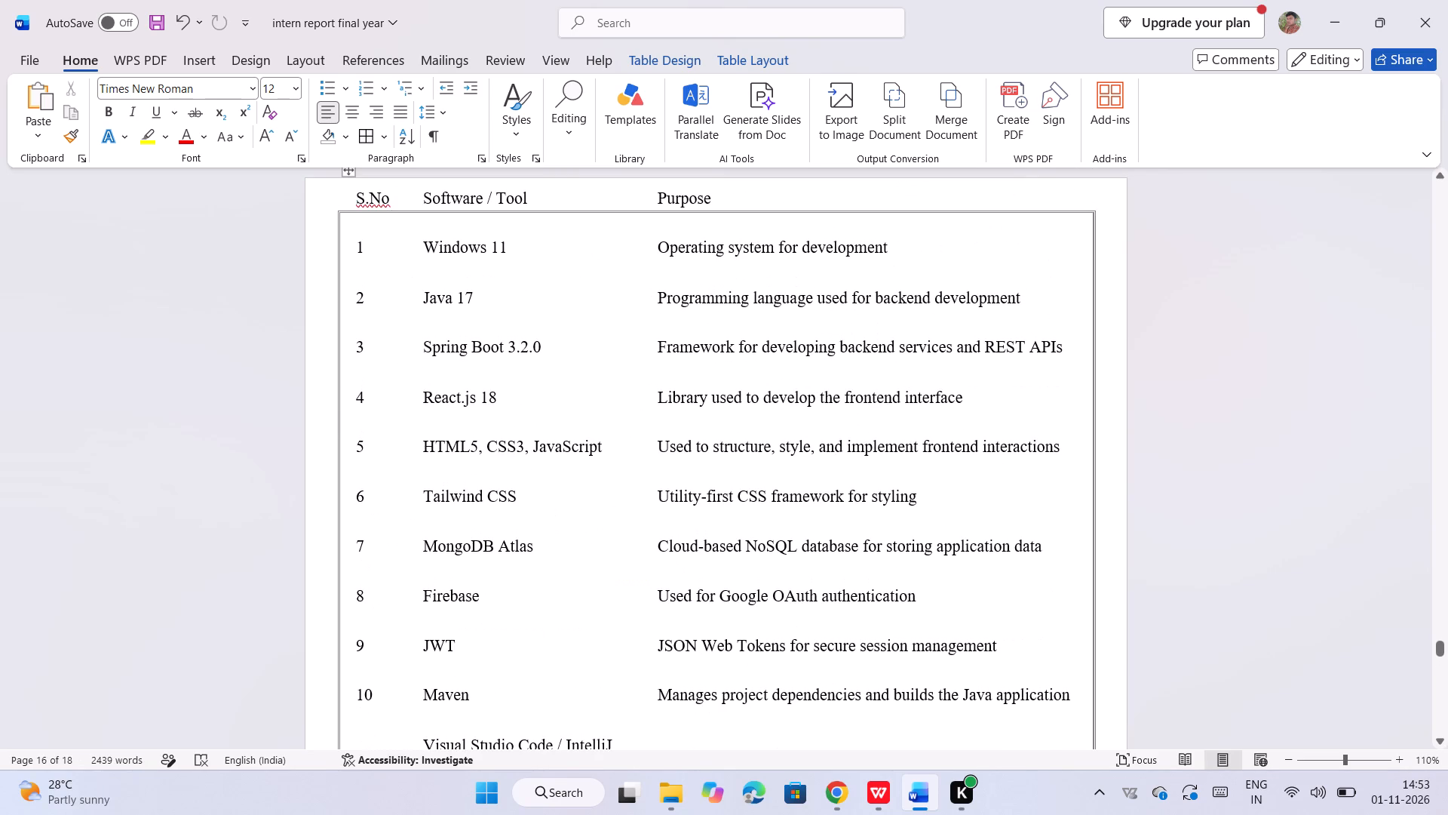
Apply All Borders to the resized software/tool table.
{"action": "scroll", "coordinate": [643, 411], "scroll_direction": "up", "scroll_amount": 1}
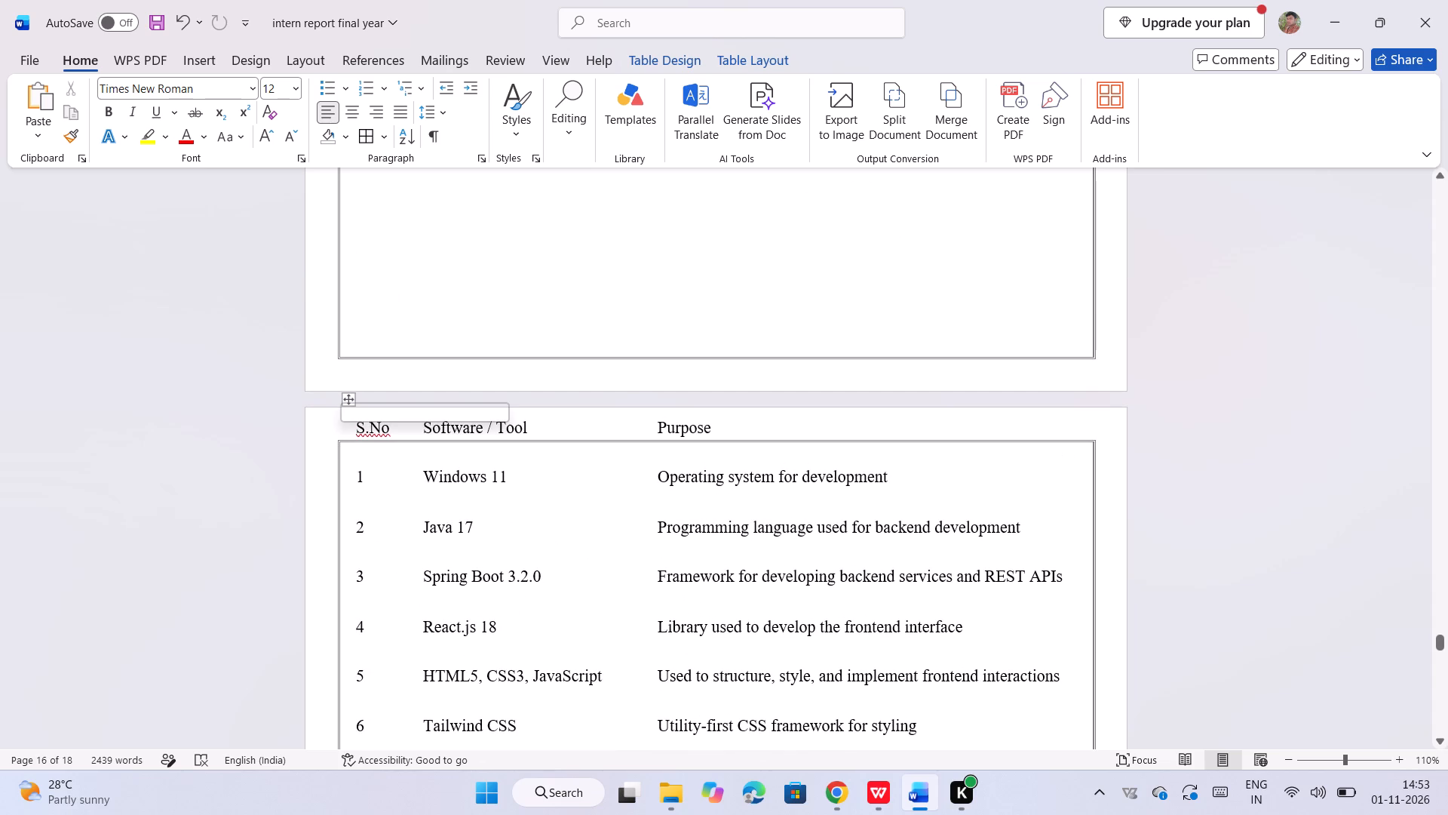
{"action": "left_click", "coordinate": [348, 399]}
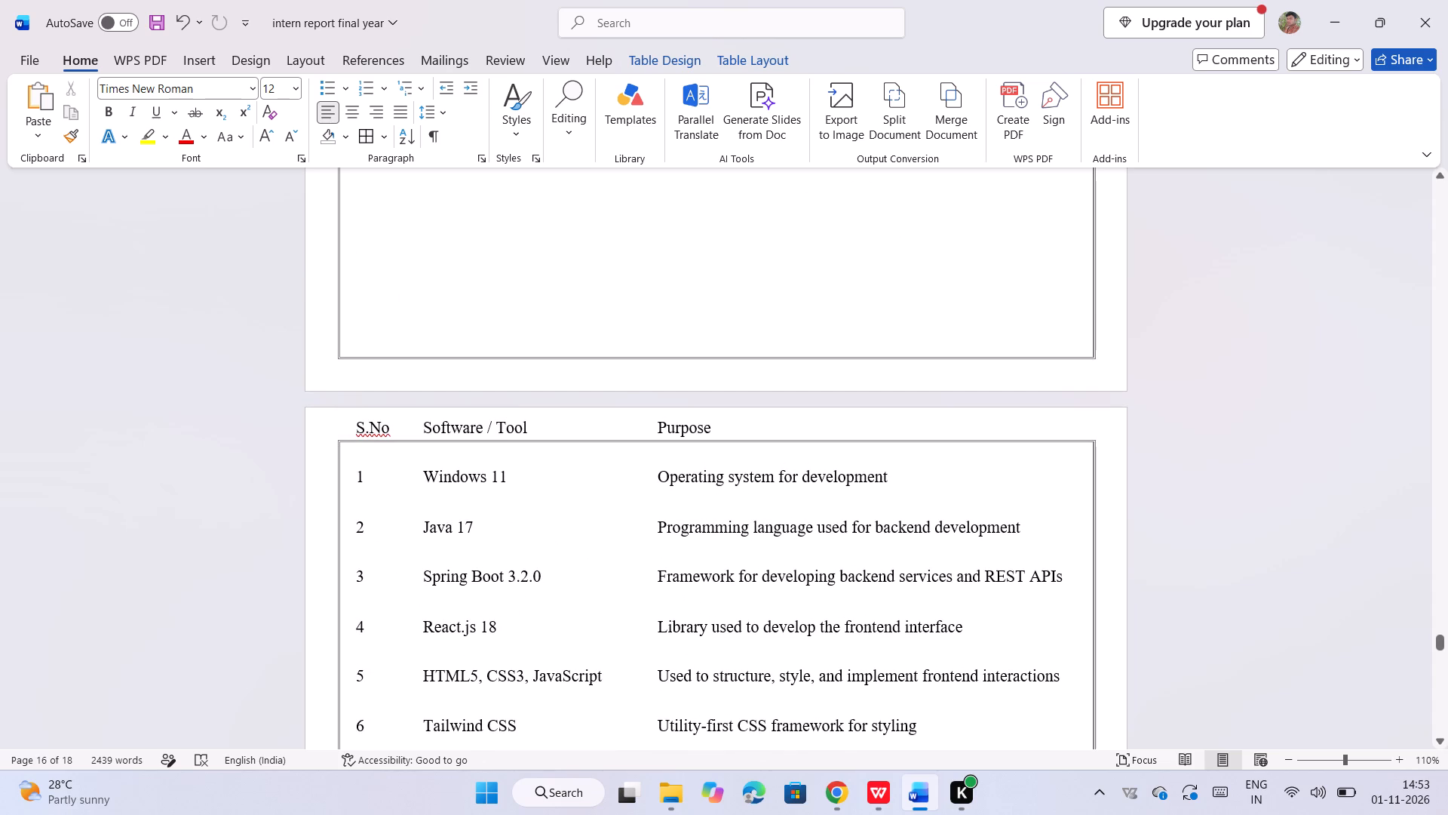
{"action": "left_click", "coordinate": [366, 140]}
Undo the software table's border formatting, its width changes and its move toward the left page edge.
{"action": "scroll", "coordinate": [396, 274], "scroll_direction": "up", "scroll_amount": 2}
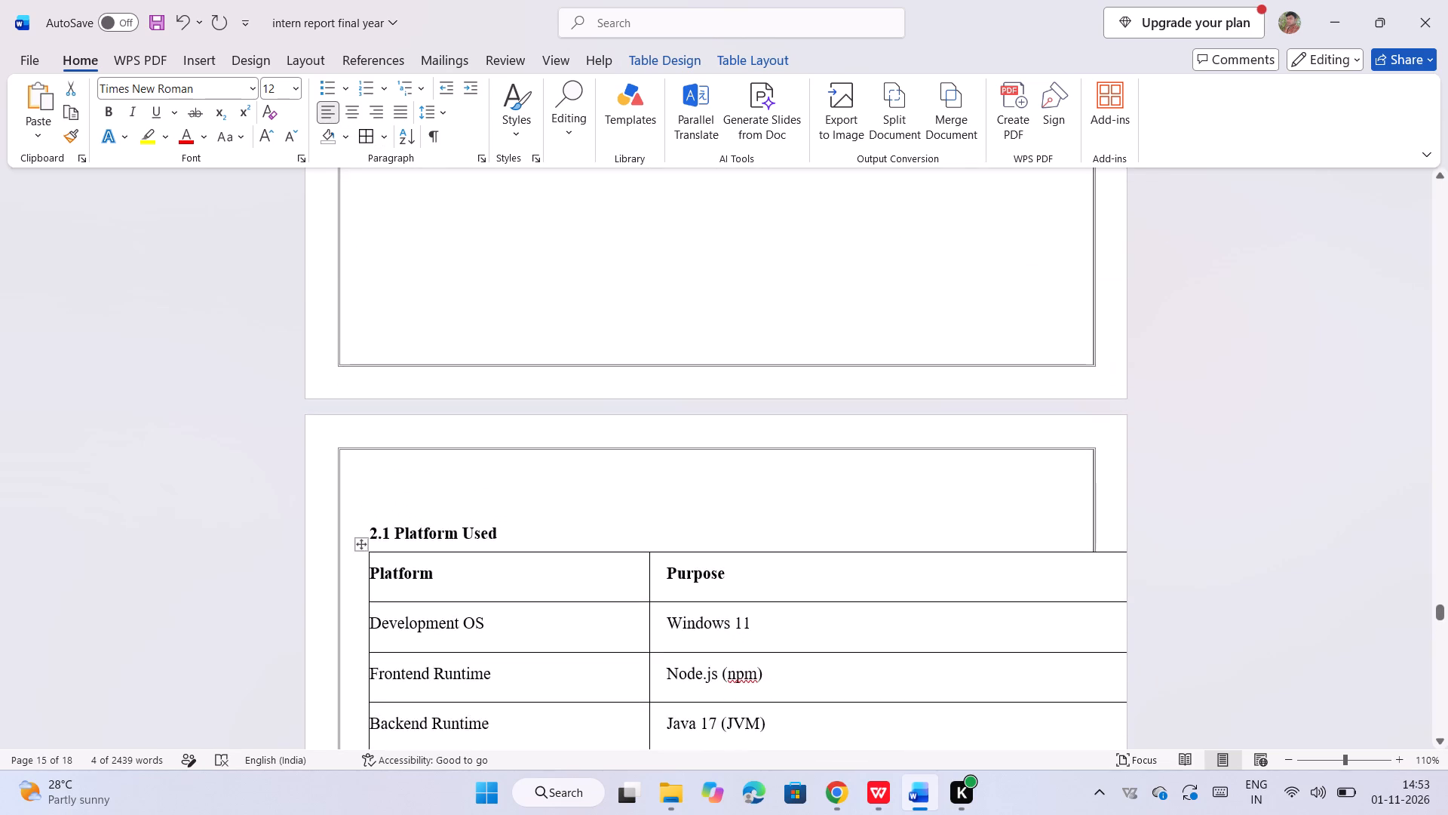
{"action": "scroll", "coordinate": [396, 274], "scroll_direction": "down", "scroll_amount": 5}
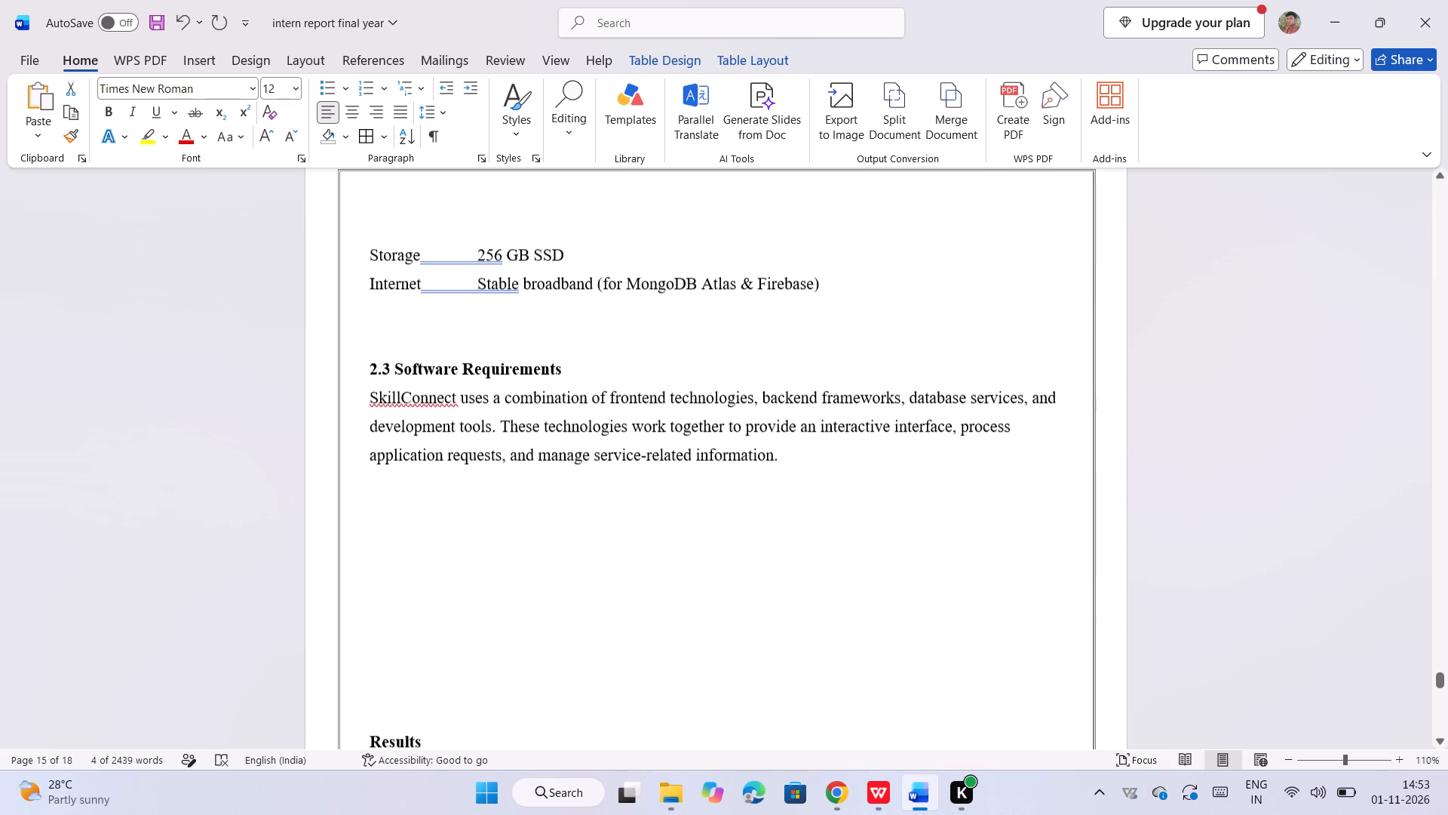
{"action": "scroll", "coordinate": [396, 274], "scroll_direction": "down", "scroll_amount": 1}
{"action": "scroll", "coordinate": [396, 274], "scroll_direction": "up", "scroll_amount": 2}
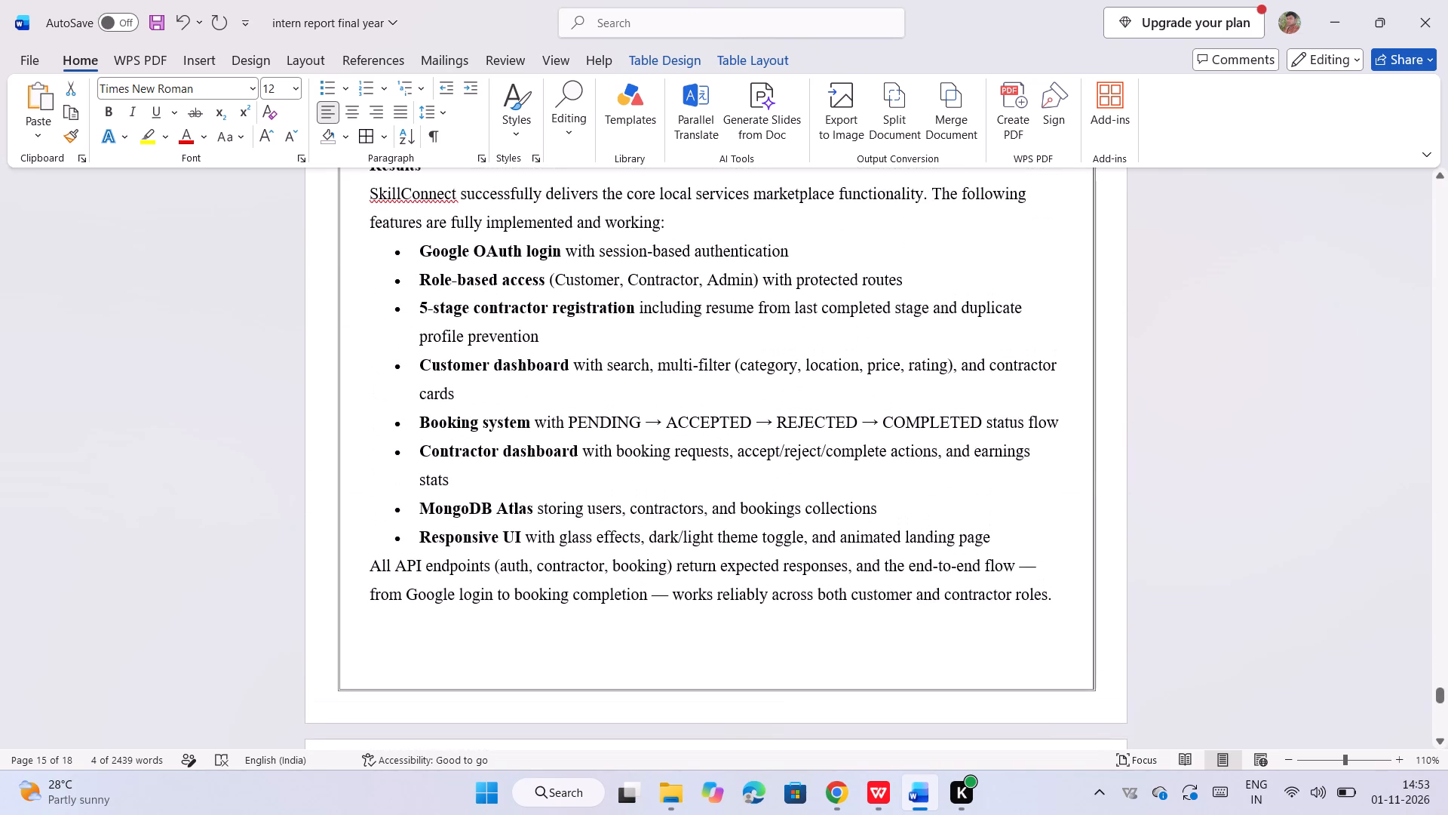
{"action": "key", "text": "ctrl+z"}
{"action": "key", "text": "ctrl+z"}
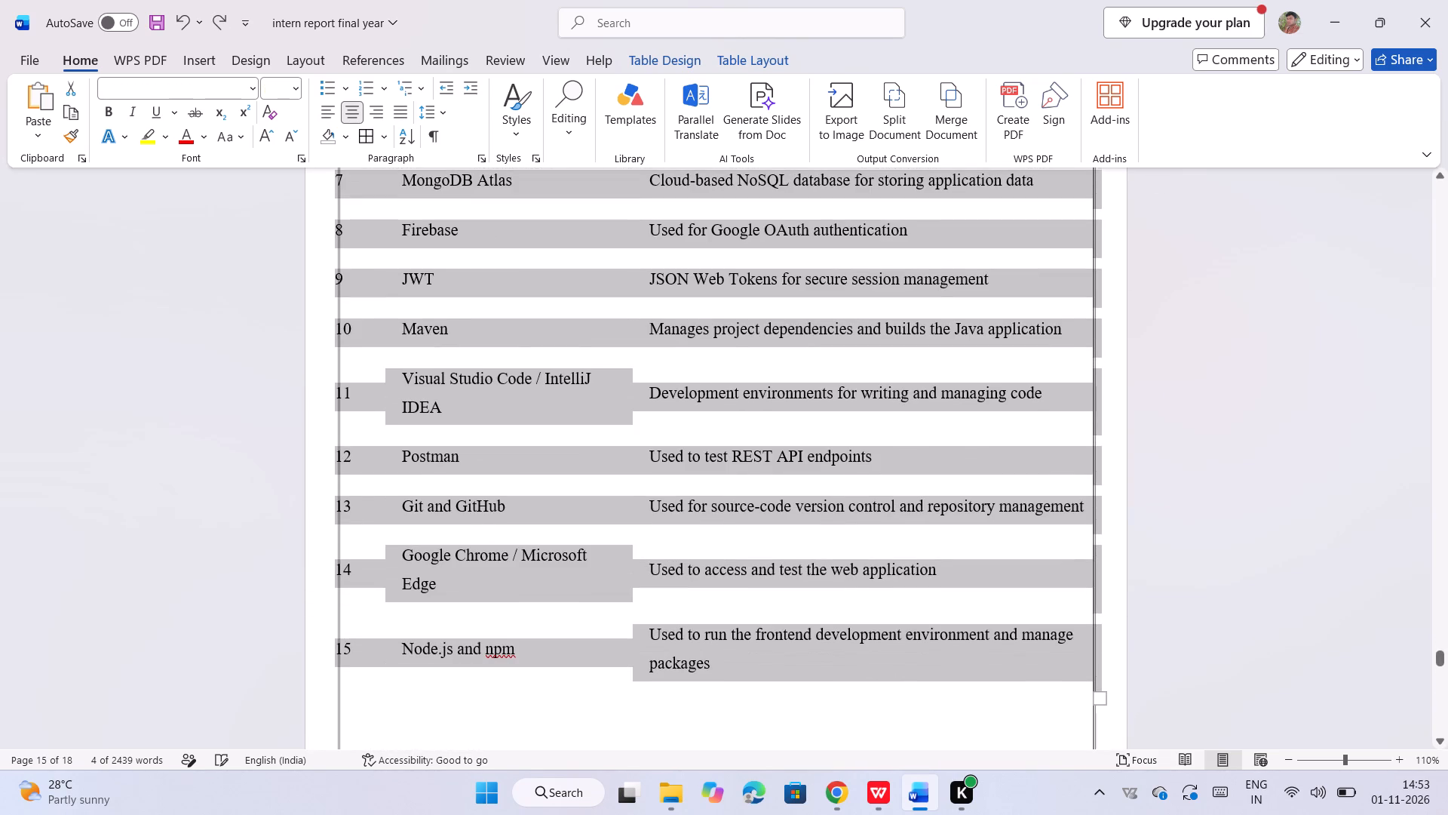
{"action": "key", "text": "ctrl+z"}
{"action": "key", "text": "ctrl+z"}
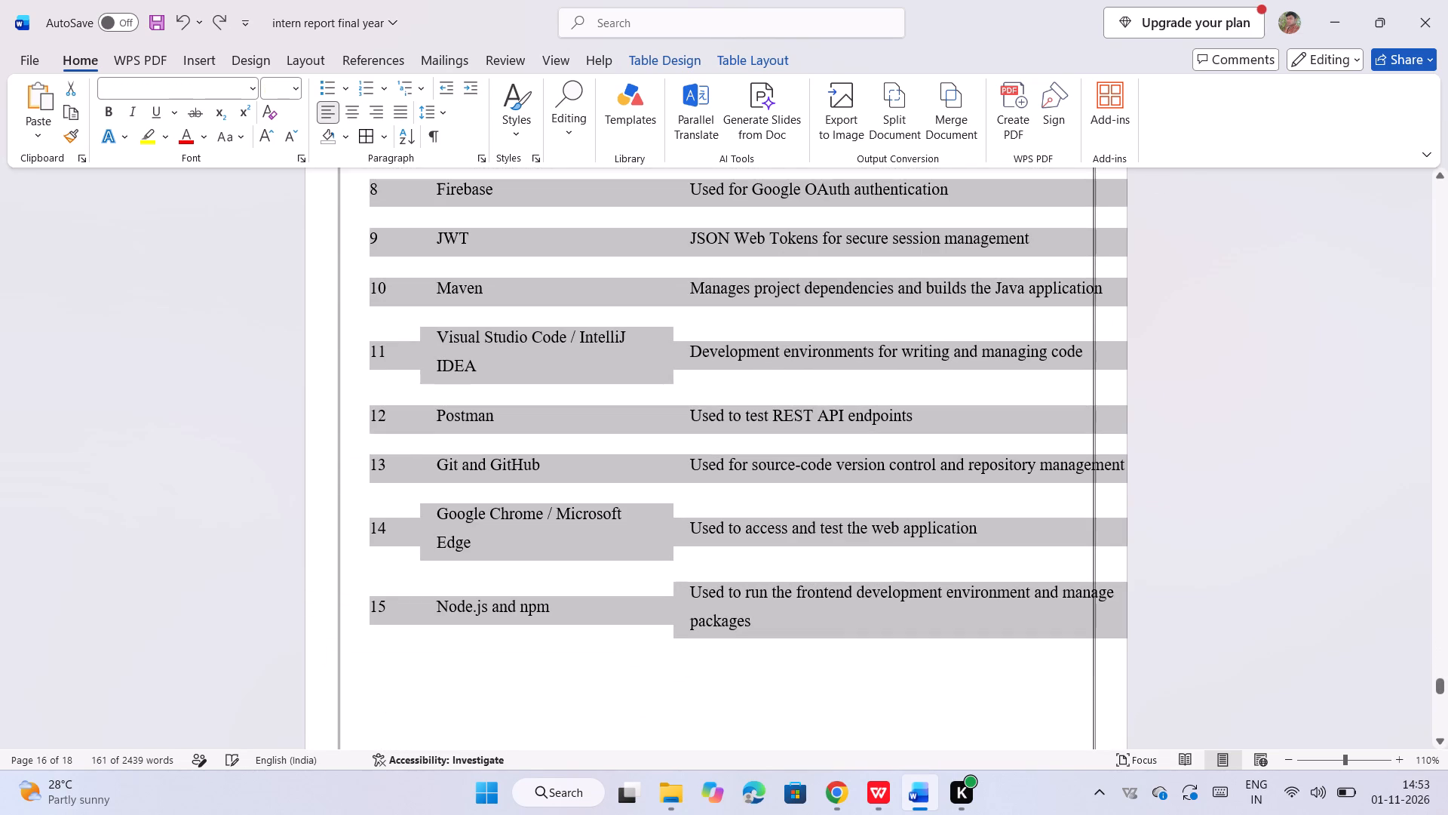
Insert four blank lines above the 2.3 Software Requirements heading.
{"action": "scroll", "coordinate": [396, 274], "scroll_direction": "up", "scroll_amount": 2, "text": "ctrl"}
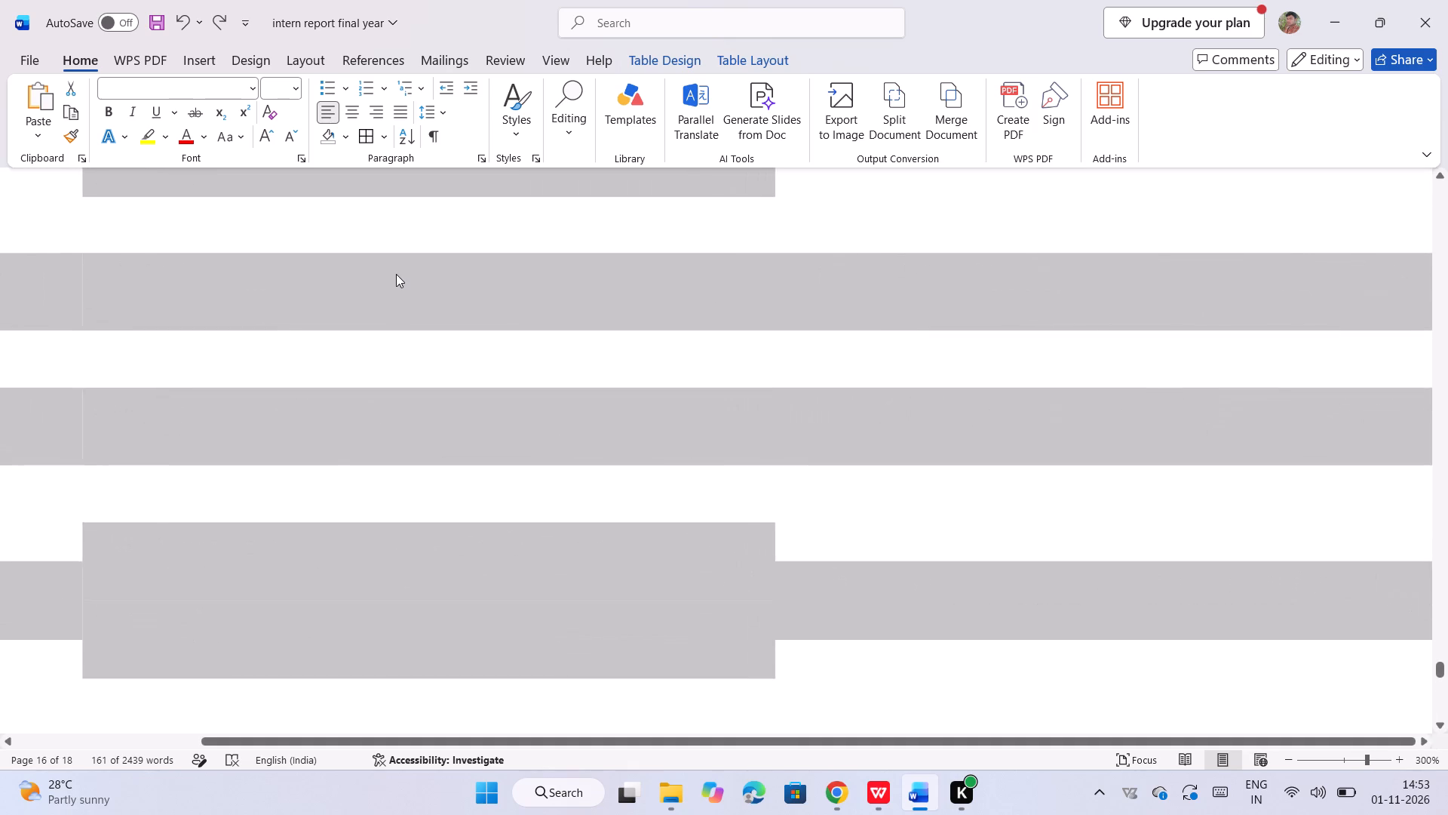
{"action": "scroll", "coordinate": [396, 274], "scroll_direction": "down", "scroll_amount": 3, "text": "ctrl"}
{"action": "scroll", "coordinate": [396, 274], "scroll_direction": "up", "scroll_amount": 3}
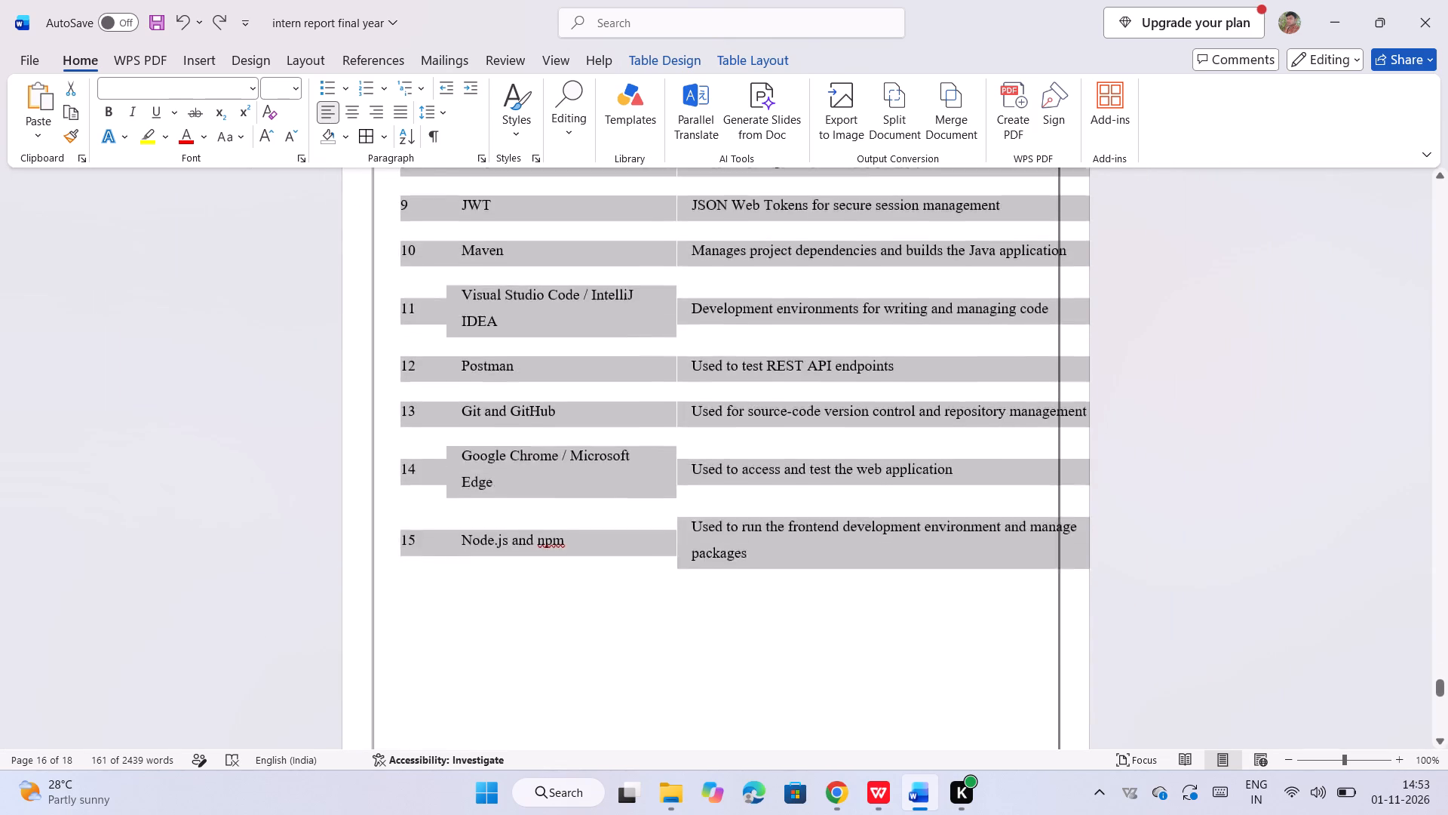
{"action": "scroll", "coordinate": [396, 274], "scroll_direction": "up", "scroll_amount": 3}
{"action": "scroll", "coordinate": [396, 274], "scroll_direction": "down", "scroll_amount": 1}
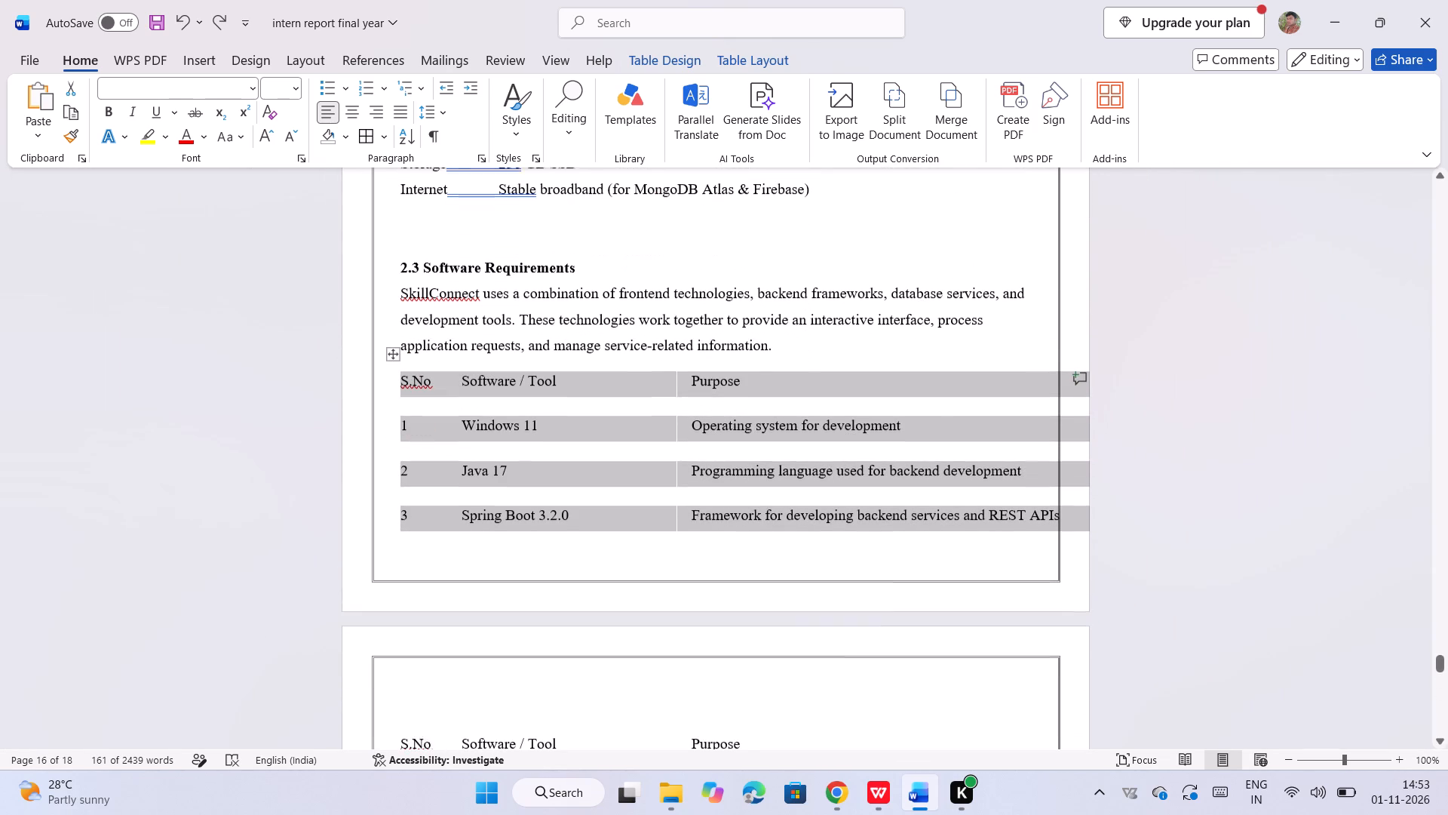
{"action": "left_click", "coordinate": [401, 262]}
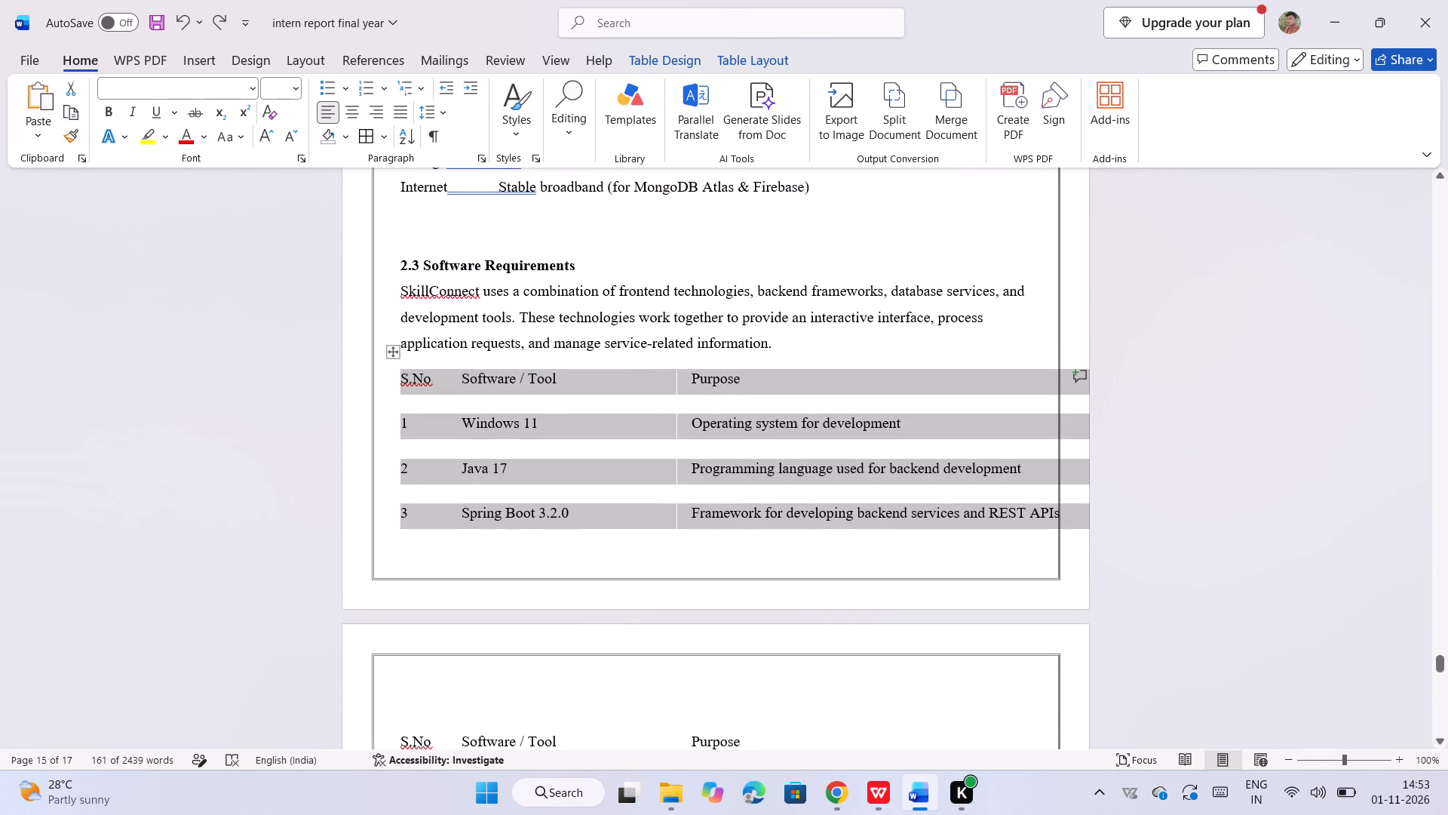
{"action": "key", "text": "Return"}
{"action": "key", "text": "Return"}
{"action": "key", "text": "Return"}
{"action": "key", "text": "Return"}
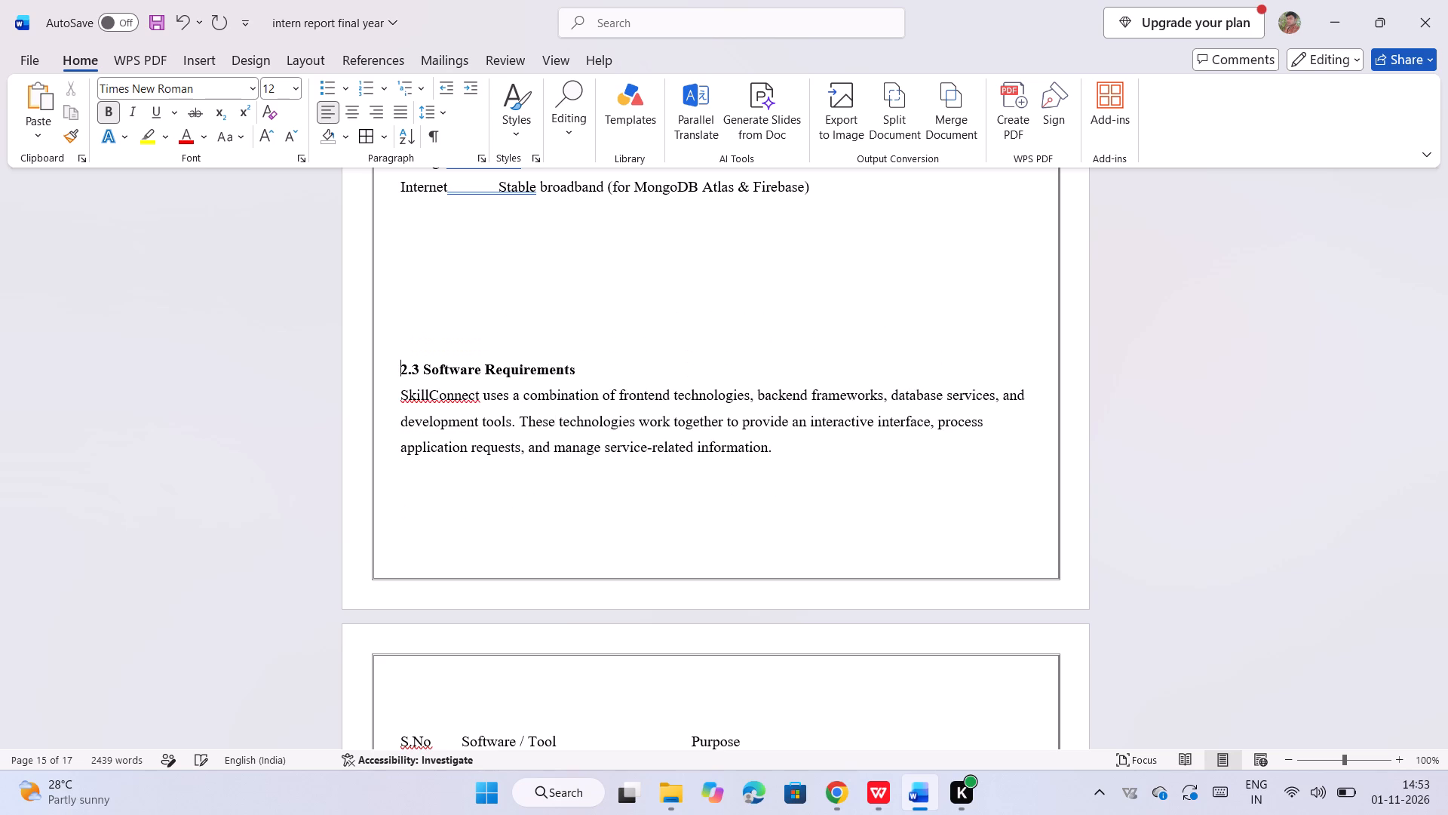
Move the whole 2.3 Software Requirements table slightly toward the left page edge on its new page.
{"action": "scroll", "coordinate": [401, 262], "scroll_direction": "down", "scroll_amount": 2}
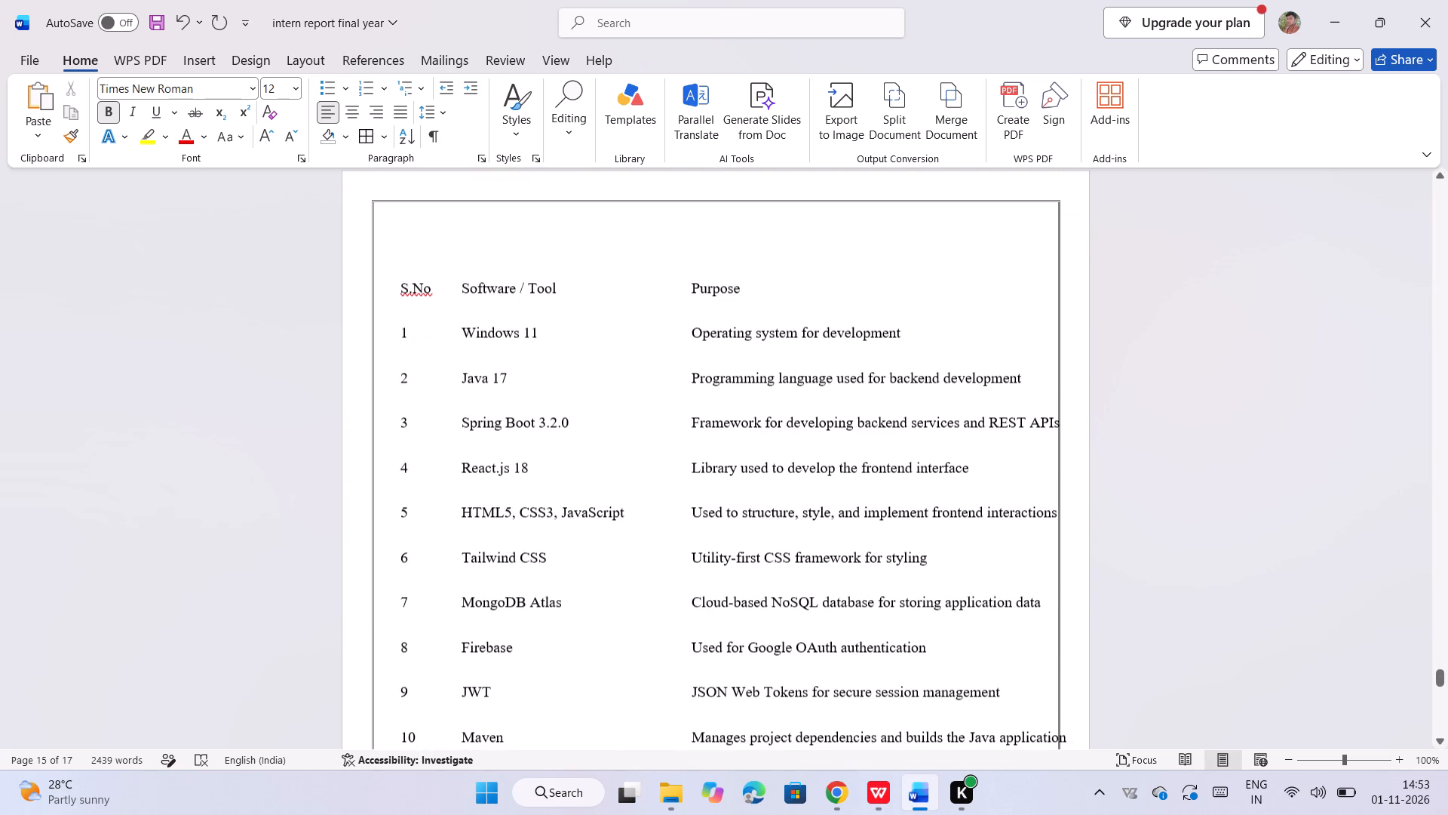
{"action": "left_click", "coordinate": [391, 257]}
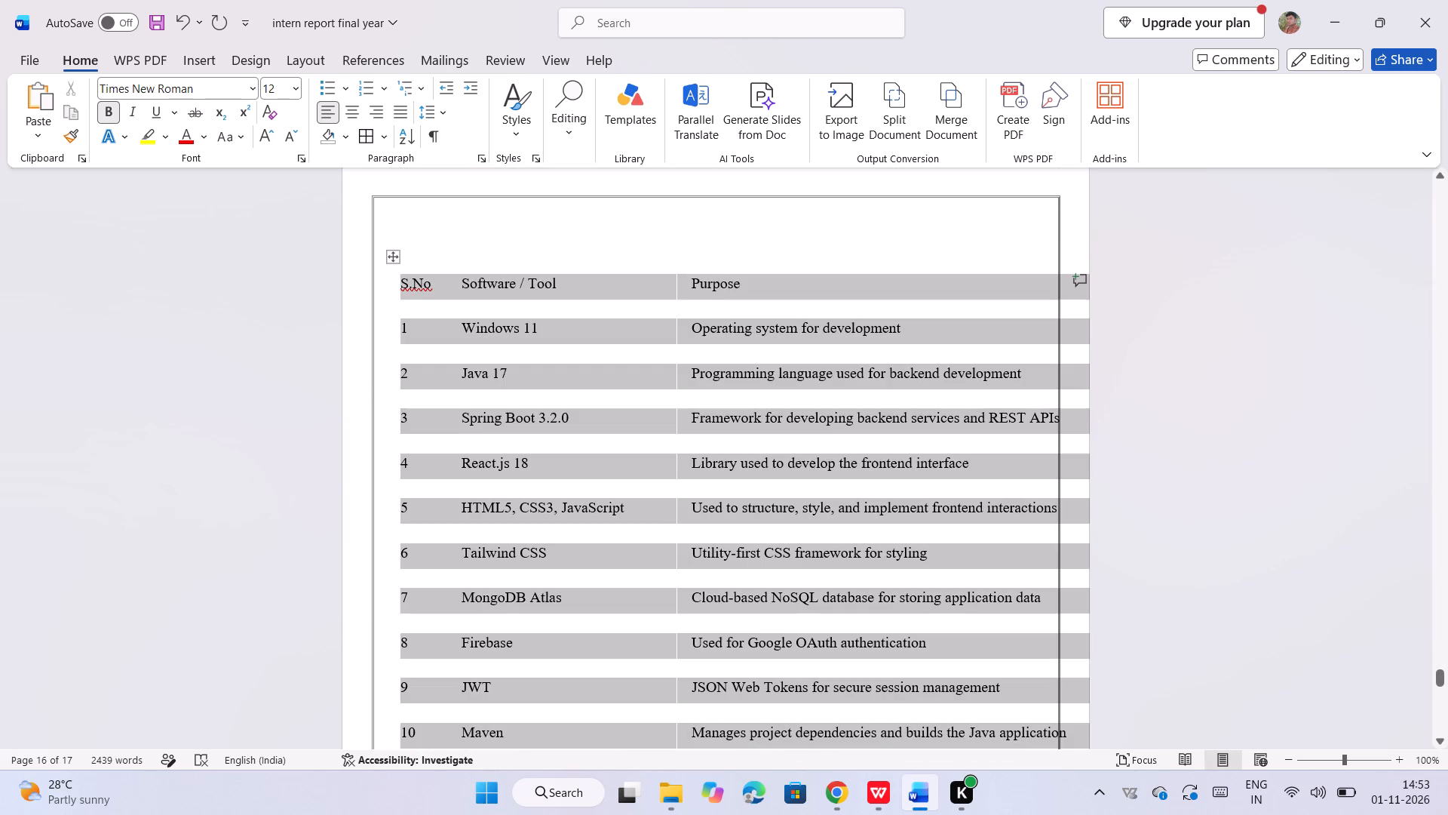
{"action": "left_click_drag", "start_coordinate": [391, 254], "coordinate": [359, 257]}
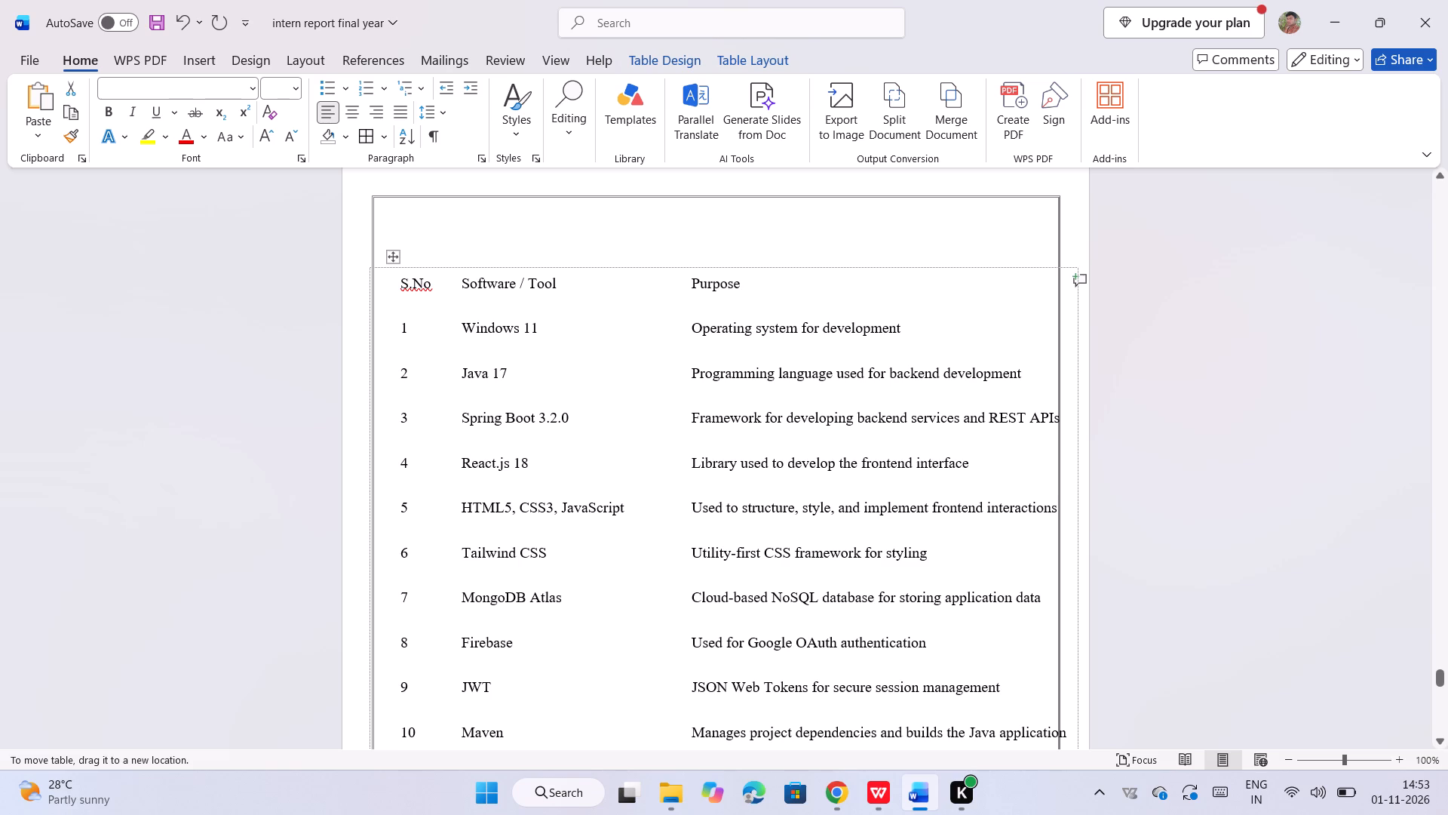
{"action": "left_click_drag", "start_coordinate": [359, 257], "coordinate": [351, 260]}
Narrow the software table from its bottom corner so the Purpose column ends inside the right page border.
{"action": "scroll", "coordinate": [499, 309], "scroll_direction": "down", "scroll_amount": 1}
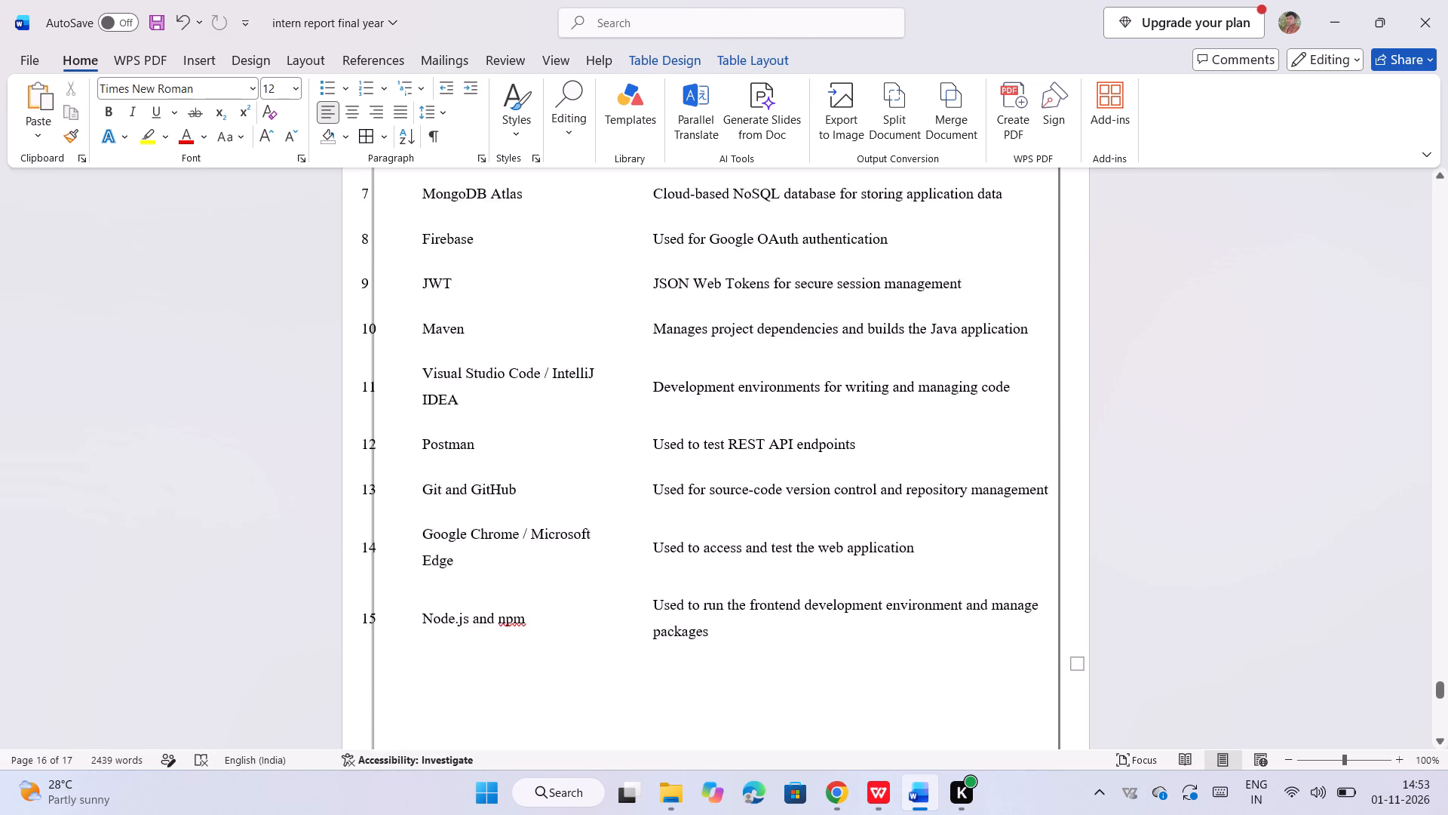
{"action": "scroll", "coordinate": [499, 309], "scroll_direction": "down", "scroll_amount": 1}
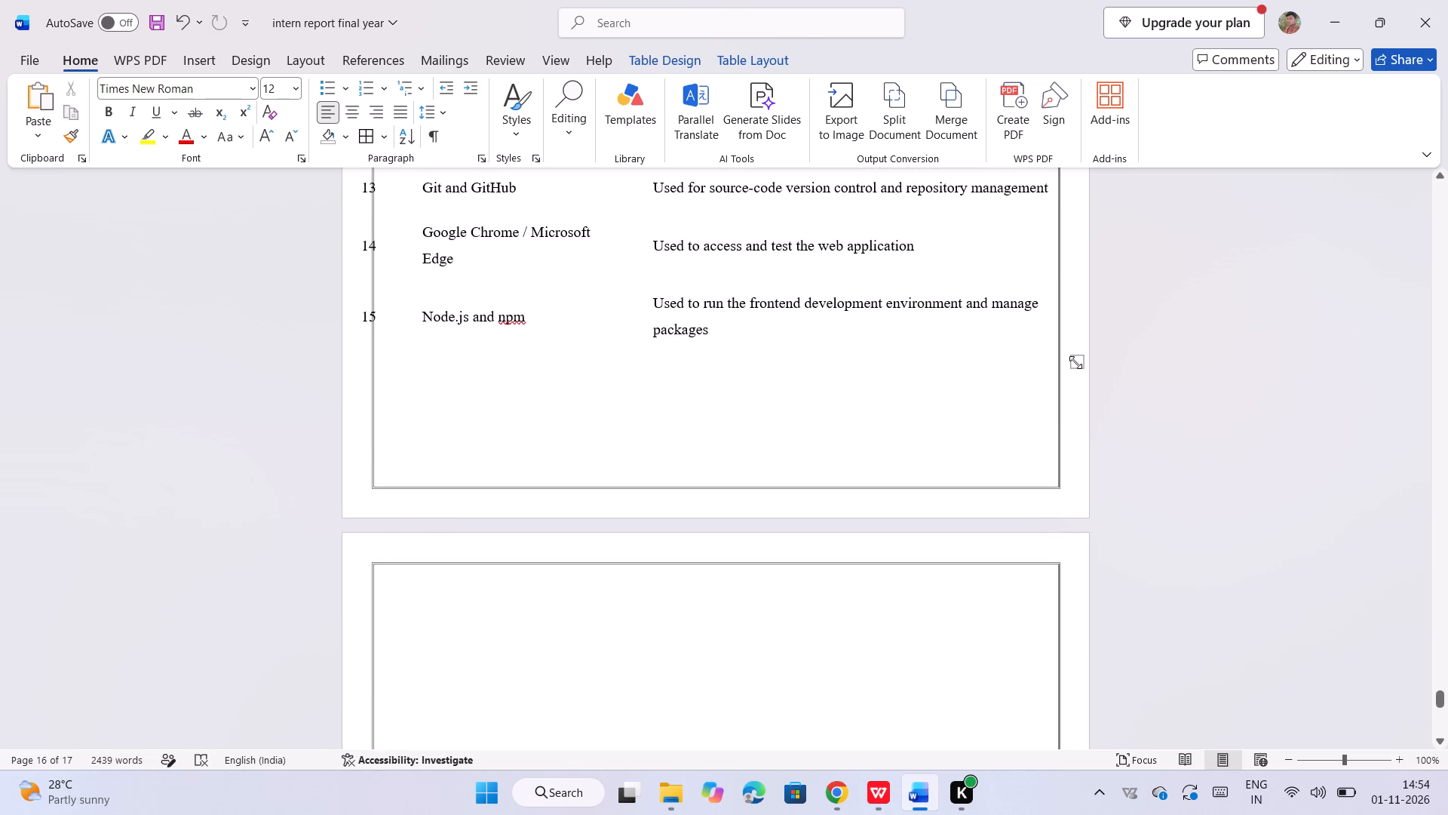
{"action": "left_click_drag", "start_coordinate": [1075, 362], "coordinate": [1001, 356]}
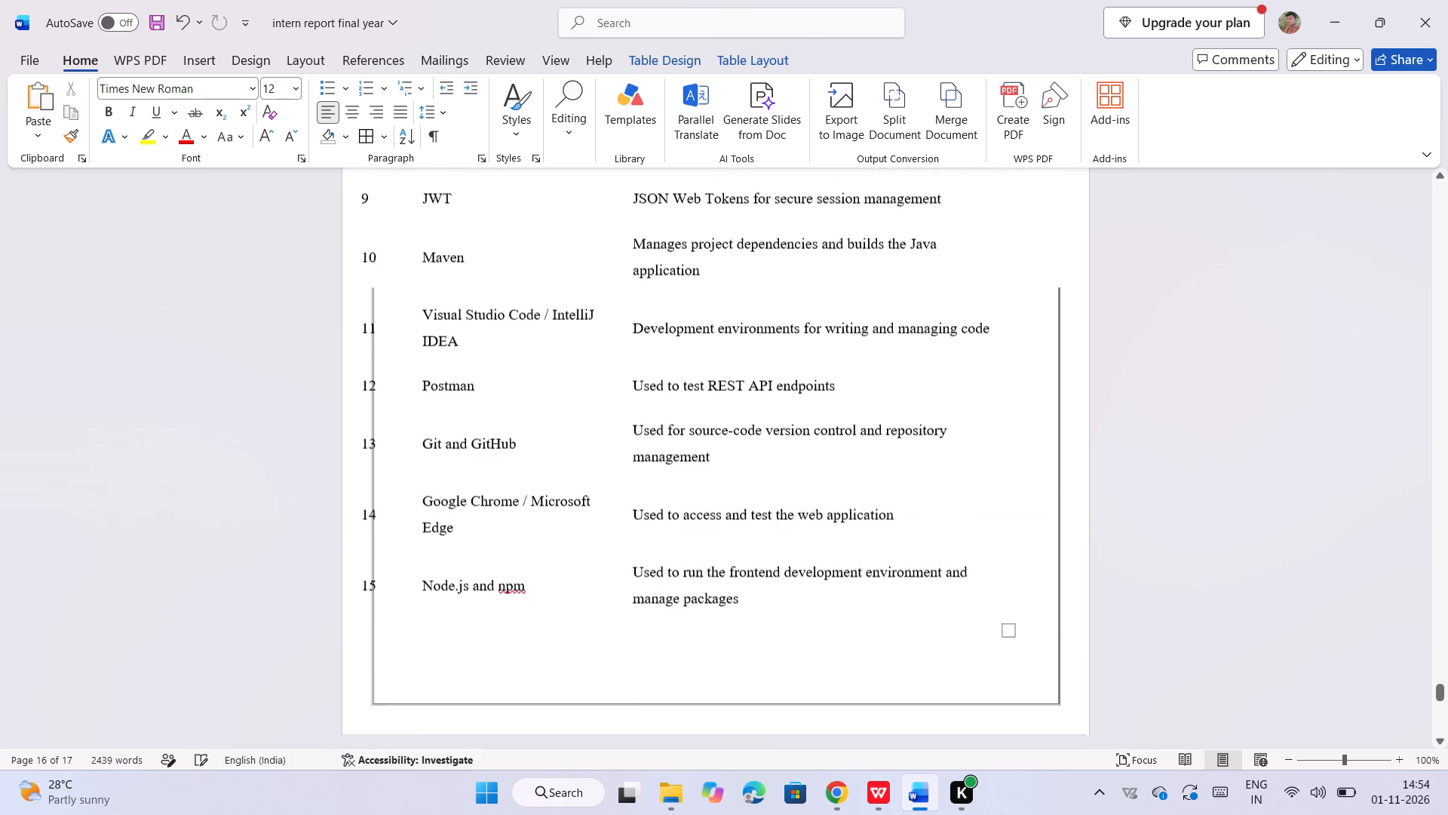
{"action": "scroll", "coordinate": [467, 192], "scroll_direction": "up", "scroll_amount": 1}
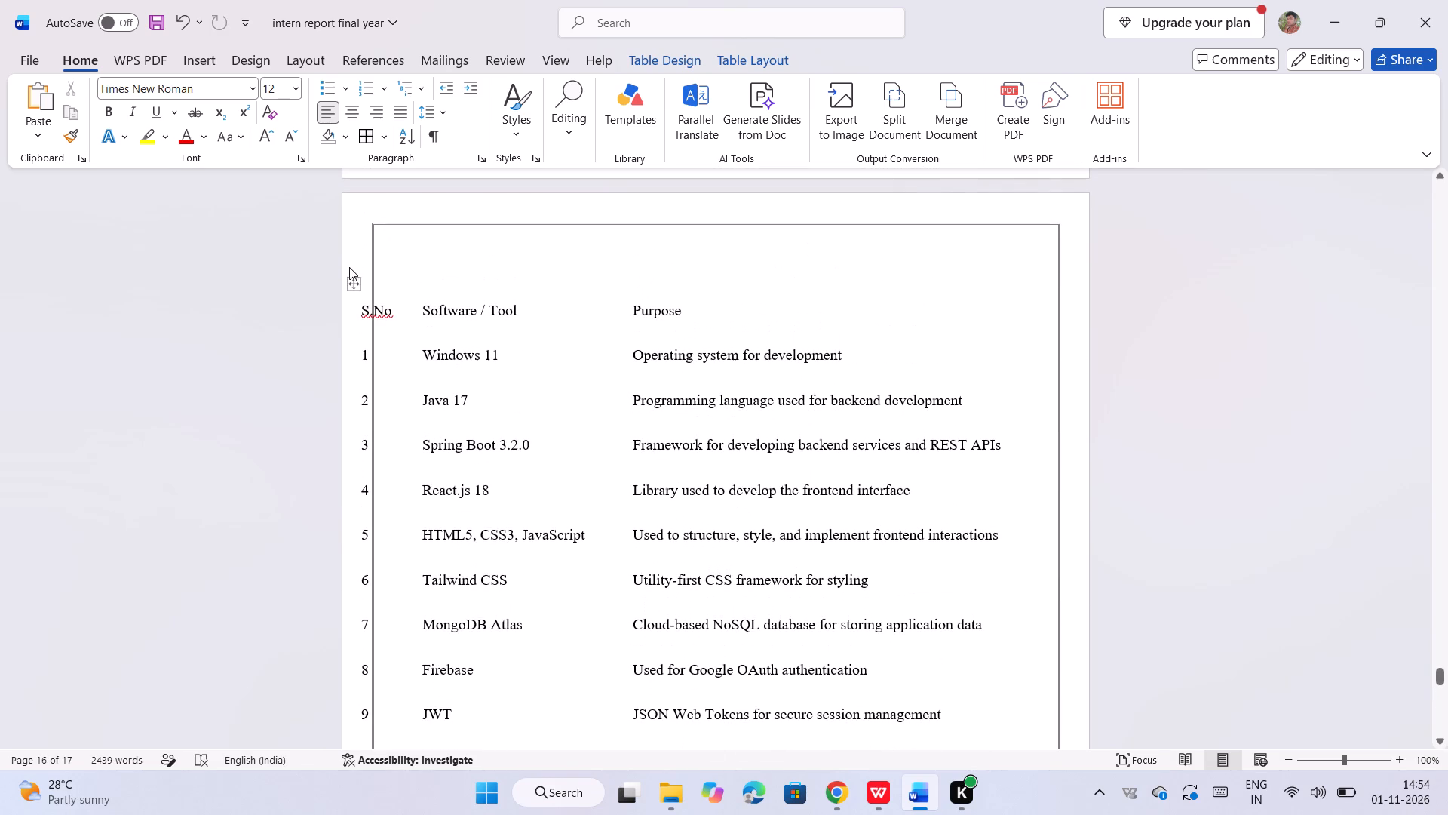
Apply all borders to the whole 2.3 Software Requirements table.
{"action": "left_click", "coordinate": [350, 276]}
{"action": "left_click", "coordinate": [351, 283]}
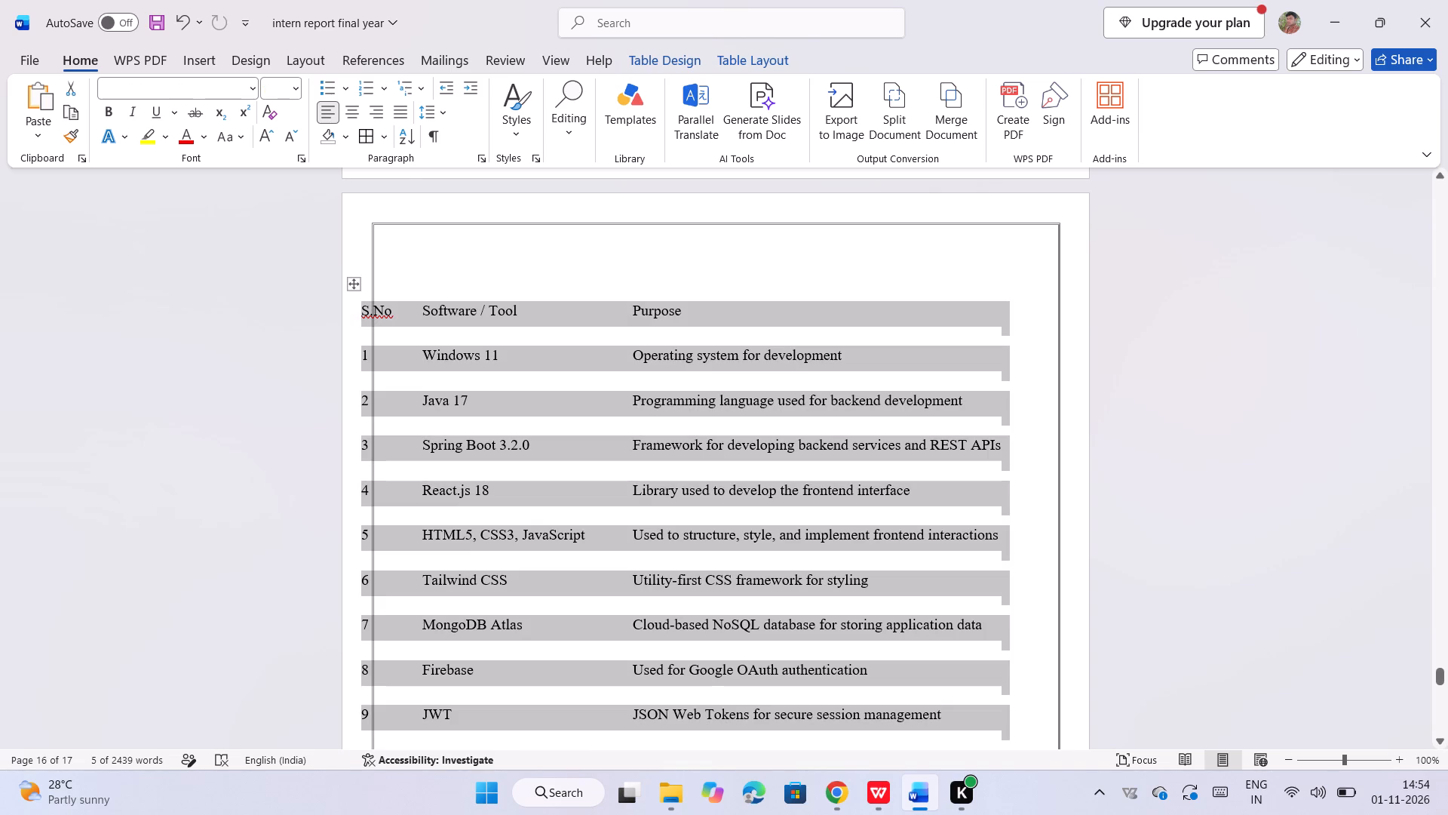
{"action": "left_click", "coordinate": [364, 138]}
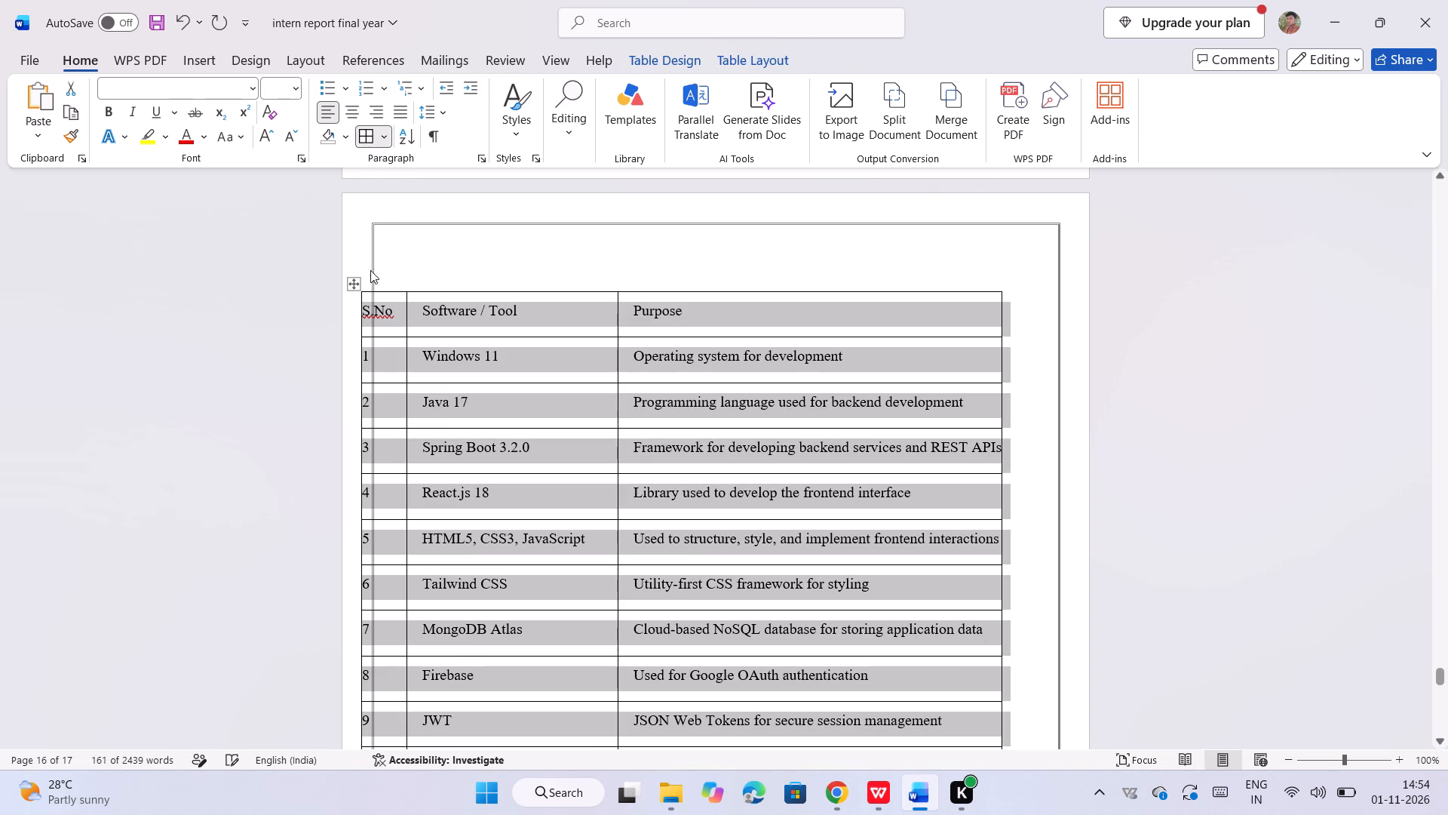
Move the software table away from the left page edge so its S.No column sits inside the page border.
{"action": "left_click_drag", "start_coordinate": [352, 282], "coordinate": [394, 281]}
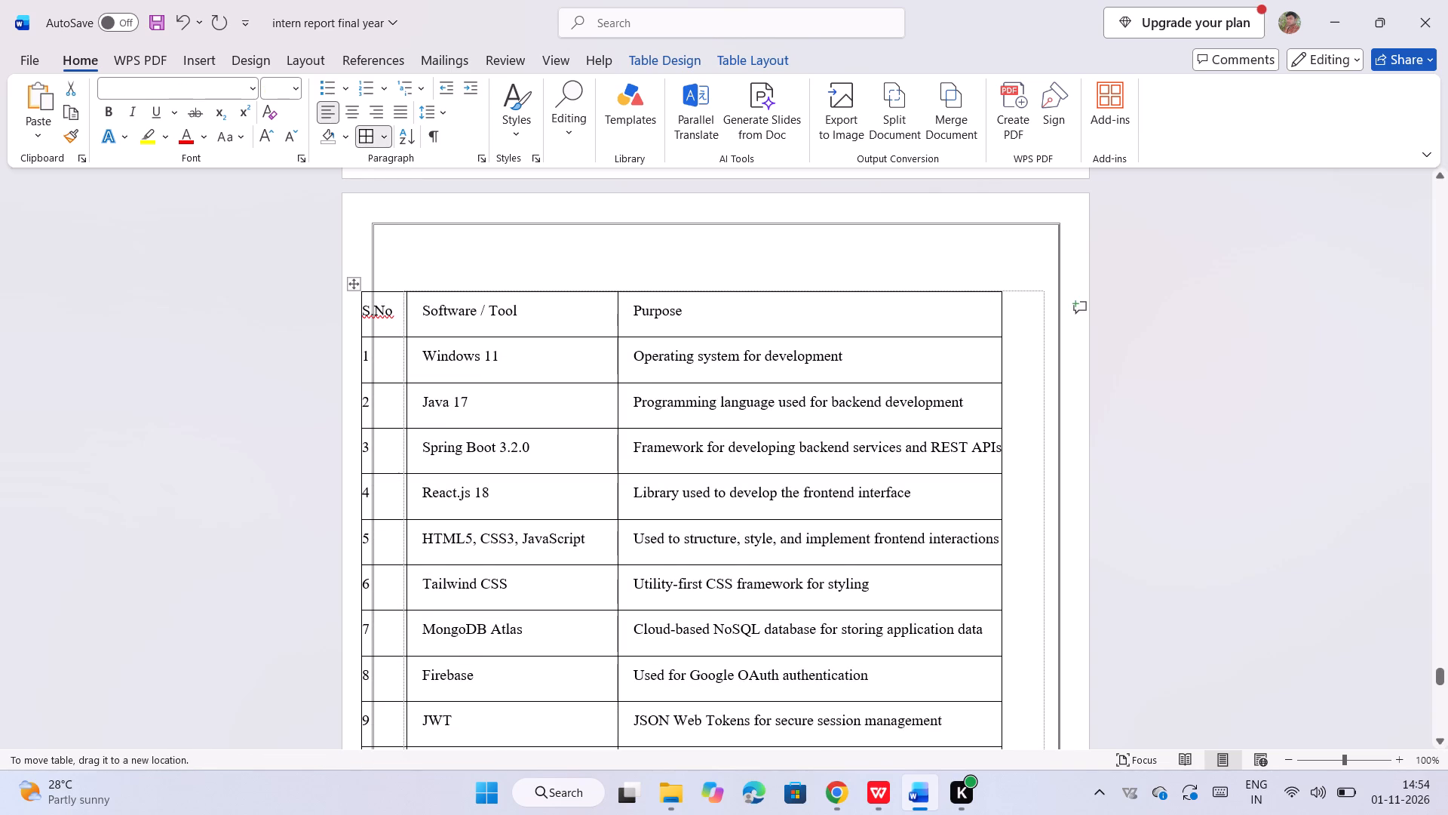
{"action": "left_click_drag", "start_coordinate": [394, 281], "coordinate": [384, 283]}
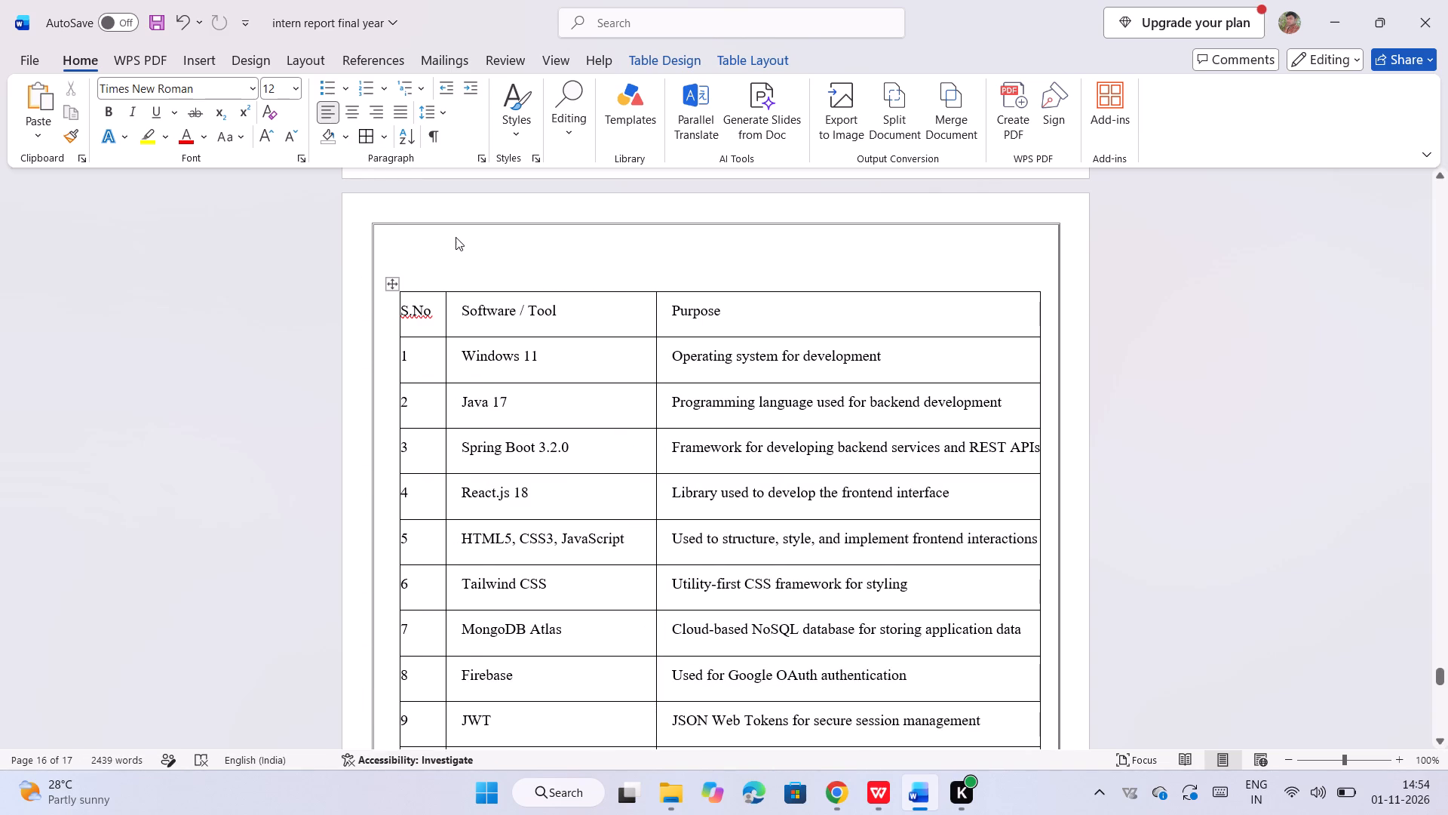
{"action": "left_click", "coordinate": [456, 237]}
Make the software table's header row (S.No, Software / Tool, Purpose) bold.
{"action": "scroll", "coordinate": [456, 237], "scroll_direction": "up", "scroll_amount": 1}
{"action": "left_click", "coordinate": [456, 237]}
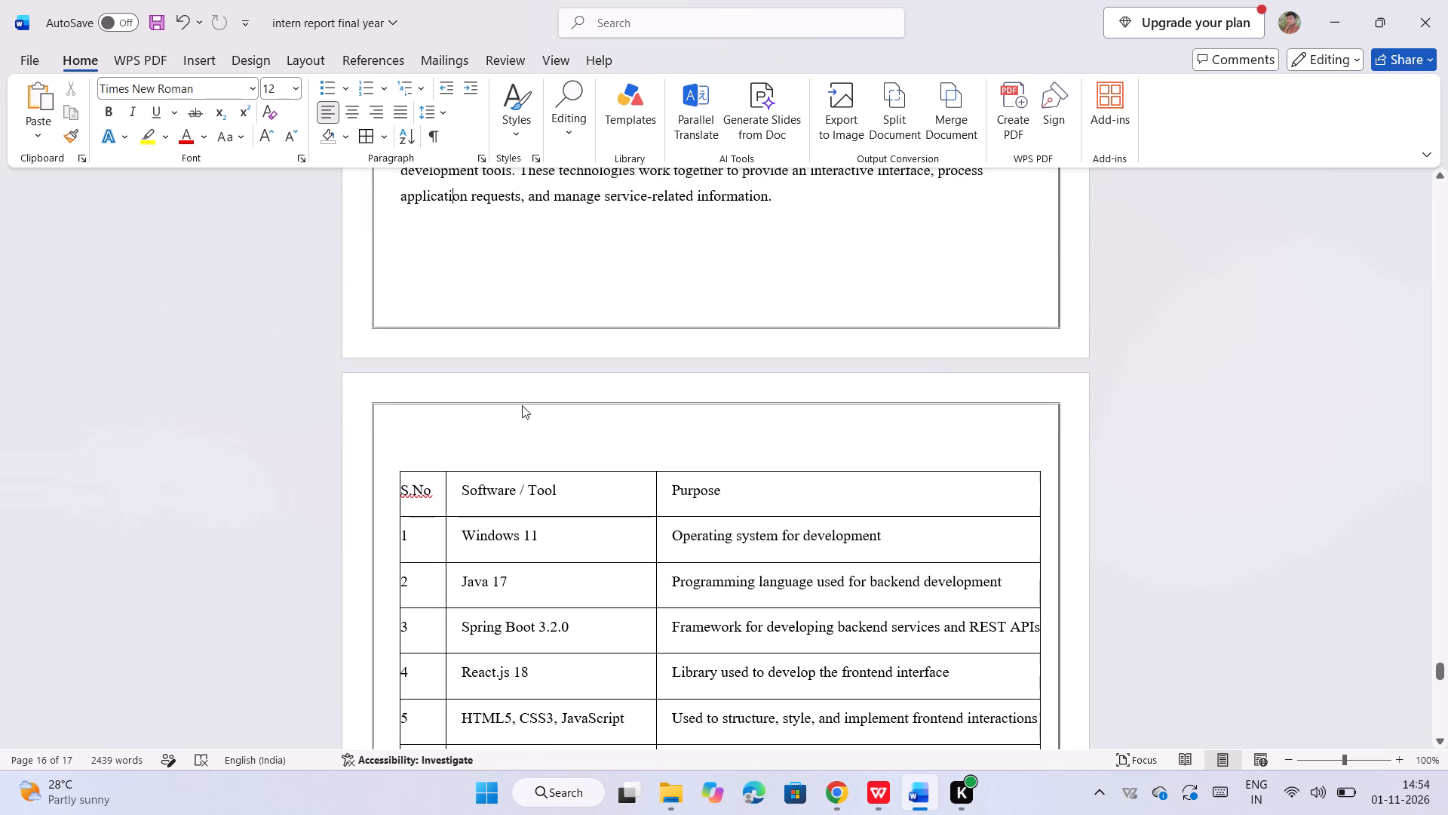
{"action": "left_click_drag", "start_coordinate": [739, 504], "coordinate": [414, 481]}
{"action": "key", "text": "ctrl+b"}
{"action": "left_click", "coordinate": [524, 433]}
Review the layout of the 2.2 Hardware Requirements text and the full software table across their pages.
{"action": "scroll", "coordinate": [524, 433], "scroll_direction": "up", "scroll_amount": 1}
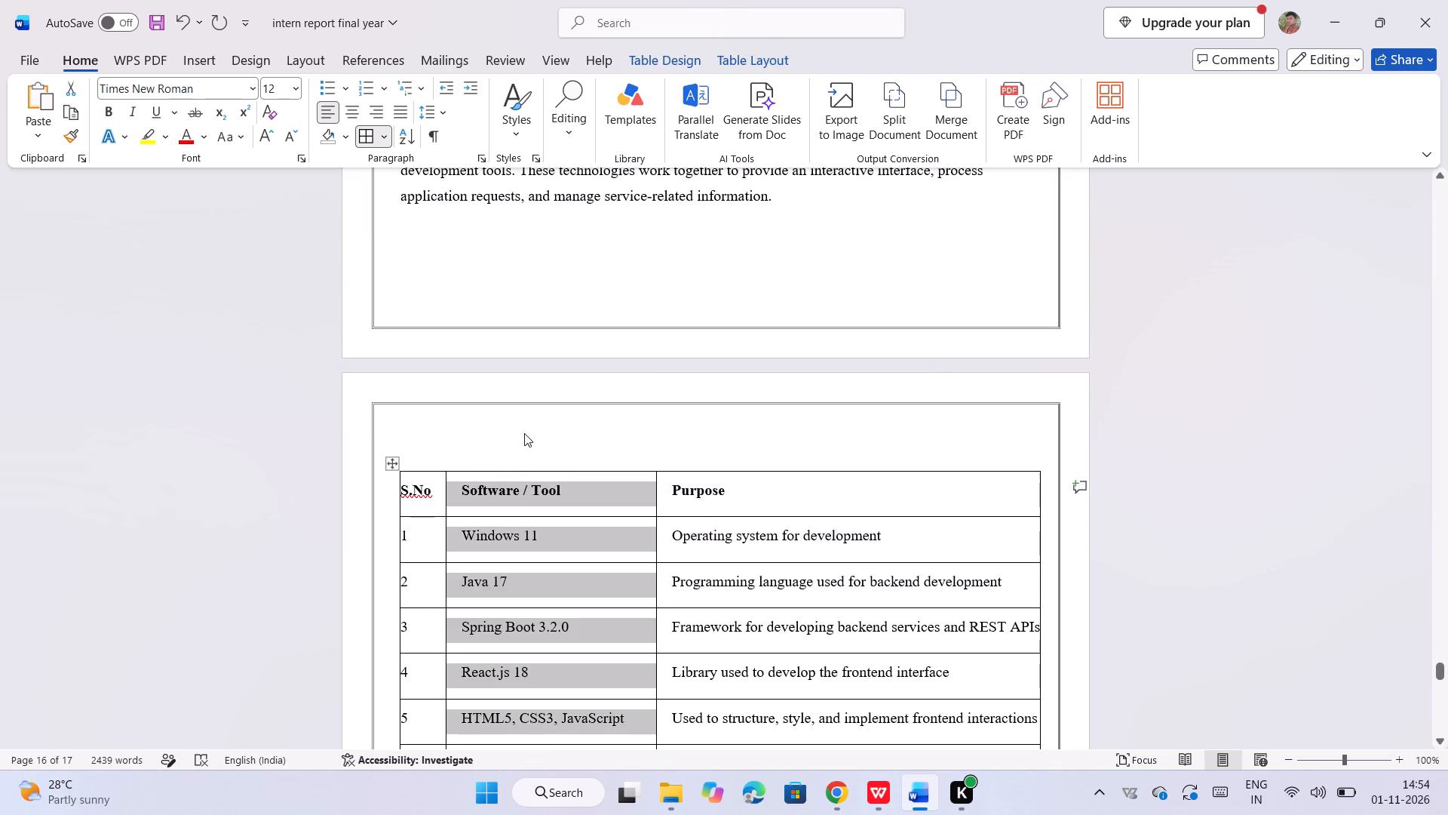
{"action": "scroll", "coordinate": [524, 433], "scroll_direction": "up", "scroll_amount": 1}
{"action": "left_click", "coordinate": [524, 433]}
{"action": "scroll", "coordinate": [524, 433], "scroll_direction": "up", "scroll_amount": 1}
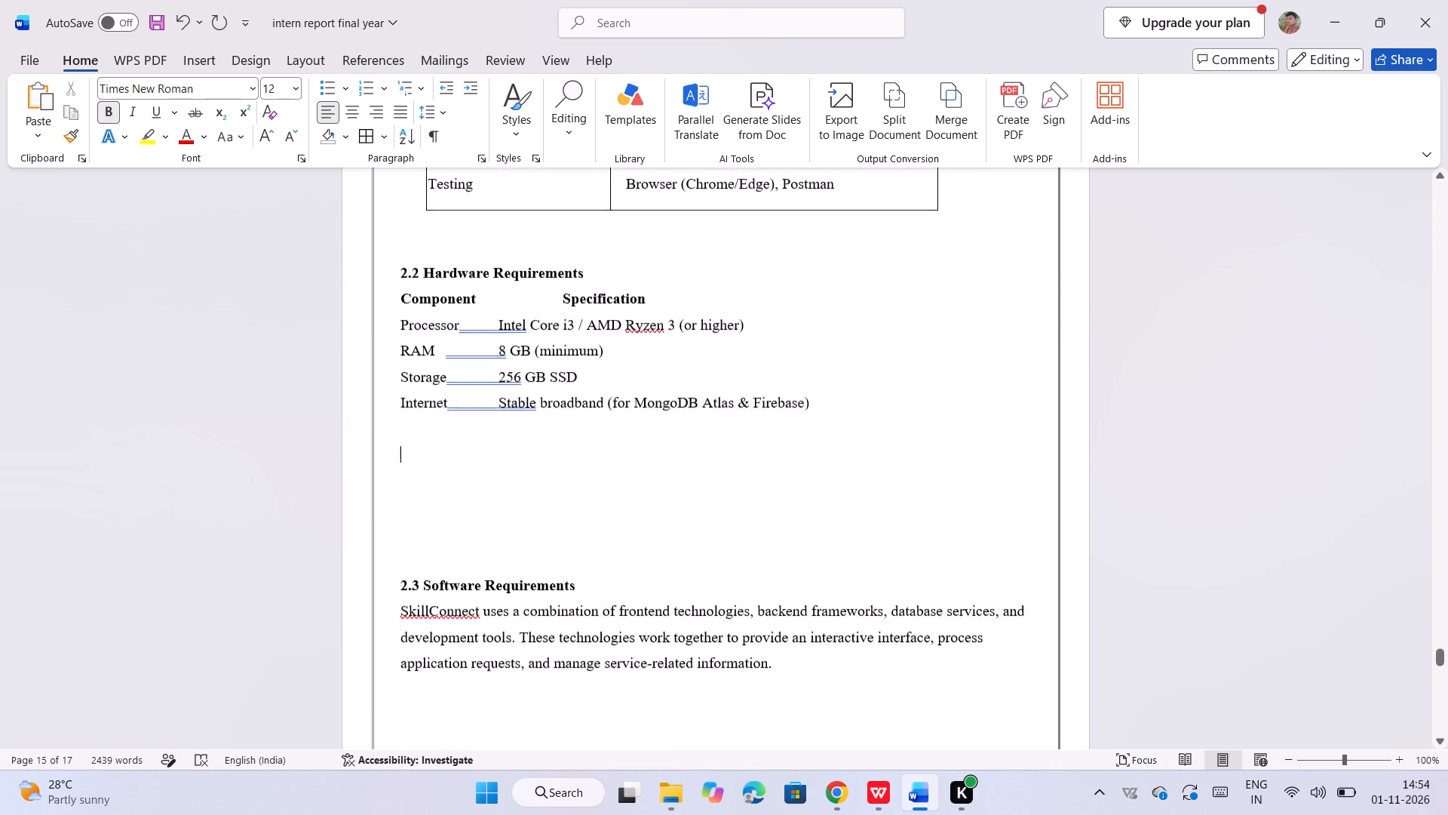
{"action": "scroll", "coordinate": [524, 433], "scroll_direction": "up", "scroll_amount": 1}
{"action": "scroll", "coordinate": [524, 433], "scroll_direction": "down", "scroll_amount": 4}
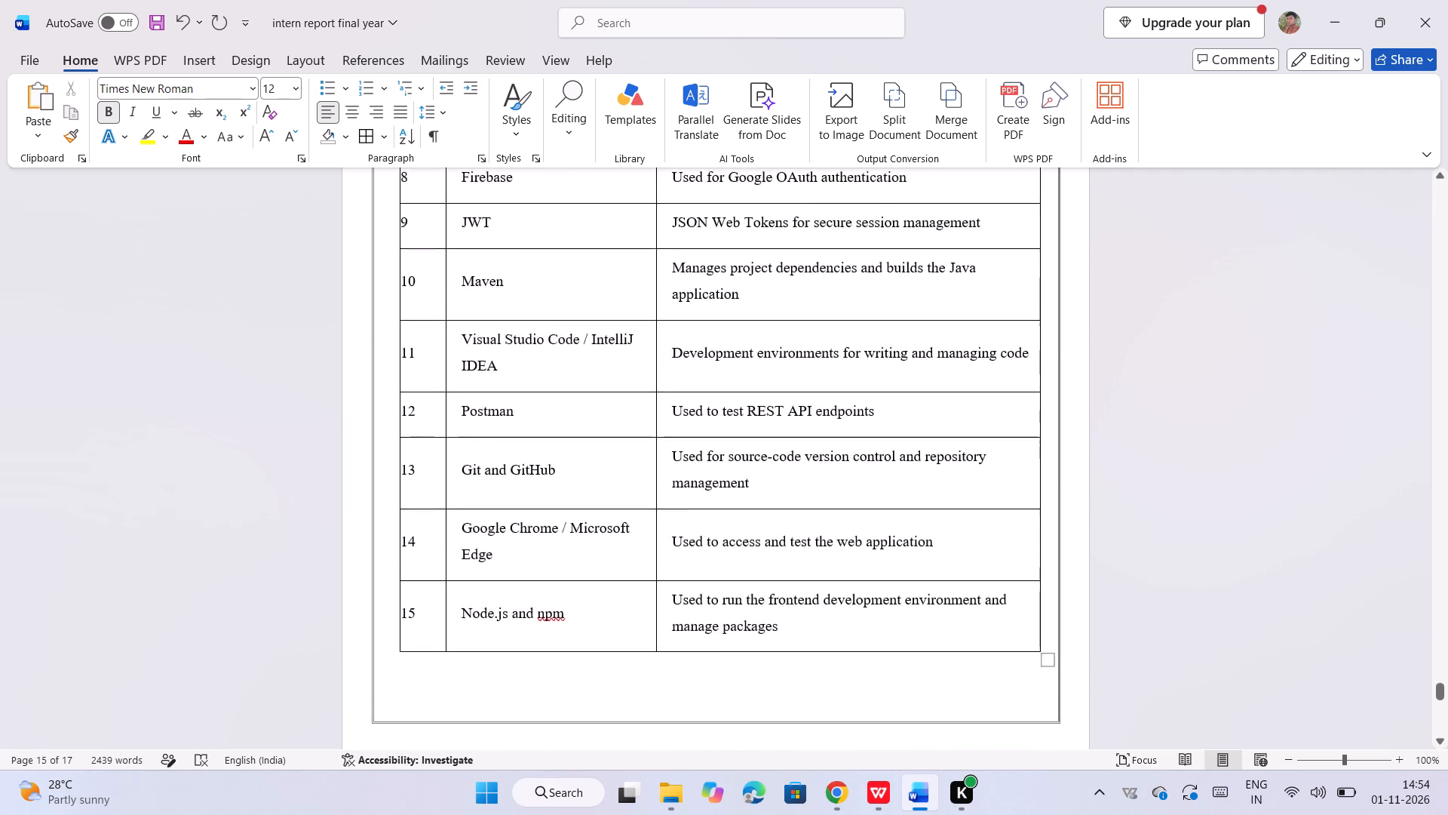
{"action": "scroll", "coordinate": [524, 433], "scroll_direction": "down", "scroll_amount": 1}
{"action": "scroll", "coordinate": [524, 433], "scroll_direction": "up", "scroll_amount": 13}
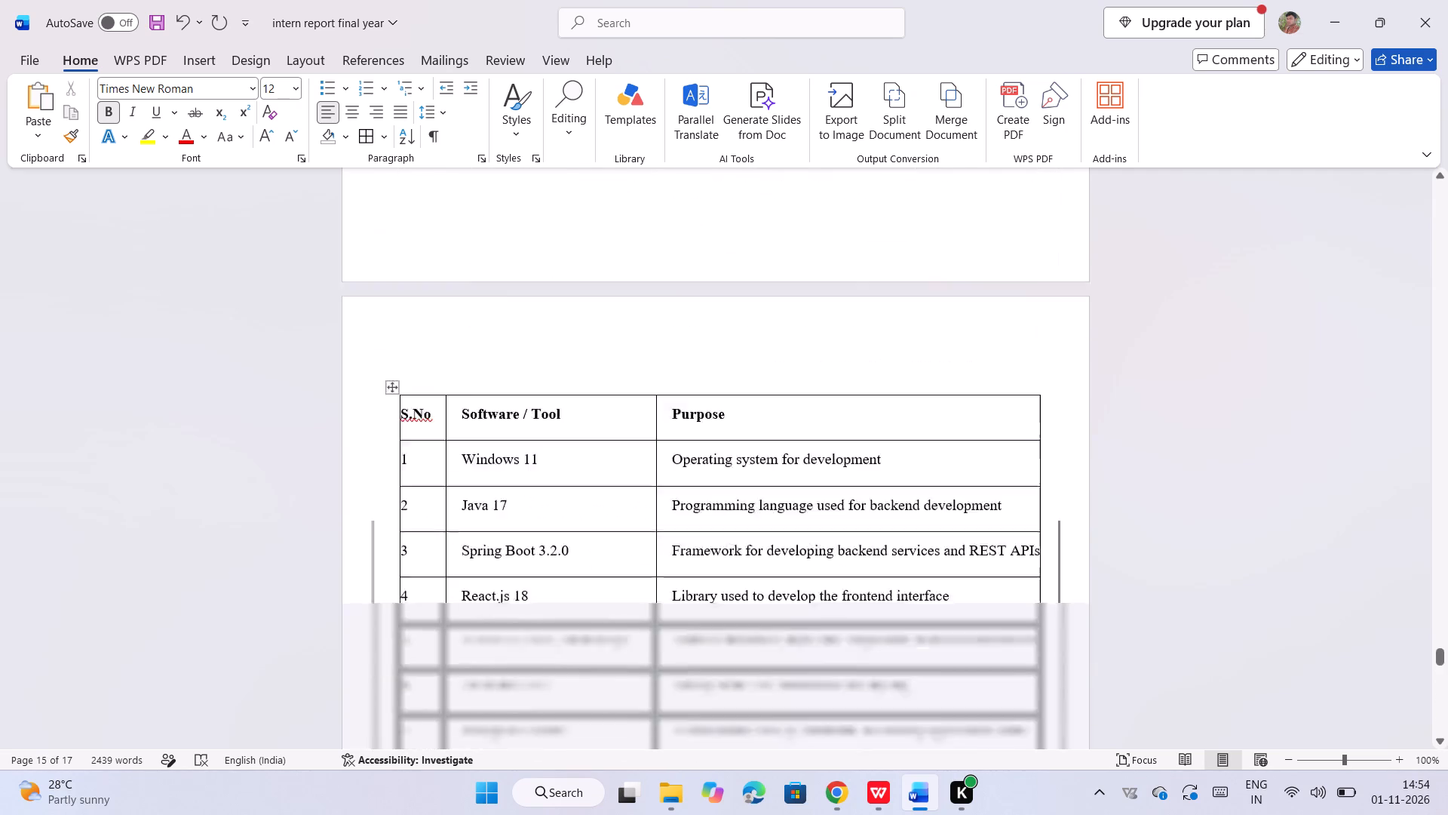
{"action": "scroll", "coordinate": [524, 433], "scroll_direction": "down", "scroll_amount": 2}
{"action": "scroll", "coordinate": [524, 433], "scroll_direction": "up", "scroll_amount": 1}
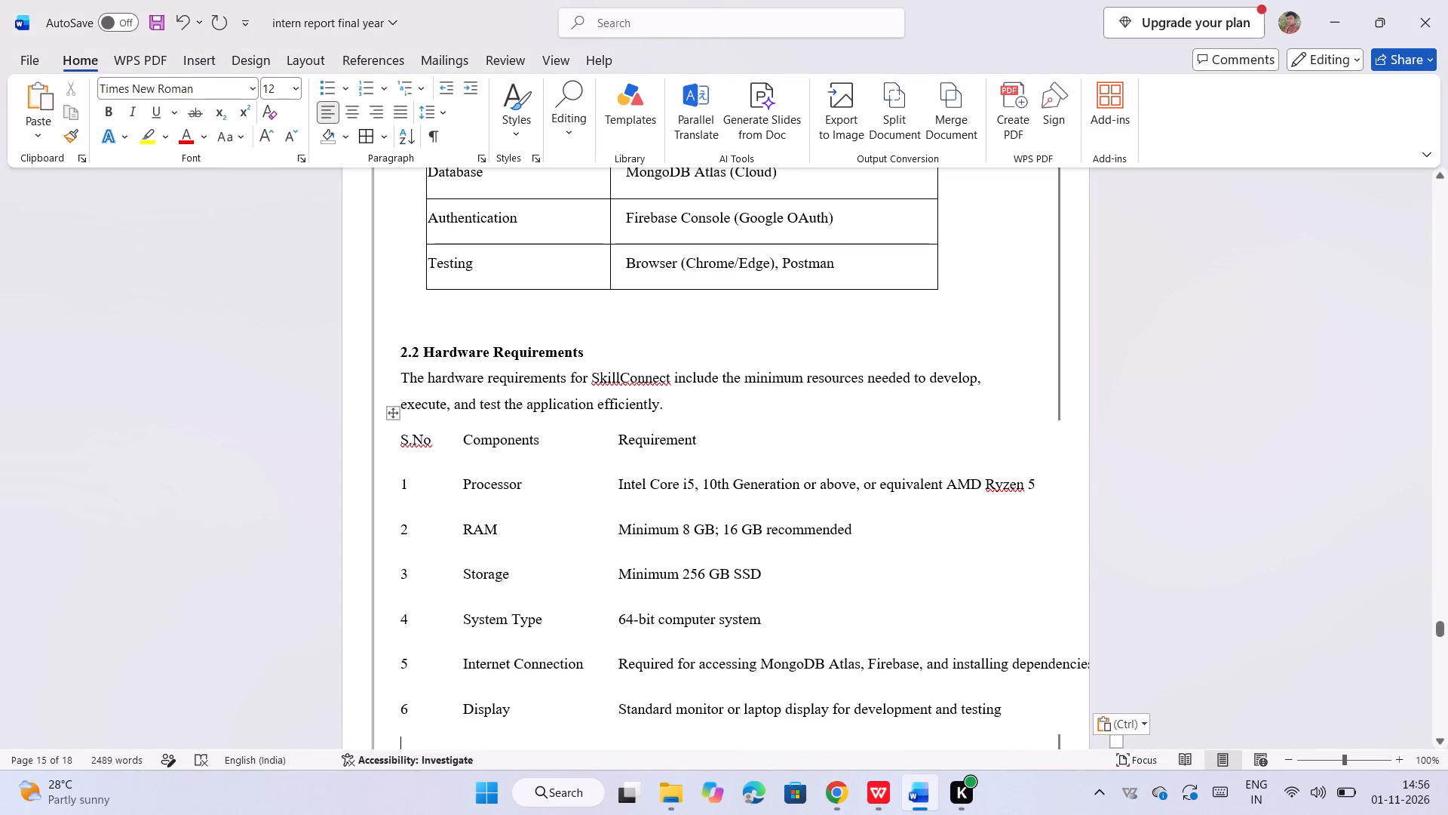
Shift the hardware table toward the left page edge and shrink its width so its right side falls inside the page frame.
{"action": "left_click_drag", "start_coordinate": [391, 411], "coordinate": [346, 414]}
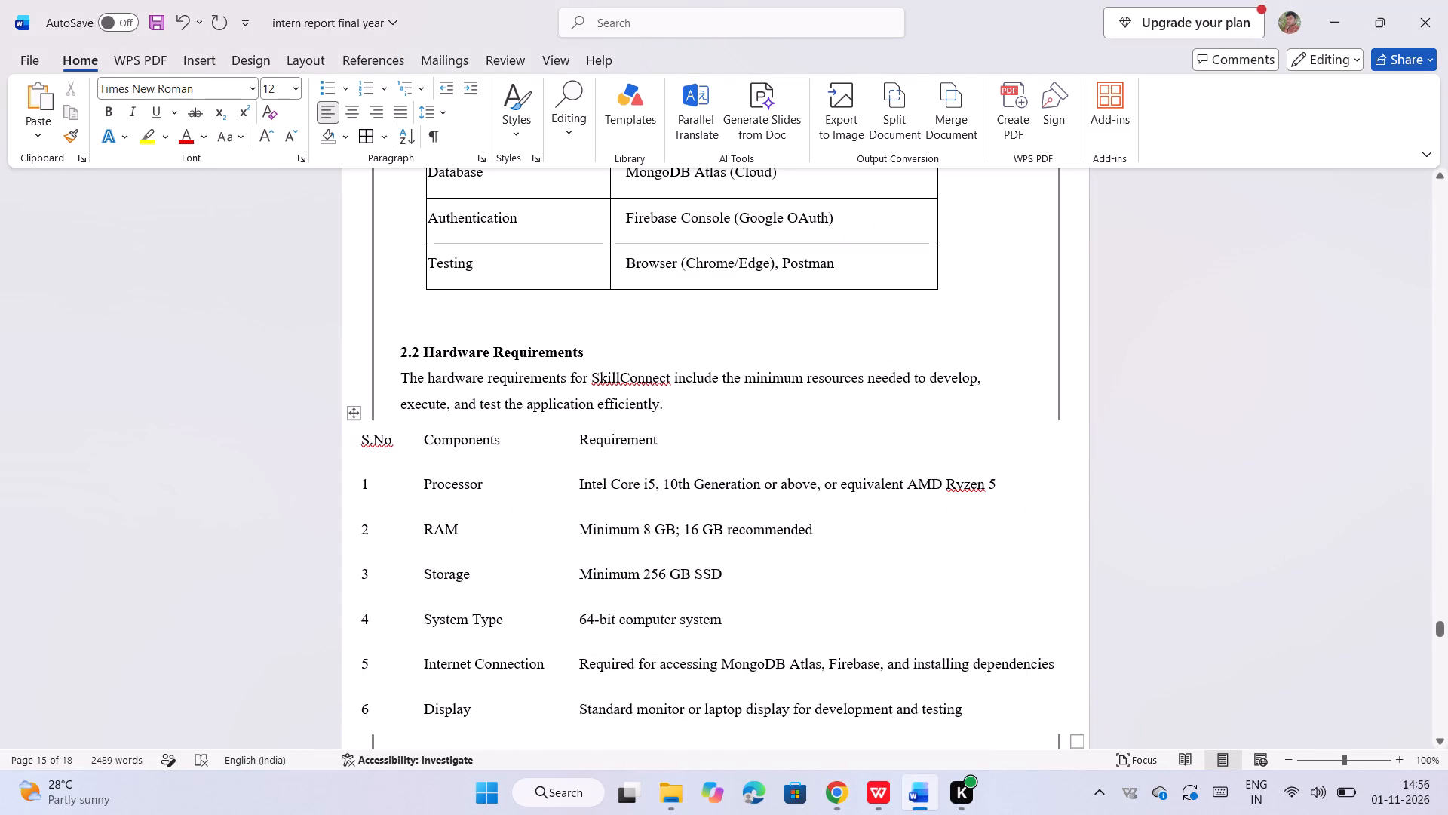
{"action": "scroll", "coordinate": [558, 481], "scroll_direction": "down", "scroll_amount": 1}
{"action": "left_click", "coordinate": [558, 481]}
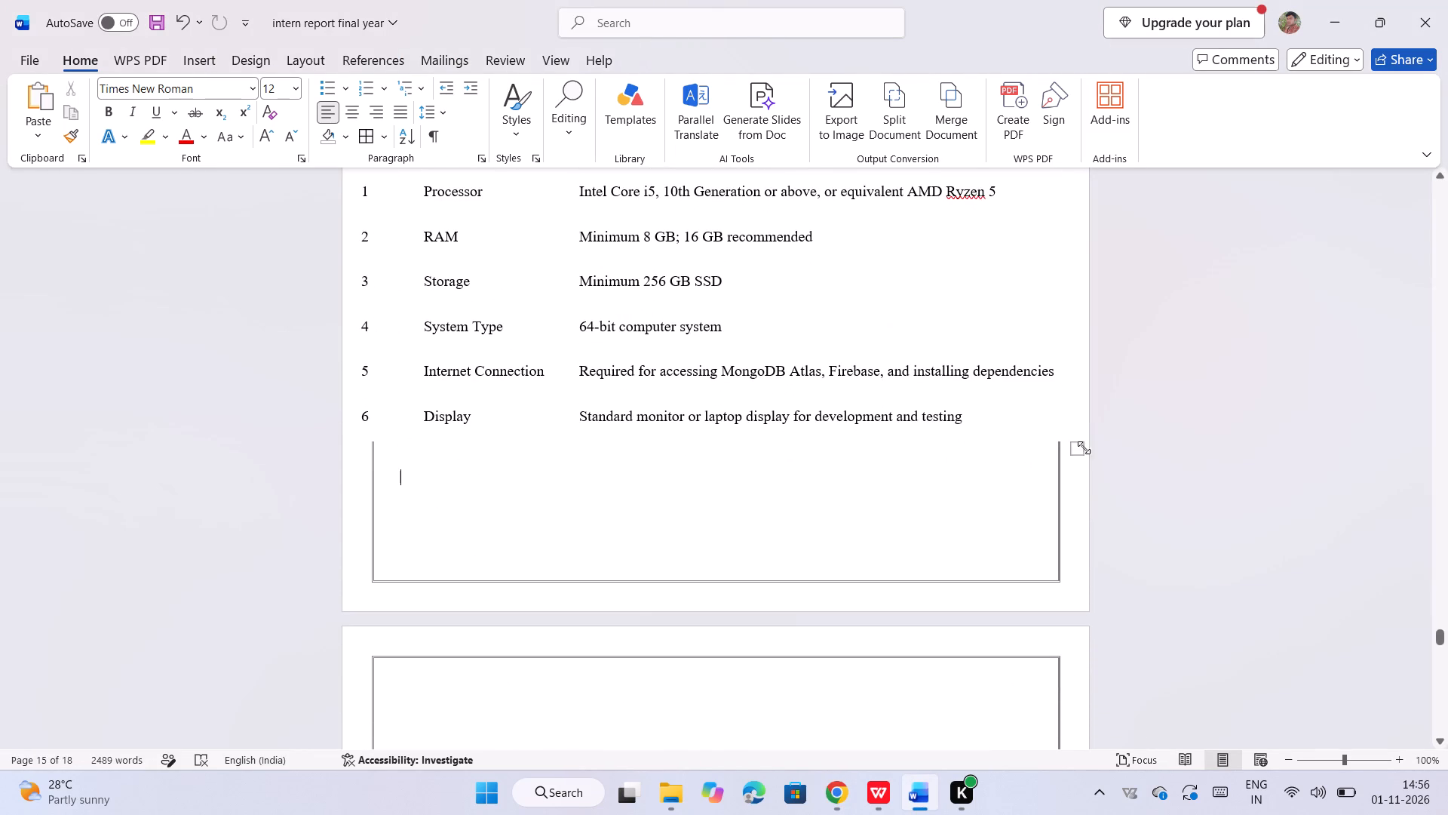
{"action": "left_click", "coordinate": [1076, 451]}
{"action": "left_click_drag", "start_coordinate": [1076, 451], "coordinate": [1017, 437]}
{"action": "left_click_drag", "start_coordinate": [1075, 452], "coordinate": [1018, 428]}
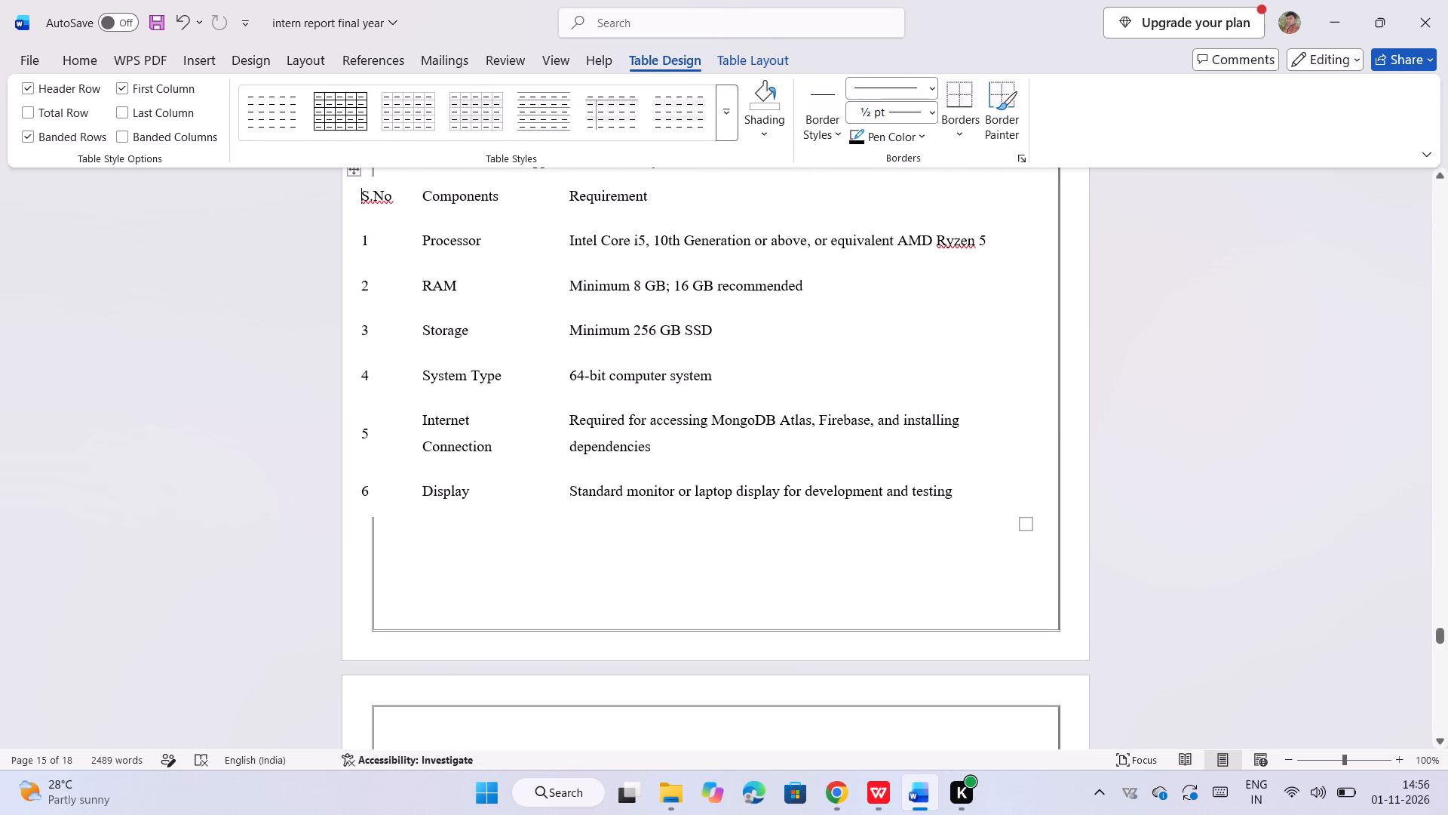
{"action": "left_click_drag", "start_coordinate": [1026, 527], "coordinate": [977, 497]}
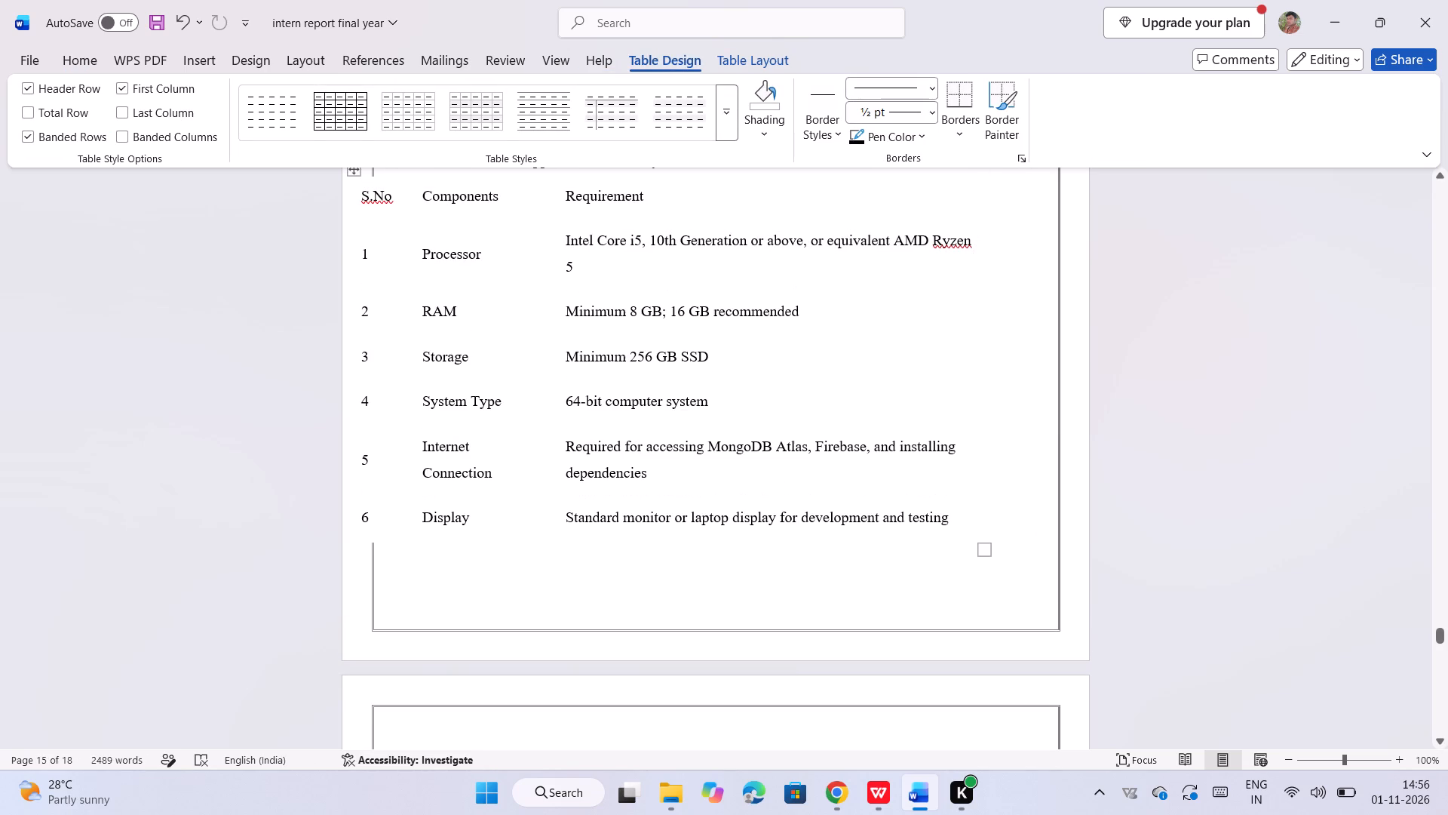
Apply all borders to the entire hardware requirements table.
{"action": "scroll", "coordinate": [505, 296], "scroll_direction": "up", "scroll_amount": 1}
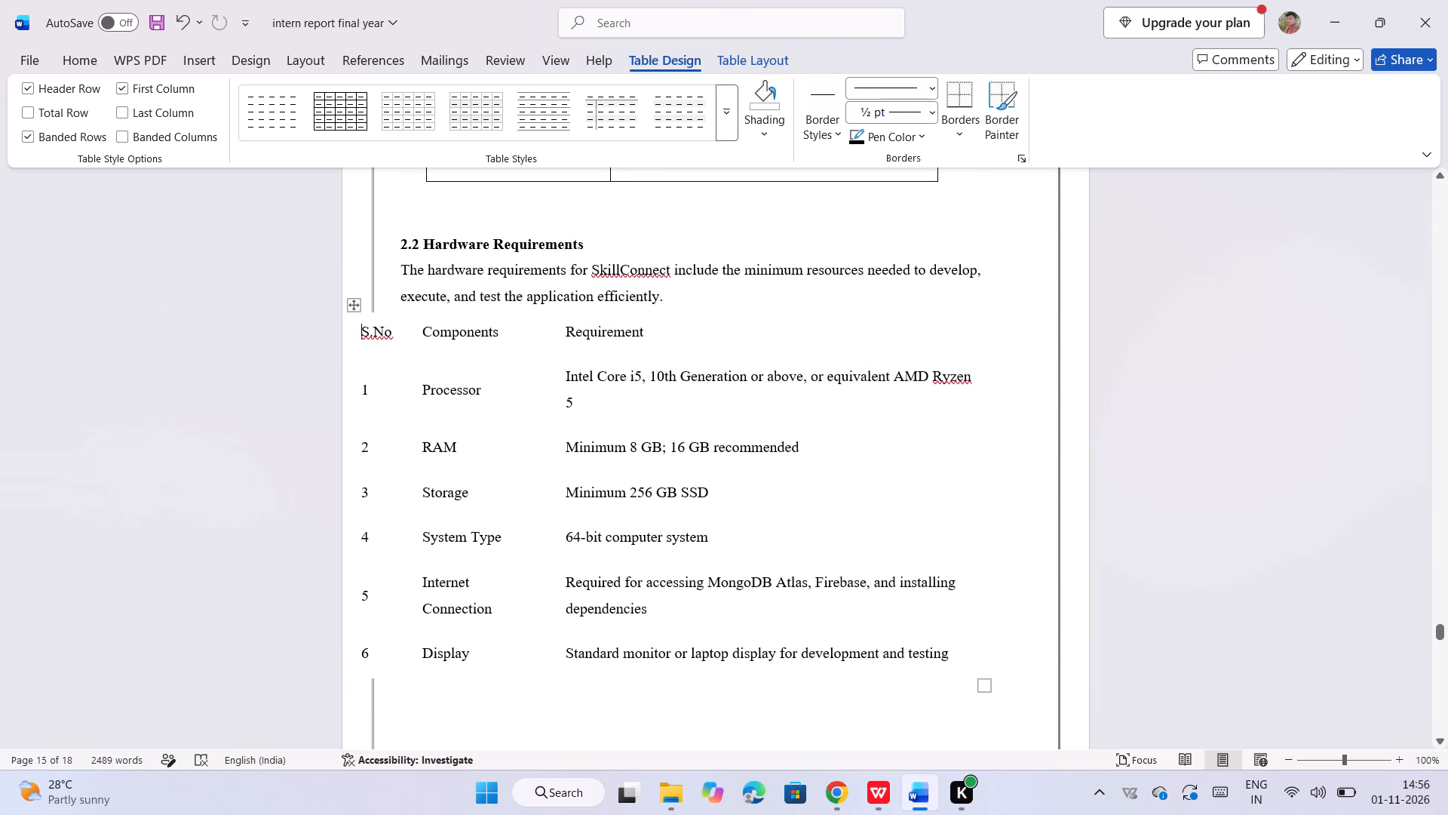
{"action": "left_click", "coordinate": [353, 302]}
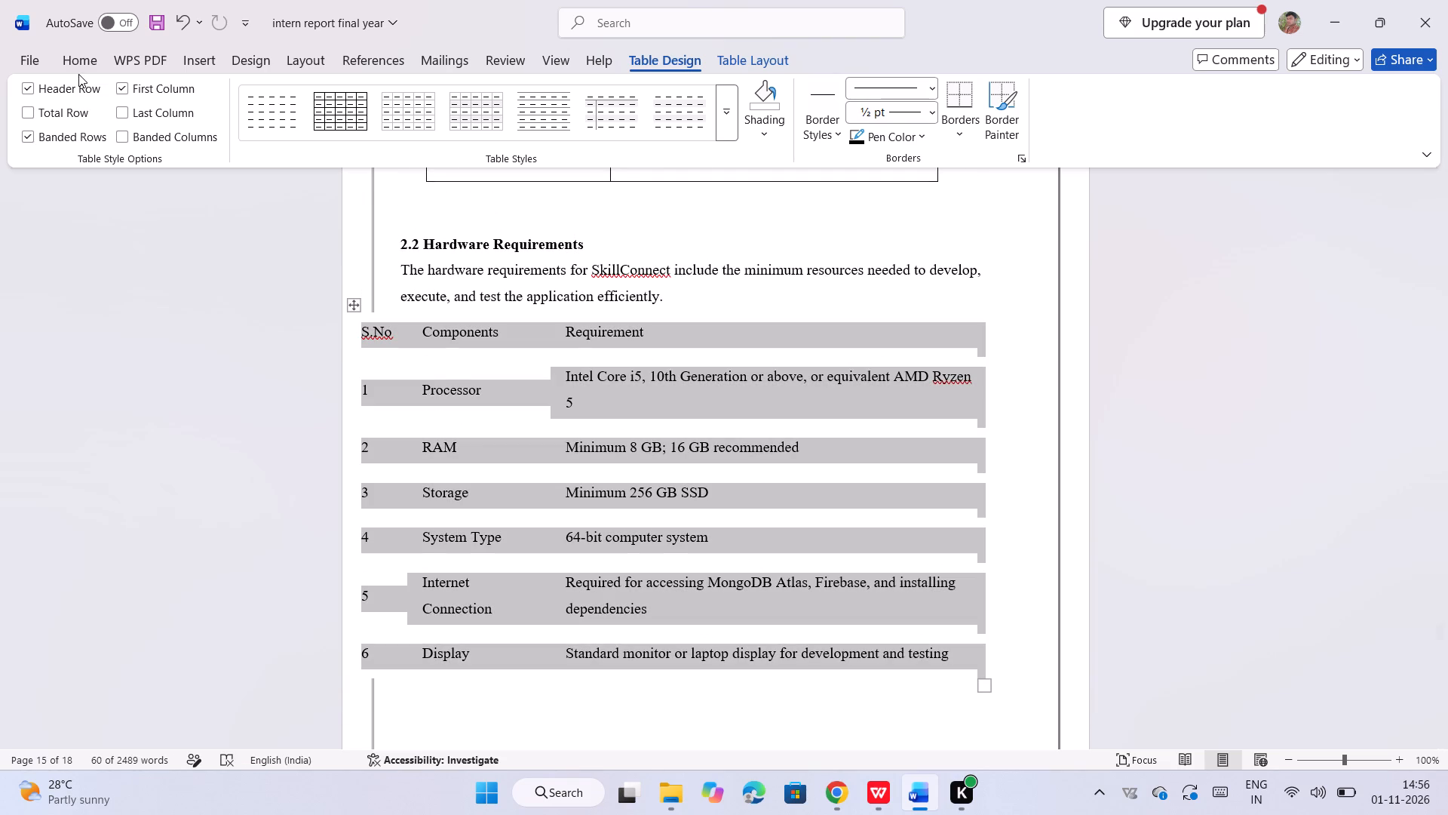
{"action": "left_click", "coordinate": [101, 61]}
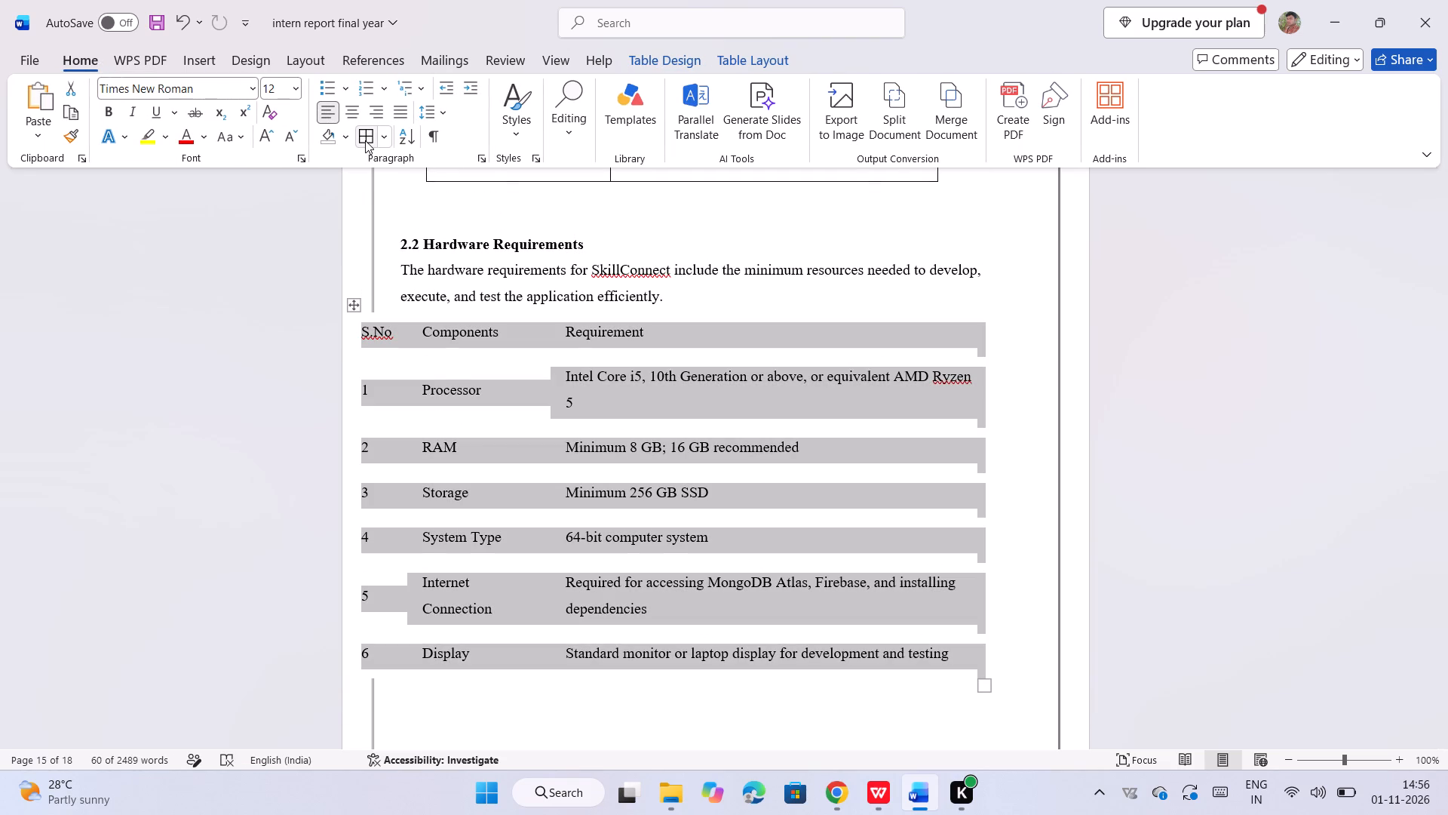
{"action": "left_click", "coordinate": [357, 137]}
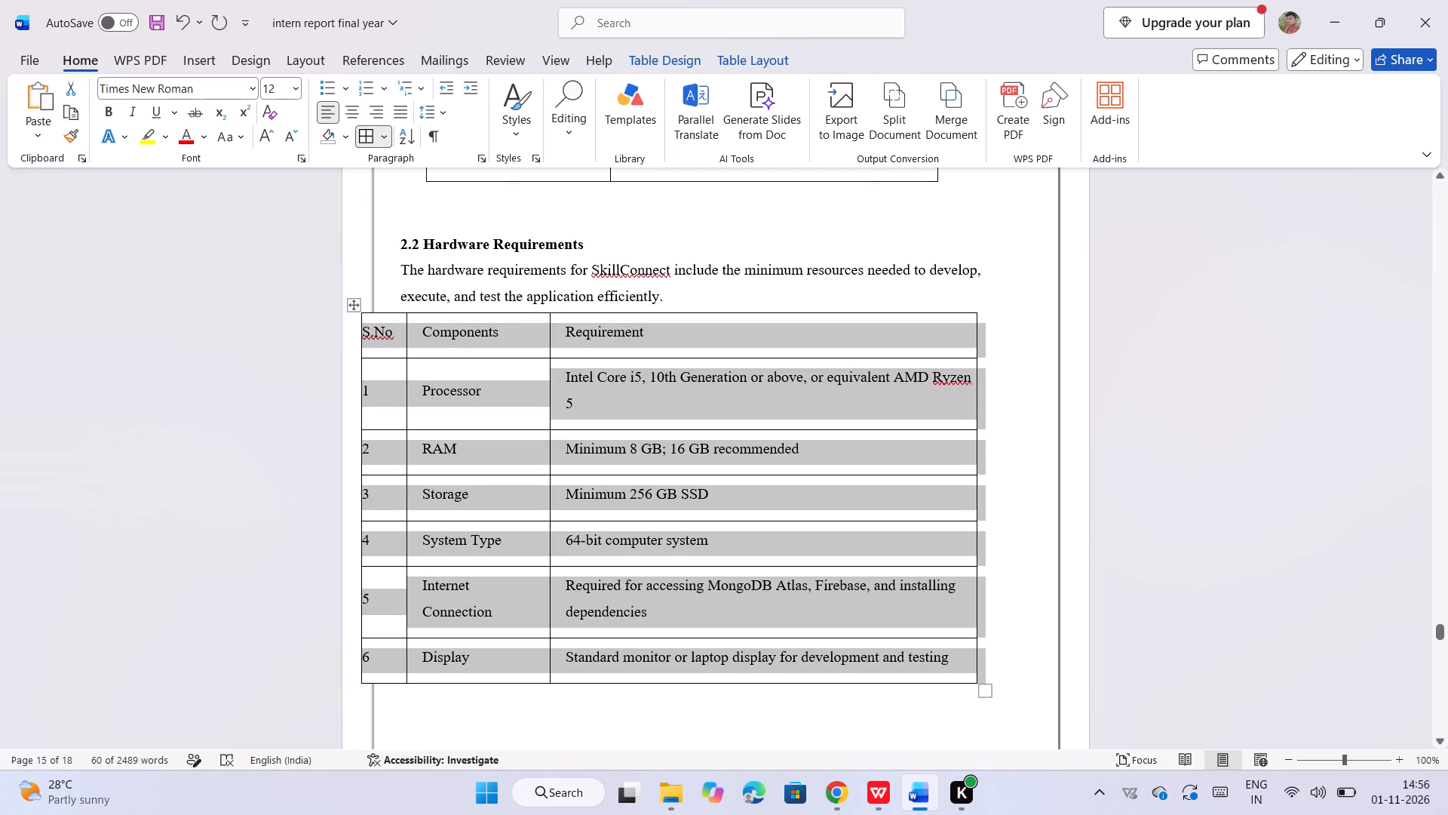
Move the bordered hardware table rightward to align its left edge with the 2.2 text, inside the page frame.
{"action": "left_click_drag", "start_coordinate": [351, 305], "coordinate": [396, 310]}
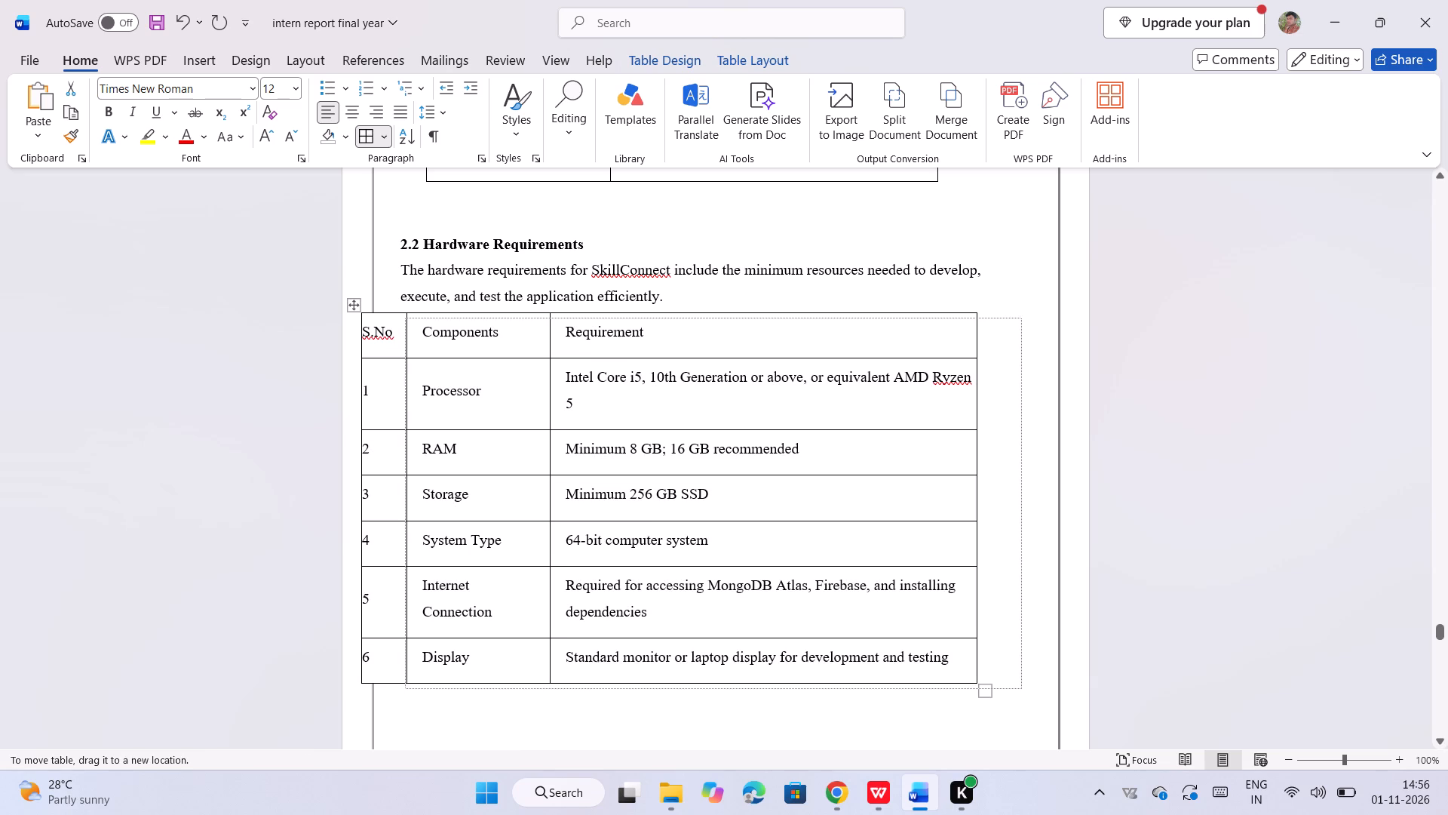
{"action": "left_click_drag", "start_coordinate": [396, 310], "coordinate": [413, 313]}
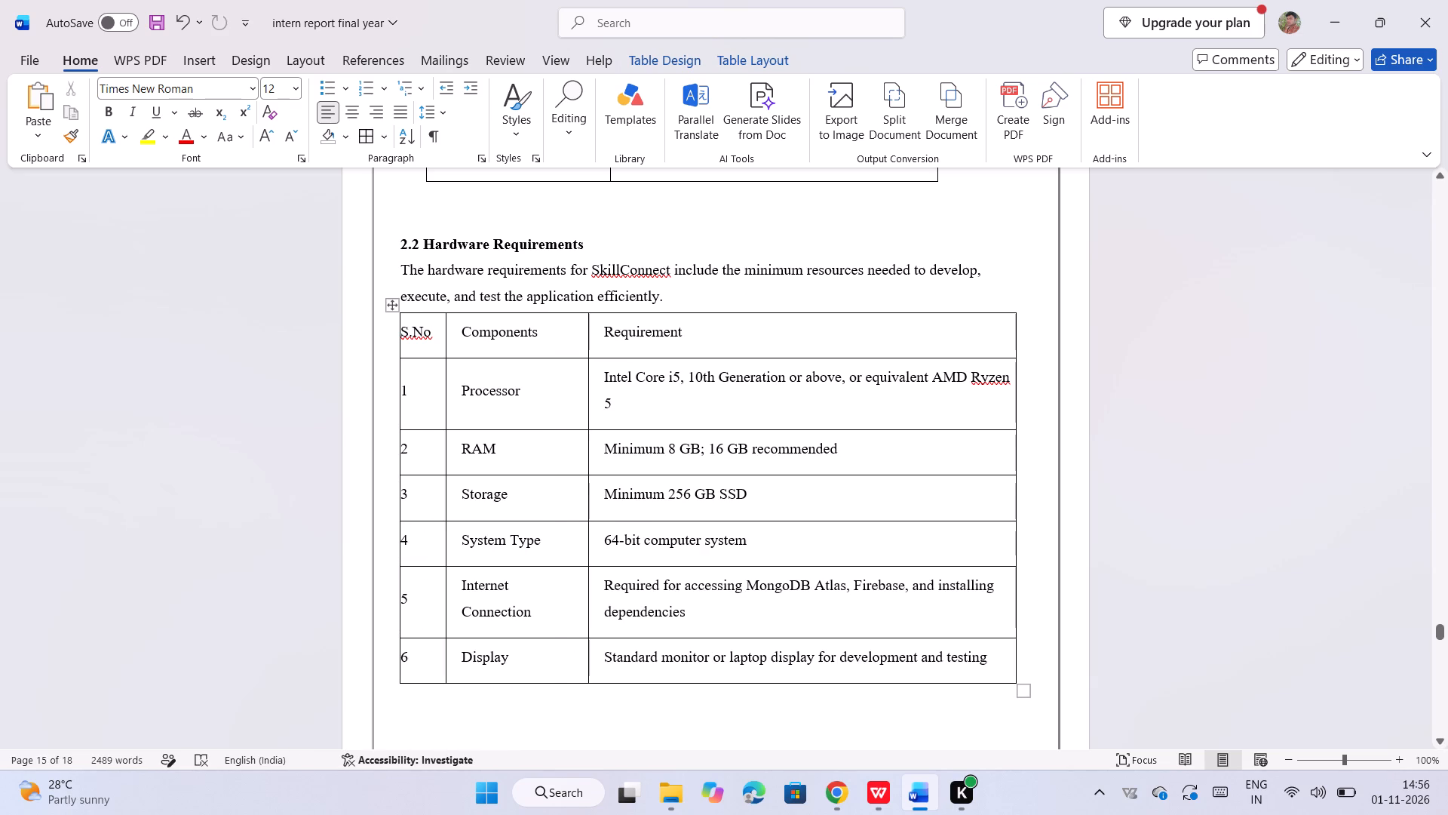
Delete the surplus blank lines above the 2.3 Software Requirements heading so it starts at the top of its page.
{"action": "scroll", "coordinate": [434, 443], "scroll_direction": "down", "scroll_amount": 1}
{"action": "left_click", "coordinate": [434, 443]}
{"action": "scroll", "coordinate": [434, 443], "scroll_direction": "down", "scroll_amount": 2}
{"action": "left_click", "coordinate": [427, 527]}
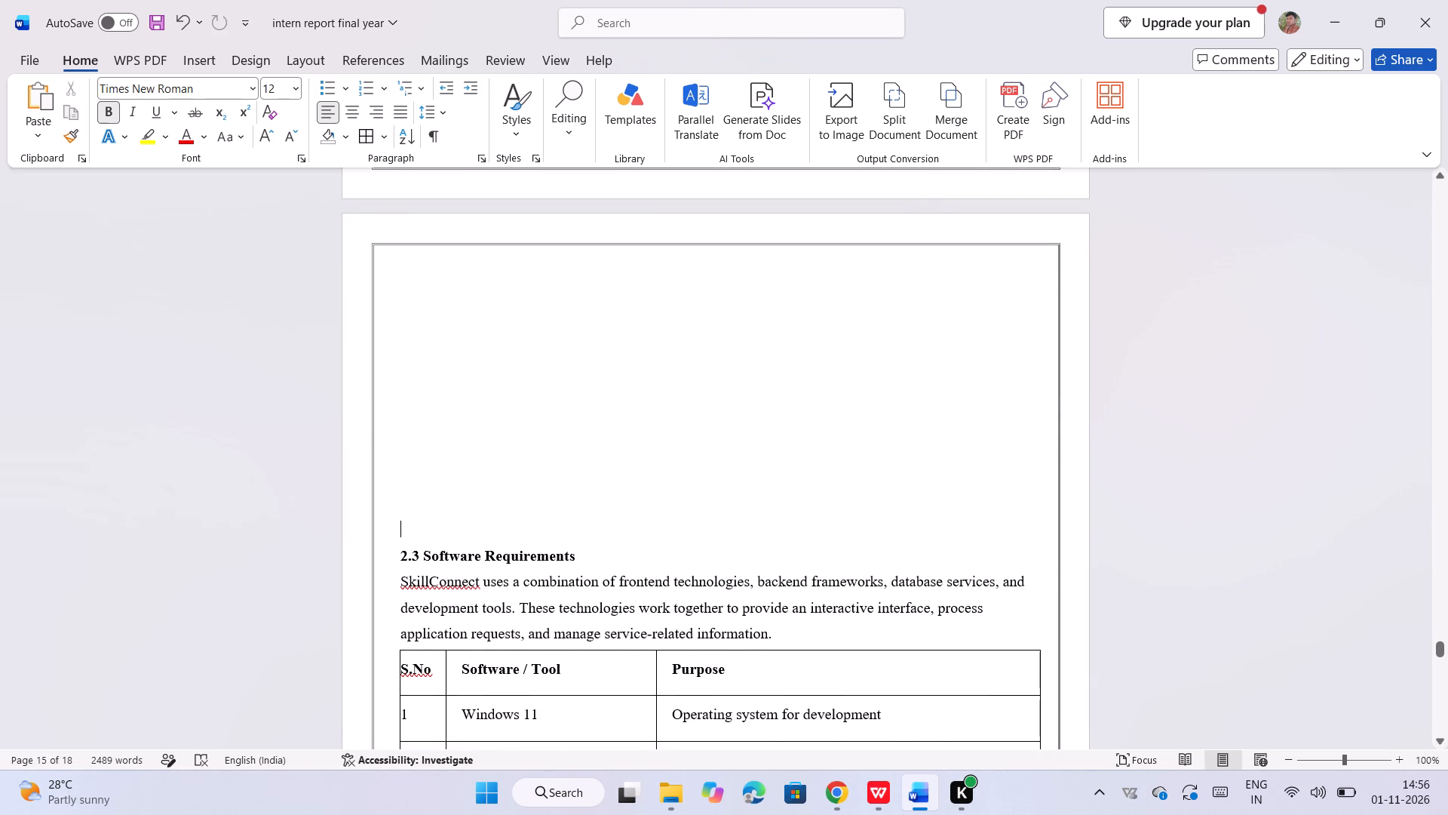
{"action": "key", "text": "BackSpace"}
{"action": "key", "text": "BackSpace"}
{"action": "key", "text": "BackSpace"}
{"action": "key", "text": "BackSpace"}
{"action": "key", "text": "BackSpace"}
{"action": "key", "text": "BackSpace"}
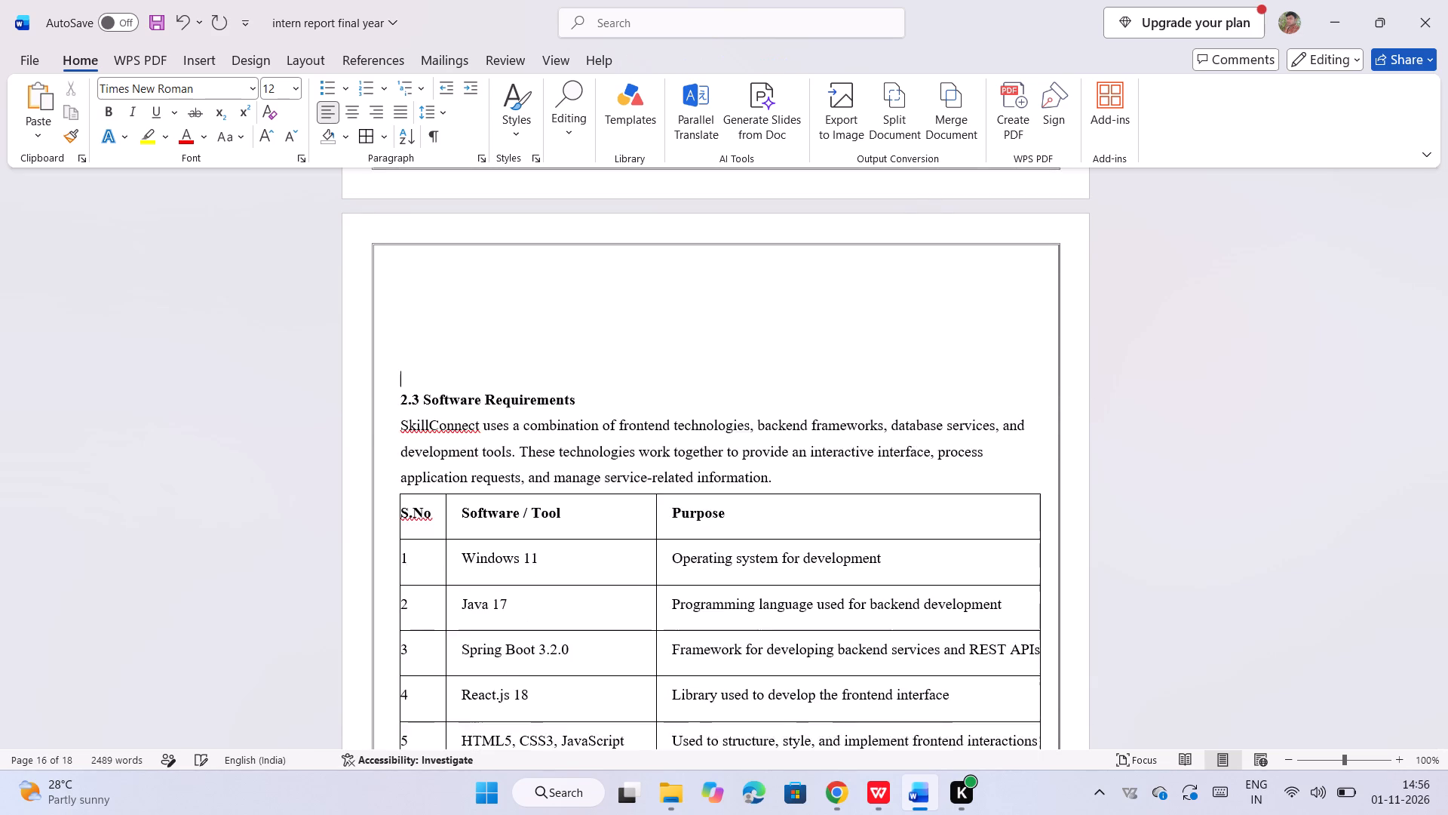
{"action": "key", "text": "BackSpace"}
{"action": "key", "text": "BackSpace"}
{"action": "key", "text": "BackSpace"}
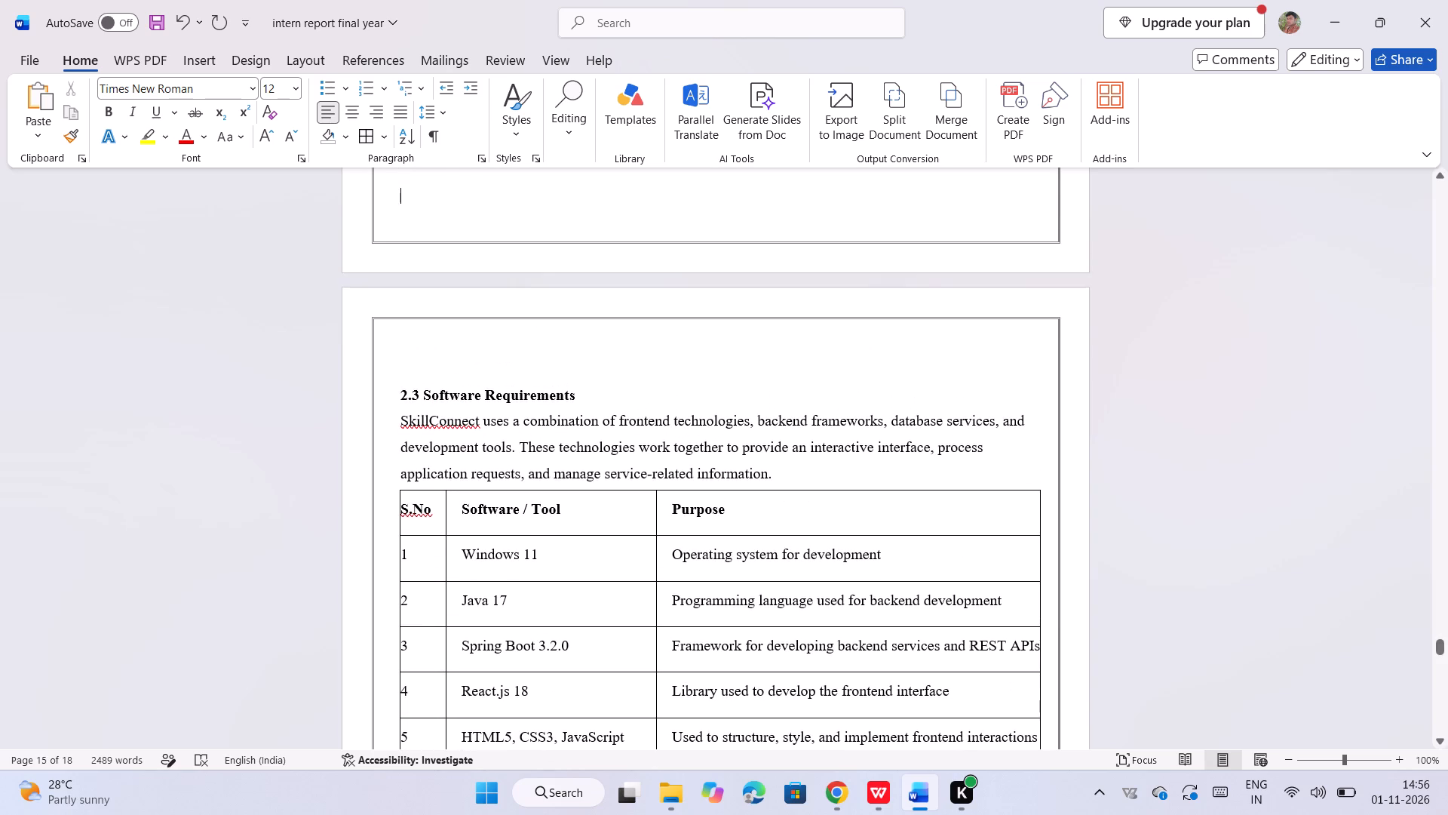
{"action": "scroll", "coordinate": [427, 527], "scroll_direction": "up", "scroll_amount": 2}
{"action": "key", "text": "Down"}
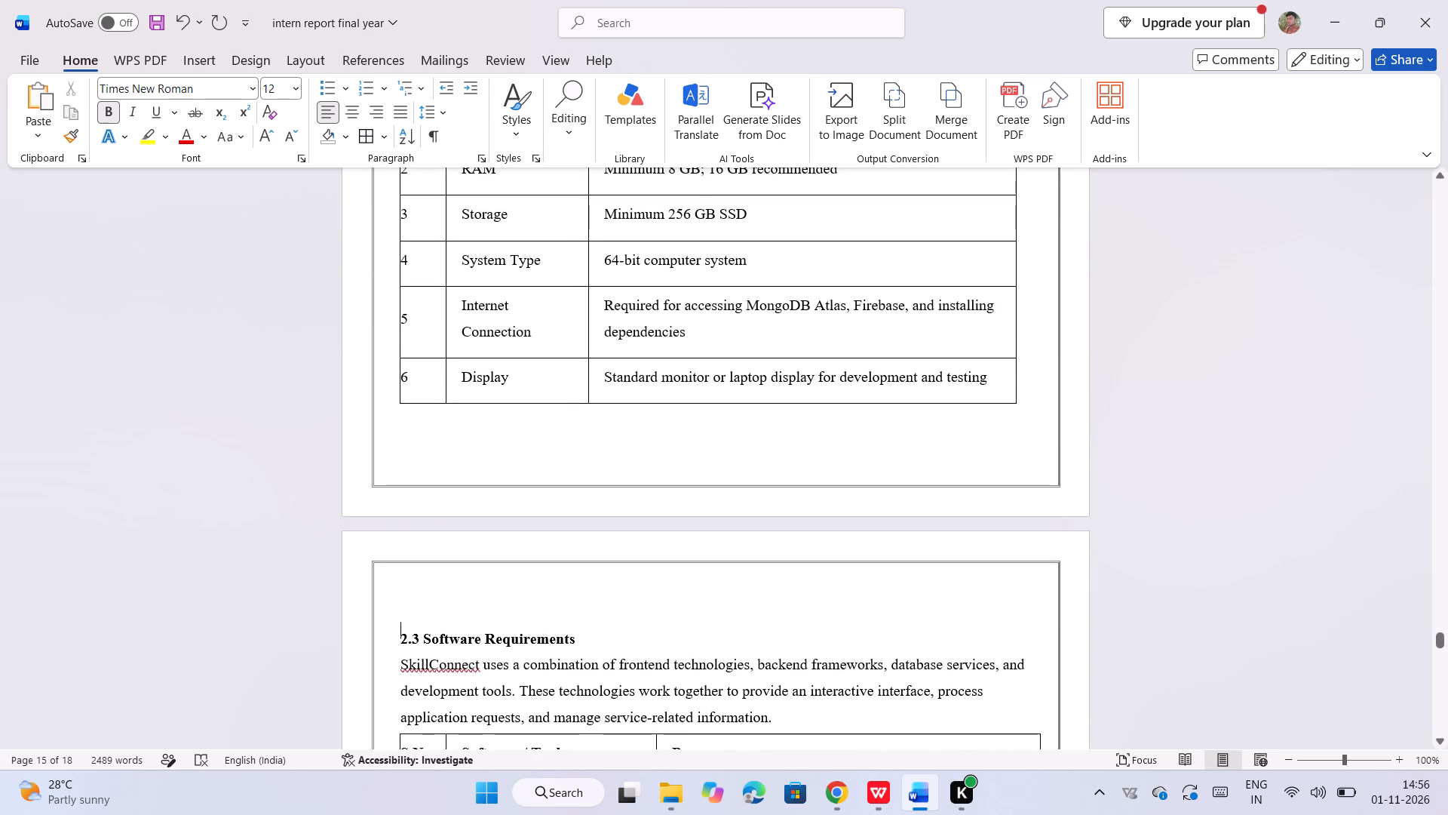
{"action": "key", "text": "BackSpace"}
{"action": "key", "text": "Return"}
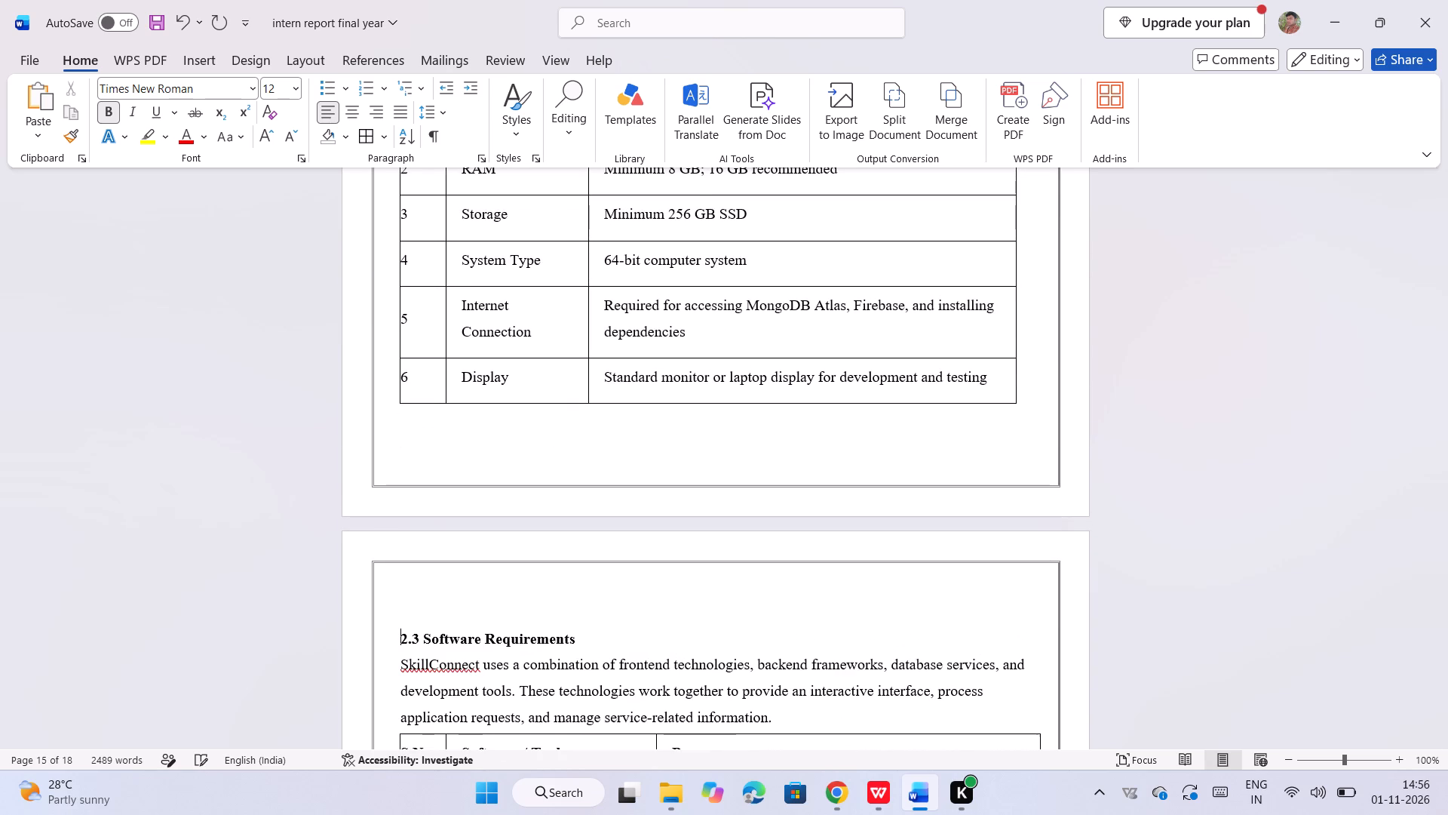
Review the layout of the 2.1 platform table, the 2.2 hardware table and the page break before section 2.3.
{"action": "scroll", "coordinate": [427, 527], "scroll_direction": "up", "scroll_amount": 3}
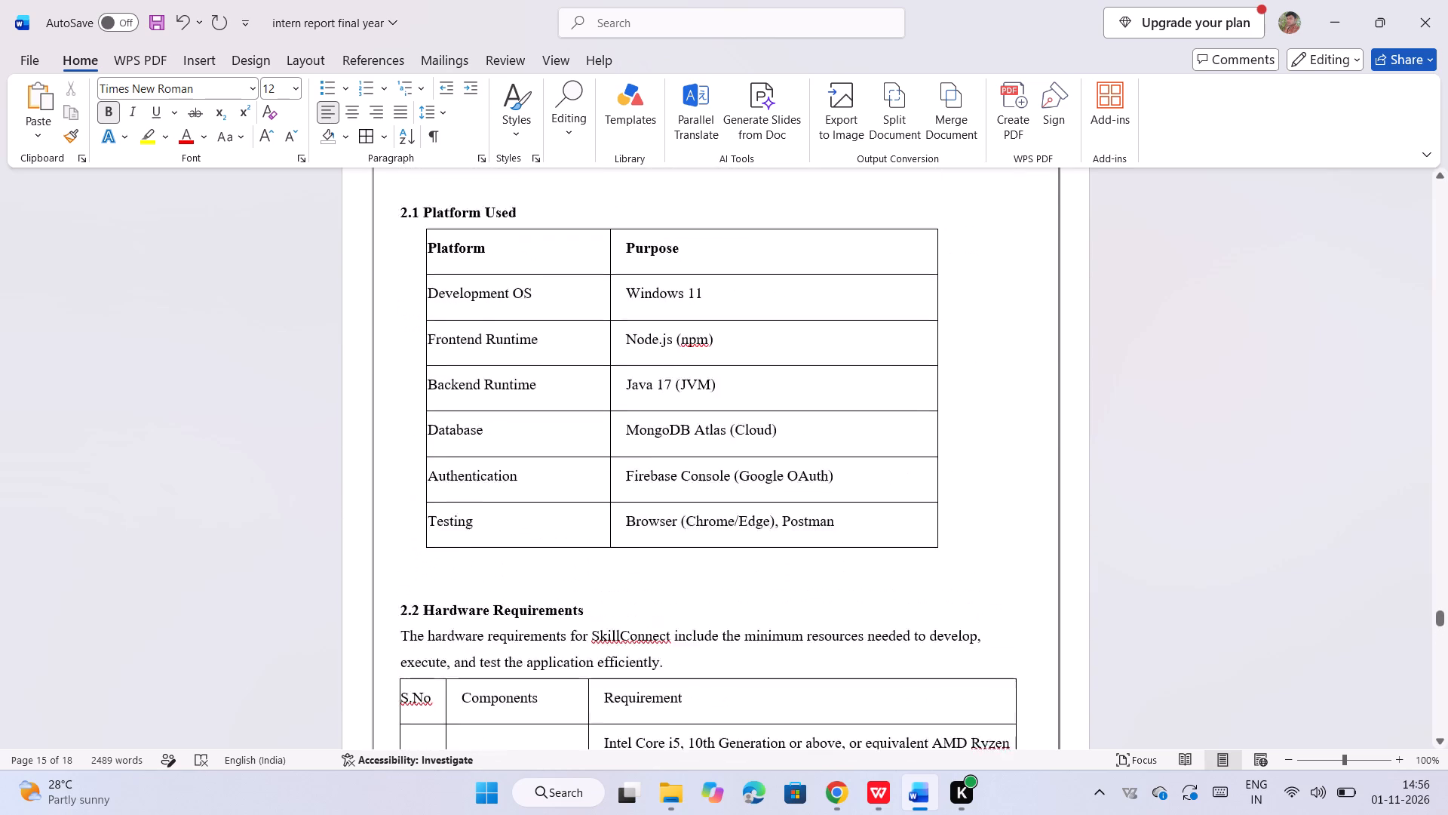
{"action": "scroll", "coordinate": [427, 527], "scroll_direction": "up", "scroll_amount": 2}
{"action": "scroll", "coordinate": [427, 527], "scroll_direction": "down", "scroll_amount": 3}
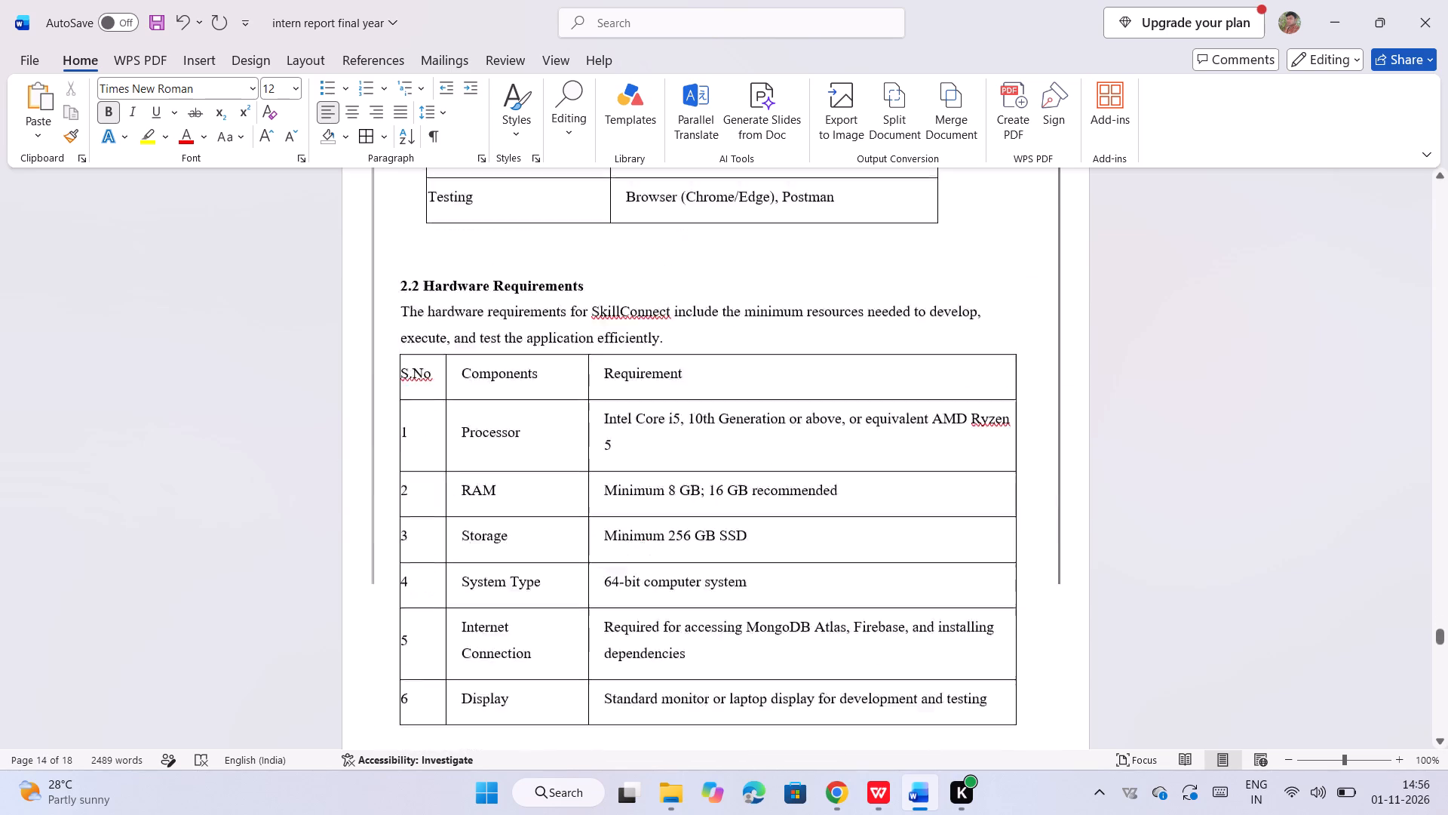
{"action": "scroll", "coordinate": [427, 527], "scroll_direction": "down", "scroll_amount": 2}
{"action": "scroll", "coordinate": [427, 527], "scroll_direction": "up", "scroll_amount": 2}
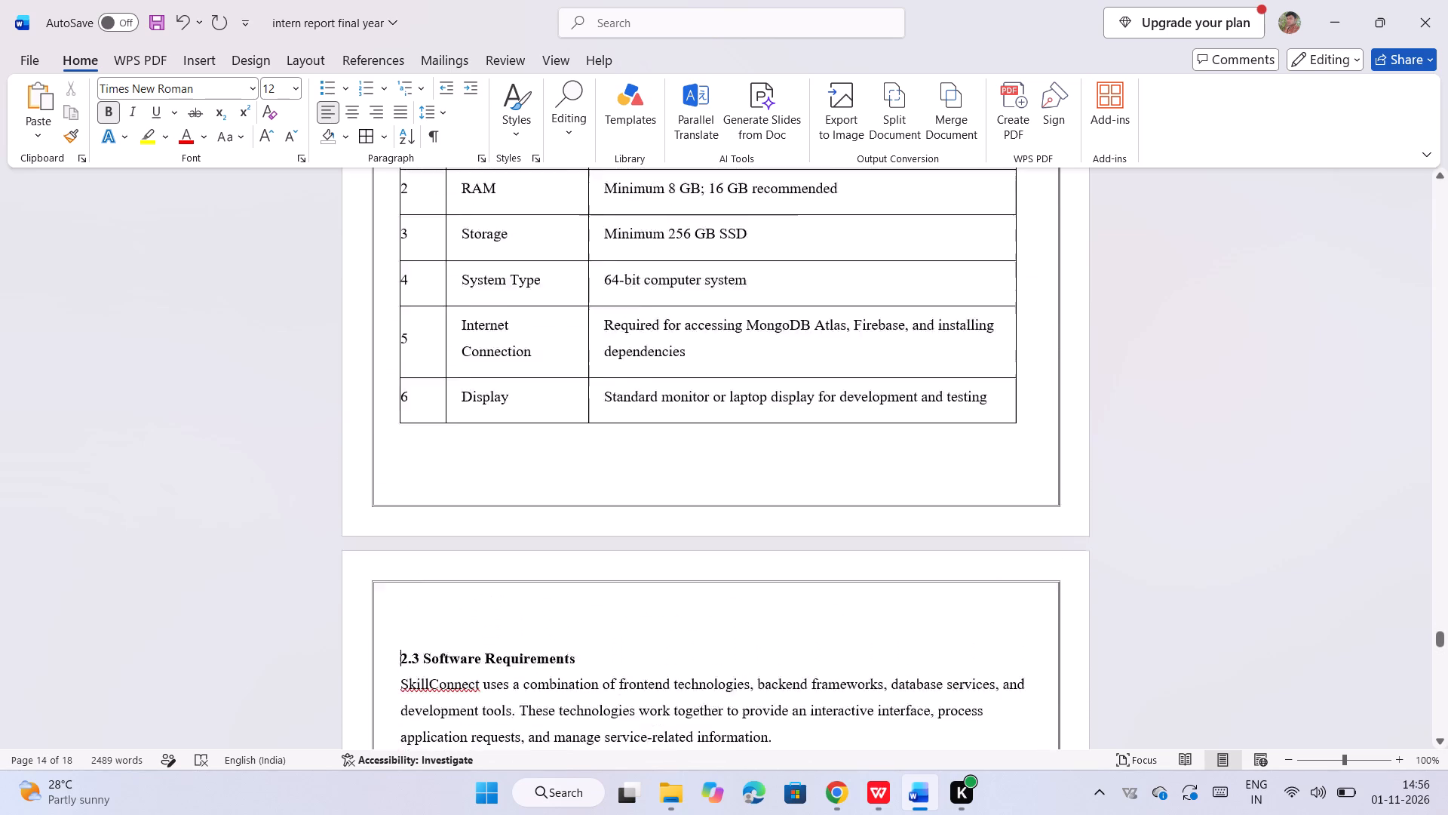
{"action": "scroll", "coordinate": [427, 527], "scroll_direction": "up", "scroll_amount": 2}
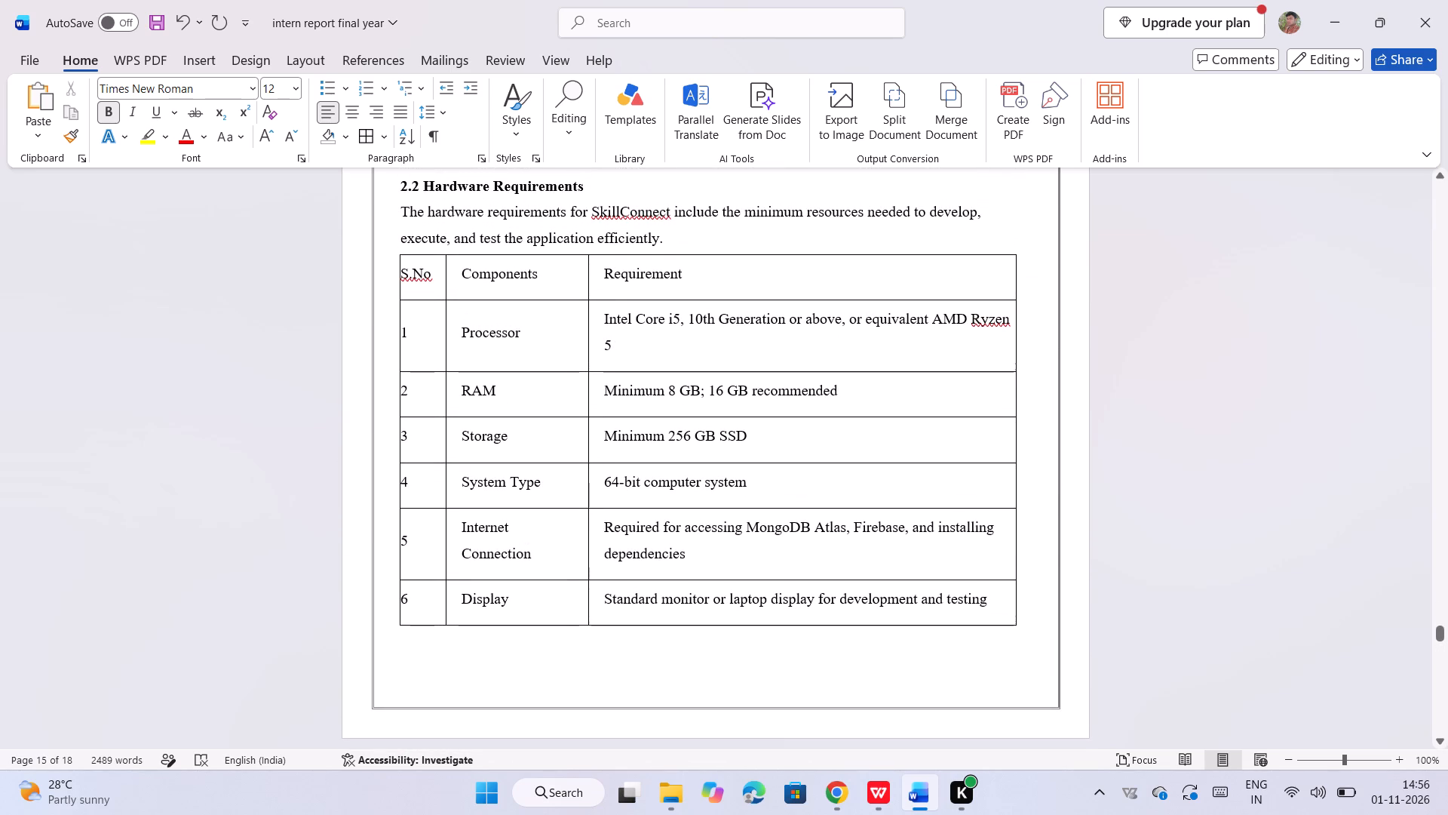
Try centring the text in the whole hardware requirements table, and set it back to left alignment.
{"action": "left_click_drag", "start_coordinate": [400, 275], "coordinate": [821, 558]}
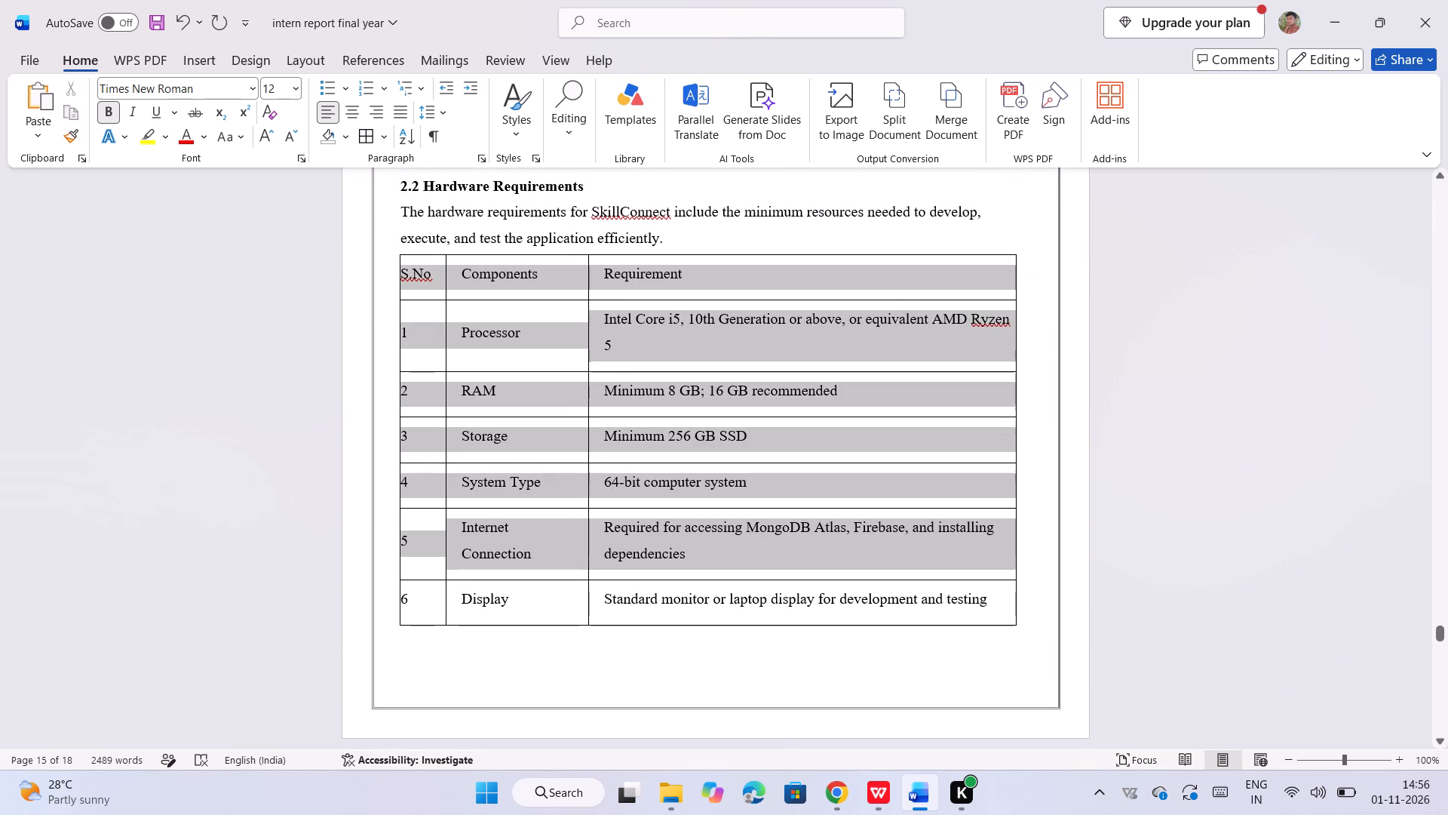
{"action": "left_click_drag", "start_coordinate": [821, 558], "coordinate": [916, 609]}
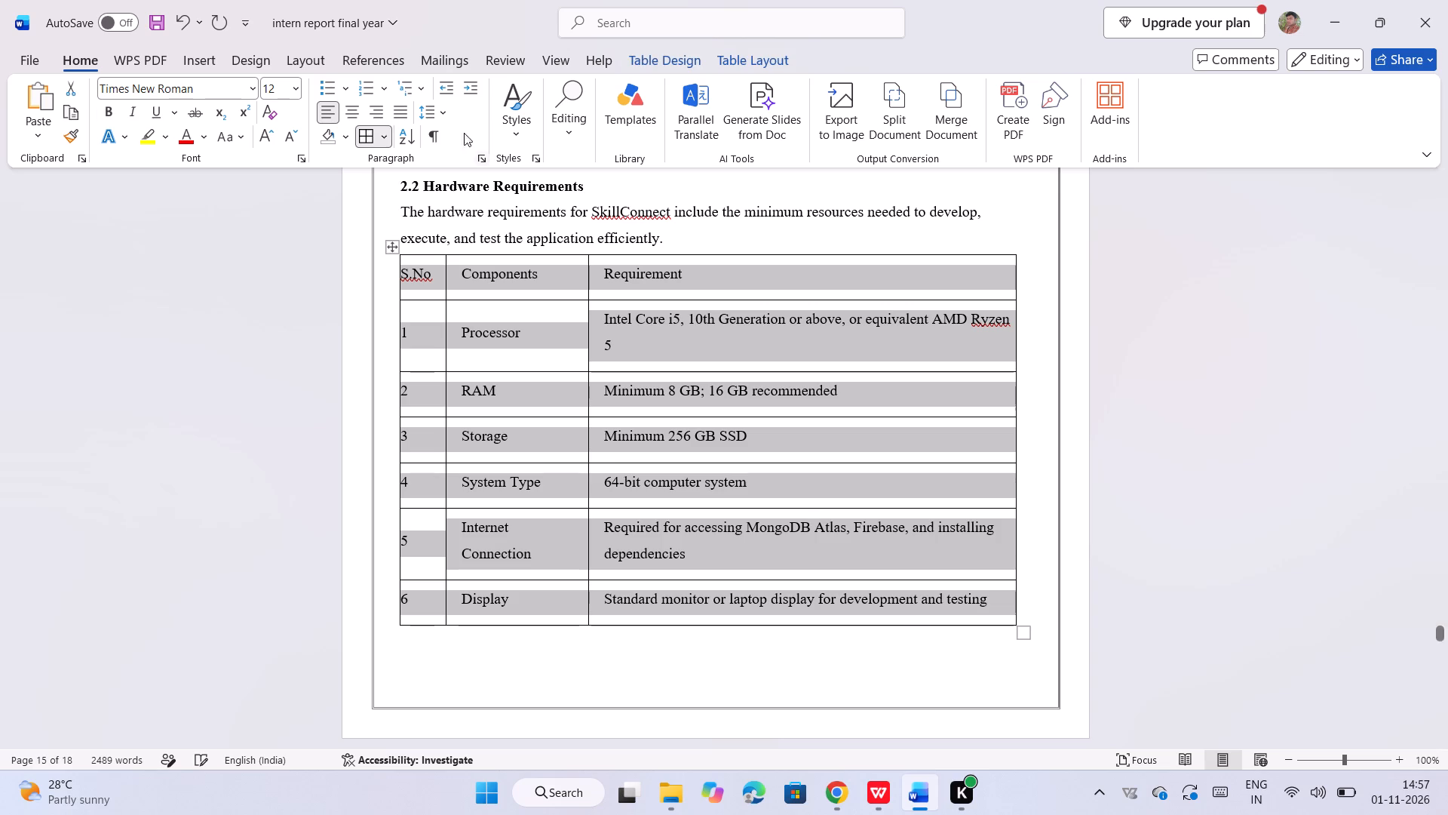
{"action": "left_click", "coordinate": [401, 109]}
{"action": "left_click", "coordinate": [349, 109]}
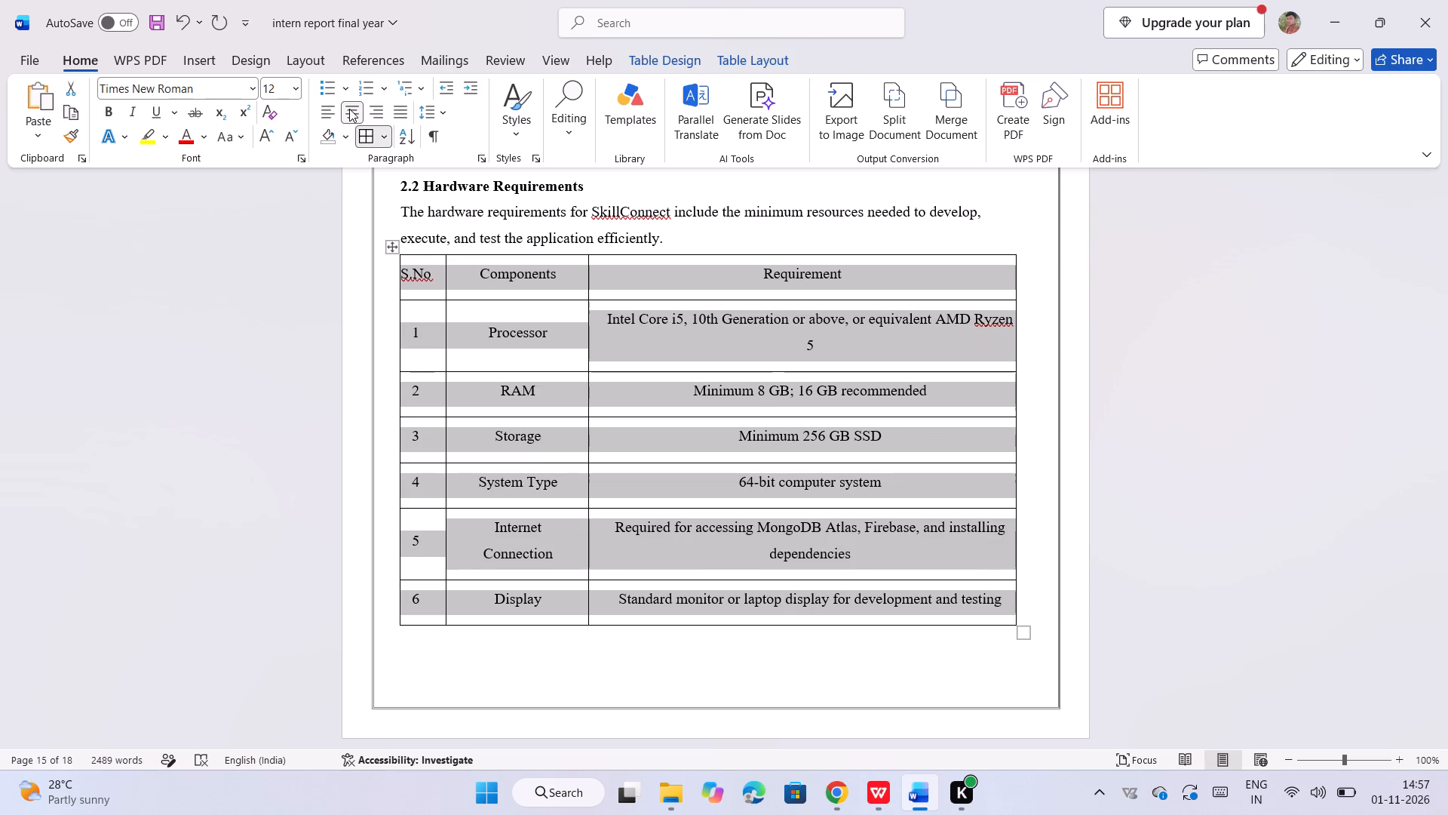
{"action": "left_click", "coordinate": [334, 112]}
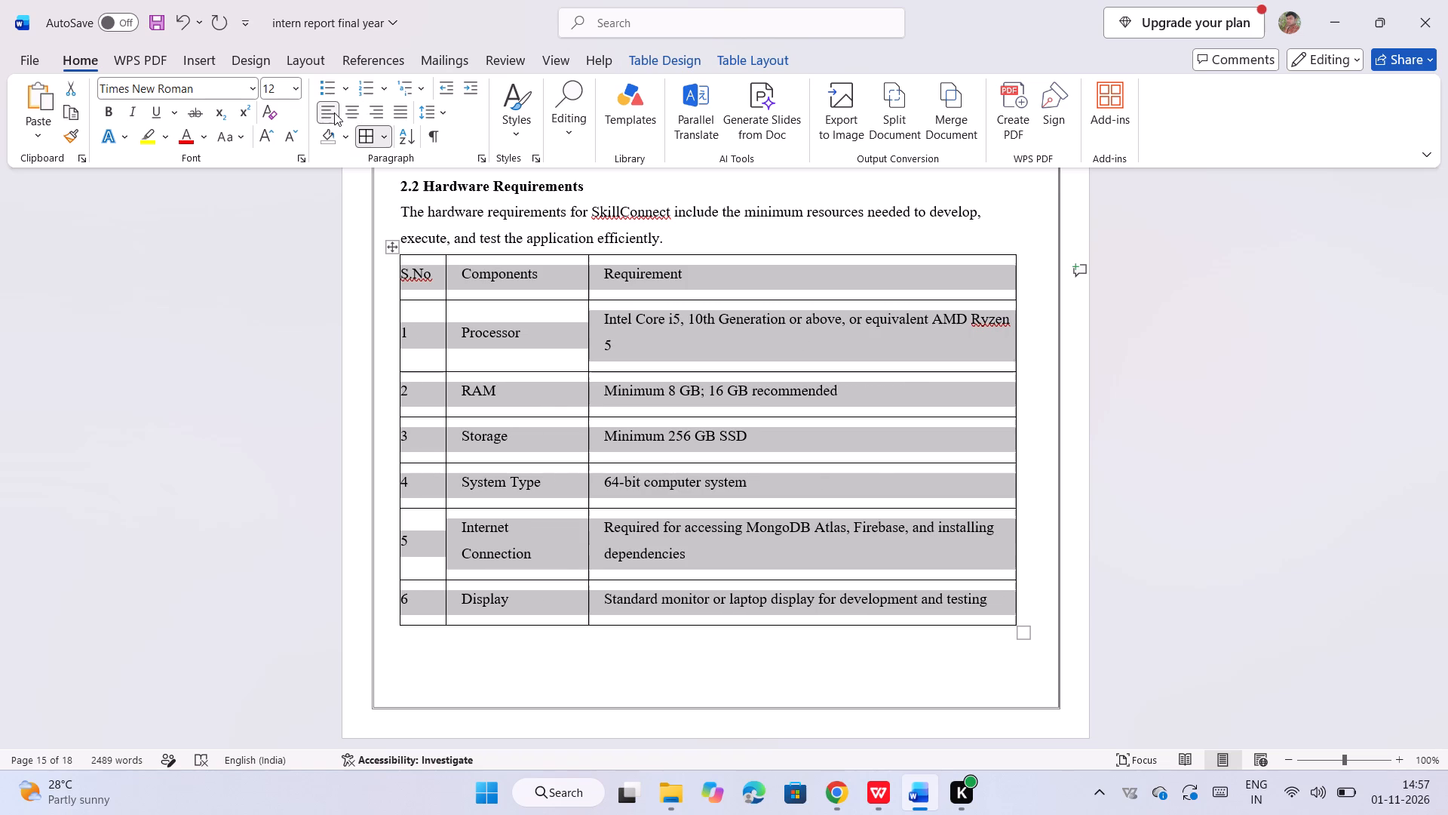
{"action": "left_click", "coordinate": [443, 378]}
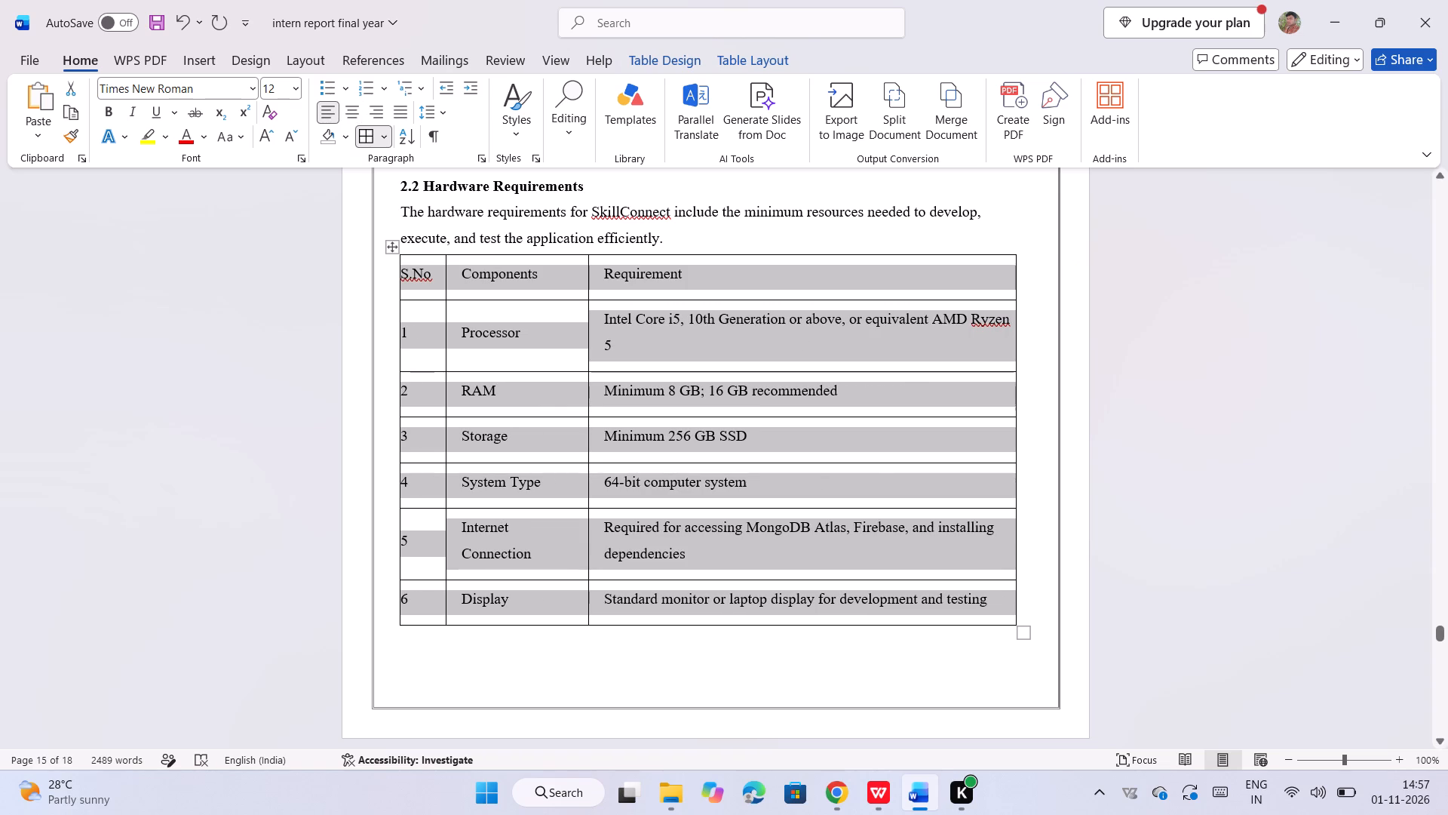
Centre the text of the S.No and Components columns in the hardware requirements table, header cells included.
{"action": "left_click", "coordinate": [427, 343]}
{"action": "triple_click", "coordinate": [426, 284]}
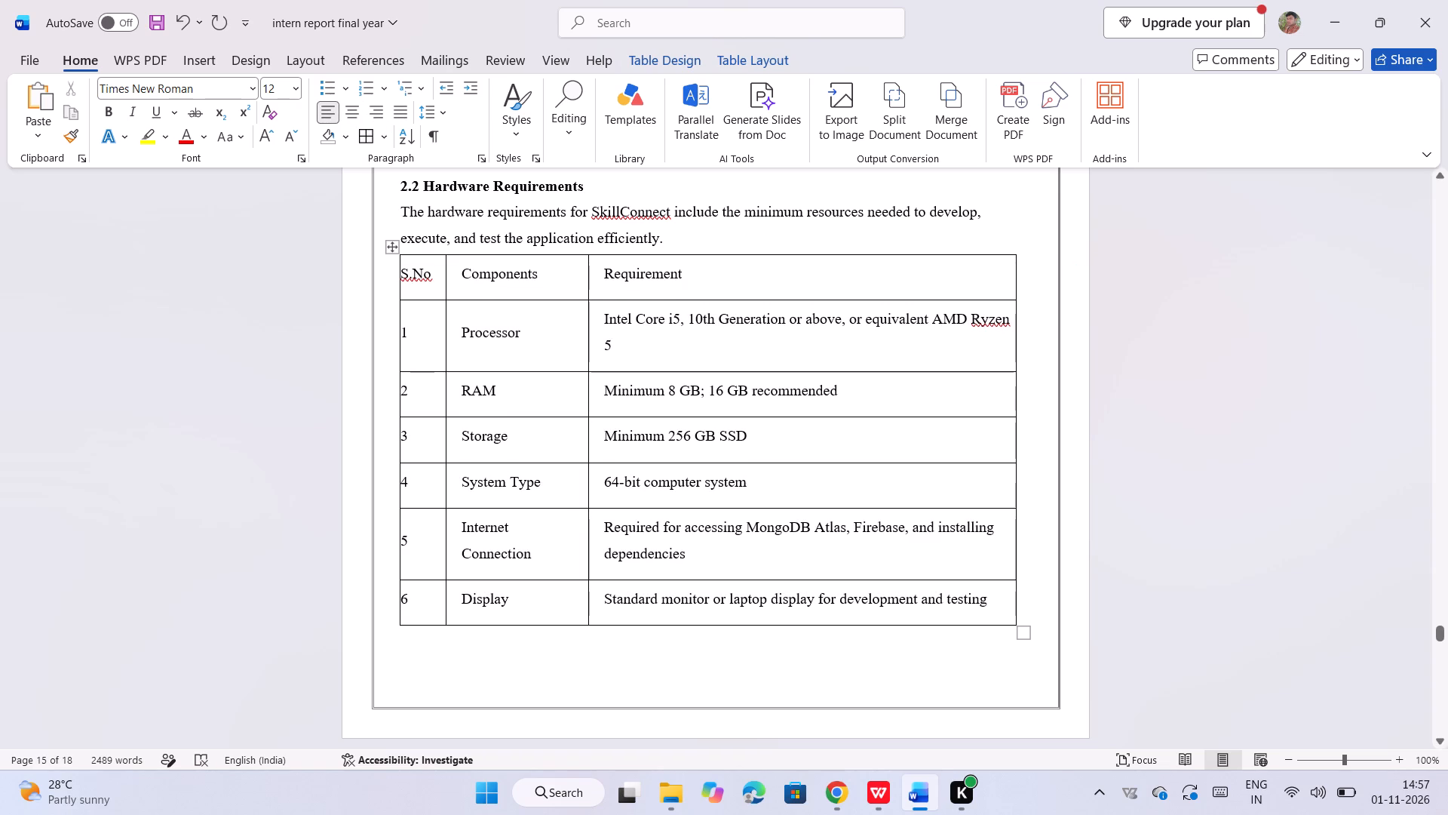
{"action": "left_click", "coordinate": [426, 284]}
{"action": "left_click_drag", "start_coordinate": [426, 284], "coordinate": [427, 309]}
{"action": "left_click_drag", "start_coordinate": [427, 309], "coordinate": [432, 615]}
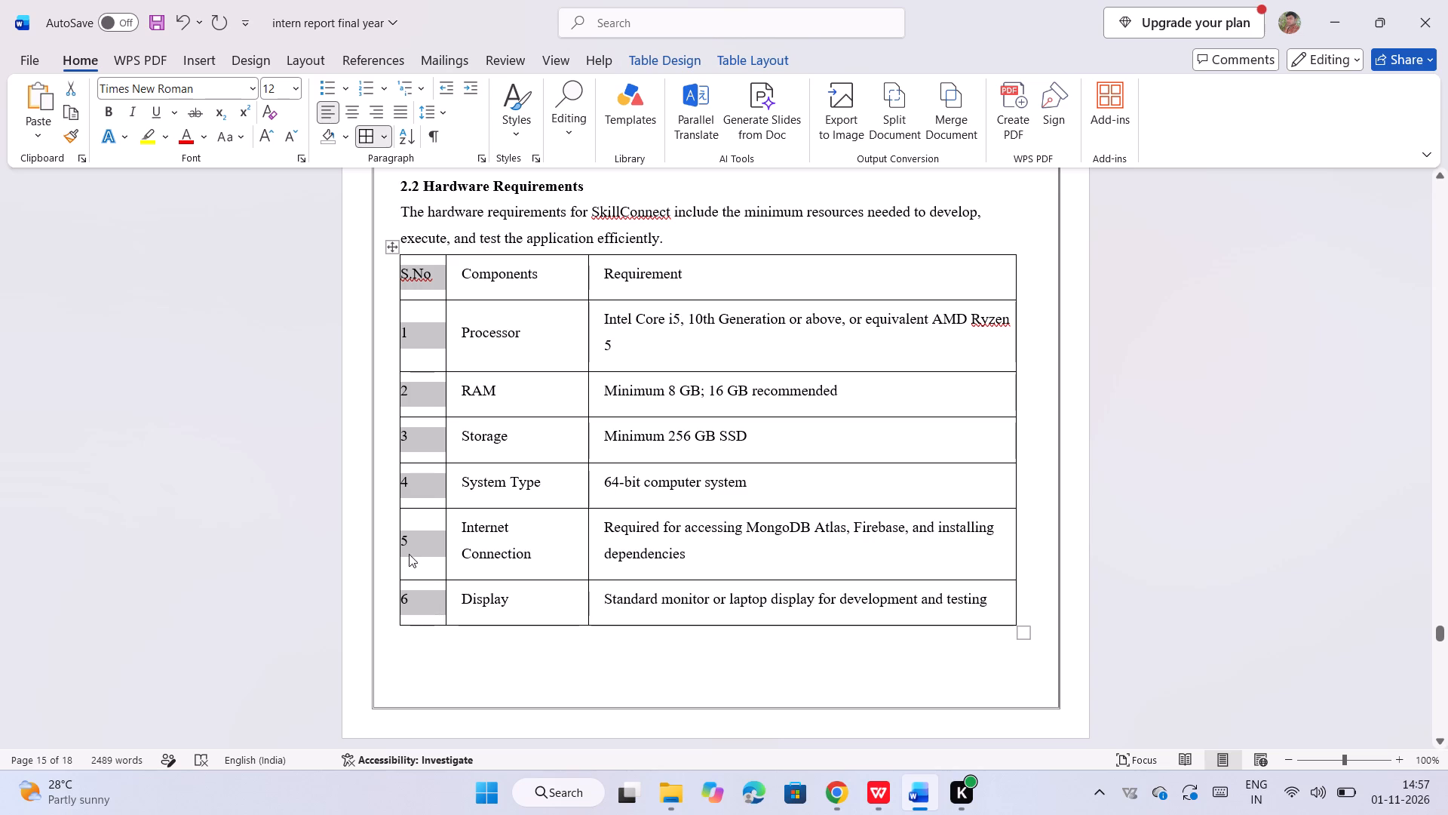
{"action": "left_click", "coordinate": [346, 109]}
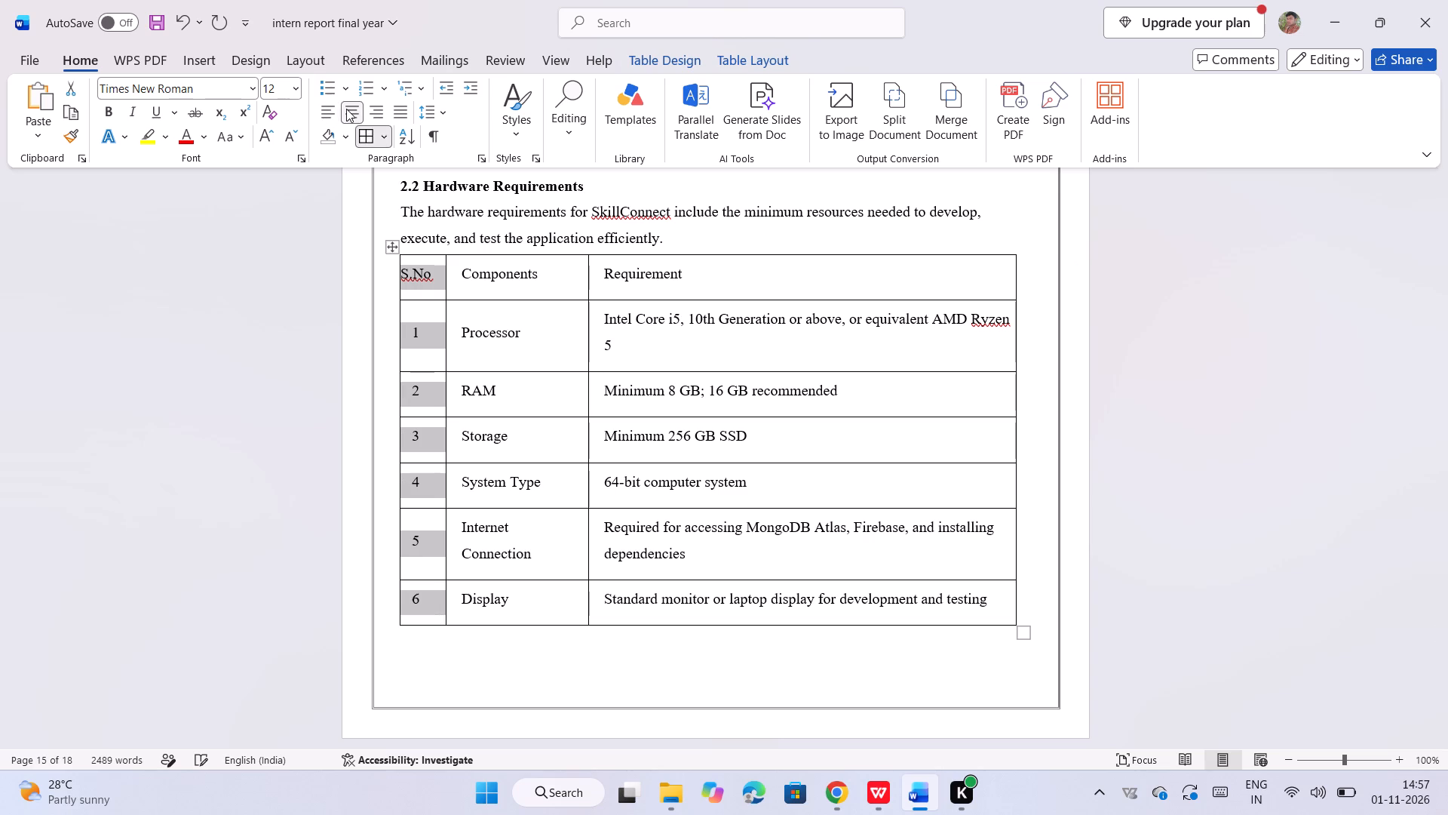
{"action": "left_click", "coordinate": [489, 308]}
{"action": "left_click_drag", "start_coordinate": [465, 276], "coordinate": [495, 613]}
{"action": "left_click", "coordinate": [358, 105]}
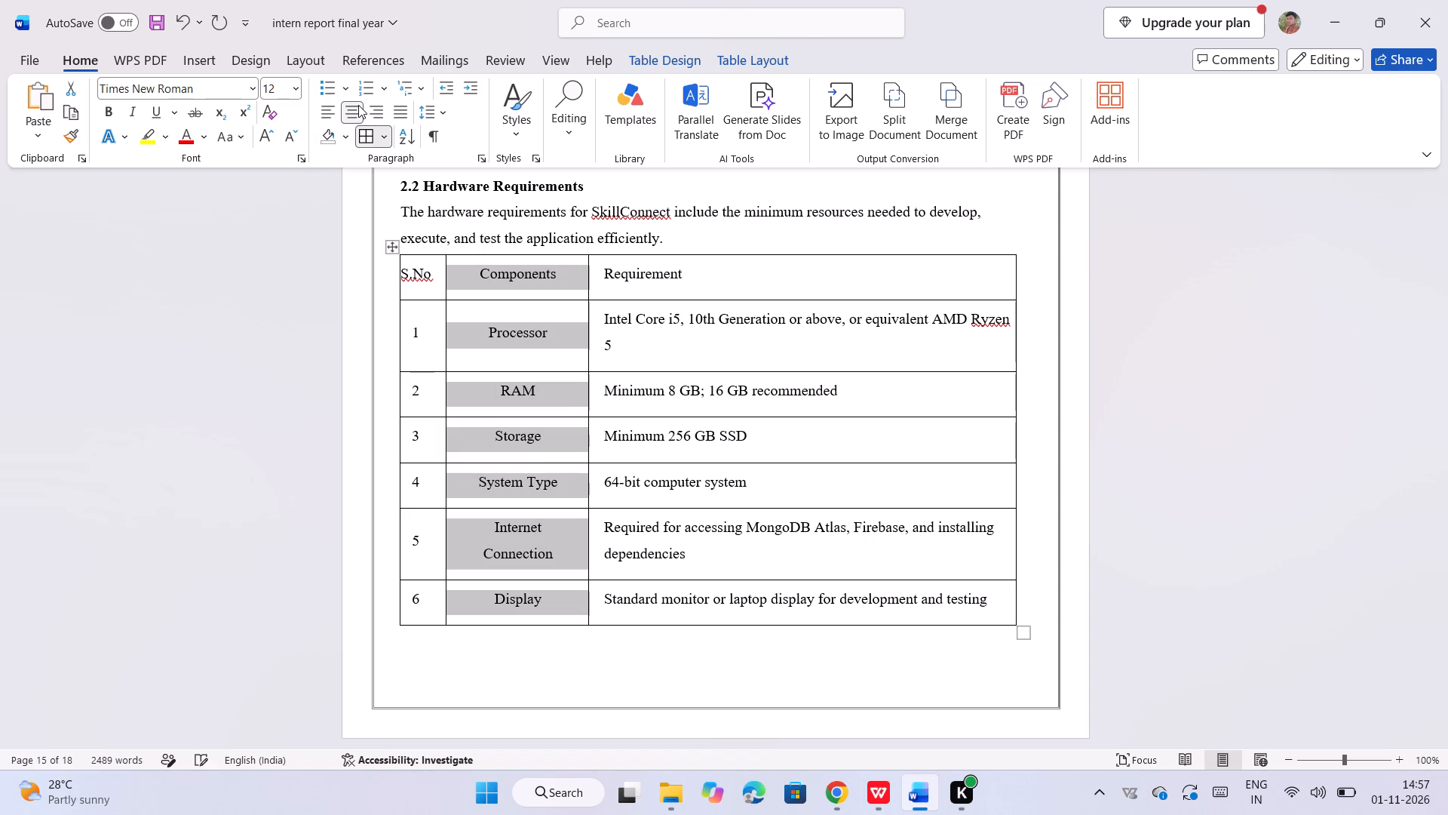
Justify the text of the Requirement column in the hardware requirements table.
{"action": "left_click", "coordinate": [635, 423]}
{"action": "left_click_drag", "start_coordinate": [608, 278], "coordinate": [712, 587]}
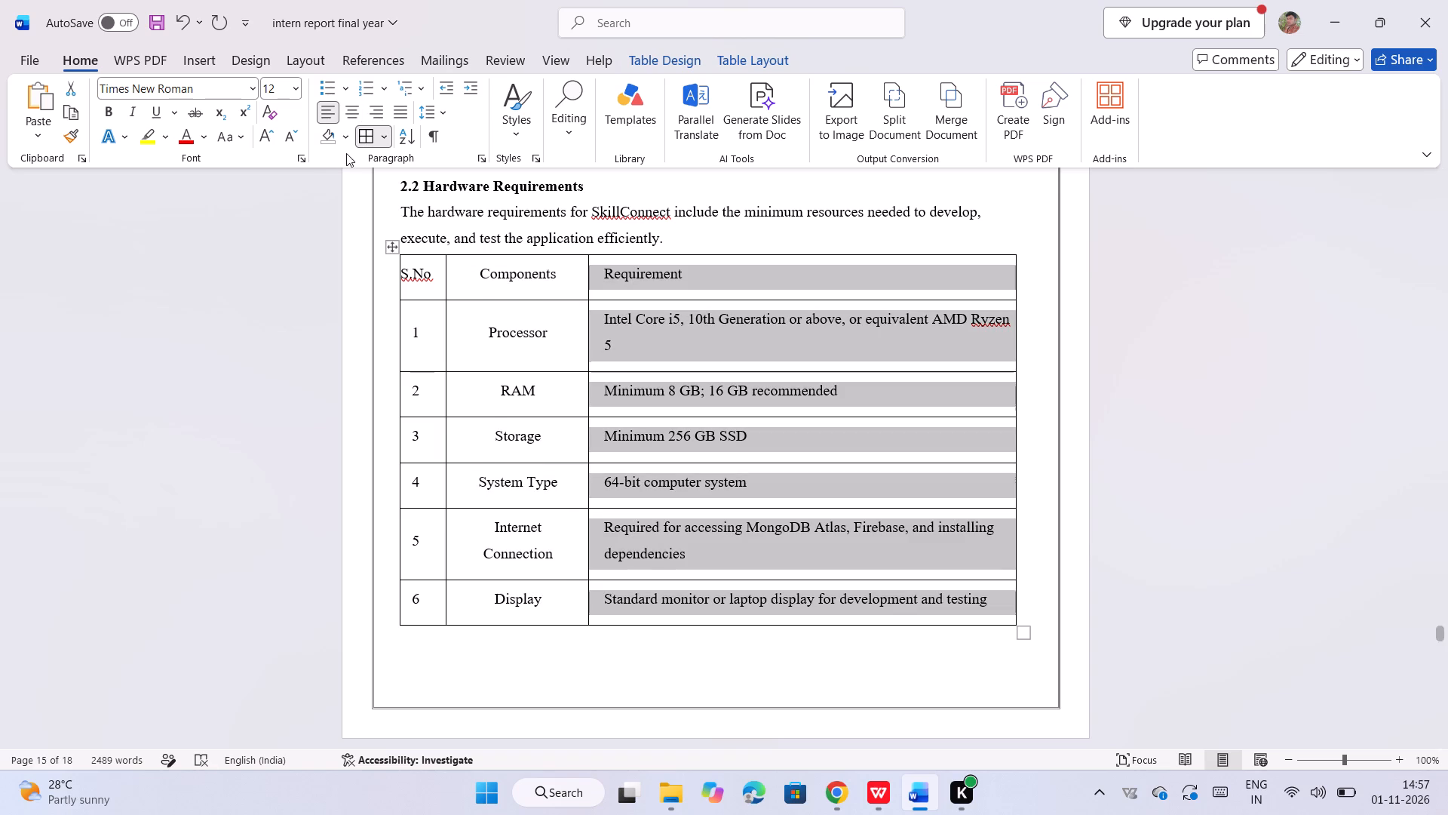
{"action": "left_click", "coordinate": [397, 116]}
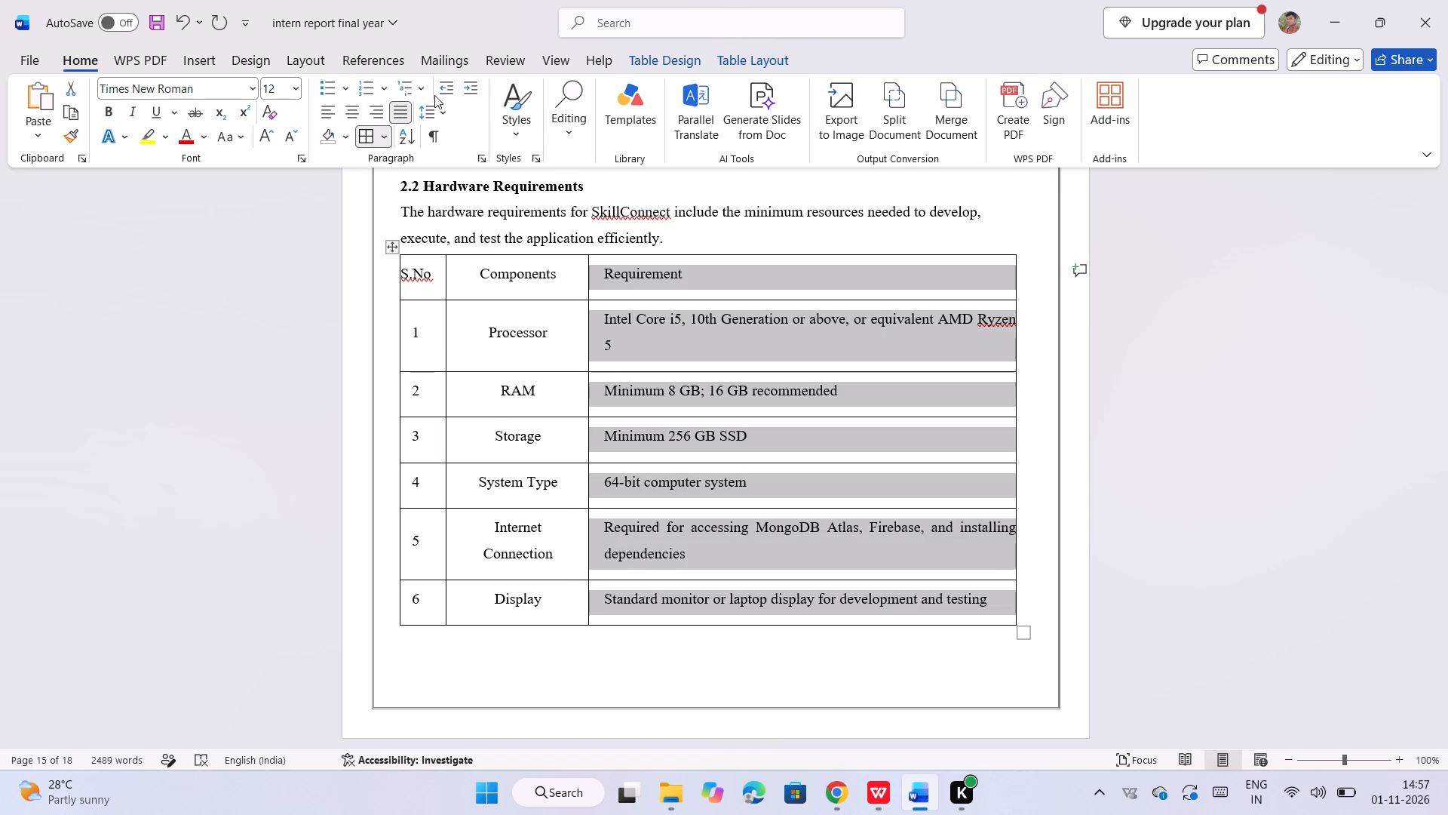
Make the header row of the hardware requirements table (S.No, Components, Requirement) bold.
{"action": "left_click", "coordinate": [546, 285]}
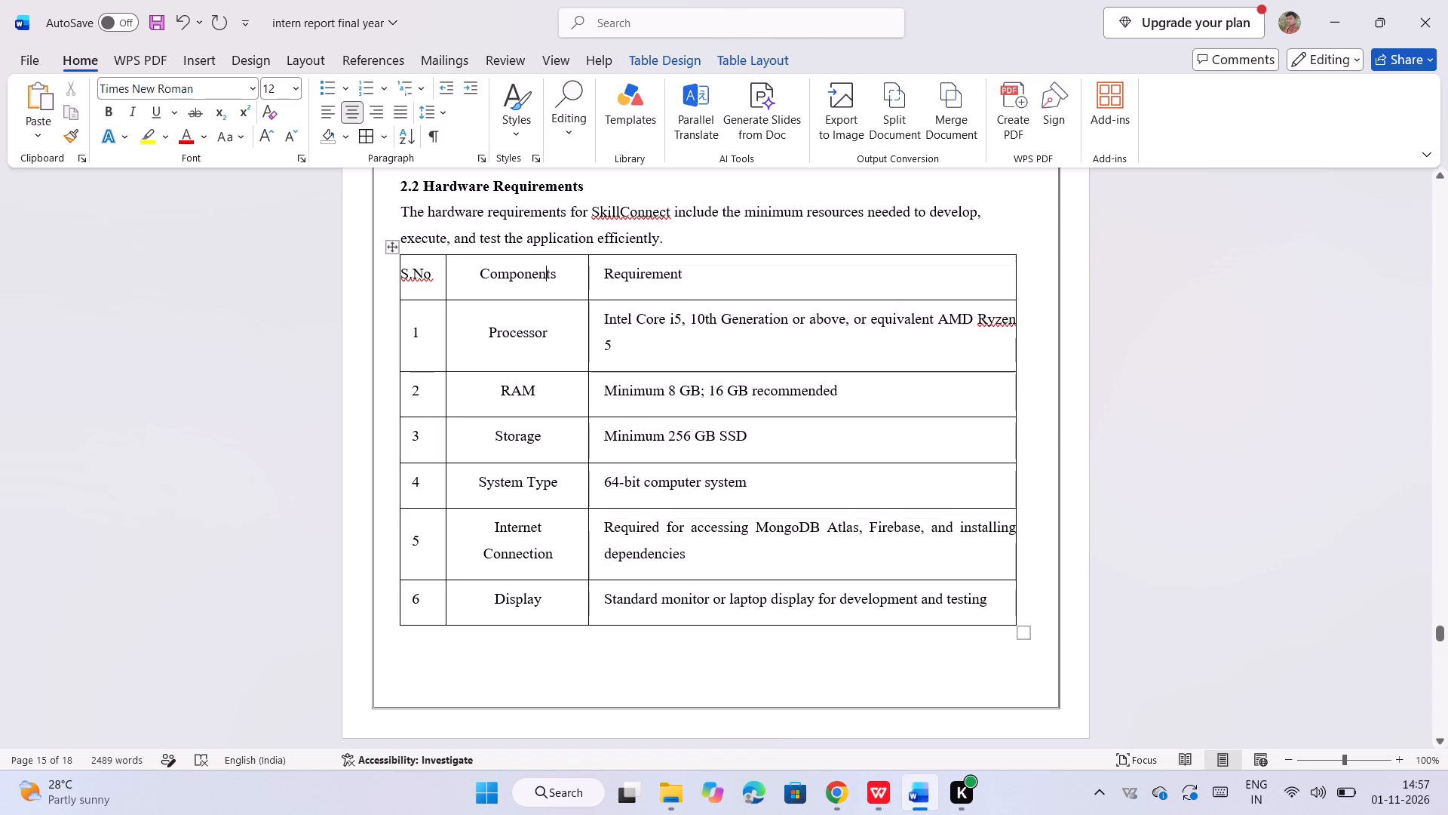
{"action": "left_click_drag", "start_coordinate": [713, 288], "coordinate": [399, 281]}
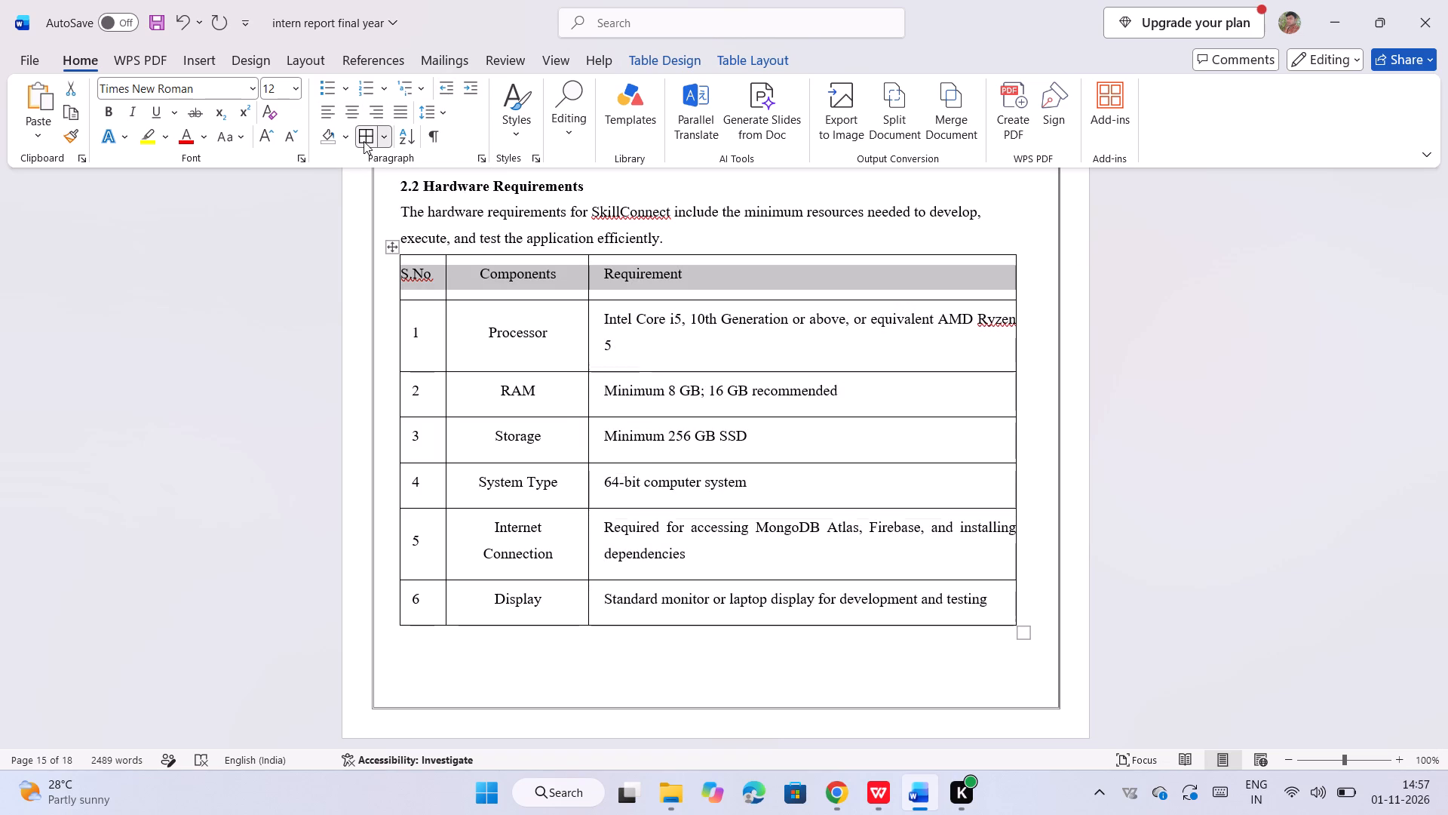
{"action": "left_click", "coordinate": [109, 109]}
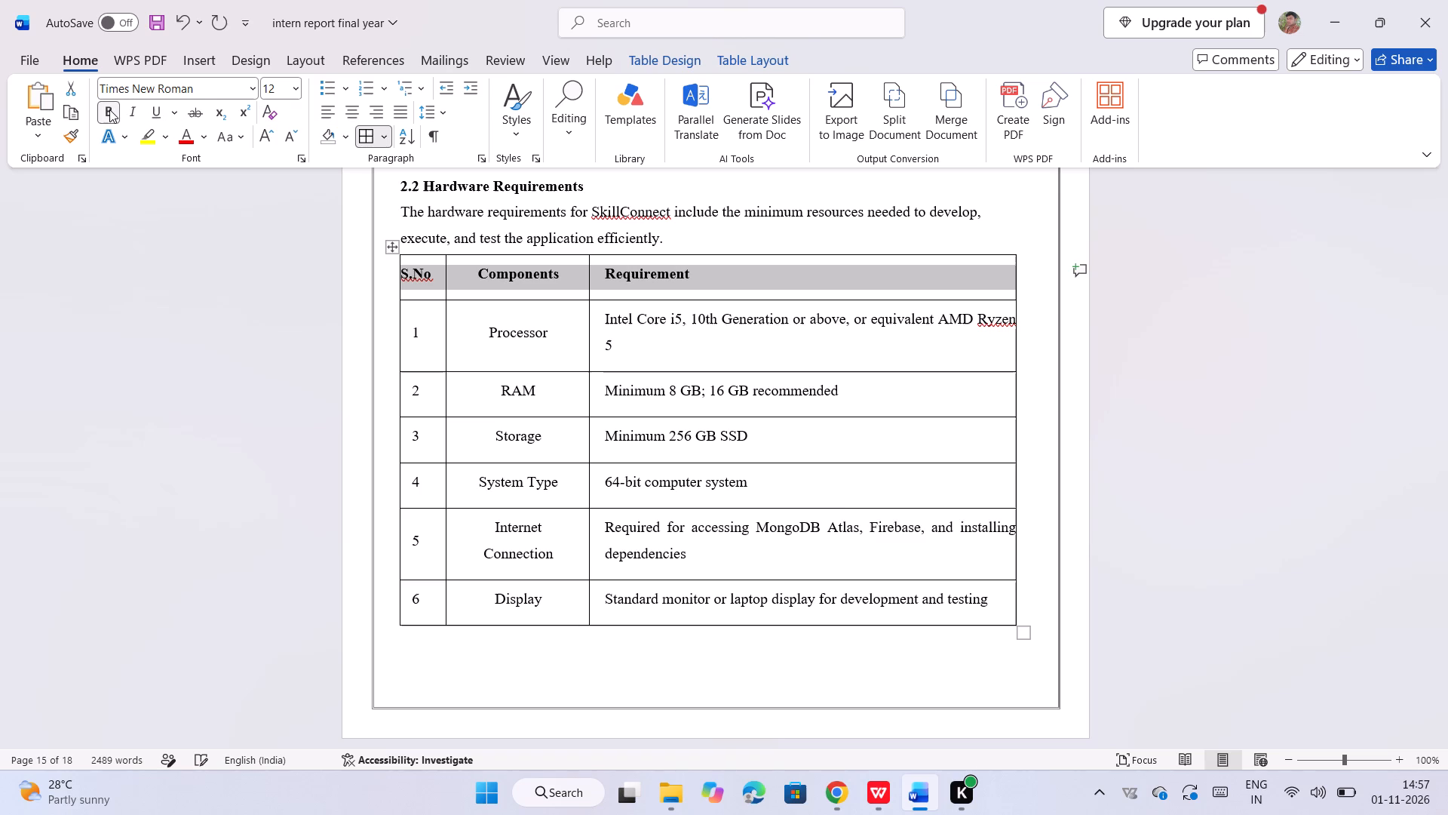
{"action": "left_click", "coordinate": [487, 405]}
Look through the 2.3 software requirements table and the Results section on the following pages.
{"action": "scroll", "coordinate": [487, 405], "scroll_direction": "down", "scroll_amount": 3}
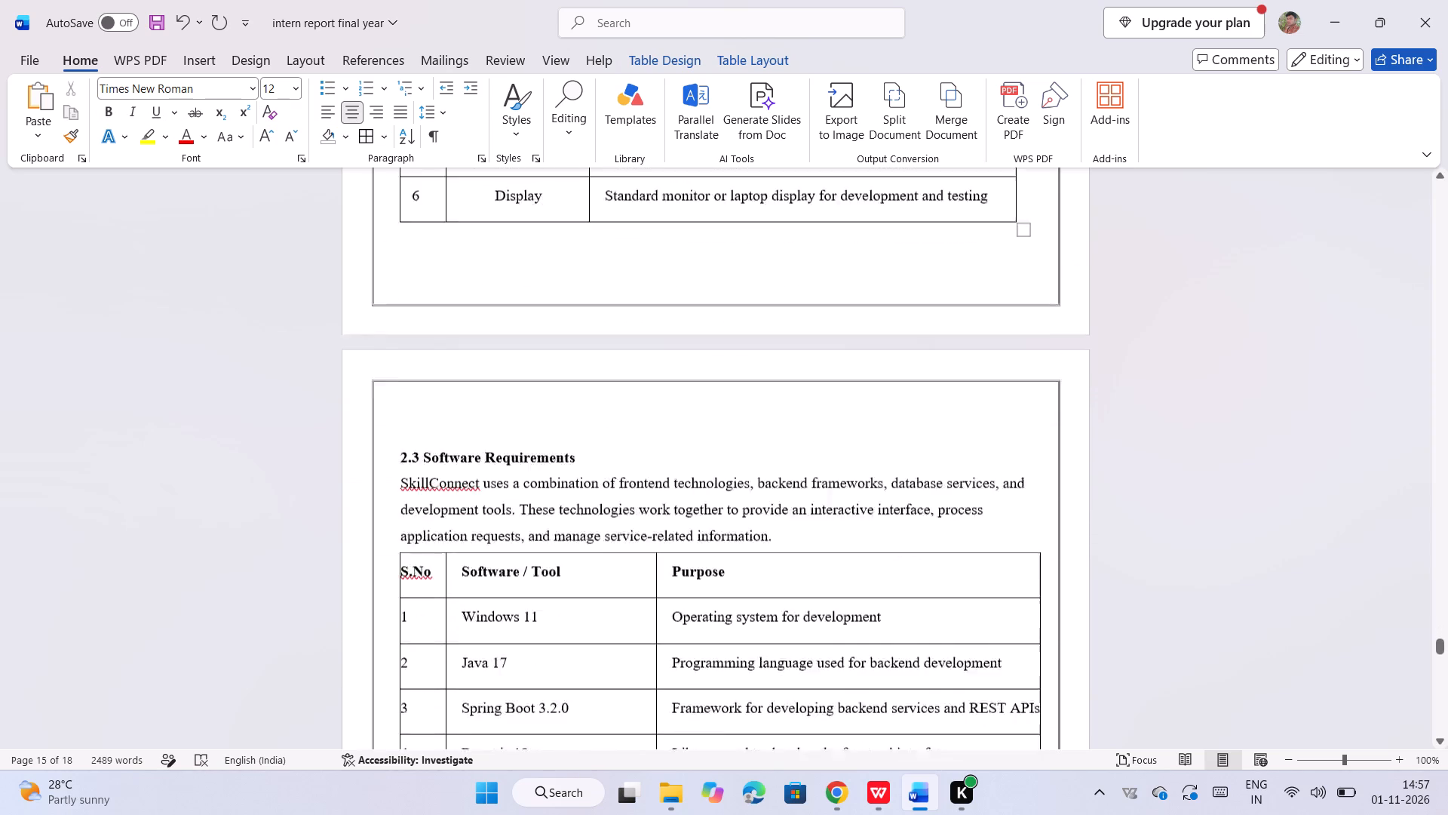
{"action": "scroll", "coordinate": [487, 405], "scroll_direction": "down", "scroll_amount": 1}
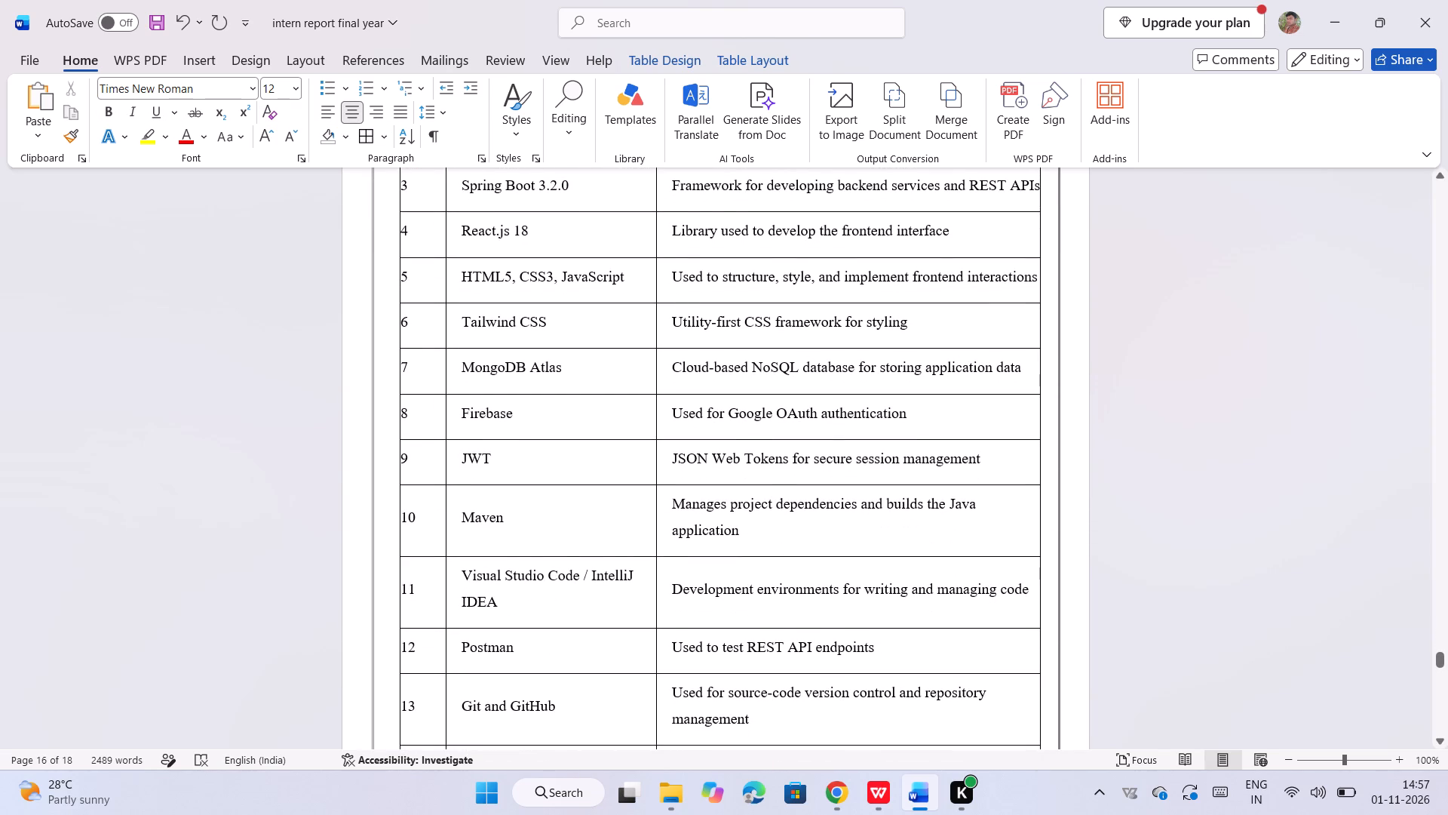
{"action": "scroll", "coordinate": [487, 405], "scroll_direction": "down", "scroll_amount": 2}
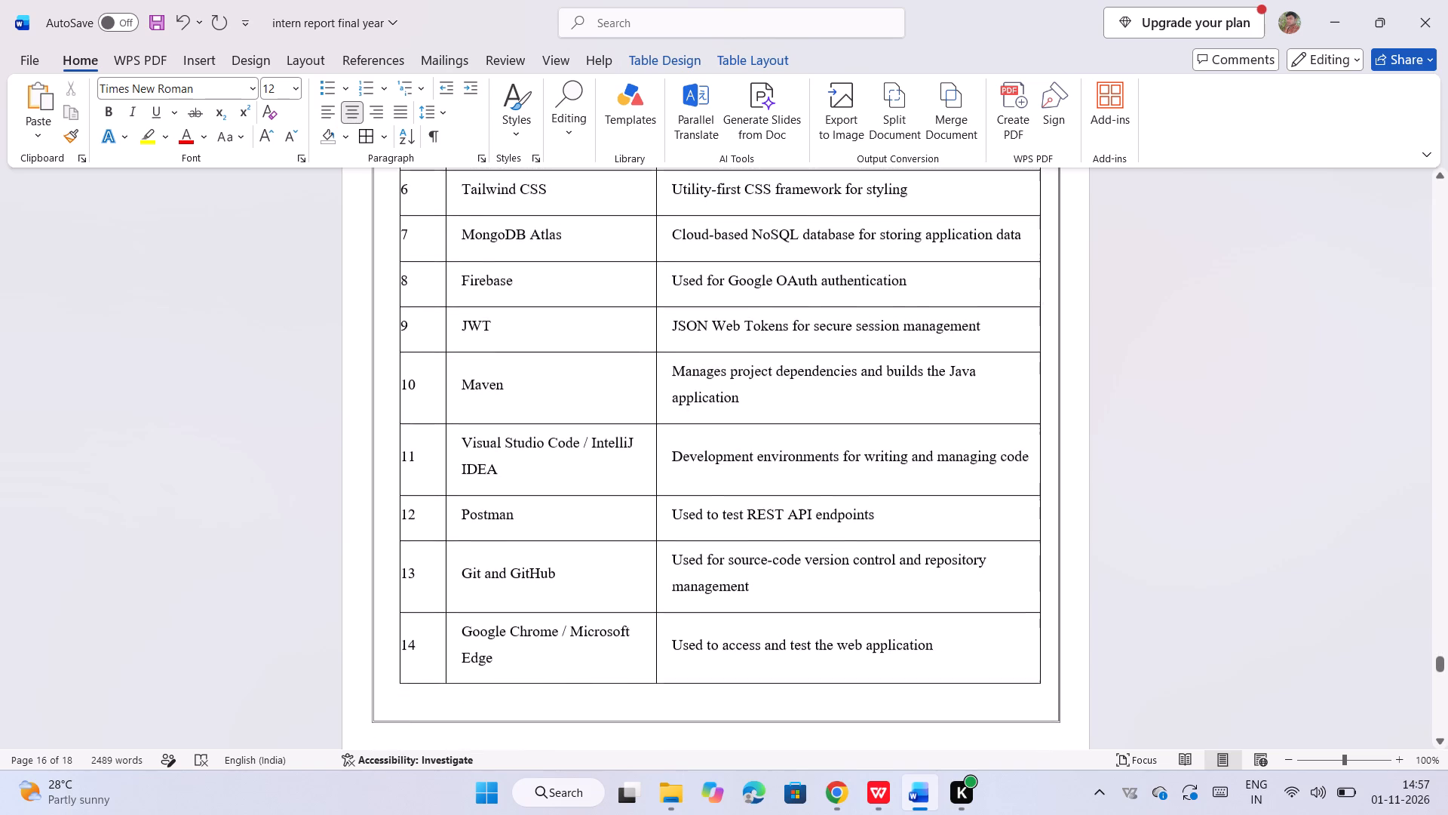
{"action": "scroll", "coordinate": [487, 405], "scroll_direction": "down", "scroll_amount": 4}
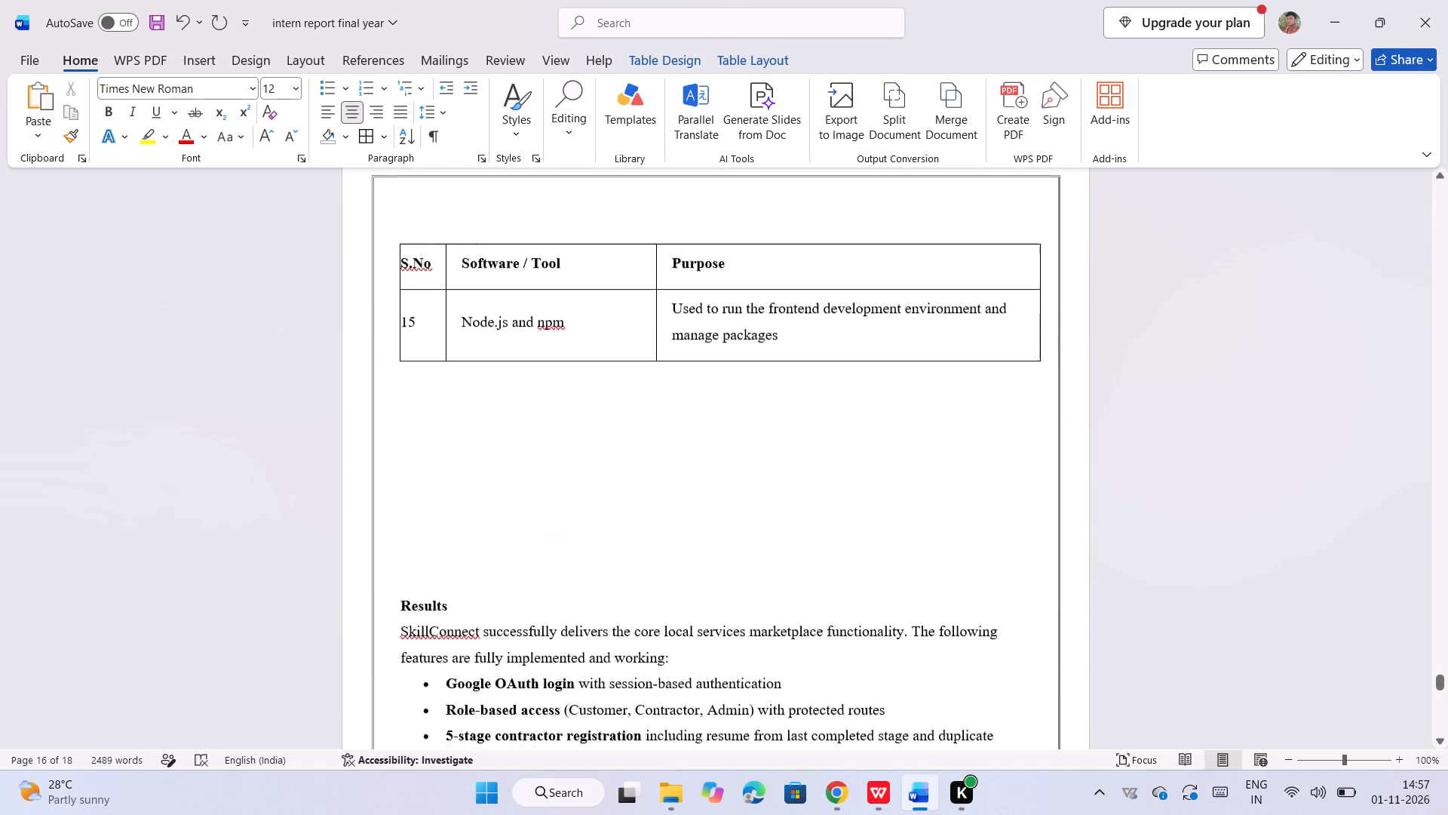
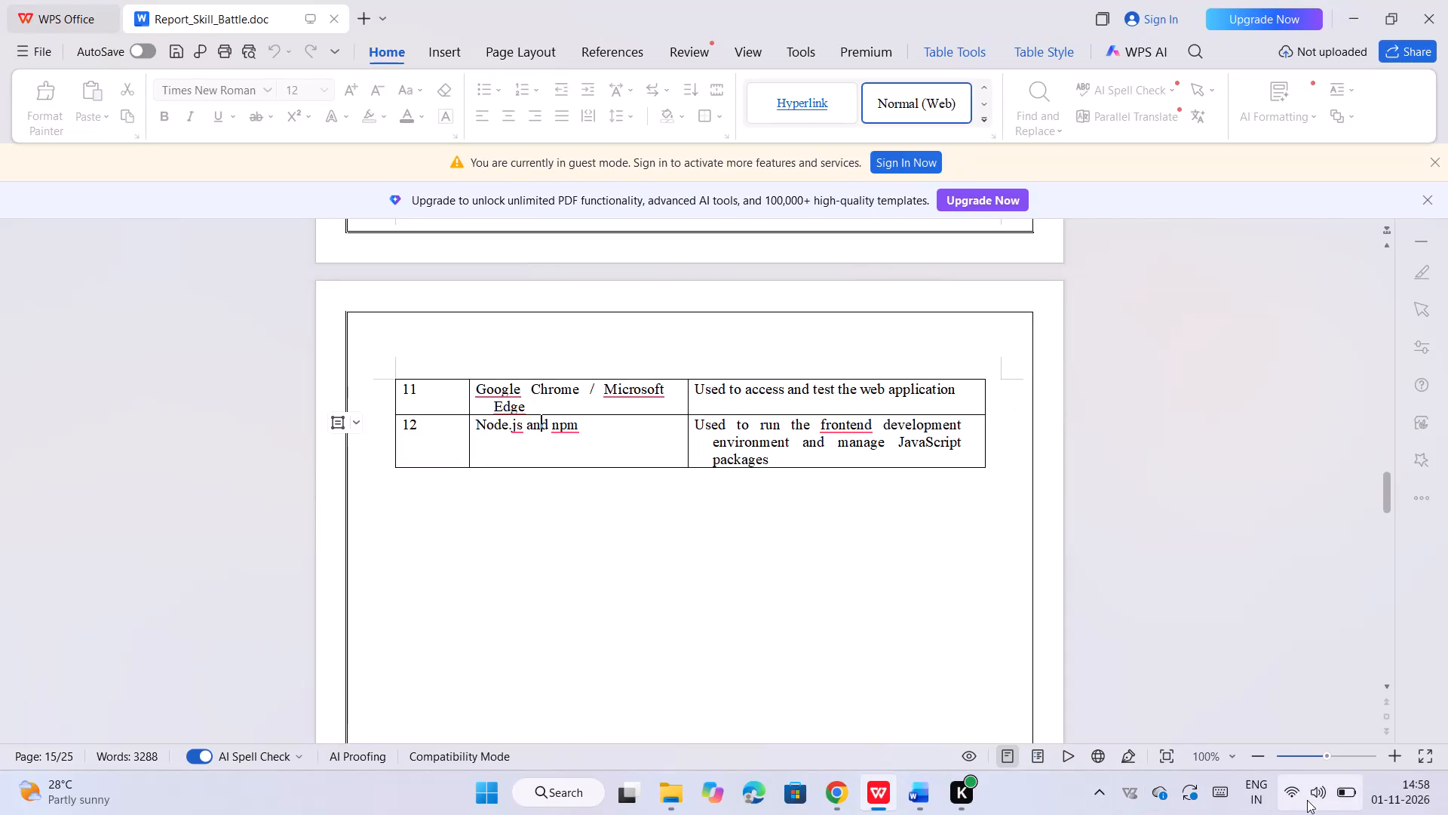
Refresh the list of available Wi-Fi networks and connect the computer to Airtel_miri_2658.
{"action": "left_click", "coordinate": [1313, 805]}
{"action": "left_click", "coordinate": [1192, 441]}
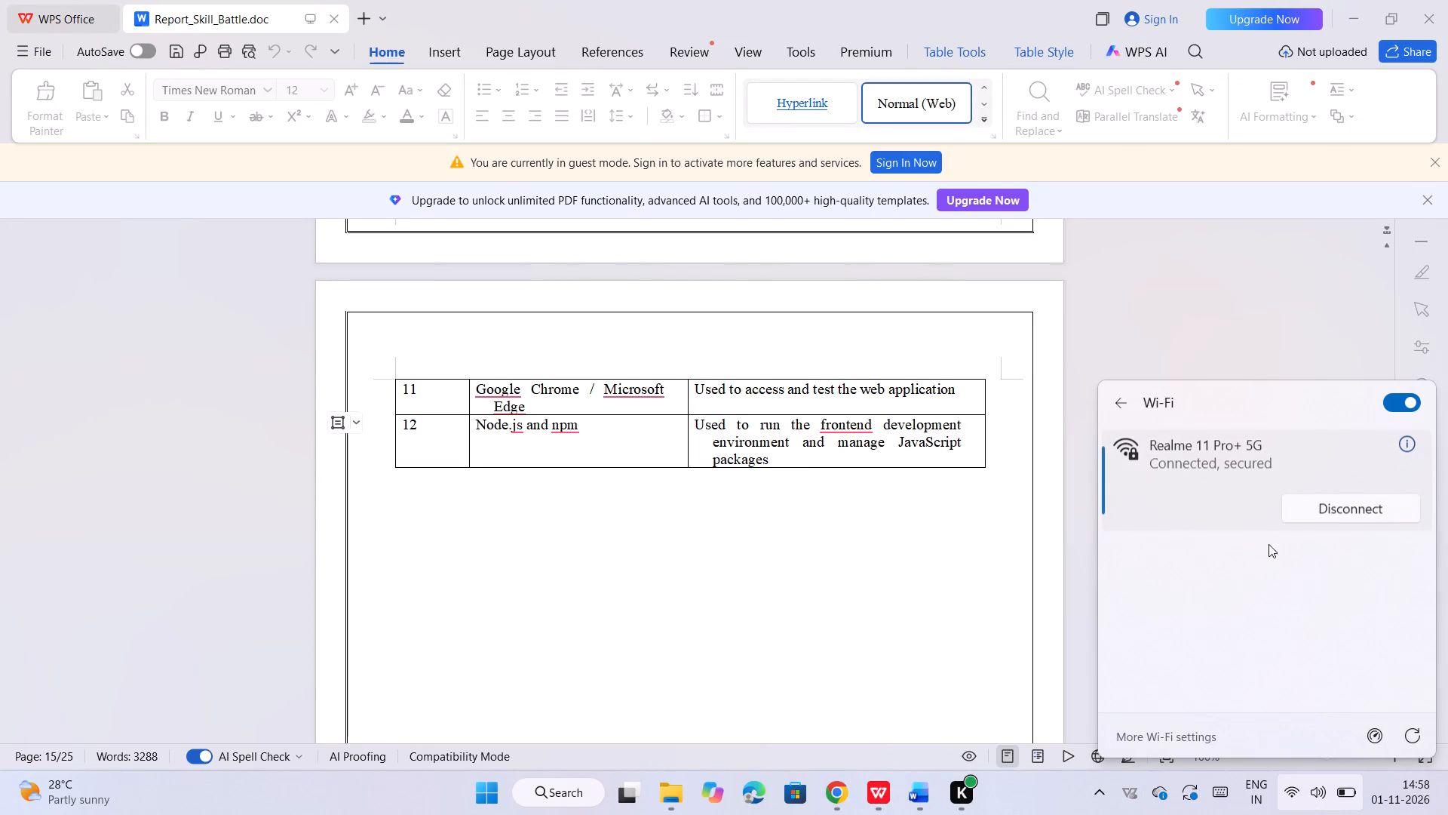
{"action": "scroll", "coordinate": [1239, 548], "scroll_direction": "down", "scroll_amount": 1}
{"action": "scroll", "coordinate": [1239, 548], "scroll_direction": "up", "scroll_amount": 4}
{"action": "scroll", "coordinate": [1239, 548], "scroll_direction": "down", "scroll_amount": 3}
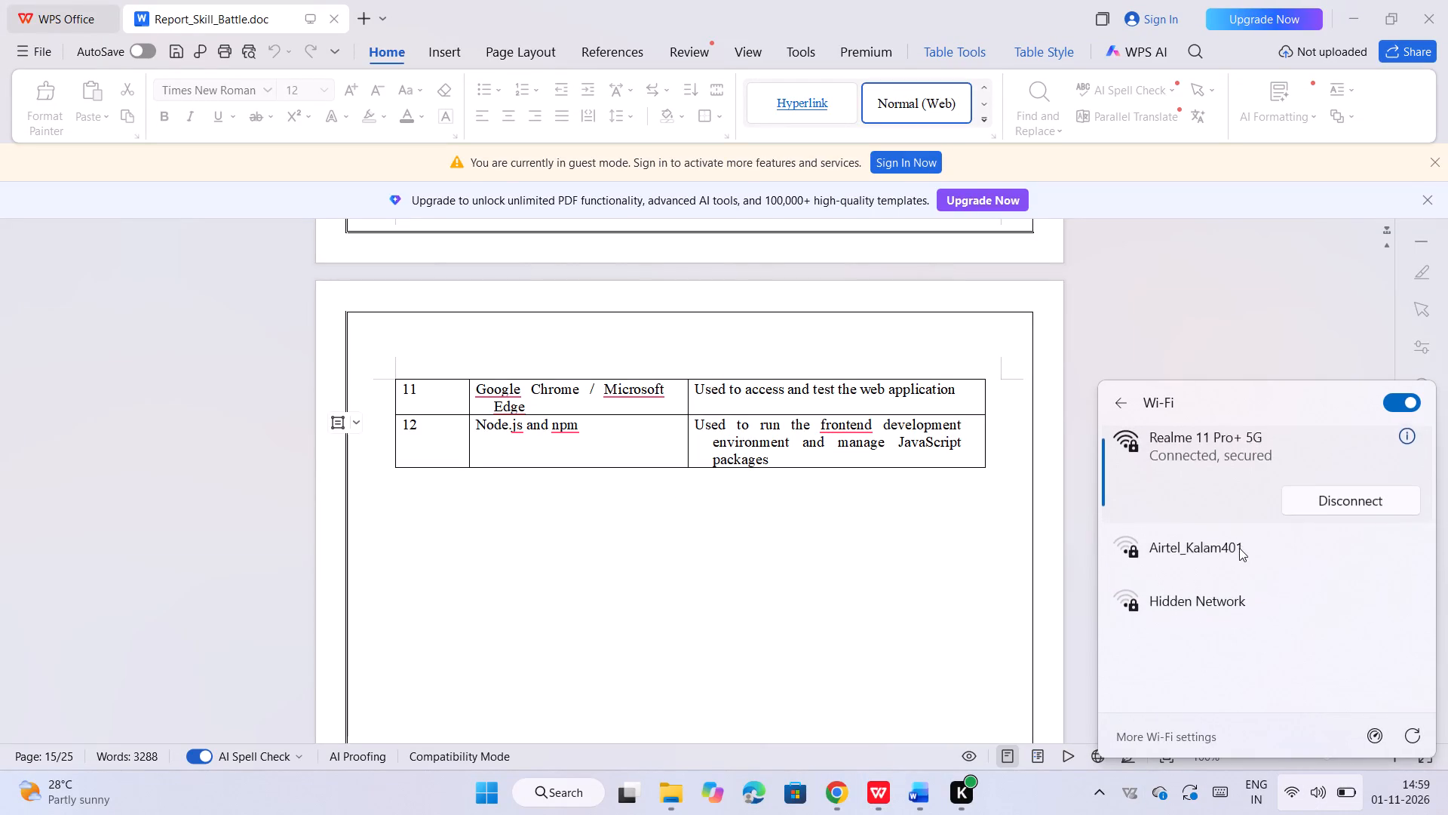
{"action": "scroll", "coordinate": [1239, 548], "scroll_direction": "up", "scroll_amount": 4}
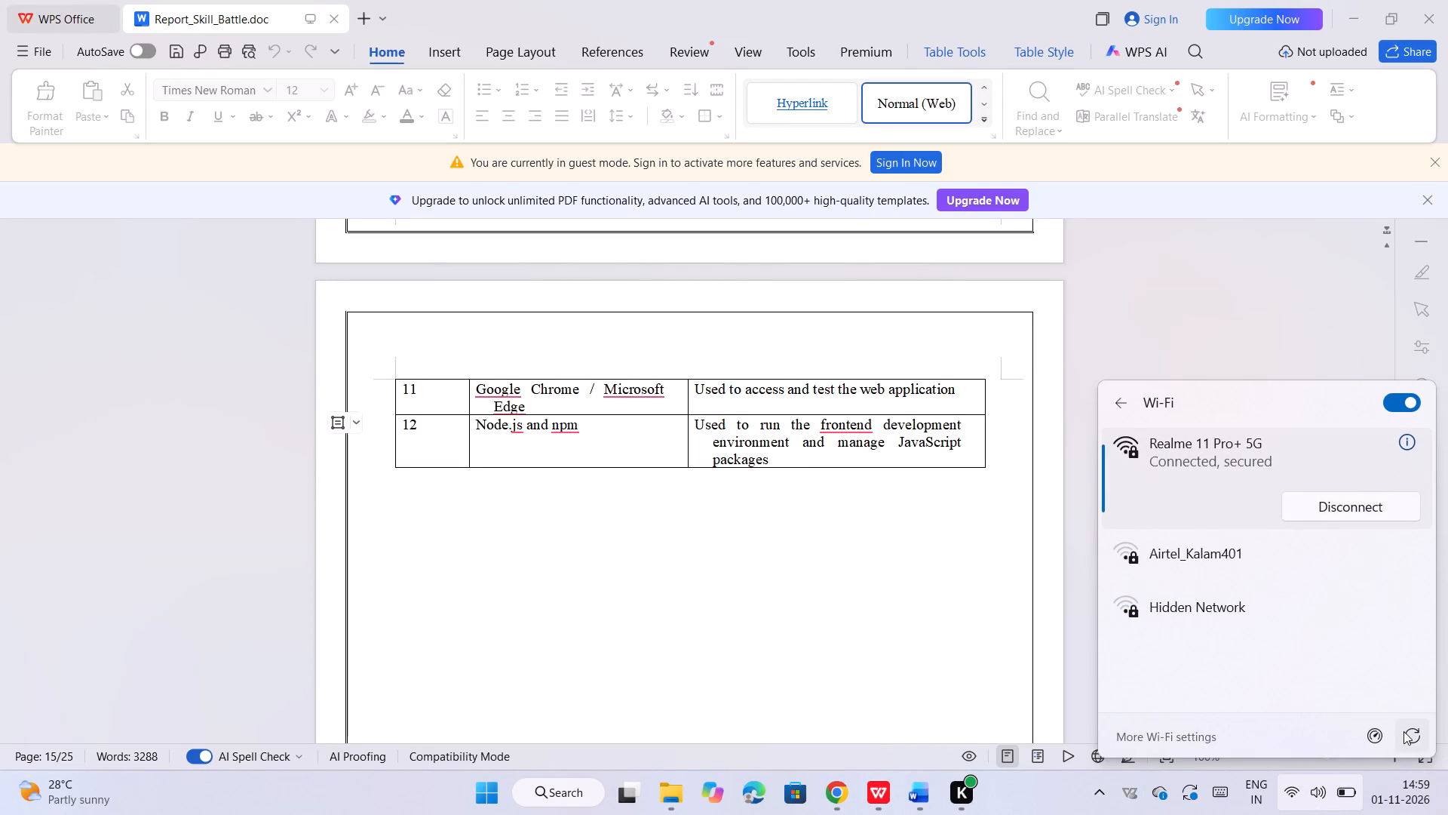
{"action": "left_click", "coordinate": [1404, 731]}
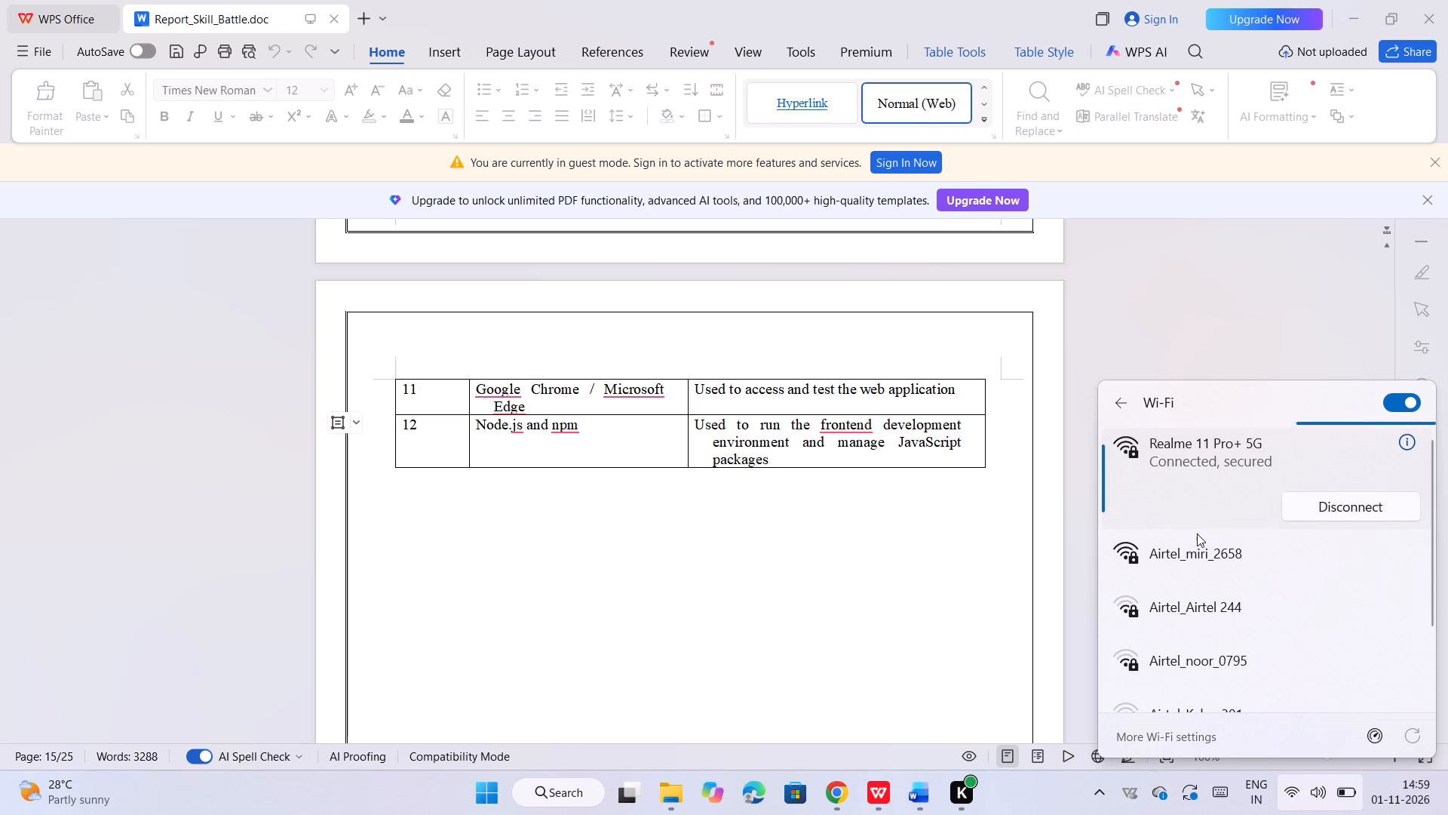
{"action": "left_click", "coordinate": [1194, 550]}
{"action": "left_click", "coordinate": [1308, 586]}
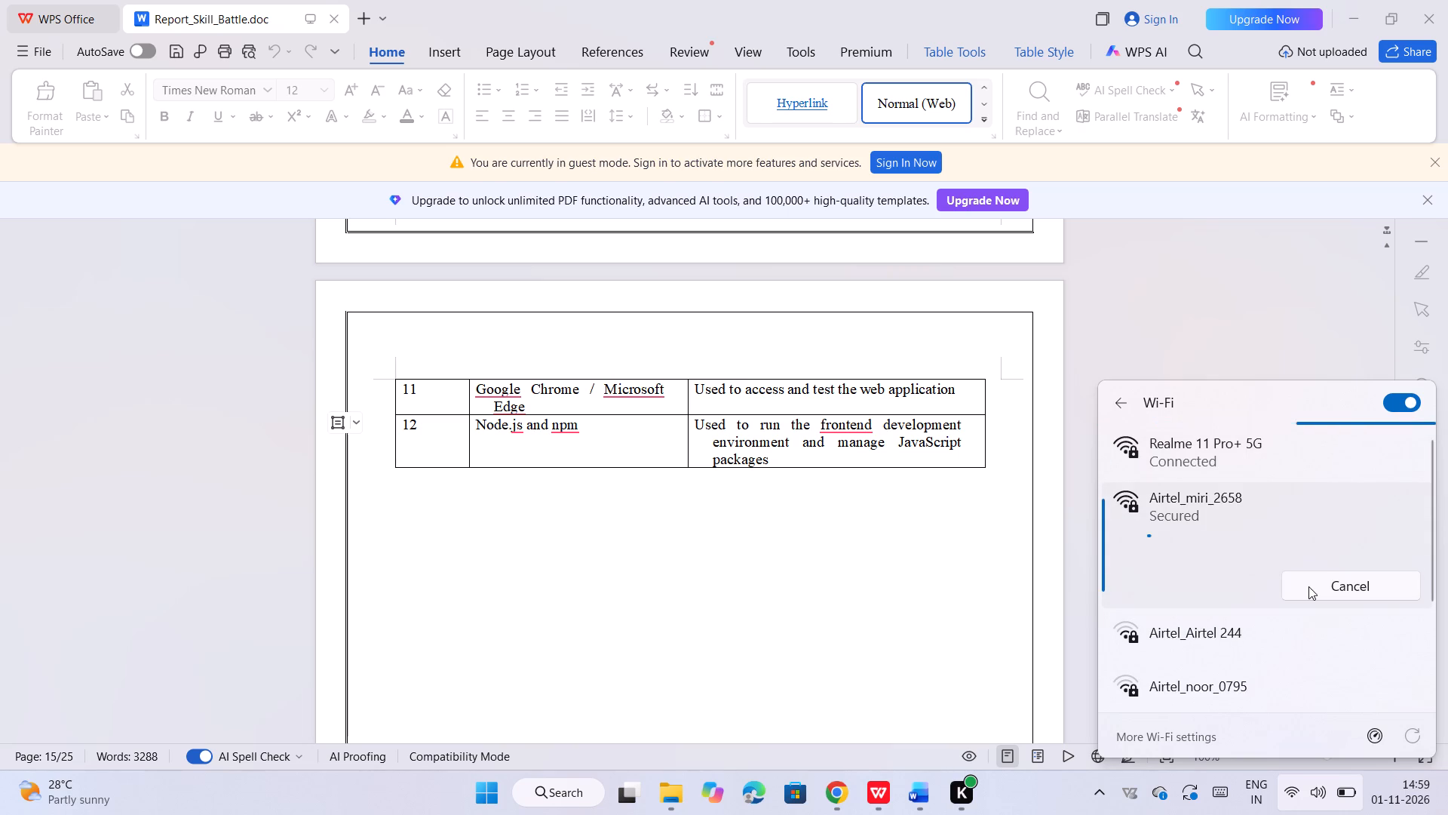
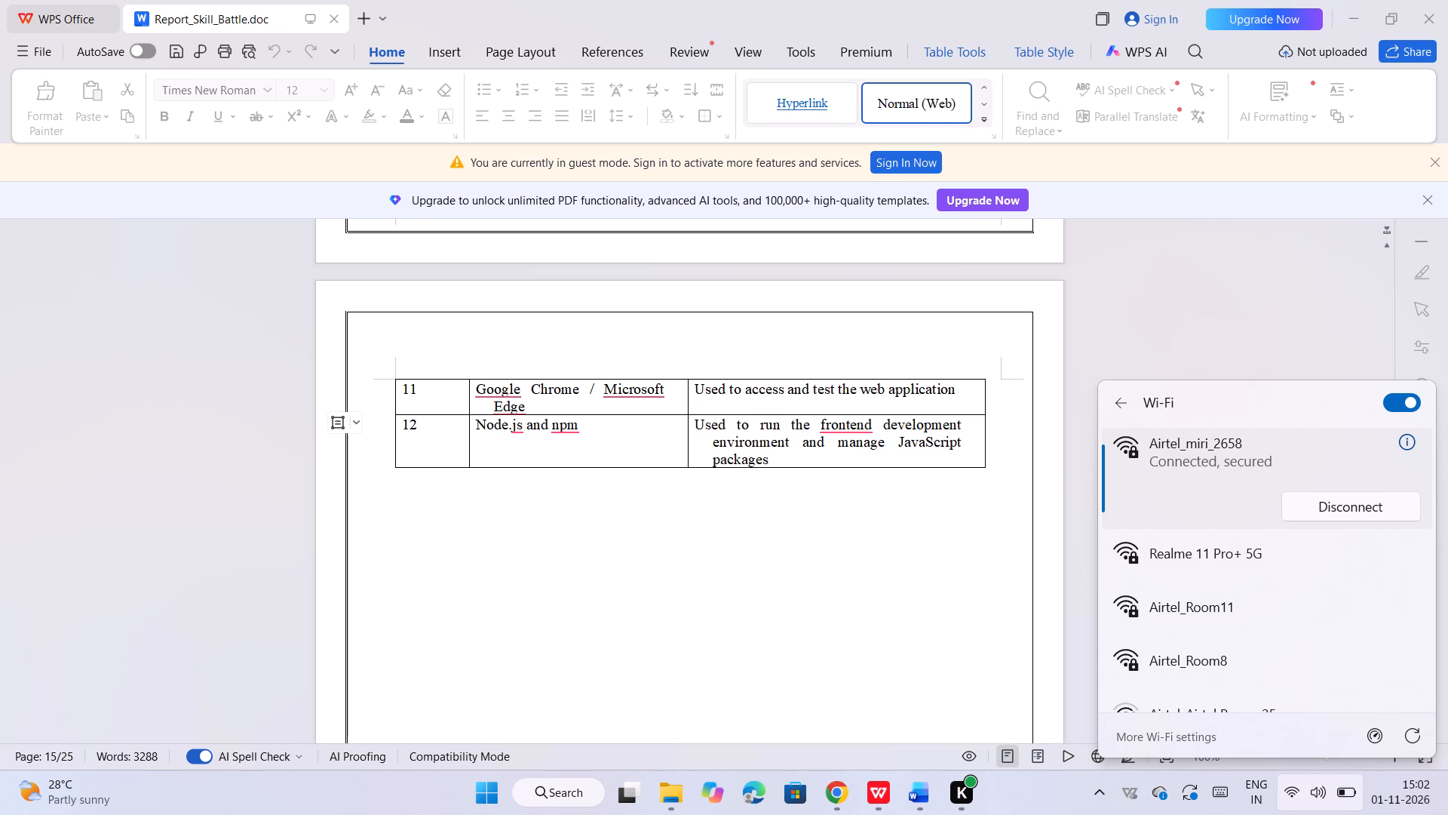
Look through the Skill Battle reference report from the Chapter 3 Project Analysis title page to the 3.1 Architecture diagram.
{"action": "left_click", "coordinate": [830, 733]}
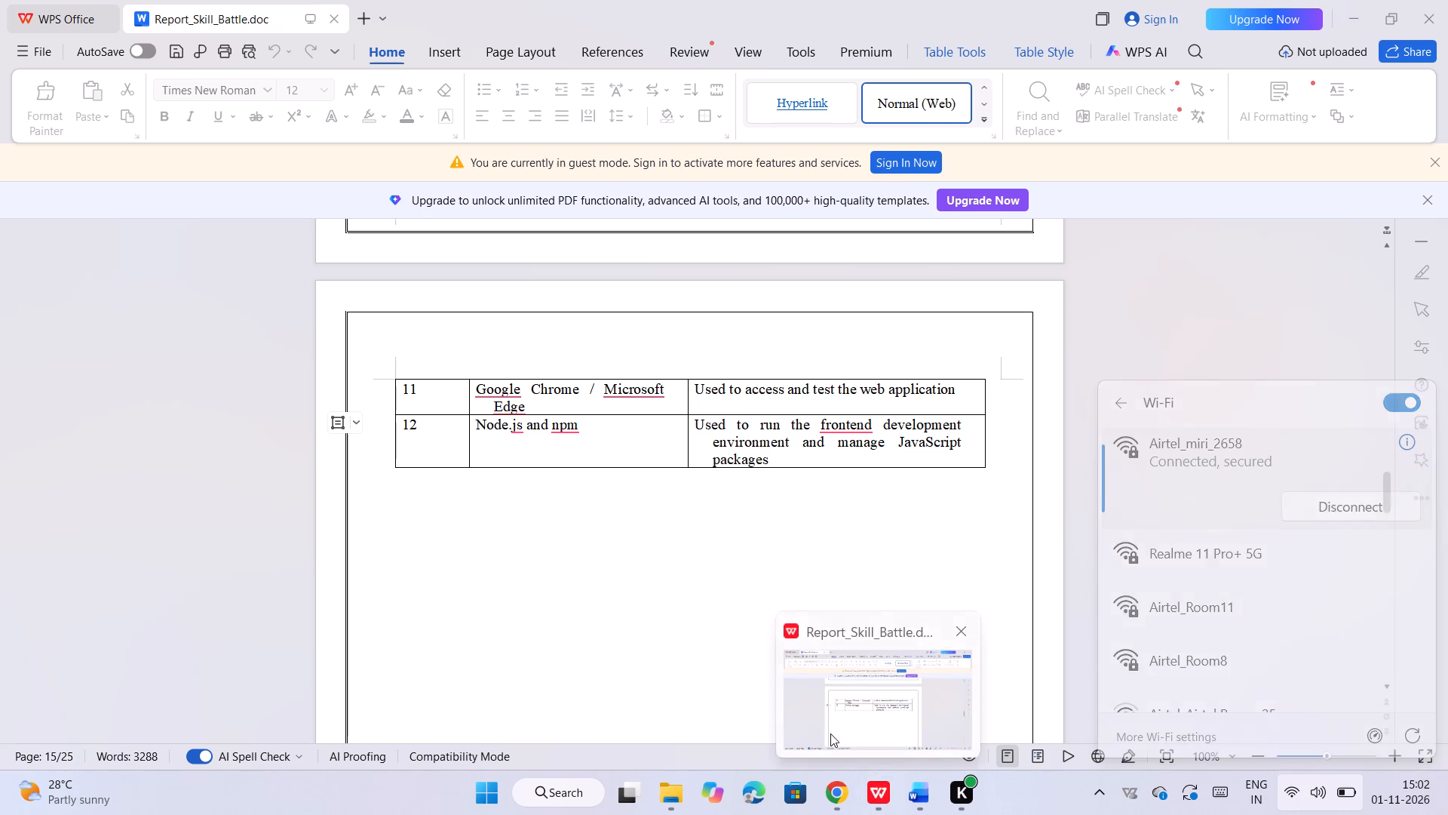
{"action": "scroll", "coordinate": [758, 621], "scroll_direction": "down", "scroll_amount": 2}
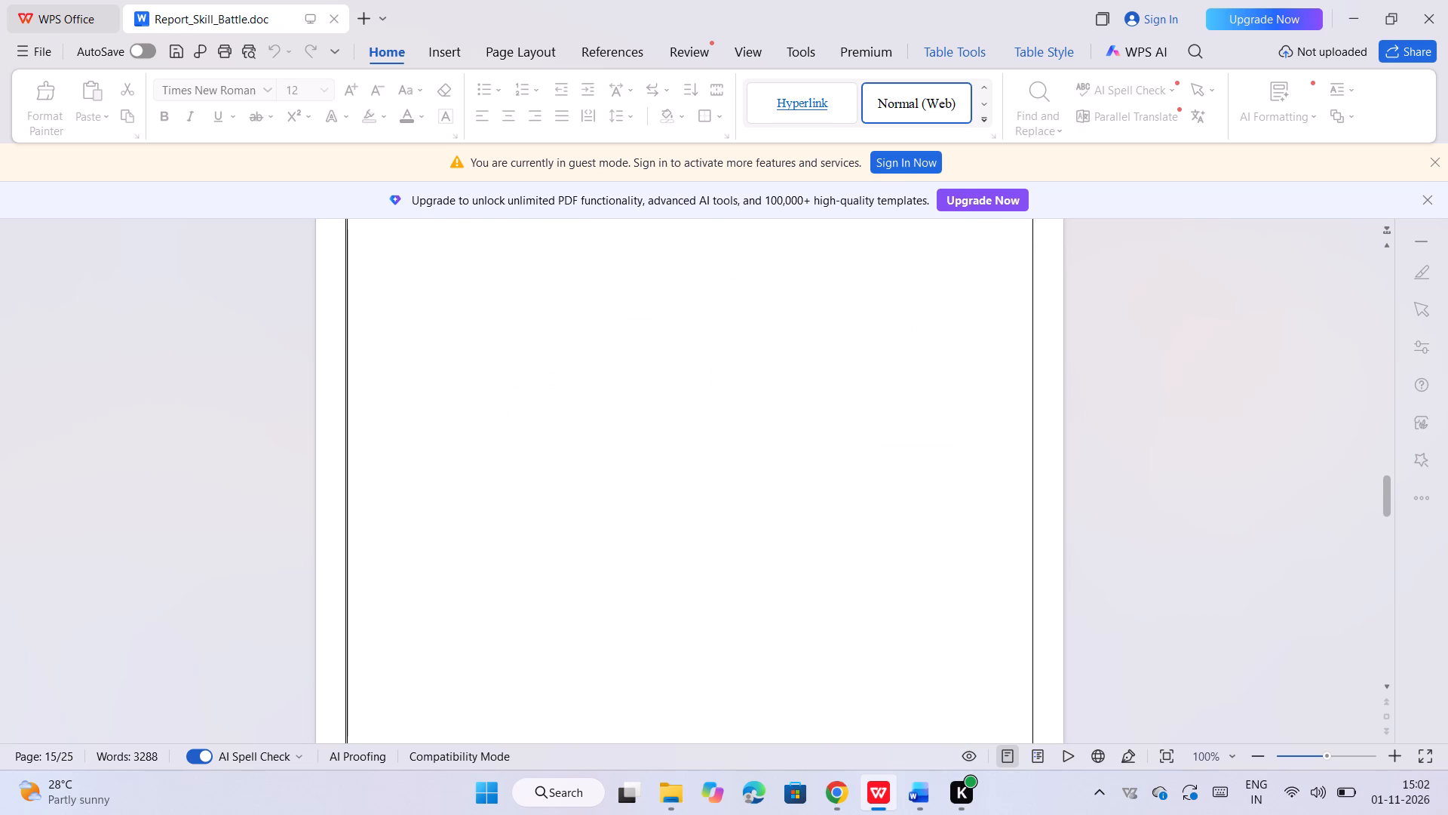
{"action": "scroll", "coordinate": [758, 621], "scroll_direction": "down", "scroll_amount": 7}
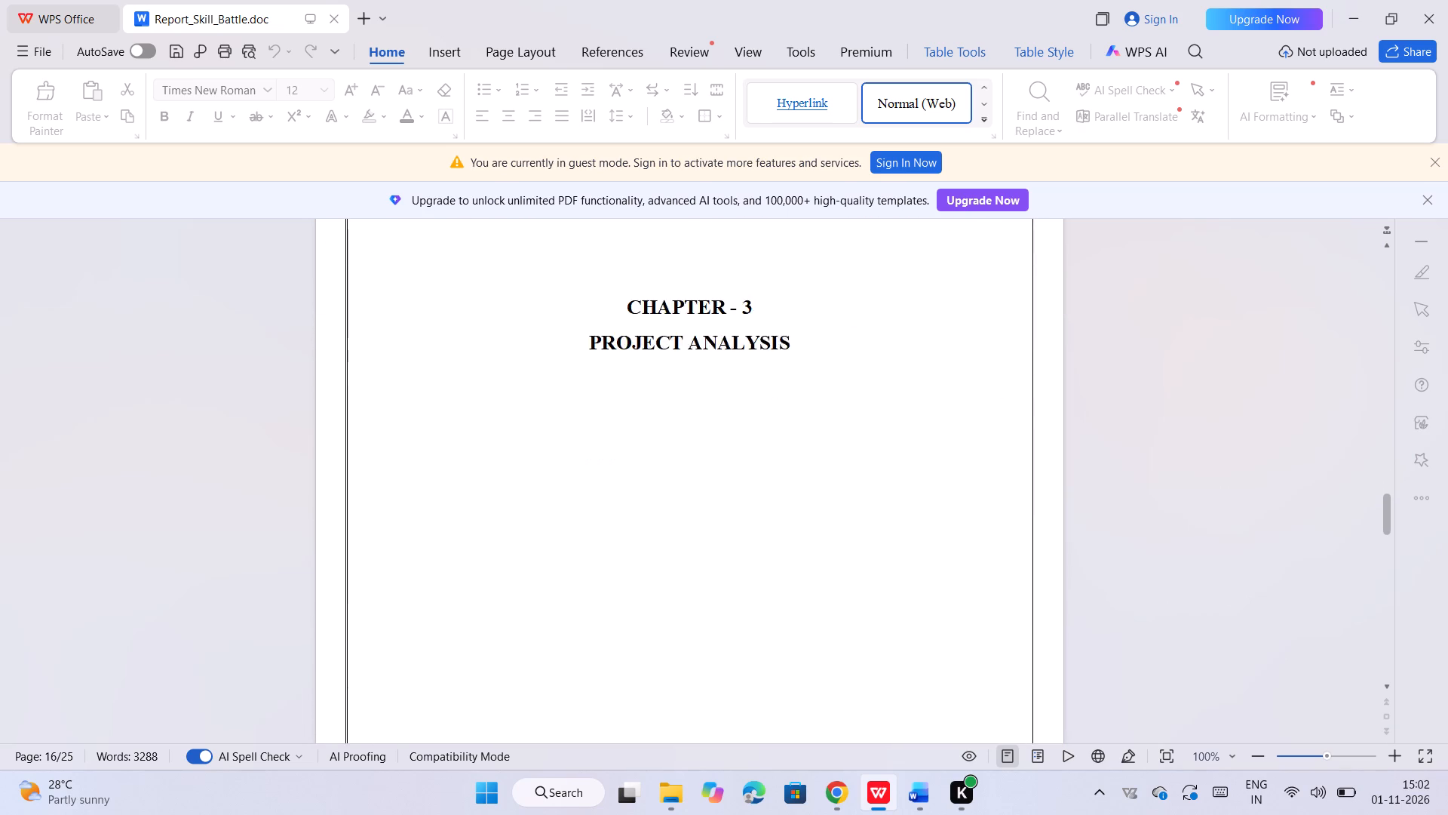
{"action": "scroll", "coordinate": [758, 621], "scroll_direction": "down", "scroll_amount": 3}
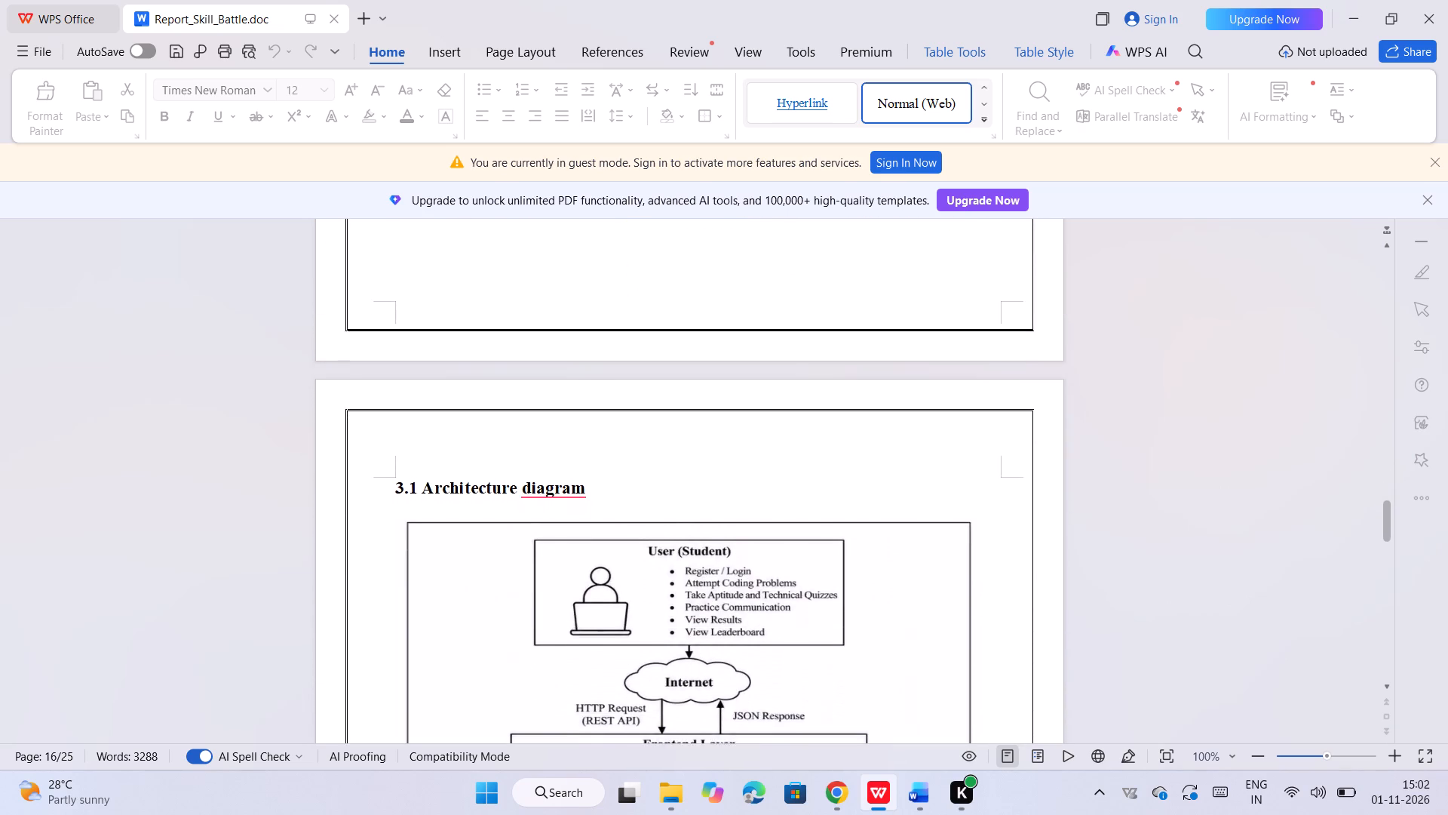
{"action": "scroll", "coordinate": [758, 621], "scroll_direction": "down", "scroll_amount": 6}
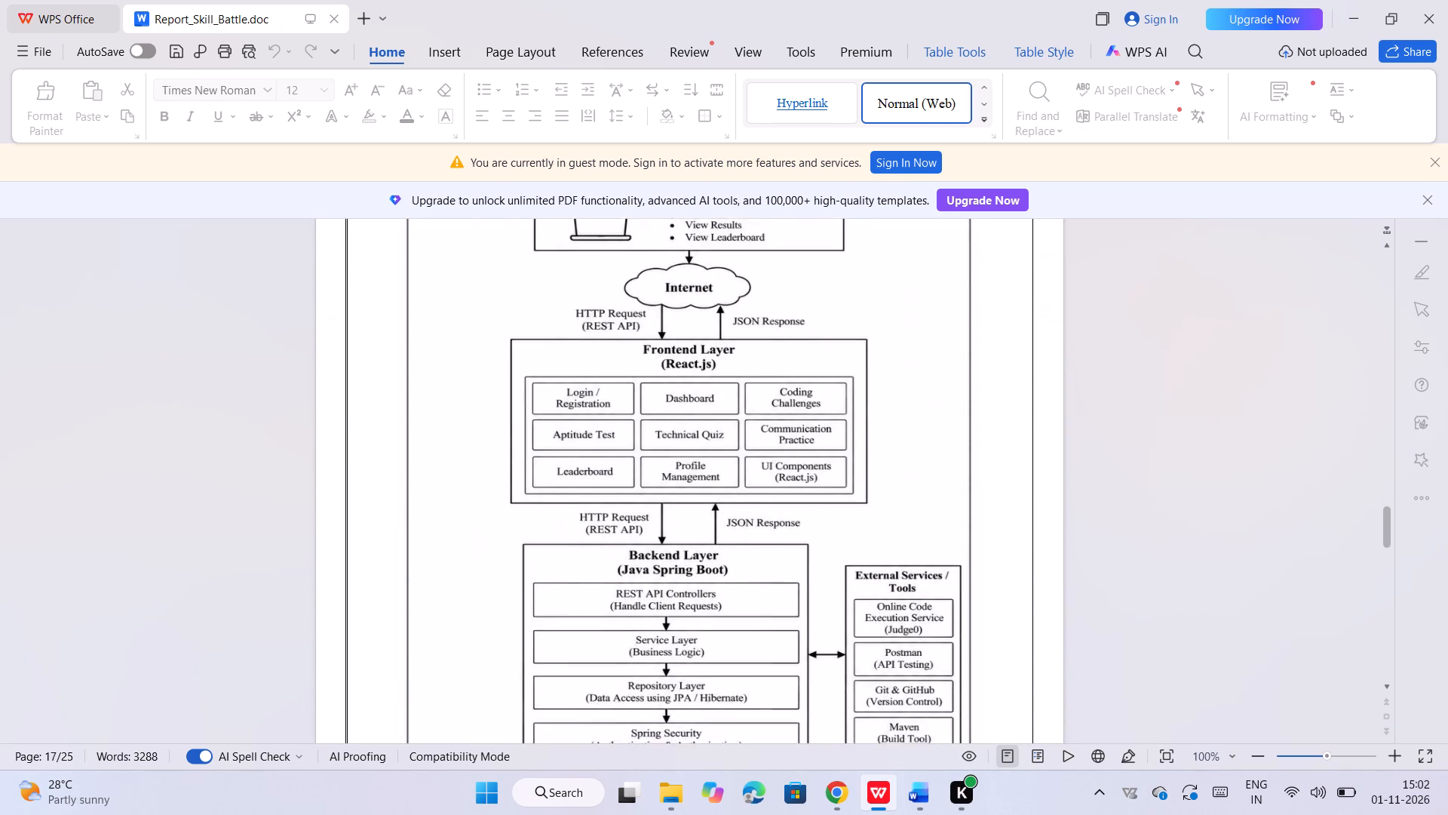
Select the architecture diagram picture under heading 3.1 and bring up its available actions.
{"action": "scroll", "coordinate": [758, 621], "scroll_direction": "up", "scroll_amount": 3}
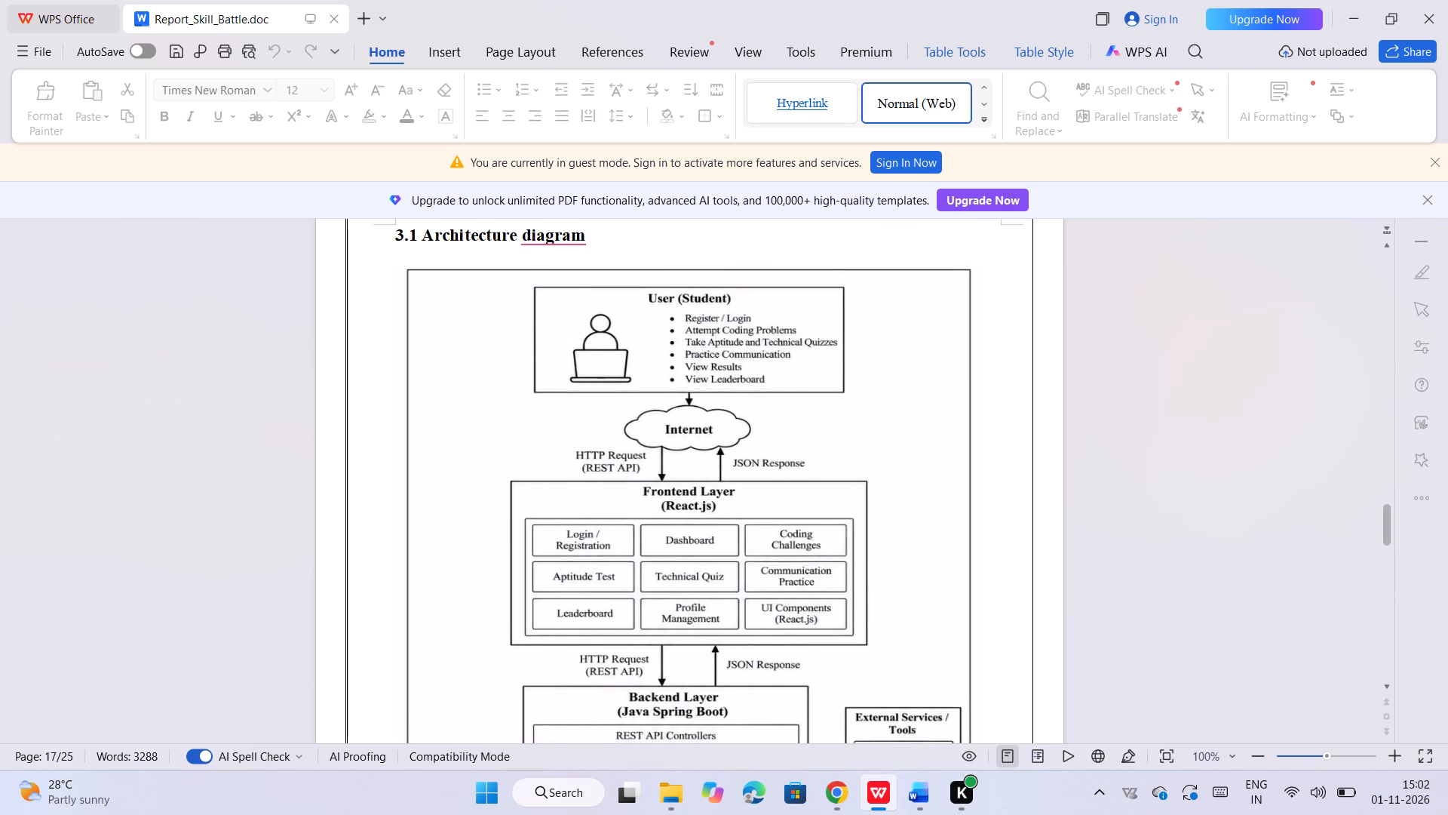
{"action": "scroll", "coordinate": [758, 621], "scroll_direction": "up", "scroll_amount": 1}
{"action": "left_click", "coordinate": [758, 621]}
{"action": "right_click", "coordinate": [758, 621]}
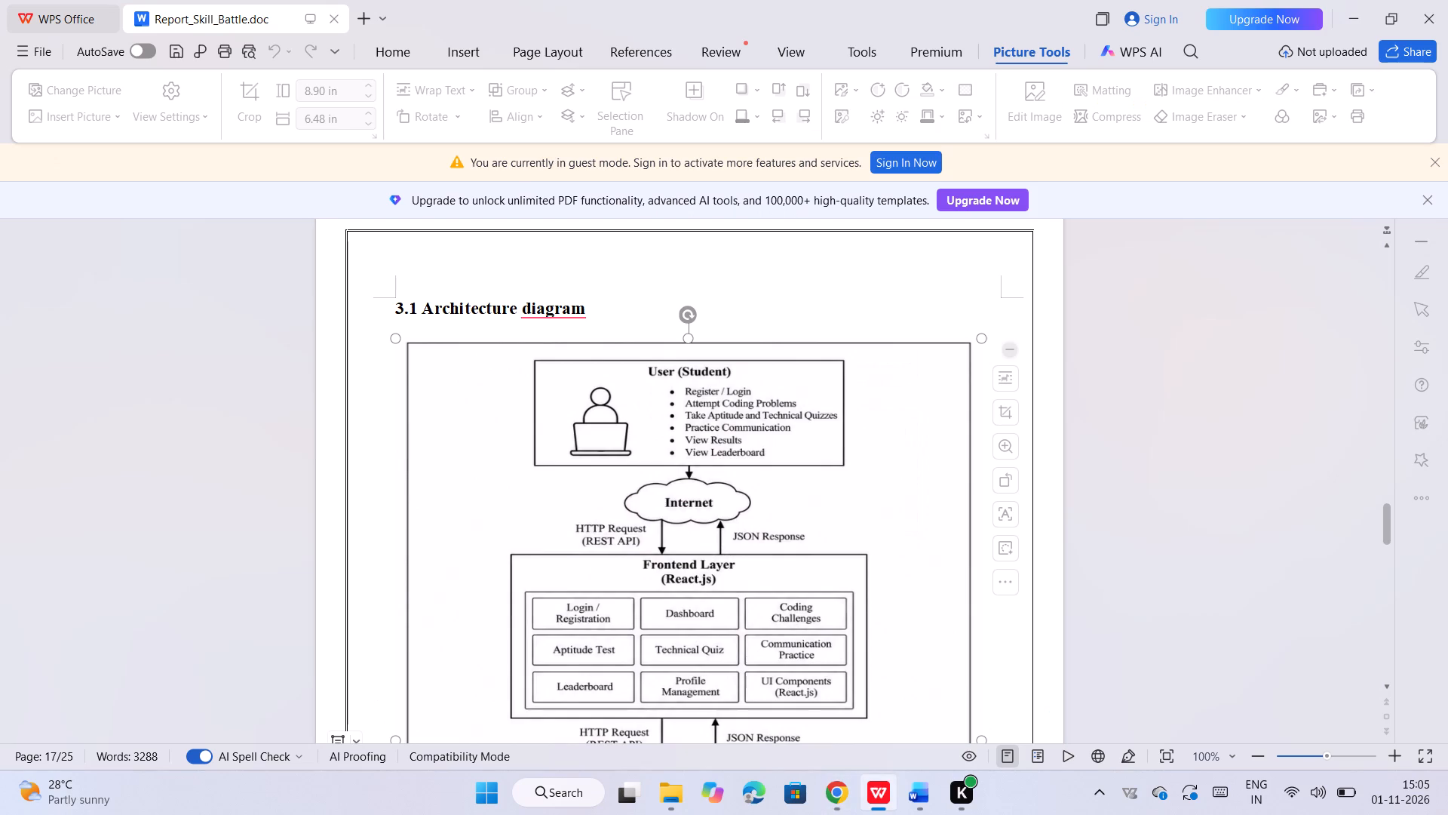
{"action": "key", "text": "alt+Tab"}
{"action": "key", "text": "alt+Tab"}
{"action": "key", "text": "alt+Tab"}
{"action": "key", "text": "alt+Tab"}
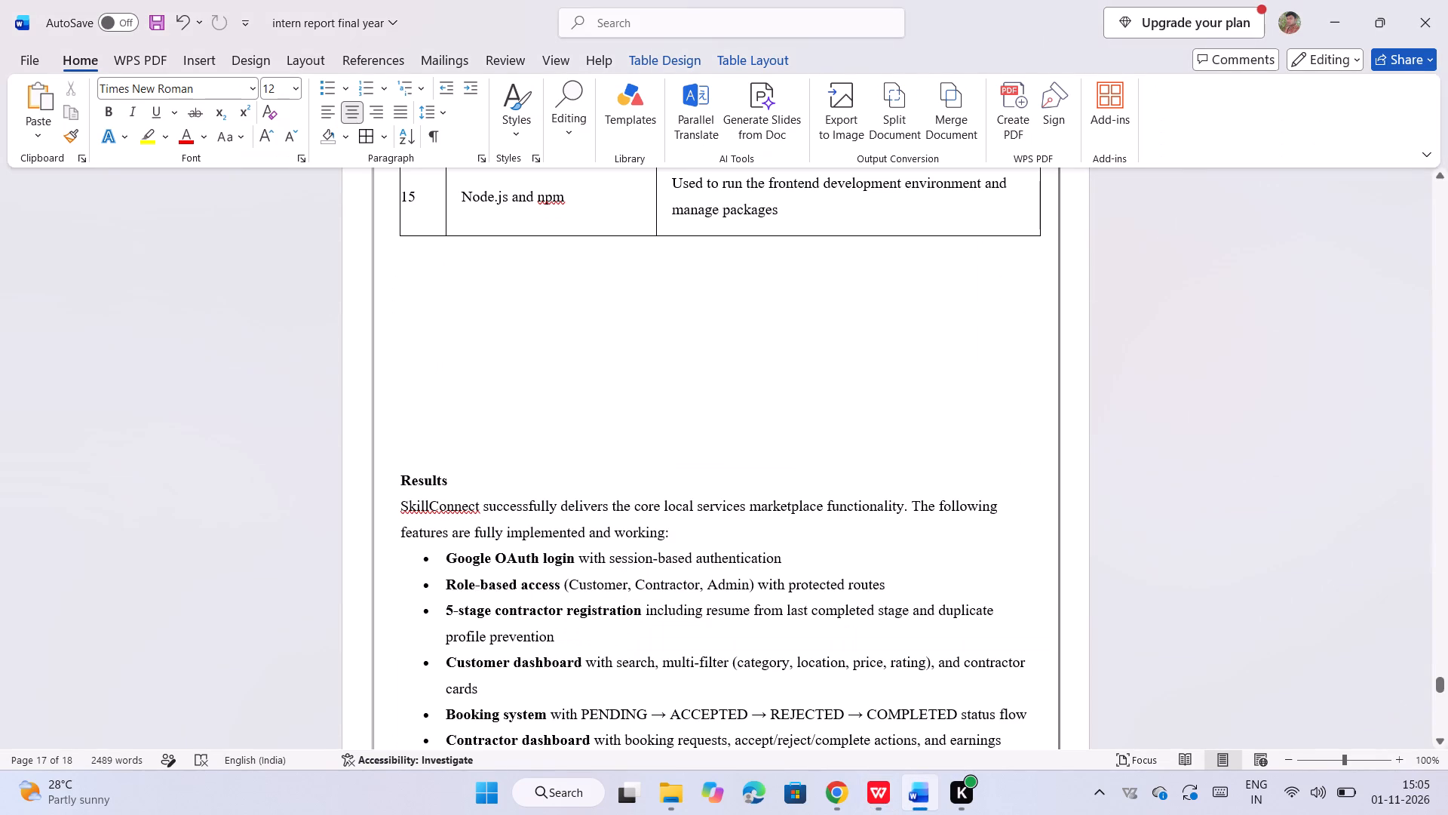
{"action": "key", "text": "alt+Tab"}
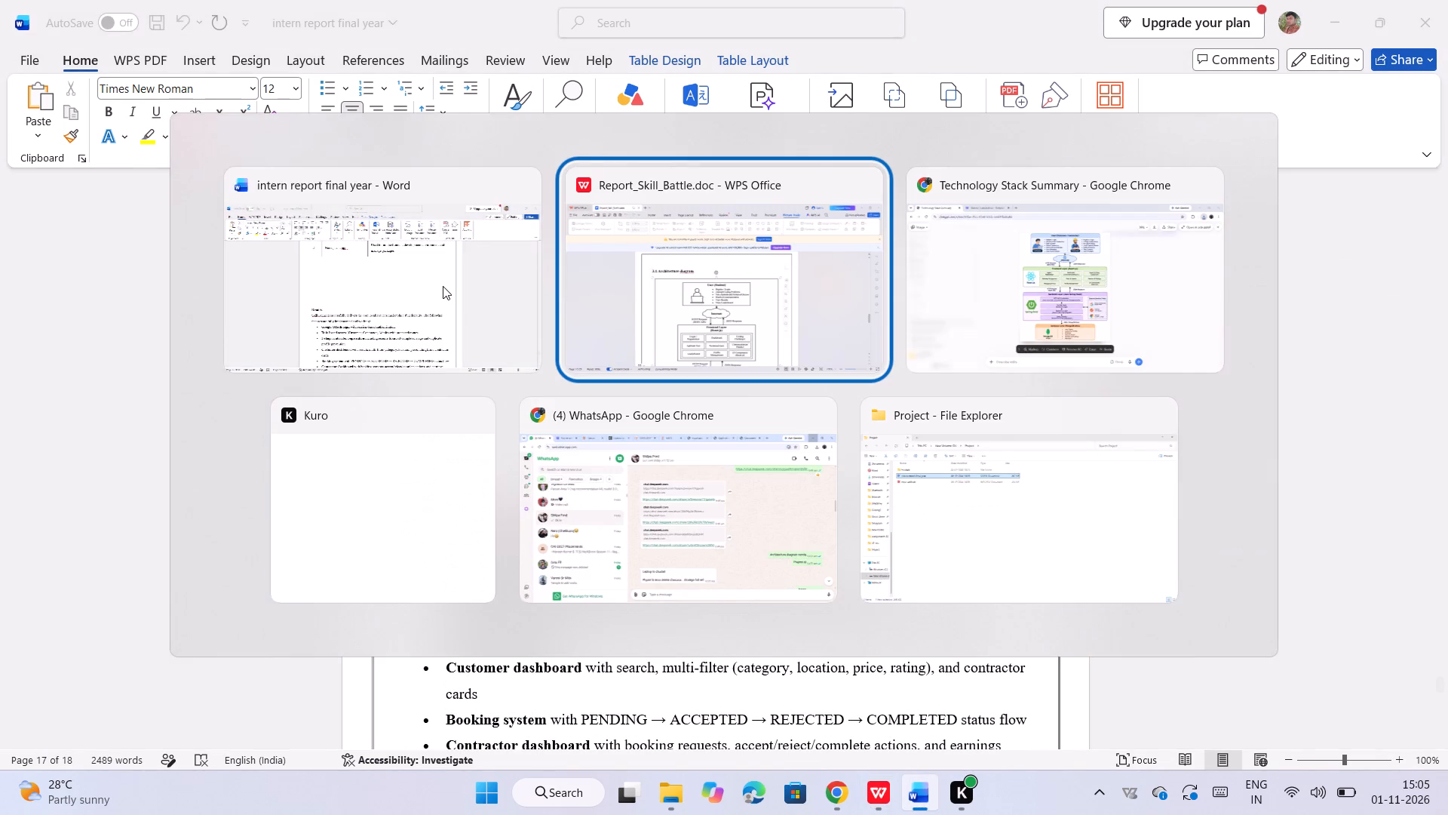
{"action": "scroll", "coordinate": [462, 327], "scroll_direction": "up", "scroll_amount": 4}
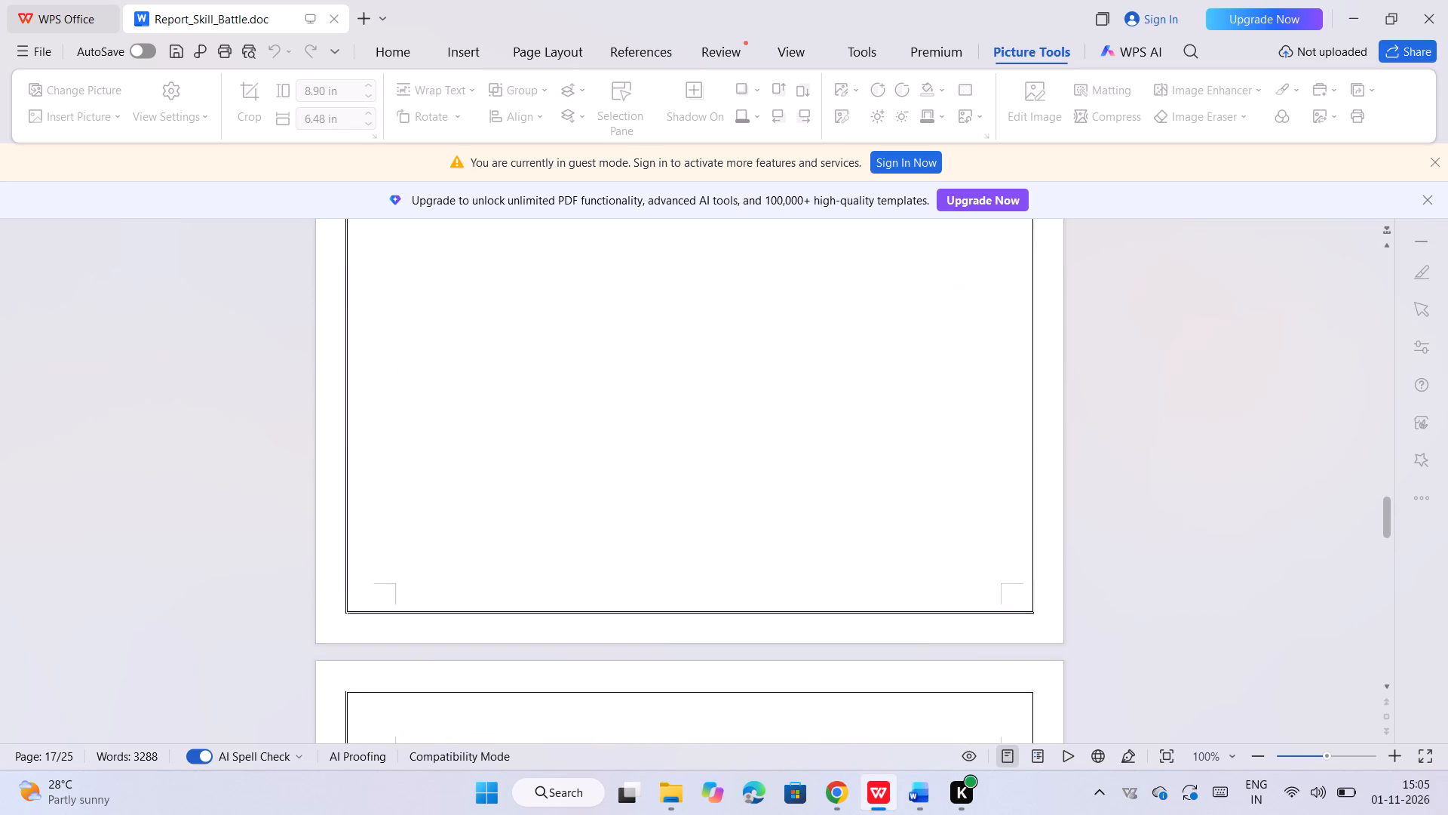
{"action": "scroll", "coordinate": [462, 327], "scroll_direction": "up", "scroll_amount": 2}
{"action": "scroll", "coordinate": [462, 327], "scroll_direction": "down", "scroll_amount": 3}
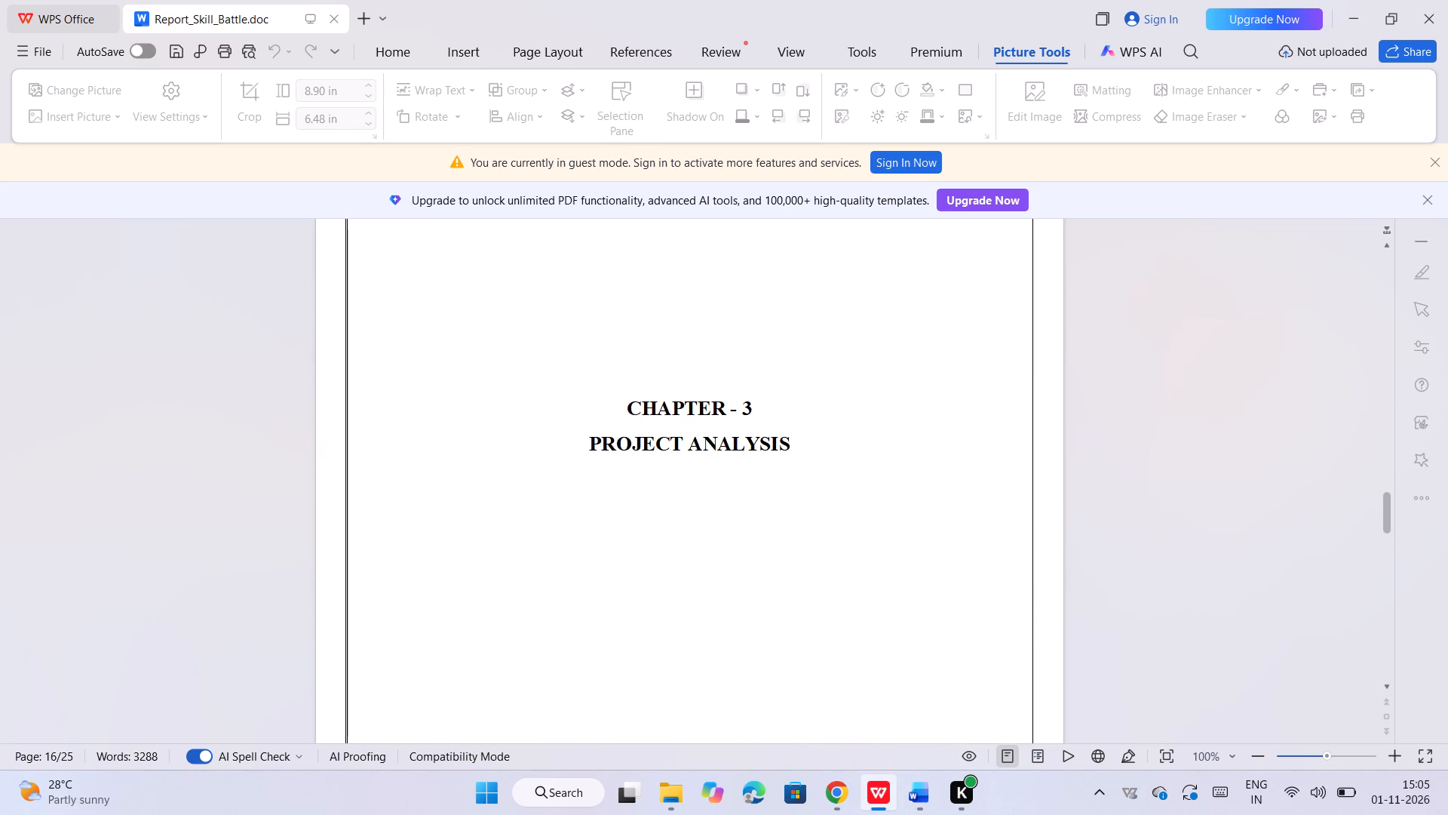
{"action": "scroll", "coordinate": [462, 327], "scroll_direction": "down", "scroll_amount": 1}
{"action": "left_click_drag", "start_coordinate": [816, 436], "coordinate": [639, 402]}
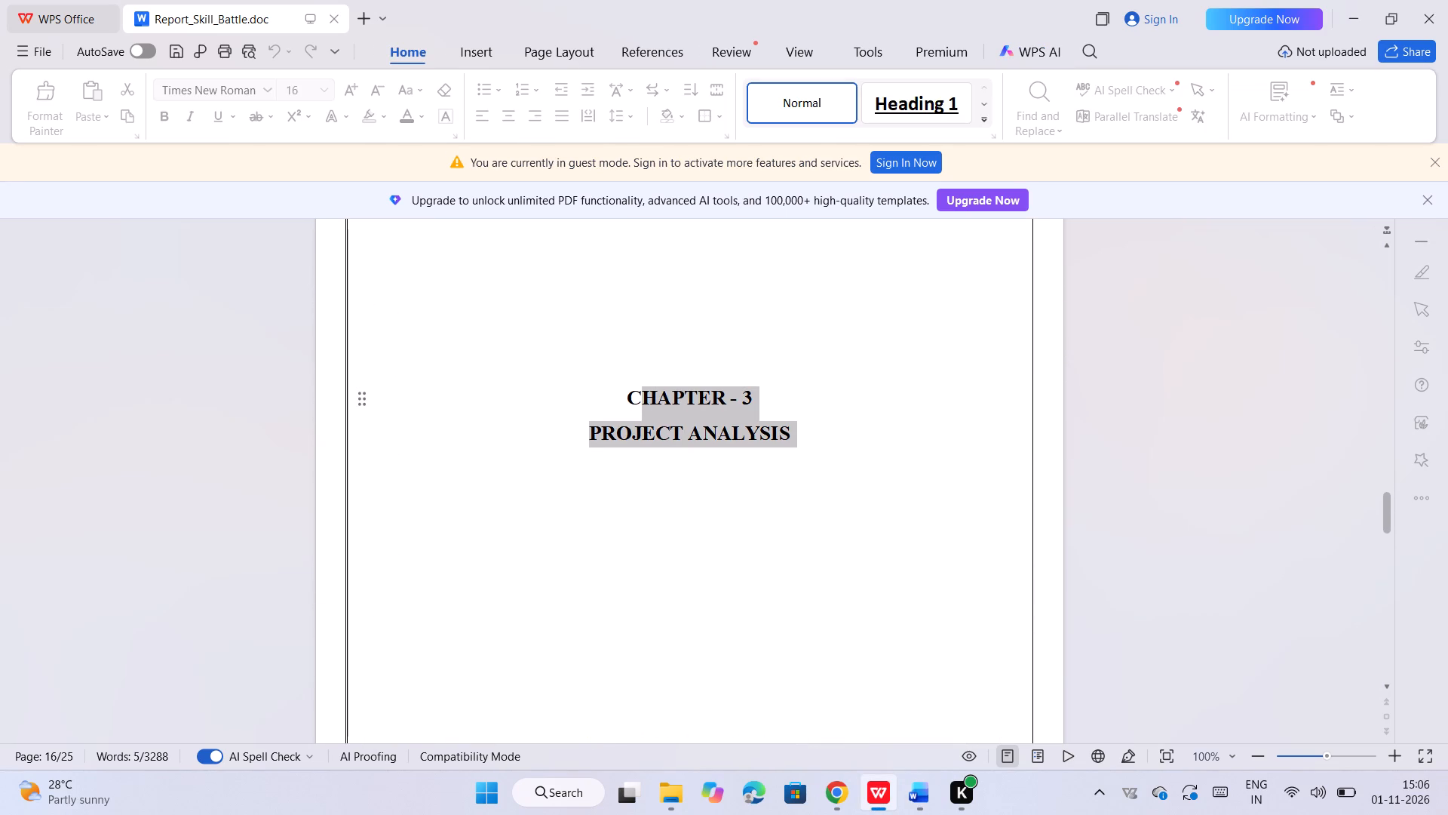
{"action": "left_click_drag", "start_coordinate": [639, 402], "coordinate": [630, 402]}
{"action": "key", "text": "ctrl+c"}
In the Word intern report, insert seven blank lines between the software requirements table and the Results heading.
{"action": "key", "text": "alt+Tab"}
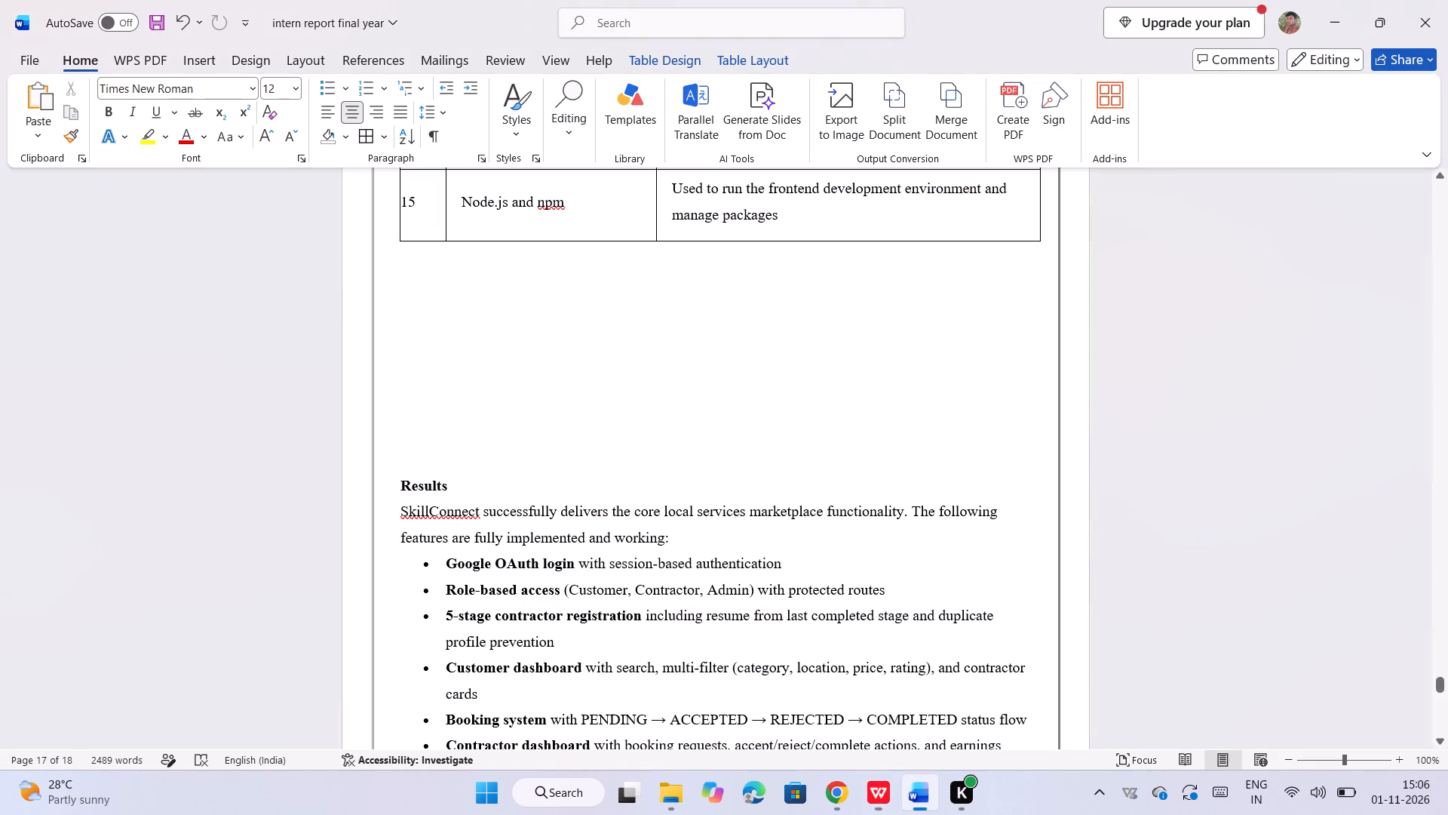
{"action": "left_click", "coordinate": [568, 394]}
{"action": "key", "text": "Return"}
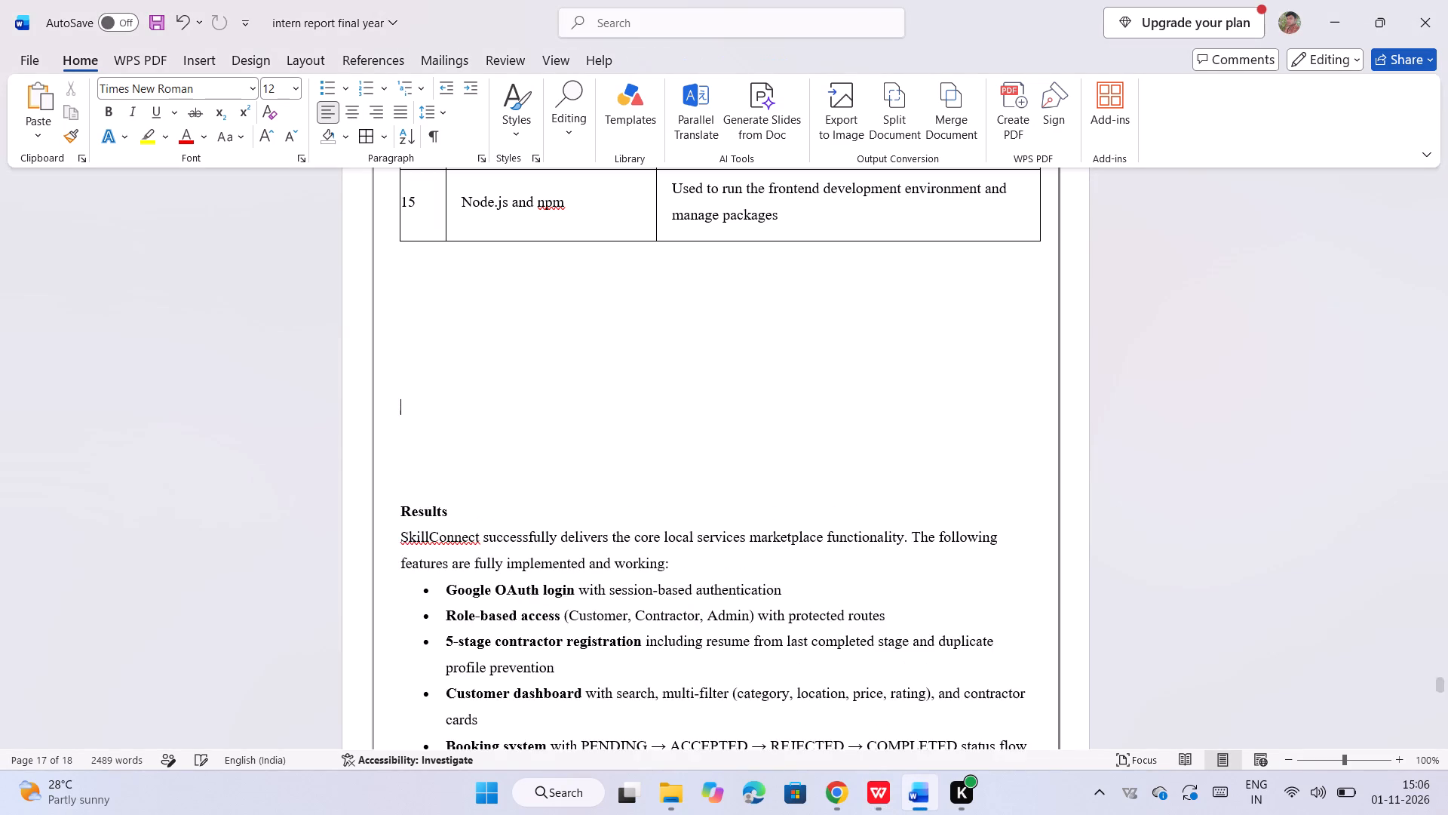
{"action": "key", "text": "Return"}
{"action": "key", "text": "Return"}
{"action": "key", "text": "Return"}
{"action": "key", "text": "Return"}
{"action": "key", "text": "Return"}
{"action": "key", "text": "Return"}
Examine the layout of the Chapter 2 pages and the Results and Conclusion sections around the insertion point.
{"action": "scroll", "coordinate": [568, 394], "scroll_direction": "up", "scroll_amount": 5}
{"action": "scroll", "coordinate": [568, 394], "scroll_direction": "down", "scroll_amount": 1}
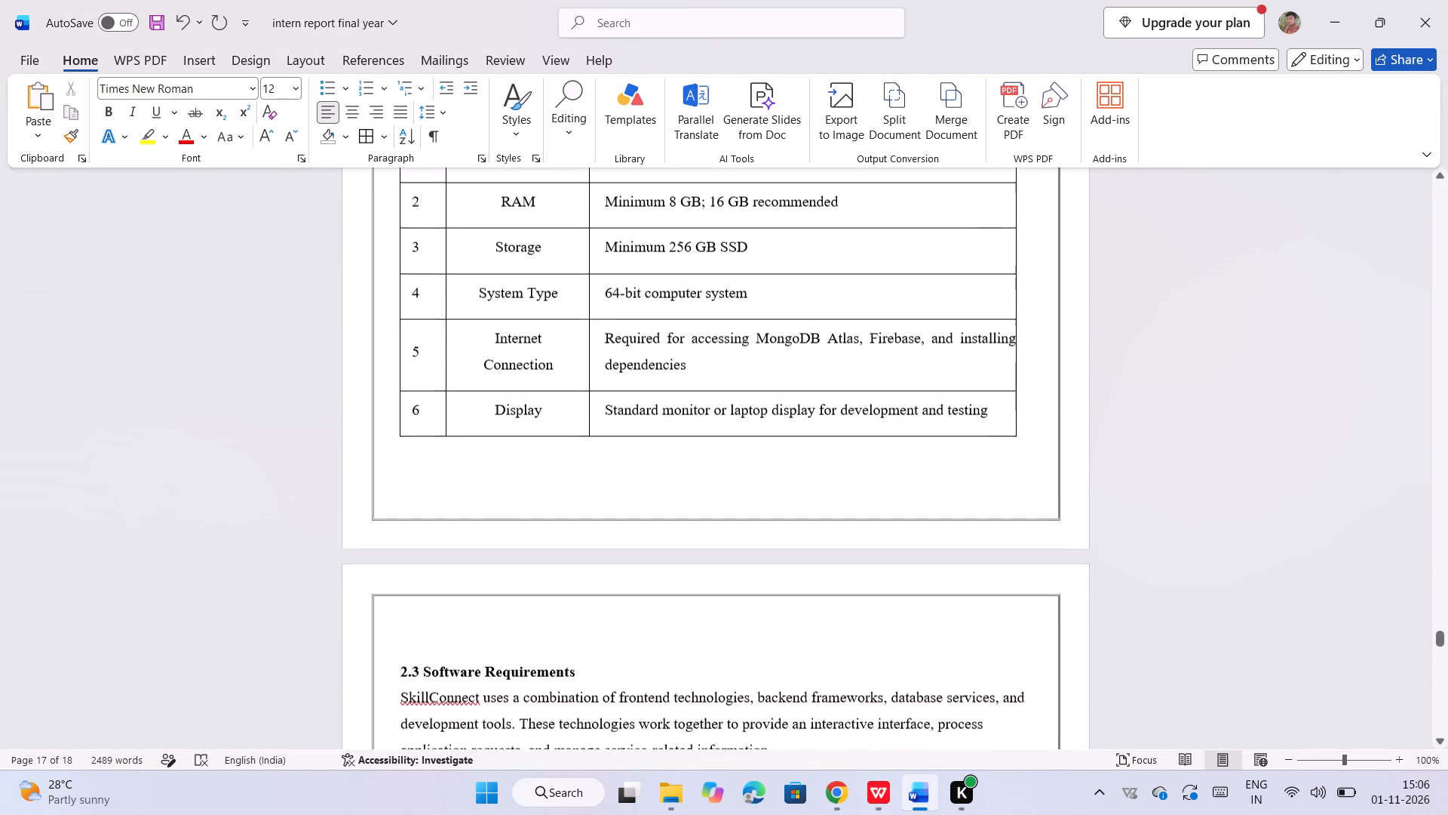
{"action": "scroll", "coordinate": [568, 394], "scroll_direction": "up", "scroll_amount": 4}
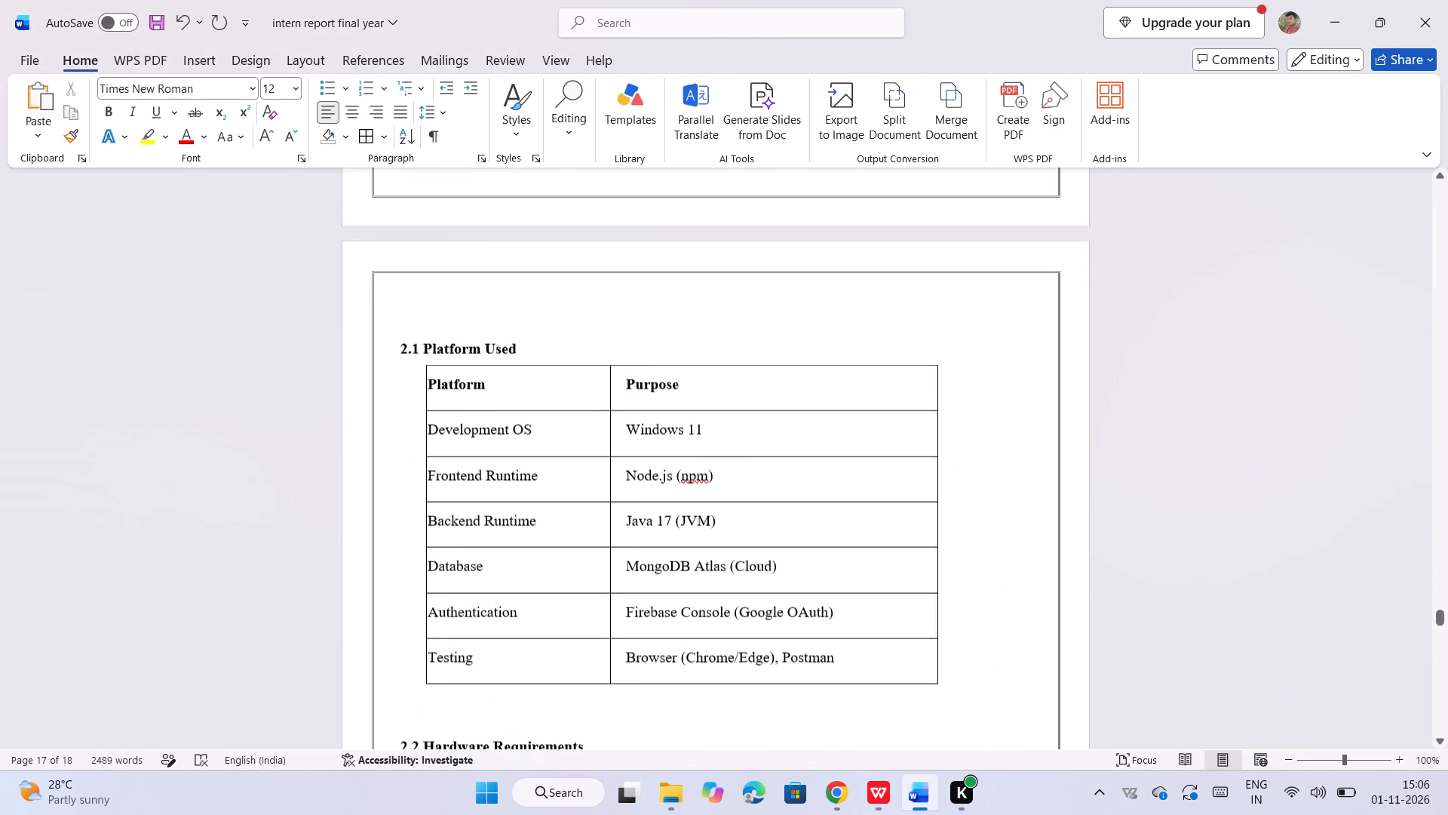
{"action": "scroll", "coordinate": [568, 394], "scroll_direction": "up", "scroll_amount": 1}
{"action": "scroll", "coordinate": [568, 394], "scroll_direction": "down", "scroll_amount": 5}
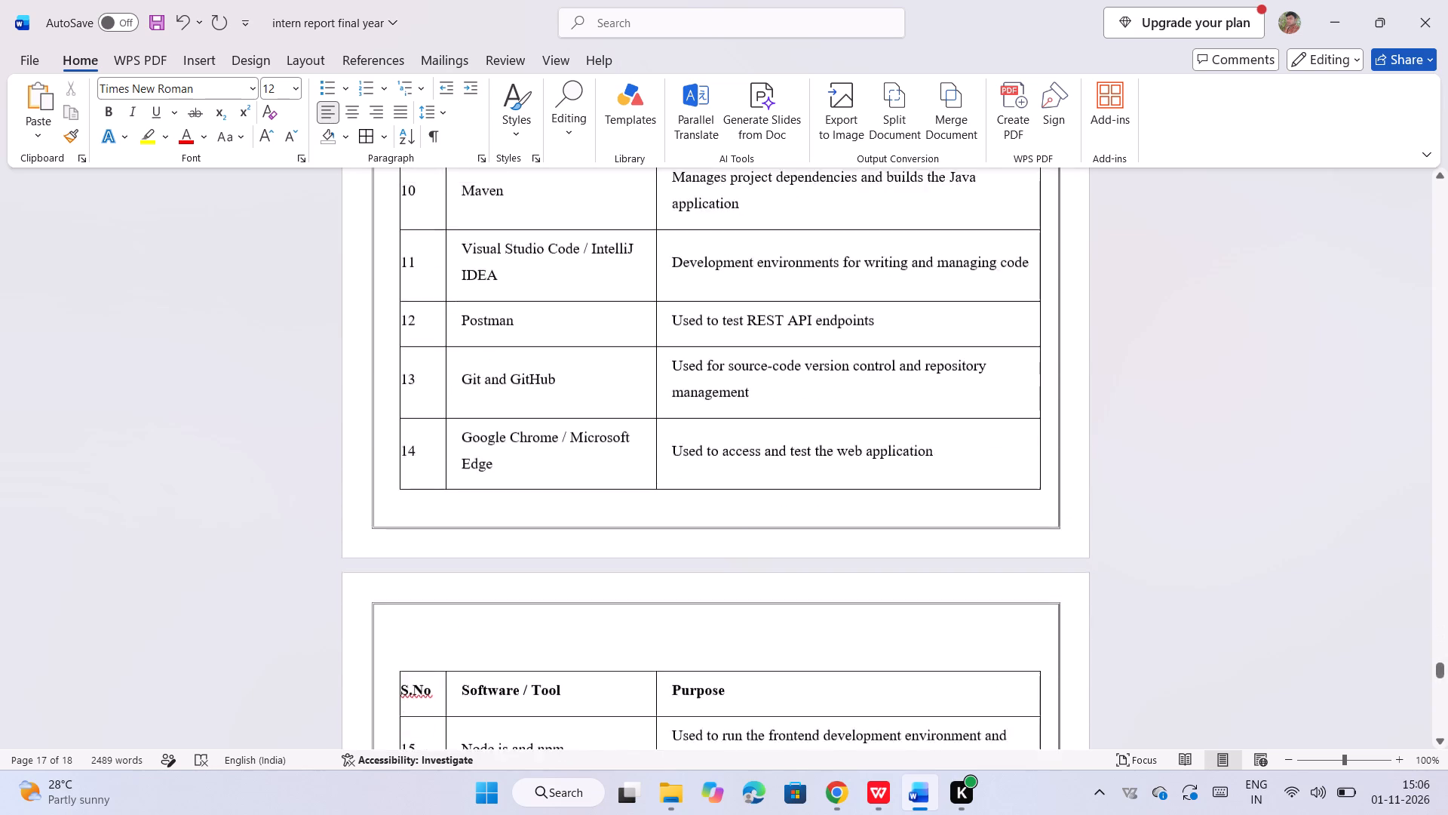
{"action": "scroll", "coordinate": [568, 394], "scroll_direction": "down", "scroll_amount": 4}
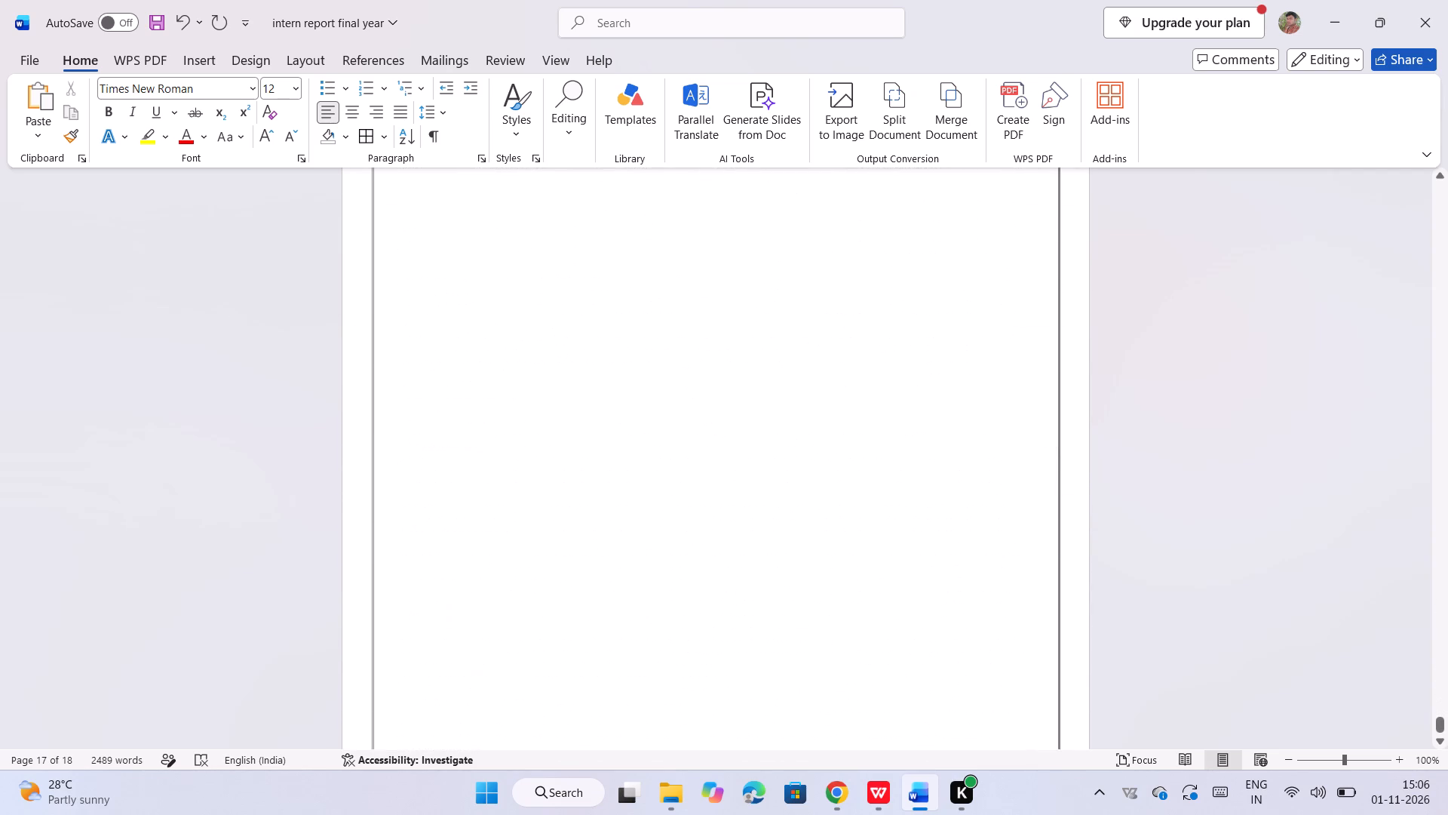
{"action": "scroll", "coordinate": [568, 394], "scroll_direction": "down", "scroll_amount": 2}
{"action": "scroll", "coordinate": [568, 394], "scroll_direction": "up", "scroll_amount": 2}
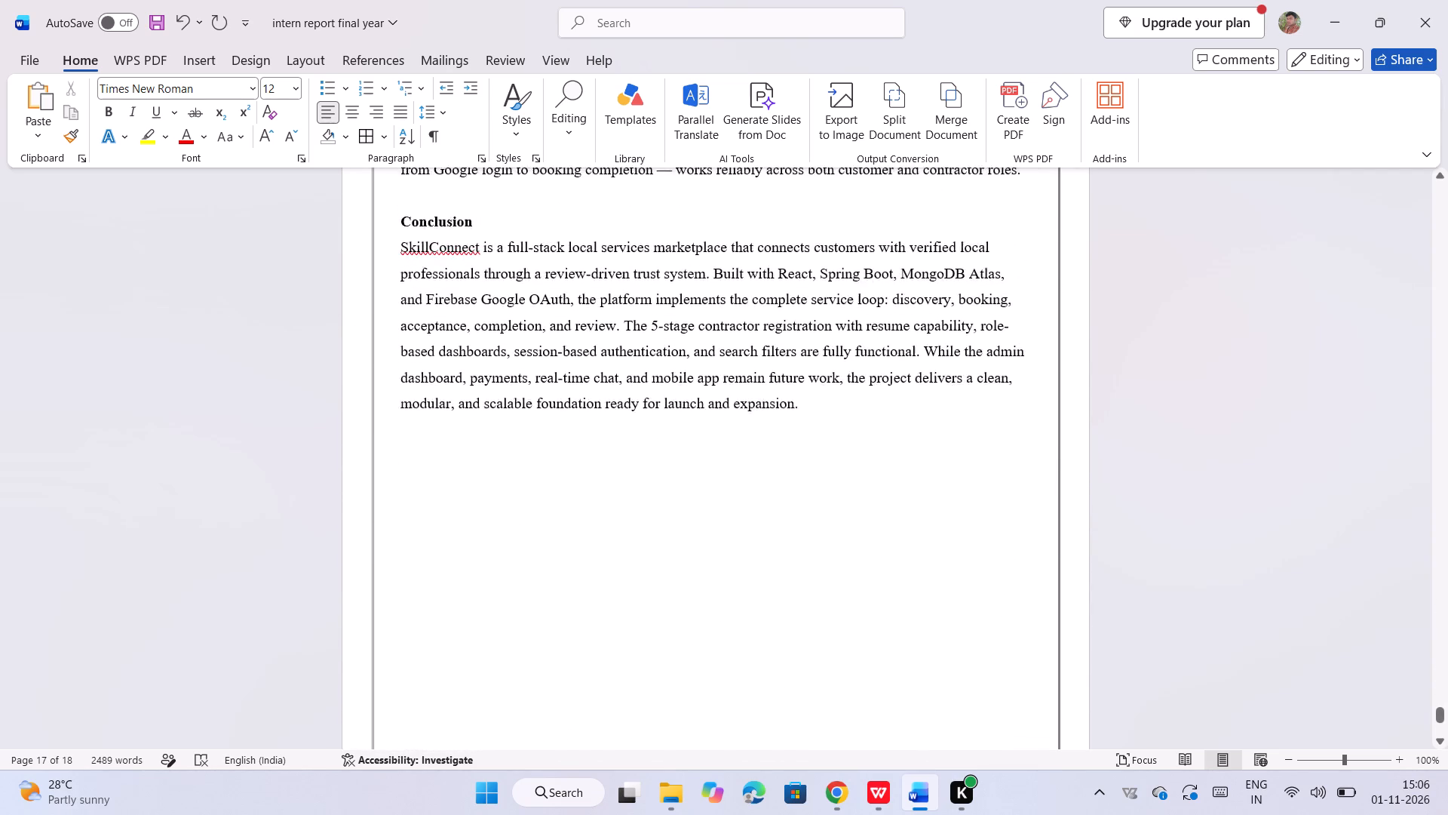
{"action": "scroll", "coordinate": [568, 394], "scroll_direction": "up", "scroll_amount": 3}
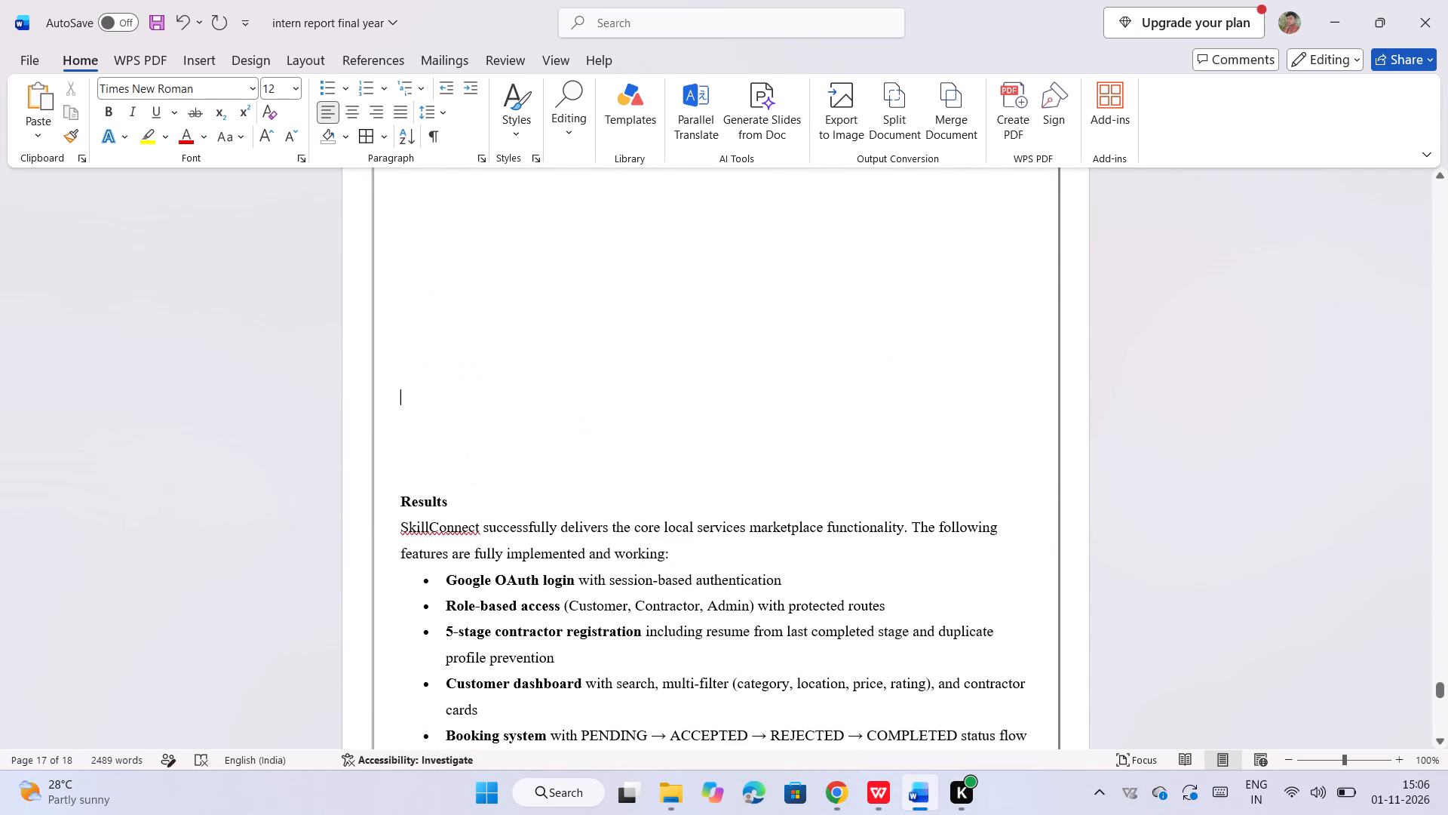
{"action": "scroll", "coordinate": [405, 481], "scroll_direction": "up", "scroll_amount": 1}
{"action": "scroll", "coordinate": [408, 647], "scroll_direction": "down", "scroll_amount": 1}
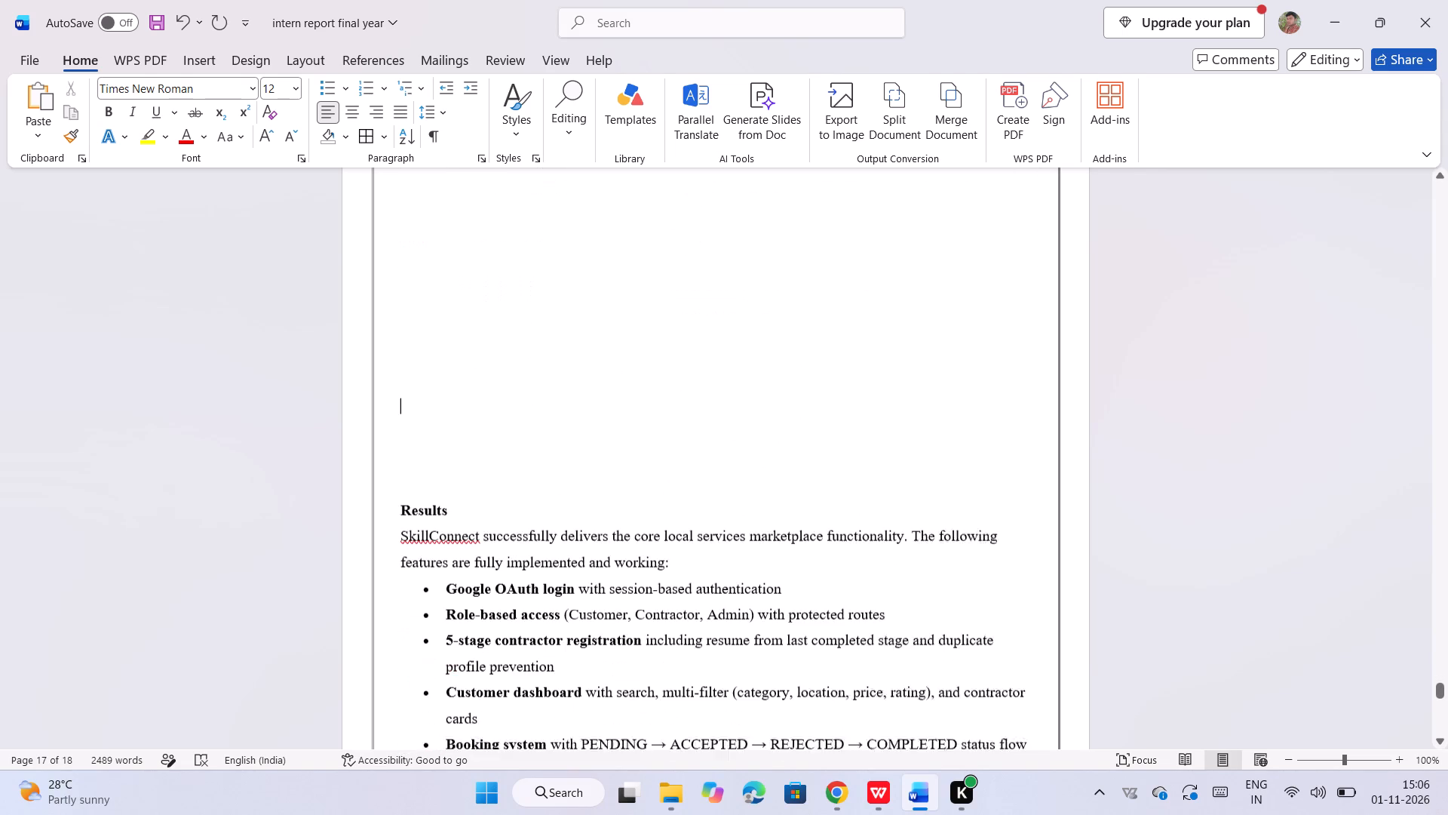
Add blank lines before the Results heading until it sits at the top of a new page, leaving an empty page before it.
{"action": "scroll", "coordinate": [408, 647], "scroll_direction": "down", "scroll_amount": 1}
{"action": "left_click", "coordinate": [399, 467]}
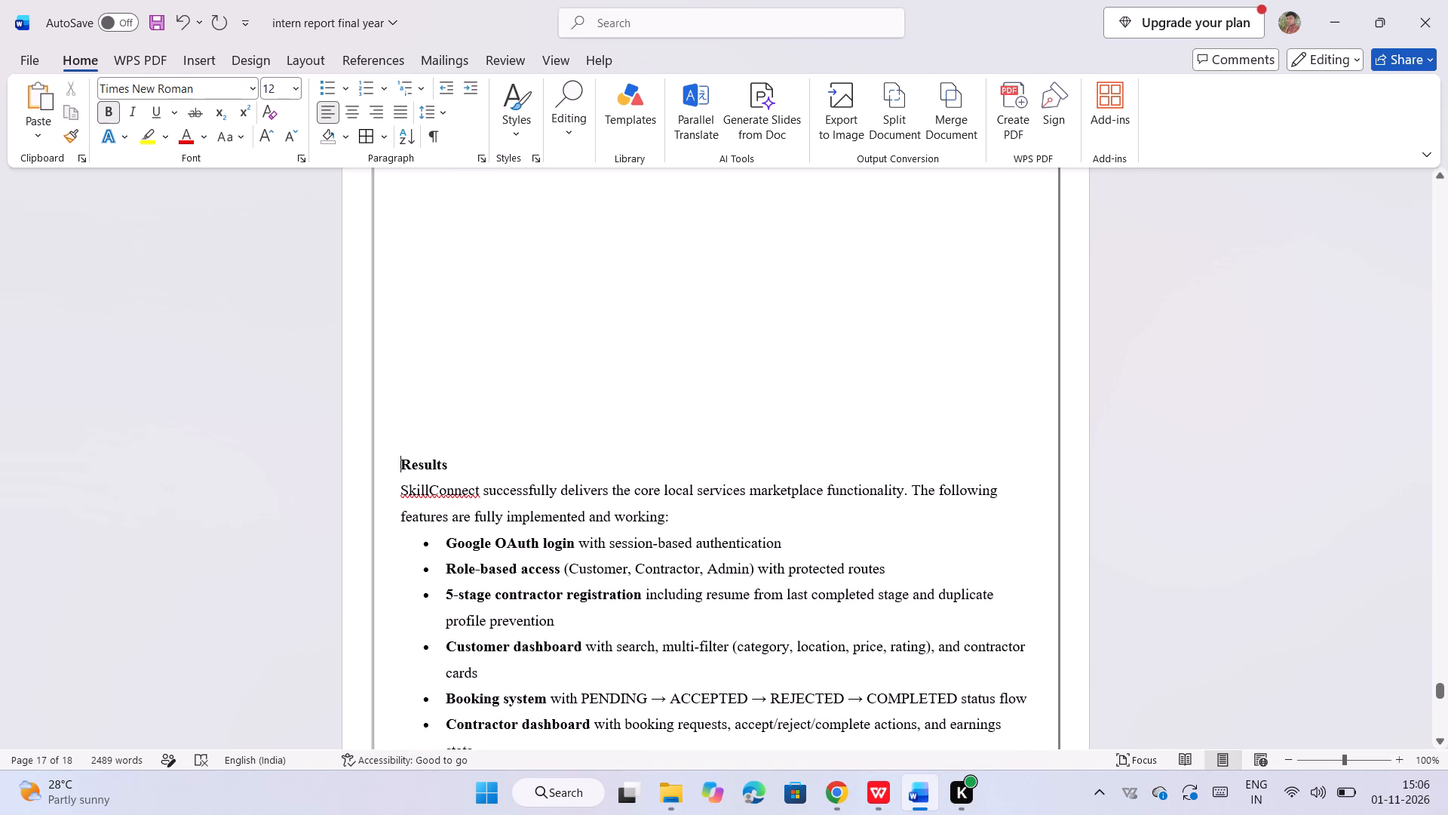
{"action": "key", "text": "Return"}
{"action": "key", "text": "Return"}
{"action": "key", "text": "Return"}
{"action": "key", "text": "Return"}
{"action": "key", "text": "Return"}
{"action": "key", "text": "Return"}
{"action": "key", "text": "Return"}
{"action": "key", "text": "Return"}
{"action": "key", "text": "Return"}
{"action": "key", "text": "Return"}
{"action": "key", "text": "Return"}
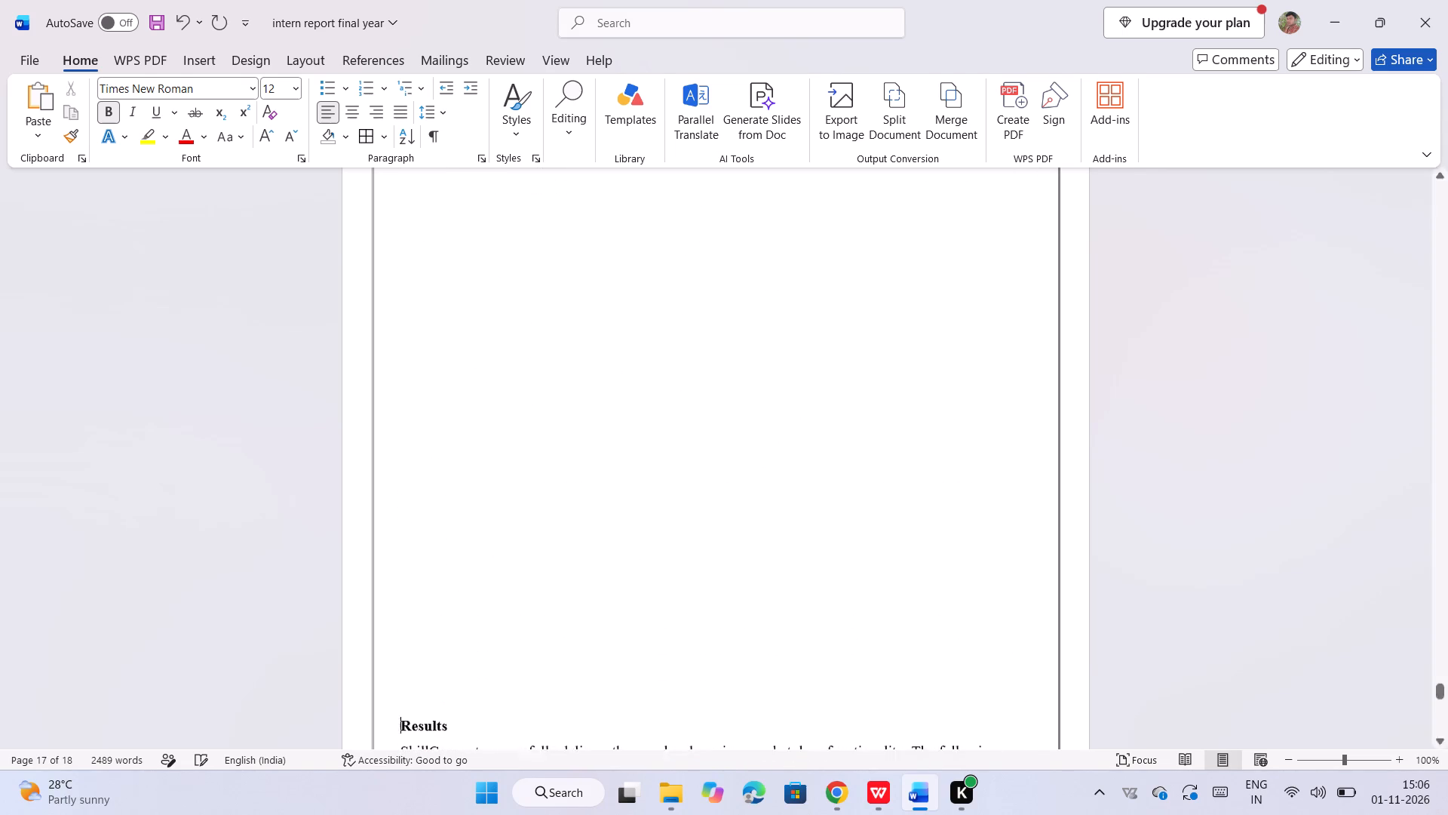
{"action": "key", "text": "Return"}
{"action": "key", "text": "Return"}
{"action": "key", "text": "Return"}
{"action": "key", "text": "Return"}
{"action": "key", "text": "Return"}
{"action": "key", "text": "Return"}
{"action": "key", "text": "Return"}
{"action": "key", "text": "Return"}
{"action": "key", "text": "Return"}
{"action": "key", "text": "Return"}
{"action": "key", "text": "Return"}
{"action": "key", "text": "Return"}
{"action": "key", "text": "Return"}
{"action": "key", "text": "Return"}
{"action": "key", "text": "Return"}
{"action": "key", "text": "Return"}
{"action": "key", "text": "Return"}
{"action": "key", "text": "Return"}
{"action": "key", "text": "Return"}
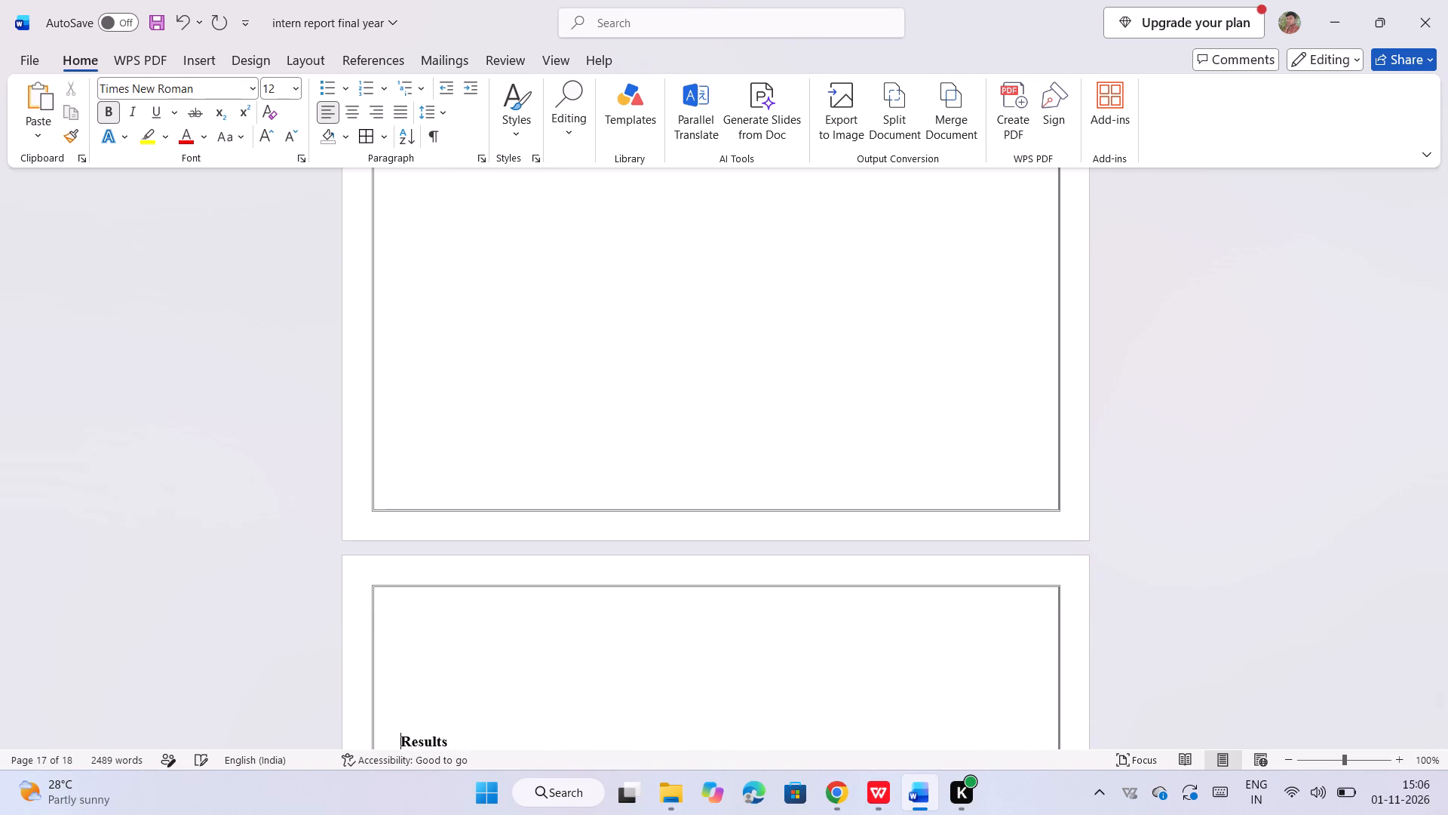
{"action": "key", "text": "Return"}
{"action": "key", "text": "Return"}
{"action": "key", "text": "Return"}
{"action": "key", "text": "Return"}
{"action": "key", "text": "Return"}
{"action": "key", "text": "Return"}
{"action": "key", "text": "Return"}
{"action": "key", "text": "Return"}
{"action": "key", "text": "Return"}
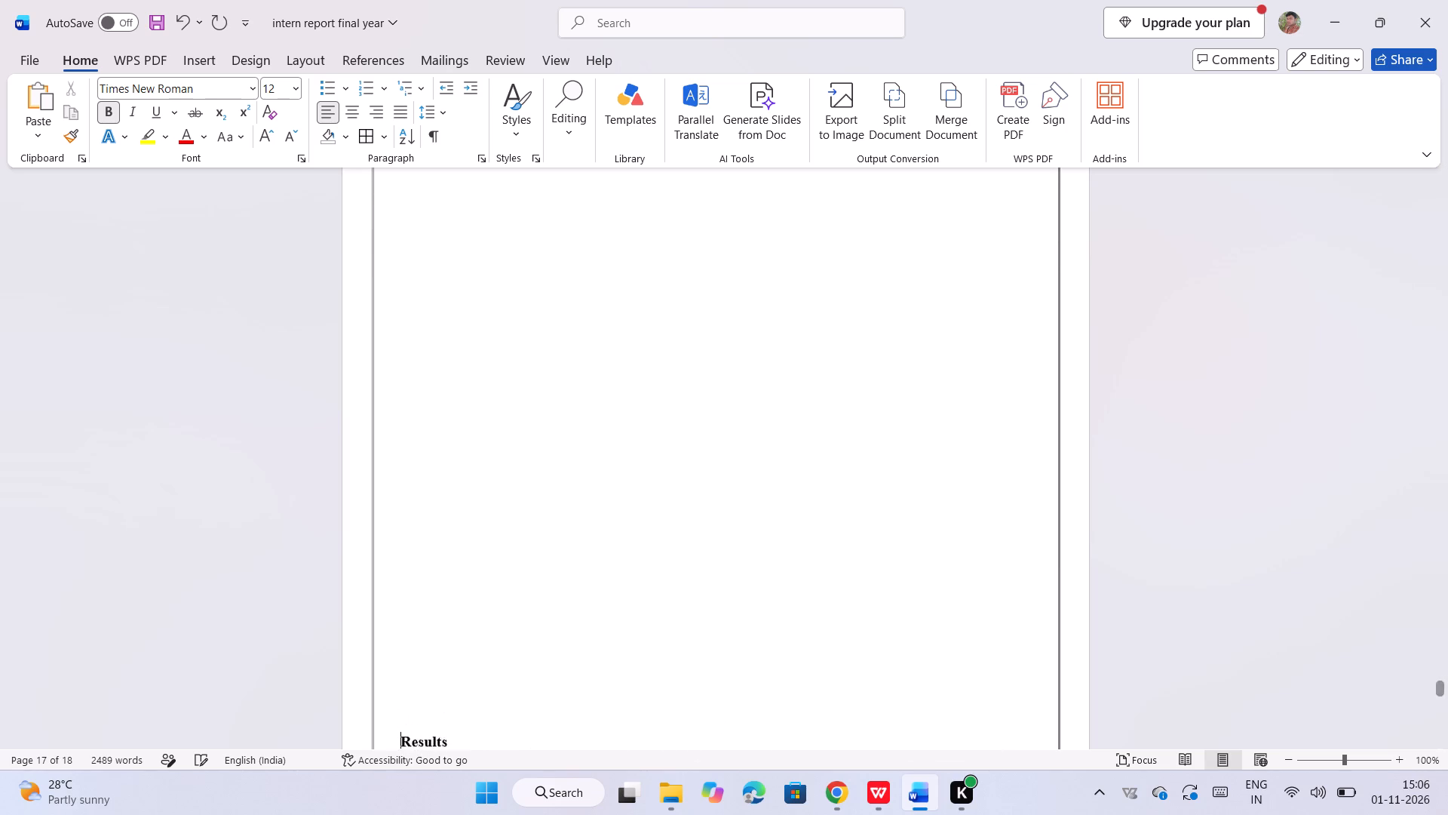
{"action": "key", "text": "Return"}
{"action": "key", "text": "Return"}
{"action": "key", "text": "Return"}
{"action": "key", "text": "Return"}
{"action": "key", "text": "Return"}
{"action": "key", "text": "Return"}
{"action": "key", "text": "Return"}
{"action": "key", "text": "Return"}
{"action": "key", "text": "Return"}
{"action": "key", "text": "Return"}
{"action": "key", "text": "BackSpace"}
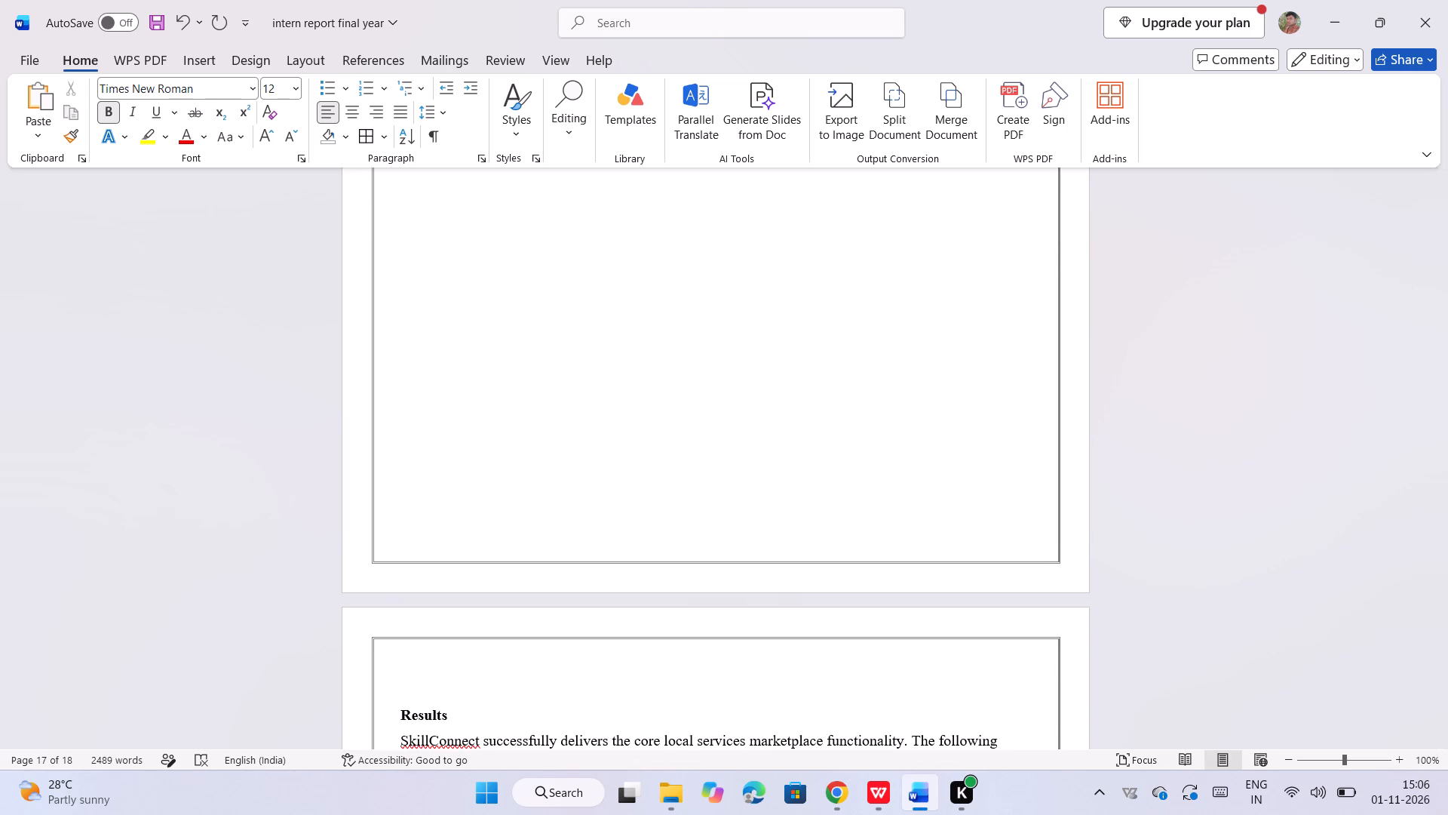
Paste the copied "CHAPTER - 3 PROJECT ANALYSIS" title, centred, midway down the blank page before the Results section.
{"action": "key", "text": "BackSpace"}
{"action": "key", "text": "Return"}
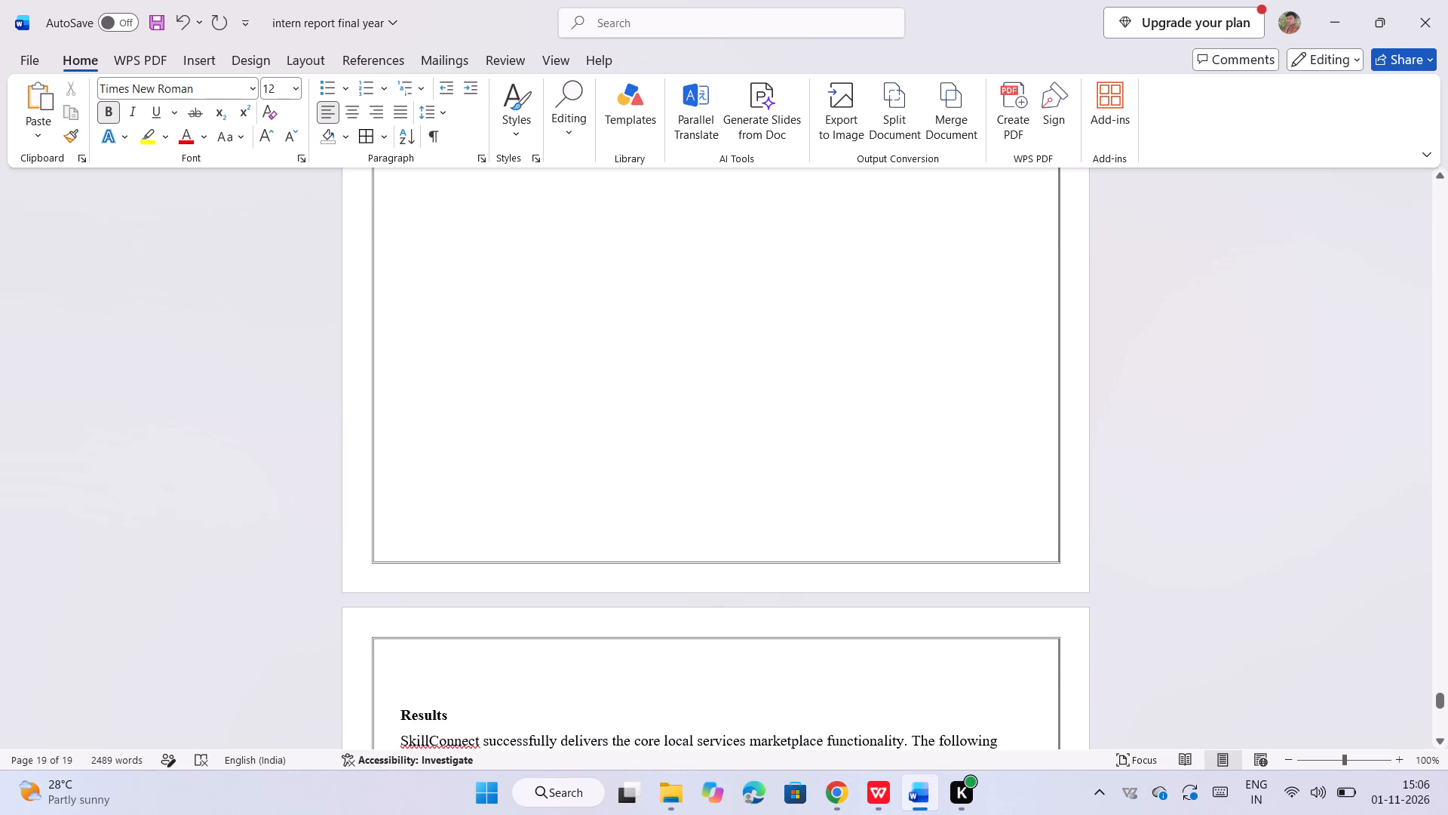
{"action": "scroll", "coordinate": [607, 298], "scroll_direction": "up", "scroll_amount": 2}
{"action": "scroll", "coordinate": [607, 298], "scroll_direction": "down", "scroll_amount": 2, "text": "ctrl"}
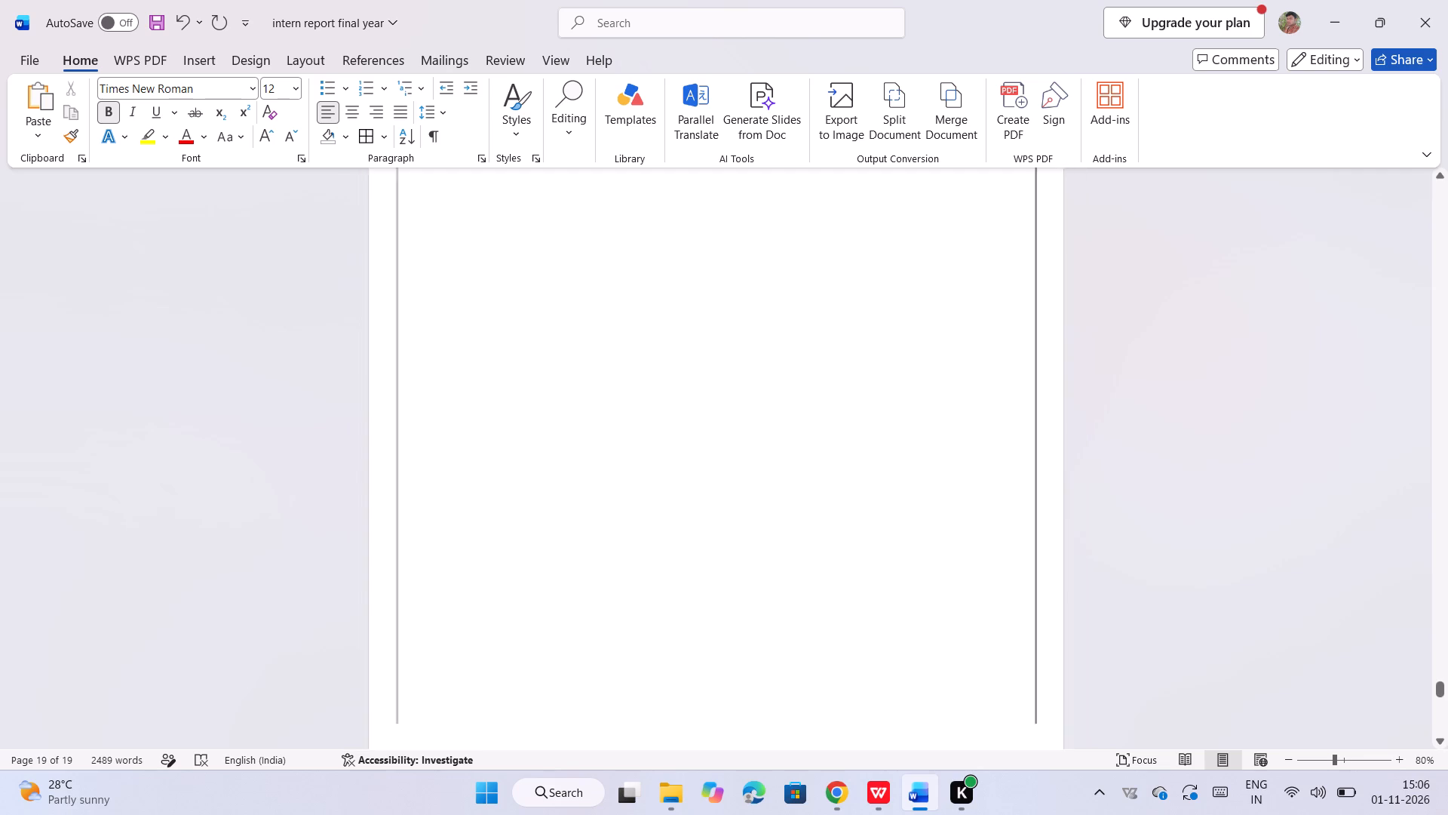
{"action": "scroll", "coordinate": [607, 298], "scroll_direction": "down", "scroll_amount": 1, "text": "ctrl"}
{"action": "scroll", "coordinate": [607, 298], "scroll_direction": "down", "scroll_amount": 1}
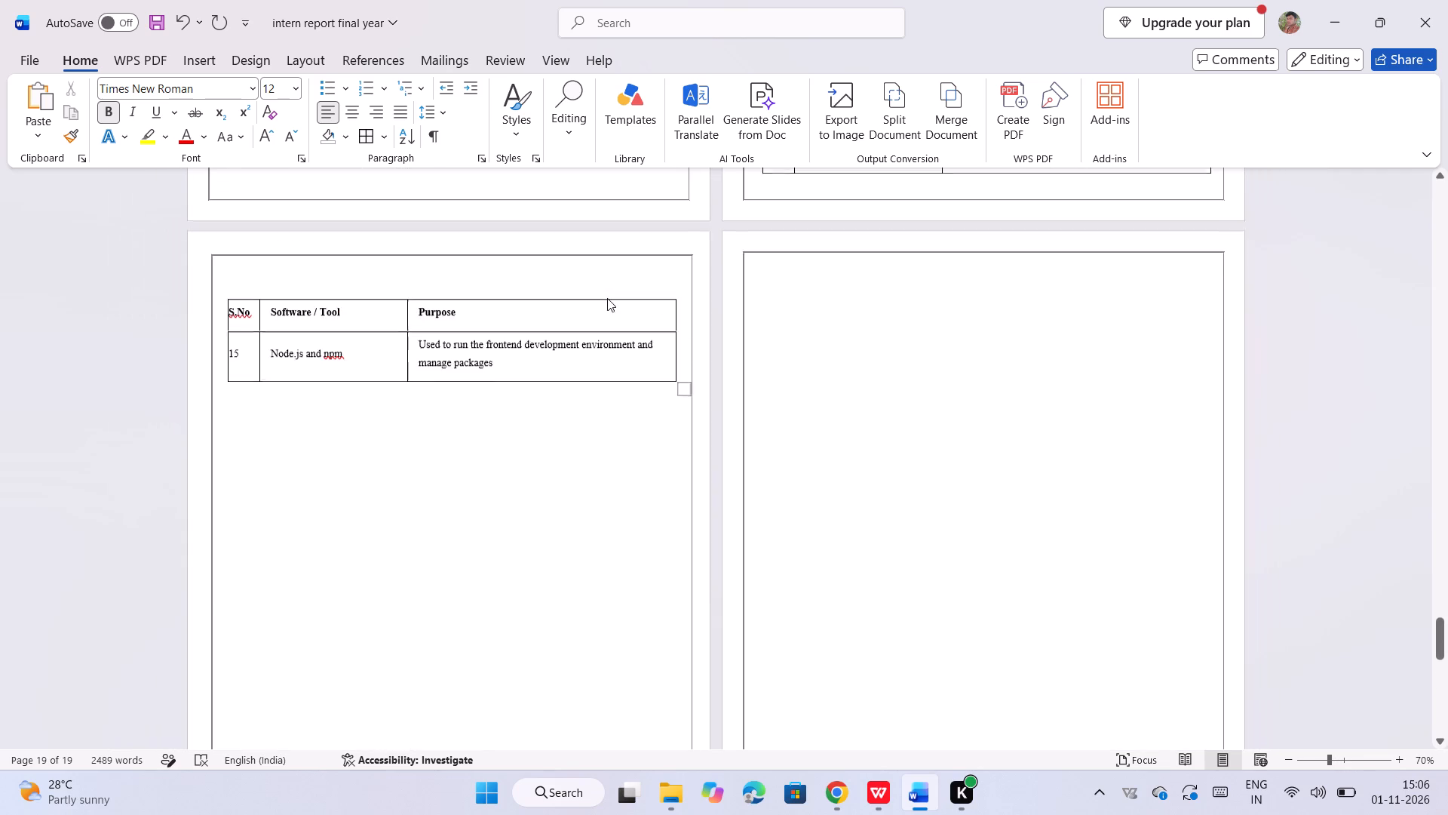
{"action": "scroll", "coordinate": [607, 298], "scroll_direction": "down", "scroll_amount": 1}
{"action": "scroll", "coordinate": [607, 298], "scroll_direction": "up", "scroll_amount": 1}
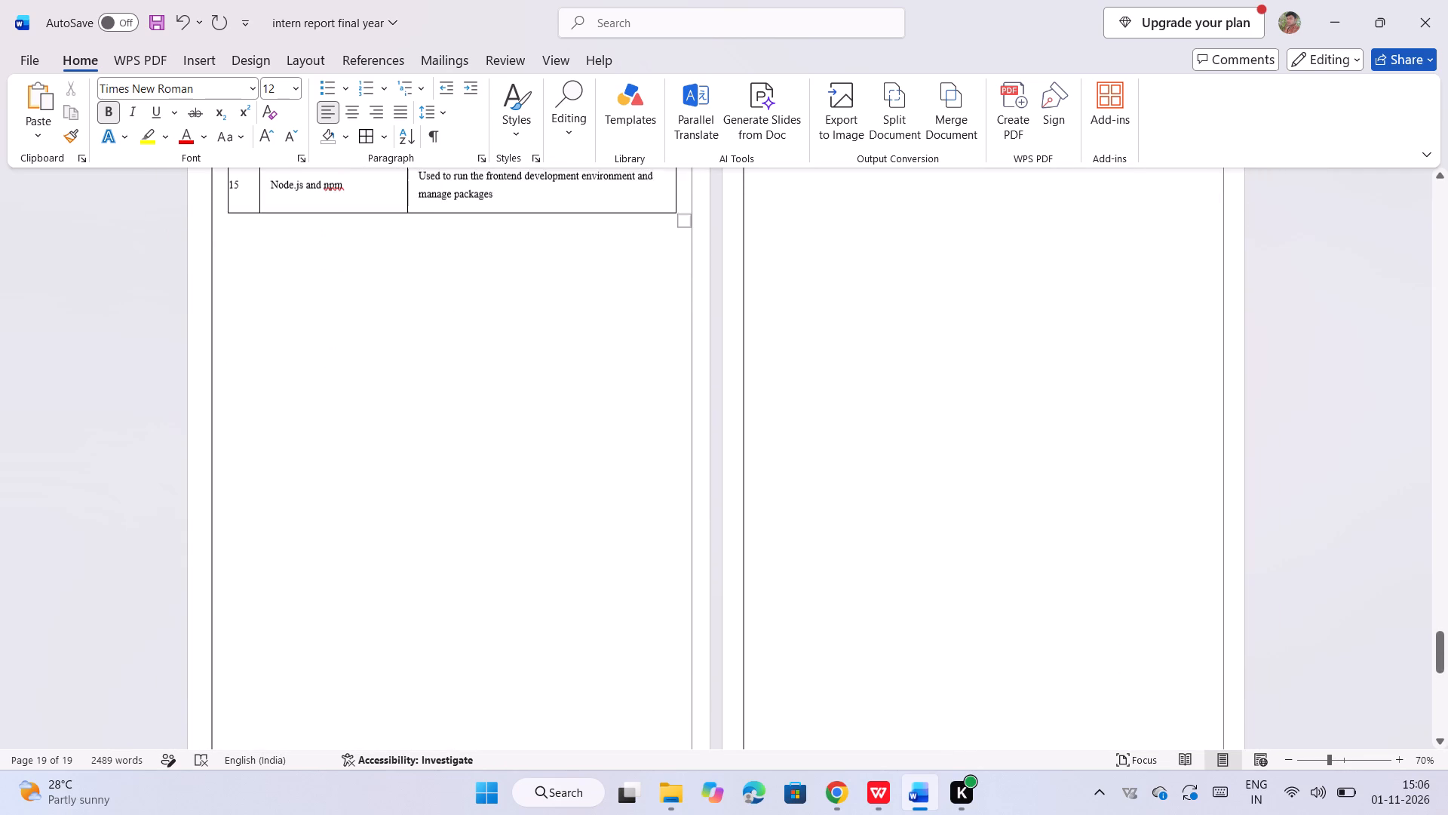
{"action": "left_click", "coordinate": [951, 464]}
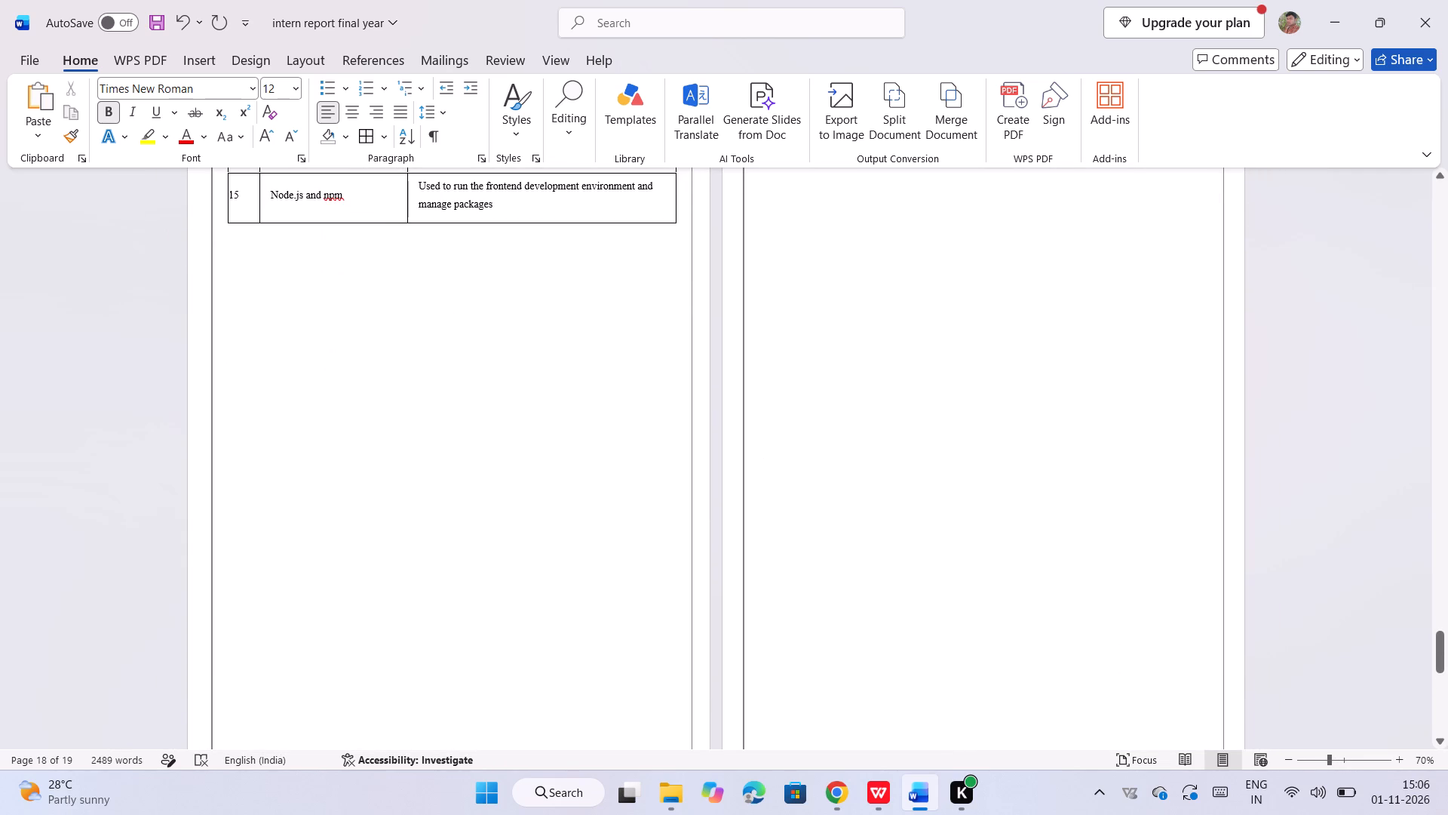
{"action": "left_click", "coordinate": [347, 111]}
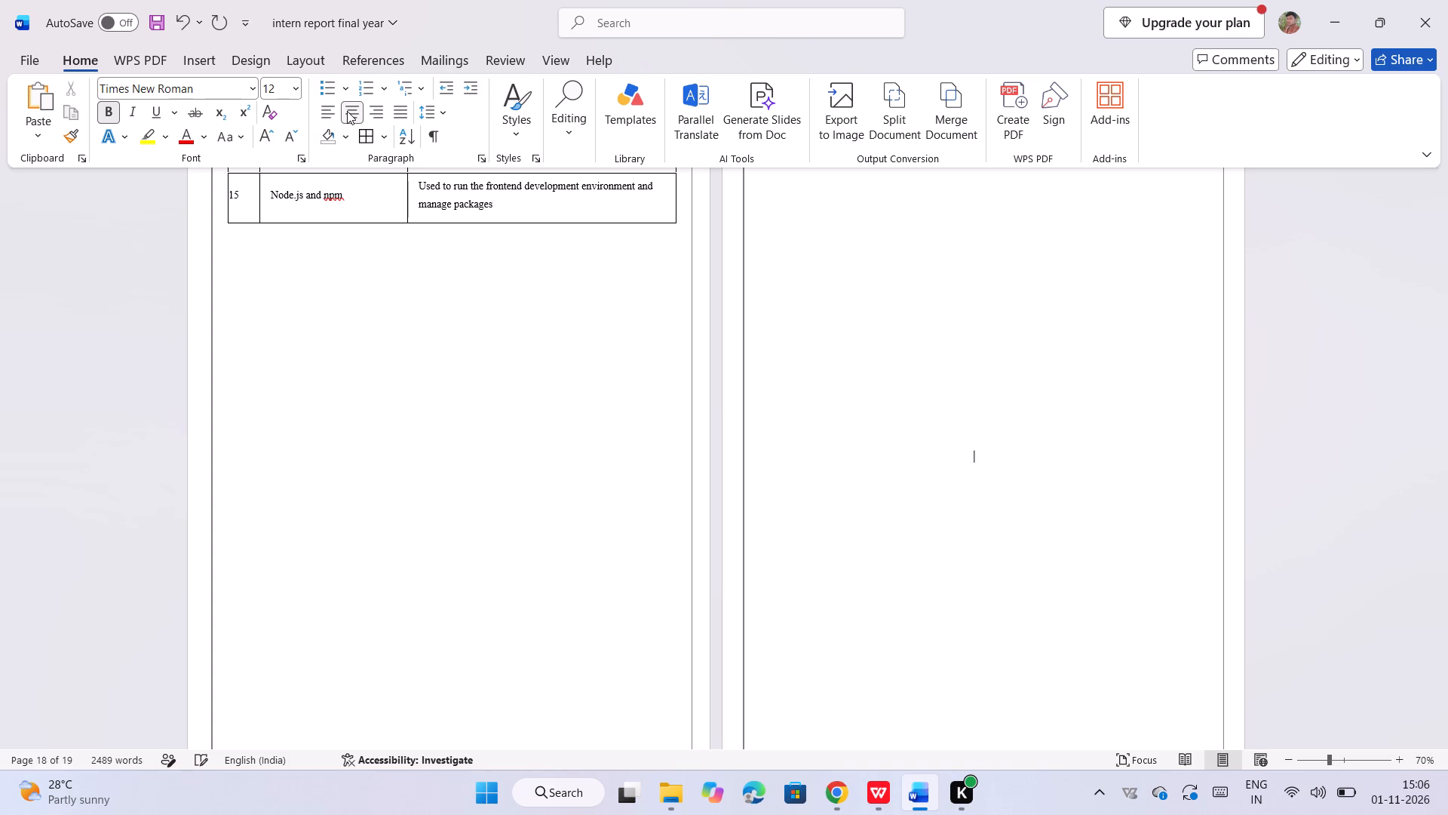
{"action": "key", "text": "ctrl+v"}
{"action": "scroll", "coordinate": [399, 241], "scroll_direction": "down", "scroll_amount": 1}
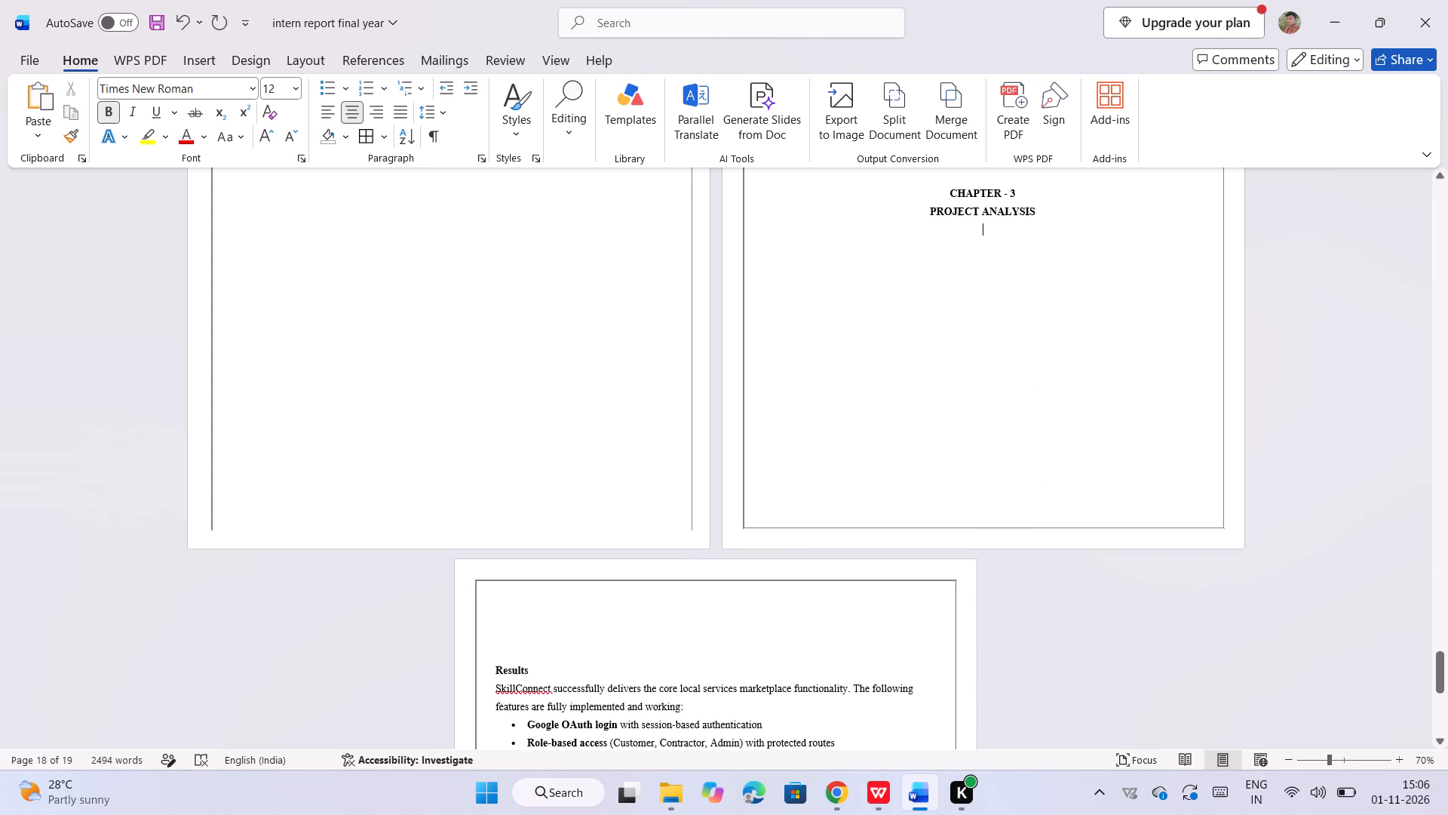
{"action": "scroll", "coordinate": [399, 241], "scroll_direction": "up", "scroll_amount": 3}
{"action": "scroll", "coordinate": [399, 241], "scroll_direction": "down", "scroll_amount": 1}
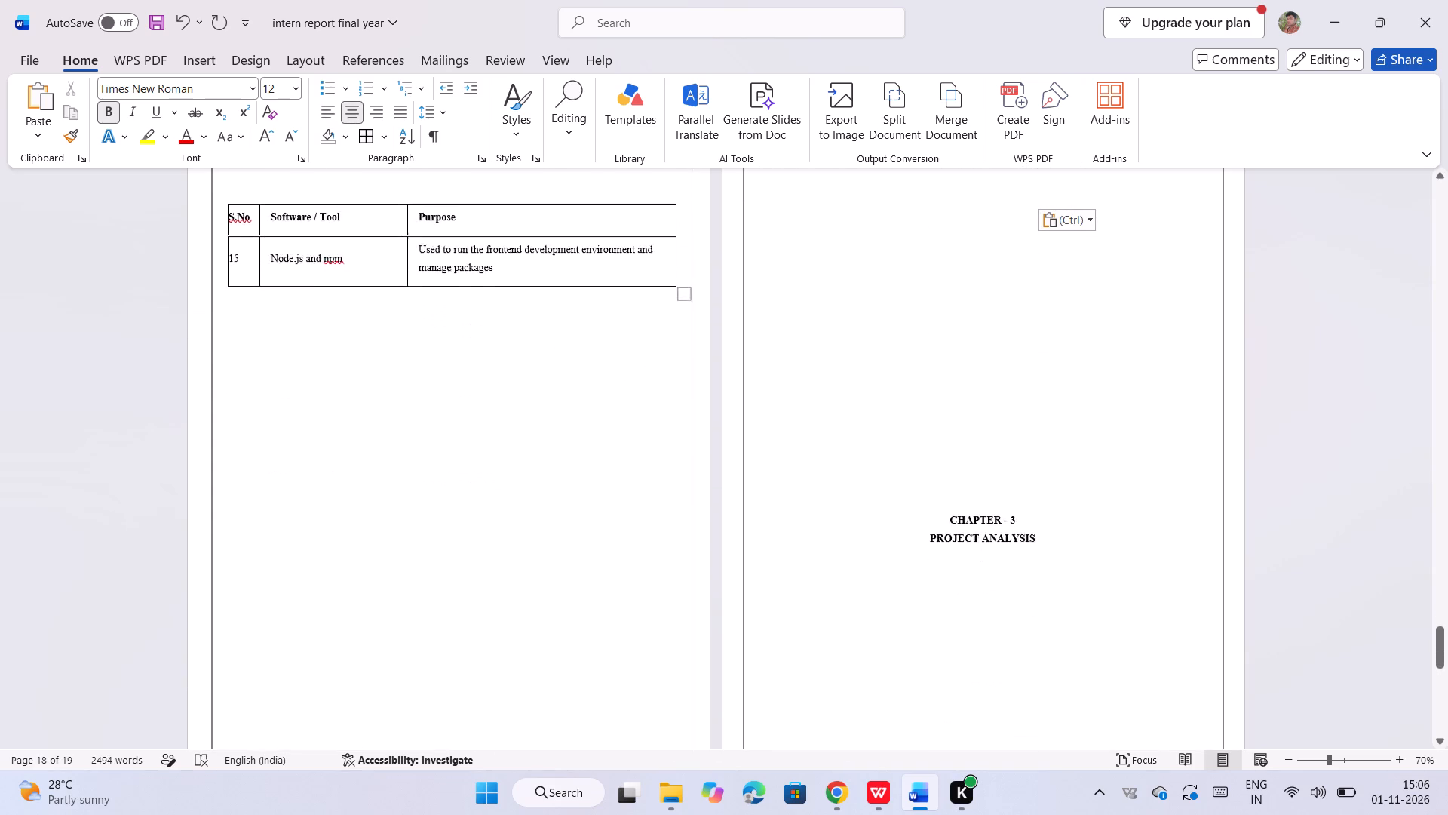
{"action": "scroll", "coordinate": [399, 241], "scroll_direction": "down", "scroll_amount": 1}
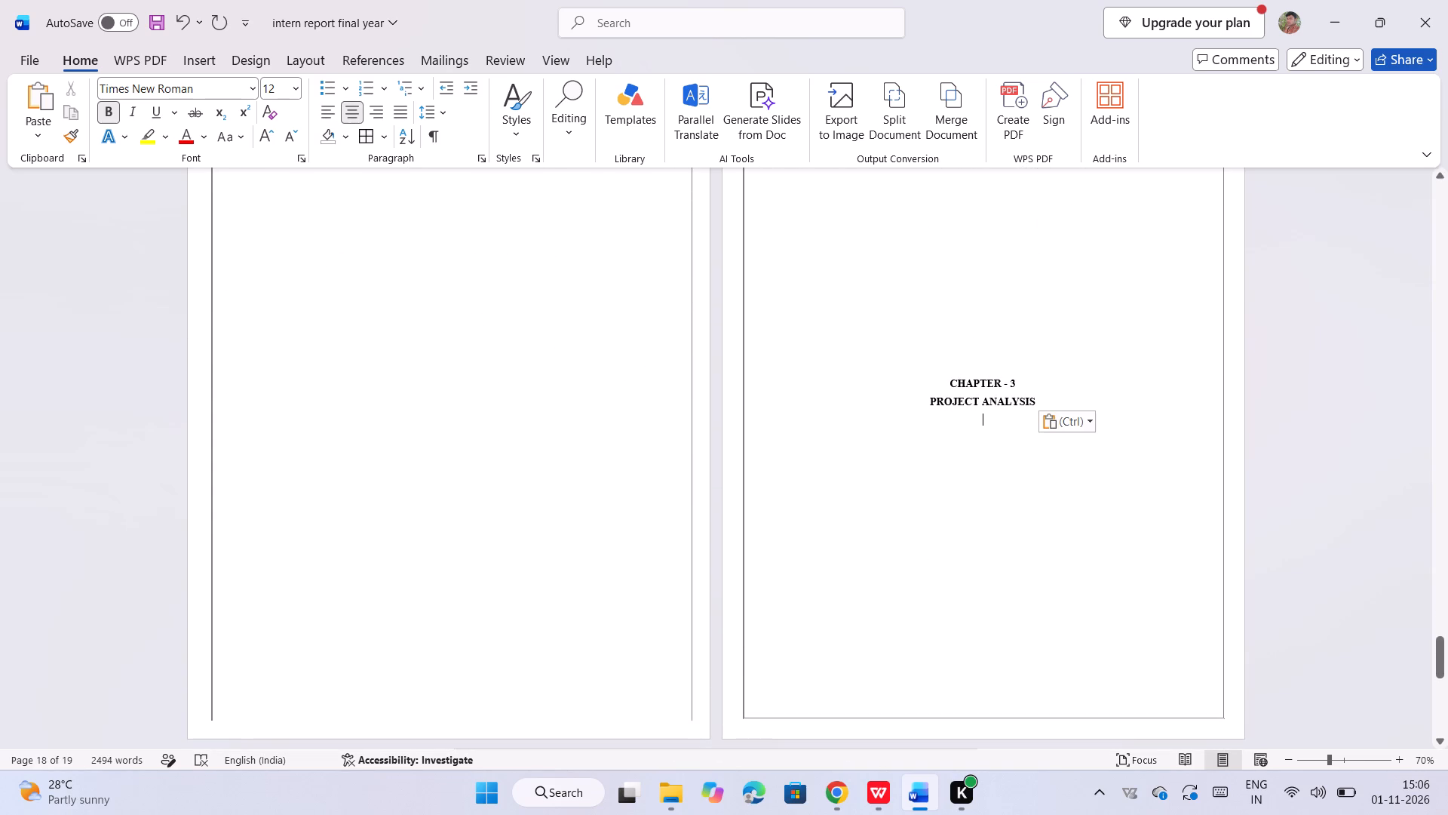
Move the chapter title up a line and indent the "CHAPTER - 3" line six tab stops, above "PROJECT ANALYSIS".
{"action": "left_click", "coordinate": [946, 383]}
{"action": "key", "text": "BackSpace"}
{"action": "key", "text": "BackSpace"}
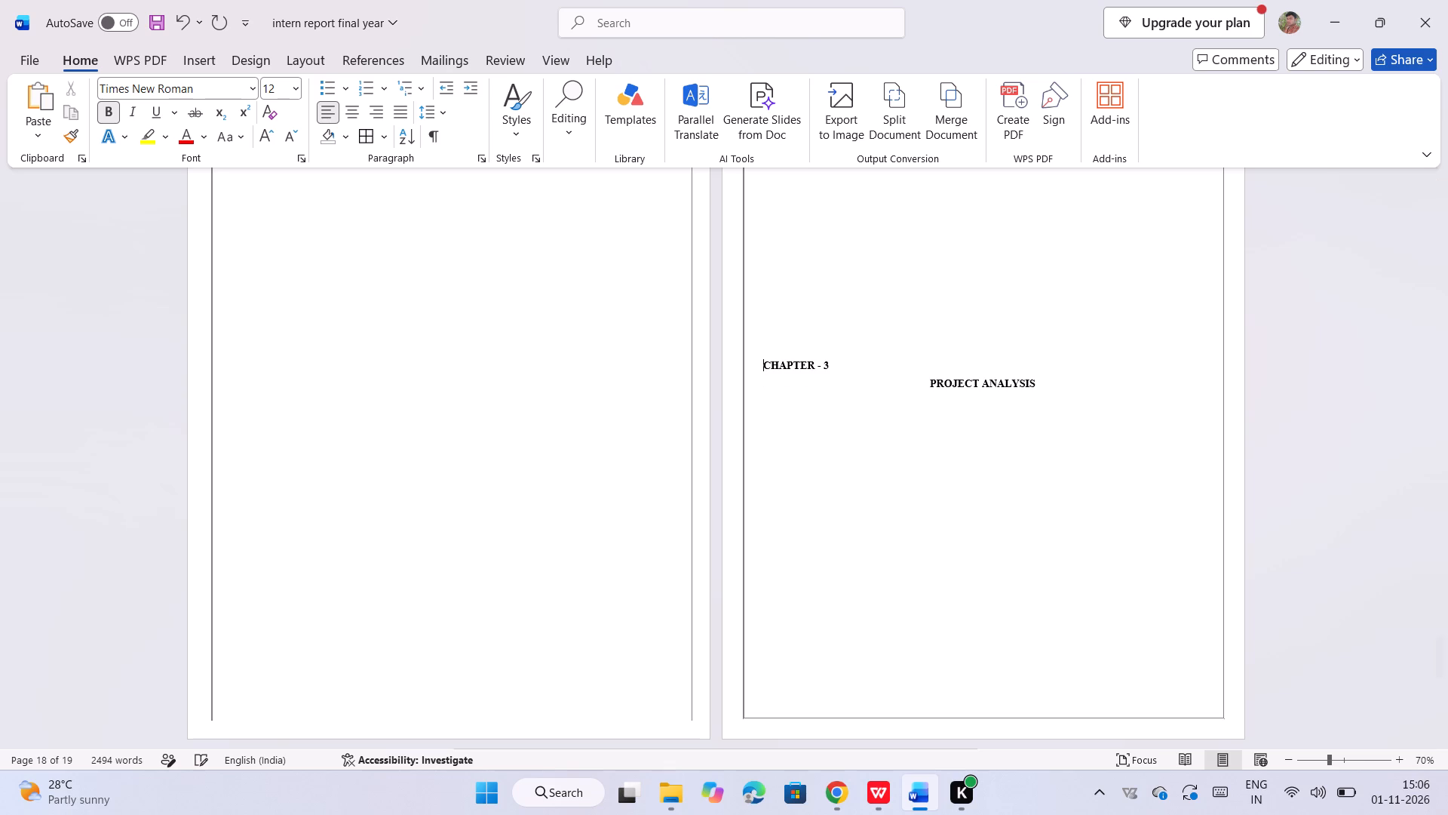
{"action": "key", "text": "Tab"}
{"action": "key", "text": "Tab"}
{"action": "key", "text": "Tab"}
{"action": "key", "text": "Tab"}
{"action": "key", "text": "Tab"}
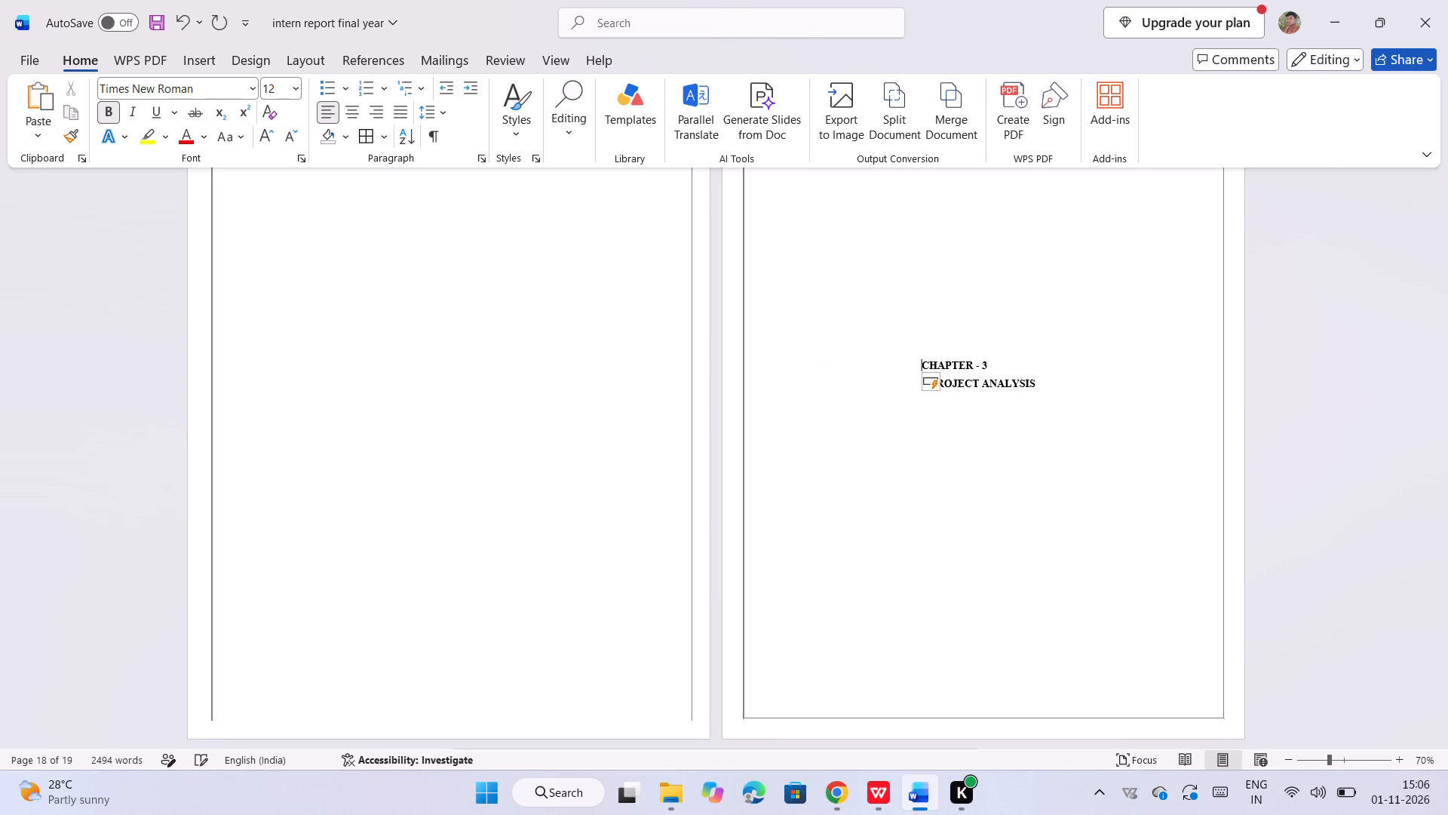
{"action": "key", "text": "Tab"}
{"action": "scroll", "coordinate": [946, 383], "scroll_direction": "up", "scroll_amount": 1}
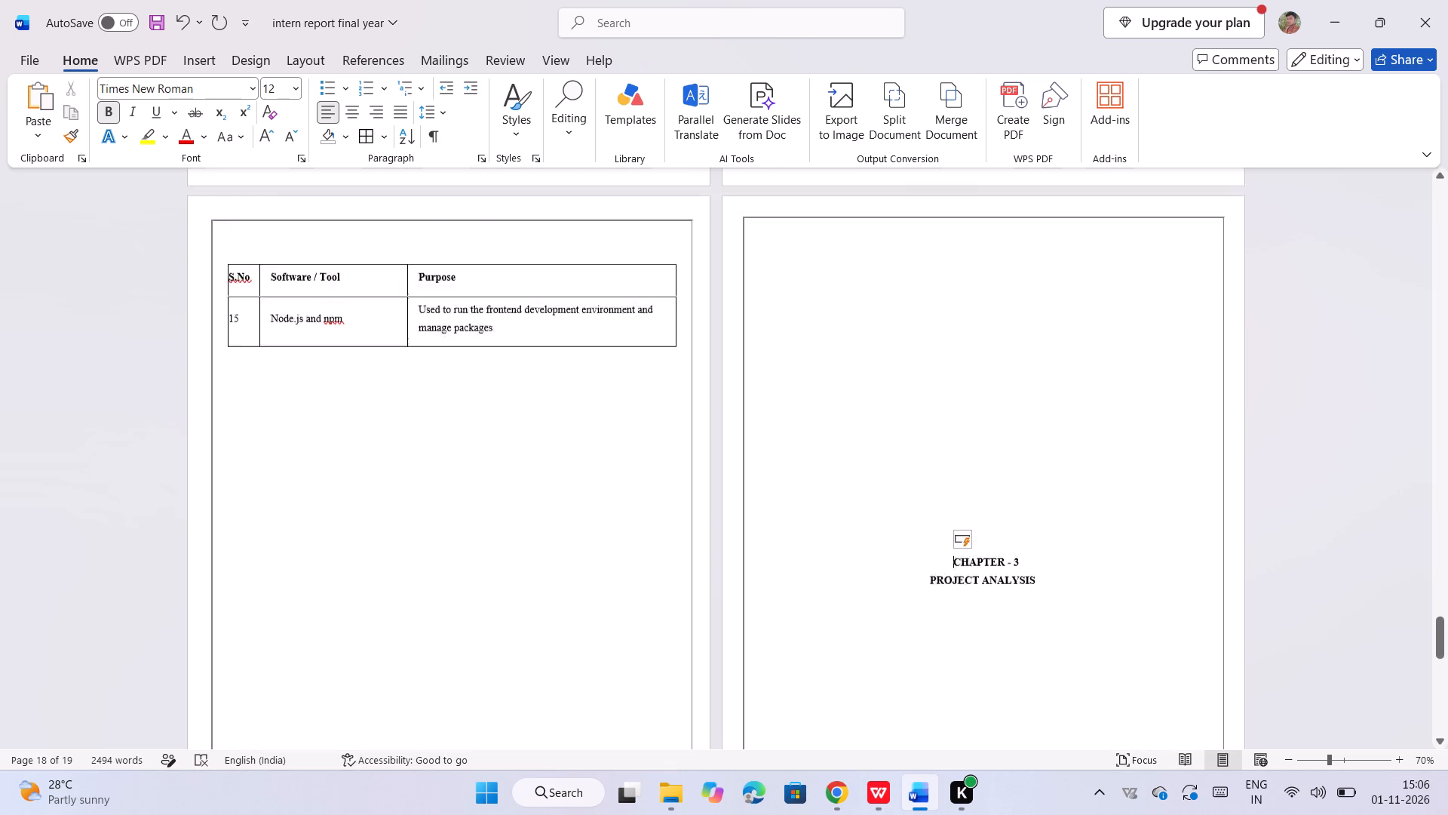
{"action": "scroll", "coordinate": [946, 383], "scroll_direction": "down", "scroll_amount": 1}
{"action": "scroll", "coordinate": [946, 383], "scroll_direction": "up", "scroll_amount": 1}
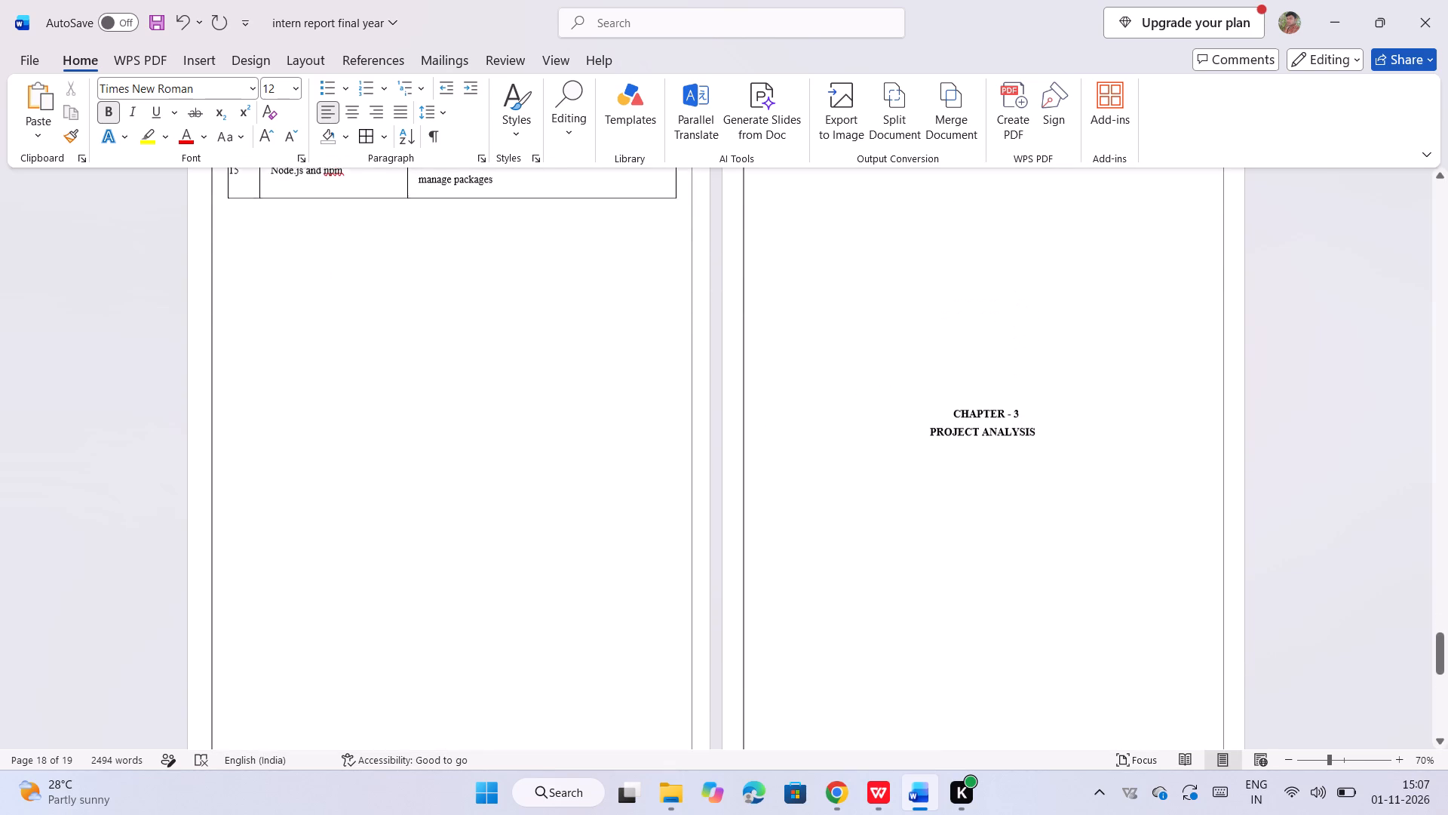
Remove the indent before "CHAPTER - 3", move the title up one more line, and indent that line six tab stops again.
{"action": "key", "text": "BackSpace"}
{"action": "key", "text": "BackSpace"}
{"action": "key", "text": "BackSpace"}
{"action": "key", "text": "BackSpace"}
{"action": "key", "text": "BackSpace"}
{"action": "key", "text": "BackSpace"}
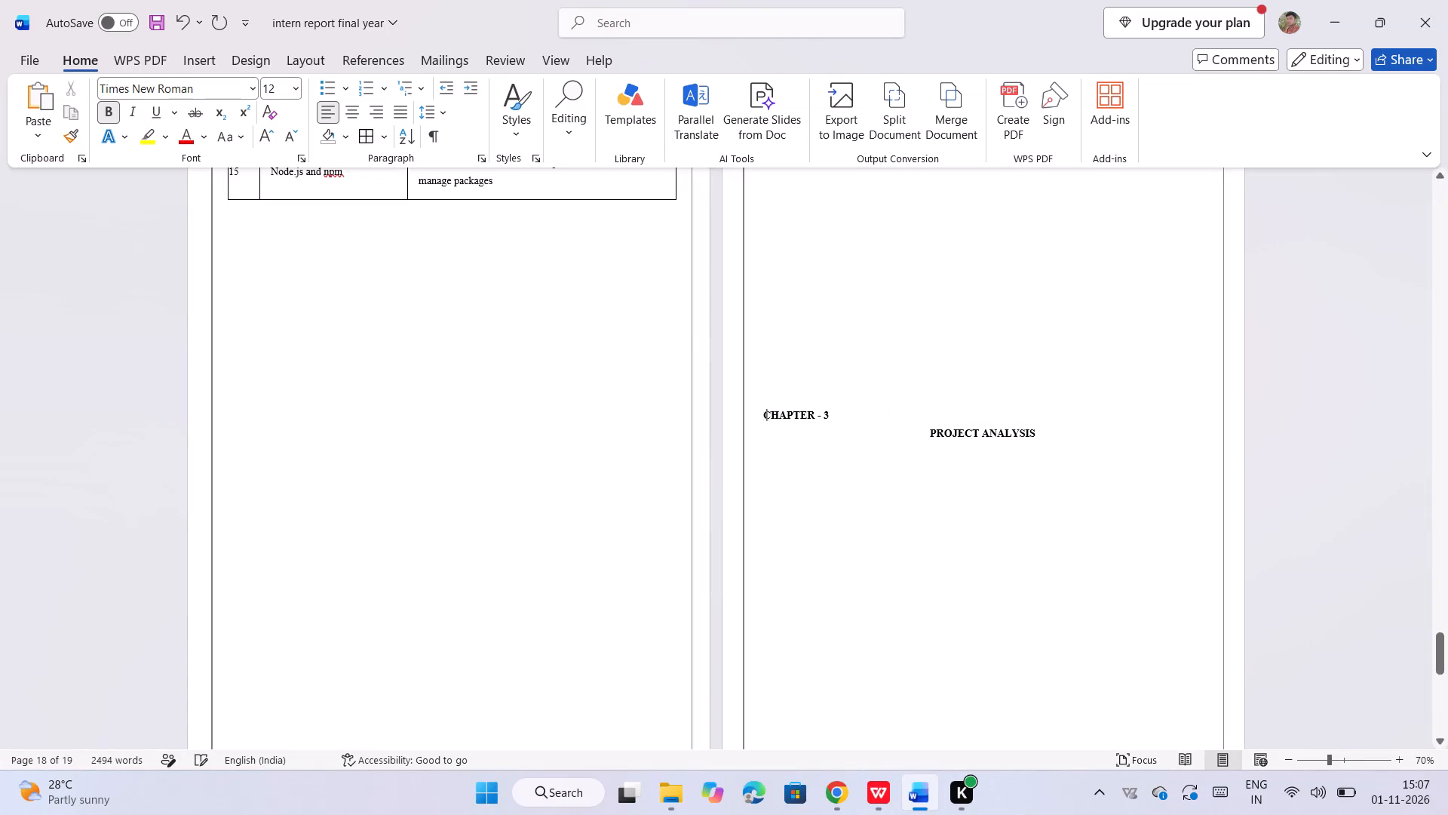
{"action": "key", "text": "BackSpace"}
{"action": "key", "text": "Tab"}
{"action": "key", "text": "Tab"}
{"action": "key", "text": "Tab"}
{"action": "key", "text": "Tab"}
{"action": "key", "text": "Tab"}
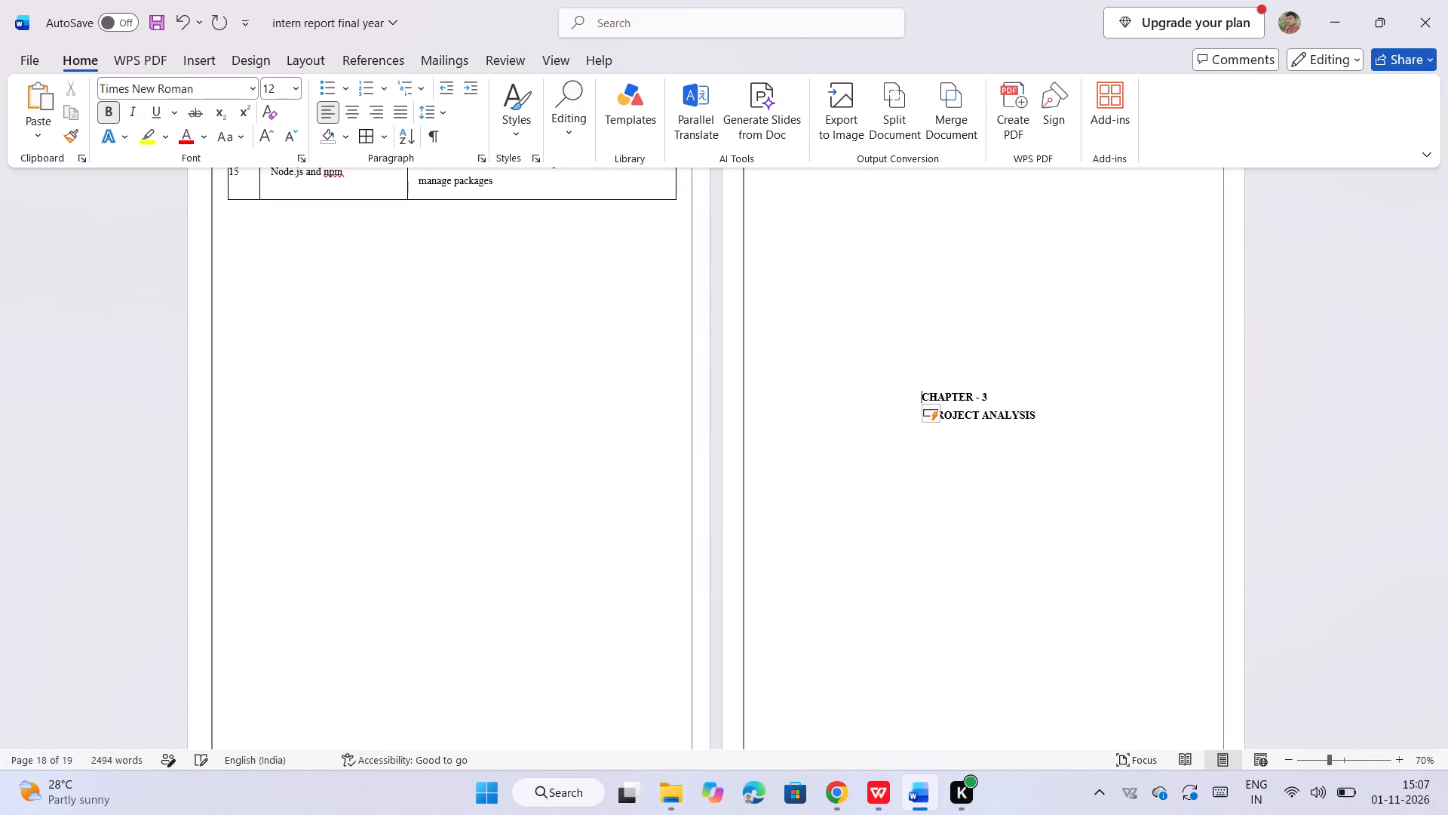
{"action": "key", "text": "Tab"}
{"action": "scroll", "coordinate": [958, 278], "scroll_direction": "up", "scroll_amount": 1}
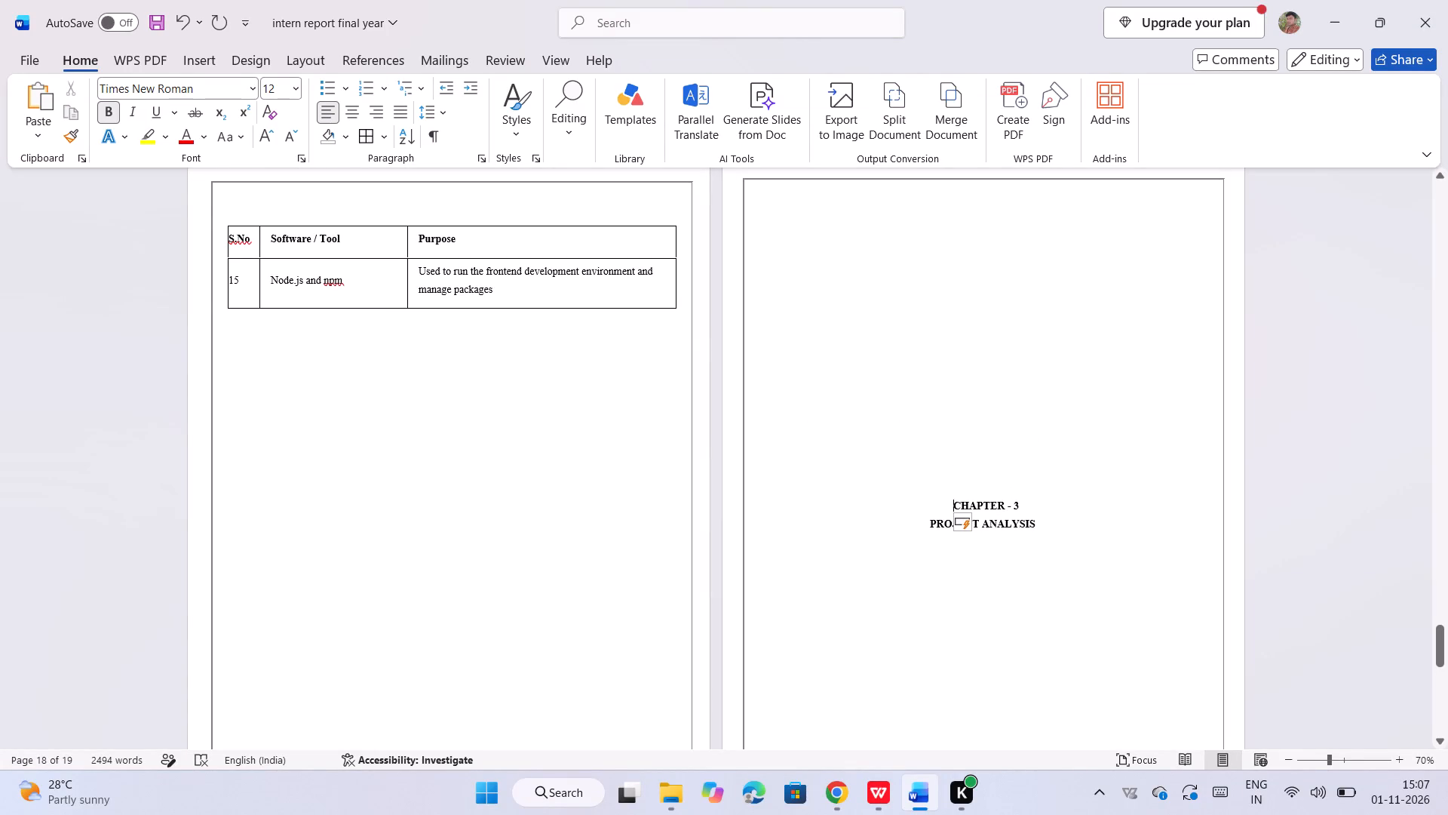
{"action": "scroll", "coordinate": [847, 294], "scroll_direction": "up", "scroll_amount": 4, "text": "ctrl"}
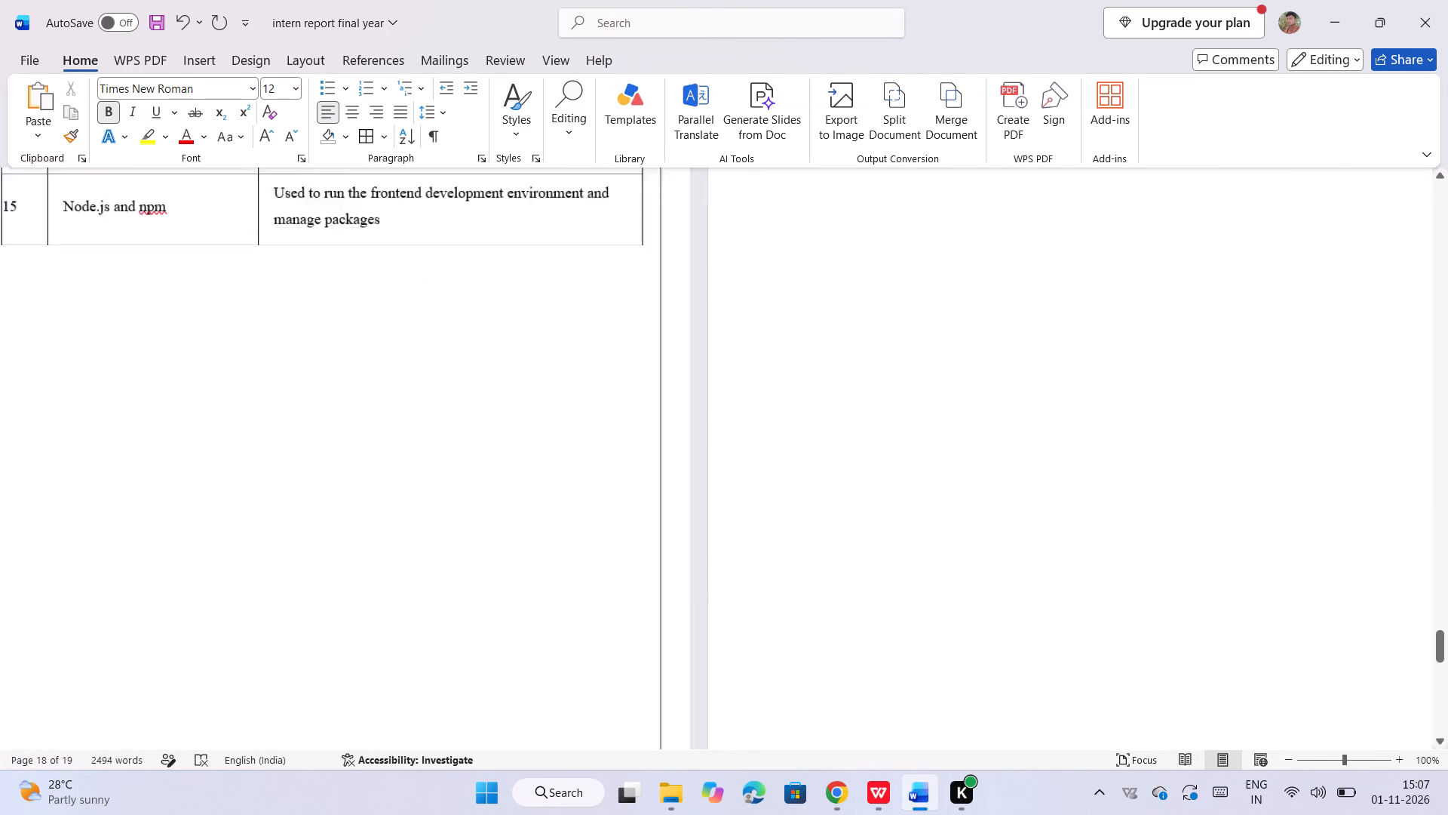
{"action": "scroll", "coordinate": [847, 294], "scroll_direction": "down", "scroll_amount": 3}
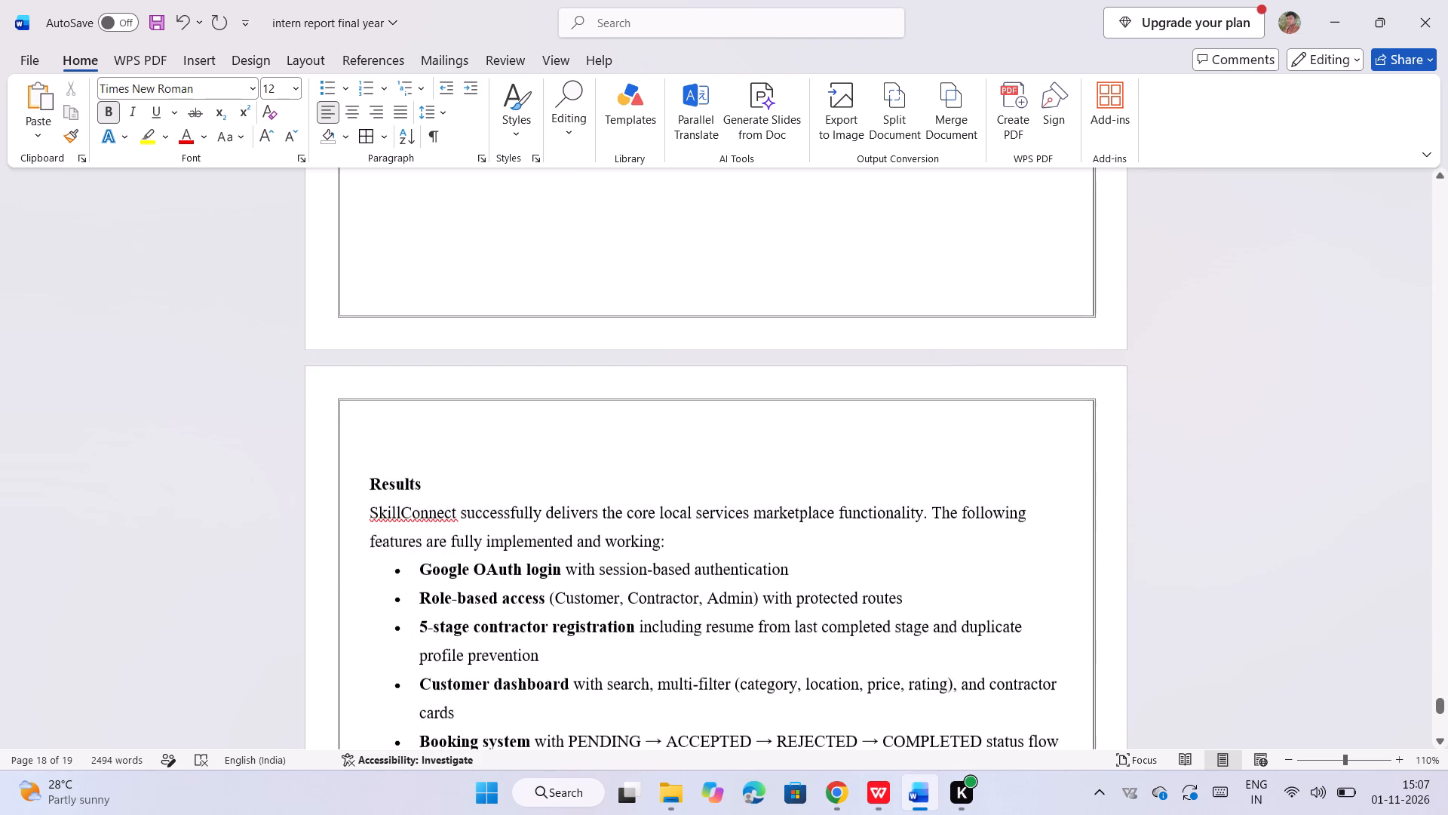
Insert 15 blank lines above the Results heading to make room for a new section at the top of that page.
{"action": "left_click", "coordinate": [366, 451]}
{"action": "key", "text": "Return"}
{"action": "key", "text": "Return"}
{"action": "key", "text": "Return"}
{"action": "key", "text": "Return"}
{"action": "key", "text": "Return"}
{"action": "key", "text": "Return"}
{"action": "key", "text": "Return"}
{"action": "key", "text": "Return"}
{"action": "key", "text": "Return"}
{"action": "key", "text": "Return"}
{"action": "key", "text": "Return"}
{"action": "key", "text": "Return"}
{"action": "key", "text": "Return"}
{"action": "key", "text": "Return"}
{"action": "key", "text": "Return"}
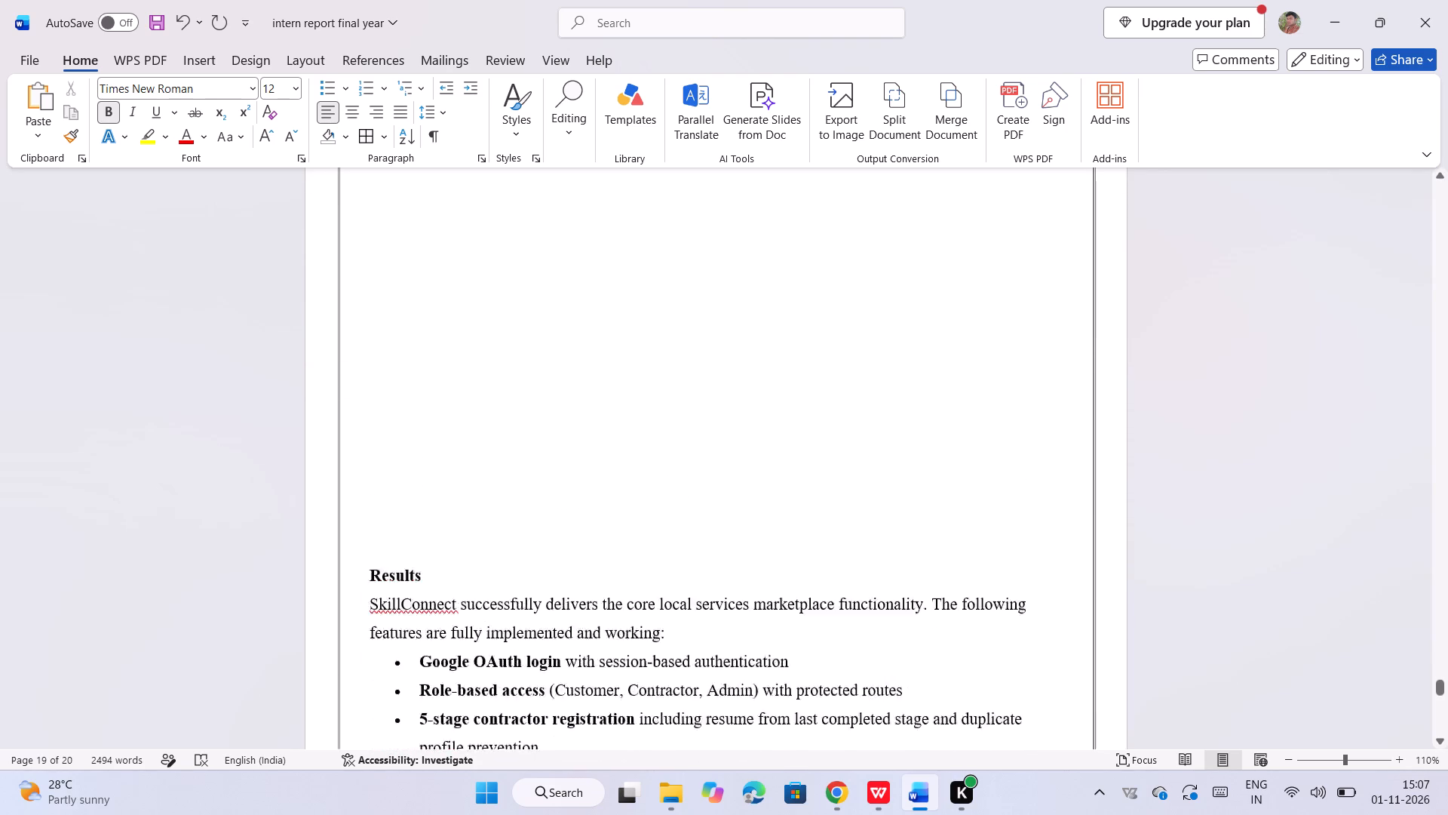
{"action": "left_click", "coordinate": [432, 395]}
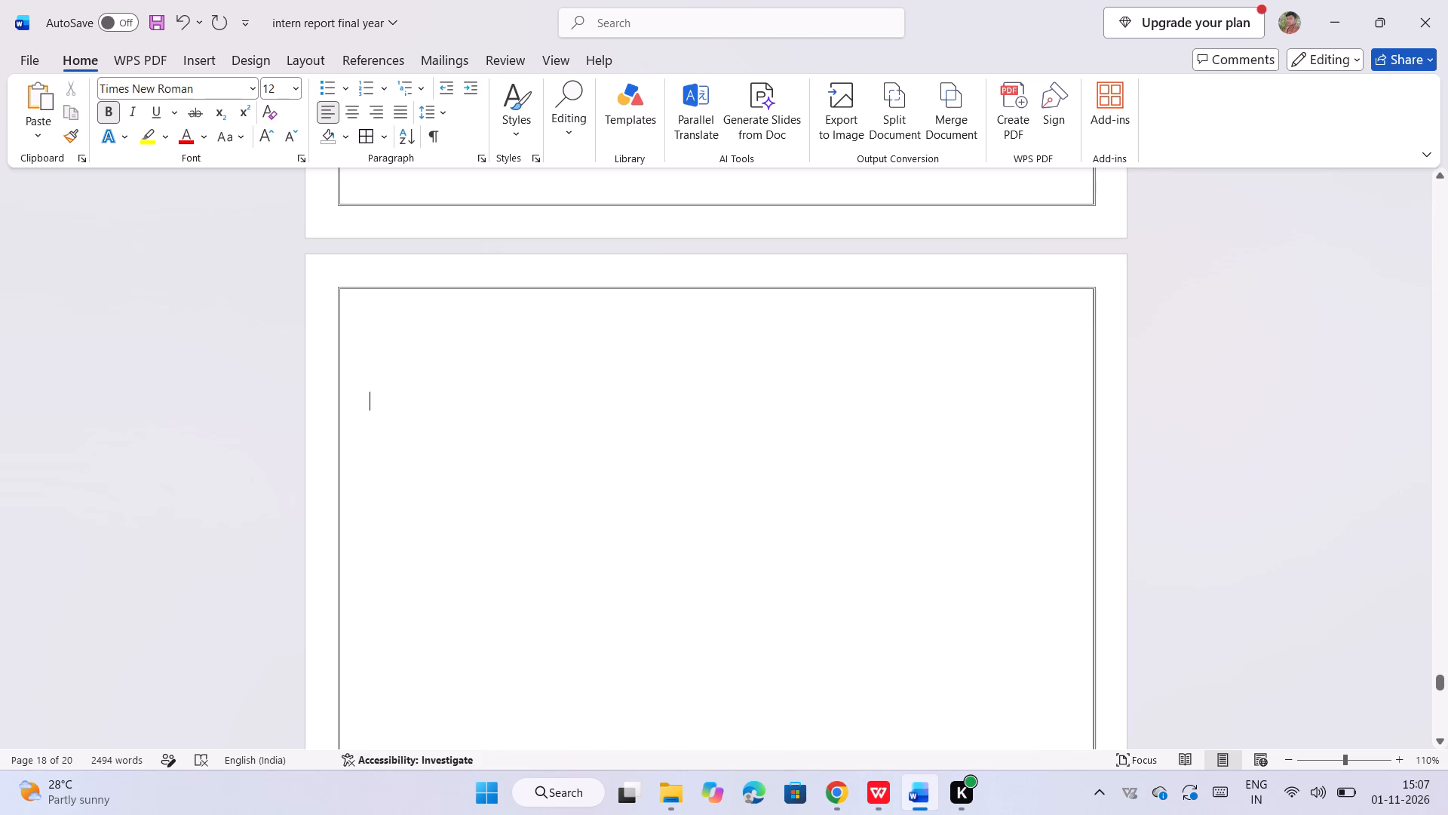
{"action": "left_click", "coordinate": [406, 370]}
{"action": "key", "text": "BackSpace"}
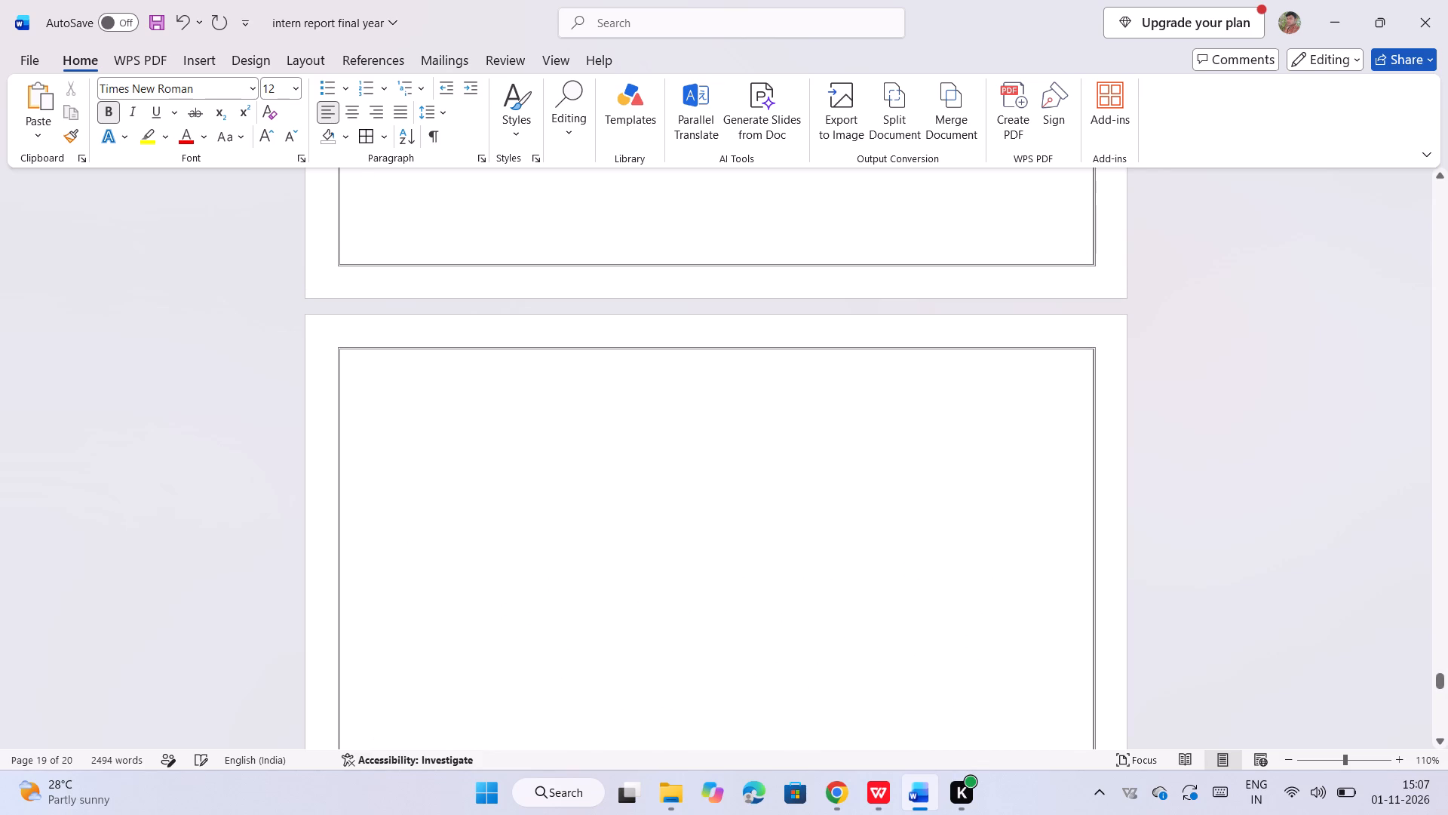
{"action": "key", "text": "Return"}
Copy the "3.1 Architecture diagram" heading from Report_Skill_Battle.doc in WPS Office and paste it above the blank lines in the Word report.
{"action": "key", "text": "alt+Tab"}
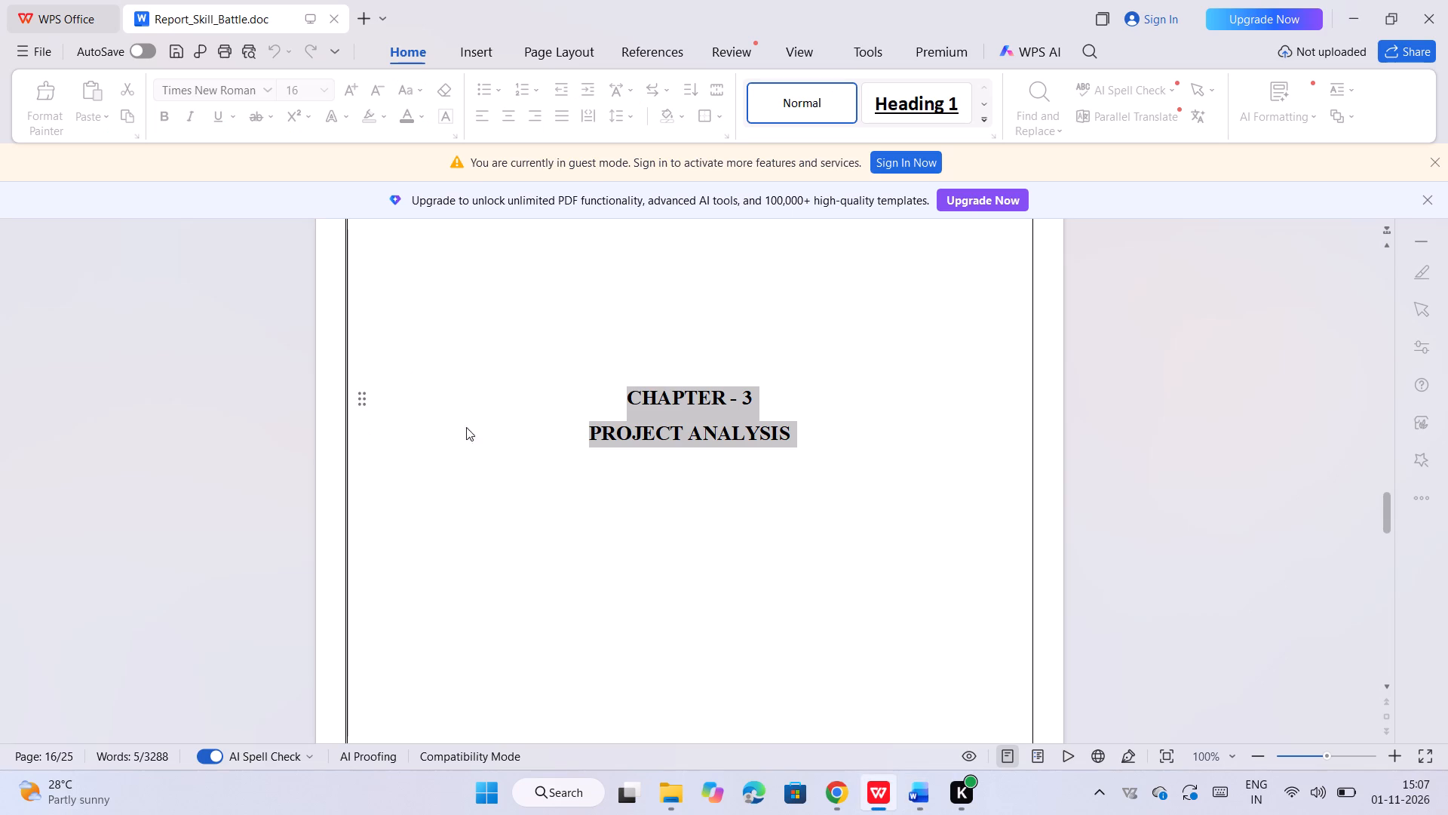
{"action": "scroll", "coordinate": [491, 454], "scroll_direction": "down", "scroll_amount": 4}
{"action": "key", "text": "alt+Tab"}
{"action": "key", "text": "alt+Tab"}
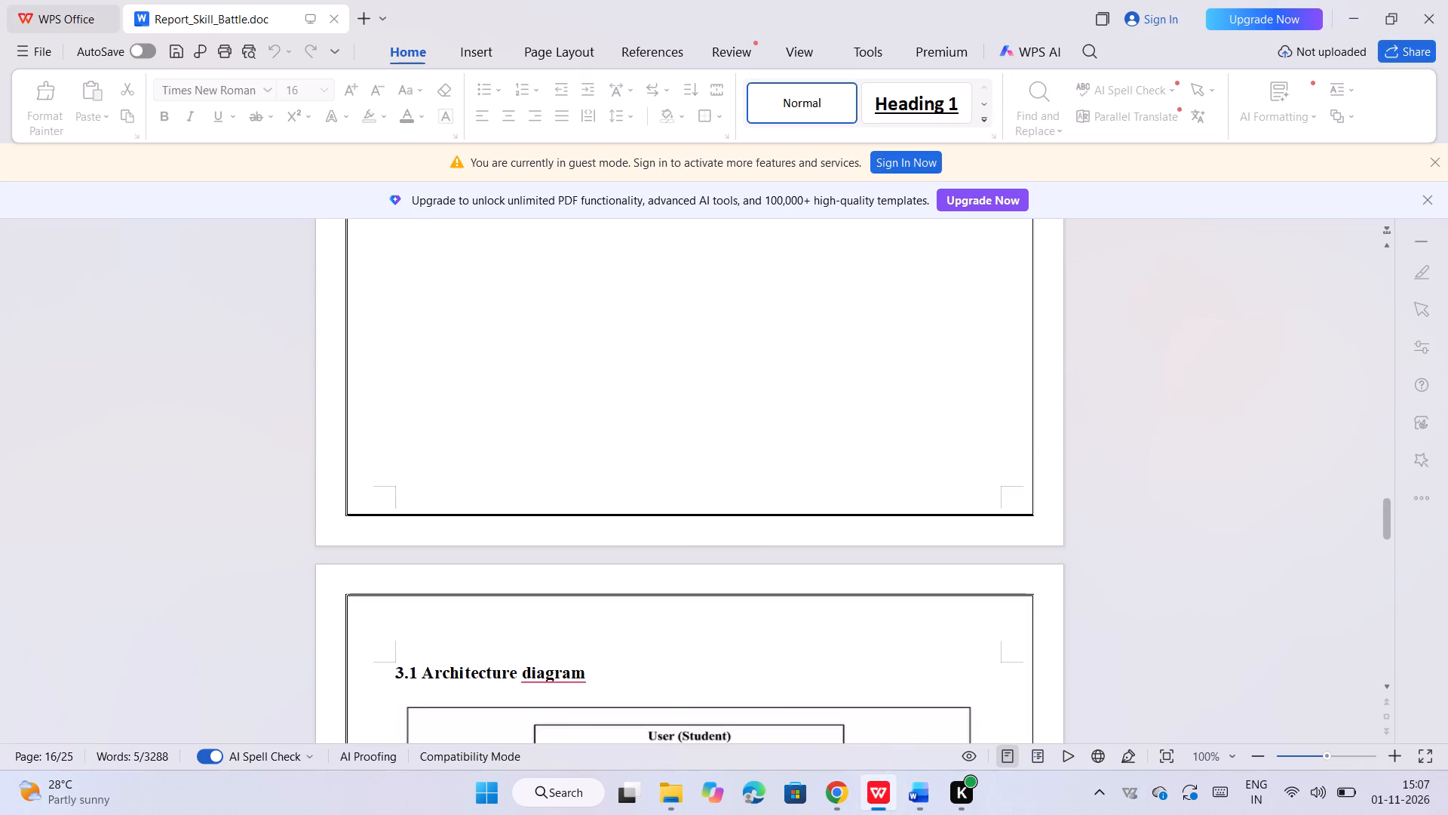
{"action": "left_click_drag", "start_coordinate": [622, 663], "coordinate": [389, 672]}
{"action": "key", "text": "ctrl+c"}
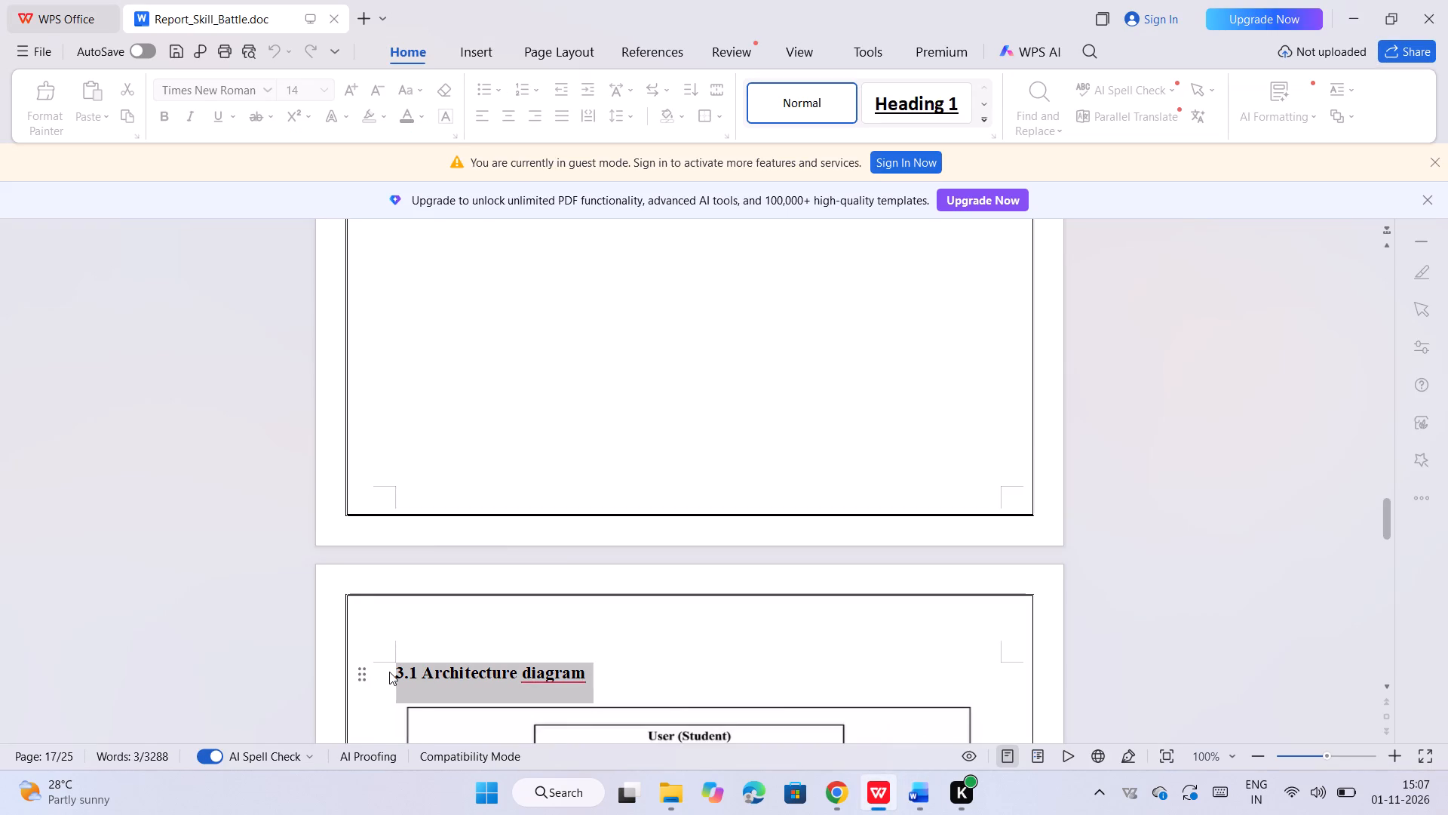
{"action": "key", "text": "alt+Tab"}
{"action": "key", "text": "ctrl+v"}
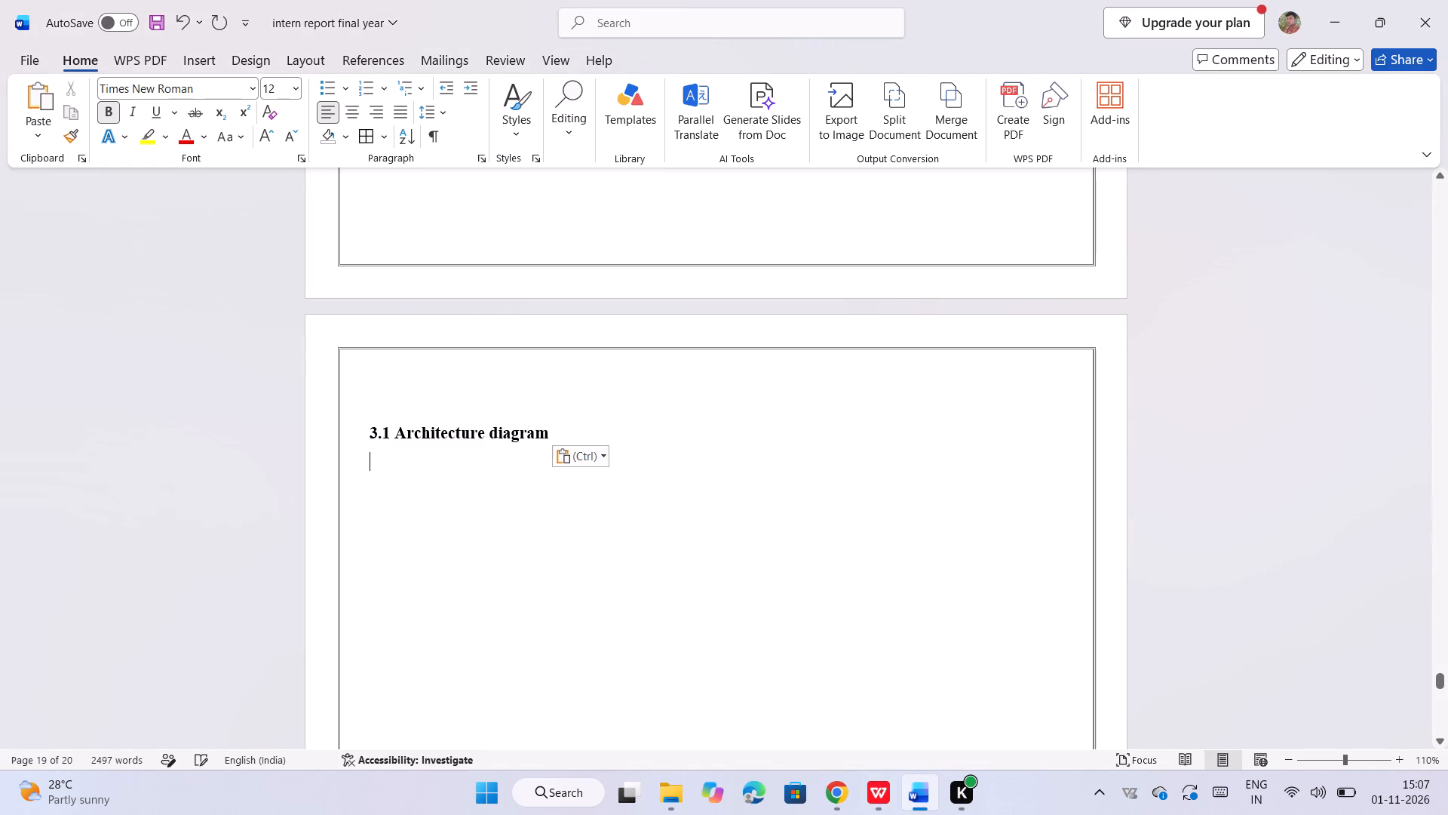
Insert the "skill connect architecture" picture from the Project folder on drive D: below the "3.1 Architecture diagram" heading.
{"action": "left_click", "coordinate": [201, 61]}
{"action": "left_click", "coordinate": [201, 119]}
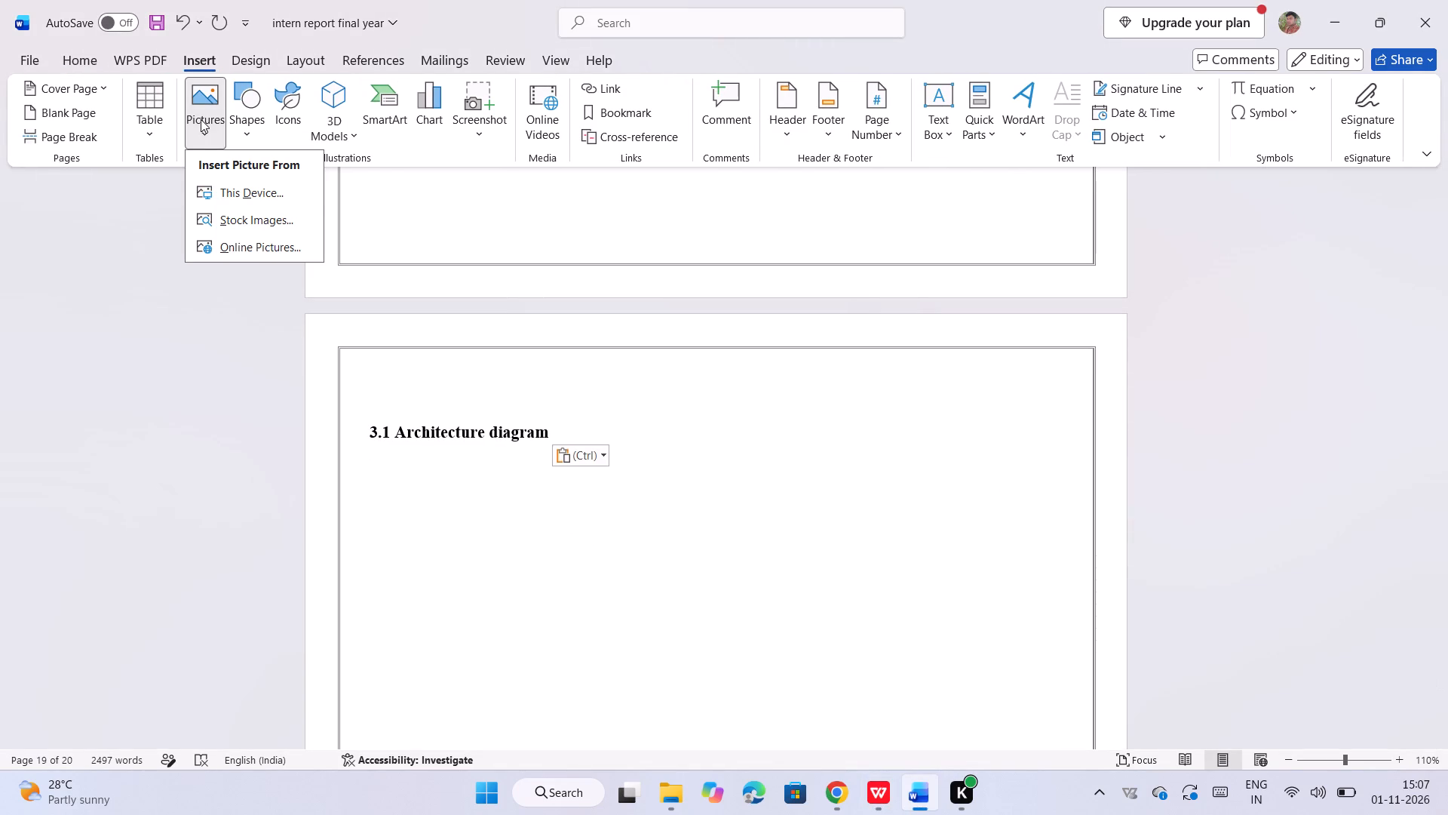
{"action": "left_click", "coordinate": [210, 201]}
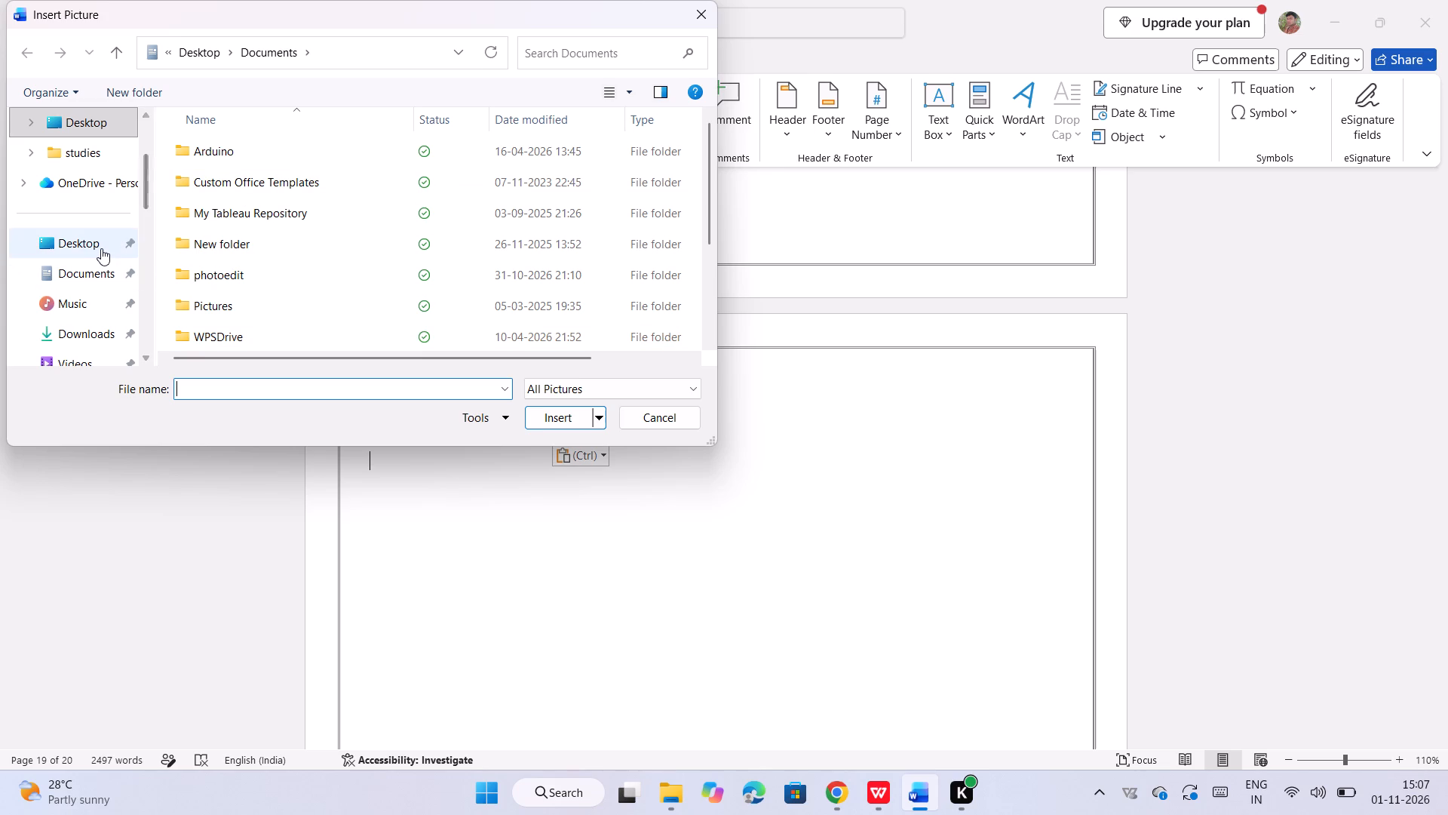
{"action": "scroll", "coordinate": [101, 248], "scroll_direction": "down", "scroll_amount": 3}
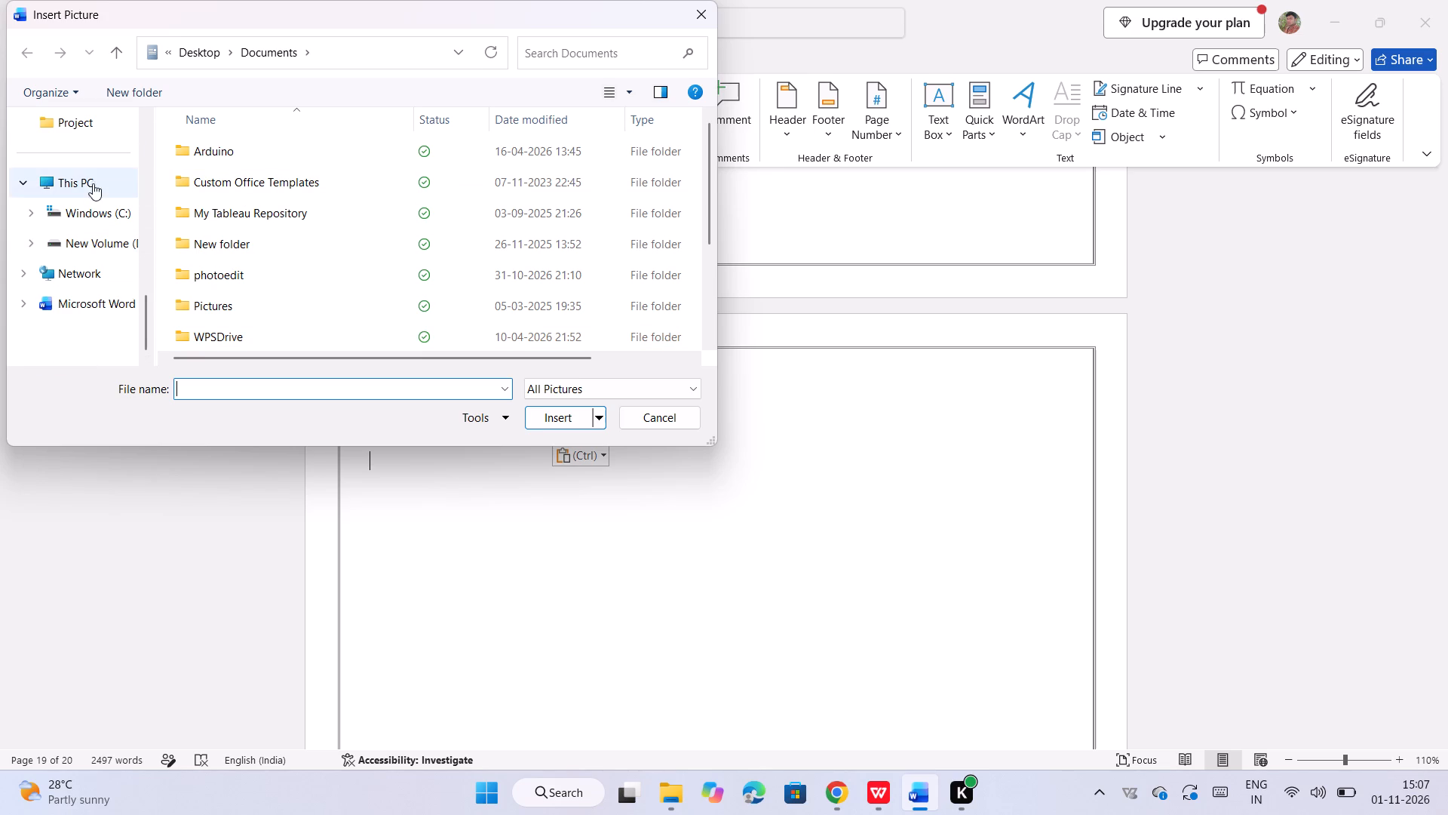
{"action": "double_click", "coordinate": [91, 191]}
{"action": "double_click", "coordinate": [278, 232]}
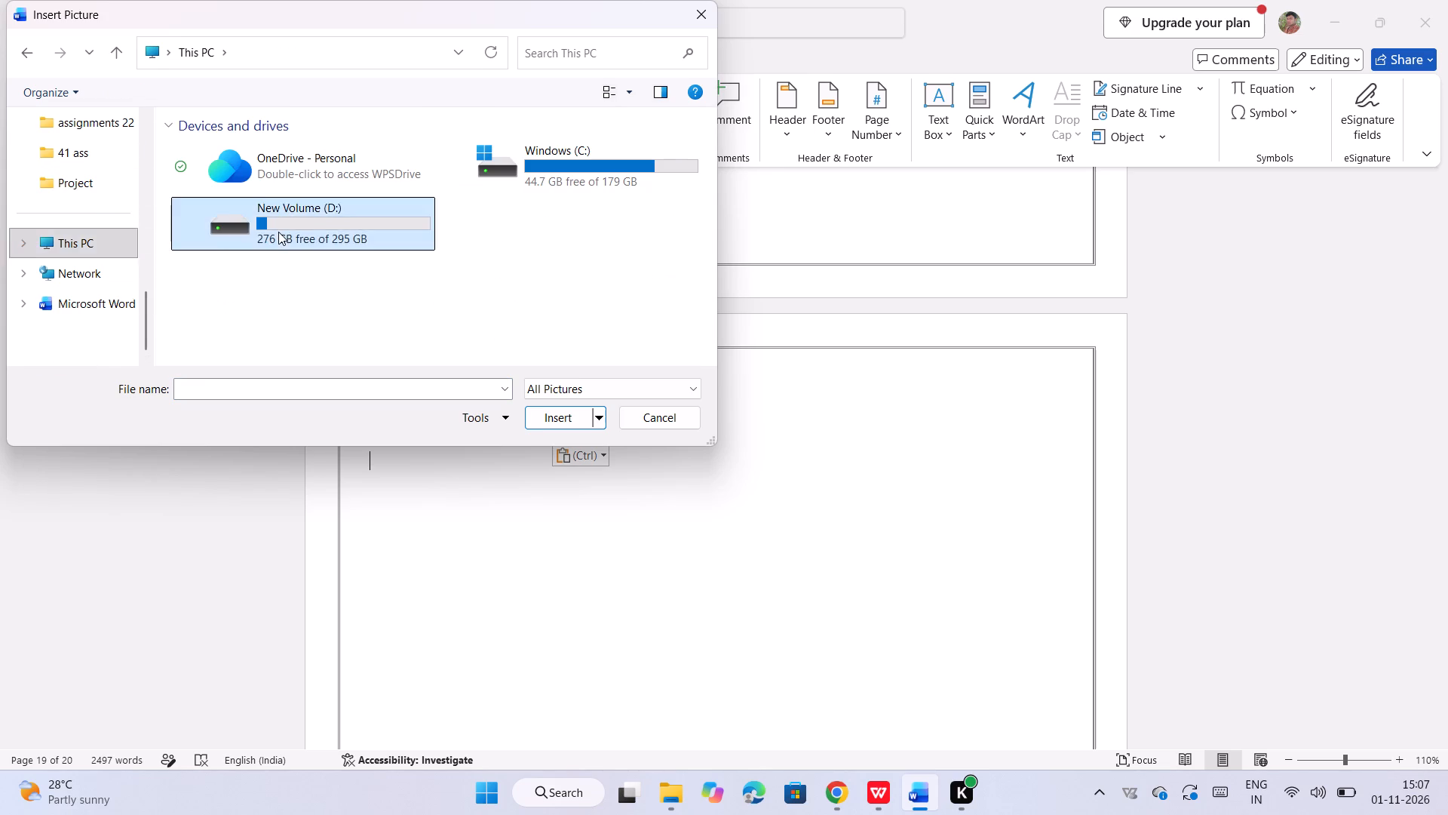
{"action": "double_click", "coordinate": [568, 201]}
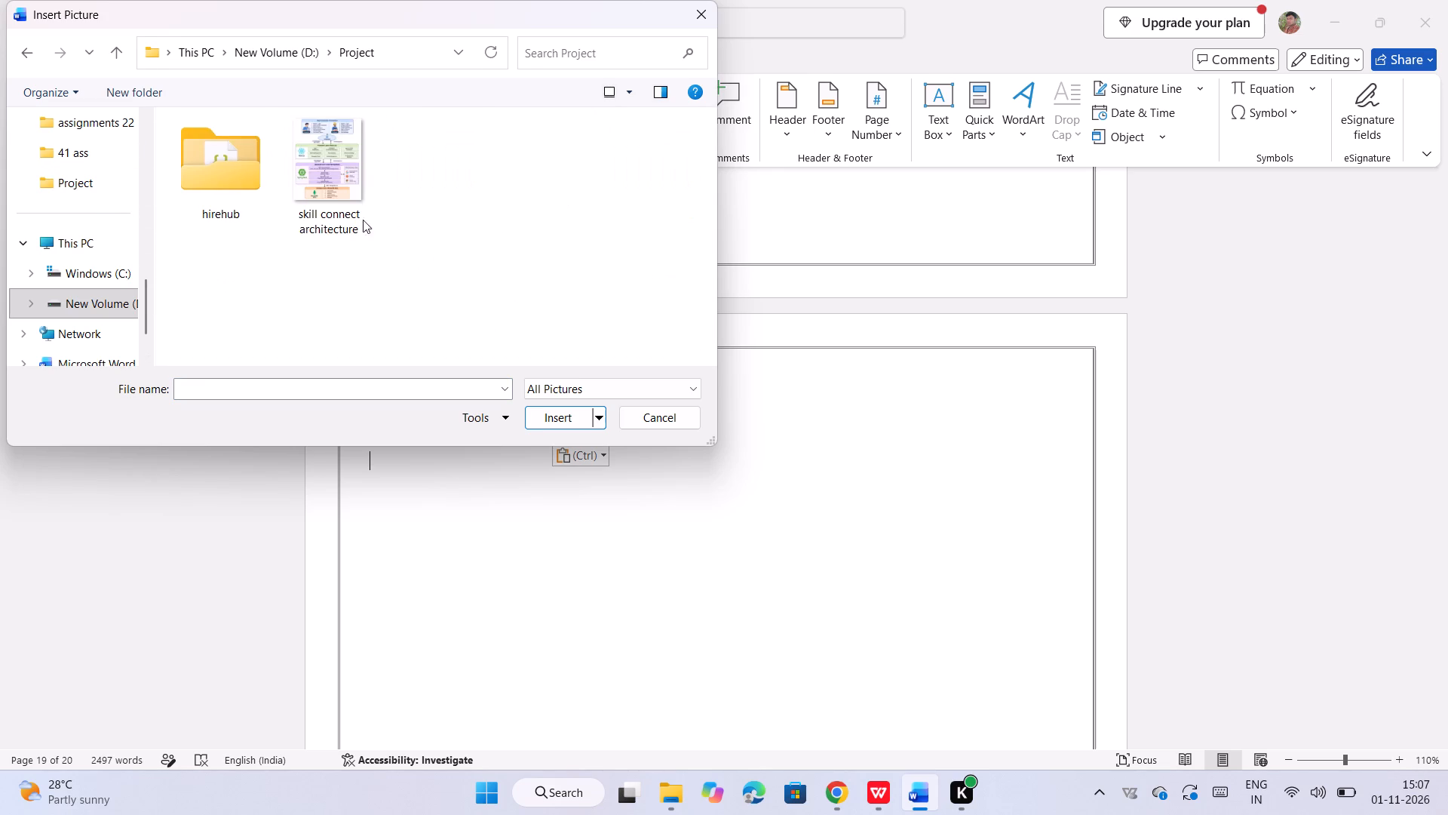
{"action": "double_click", "coordinate": [345, 201]}
Stretch the architecture picture slightly taller from its bottom edge, keeping its width, so it fills more of the page.
{"action": "scroll", "coordinate": [567, 457], "scroll_direction": "down", "scroll_amount": 1}
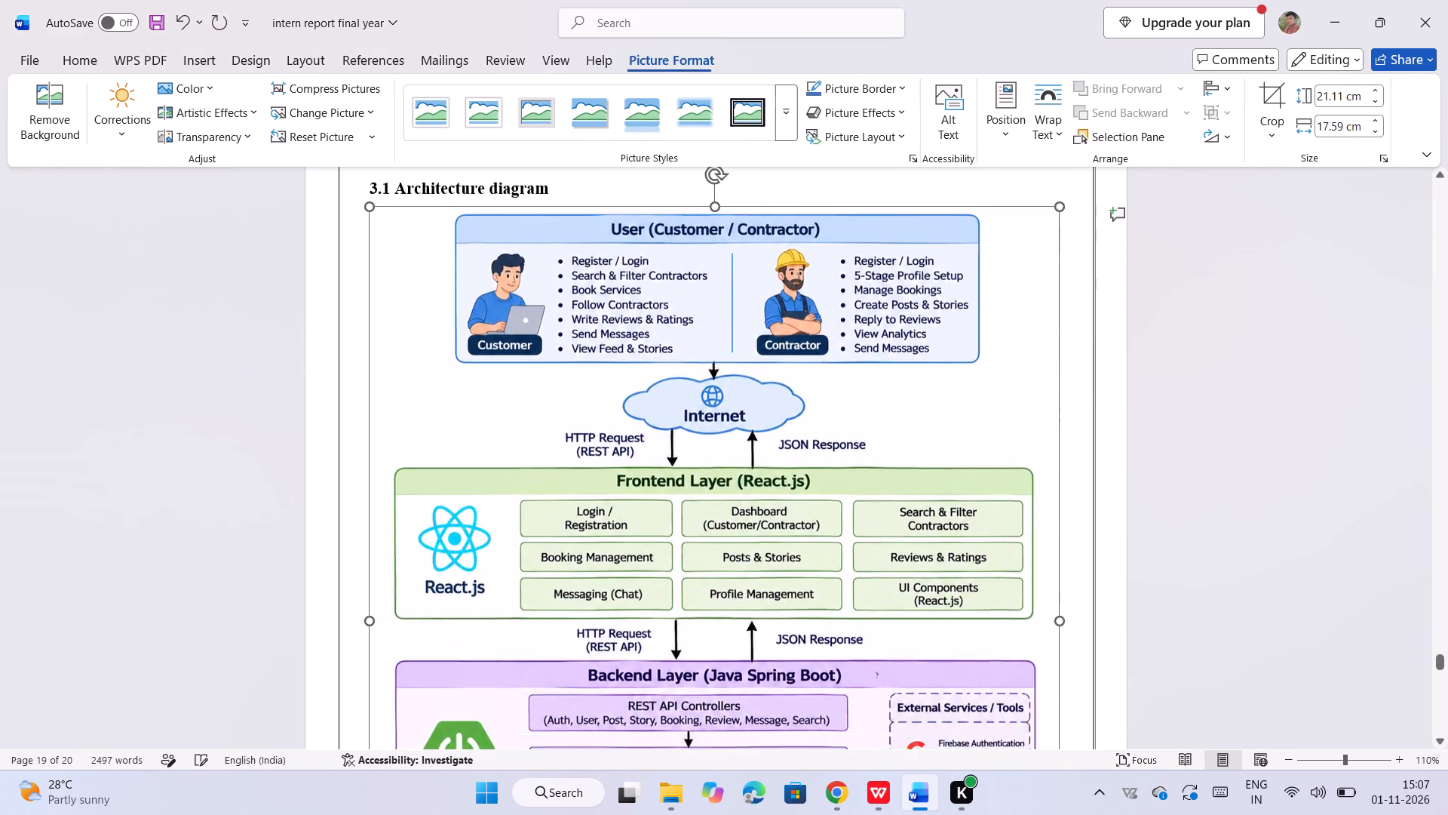
{"action": "scroll", "coordinate": [567, 457], "scroll_direction": "down", "scroll_amount": 2}
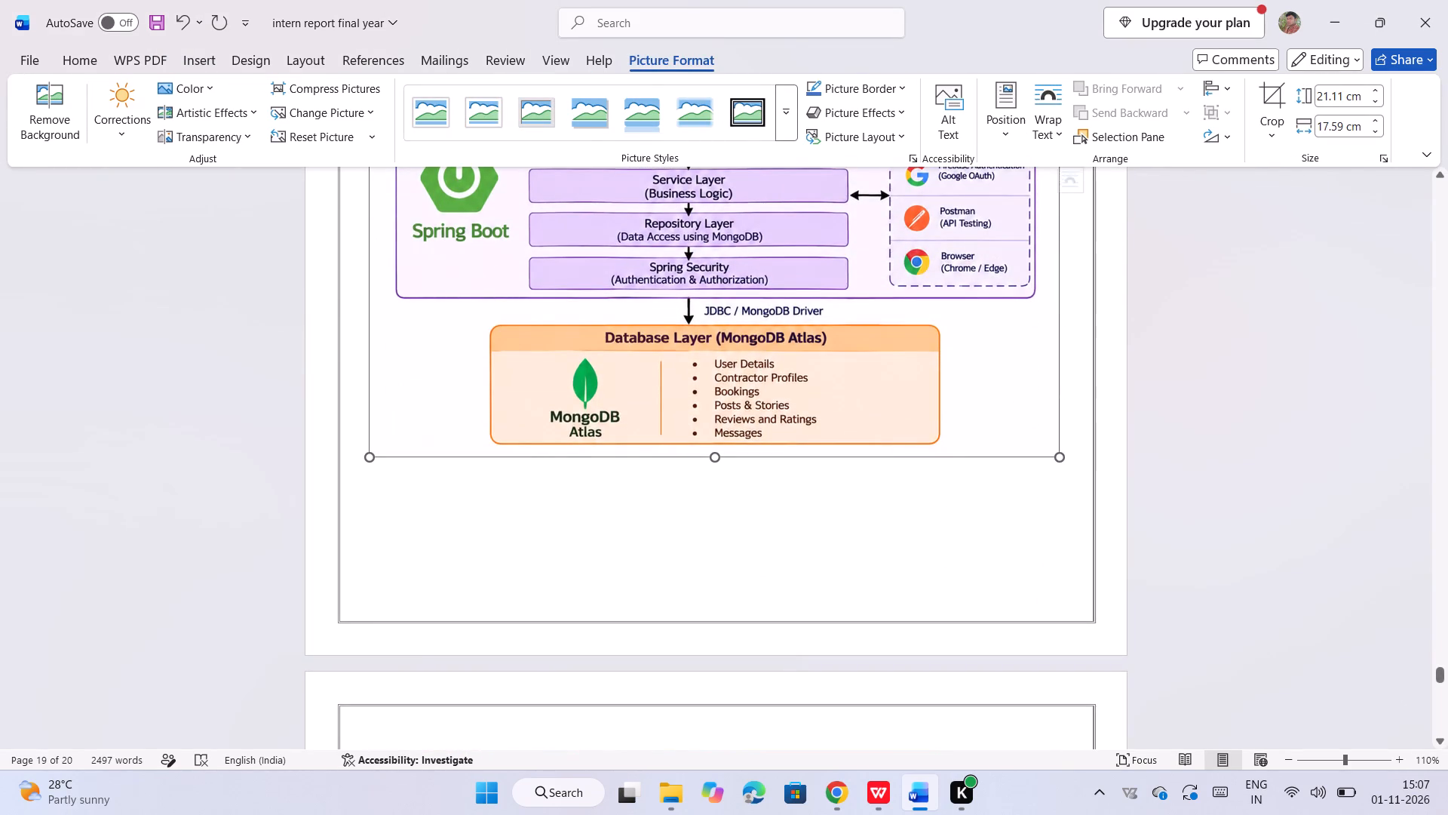
{"action": "left_click_drag", "start_coordinate": [715, 454], "coordinate": [715, 494]}
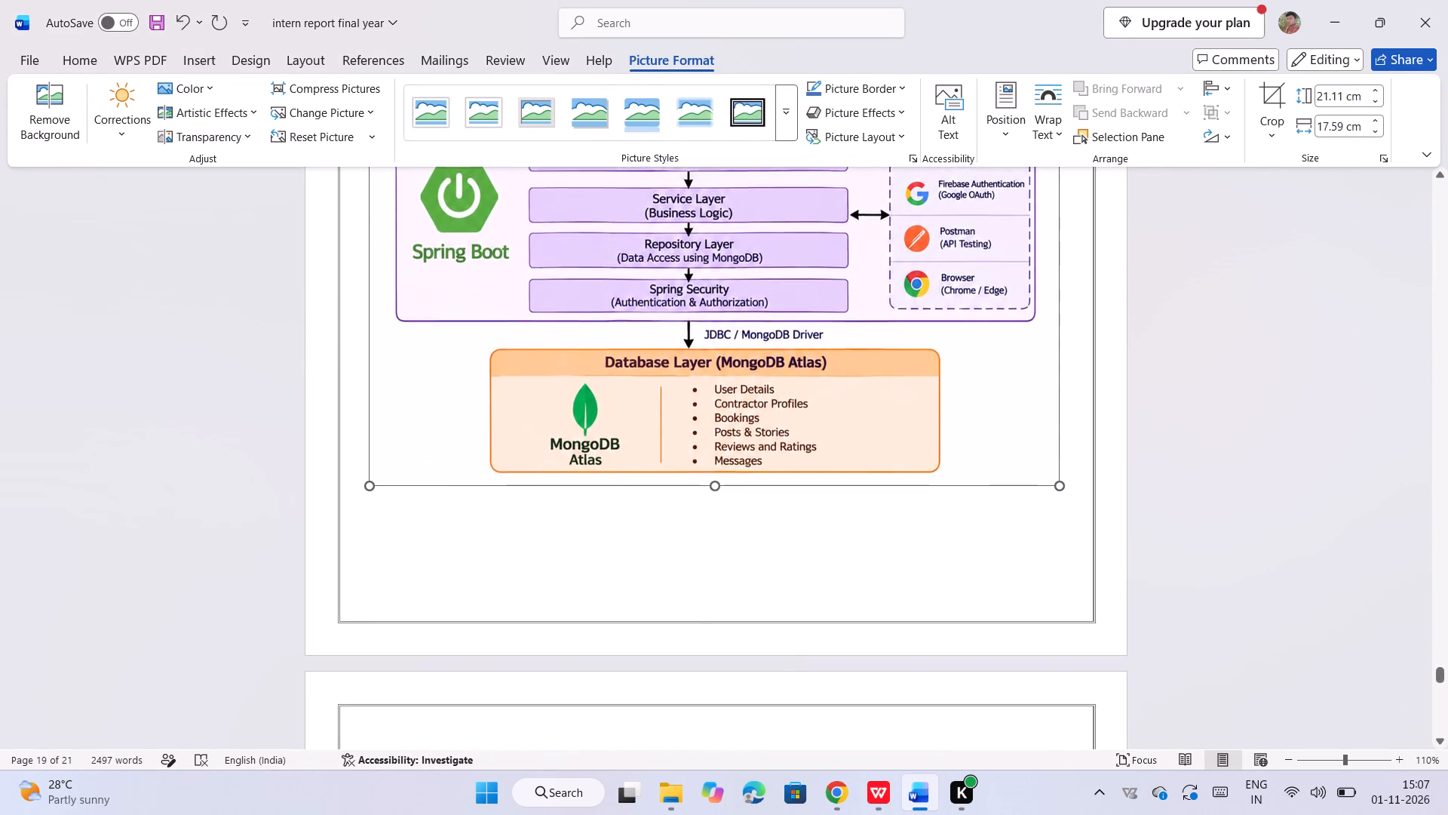
{"action": "left_click_drag", "start_coordinate": [715, 494], "coordinate": [715, 518]}
{"action": "left_click", "coordinate": [715, 518]}
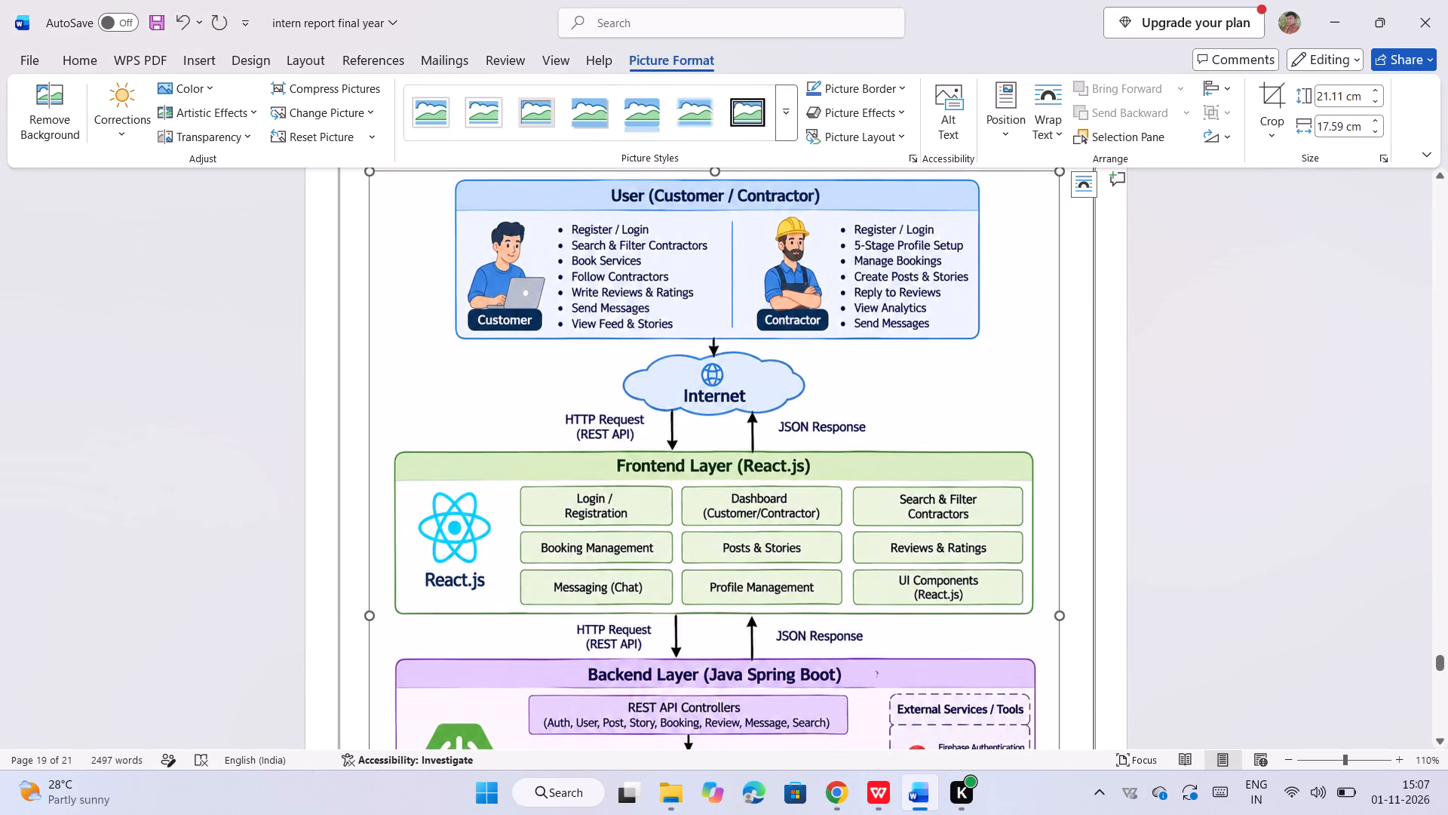
{"action": "left_click", "coordinate": [1106, 487]}
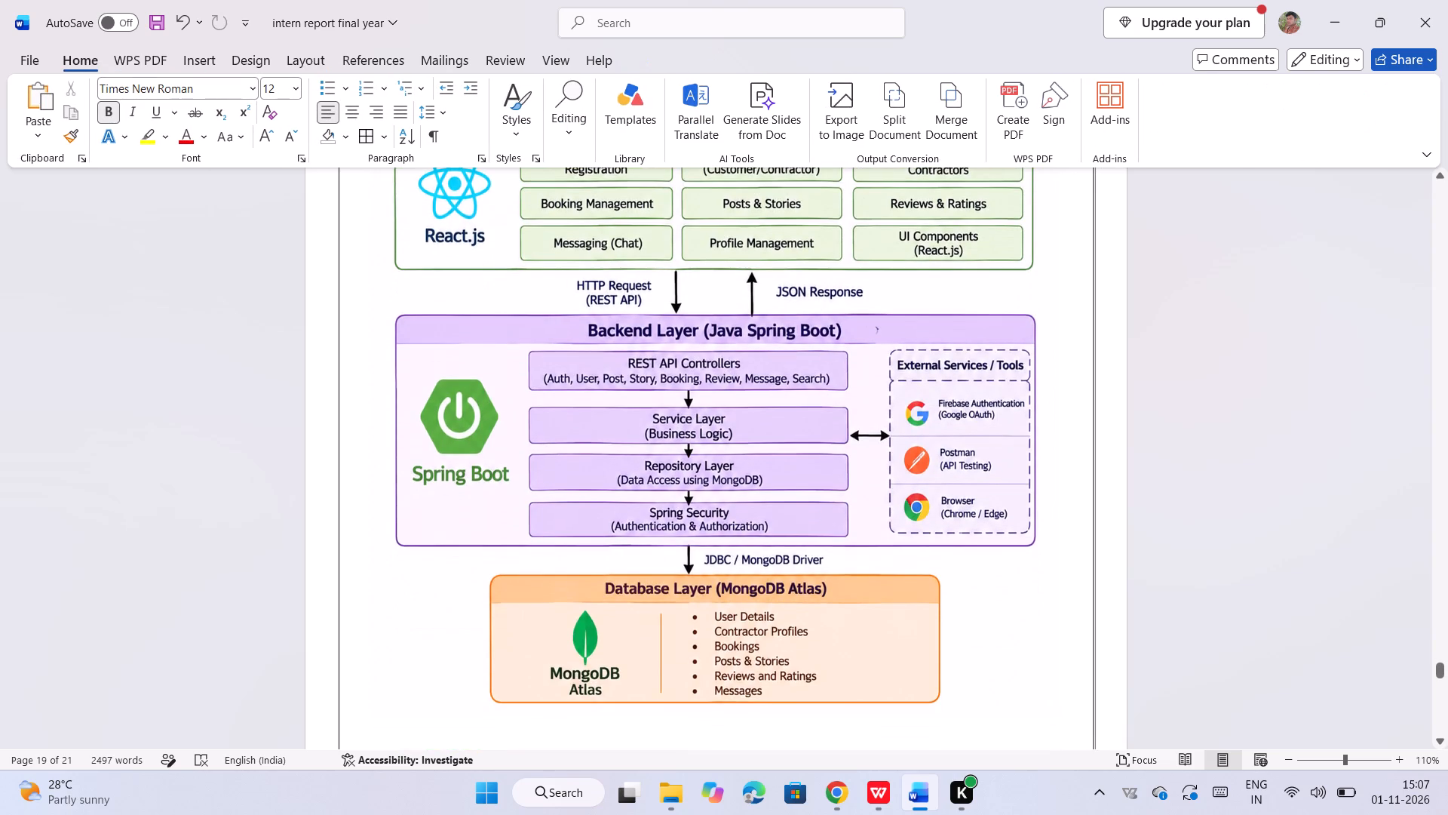
Check the architecture diagram's fit on its page and the blank space on the following page of the report.
{"action": "scroll", "coordinate": [940, 517], "scroll_direction": "down", "scroll_amount": 2}
{"action": "scroll", "coordinate": [940, 517], "scroll_direction": "up", "scroll_amount": 1}
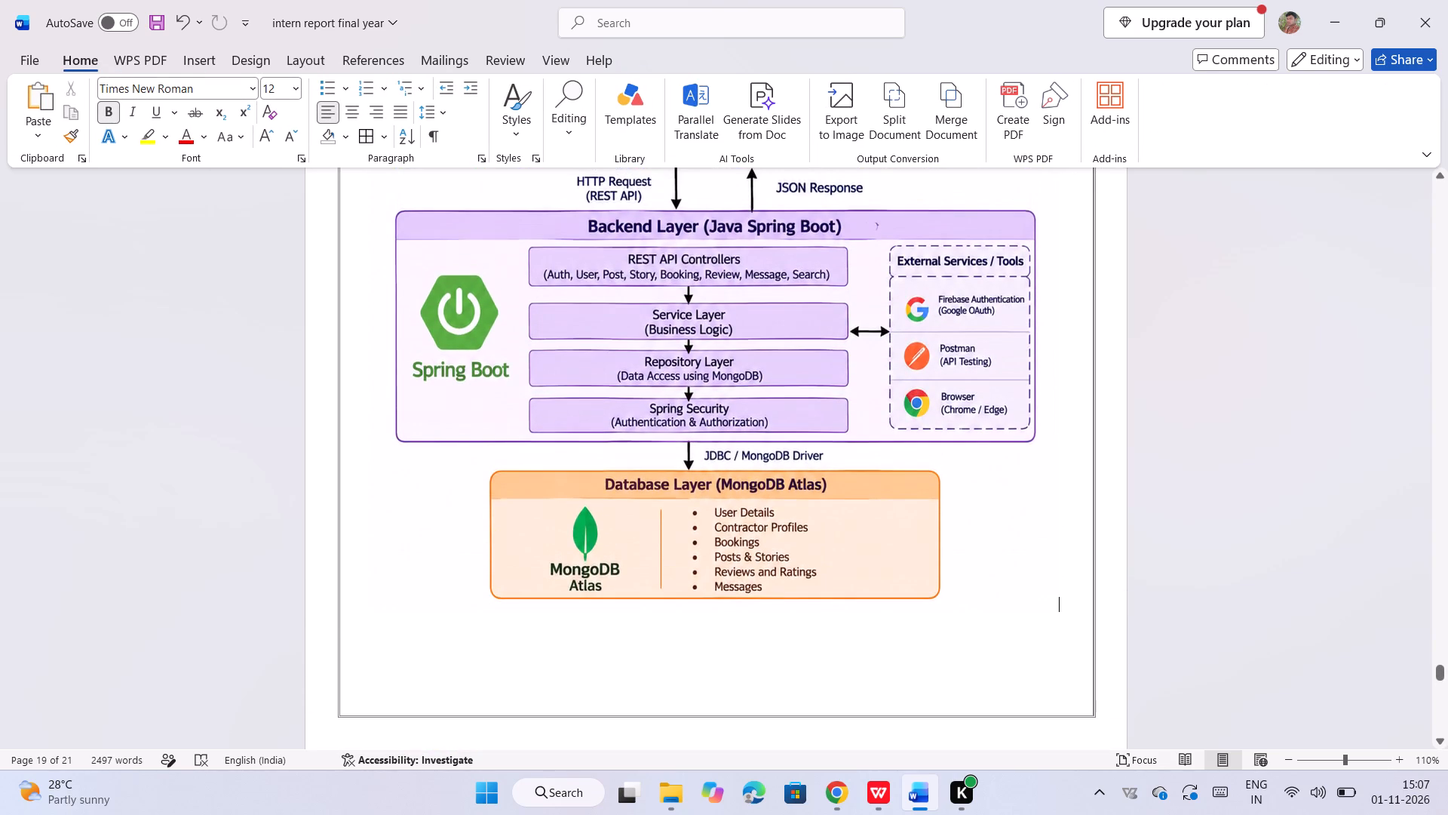
{"action": "scroll", "coordinate": [940, 517], "scroll_direction": "up", "scroll_amount": 2}
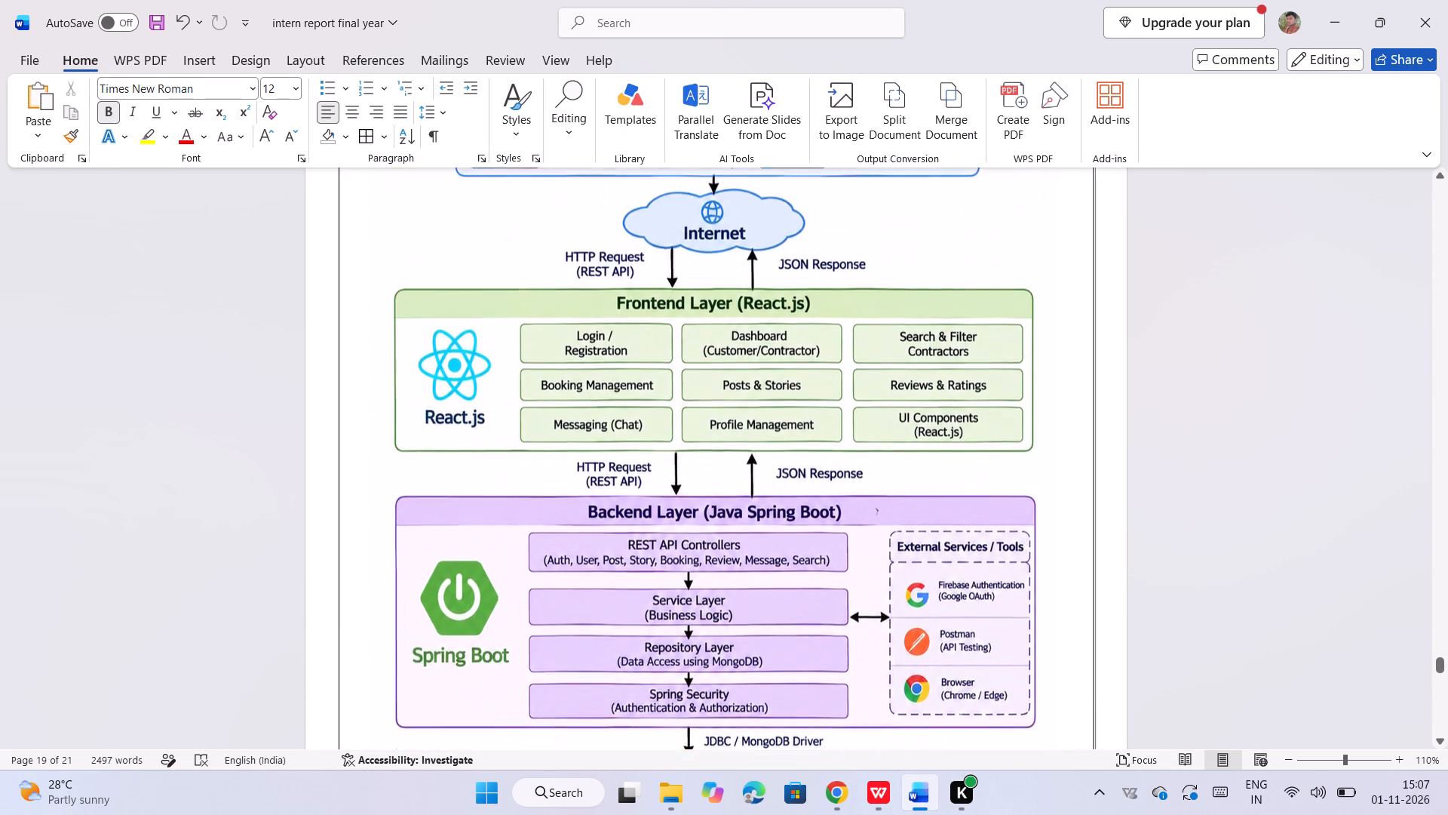
{"action": "scroll", "coordinate": [940, 517], "scroll_direction": "up", "scroll_amount": 3}
{"action": "scroll", "coordinate": [940, 517], "scroll_direction": "down", "scroll_amount": 3}
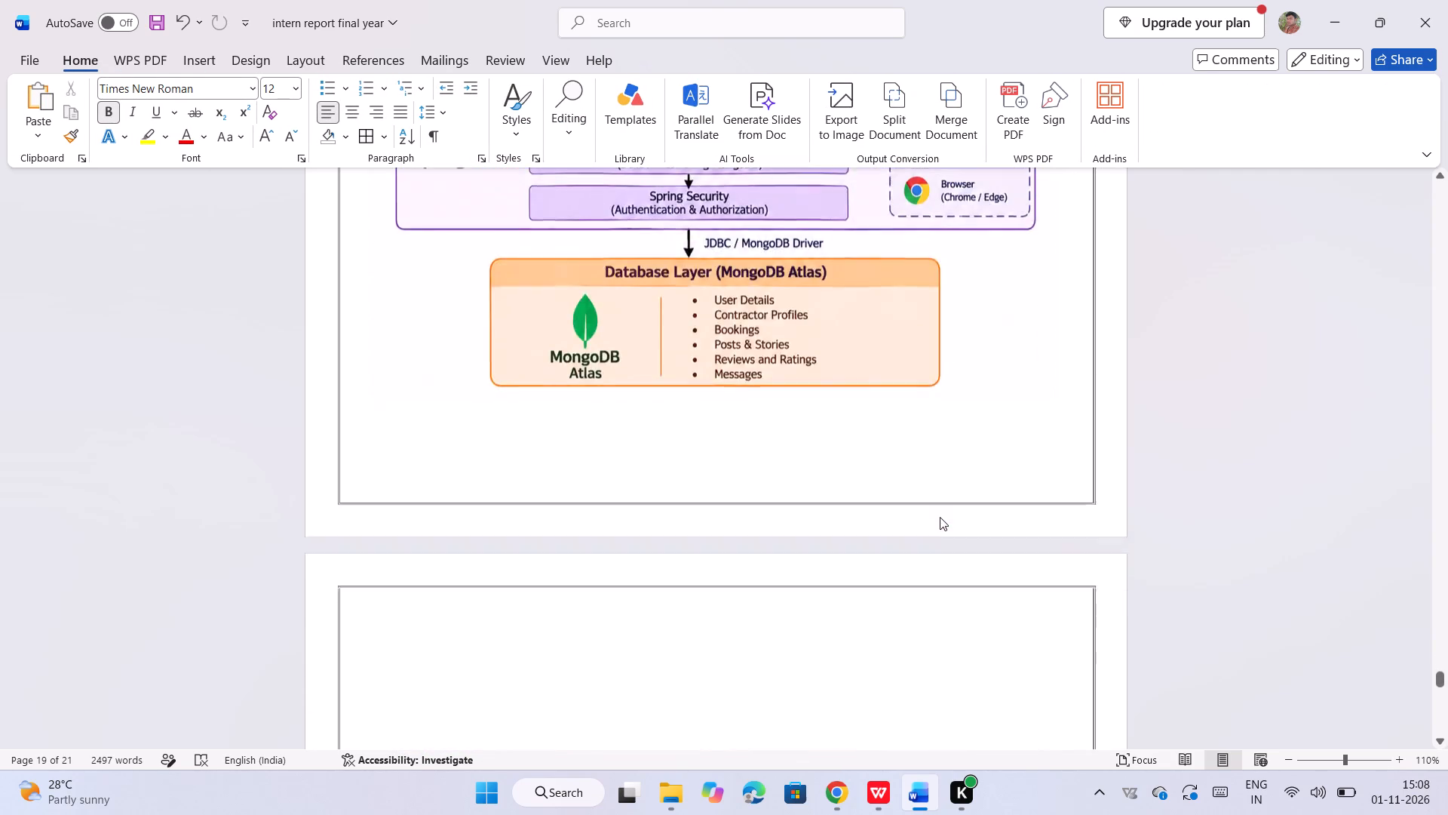
{"action": "scroll", "coordinate": [940, 517], "scroll_direction": "down", "scroll_amount": 1}
{"action": "left_click", "coordinate": [548, 490]}
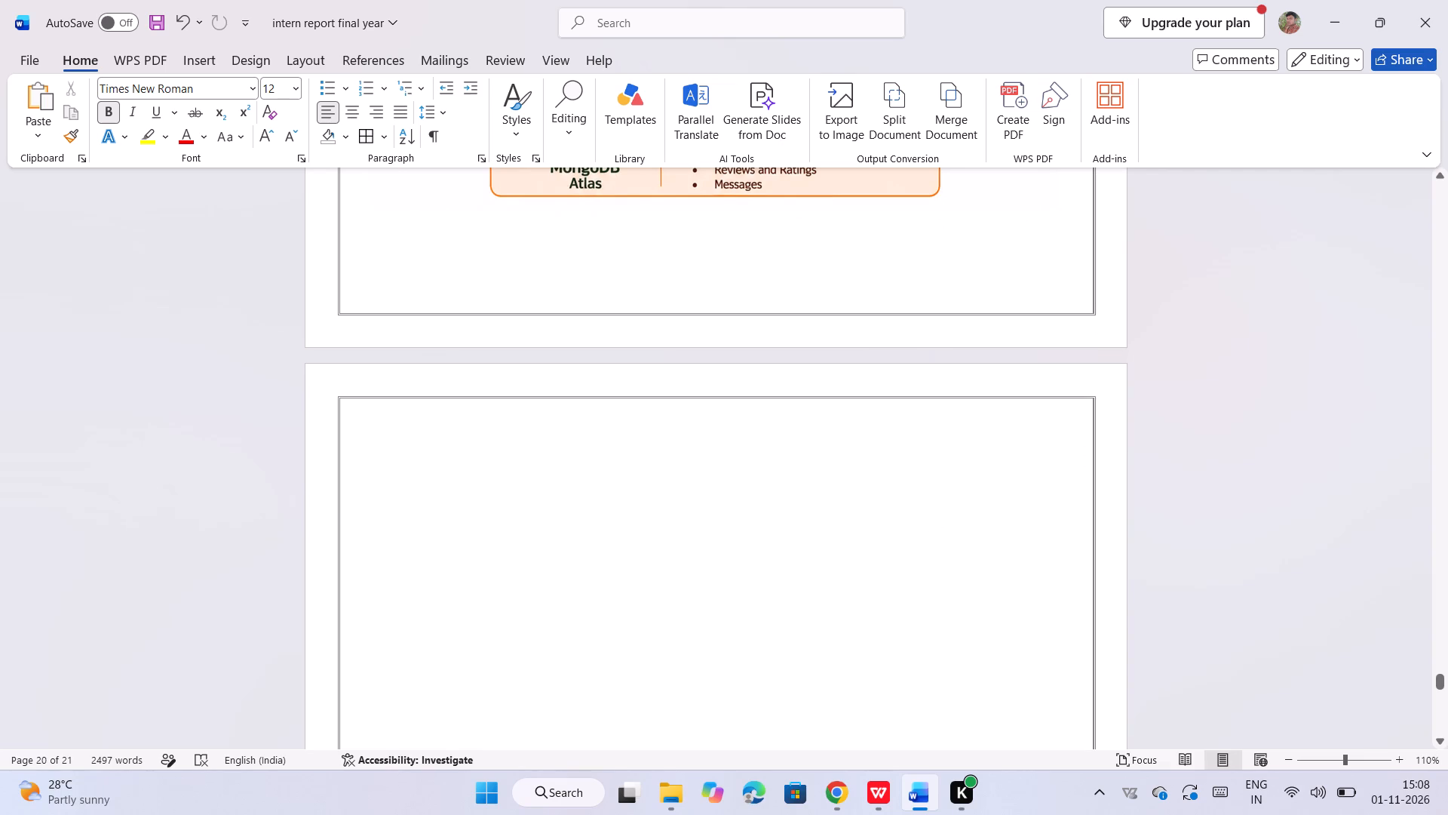
Switch to Report_Skill_Battle.doc in WPS Office and examine how sections 3.2 Implementation and 3.3 Algorithm / Techniques are laid out.
{"action": "key", "text": "alt+Tab"}
{"action": "scroll", "coordinate": [548, 490], "scroll_direction": "down", "scroll_amount": 1}
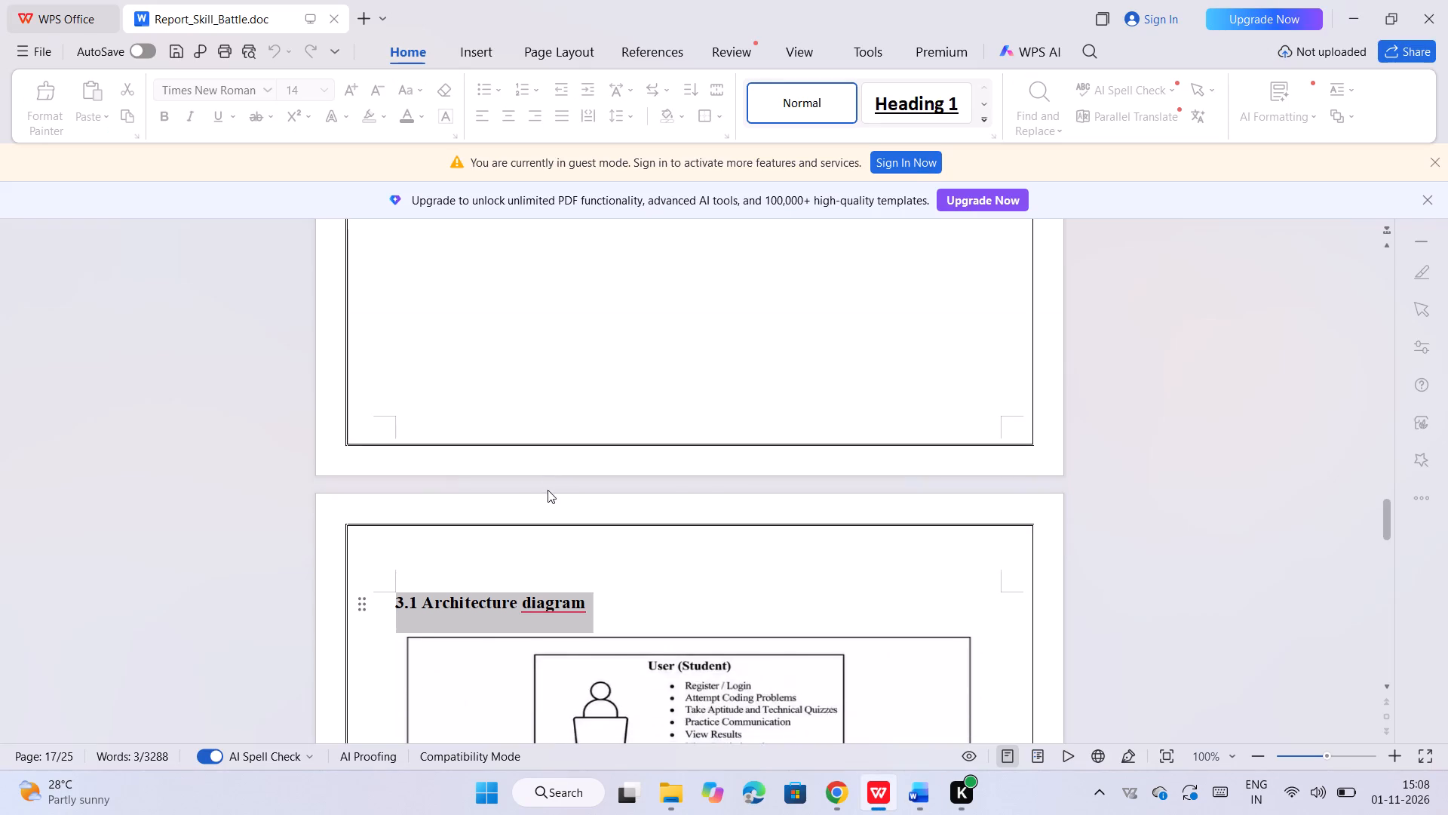
{"action": "scroll", "coordinate": [548, 490], "scroll_direction": "down", "scroll_amount": 5}
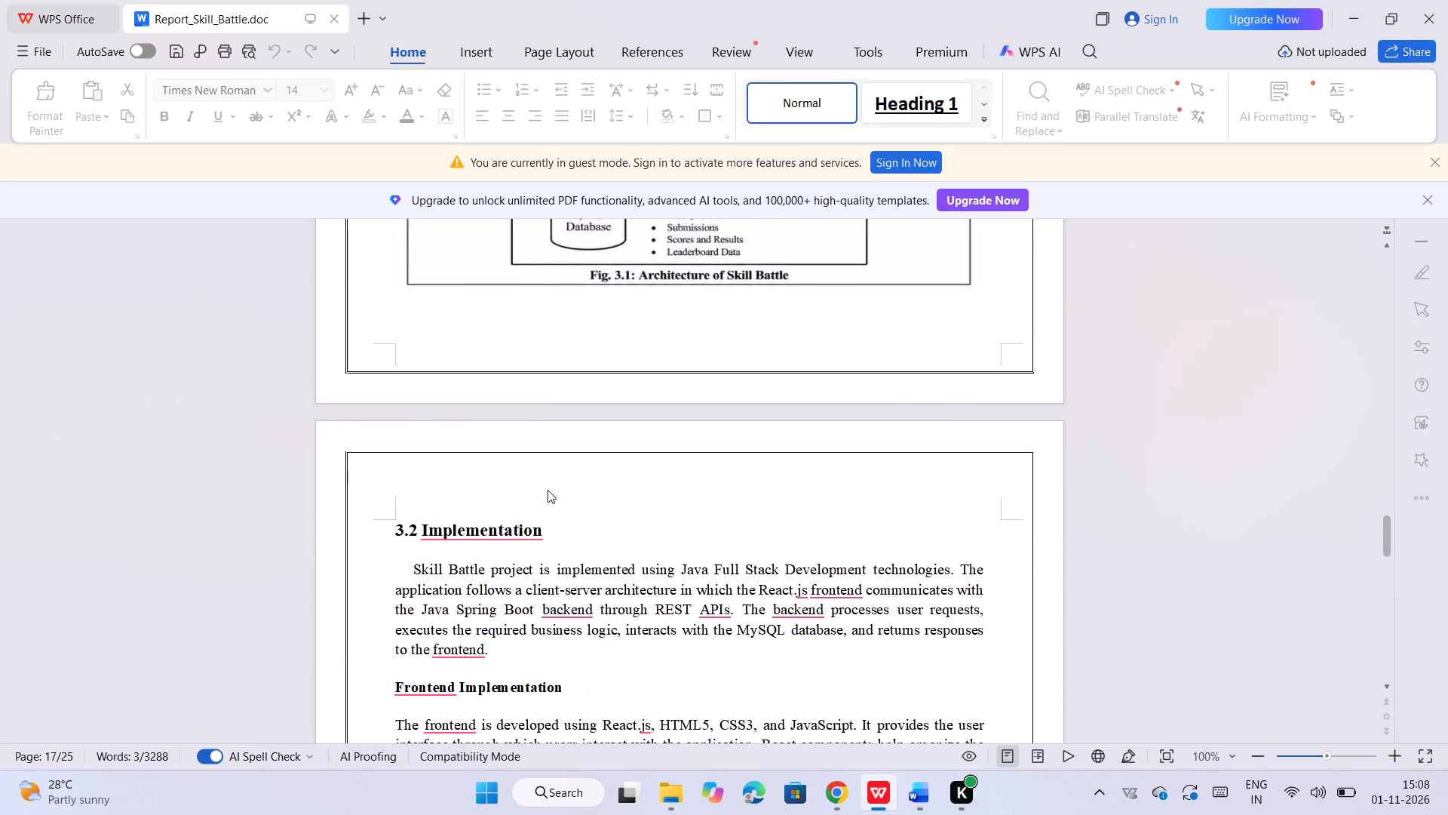
{"action": "scroll", "coordinate": [548, 490], "scroll_direction": "down", "scroll_amount": 5}
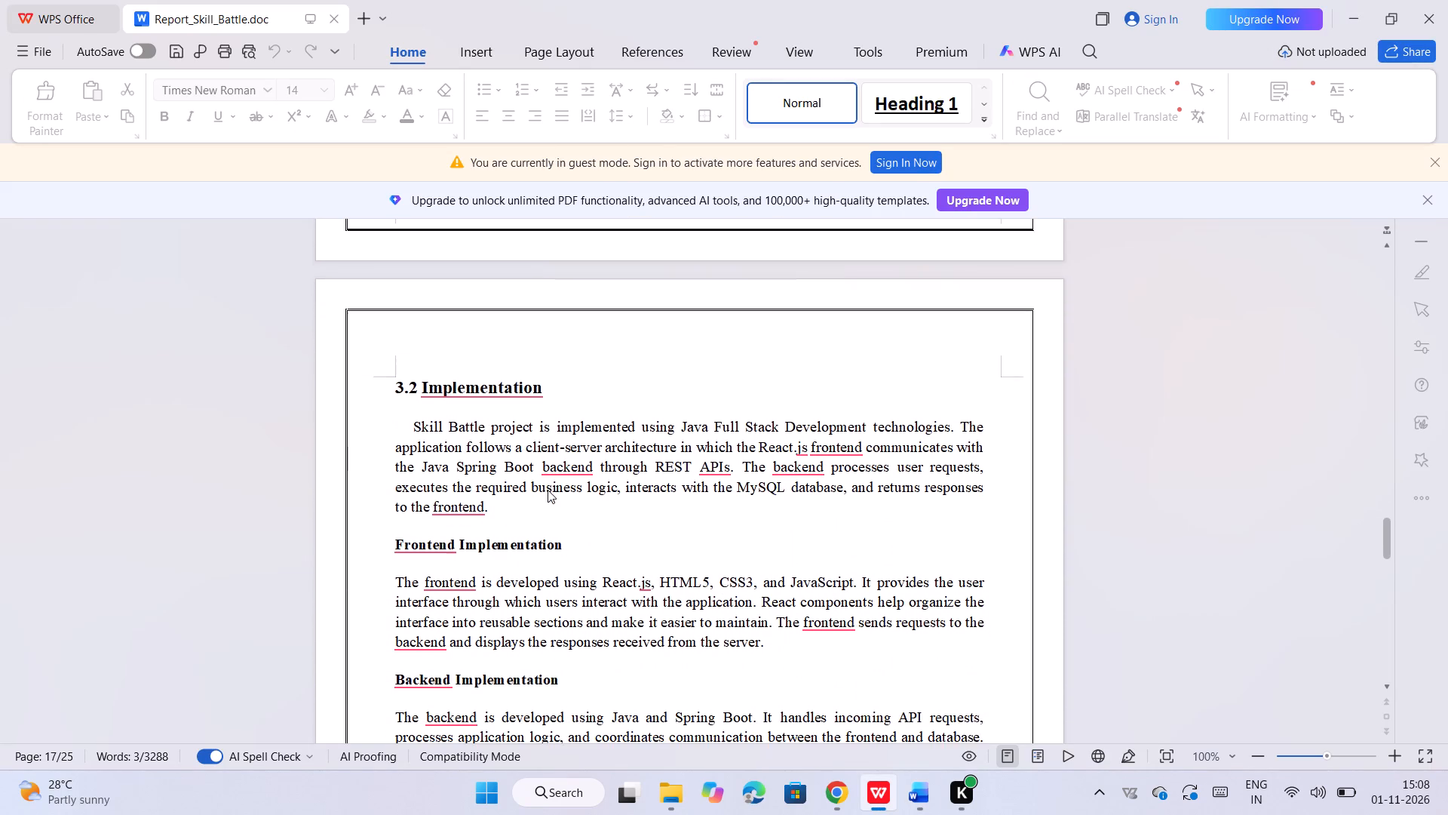
{"action": "scroll", "coordinate": [548, 490], "scroll_direction": "down", "scroll_amount": 4}
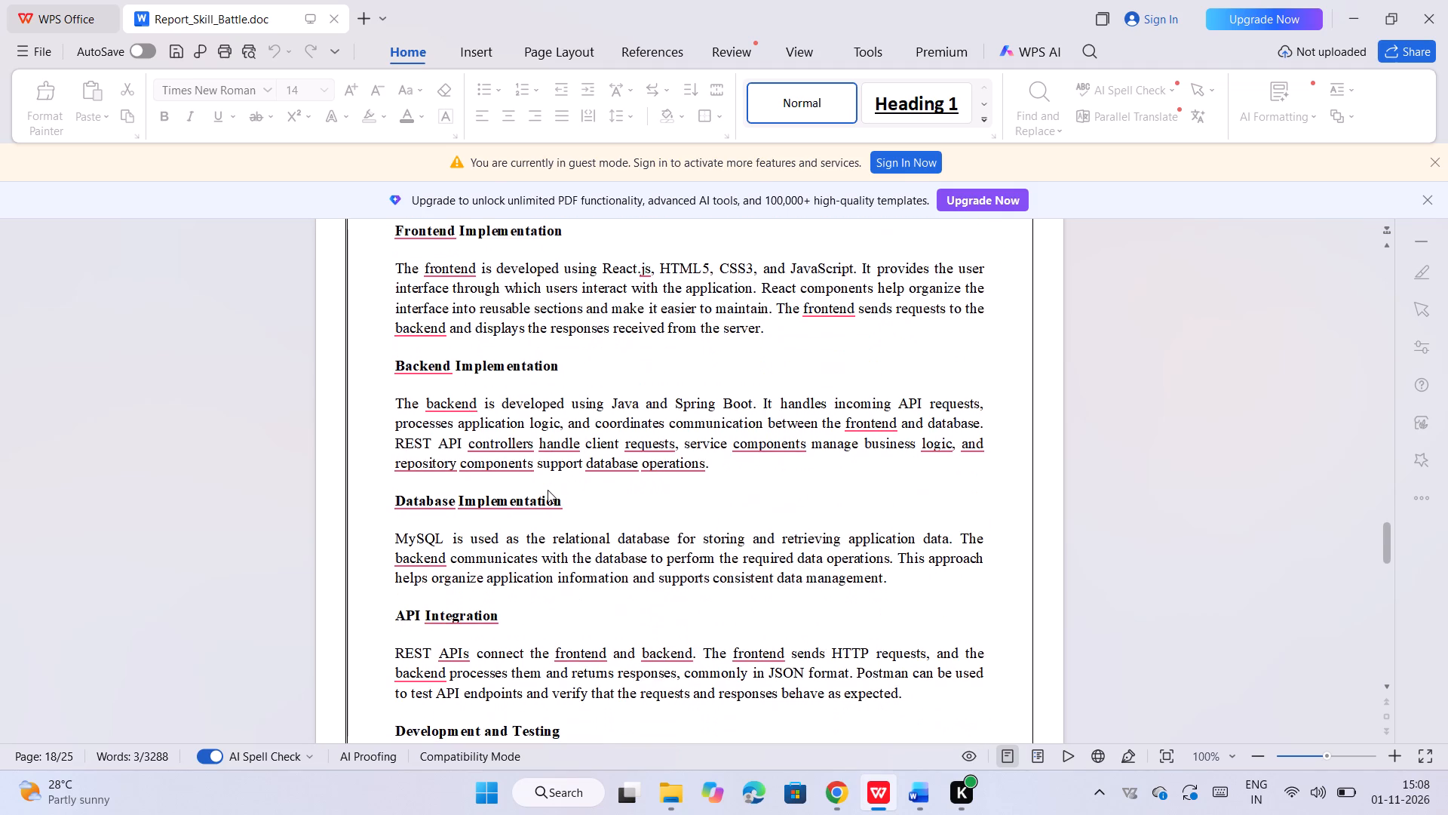
{"action": "scroll", "coordinate": [548, 490], "scroll_direction": "down", "scroll_amount": 6}
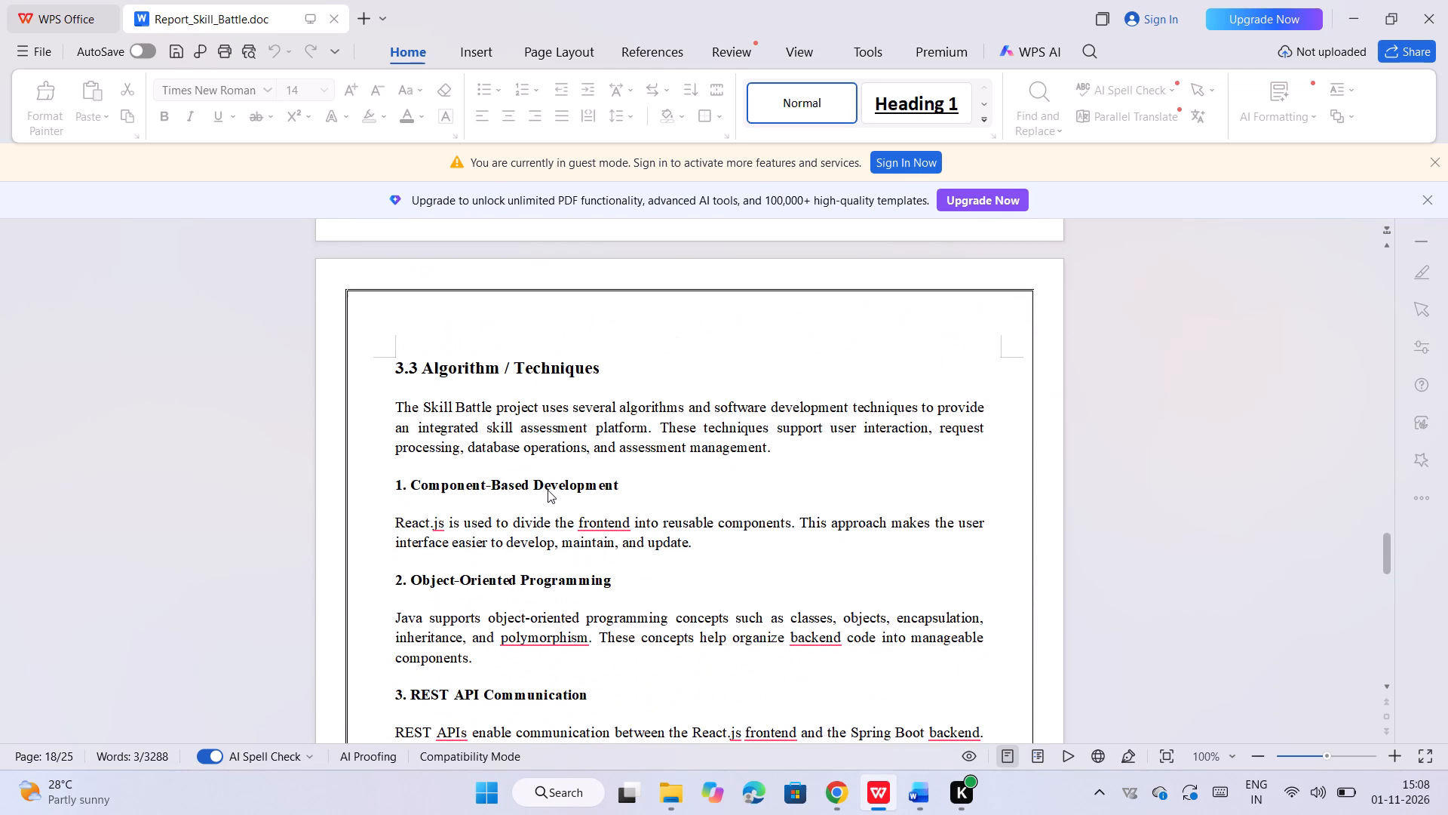
{"action": "scroll", "coordinate": [548, 490], "scroll_direction": "down", "scroll_amount": 1}
{"action": "key", "text": "alt+Tab"}
{"action": "scroll", "coordinate": [548, 490], "scroll_direction": "down", "scroll_amount": 1}
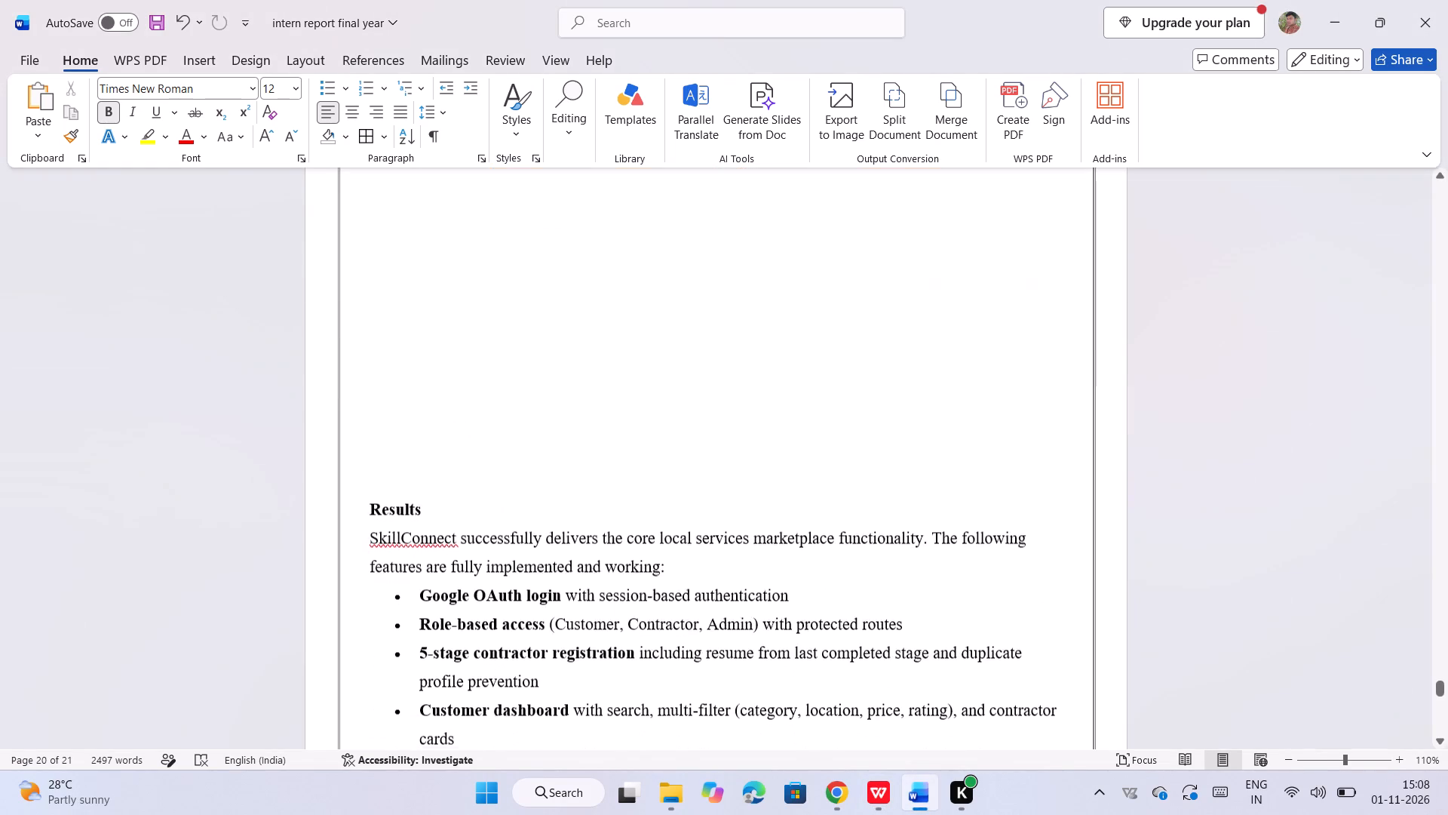
{"action": "key", "text": "alt+Tab"}
{"action": "key", "text": "alt+Tab"}
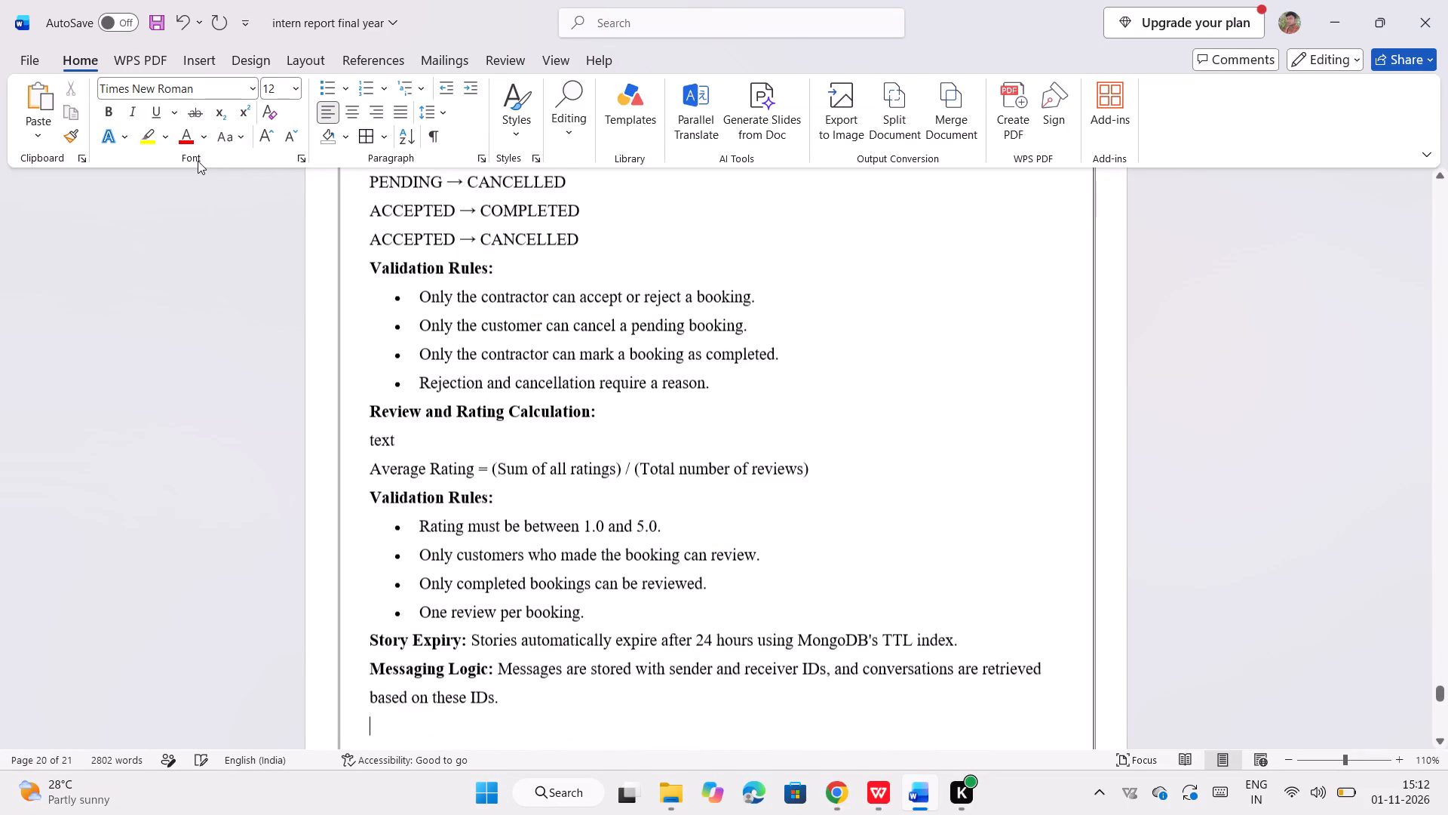
{"action": "scroll", "coordinate": [357, 194], "scroll_direction": "up", "scroll_amount": 2}
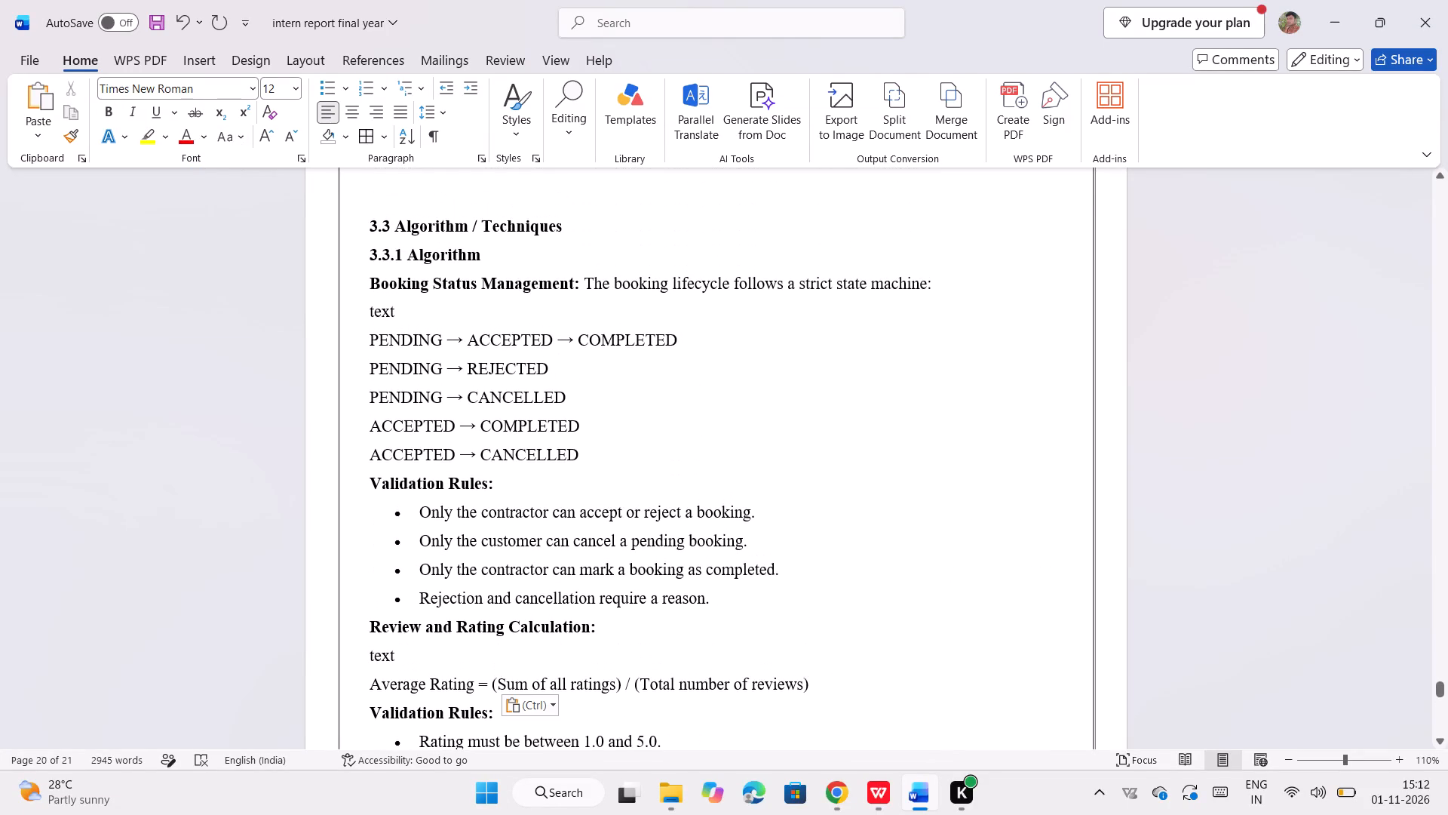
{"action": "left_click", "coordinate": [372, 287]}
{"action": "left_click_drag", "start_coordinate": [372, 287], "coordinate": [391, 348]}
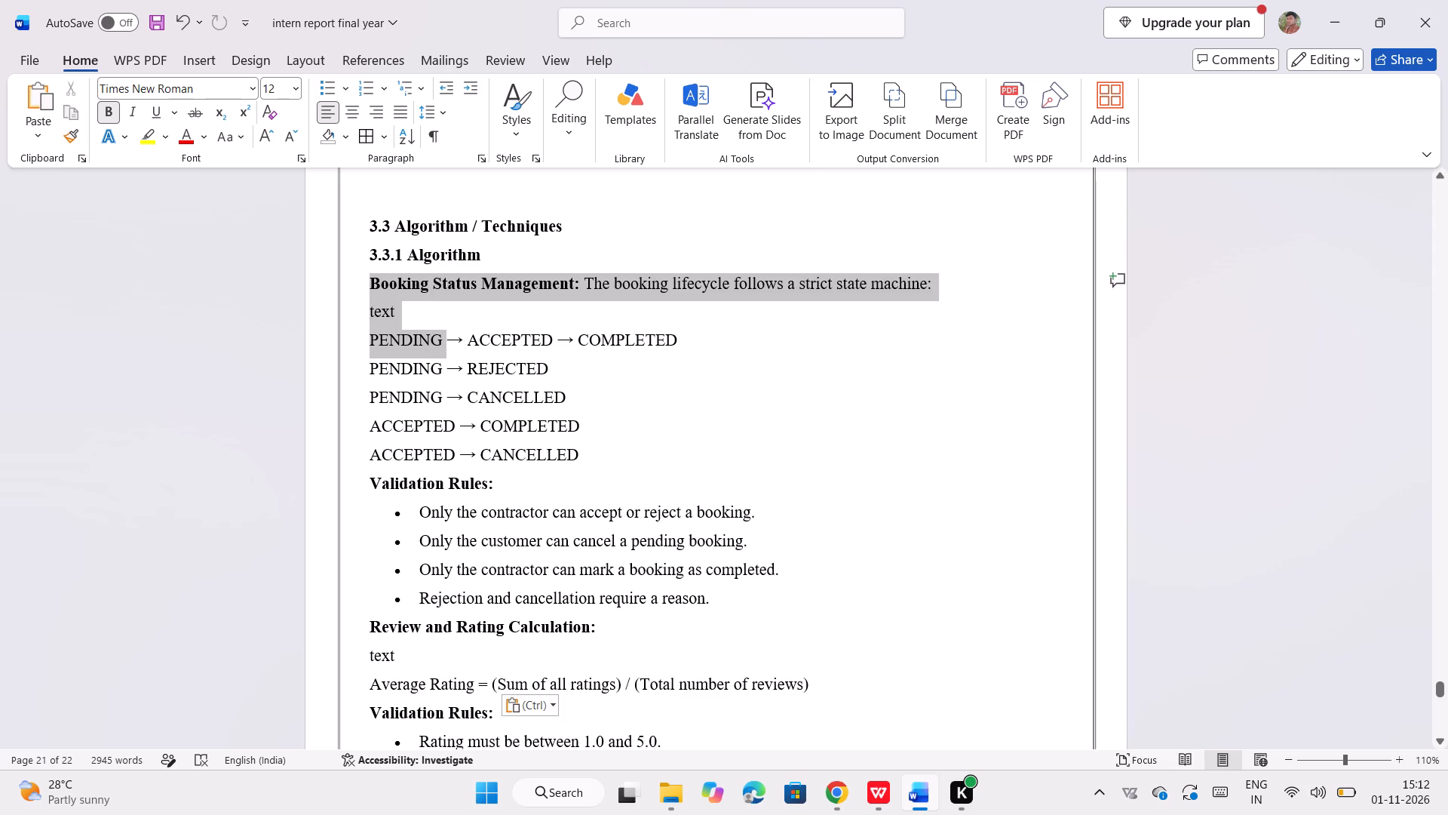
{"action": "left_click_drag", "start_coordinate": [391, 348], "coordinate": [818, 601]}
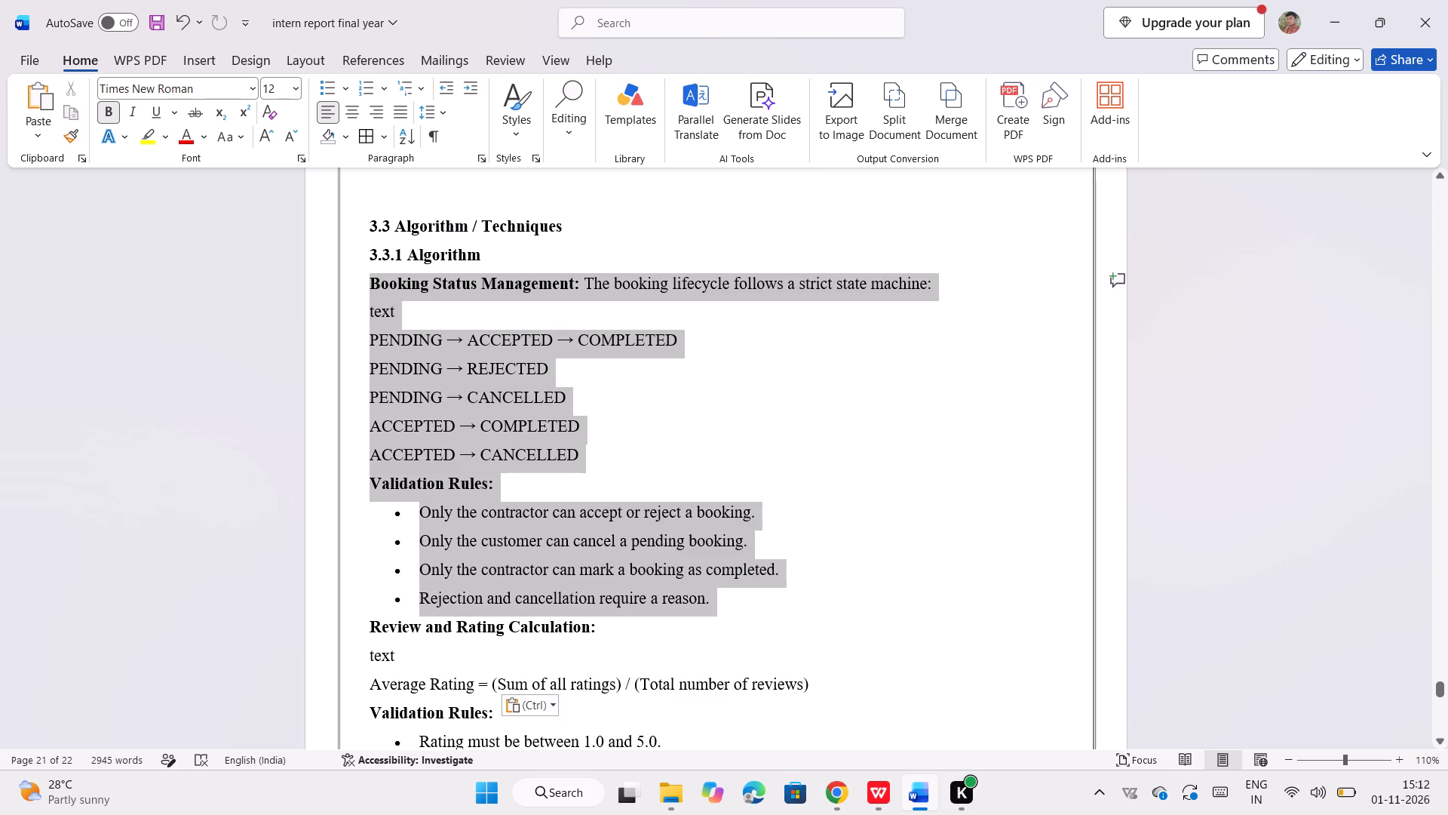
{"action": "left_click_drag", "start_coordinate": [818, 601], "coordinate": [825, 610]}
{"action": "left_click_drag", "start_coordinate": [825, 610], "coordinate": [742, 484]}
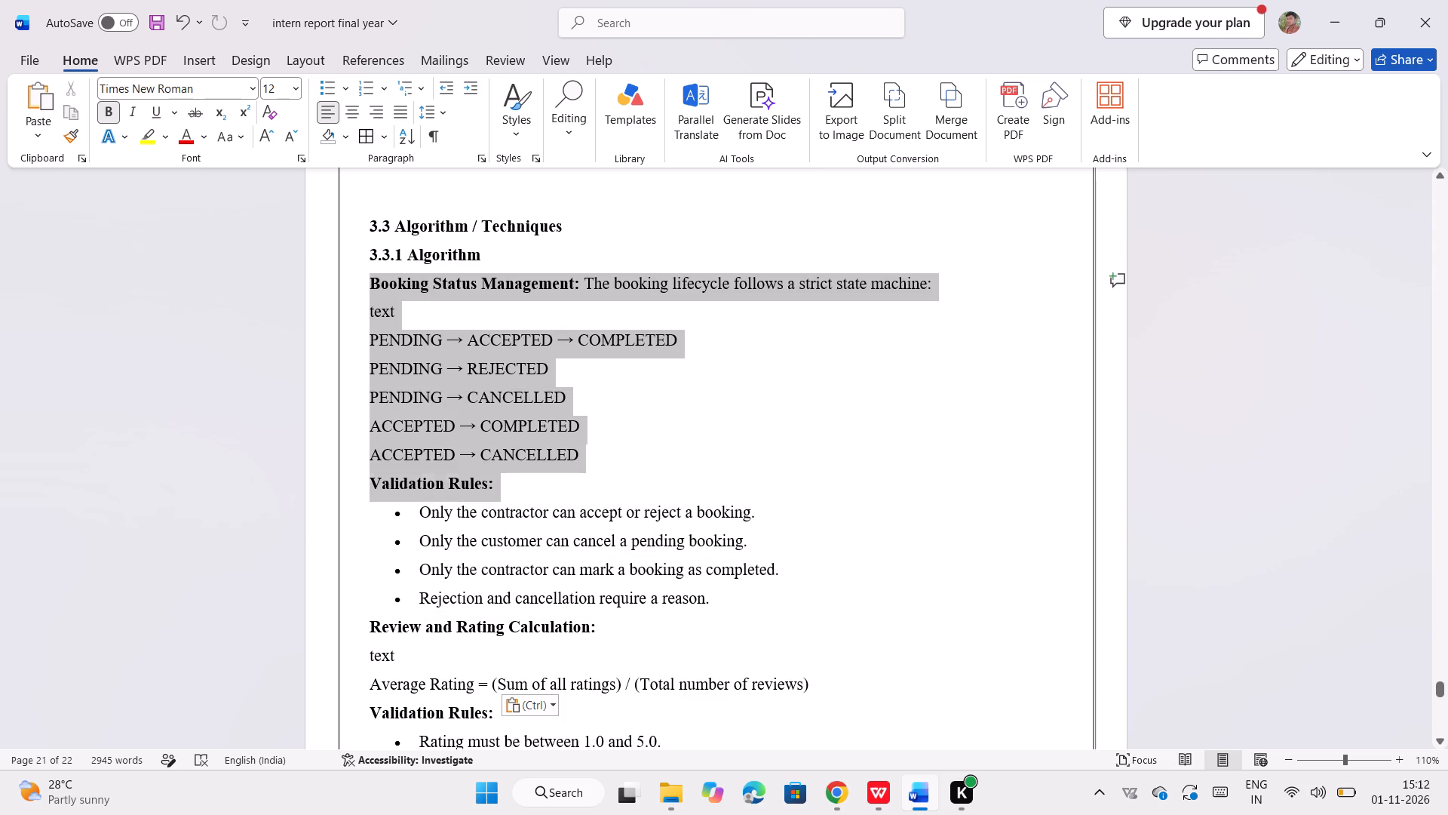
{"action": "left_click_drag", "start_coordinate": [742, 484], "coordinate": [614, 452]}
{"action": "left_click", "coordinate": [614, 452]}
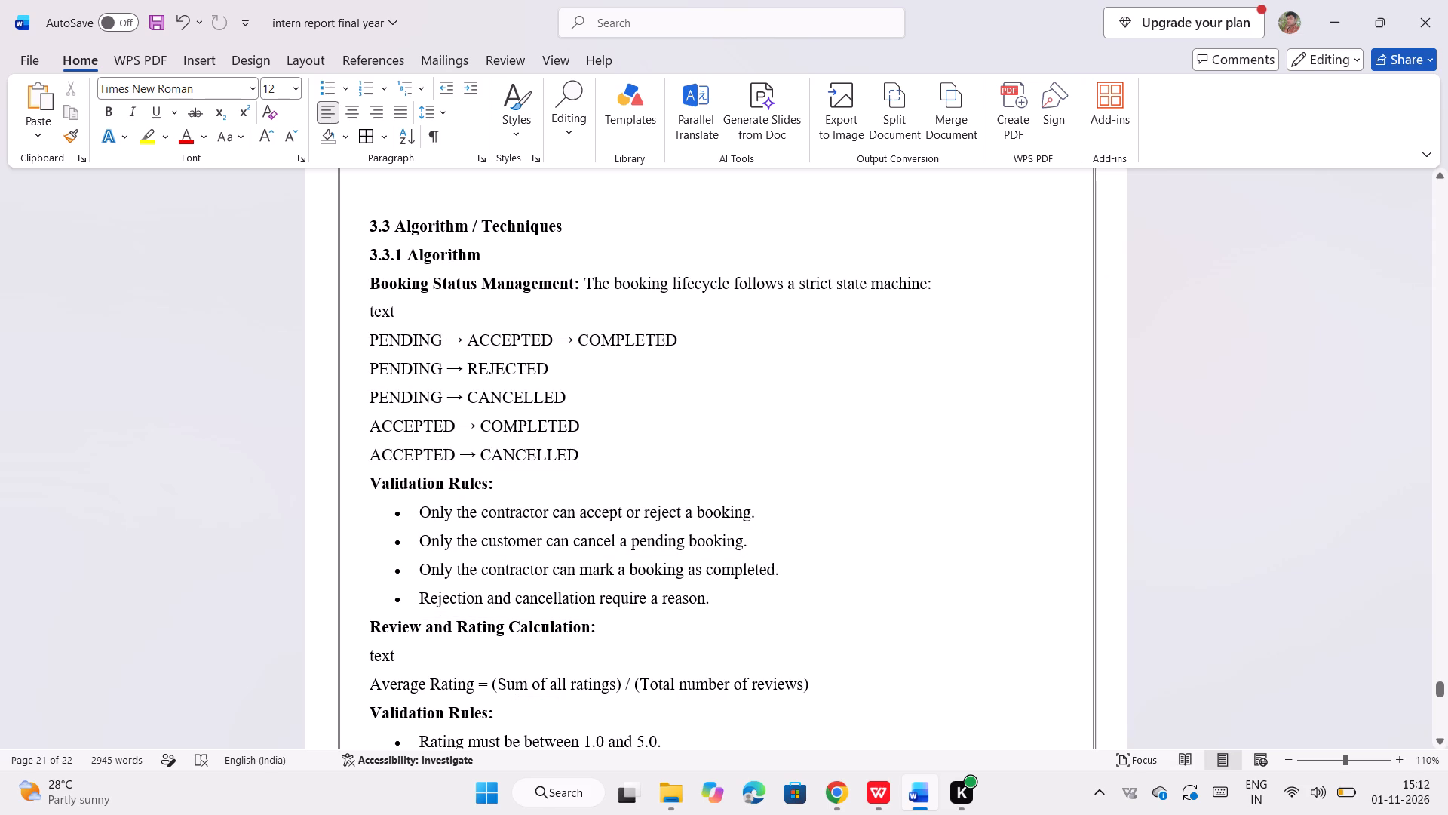
Delete the stray "text" line below the Booking Status Management sentence.
{"action": "left_click_drag", "start_coordinate": [401, 319], "coordinate": [370, 318]}
{"action": "key", "text": "BackSpace"}
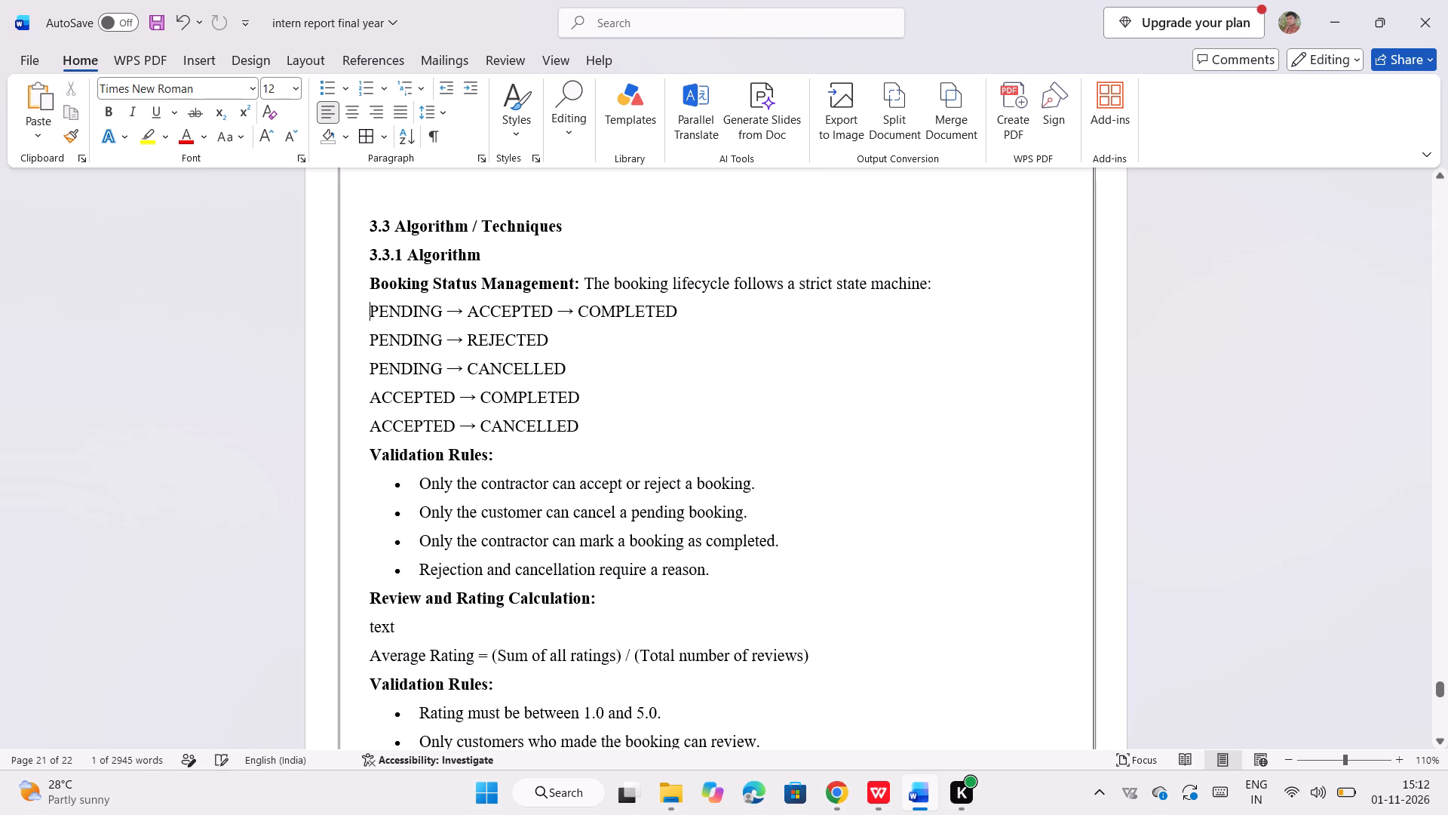
Indent the five booking state transition lines, from PENDING → ACCEPTED → COMPLETED to ACCEPTED → CANCELLED, by one level.
{"action": "left_click_drag", "start_coordinate": [370, 318], "coordinate": [550, 416]}
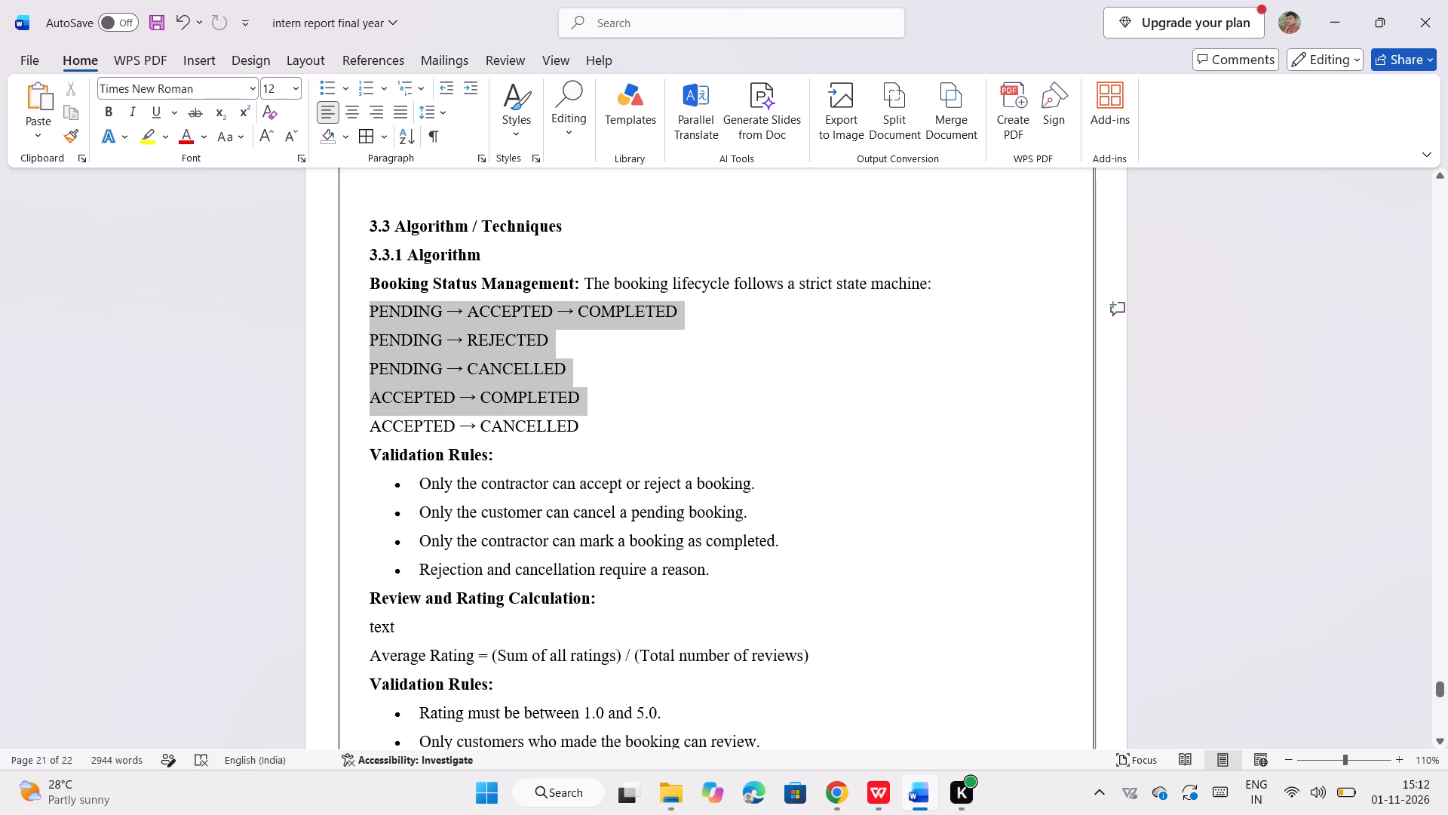
{"action": "left_click_drag", "start_coordinate": [550, 416], "coordinate": [566, 421]}
{"action": "key", "text": "Tab"}
Make the Booking Status Management paragraph under 3.3.1 Algorithm a bullet point.
{"action": "scroll", "coordinate": [566, 421], "scroll_direction": "down", "scroll_amount": 1}
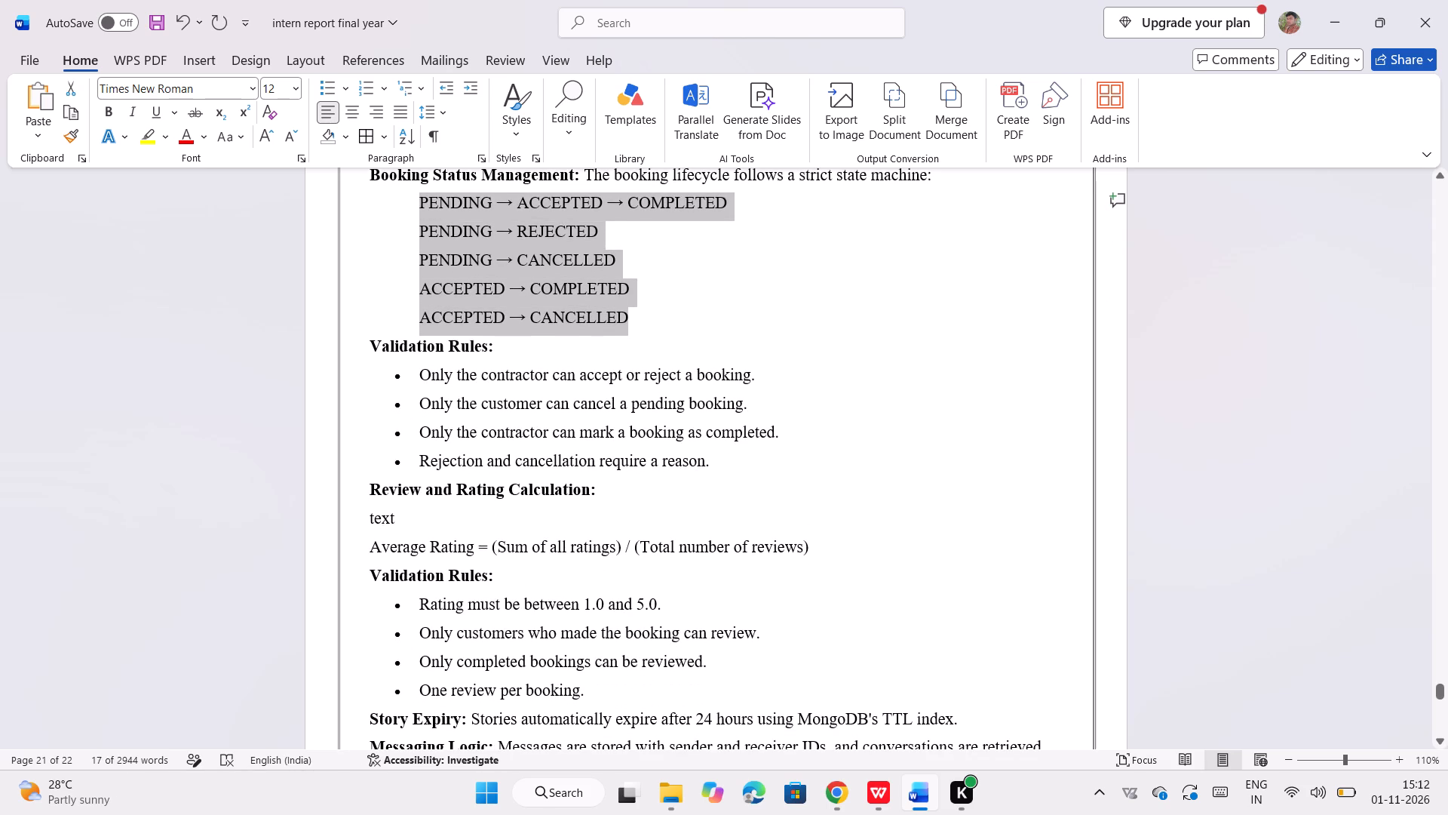
{"action": "left_click", "coordinate": [473, 380]}
{"action": "scroll", "coordinate": [397, 350], "scroll_direction": "up", "scroll_amount": 1}
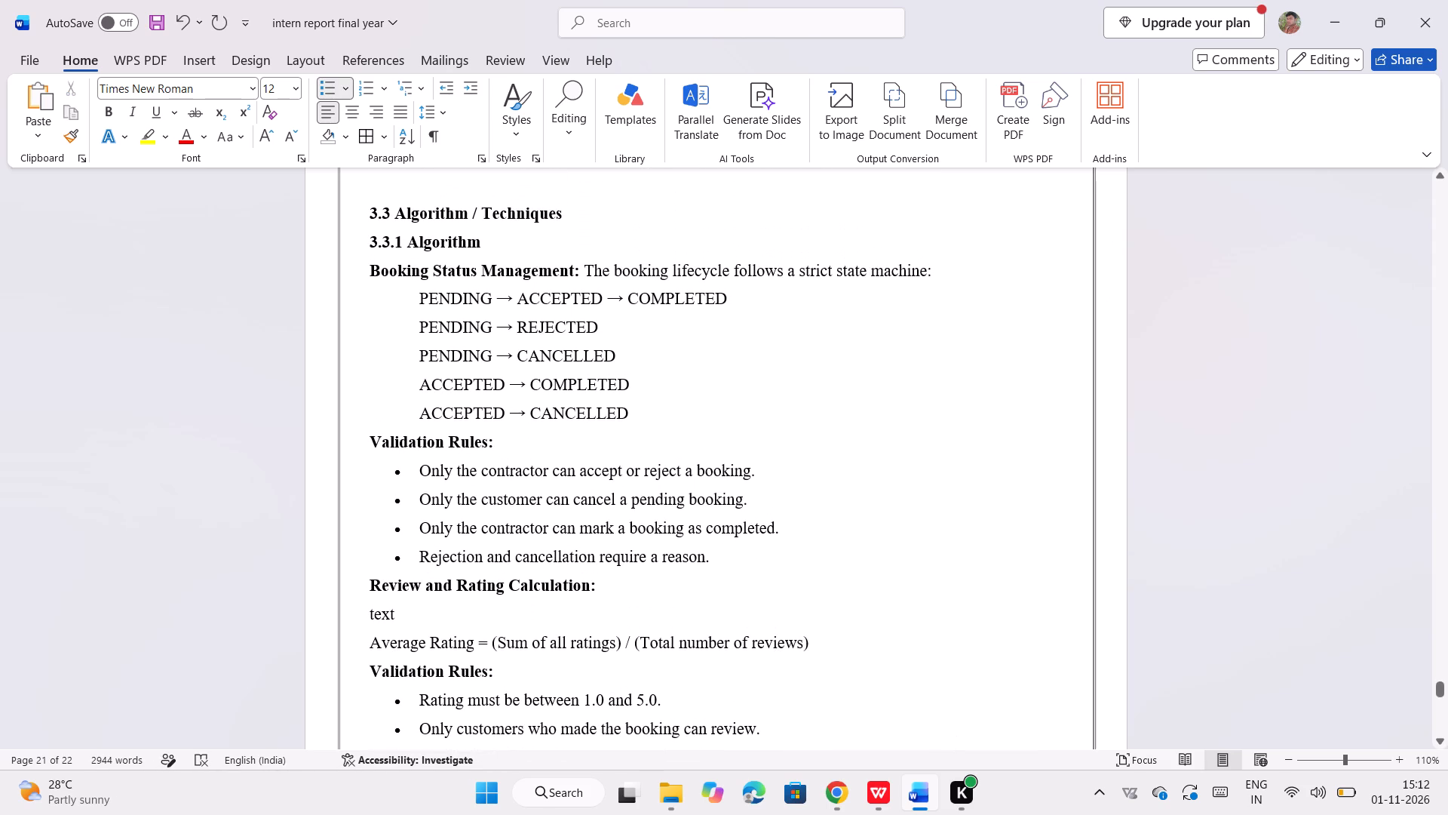
{"action": "left_click", "coordinate": [373, 269]}
{"action": "left_click", "coordinate": [322, 87]}
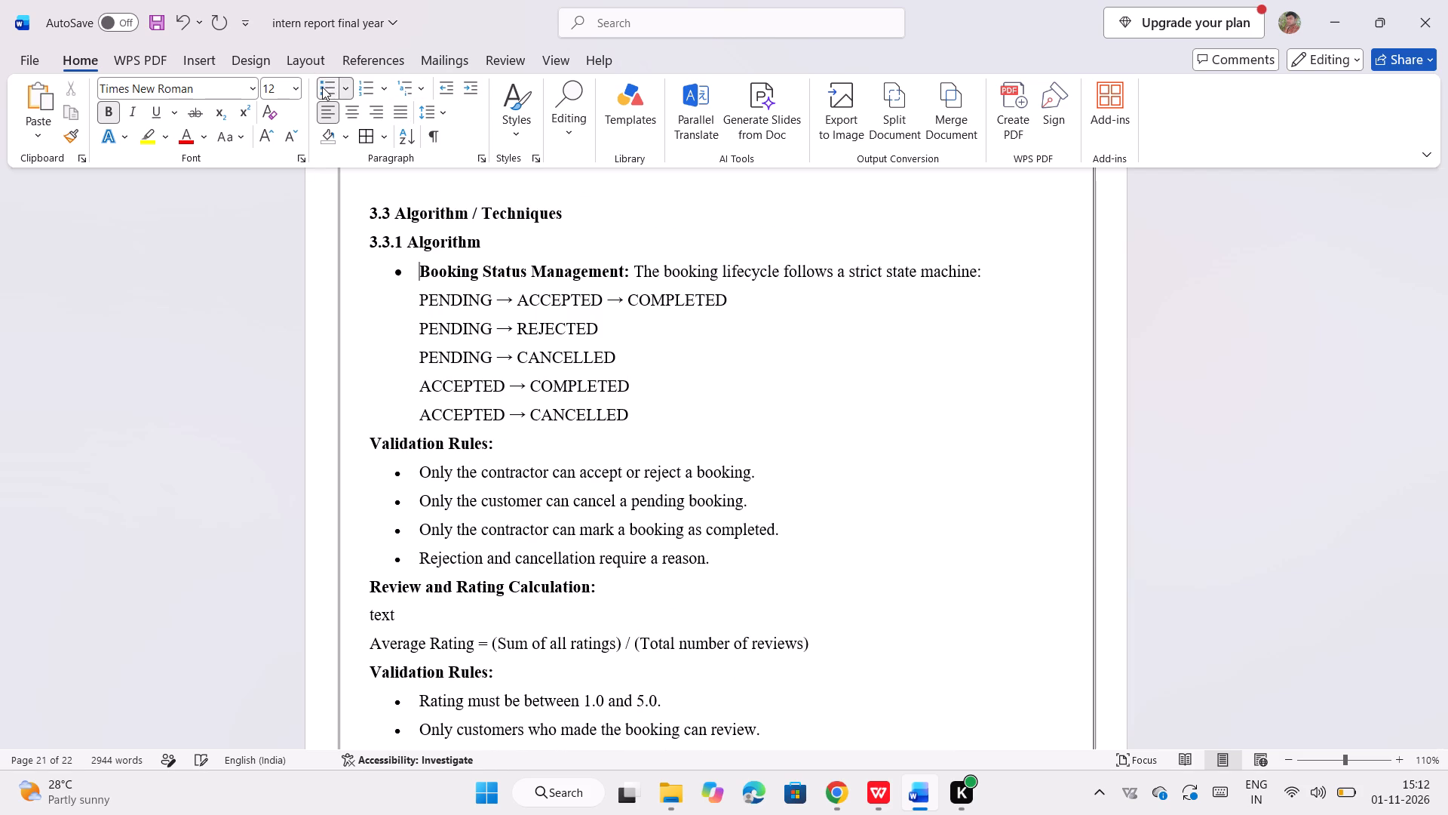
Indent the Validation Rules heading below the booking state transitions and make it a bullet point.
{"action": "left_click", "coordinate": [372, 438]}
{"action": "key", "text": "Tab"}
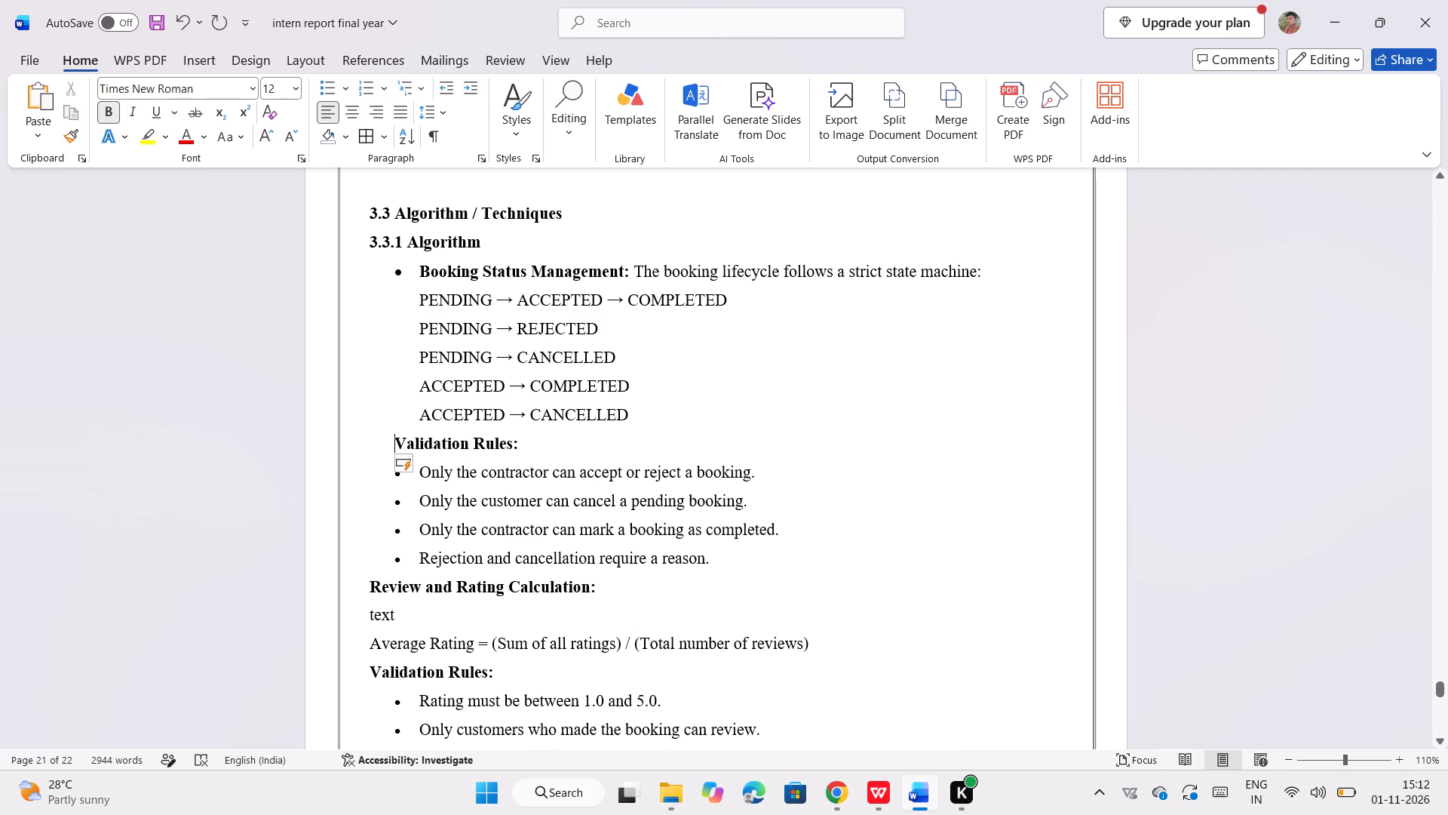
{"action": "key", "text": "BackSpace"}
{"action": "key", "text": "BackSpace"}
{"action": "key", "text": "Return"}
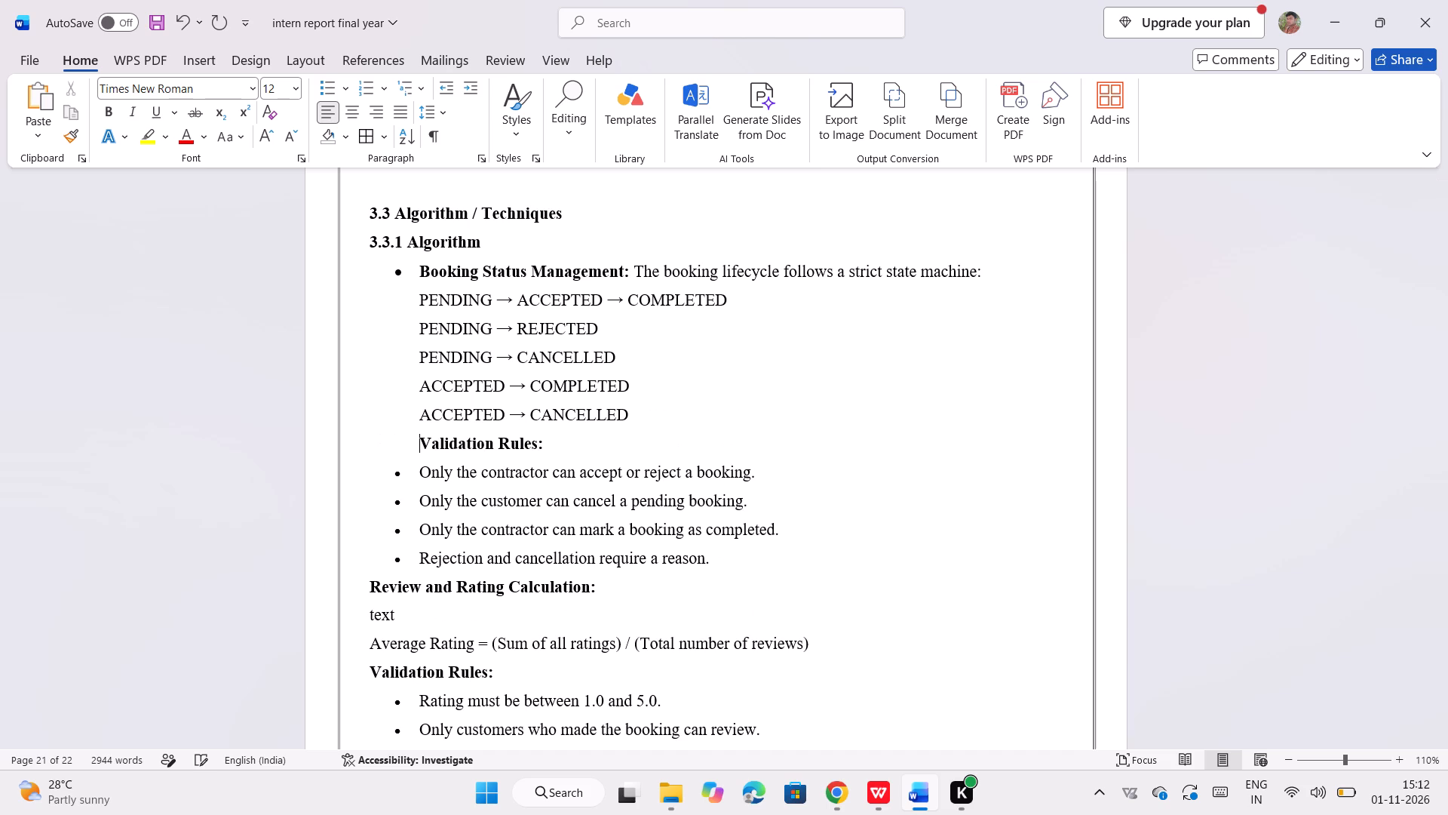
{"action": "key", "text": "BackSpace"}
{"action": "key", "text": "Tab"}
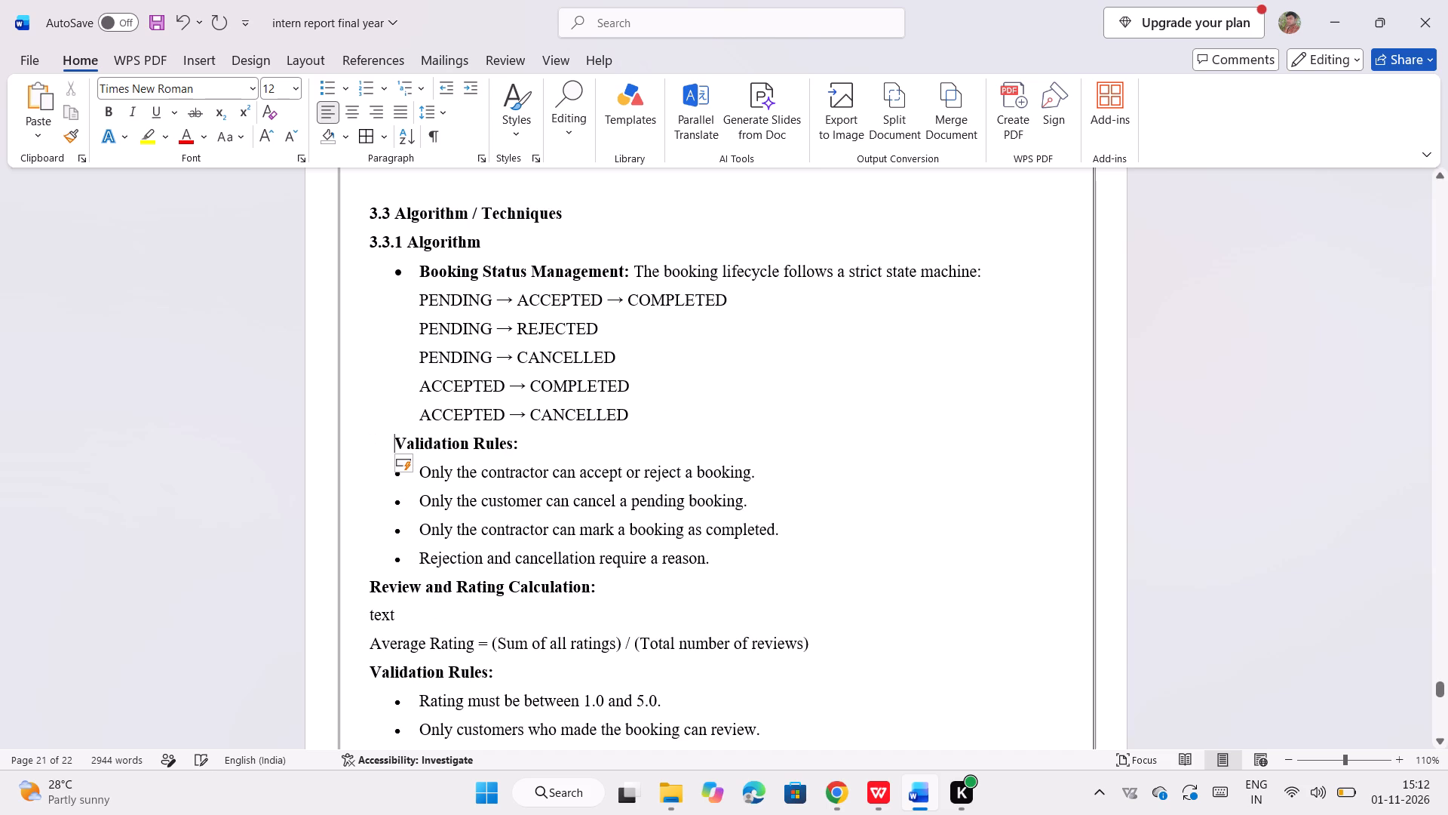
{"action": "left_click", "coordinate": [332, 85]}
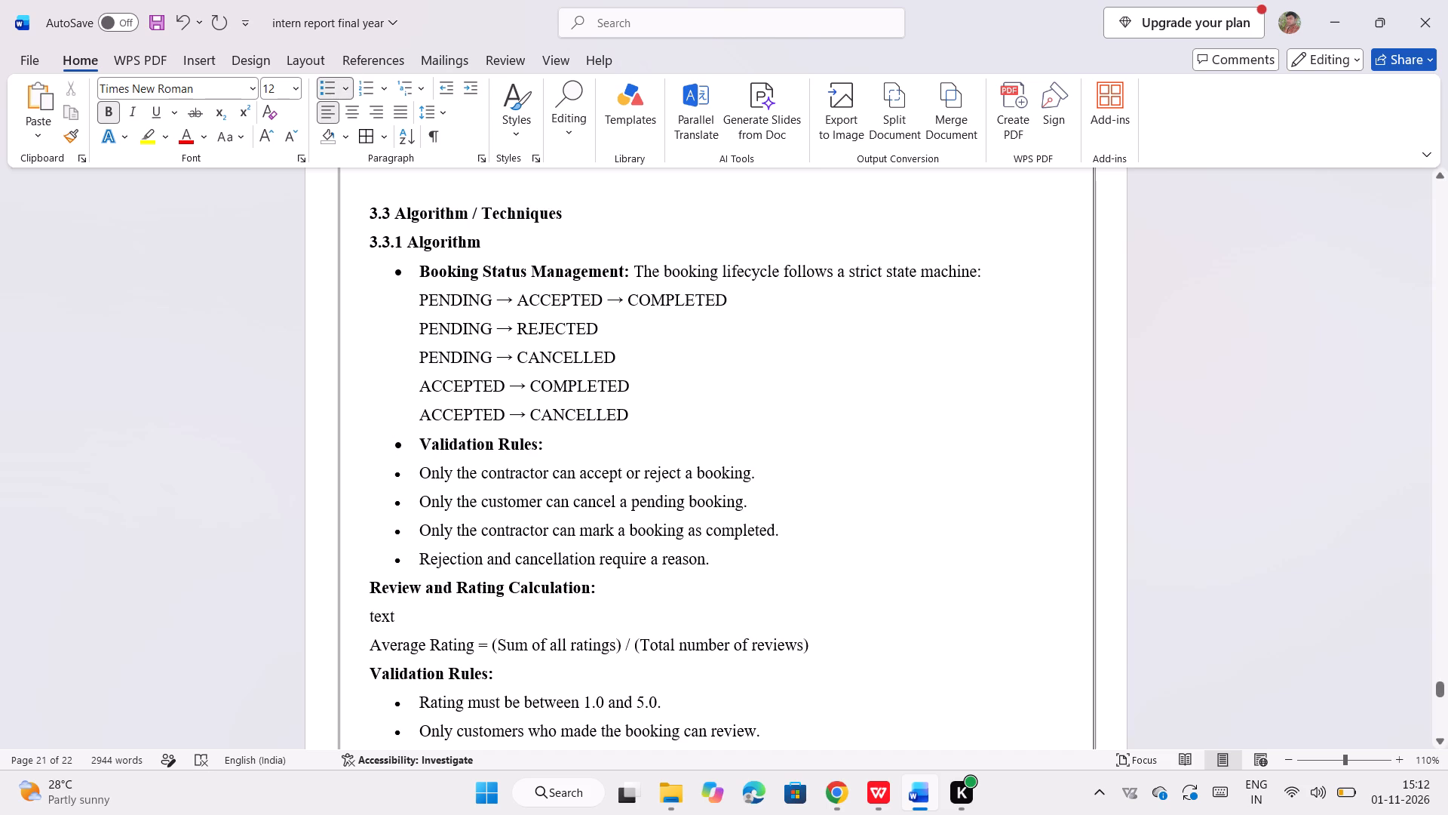
Convert the four booking validation rules, starting with "Only the contractor can accept or reject a booking", into a numbered list.
{"action": "left_click", "coordinate": [392, 476]}
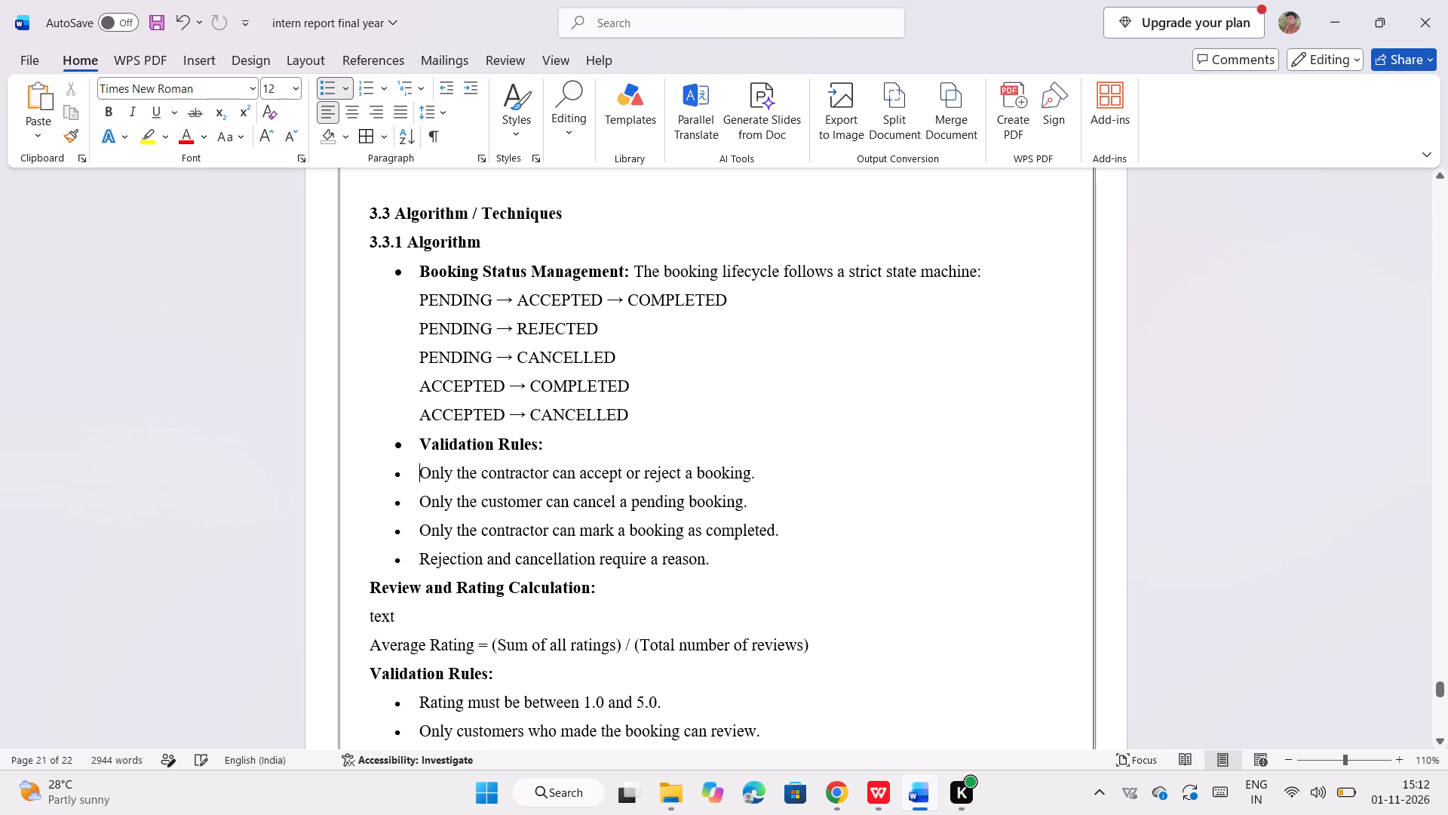
{"action": "left_click", "coordinate": [394, 476]}
{"action": "left_click", "coordinate": [363, 85]}
Make the Review and Rating Calculation heading a bullet point.
{"action": "scroll", "coordinate": [438, 591], "scroll_direction": "down", "scroll_amount": 1}
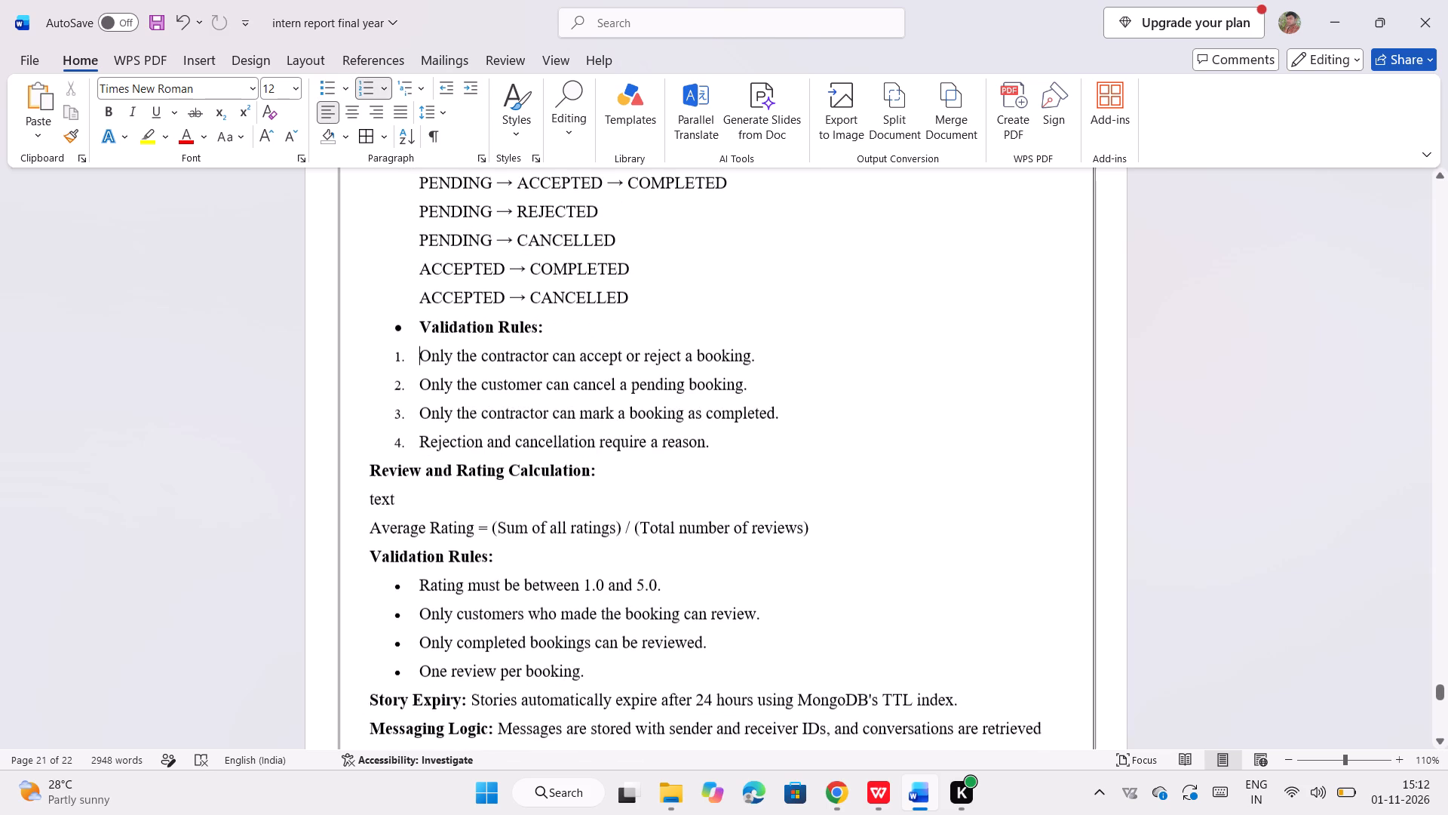
{"action": "left_click", "coordinate": [370, 471]}
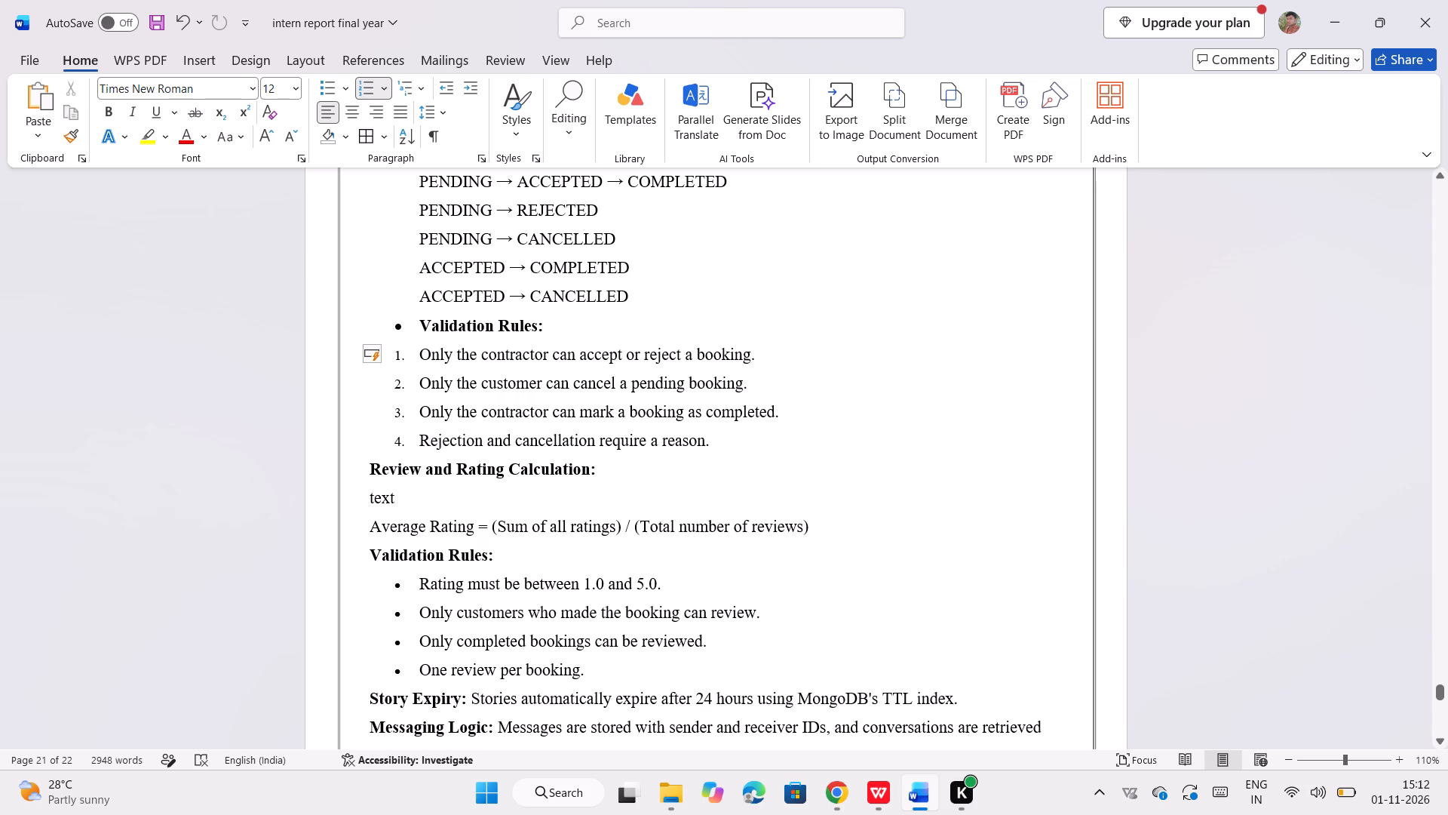
{"action": "key", "text": "Tab"}
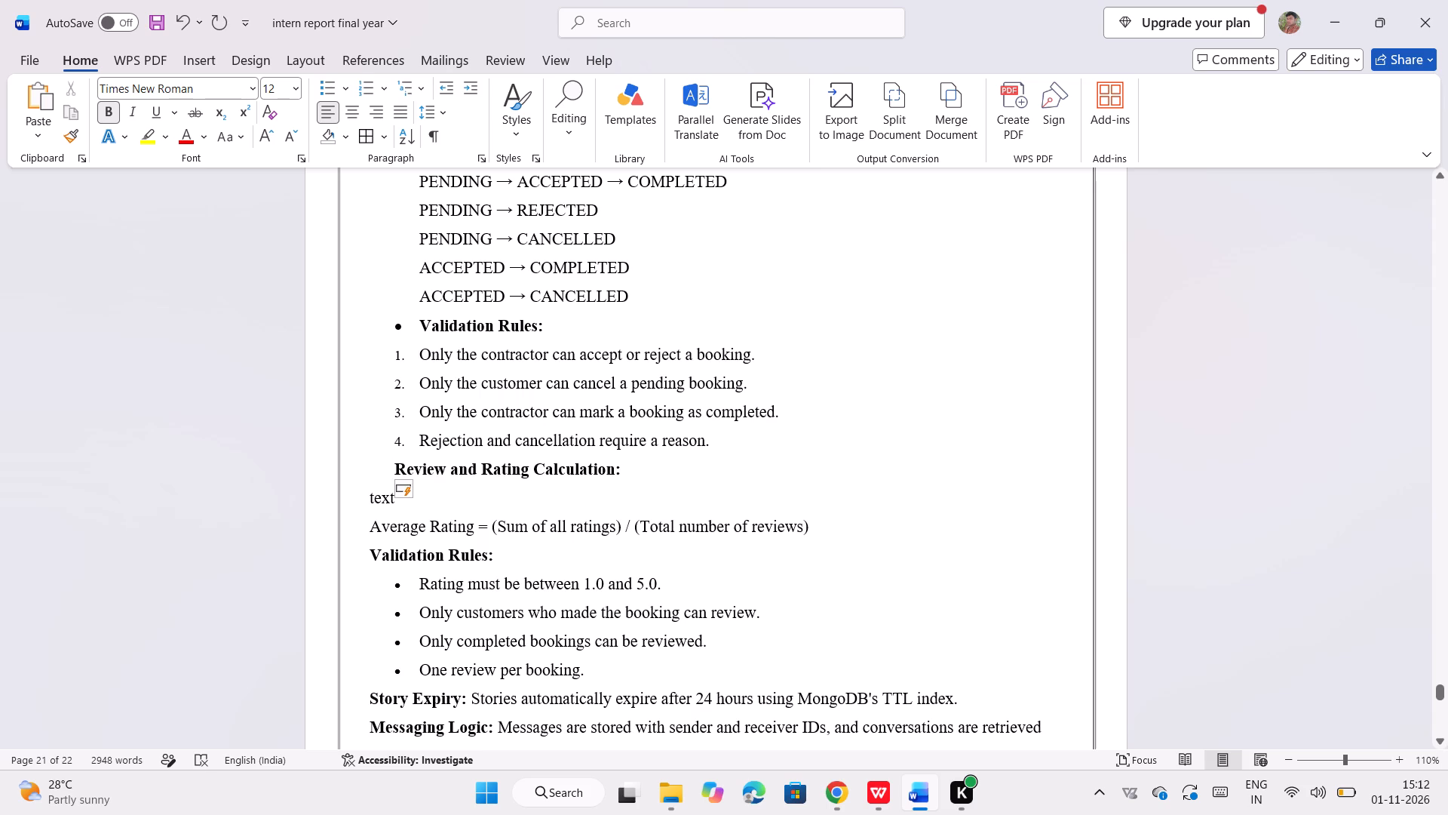
{"action": "left_click", "coordinate": [328, 89]}
Delete the stray "text" line below the Review and Rating Calculation heading.
{"action": "left_click", "coordinate": [366, 501]}
{"action": "key", "text": "Right"}
{"action": "key", "text": "Right"}
{"action": "key", "text": "Right"}
{"action": "key", "text": "Right"}
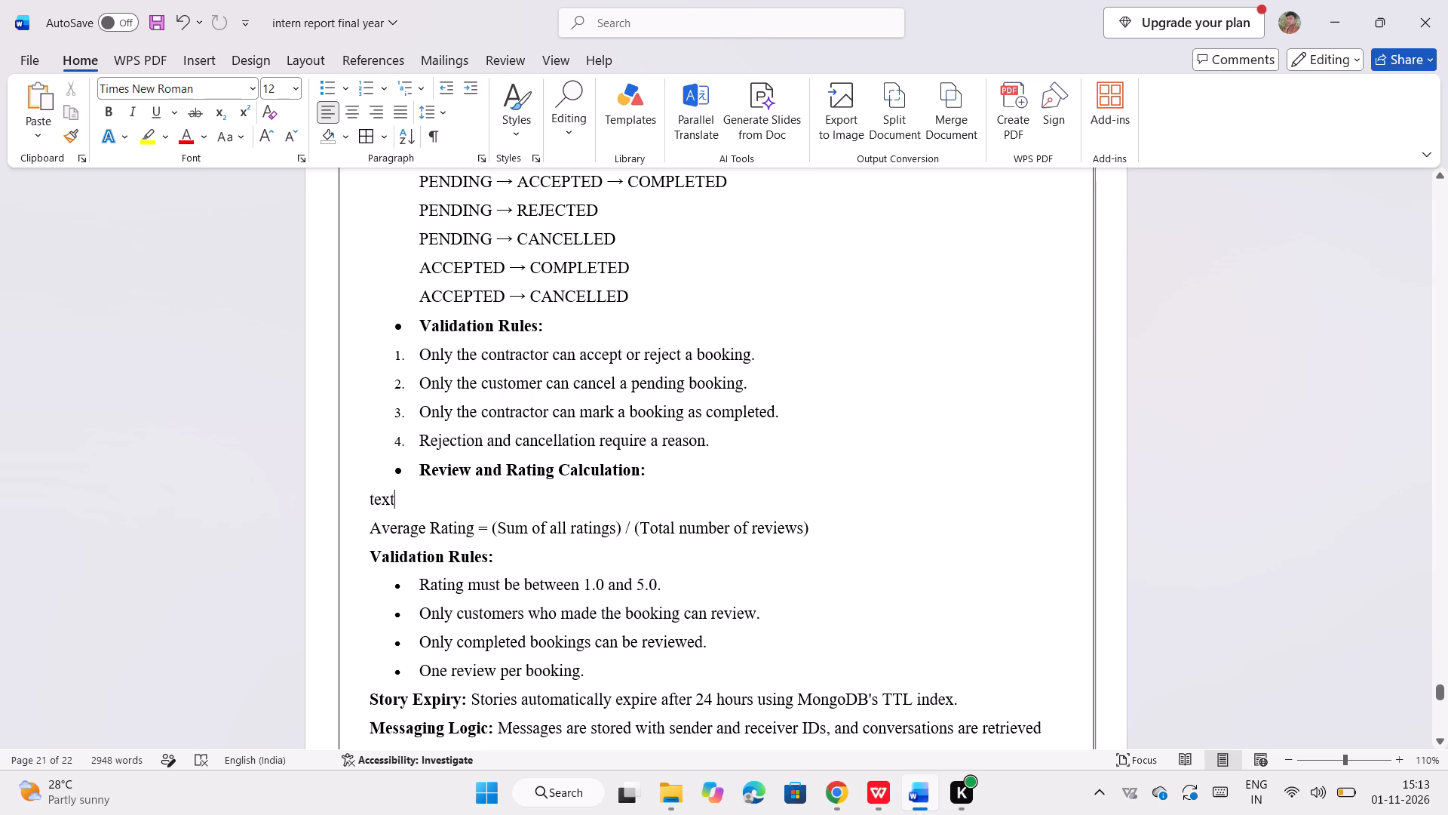
{"action": "key", "text": "BackSpace"}
{"action": "key", "text": "BackSpace"}
{"action": "key", "text": "BackSpace"}
{"action": "key", "text": "BackSpace"}
{"action": "key", "text": "BackSpace"}
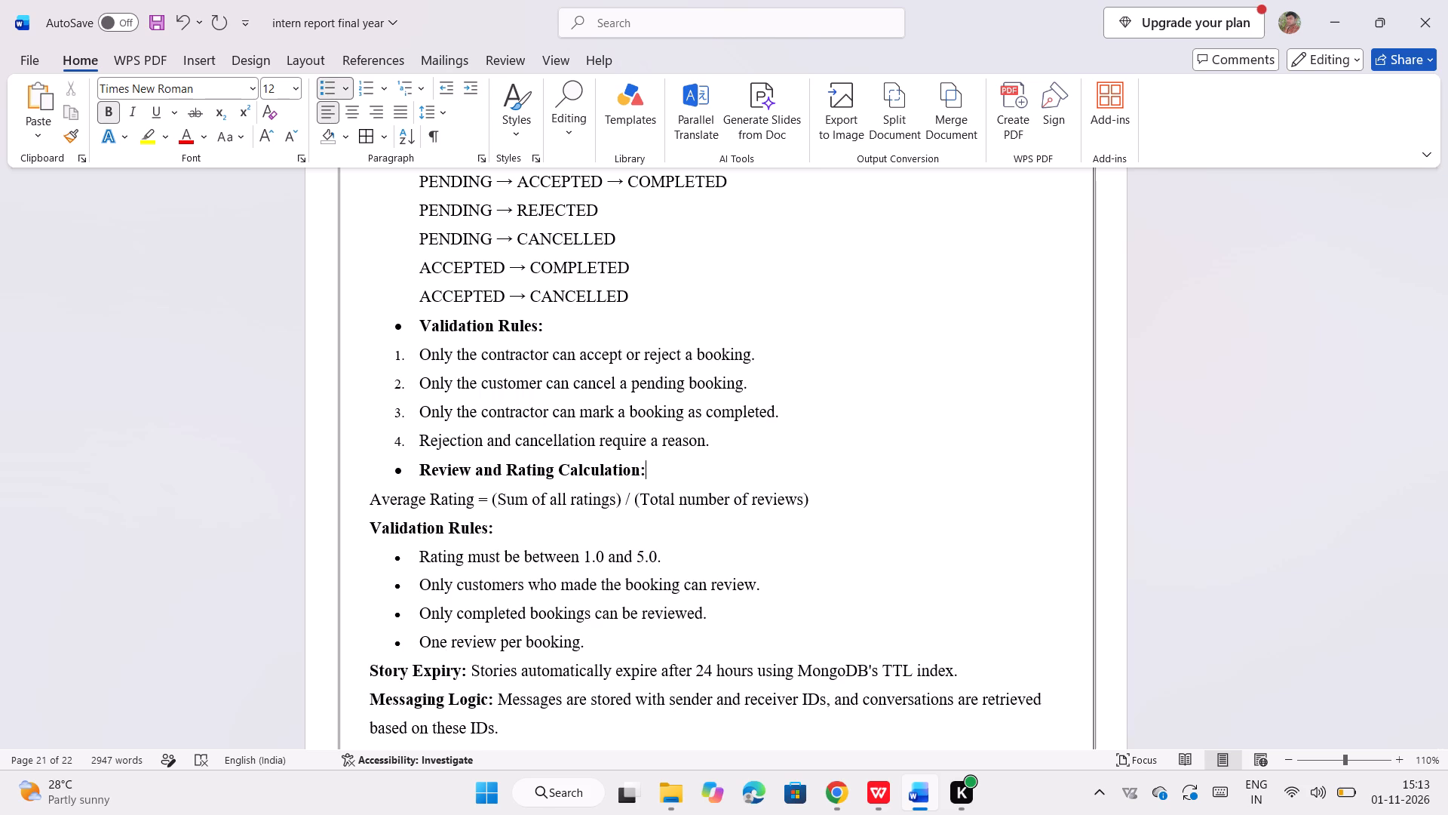
Indent the Average Rating formula line by one level.
{"action": "left_click", "coordinate": [368, 494]}
{"action": "key", "text": "Tab"}
{"action": "key", "text": "Tab"}
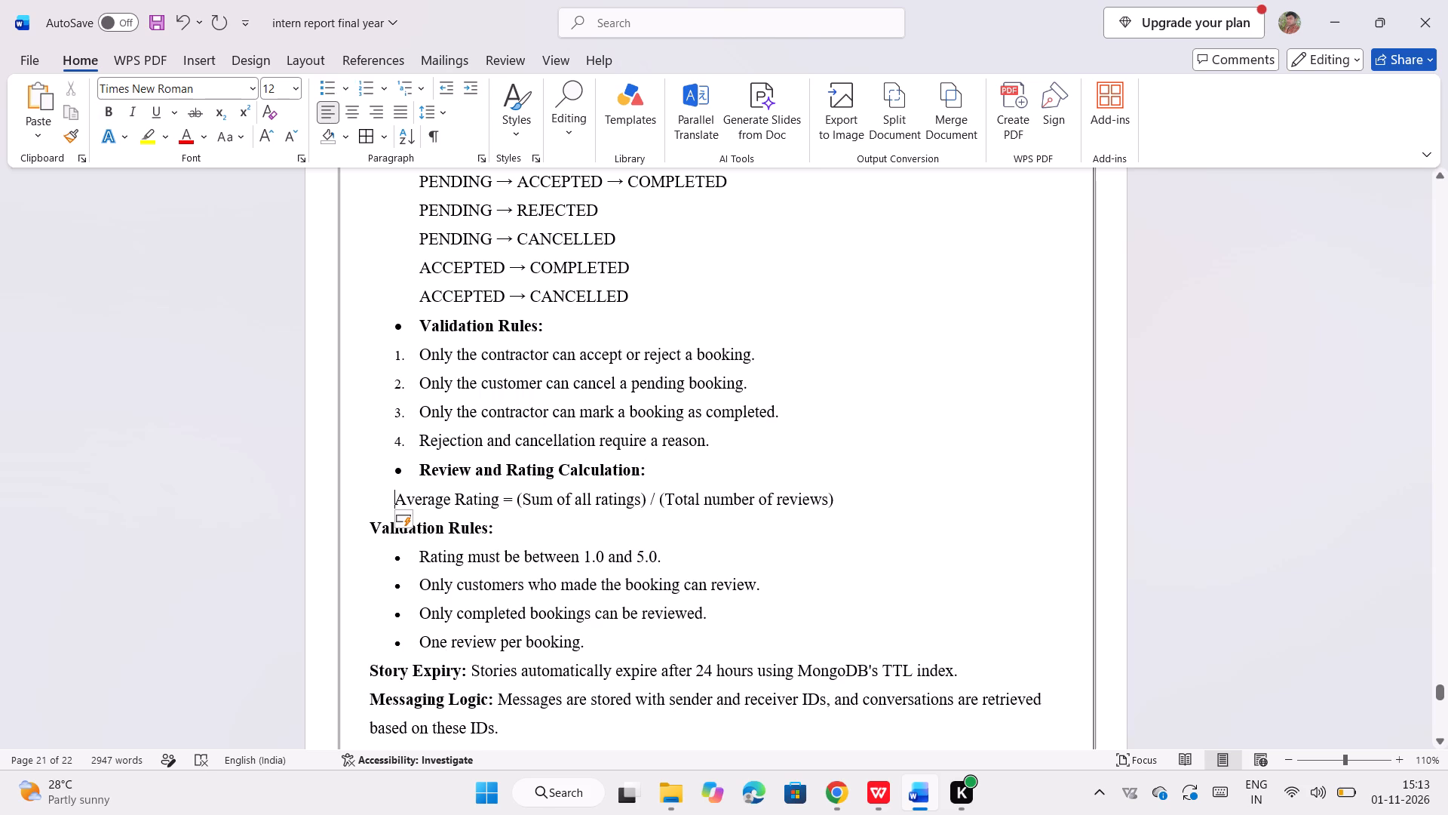
Make the Validation Rules heading below the Average Rating formula a solid round bullet point.
{"action": "left_click", "coordinate": [372, 530]}
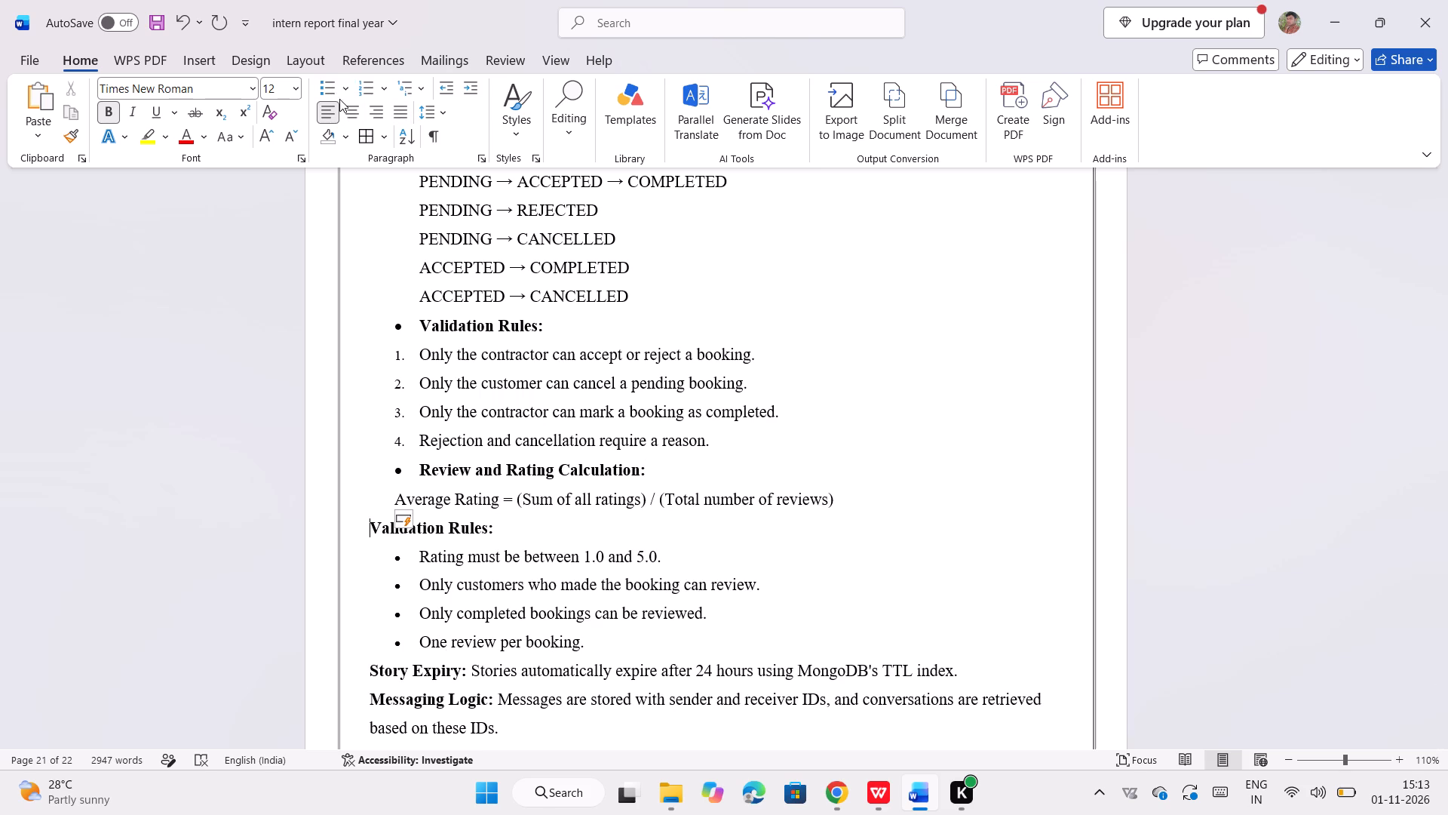
{"action": "left_click", "coordinate": [341, 88]}
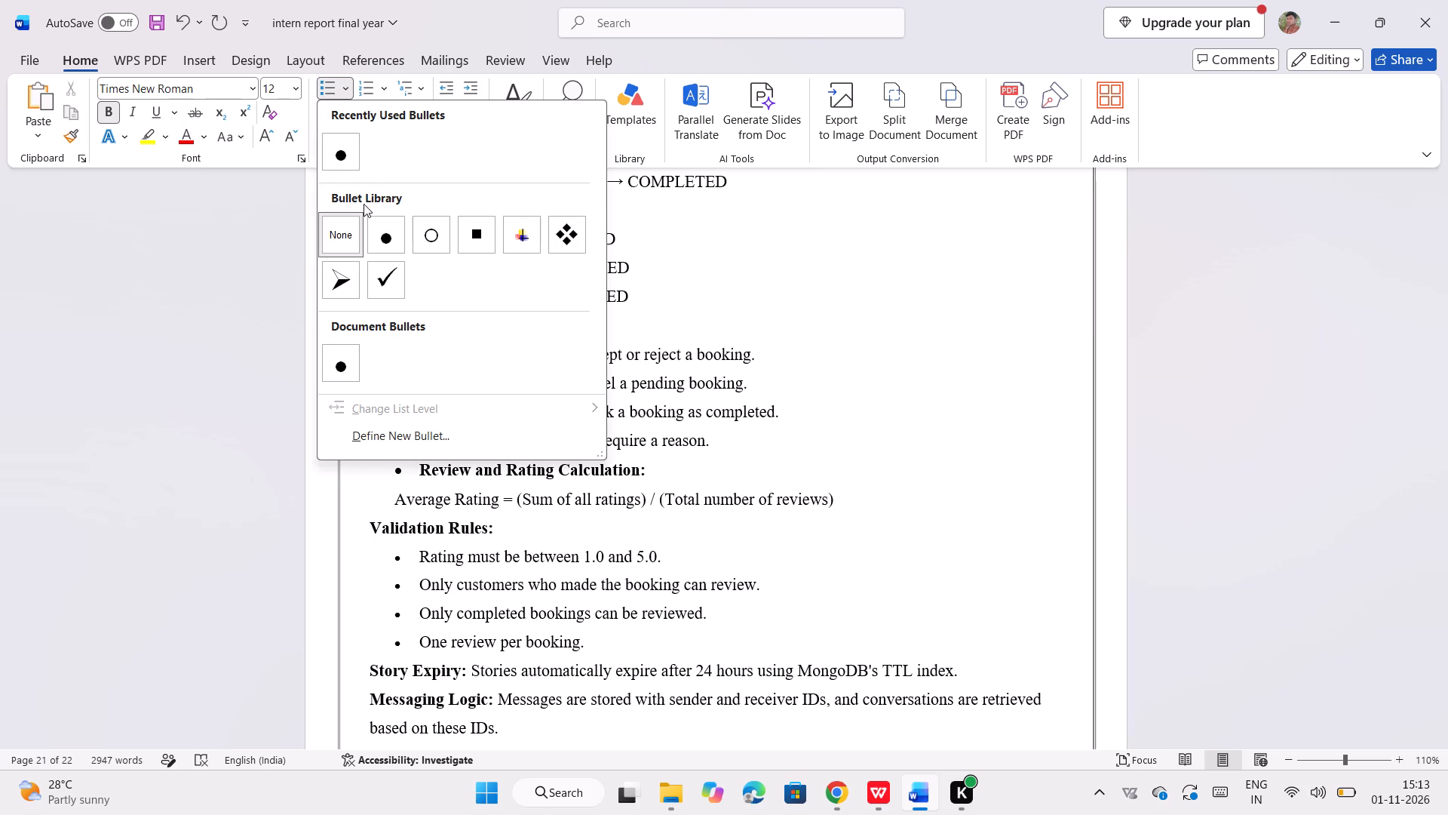
{"action": "left_click", "coordinate": [343, 161]}
Remove the bullet from the Validation Rules heading below the booking state transitions and indent the heading by one level.
{"action": "scroll", "coordinate": [374, 319], "scroll_direction": "up", "scroll_amount": 1}
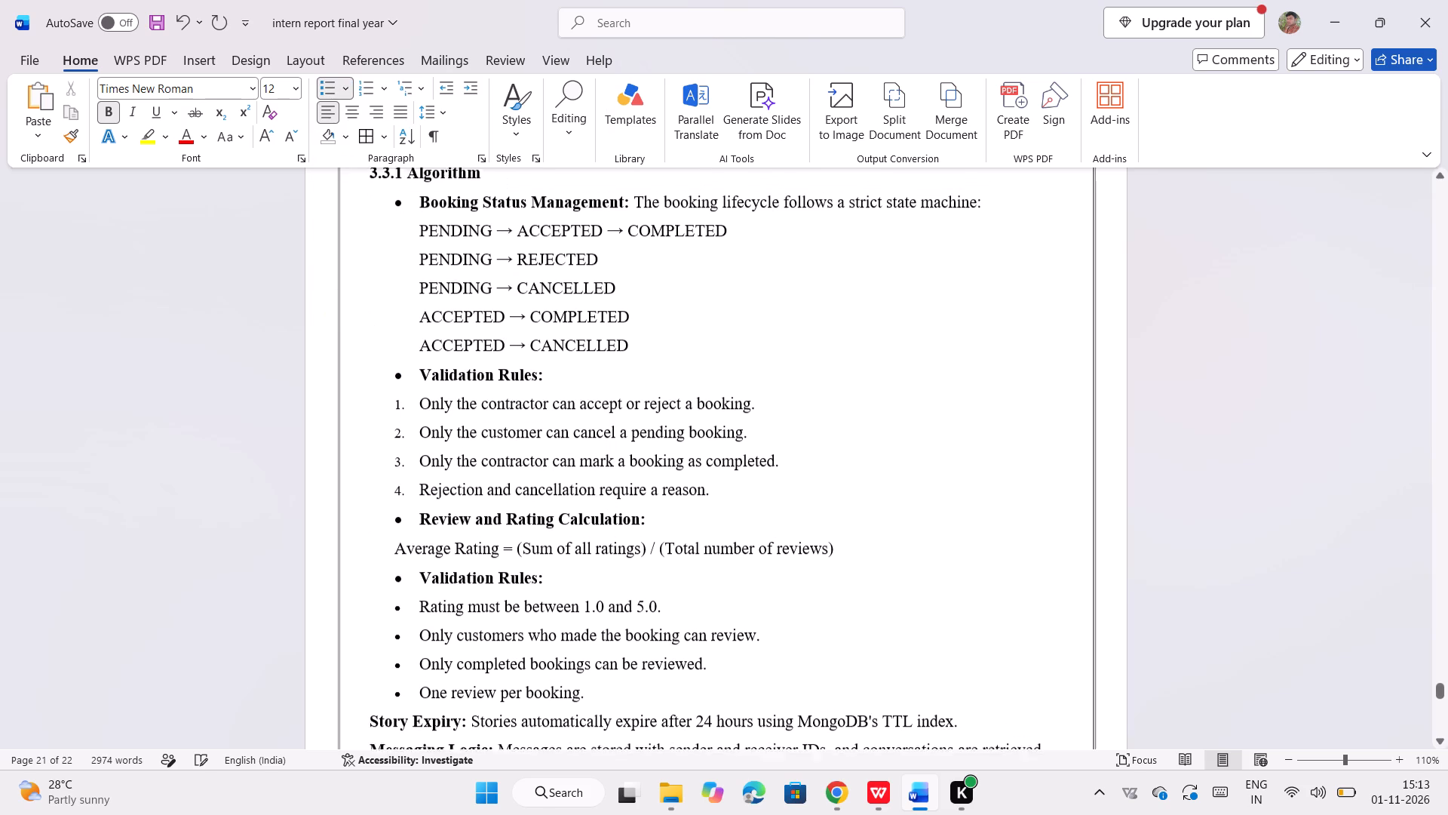
{"action": "scroll", "coordinate": [374, 319], "scroll_direction": "up", "scroll_amount": 1}
{"action": "scroll", "coordinate": [450, 433], "scroll_direction": "down", "scroll_amount": 1}
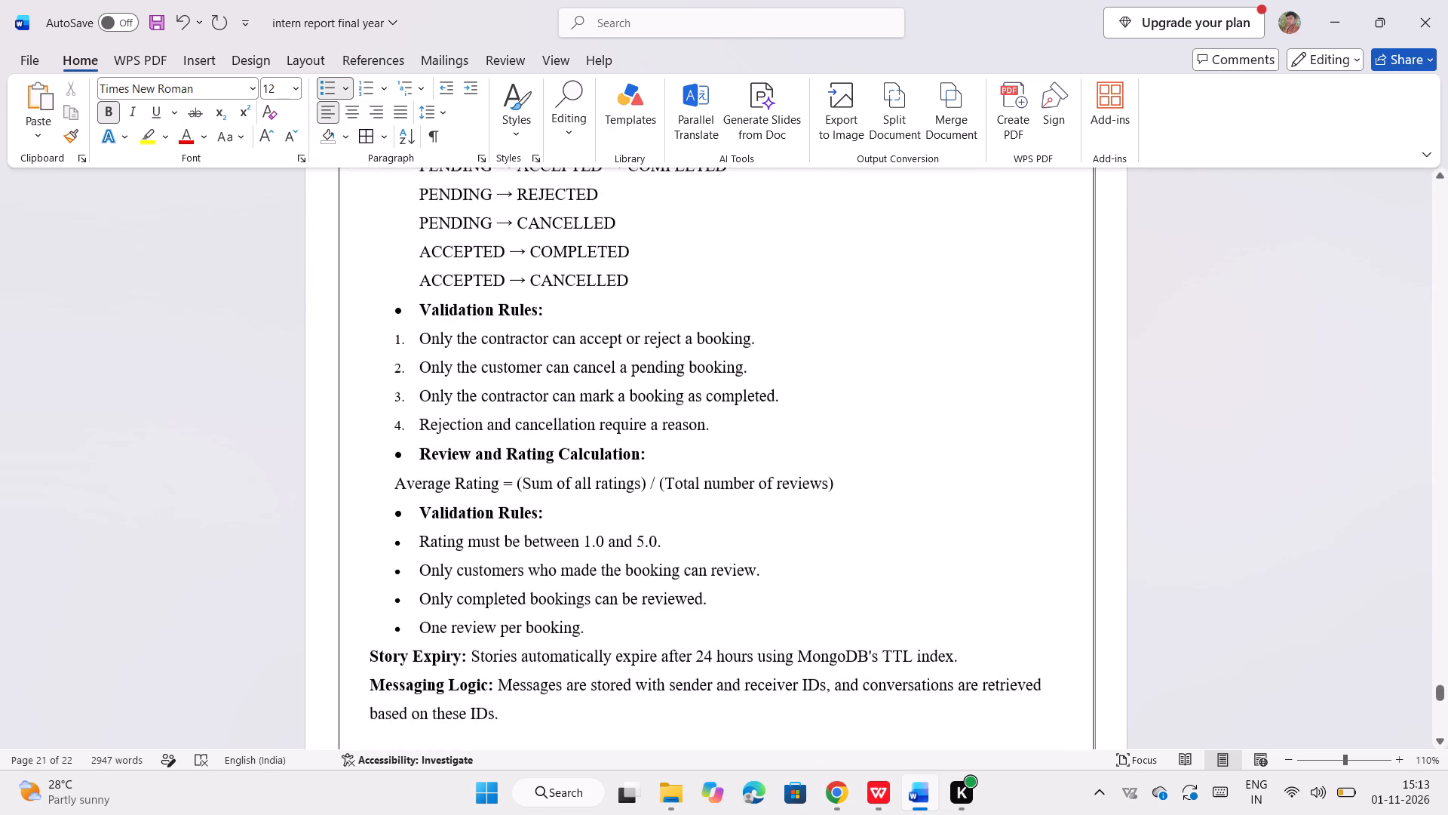
{"action": "scroll", "coordinate": [450, 433], "scroll_direction": "down", "scroll_amount": 1}
{"action": "scroll", "coordinate": [450, 433], "scroll_direction": "up", "scroll_amount": 1}
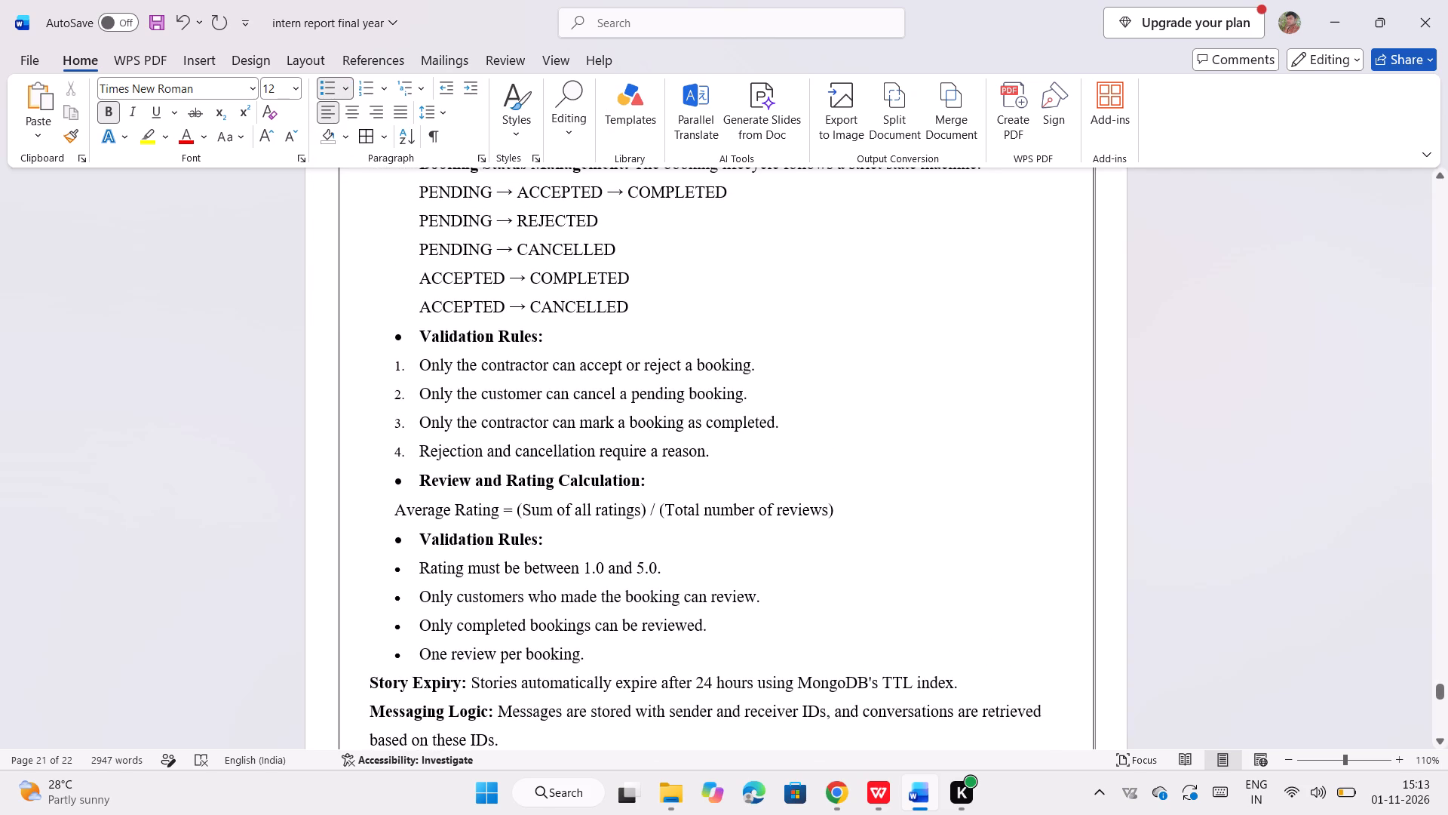
{"action": "scroll", "coordinate": [450, 433], "scroll_direction": "up", "scroll_amount": 1}
{"action": "left_click", "coordinate": [419, 409]}
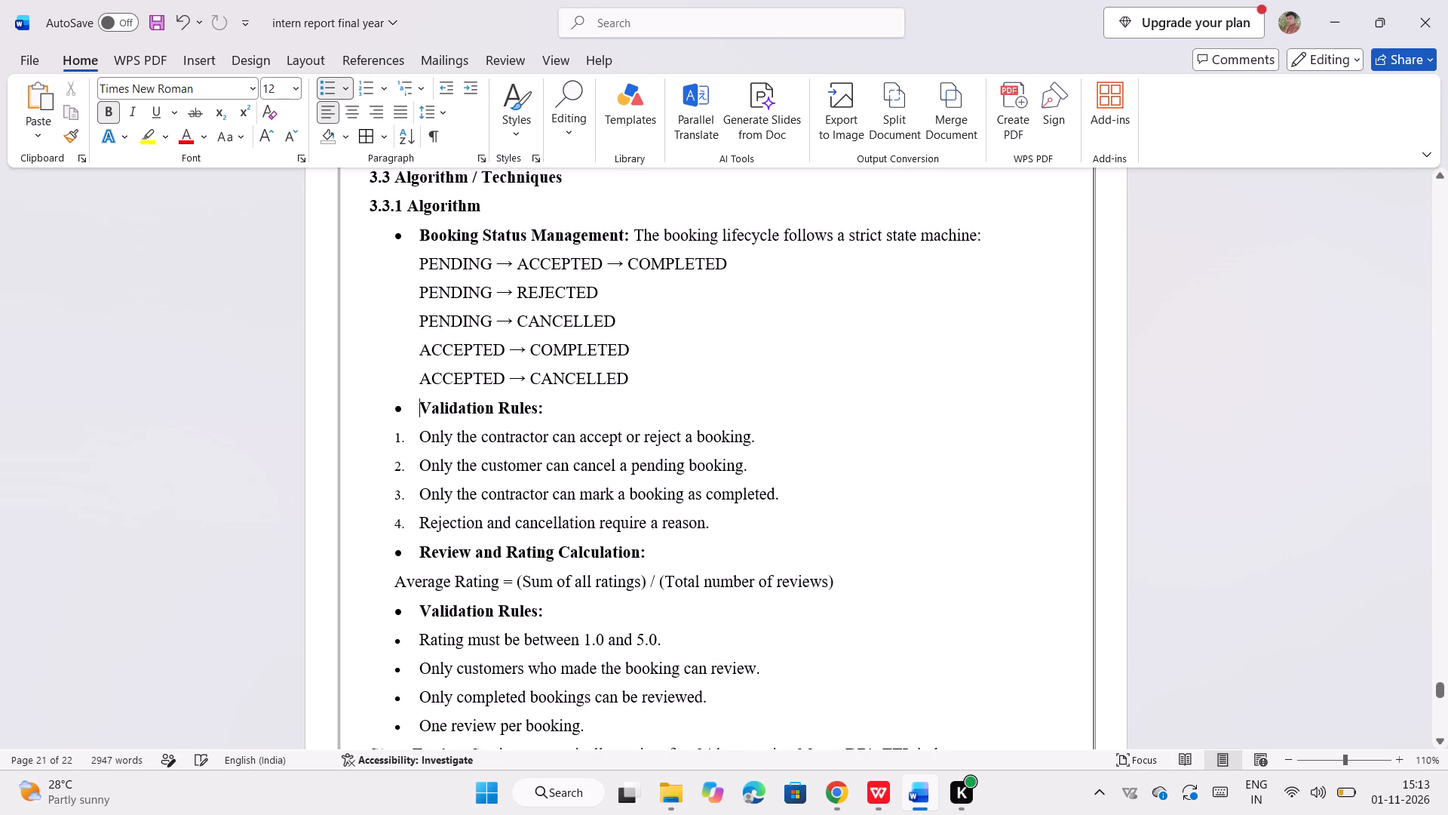
{"action": "key", "text": "BackSpace"}
{"action": "key", "text": "BackSpace"}
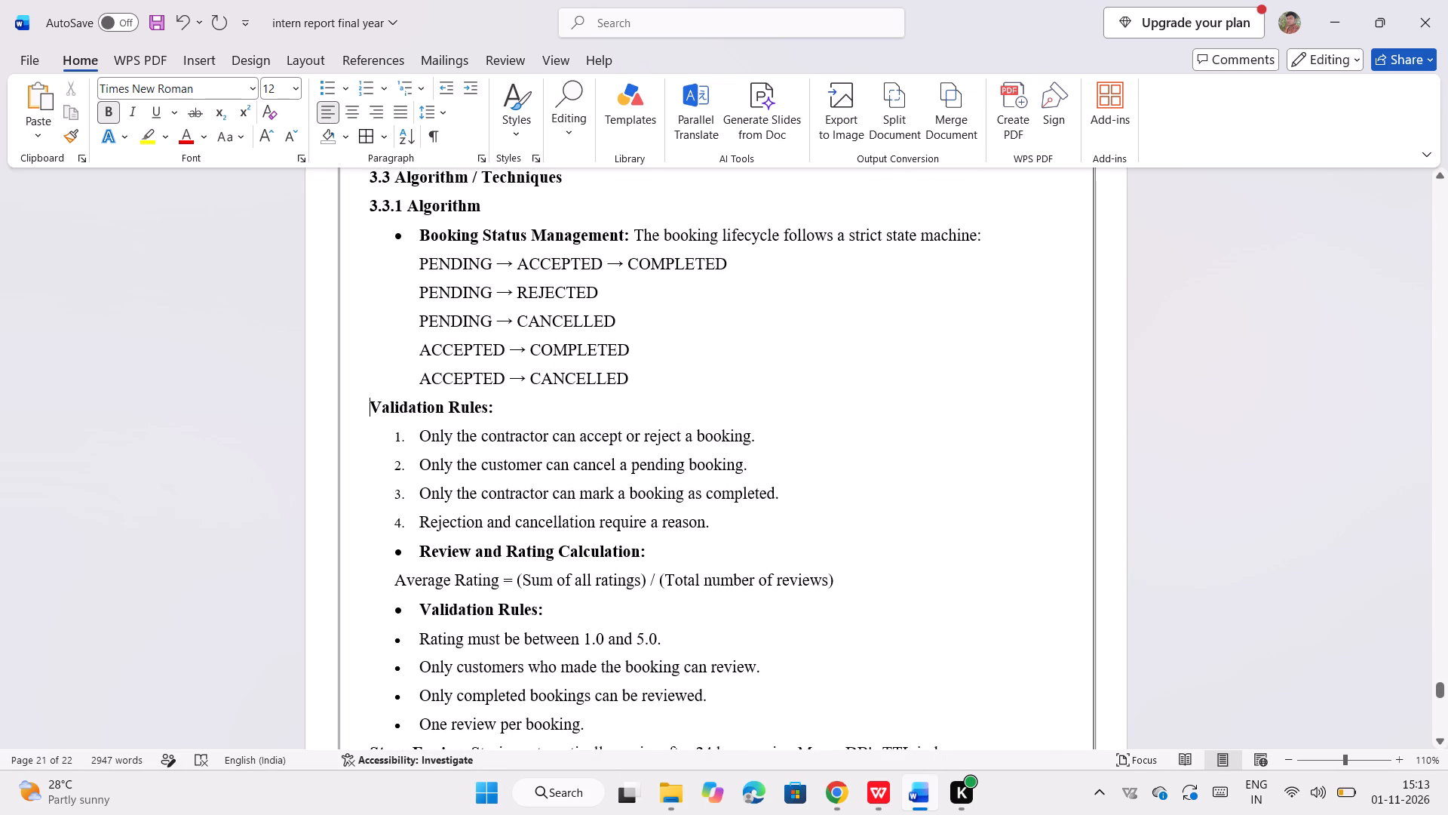
{"action": "key", "text": "Tab"}
Convert the four review validation rules, from "Rating must be between 1.0 and 5.0" to "One review per booking", into a numbered list.
{"action": "scroll", "coordinate": [419, 409], "scroll_direction": "down", "scroll_amount": 1}
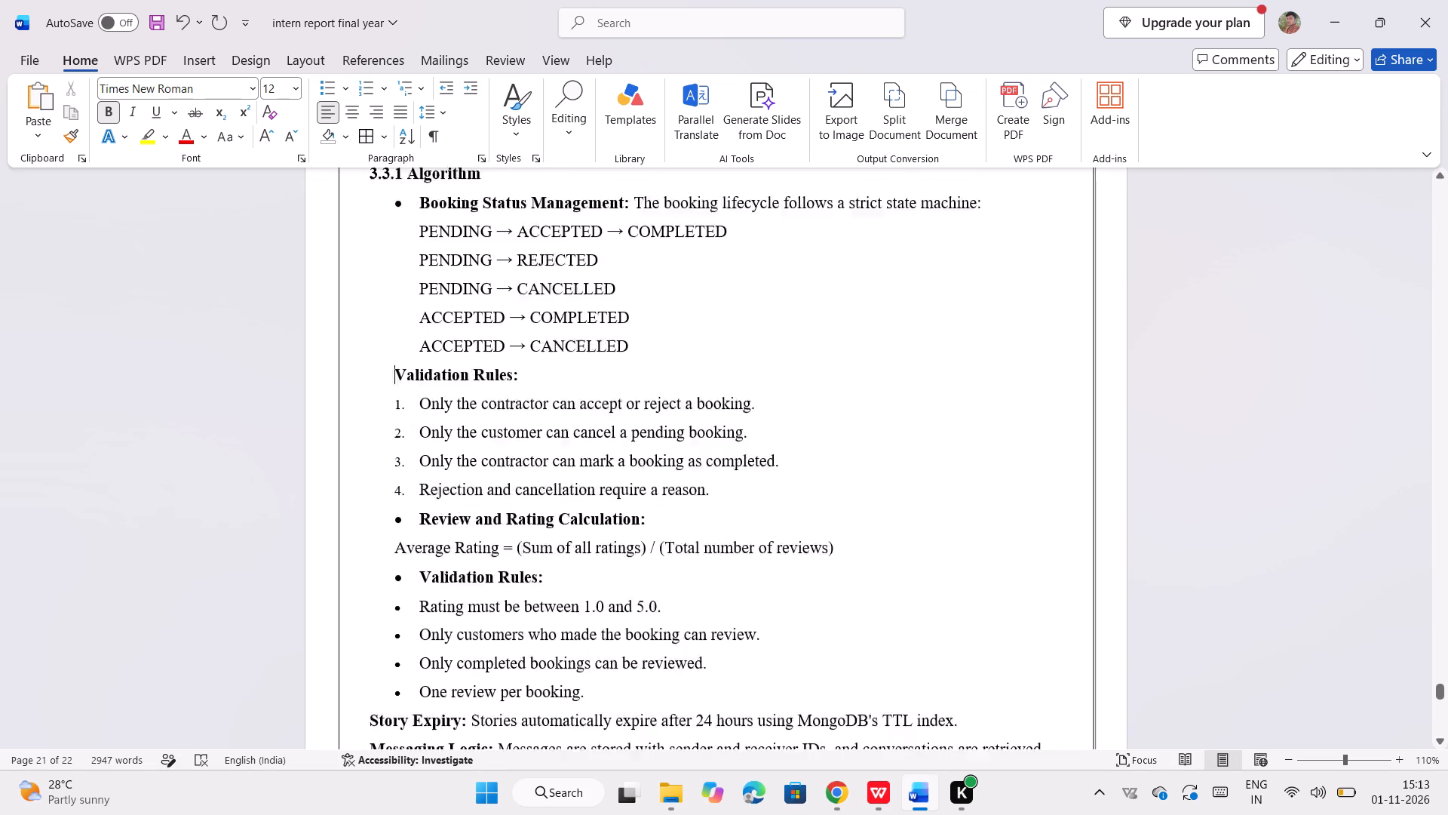
{"action": "scroll", "coordinate": [419, 409], "scroll_direction": "down", "scroll_amount": 2}
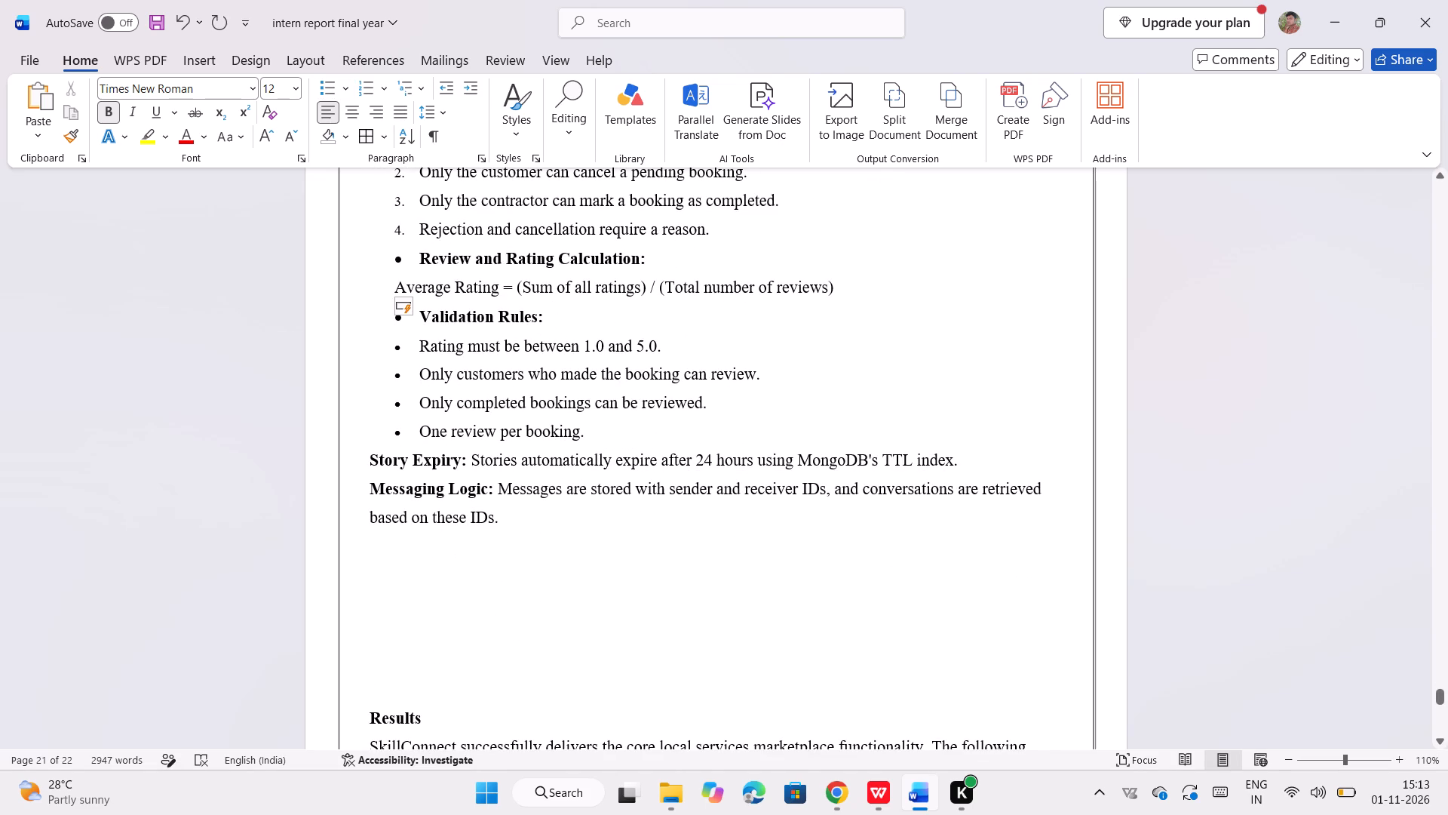
{"action": "left_click", "coordinate": [399, 352]}
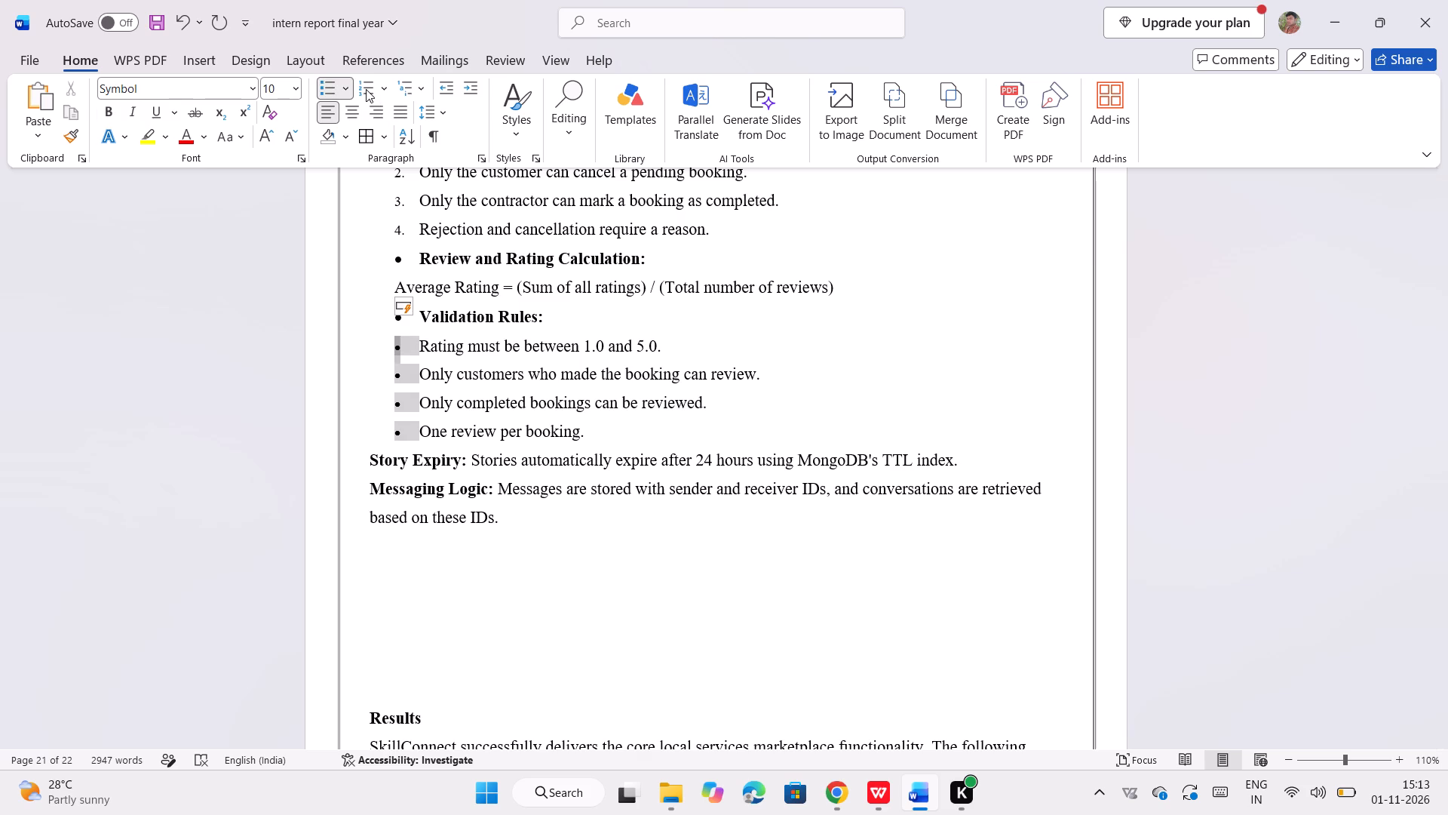
{"action": "left_click", "coordinate": [366, 89]}
Make the Story Expiry and Messaging Logic paragraphs bullet points.
{"action": "scroll", "coordinate": [410, 436], "scroll_direction": "down", "scroll_amount": 1}
{"action": "scroll", "coordinate": [410, 436], "scroll_direction": "up", "scroll_amount": 1}
{"action": "left_click", "coordinate": [373, 458]}
{"action": "key", "text": "Tab"}
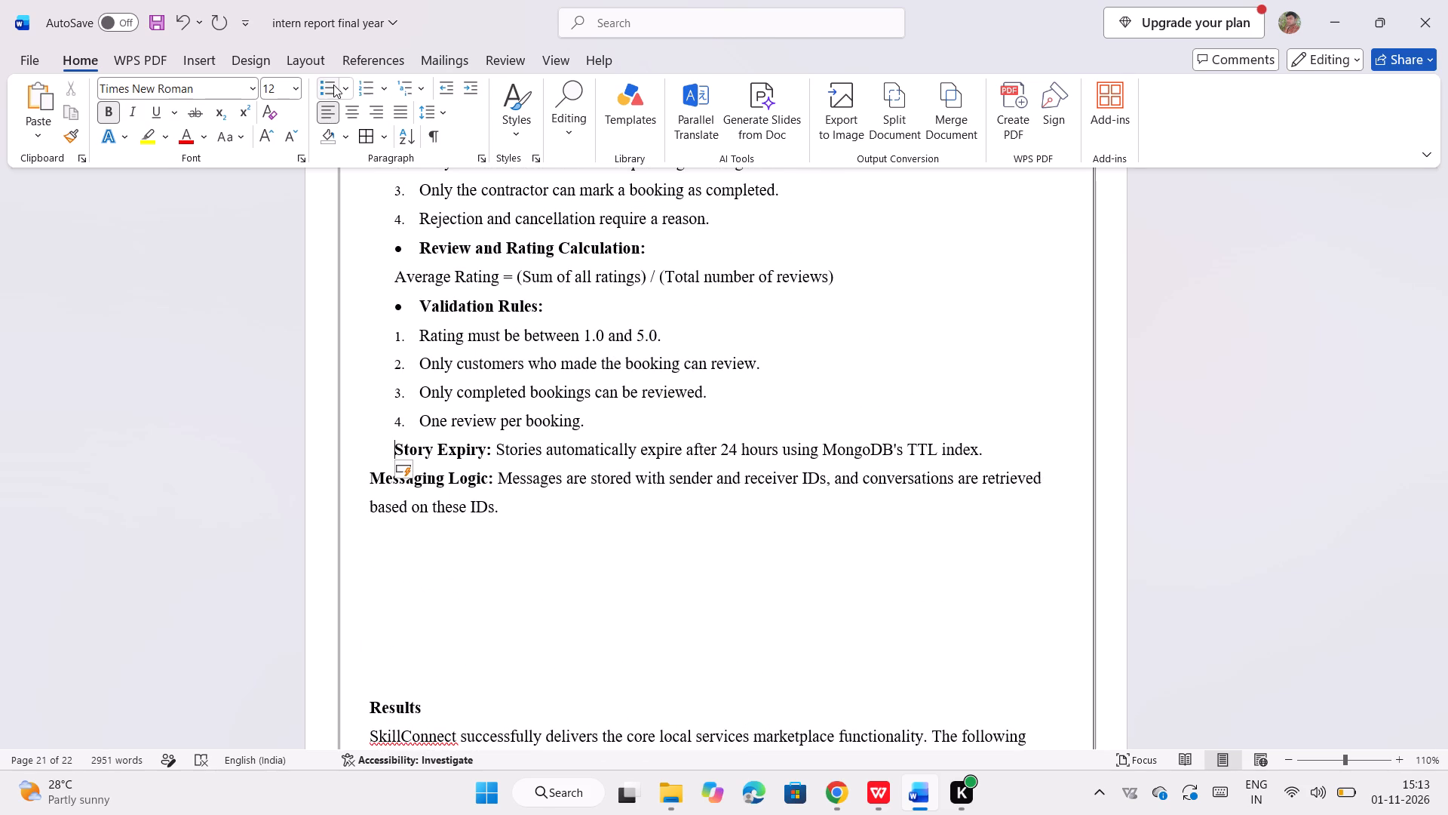
{"action": "left_click", "coordinate": [332, 85]}
{"action": "left_click", "coordinate": [373, 482]}
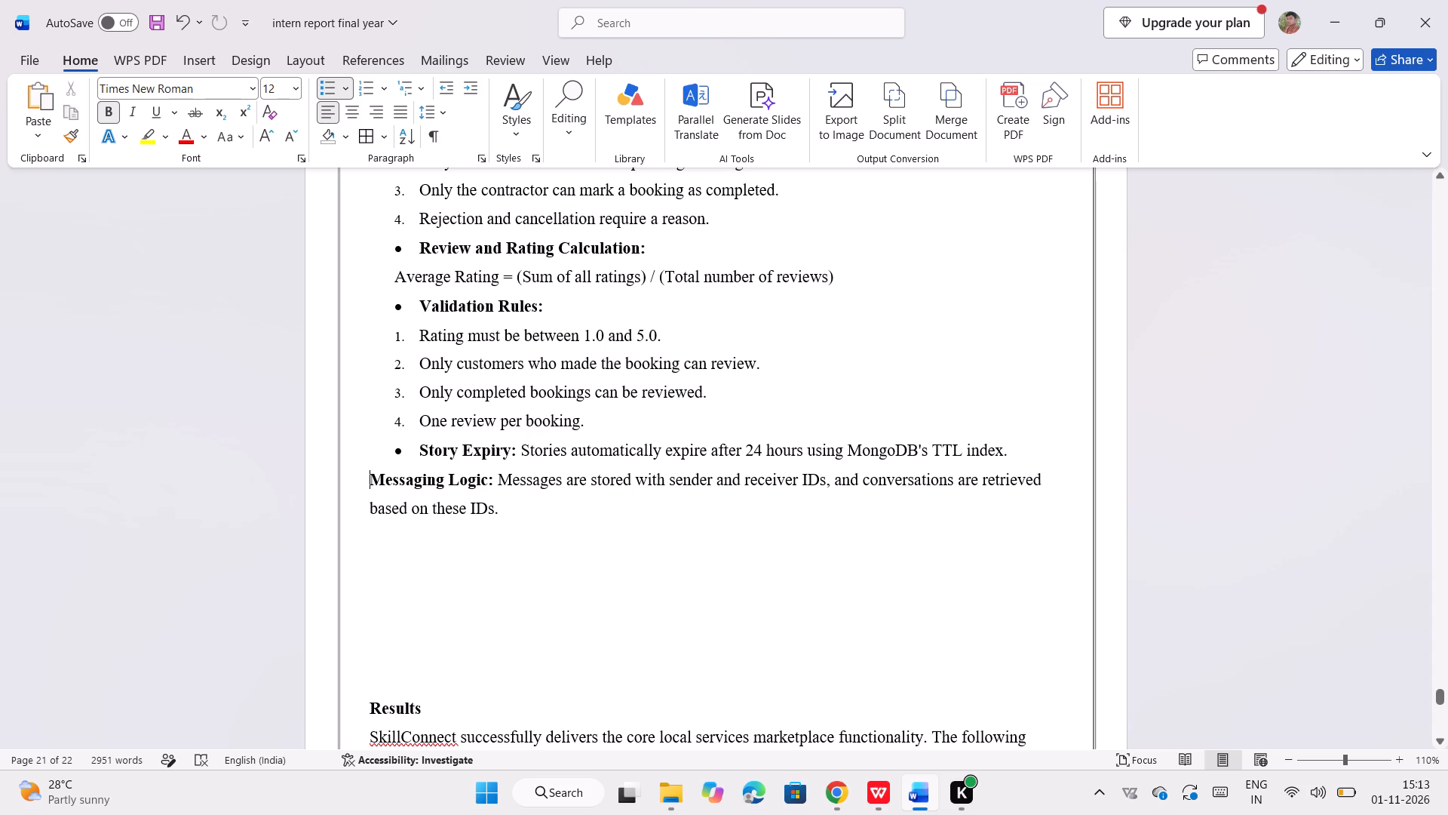
{"action": "left_click", "coordinate": [328, 86]}
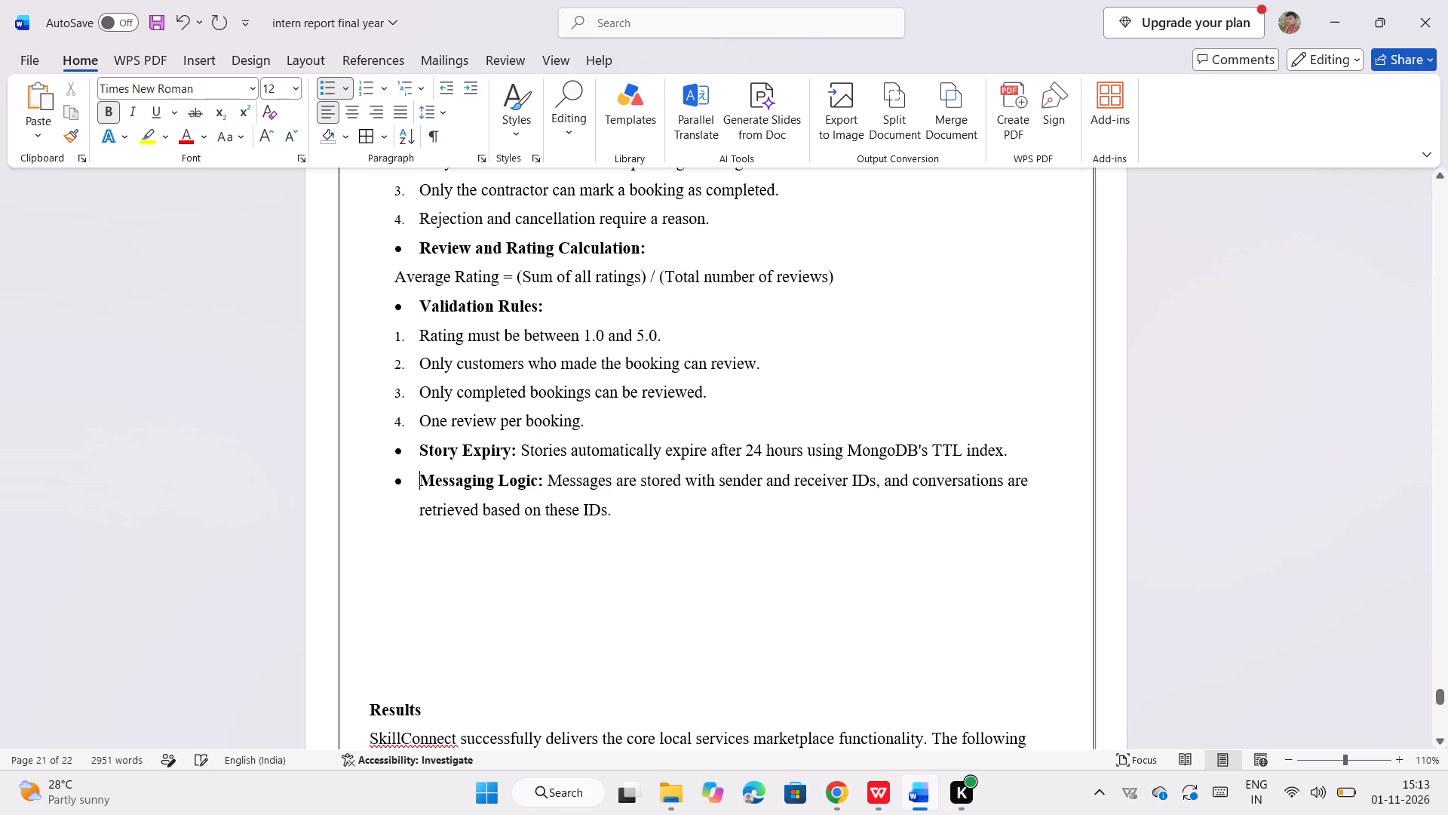
{"action": "scroll", "coordinate": [518, 537], "scroll_direction": "down", "scroll_amount": 1}
{"action": "left_click", "coordinate": [535, 327]}
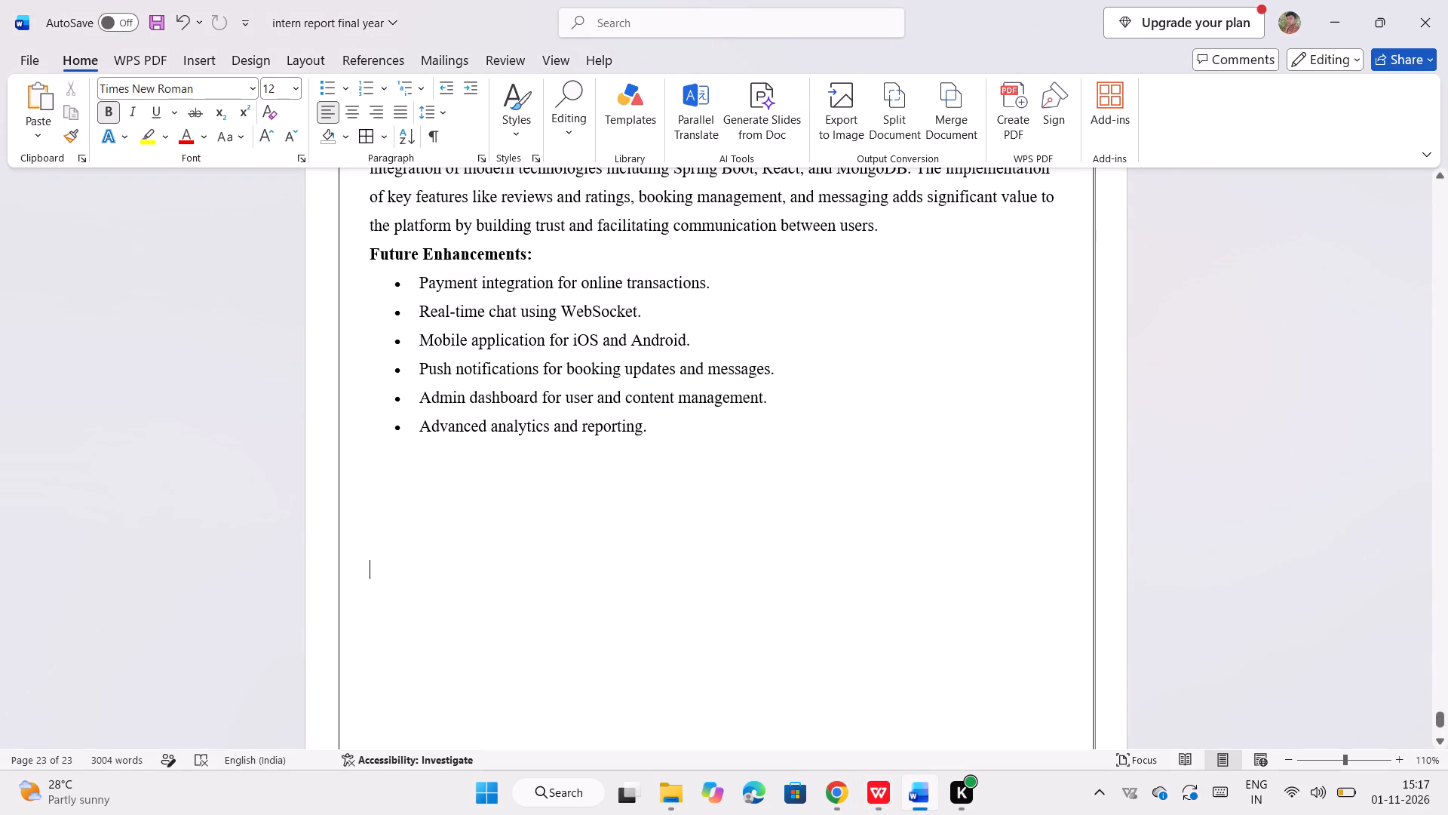
{"action": "scroll", "coordinate": [568, 461], "scroll_direction": "up", "scroll_amount": 2}
{"action": "scroll", "coordinate": [568, 461], "scroll_direction": "down", "scroll_amount": 1}
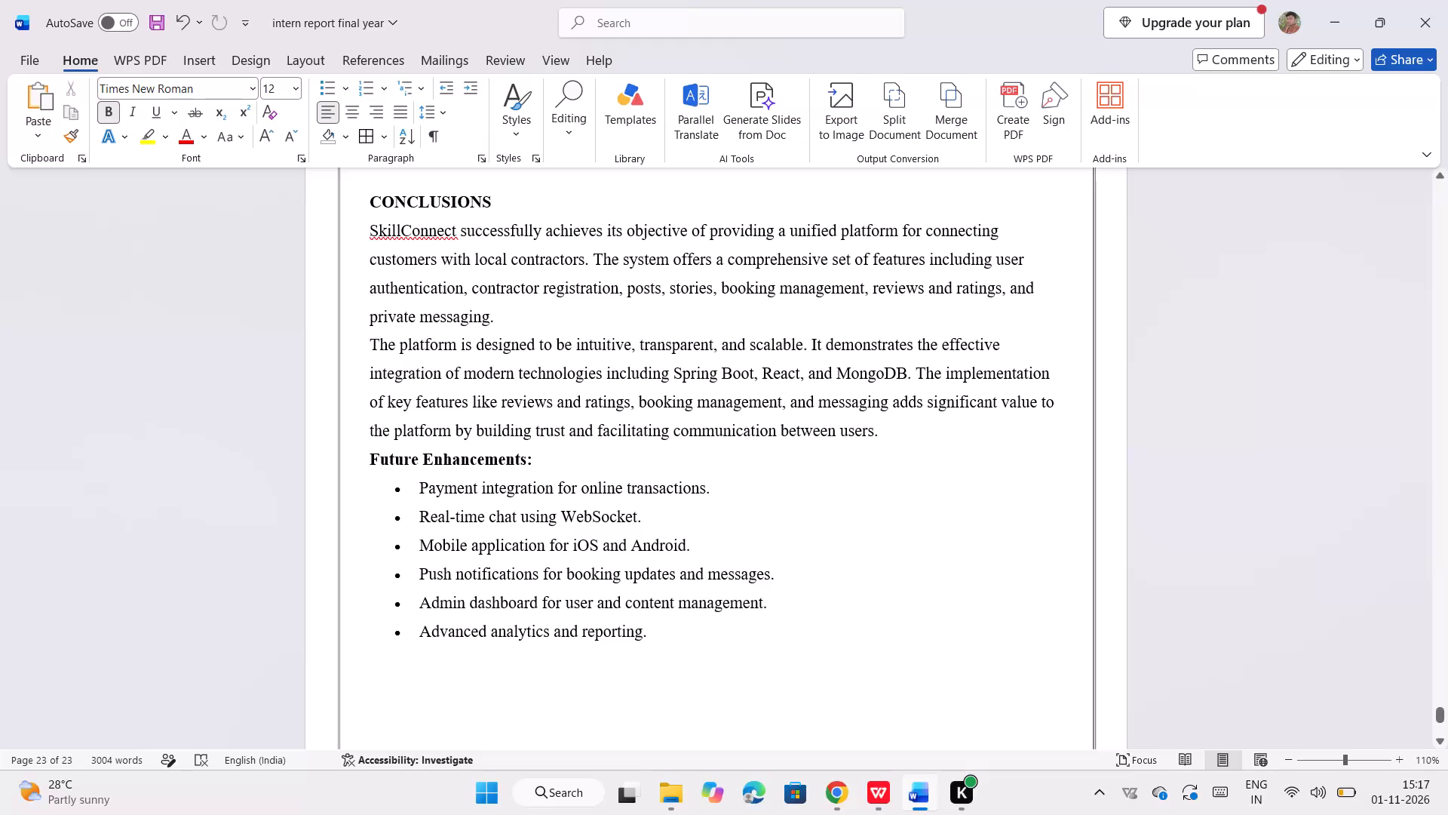
{"action": "left_click_drag", "start_coordinate": [891, 424], "coordinate": [363, 235]}
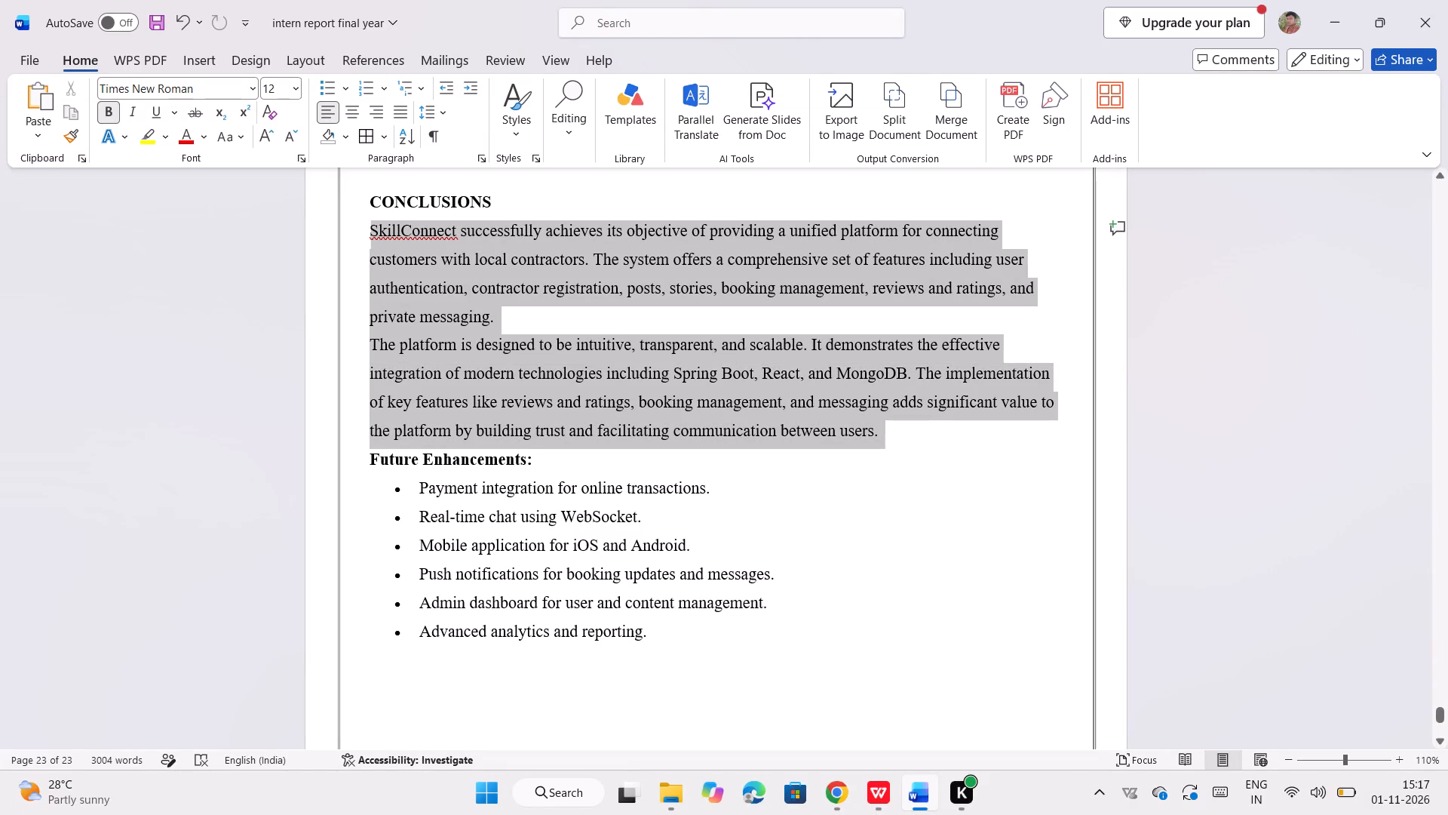
{"action": "left_click_drag", "start_coordinate": [363, 235], "coordinate": [358, 235]}
{"action": "key", "text": "ctrl+v"}
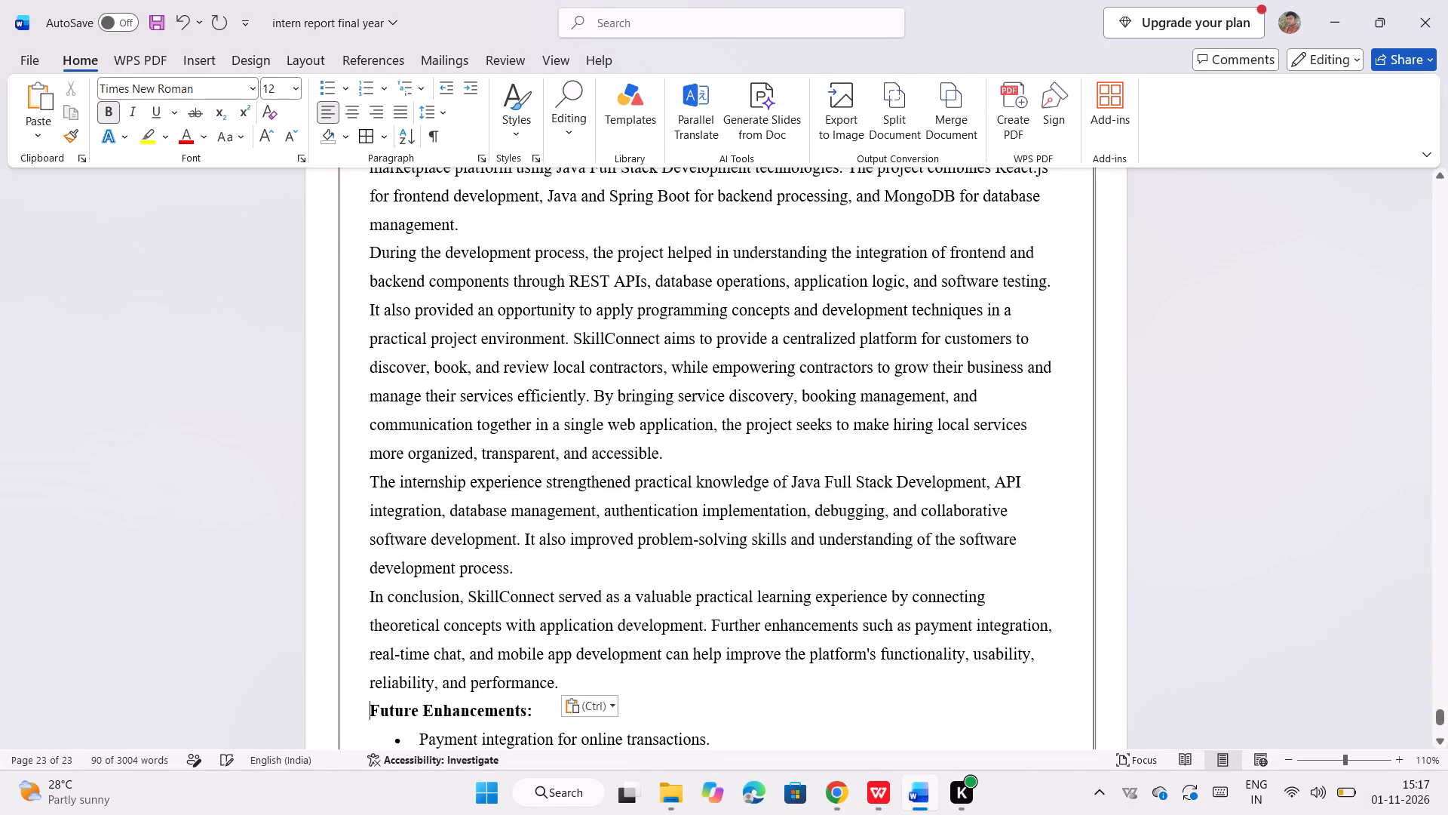
Review the replaced section and shorten its CONCLUSIONS heading to CONCLUSION.
{"action": "scroll", "coordinate": [358, 235], "scroll_direction": "up", "scroll_amount": 1}
{"action": "scroll", "coordinate": [358, 235], "scroll_direction": "down", "scroll_amount": 3}
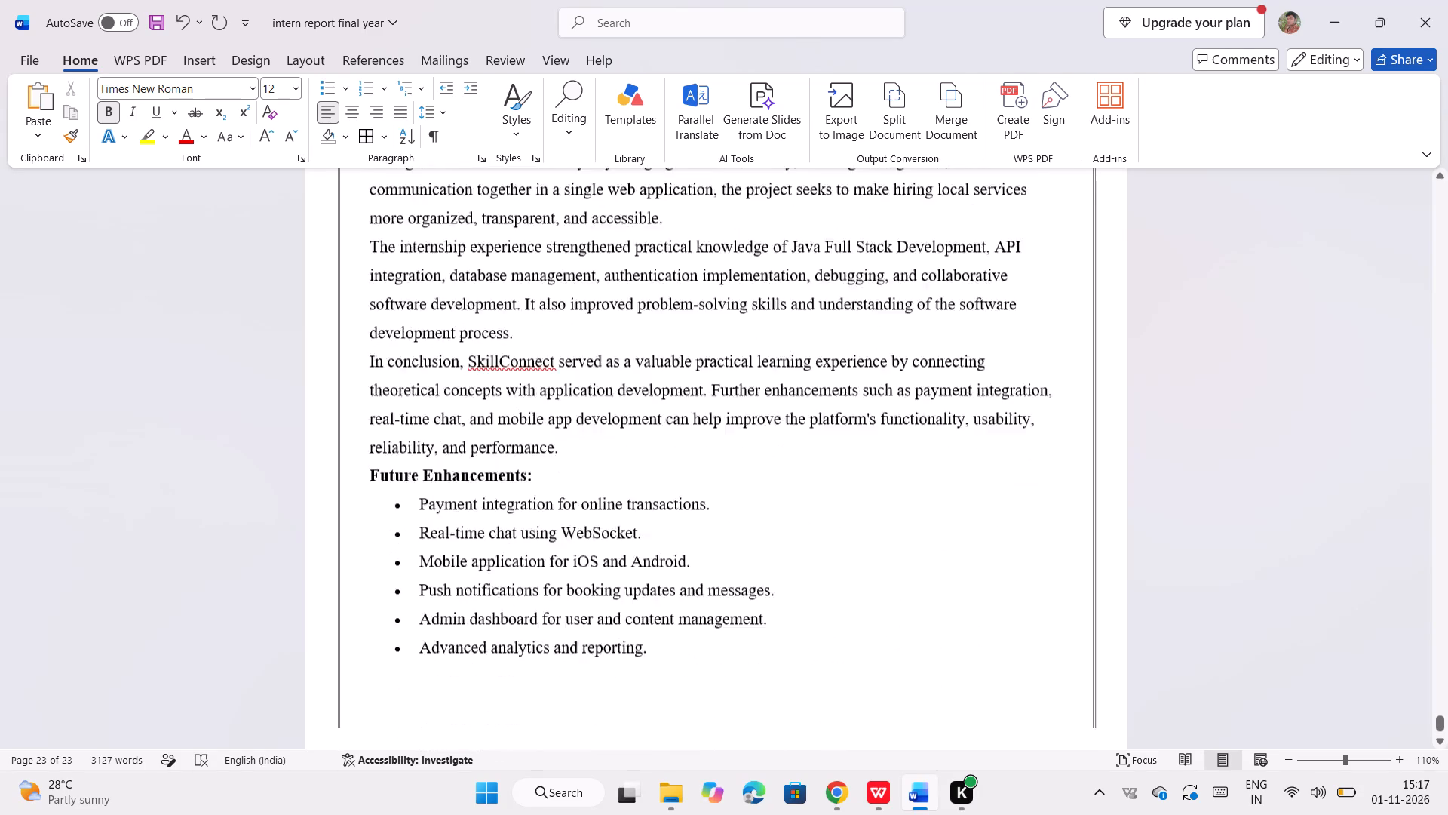
{"action": "scroll", "coordinate": [358, 235], "scroll_direction": "down", "scroll_amount": 1}
{"action": "scroll", "coordinate": [358, 235], "scroll_direction": "up", "scroll_amount": 1}
{"action": "scroll", "coordinate": [358, 235], "scroll_direction": "down", "scroll_amount": 2}
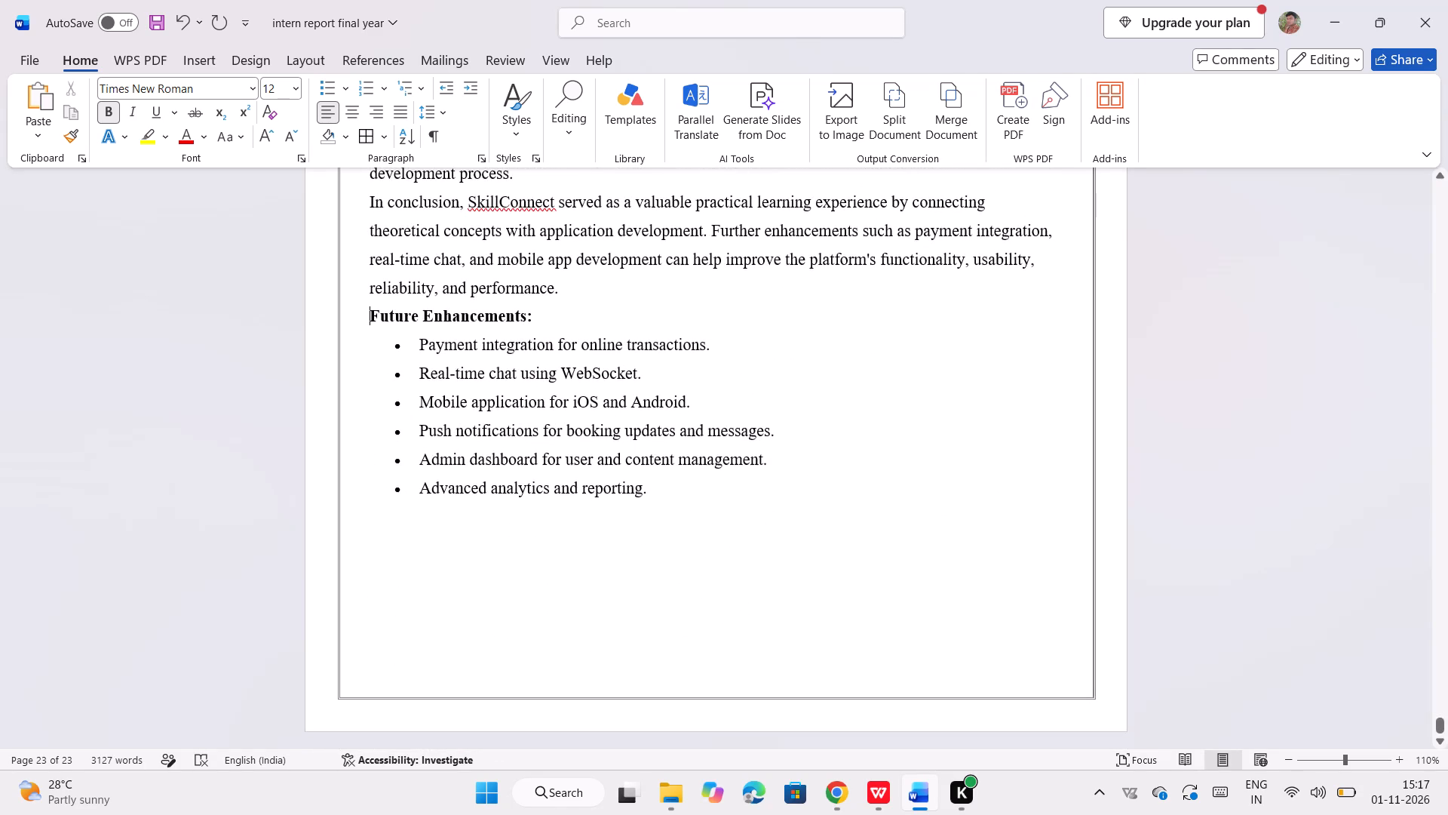
{"action": "scroll", "coordinate": [358, 235], "scroll_direction": "up", "scroll_amount": 3}
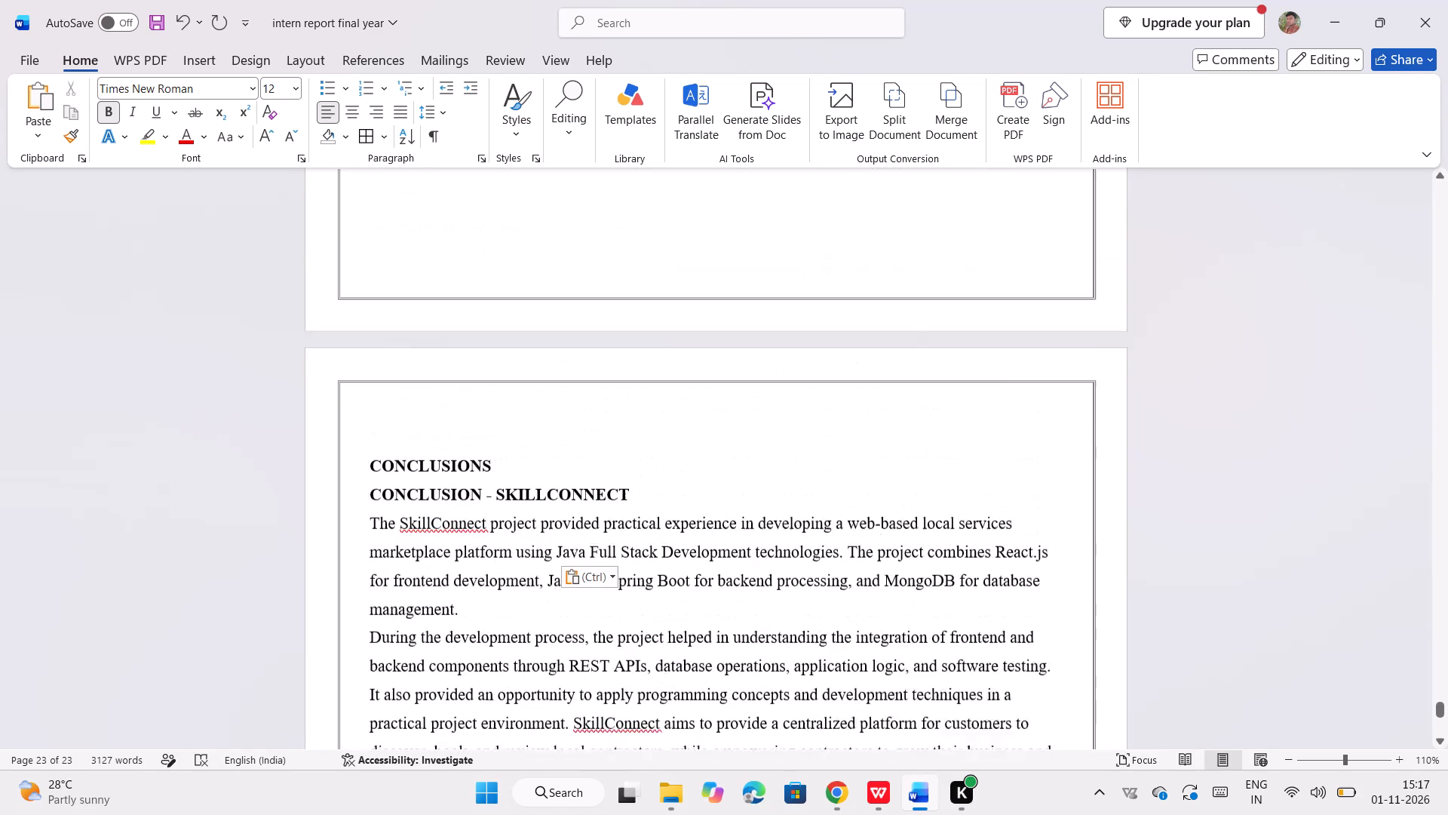
{"action": "left_click_drag", "start_coordinate": [528, 483], "coordinate": [477, 490]}
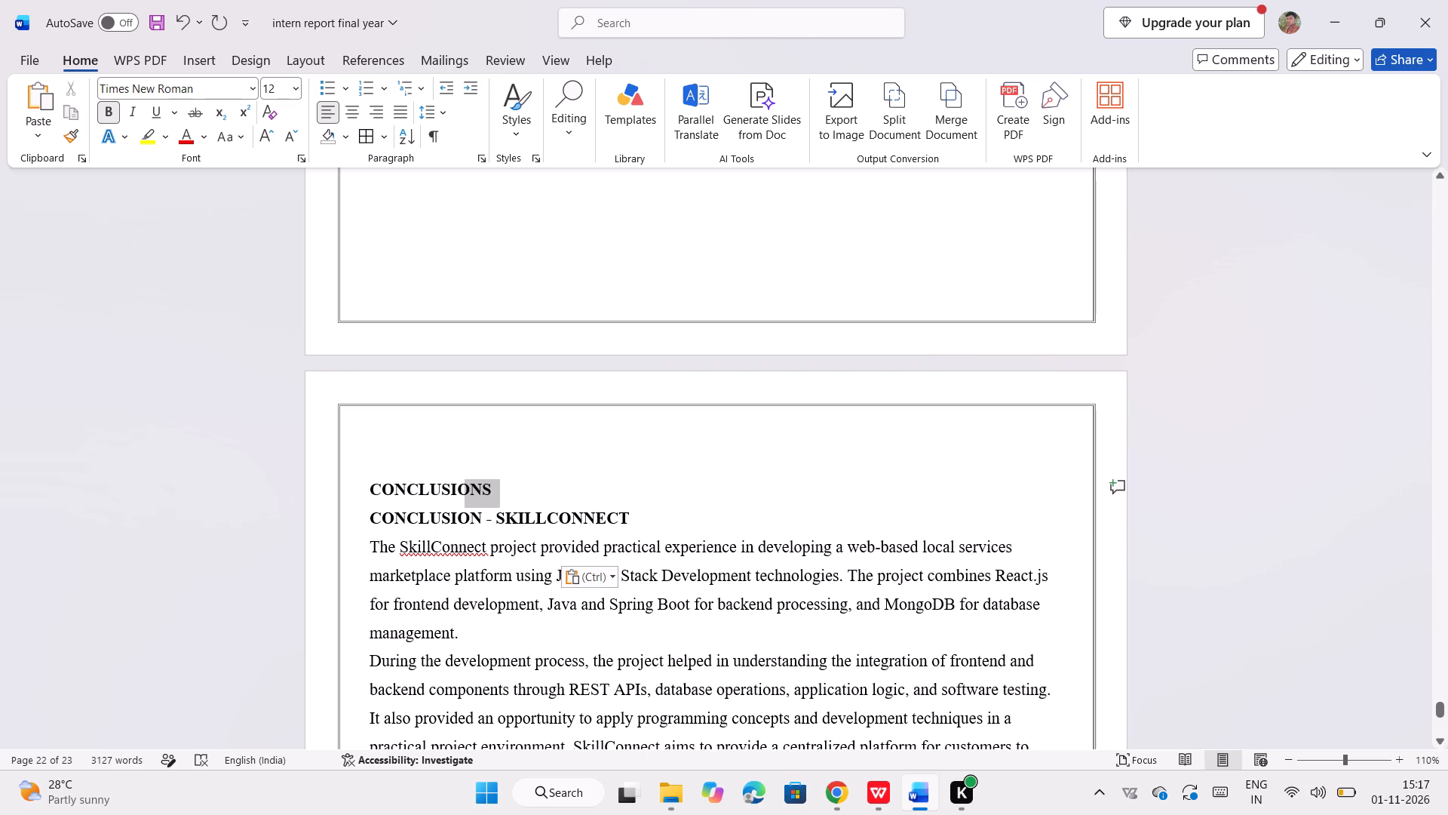
{"action": "left_click_drag", "start_coordinate": [477, 490], "coordinate": [504, 490]}
{"action": "left_click", "coordinate": [504, 490]}
{"action": "key", "text": "BackSpace"}
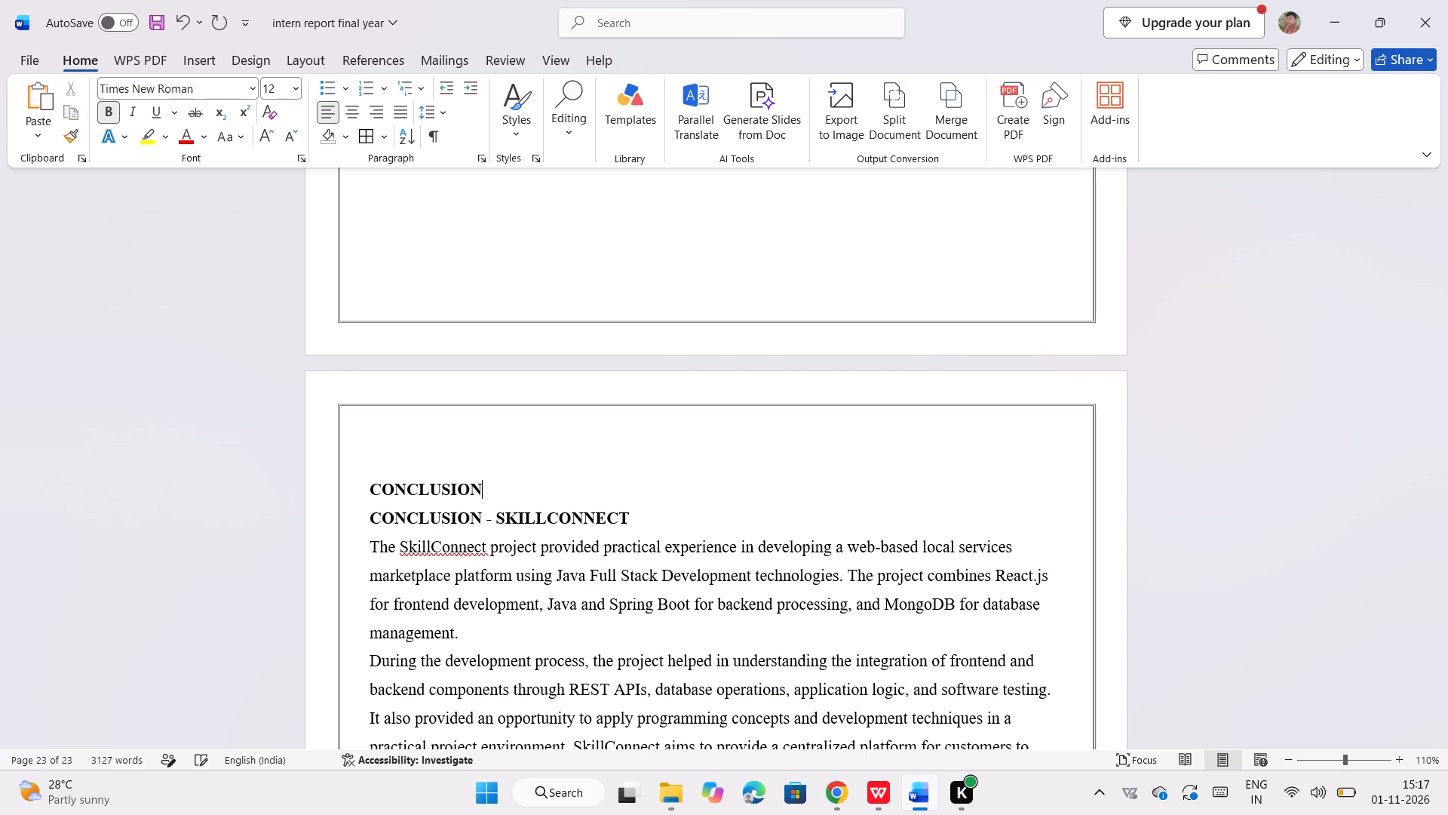
Delete the duplicate CONCLUSION - SKILLCONNECT line beneath the CONCLUSION heading.
{"action": "left_click_drag", "start_coordinate": [639, 517], "coordinate": [385, 512]}
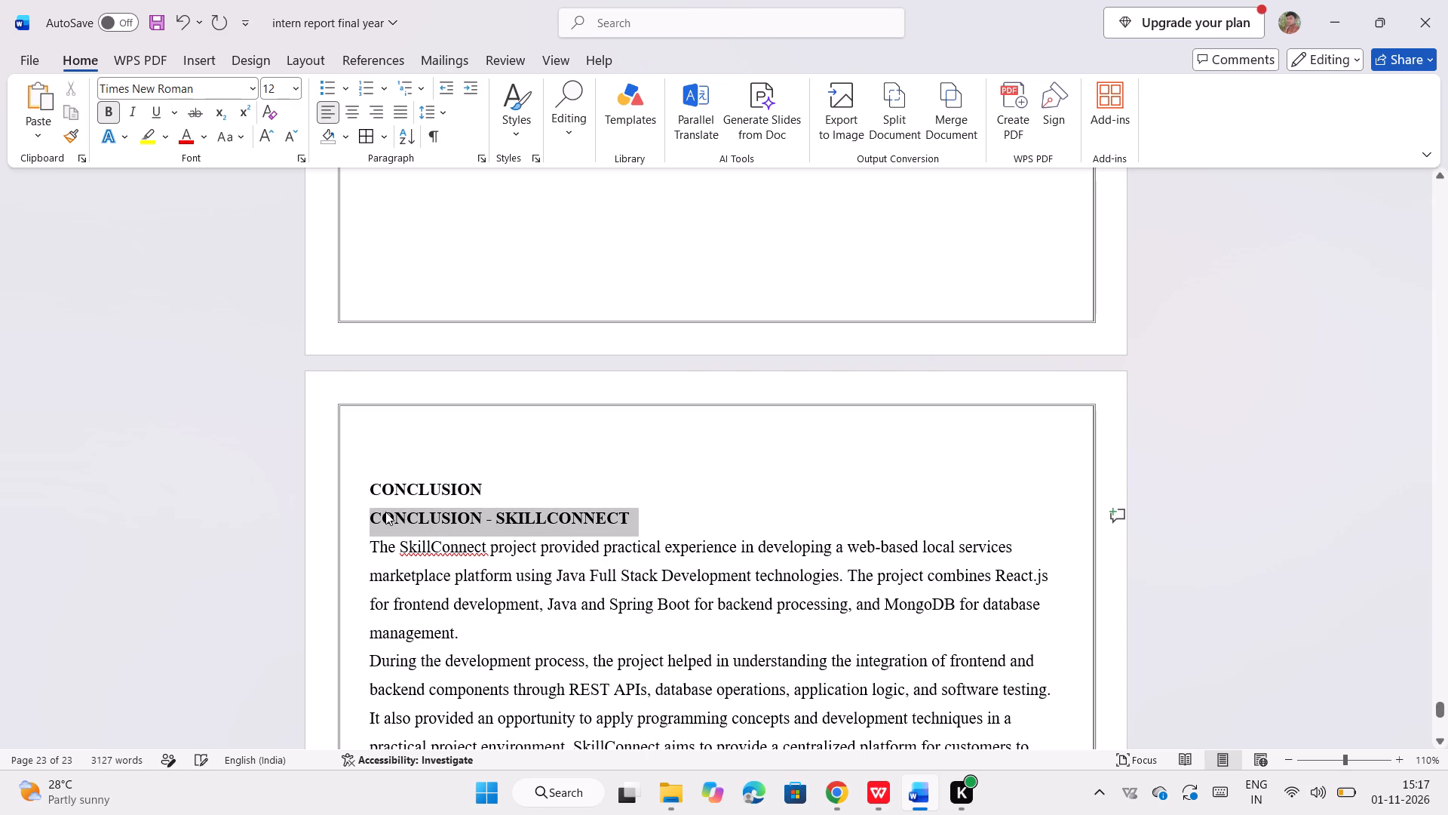
{"action": "key", "text": "BackSpace"}
{"action": "left_click", "coordinate": [374, 485]}
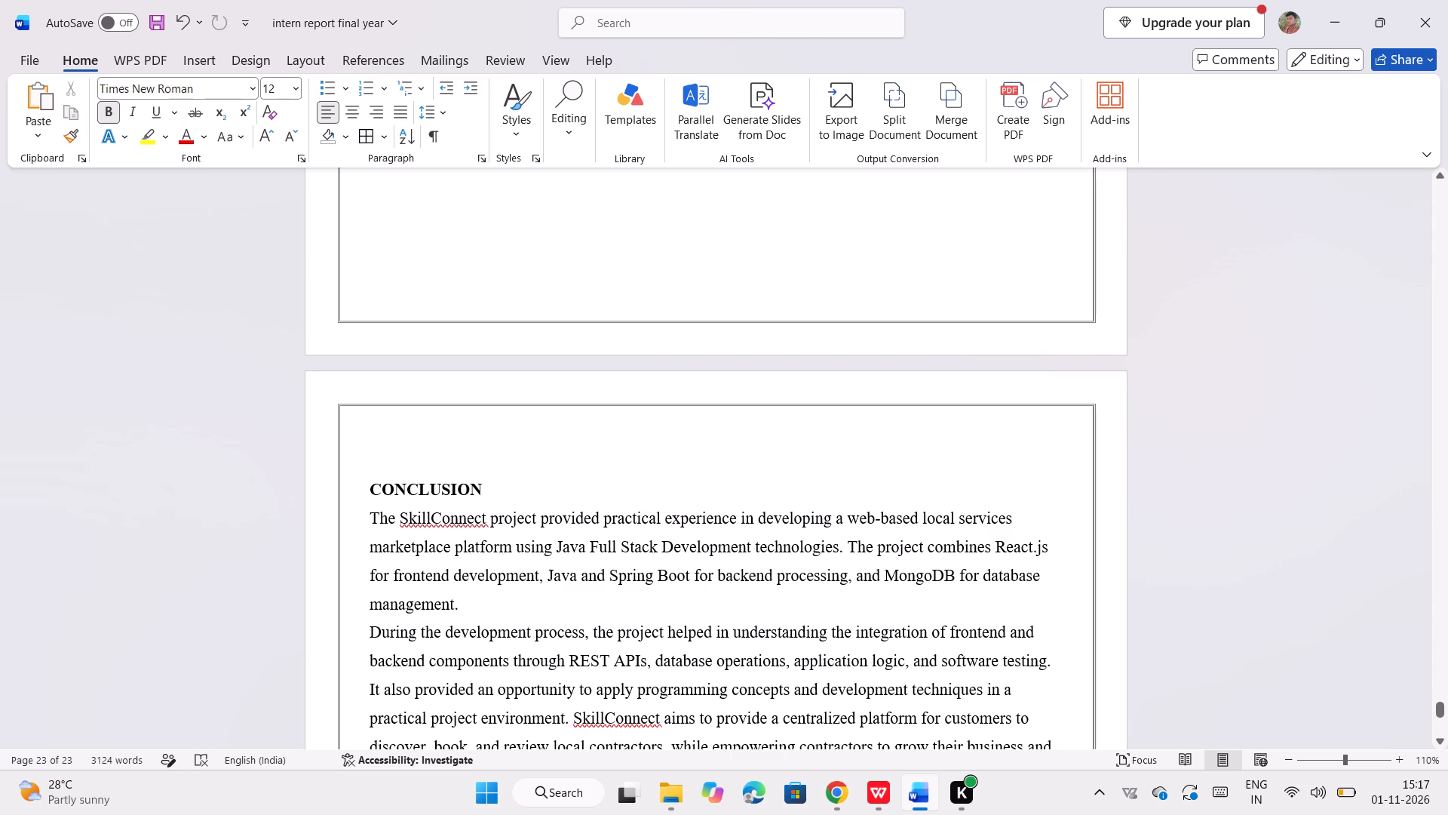
Review the new Conclusion section from its heading through the Future Enhancements list.
{"action": "scroll", "coordinate": [374, 485], "scroll_direction": "down", "scroll_amount": 3}
{"action": "scroll", "coordinate": [374, 485], "scroll_direction": "up", "scroll_amount": 1}
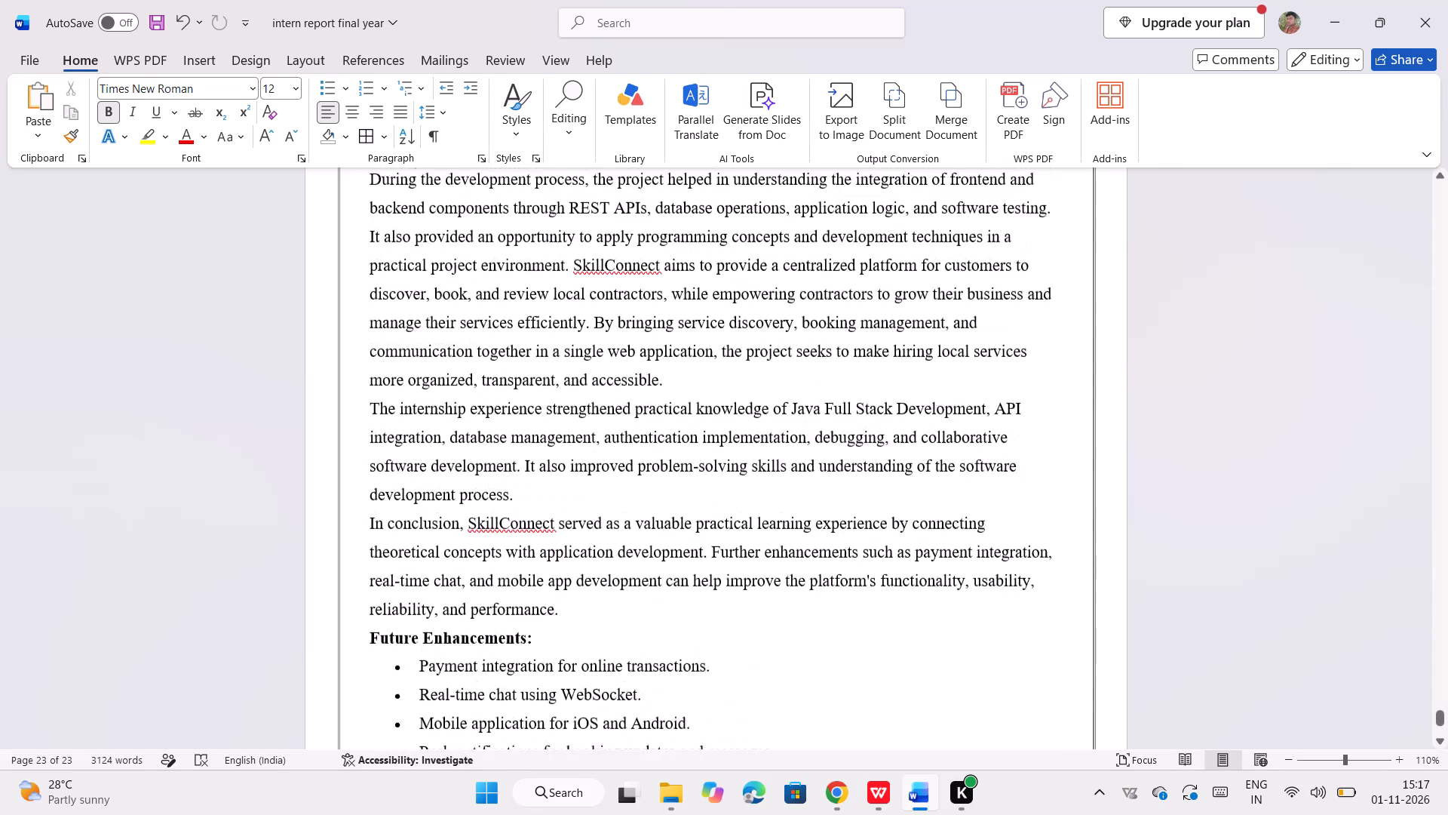
{"action": "scroll", "coordinate": [374, 485], "scroll_direction": "up", "scroll_amount": 1}
{"action": "scroll", "coordinate": [374, 485], "scroll_direction": "down", "scroll_amount": 2}
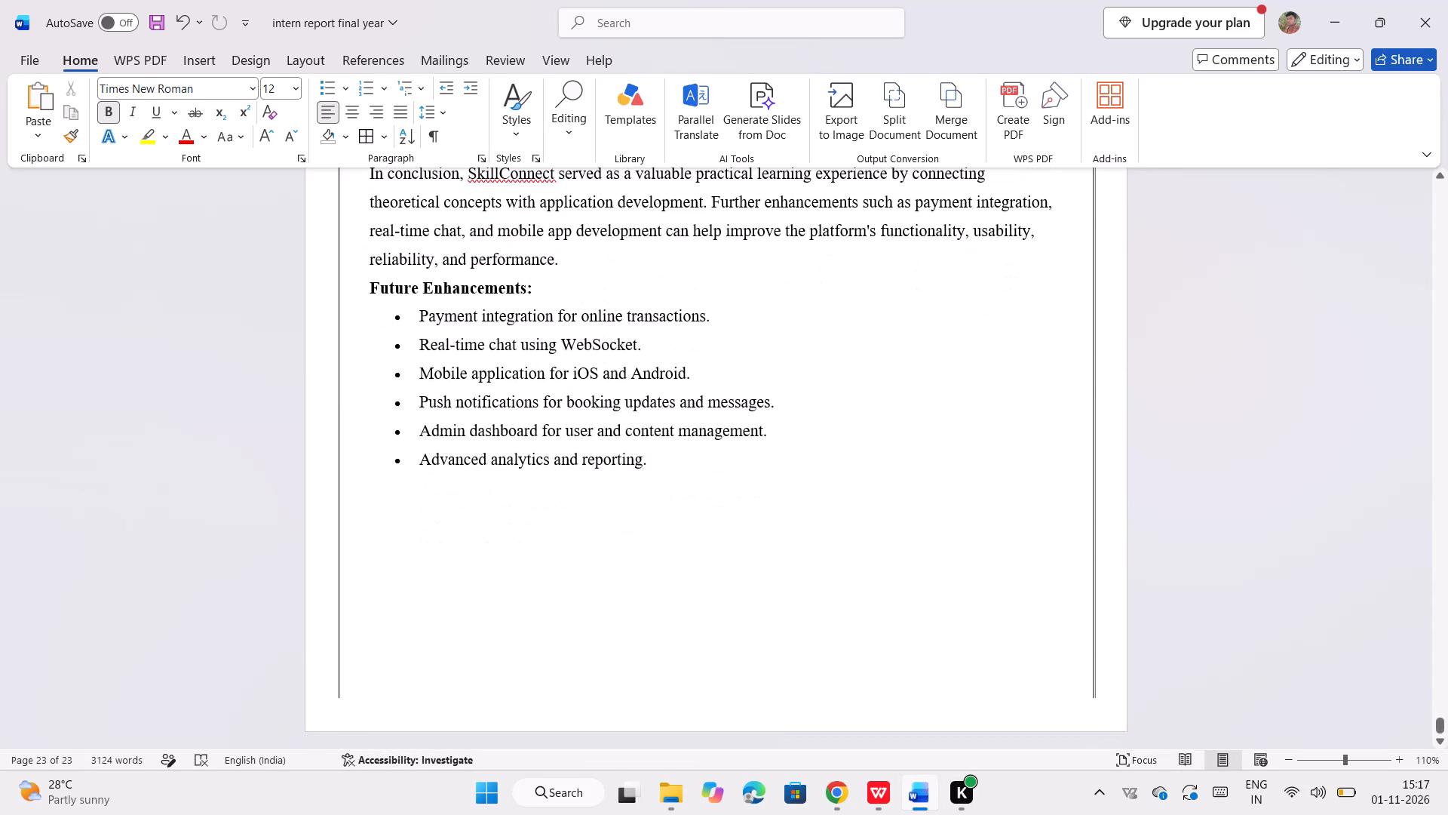
{"action": "scroll", "coordinate": [374, 485], "scroll_direction": "up", "scroll_amount": 1}
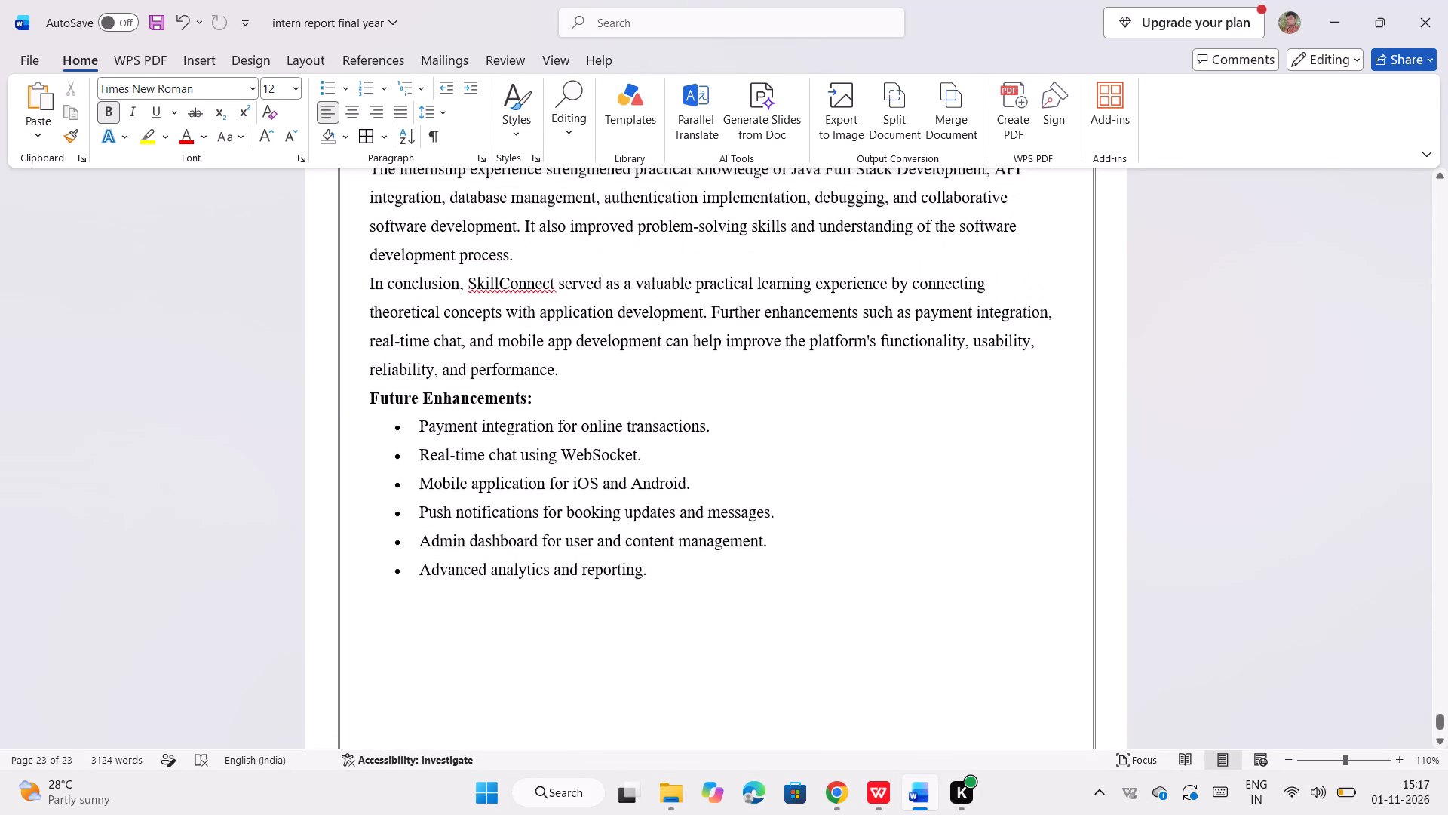
{"action": "scroll", "coordinate": [374, 485], "scroll_direction": "up", "scroll_amount": 3}
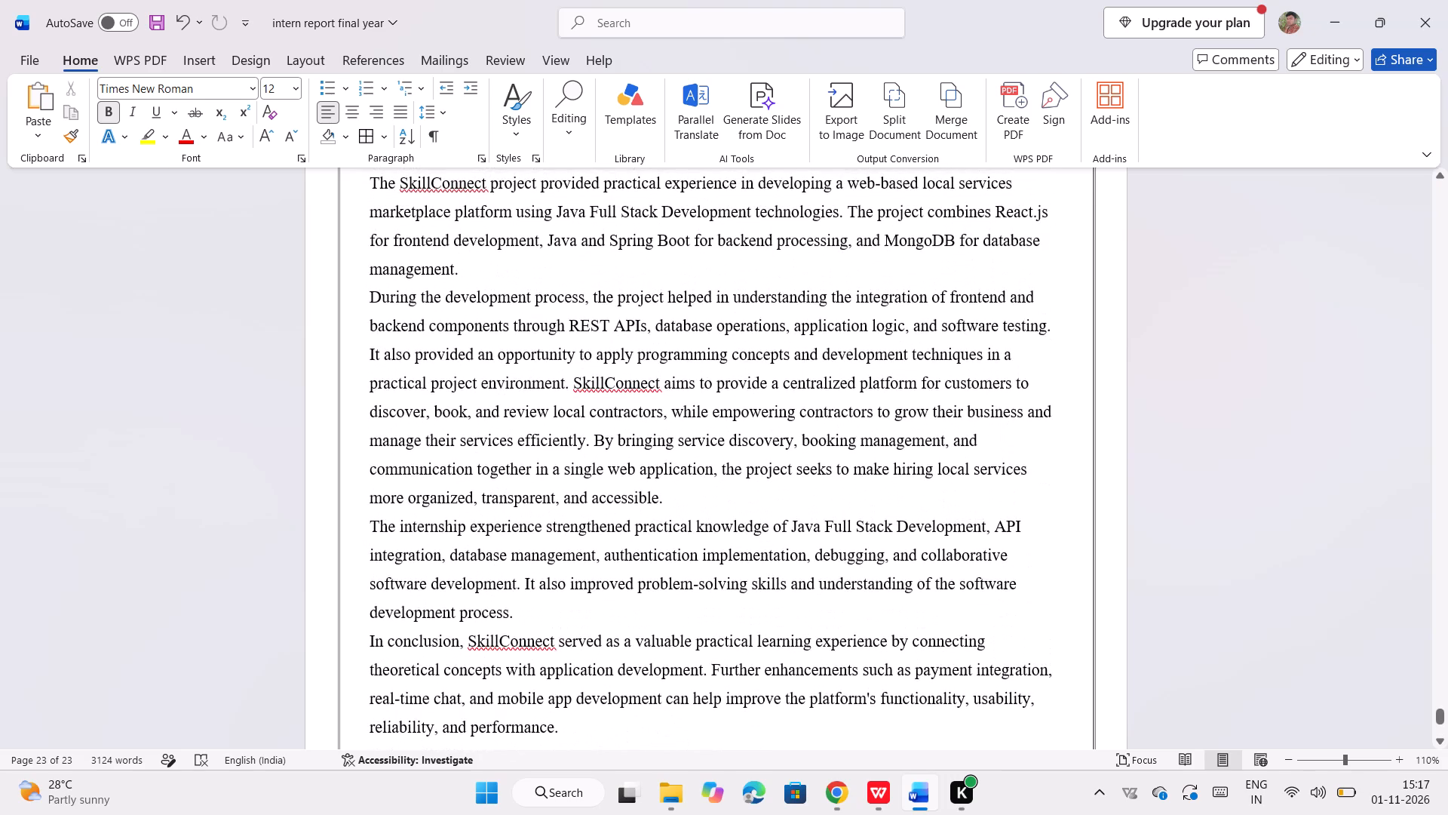
{"action": "scroll", "coordinate": [574, 366], "scroll_direction": "up", "scroll_amount": 1}
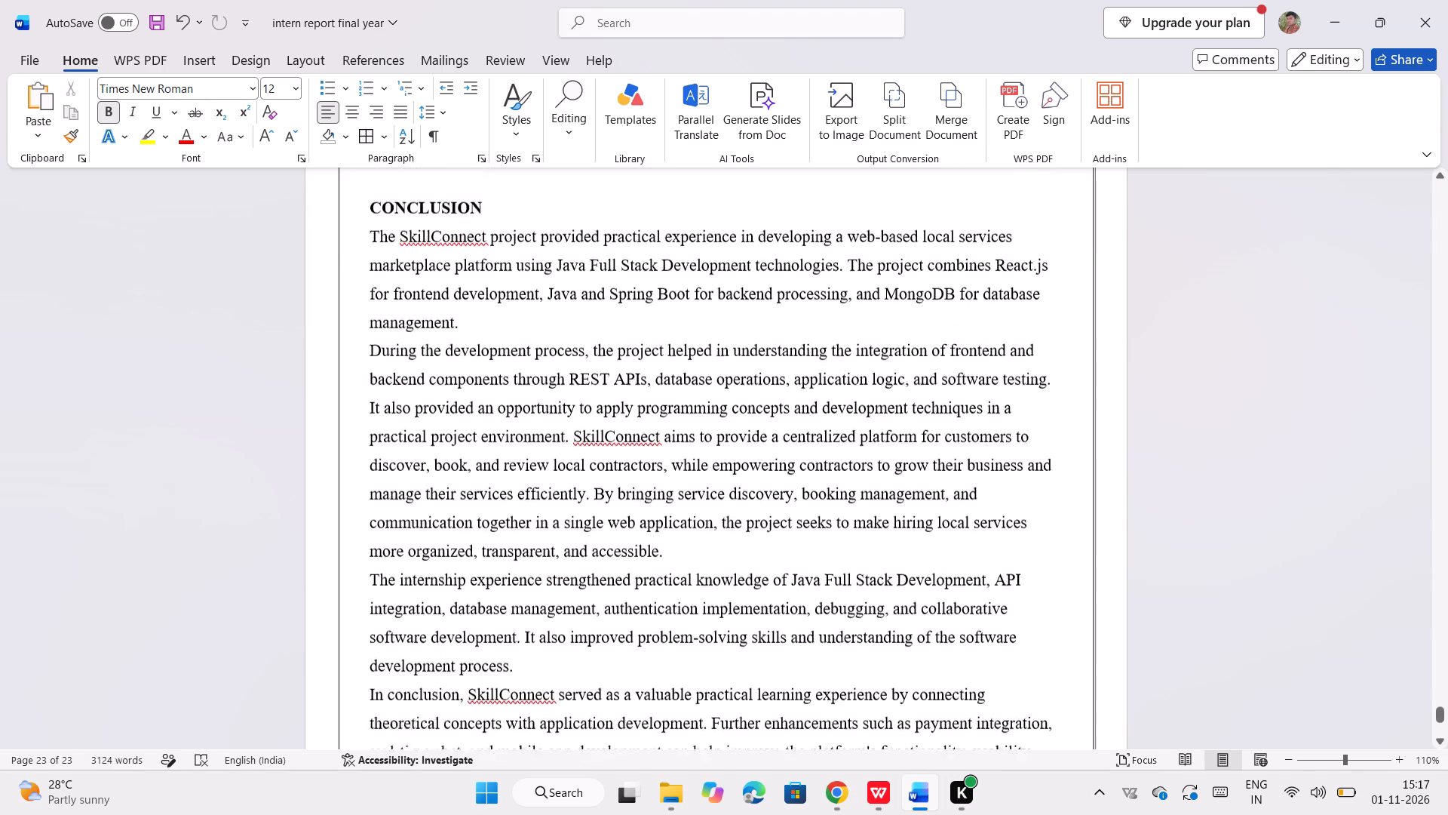
Justify the four Conclusion body paragraphs, from "The SkillConnect project provided" through the "In conclusion" paragraph.
{"action": "scroll", "coordinate": [574, 366], "scroll_direction": "up", "scroll_amount": 1}
{"action": "left_click_drag", "start_coordinate": [373, 385], "coordinate": [740, 698]}
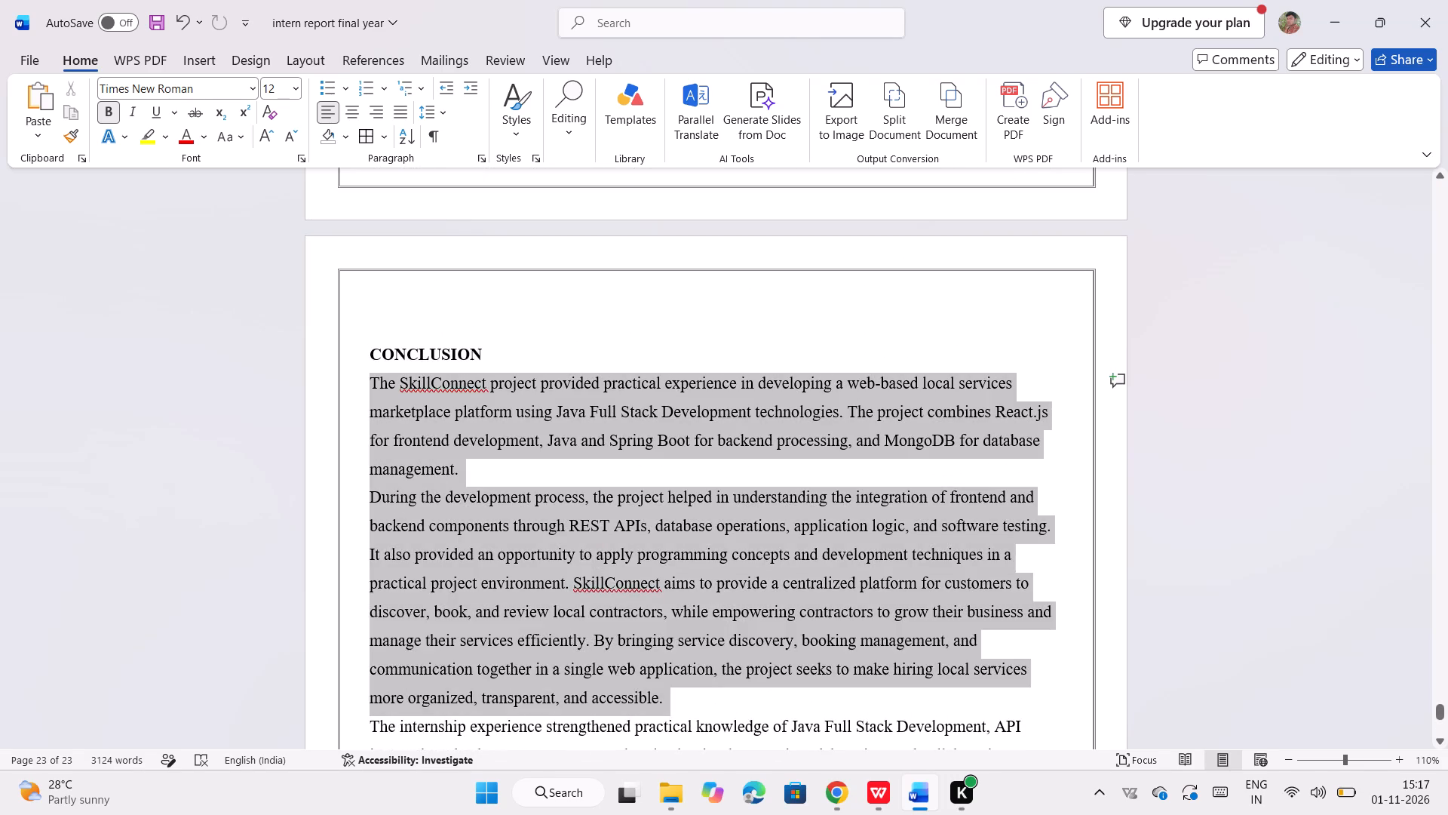
{"action": "left_click_drag", "start_coordinate": [740, 698], "coordinate": [723, 391]}
{"action": "scroll", "coordinate": [794, 478], "scroll_direction": "down", "scroll_amount": 1}
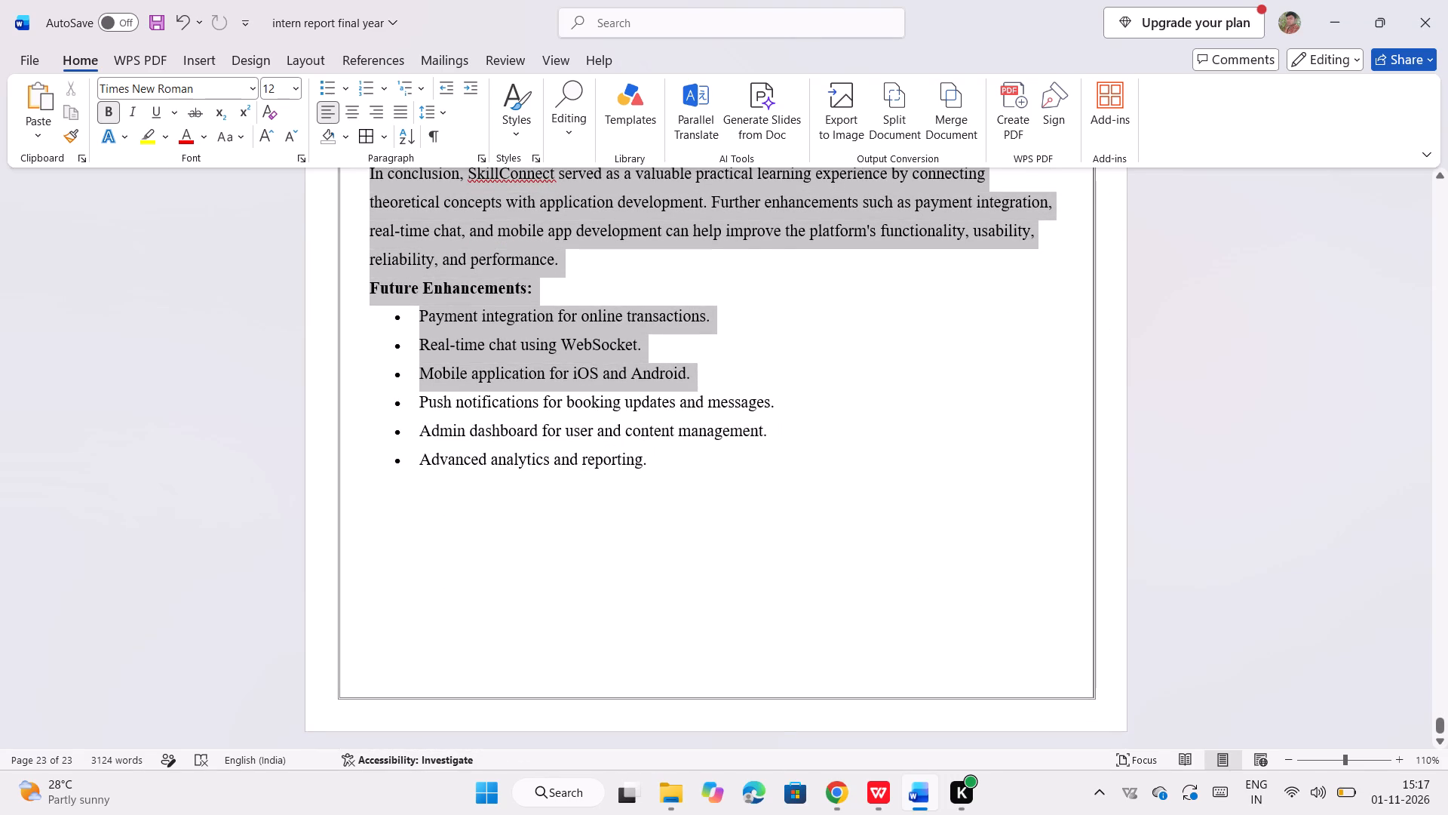
{"action": "left_click_drag", "start_coordinate": [723, 391], "coordinate": [604, 266]}
{"action": "scroll", "coordinate": [618, 269], "scroll_direction": "left", "scroll_amount": 1}
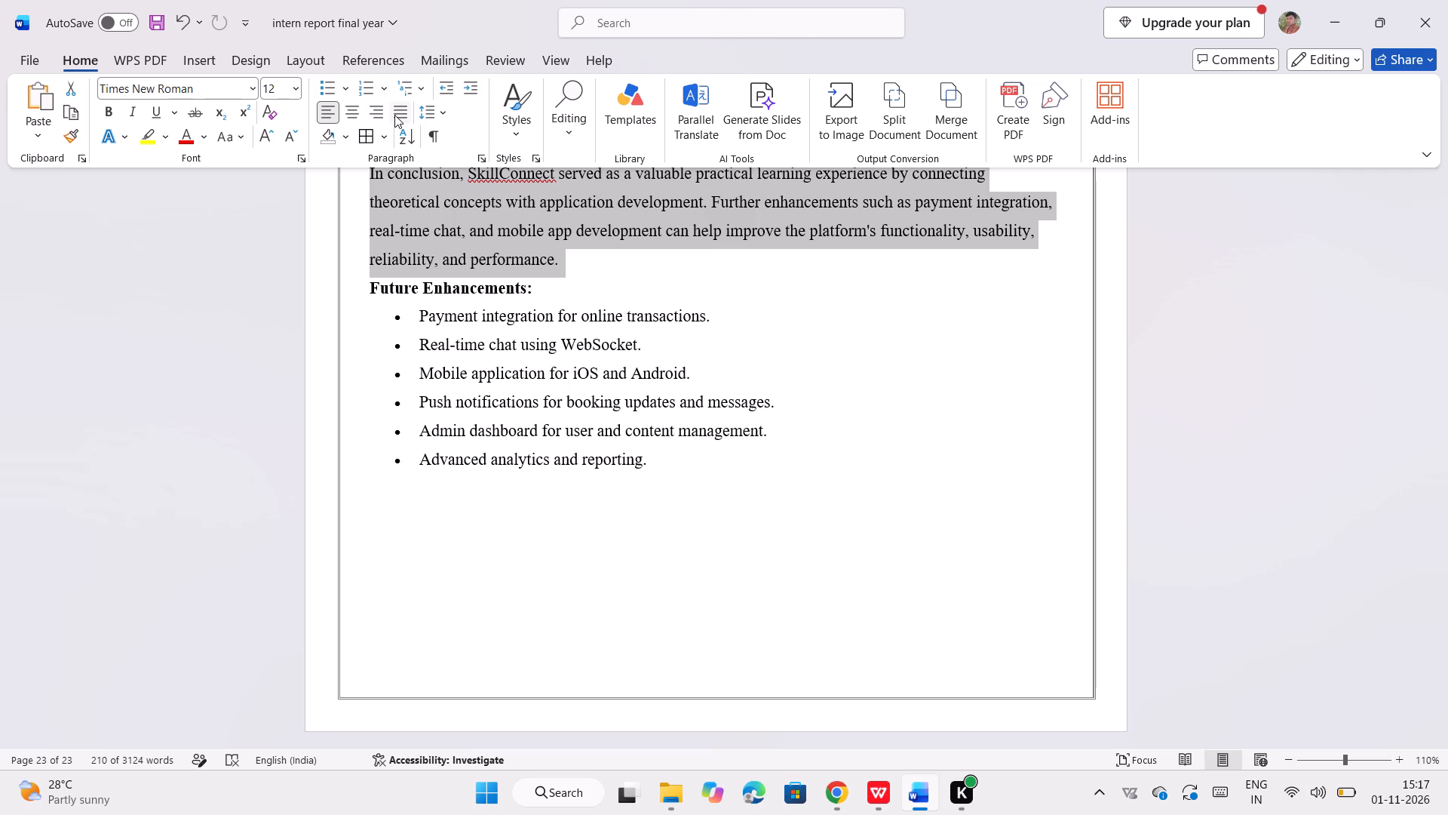
{"action": "left_click", "coordinate": [394, 115]}
{"action": "scroll", "coordinate": [581, 396], "scroll_direction": "up", "scroll_amount": 2}
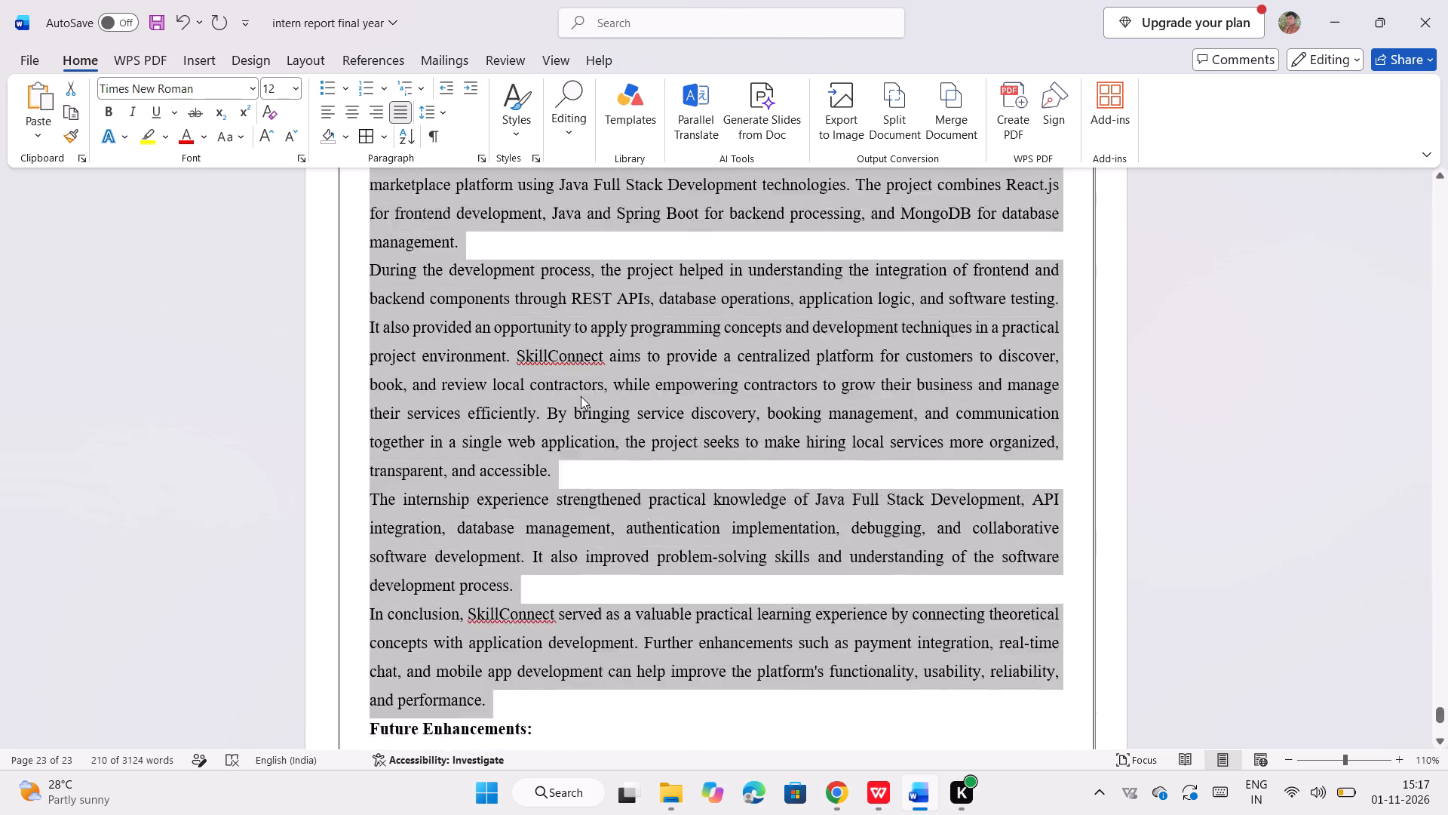
{"action": "scroll", "coordinate": [581, 396], "scroll_direction": "up", "scroll_amount": 1}
{"action": "scroll", "coordinate": [581, 396], "scroll_direction": "down", "scroll_amount": 1}
{"action": "left_click", "coordinate": [581, 396]}
Review the report backwards from the Conclusion through Lessons Learned and 3.4 Results to section 3.3 Algorithm / Techniques.
{"action": "scroll", "coordinate": [581, 396], "scroll_direction": "up", "scroll_amount": 1}
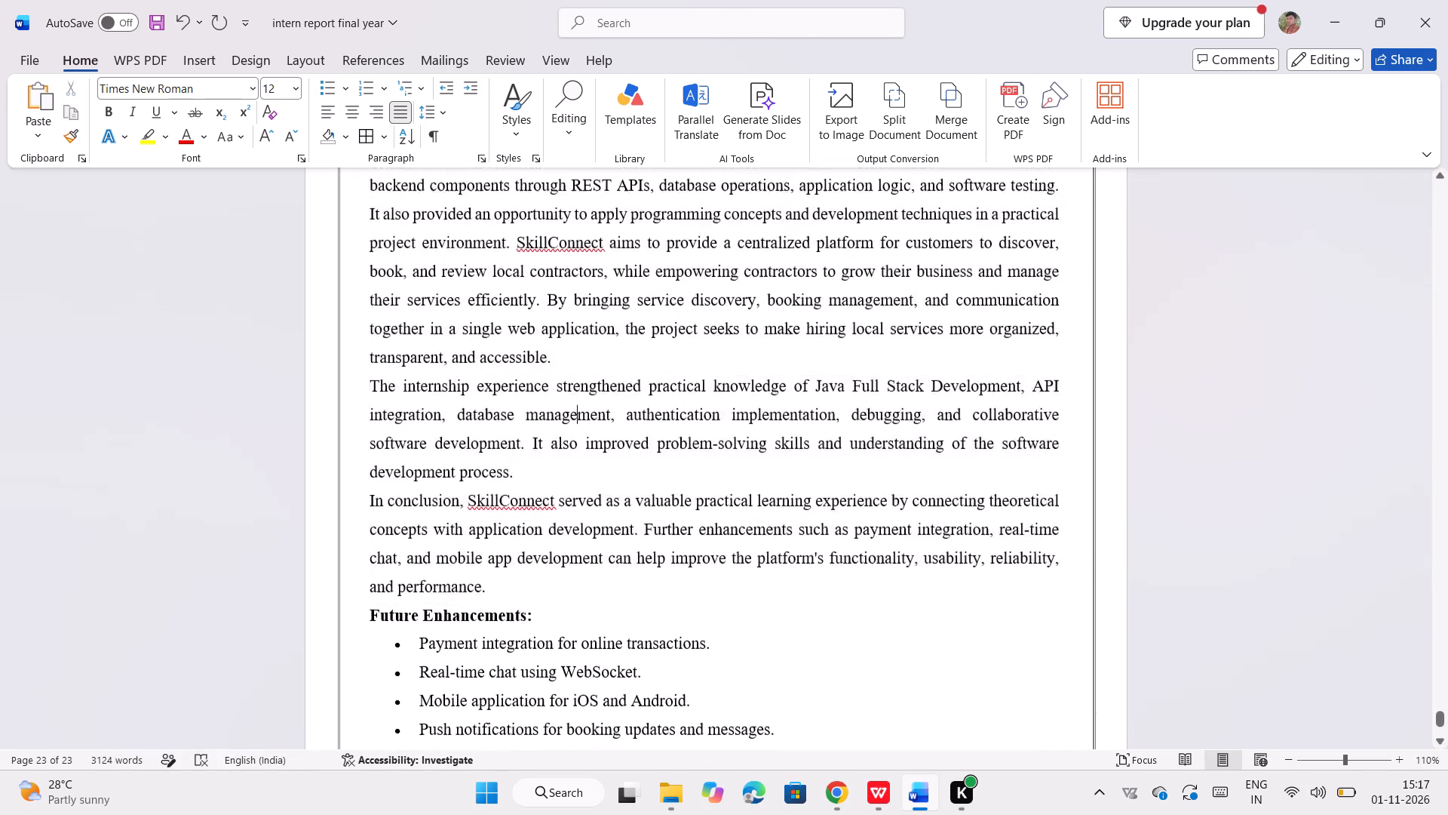
{"action": "scroll", "coordinate": [581, 396], "scroll_direction": "up", "scroll_amount": 2}
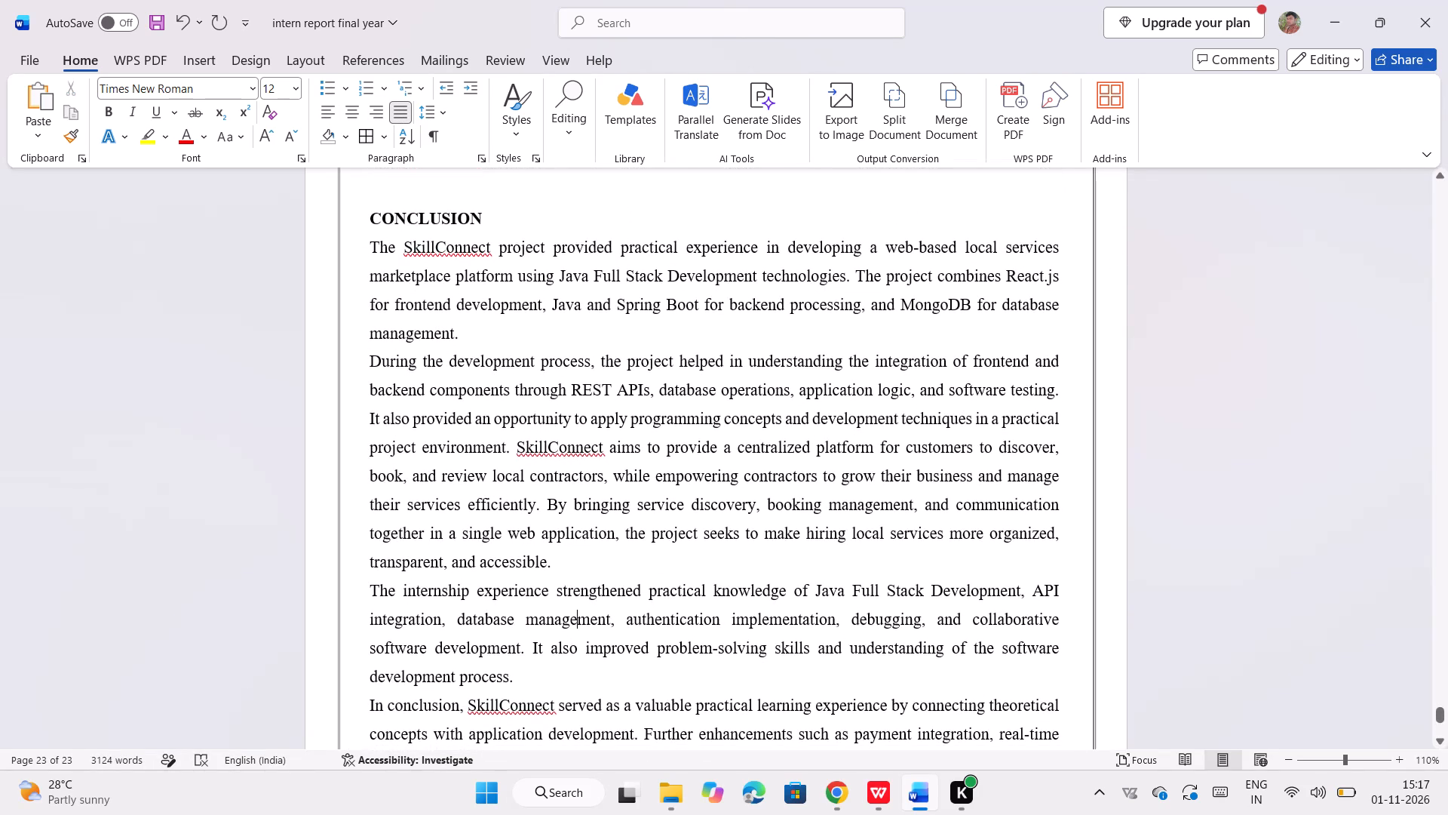
{"action": "scroll", "coordinate": [390, 189], "scroll_direction": "down", "scroll_amount": 4}
{"action": "scroll", "coordinate": [529, 343], "scroll_direction": "up", "scroll_amount": 5}
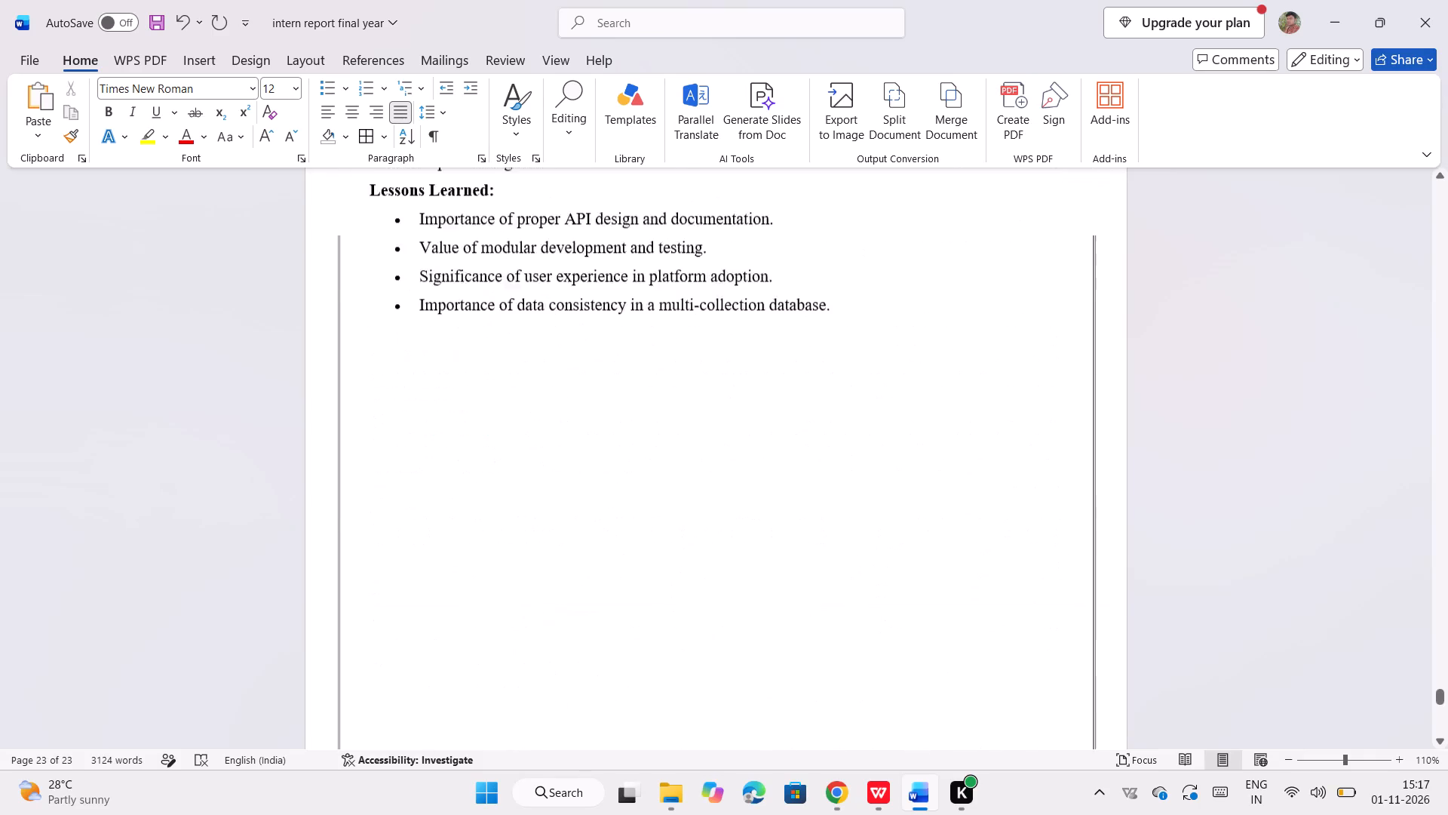
{"action": "scroll", "coordinate": [529, 343], "scroll_direction": "up", "scroll_amount": 1}
{"action": "scroll", "coordinate": [529, 343], "scroll_direction": "down", "scroll_amount": 2}
{"action": "scroll", "coordinate": [529, 343], "scroll_direction": "up", "scroll_amount": 1}
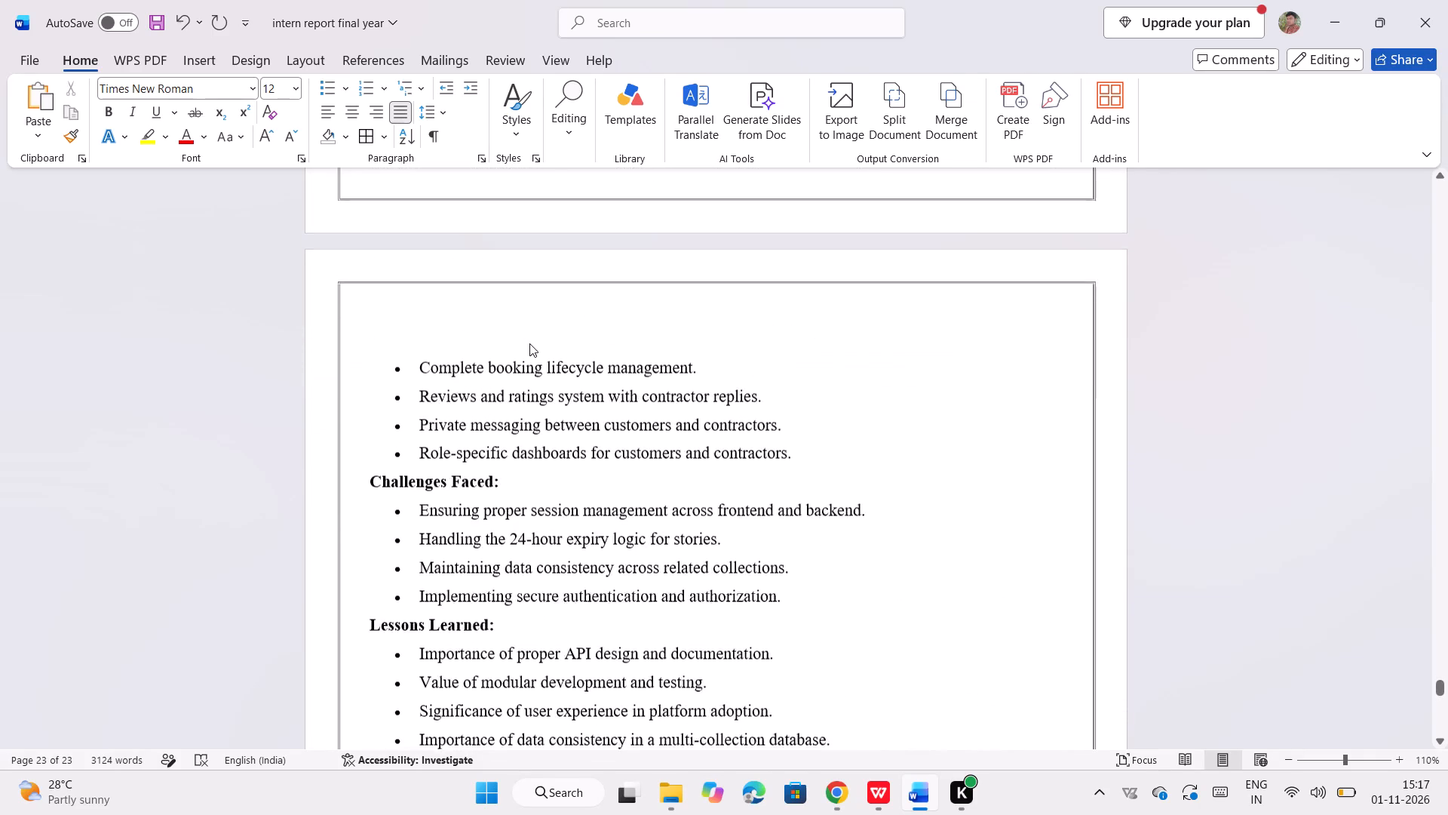
{"action": "scroll", "coordinate": [529, 343], "scroll_direction": "up", "scroll_amount": 1}
{"action": "scroll", "coordinate": [529, 343], "scroll_direction": "down", "scroll_amount": 1}
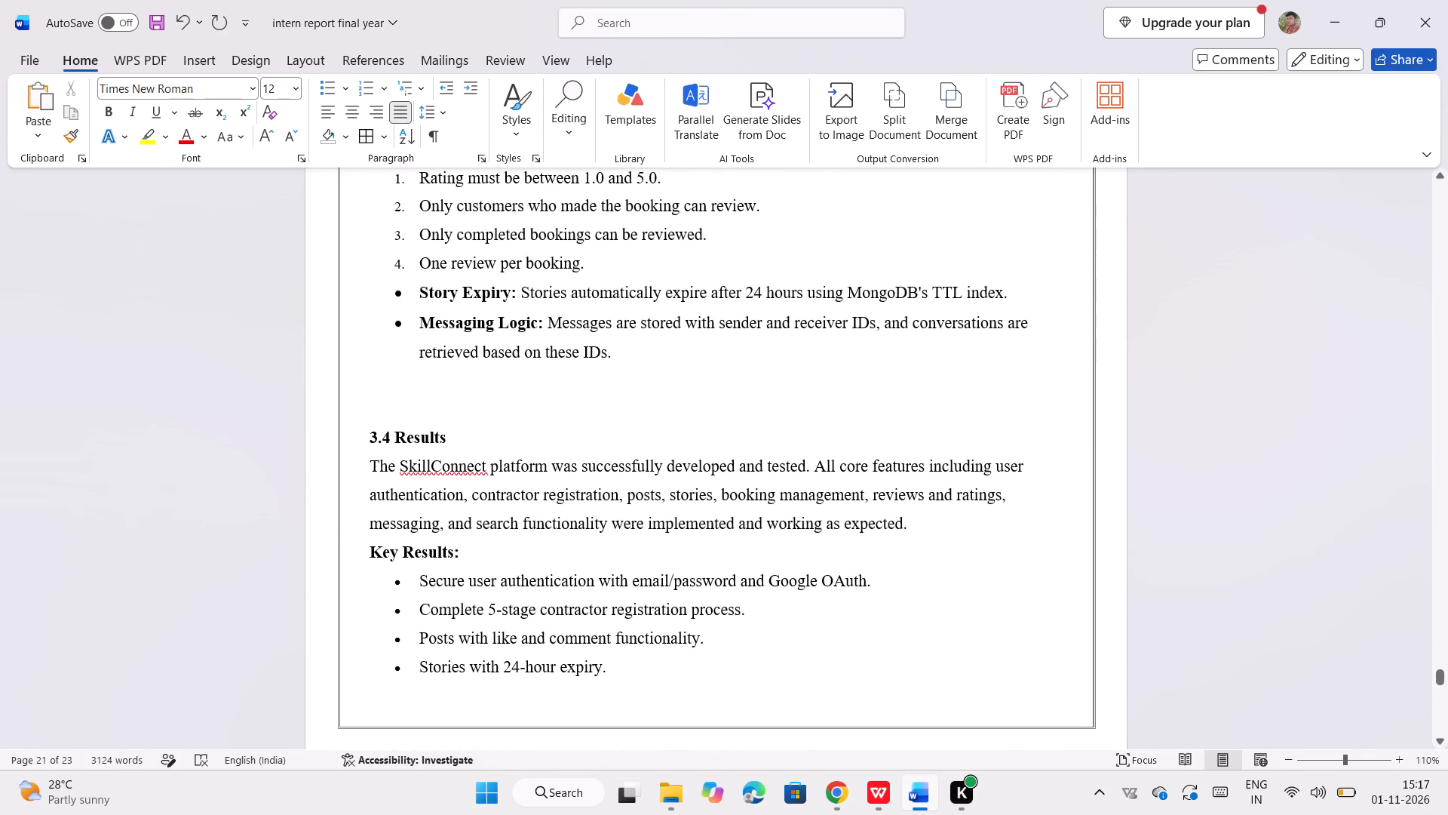
{"action": "scroll", "coordinate": [488, 417], "scroll_direction": "up", "scroll_amount": 2}
{"action": "scroll", "coordinate": [488, 417], "scroll_direction": "down", "scroll_amount": 1}
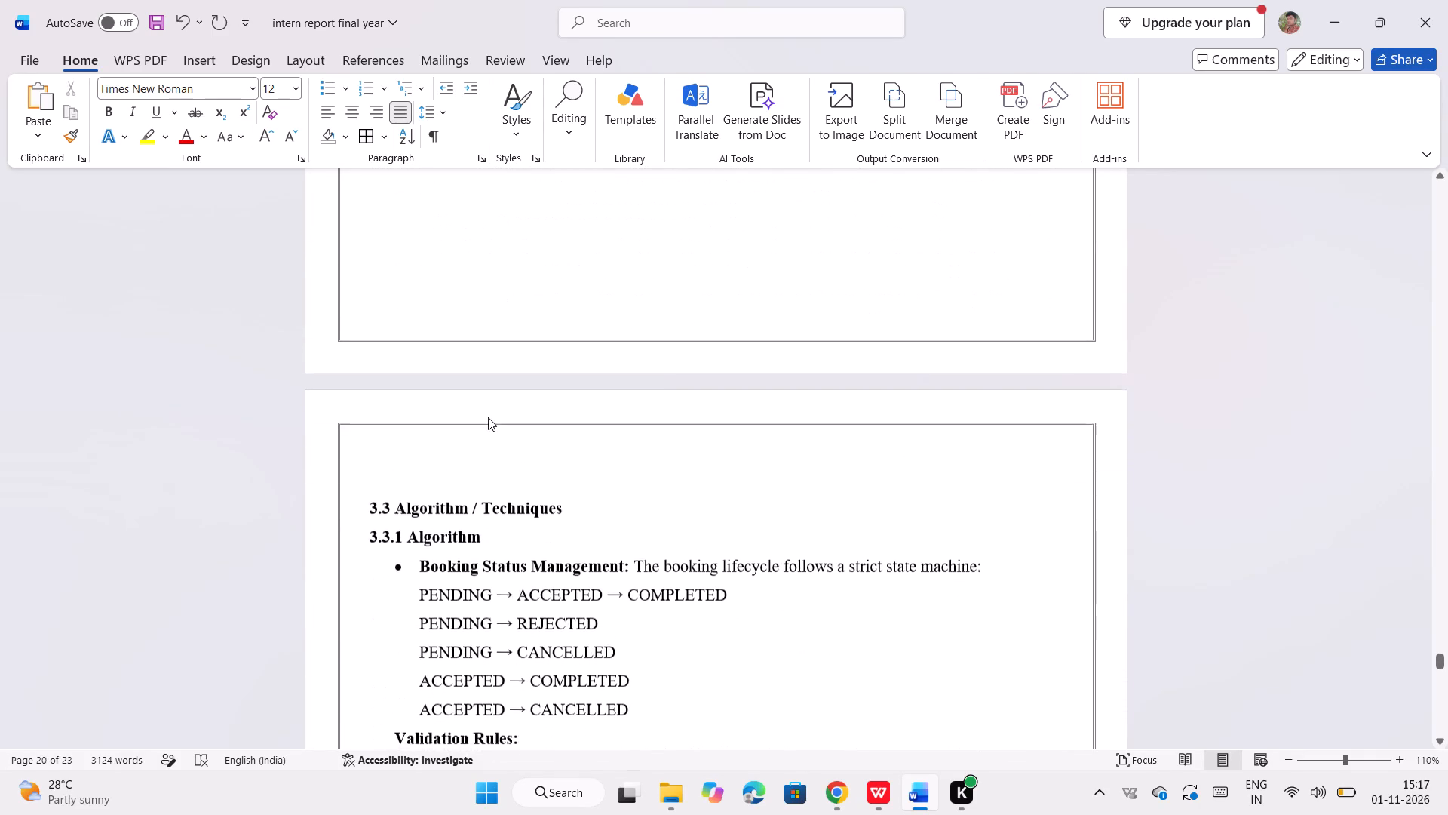
Delete the 3.3.1 Algorithm subheading under 3.3 Algorithm / Techniques.
{"action": "scroll", "coordinate": [488, 417], "scroll_direction": "down", "scroll_amount": 2}
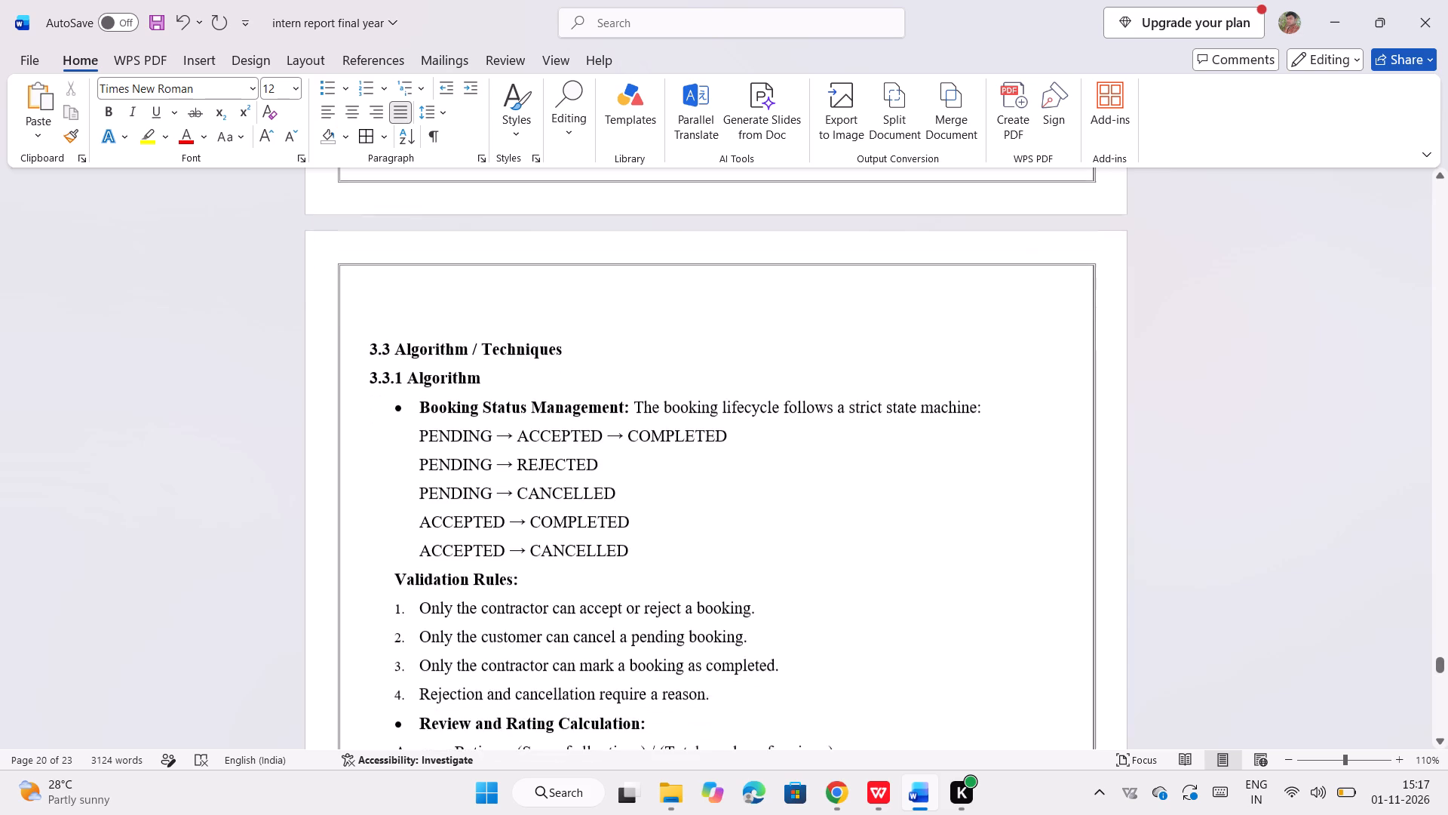
{"action": "scroll", "coordinate": [538, 421], "scroll_direction": "down", "scroll_amount": 2}
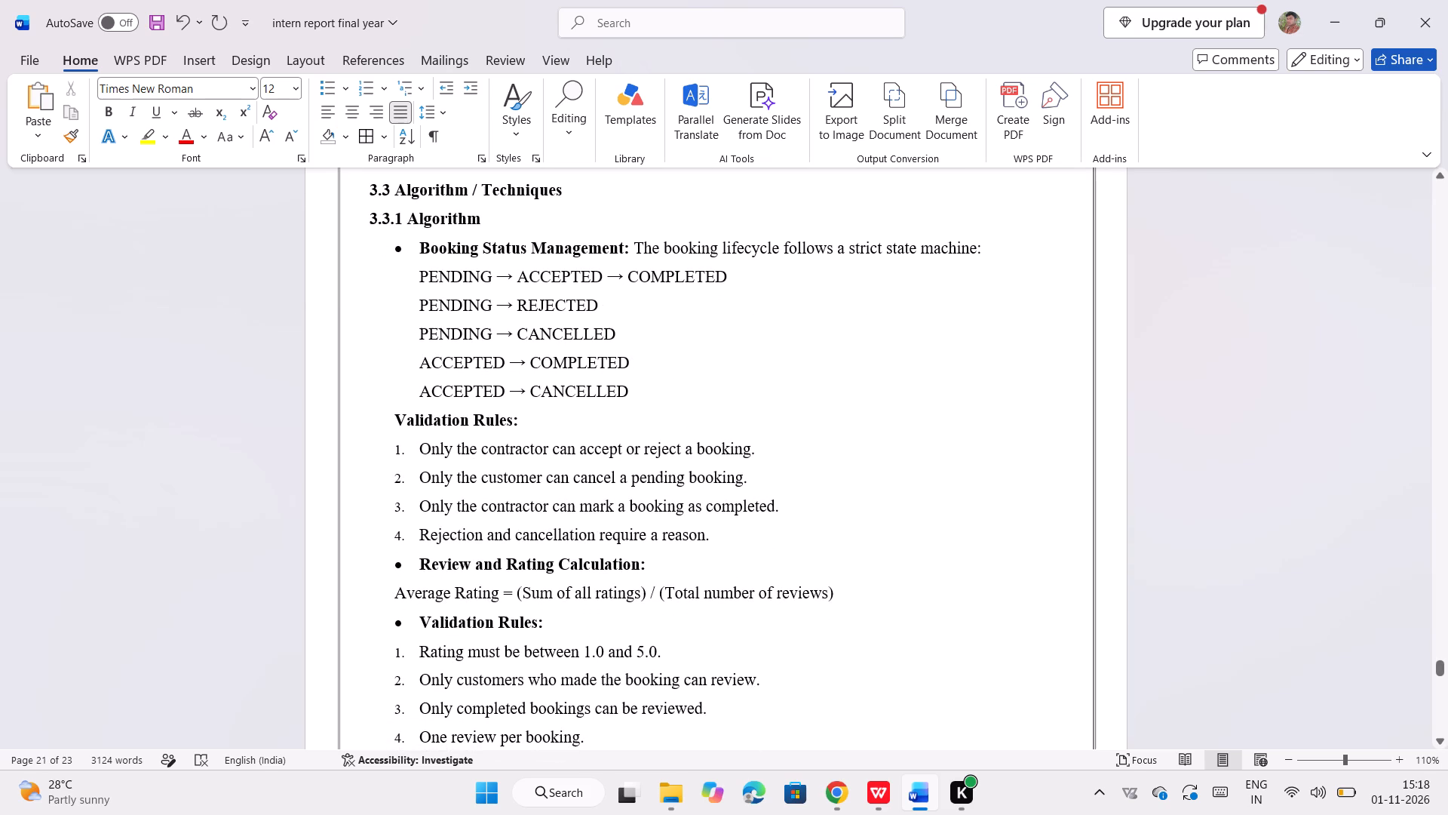
{"action": "left_click_drag", "start_coordinate": [497, 214], "coordinate": [382, 224]}
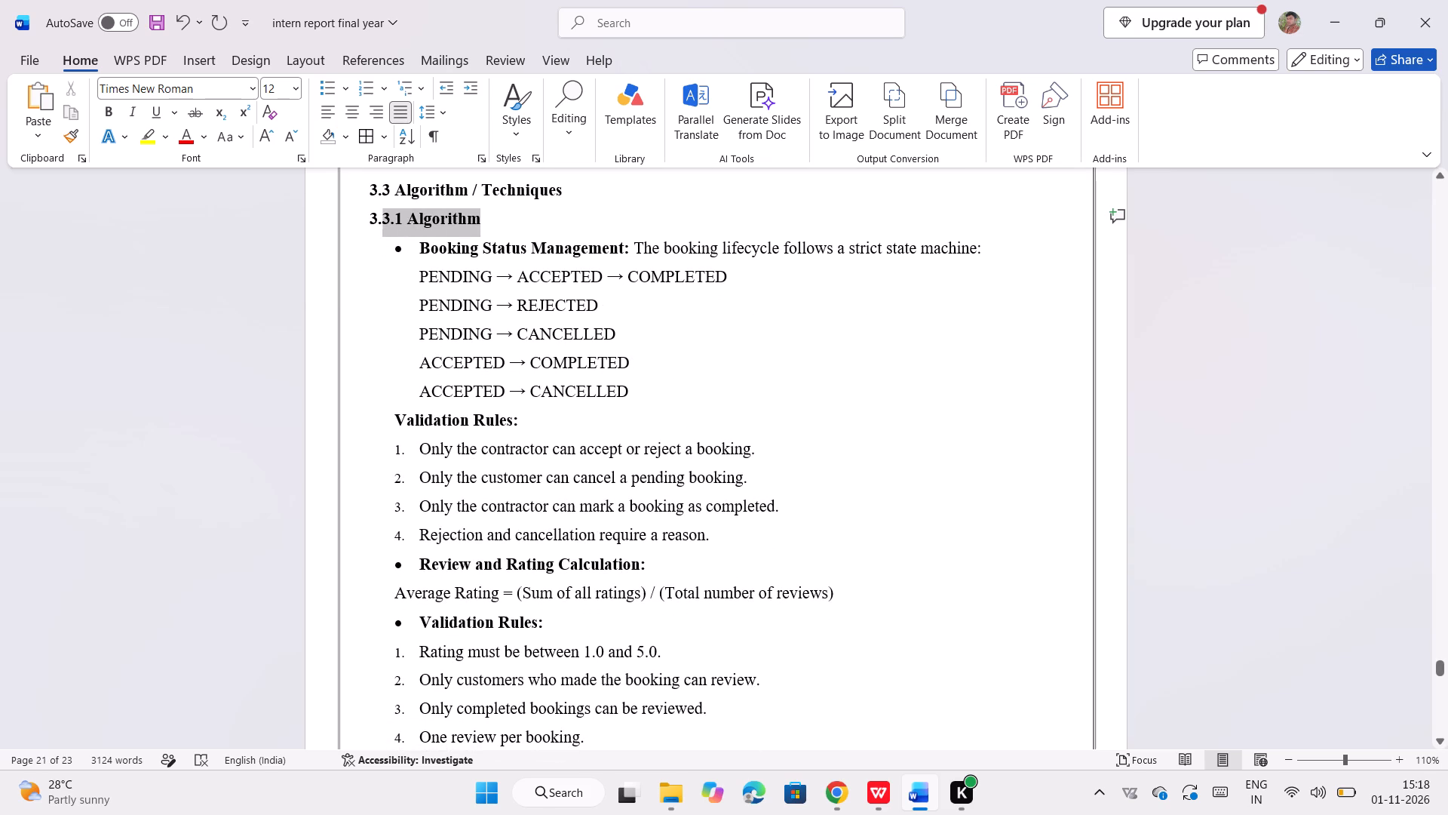
{"action": "left_click_drag", "start_coordinate": [382, 224], "coordinate": [370, 224]}
{"action": "key", "text": "BackSpace"}
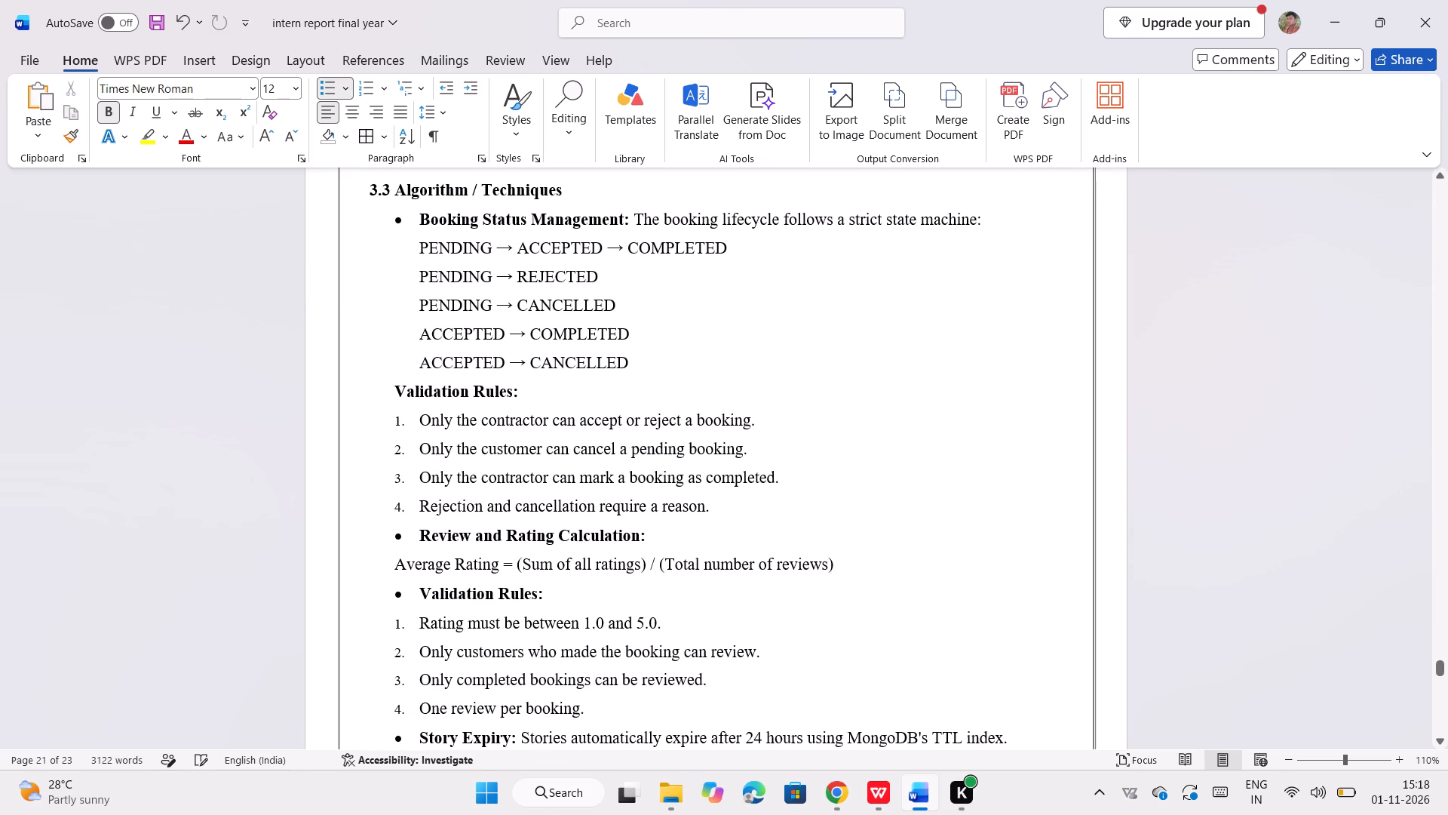
Shift the bulleted items in section 3.3, such as Booking Status Management, slightly outward toward the page's left margin.
{"action": "left_click", "coordinate": [387, 219]}
{"action": "left_click_drag", "start_coordinate": [397, 220], "coordinate": [373, 226]}
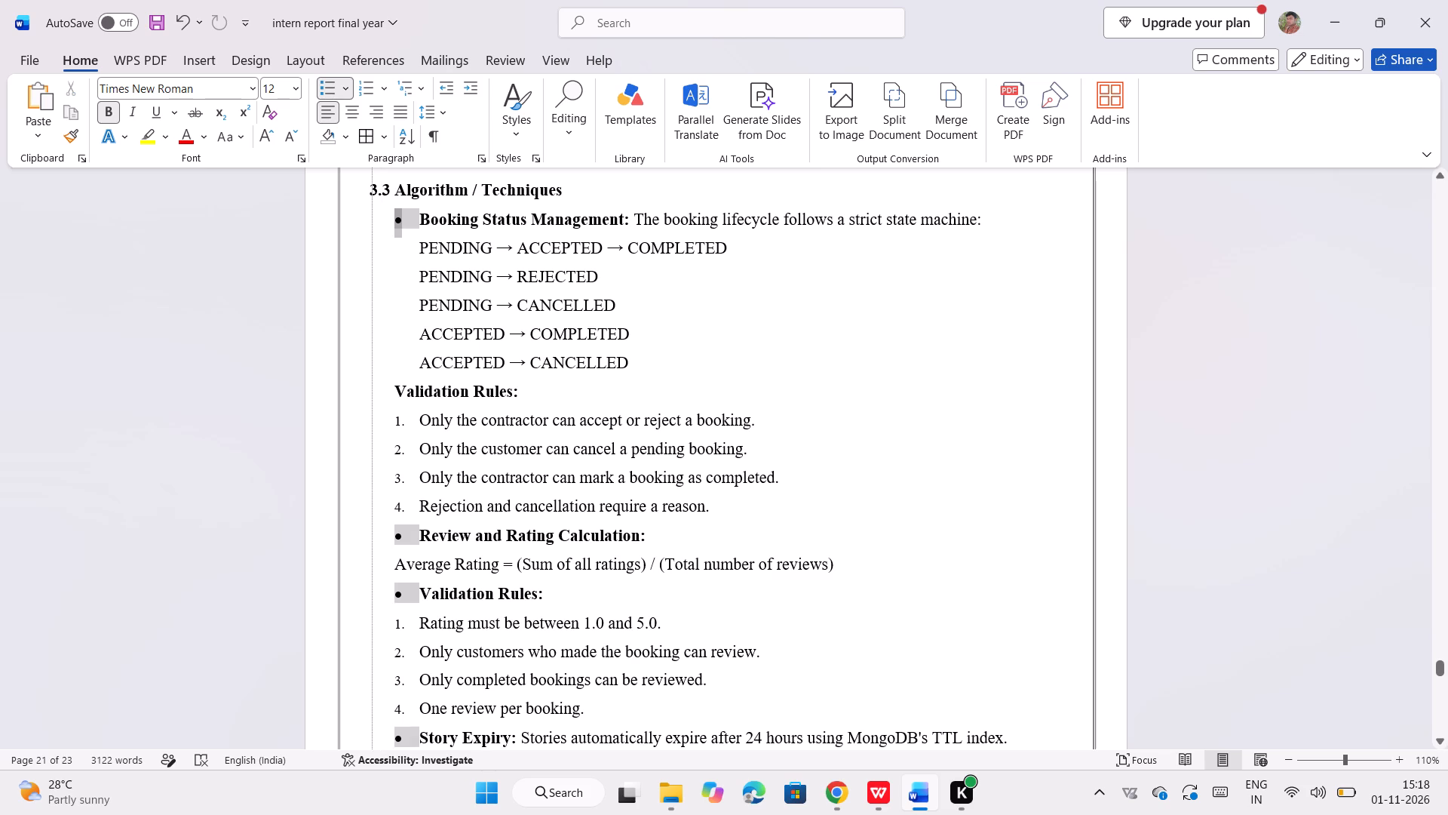
{"action": "left_click_drag", "start_coordinate": [373, 226], "coordinate": [380, 227]}
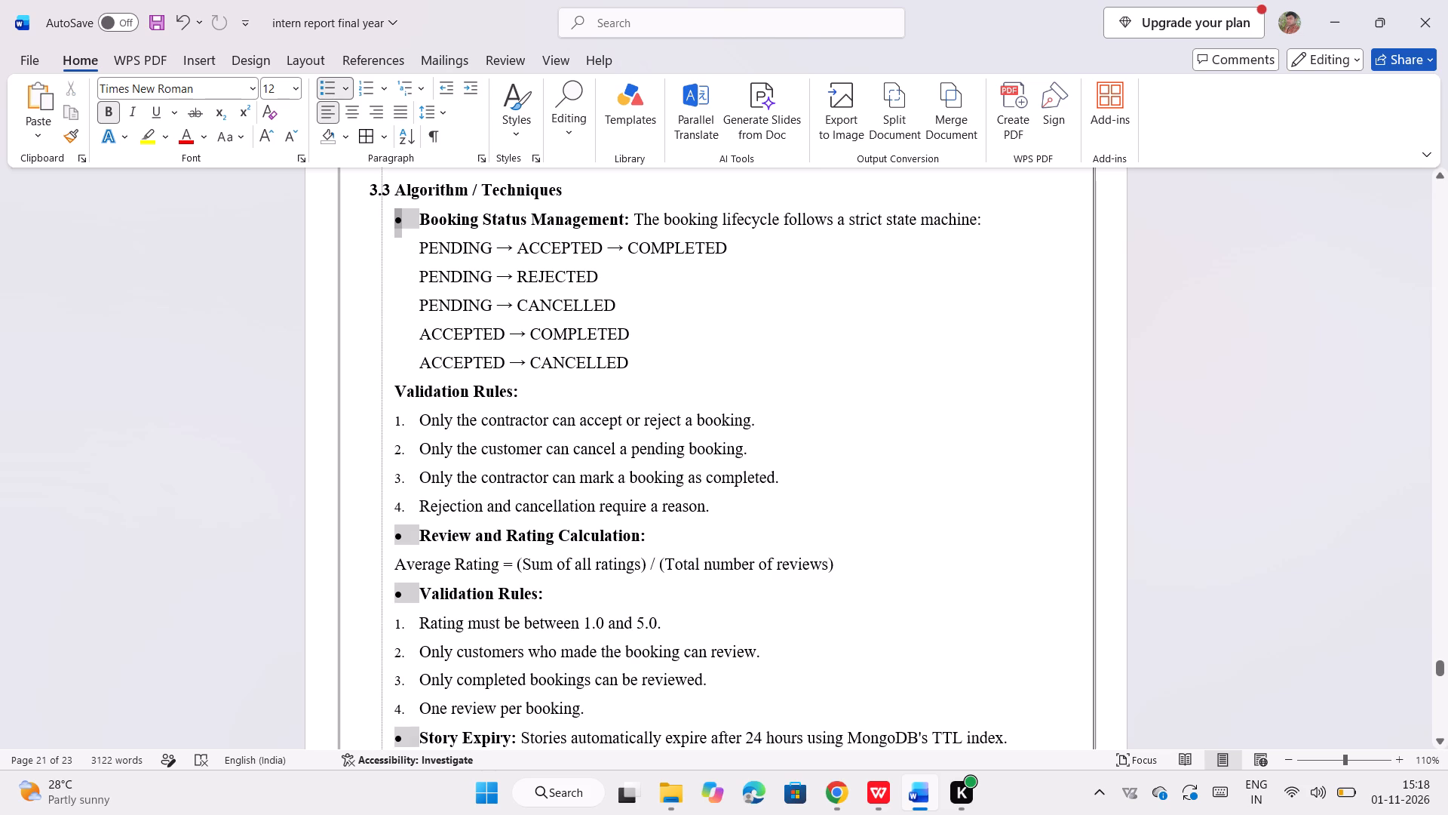
{"action": "left_click_drag", "start_coordinate": [380, 227], "coordinate": [379, 227]}
{"action": "left_click", "coordinate": [512, 349]}
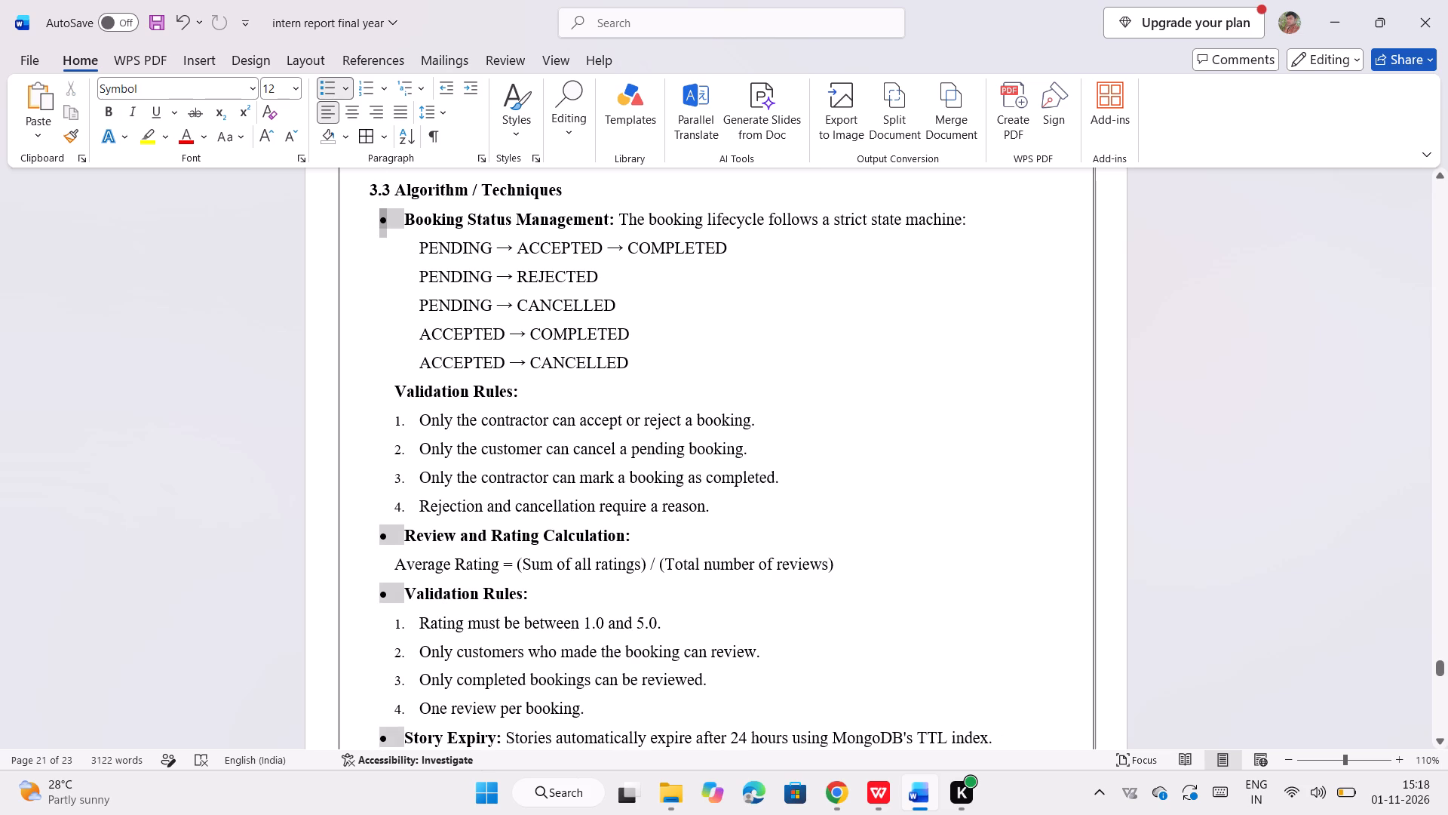
Indent the four numbered booking rules under the first Validation Rules heading further inward.
{"action": "left_click", "coordinate": [397, 422]}
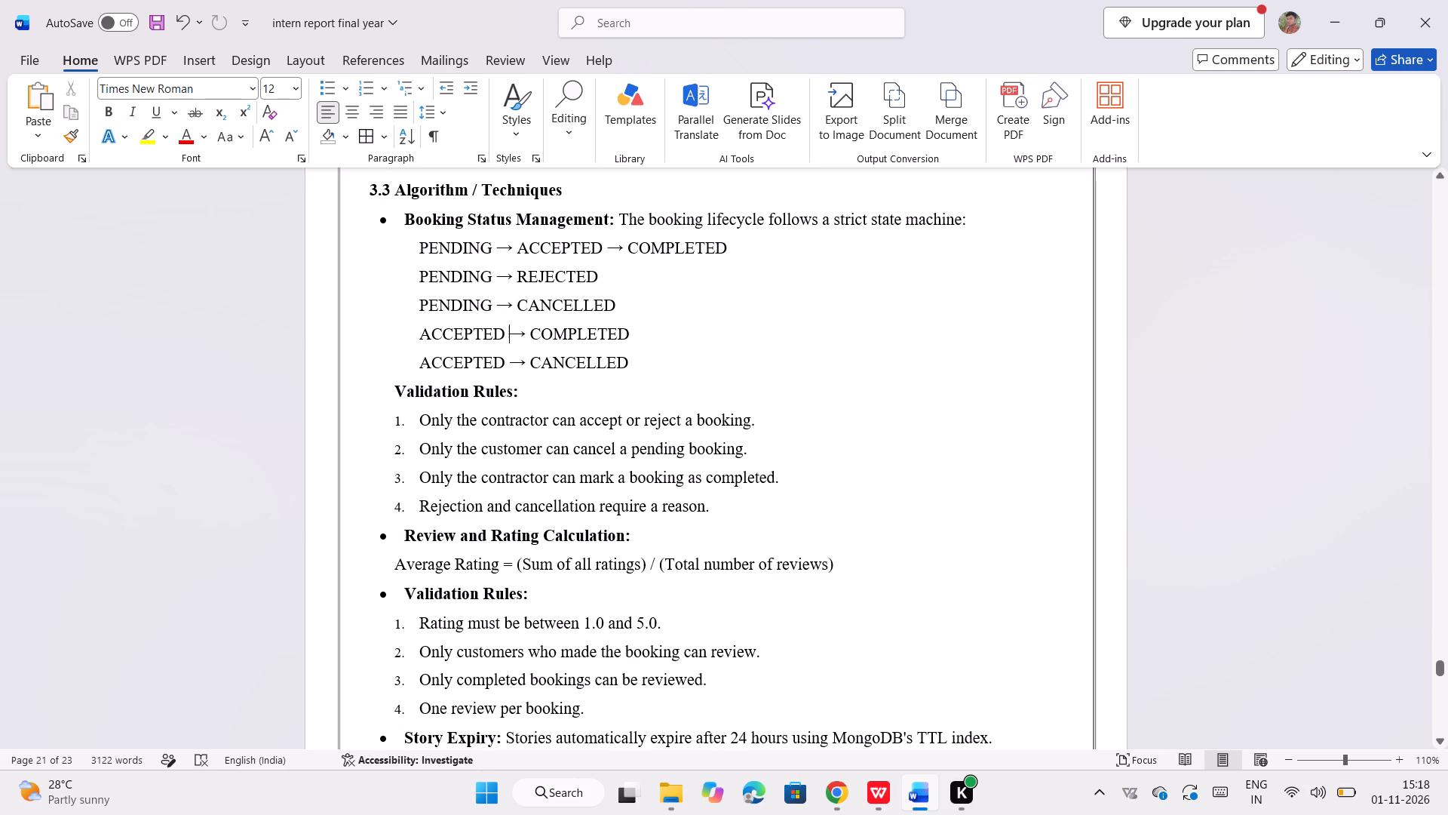
{"action": "left_click", "coordinate": [397, 422]}
{"action": "left_click_drag", "start_coordinate": [397, 422], "coordinate": [407, 423]}
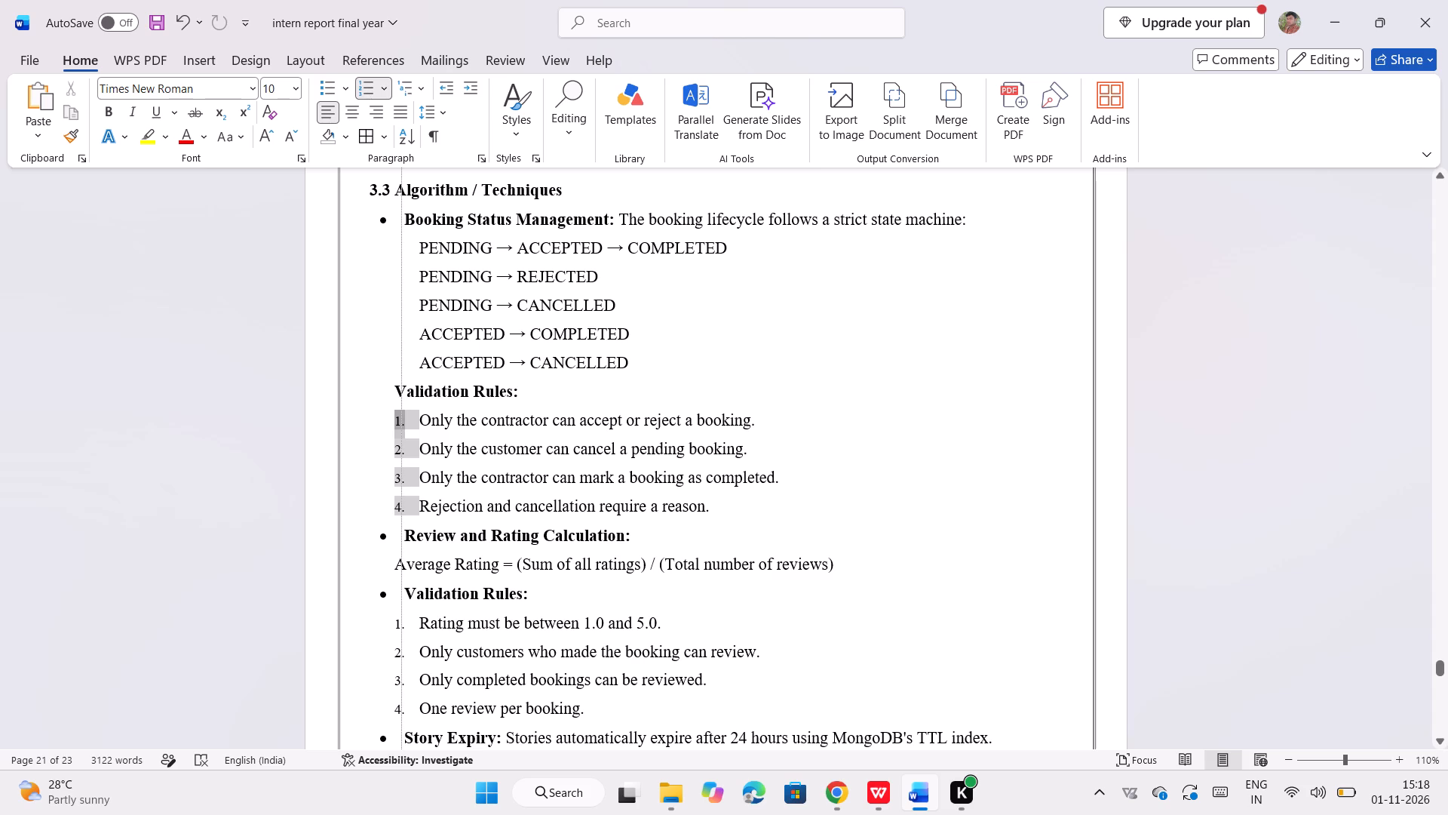
{"action": "left_click_drag", "start_coordinate": [407, 423], "coordinate": [407, 423]}
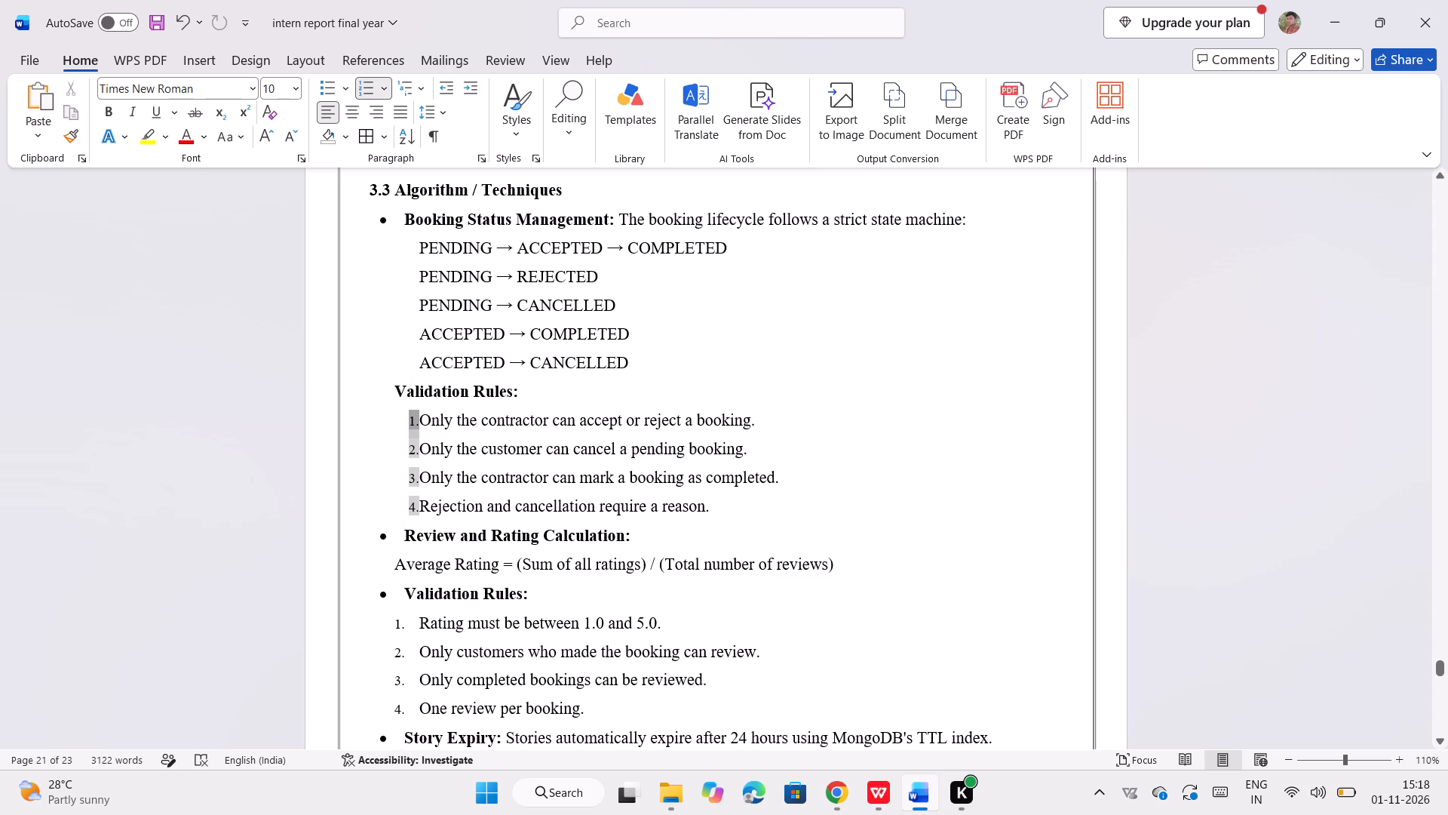
{"action": "left_click_drag", "start_coordinate": [420, 426], "coordinate": [678, 507]}
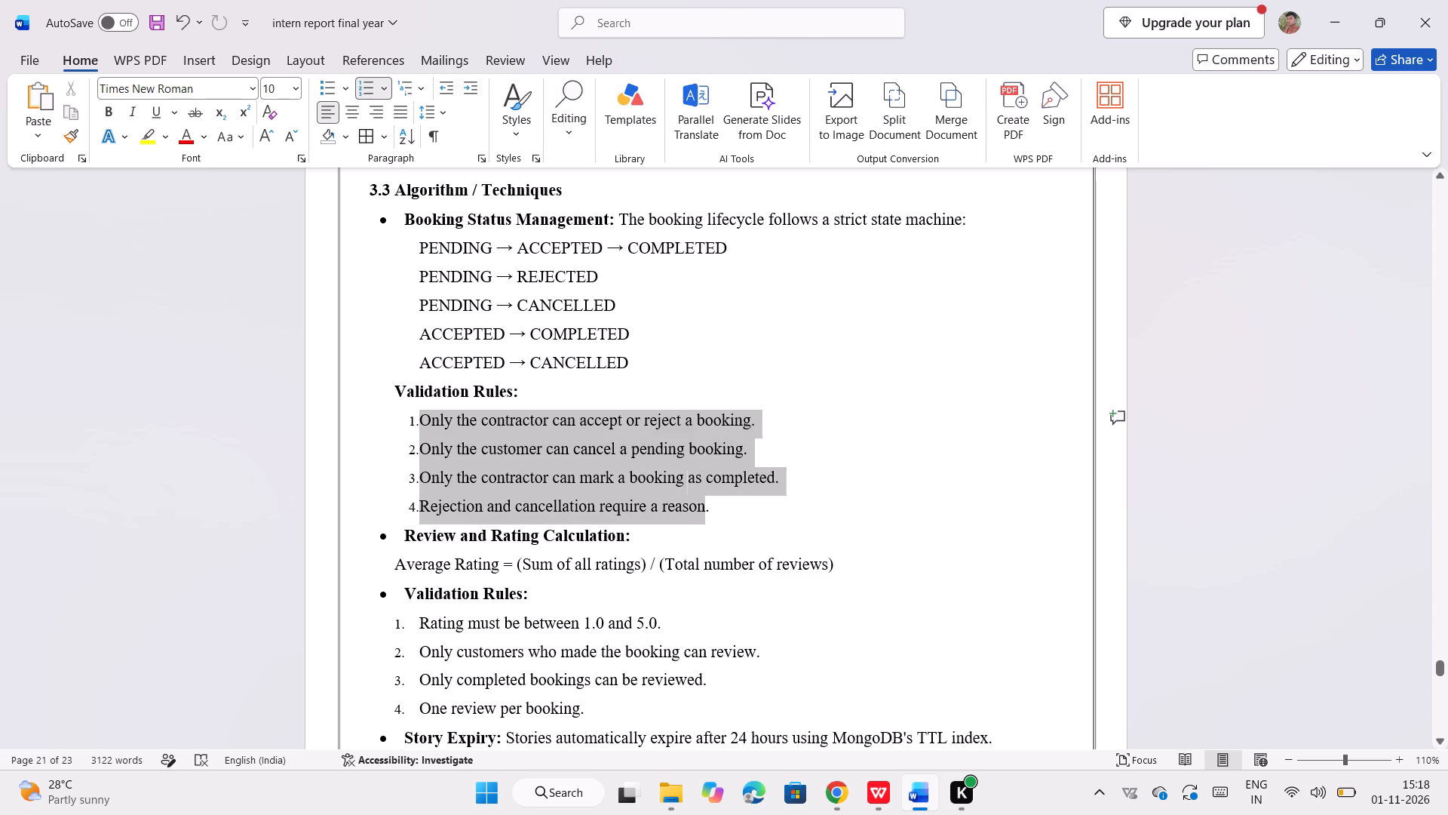
{"action": "left_click_drag", "start_coordinate": [678, 507], "coordinate": [687, 512]}
{"action": "key", "text": "Tab"}
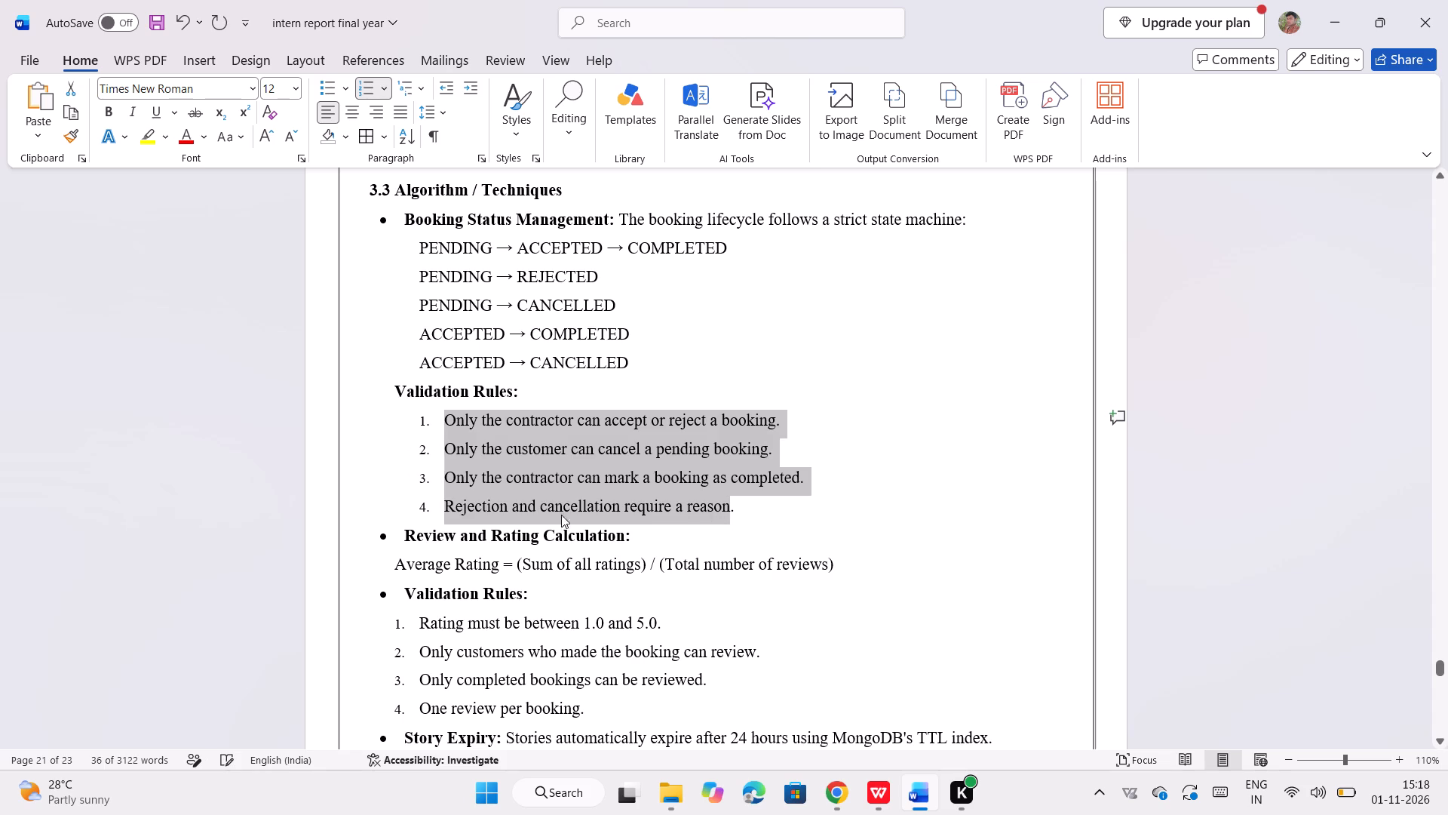
{"action": "left_click", "coordinate": [525, 510]}
Indent the four numbered review rules under the second Validation Rules bullet to align with the booking rules above.
{"action": "scroll", "coordinate": [413, 520], "scroll_direction": "down", "scroll_amount": 1}
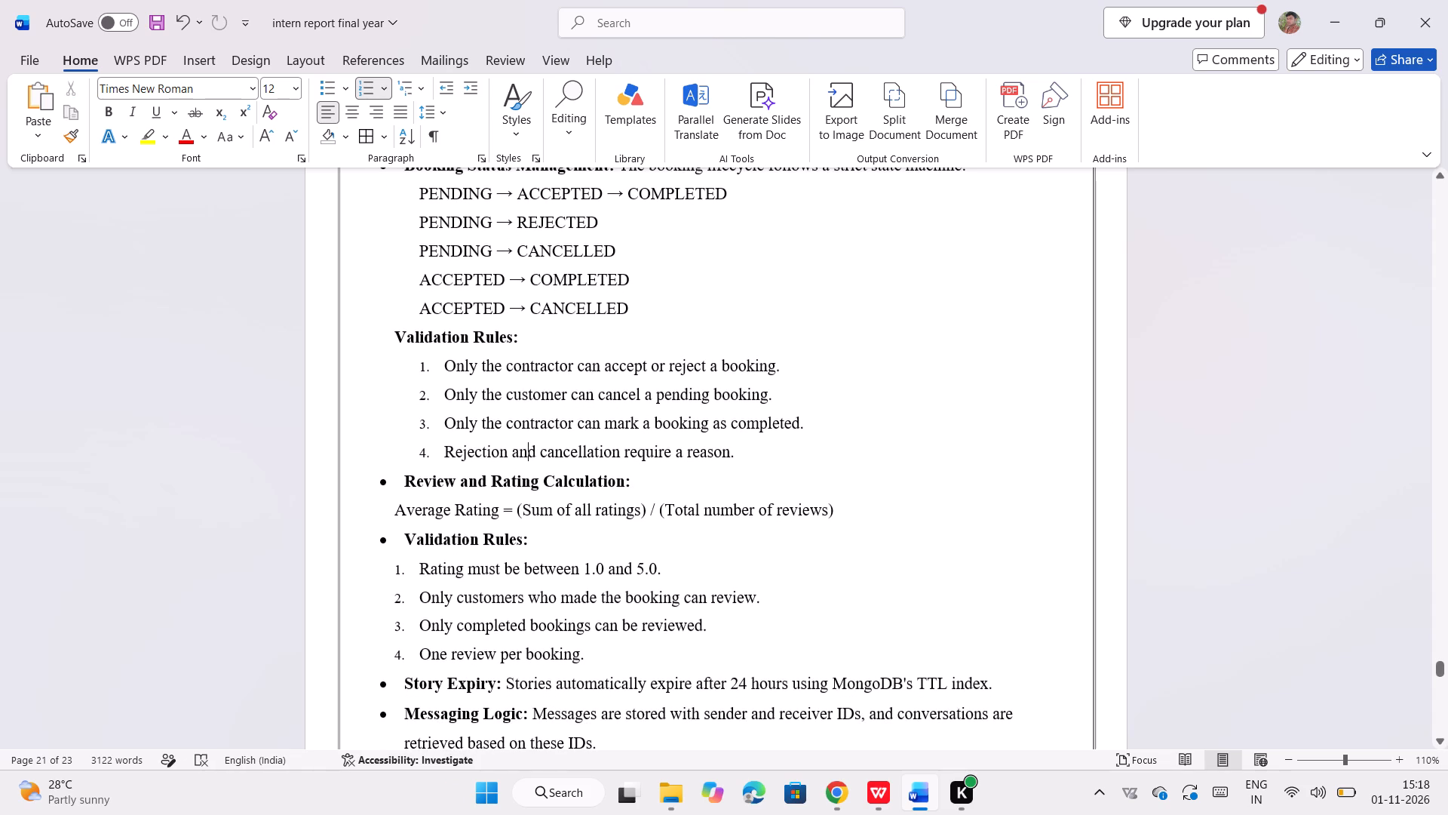
{"action": "left_click_drag", "start_coordinate": [396, 575], "coordinate": [418, 580]}
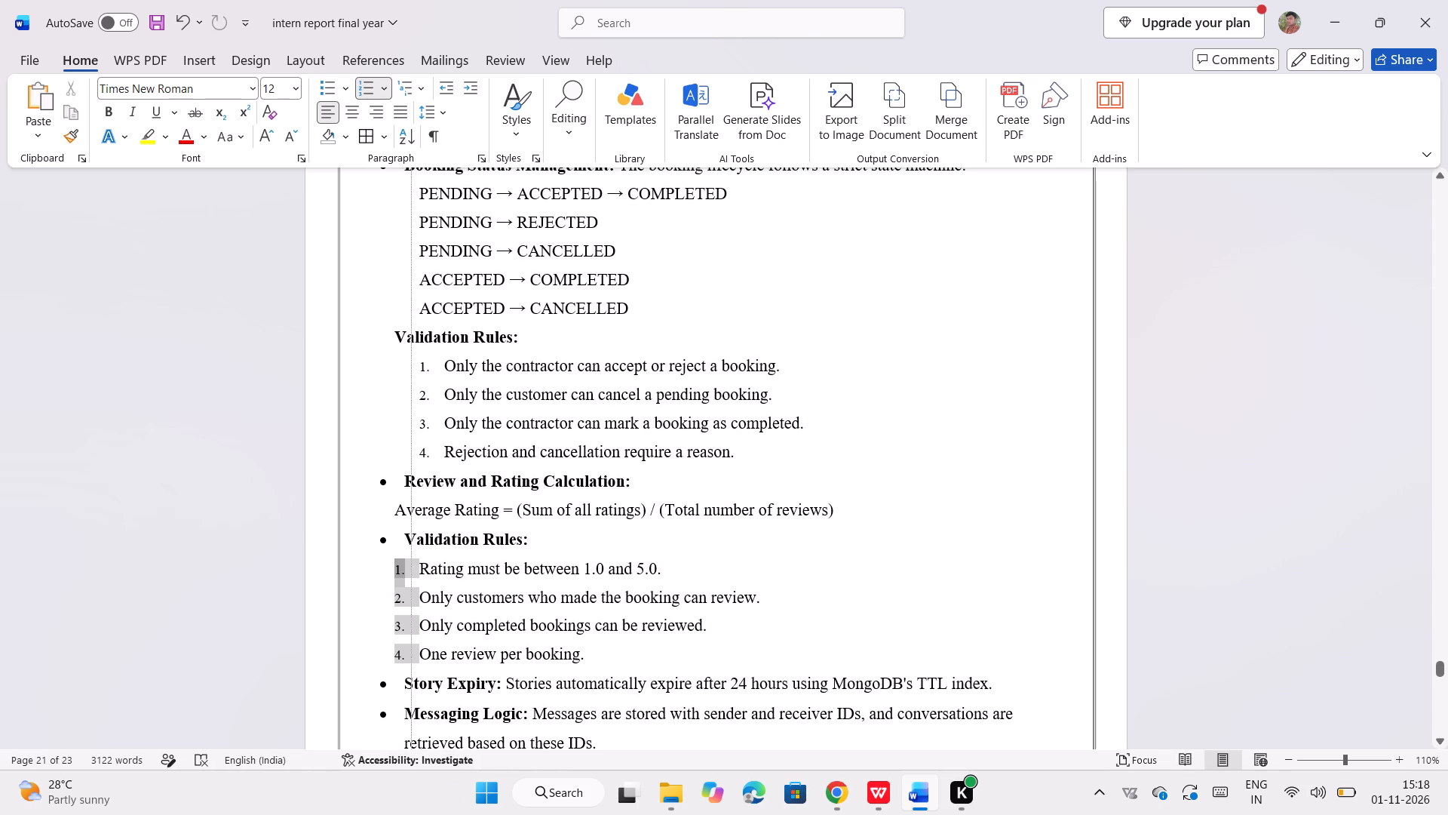
{"action": "left_click_drag", "start_coordinate": [418, 580], "coordinate": [423, 582]}
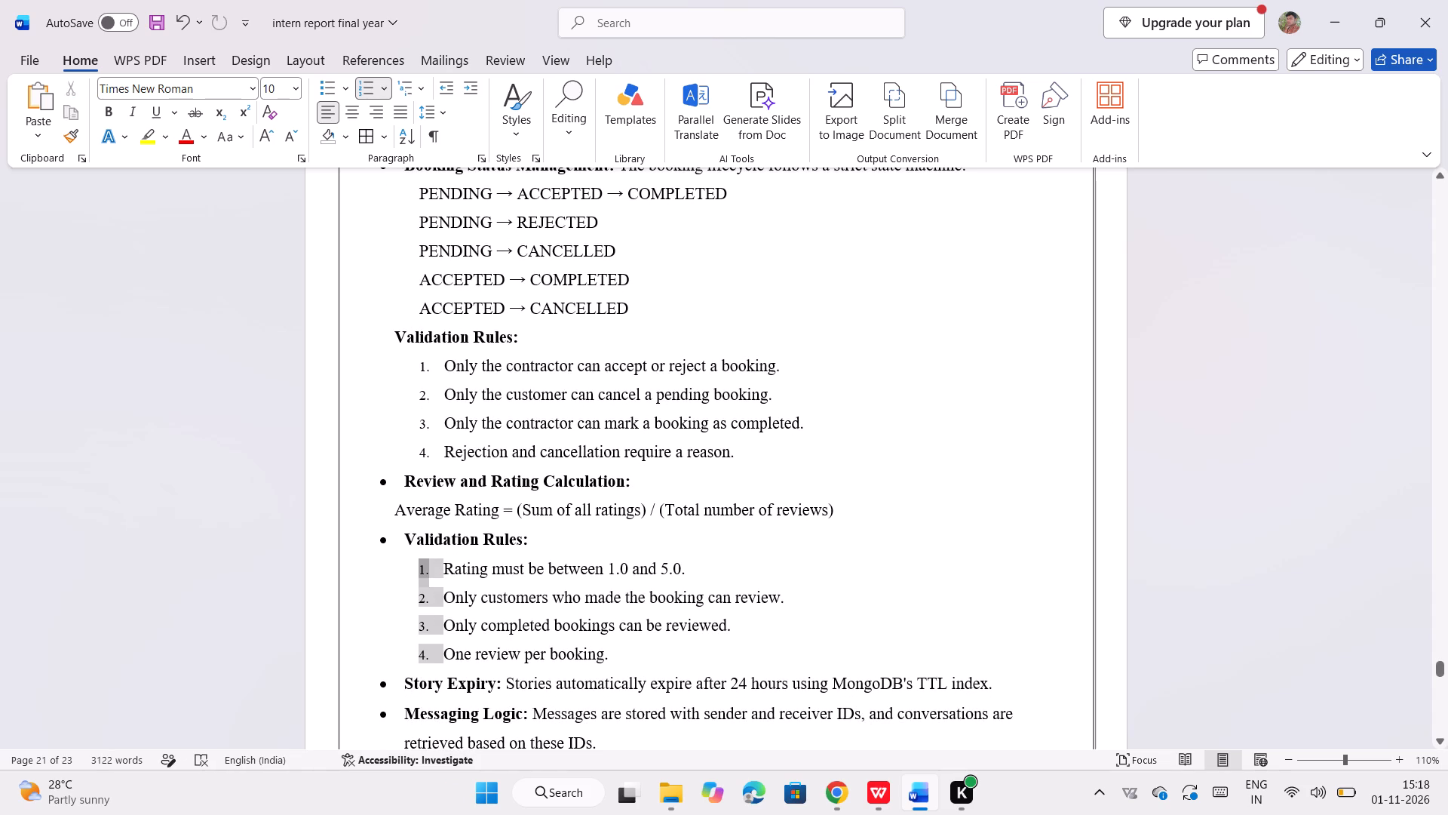
{"action": "left_click", "coordinate": [443, 568]}
Move the CONCLUSION heading after section 3.4 onto the following page so it sits with its text.
{"action": "scroll", "coordinate": [442, 602], "scroll_direction": "down", "scroll_amount": 1}
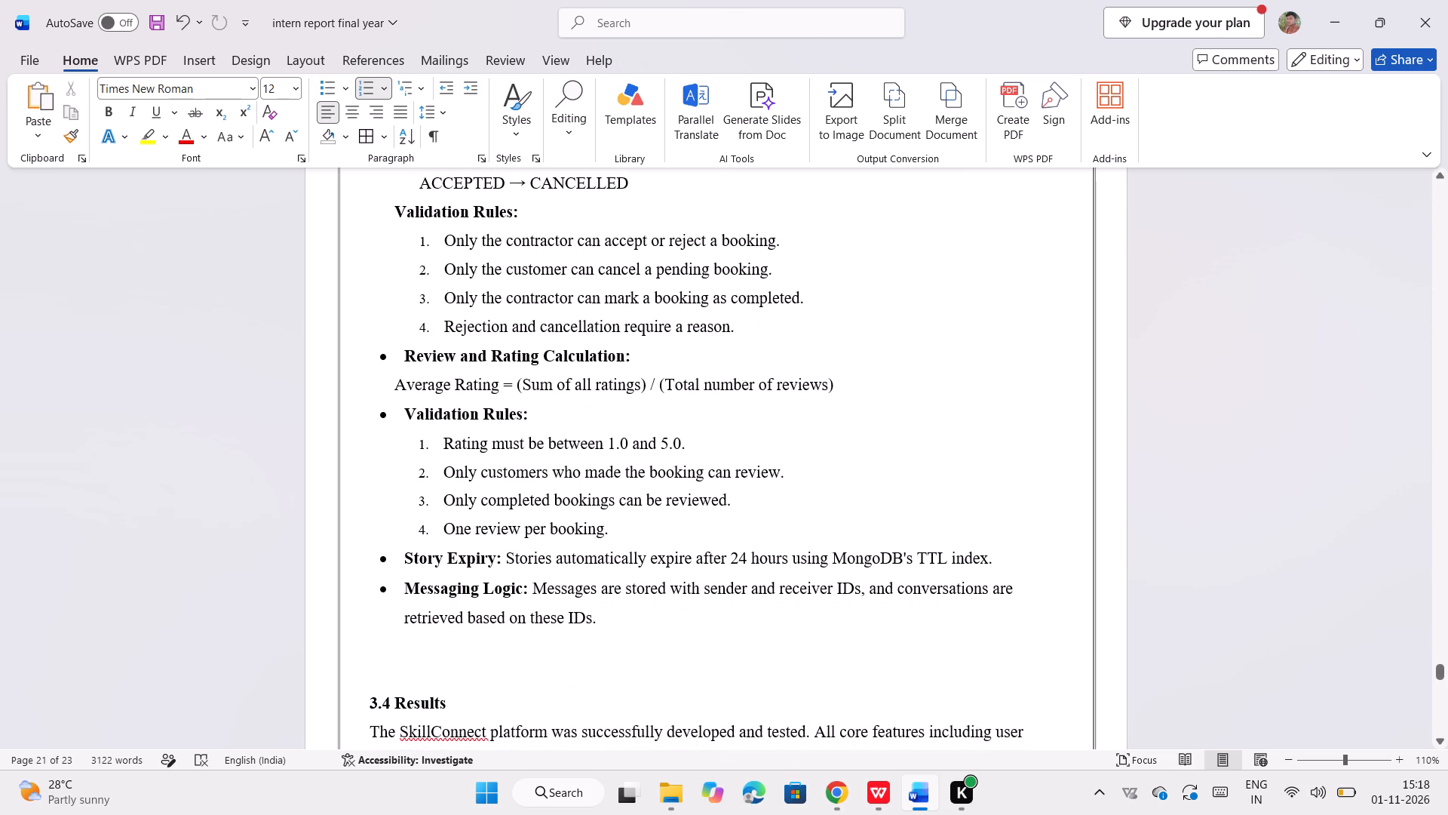
{"action": "scroll", "coordinate": [442, 602], "scroll_direction": "down", "scroll_amount": 1}
{"action": "scroll", "coordinate": [442, 602], "scroll_direction": "up", "scroll_amount": 1}
{"action": "scroll", "coordinate": [442, 602], "scroll_direction": "down", "scroll_amount": 2}
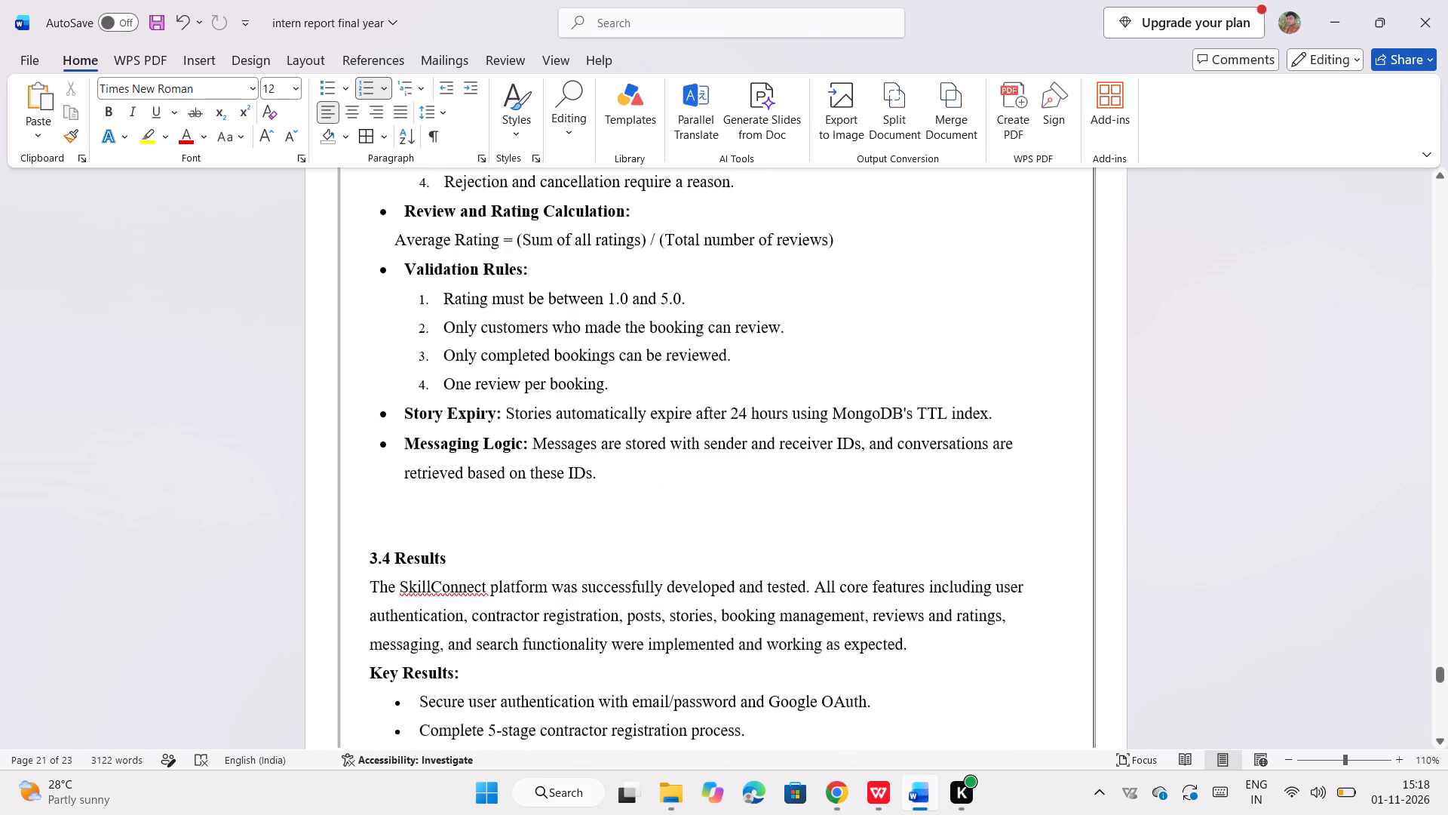
{"action": "scroll", "coordinate": [442, 602], "scroll_direction": "down", "scroll_amount": 3}
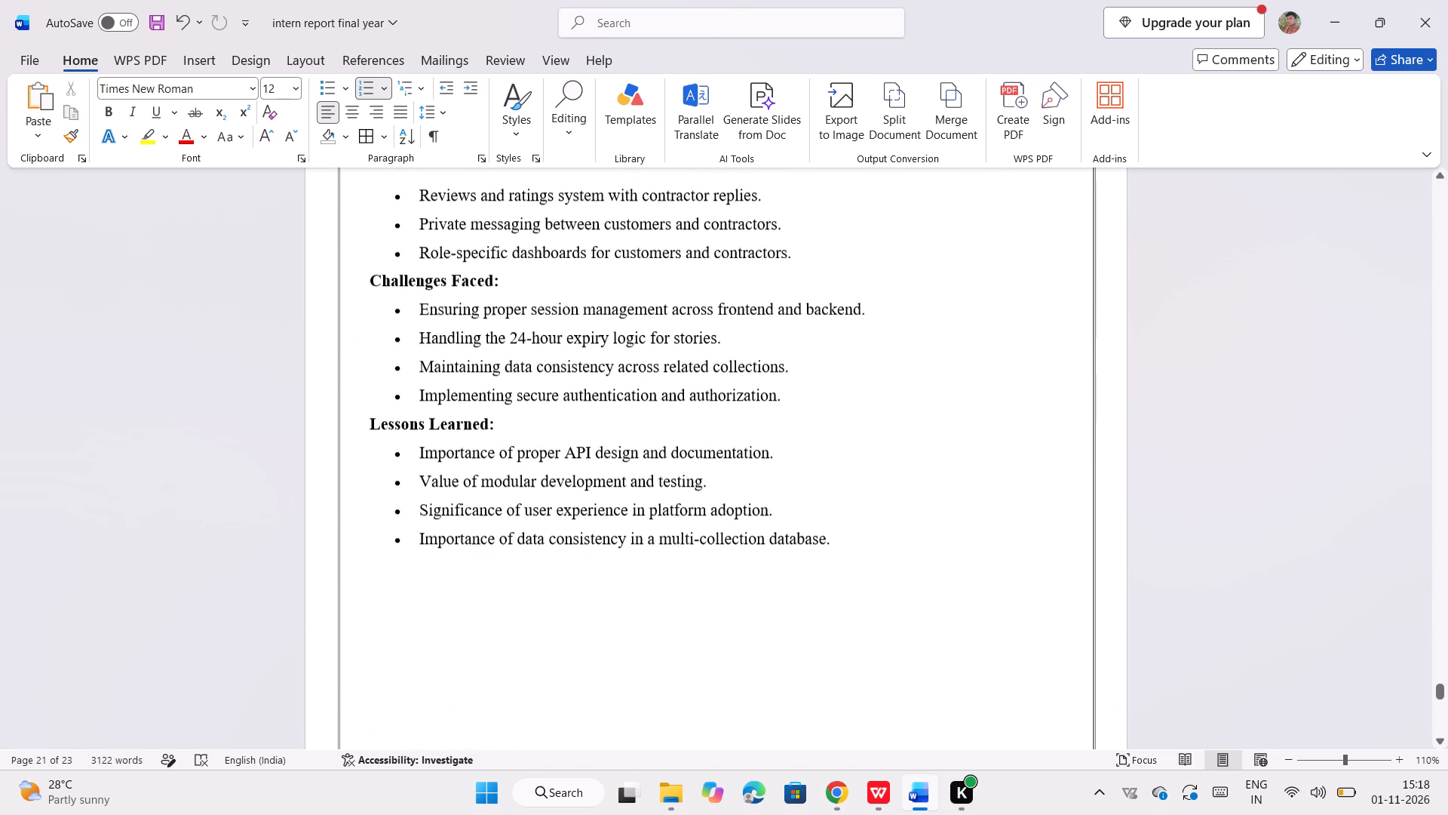
{"action": "scroll", "coordinate": [442, 602], "scroll_direction": "down", "scroll_amount": 3}
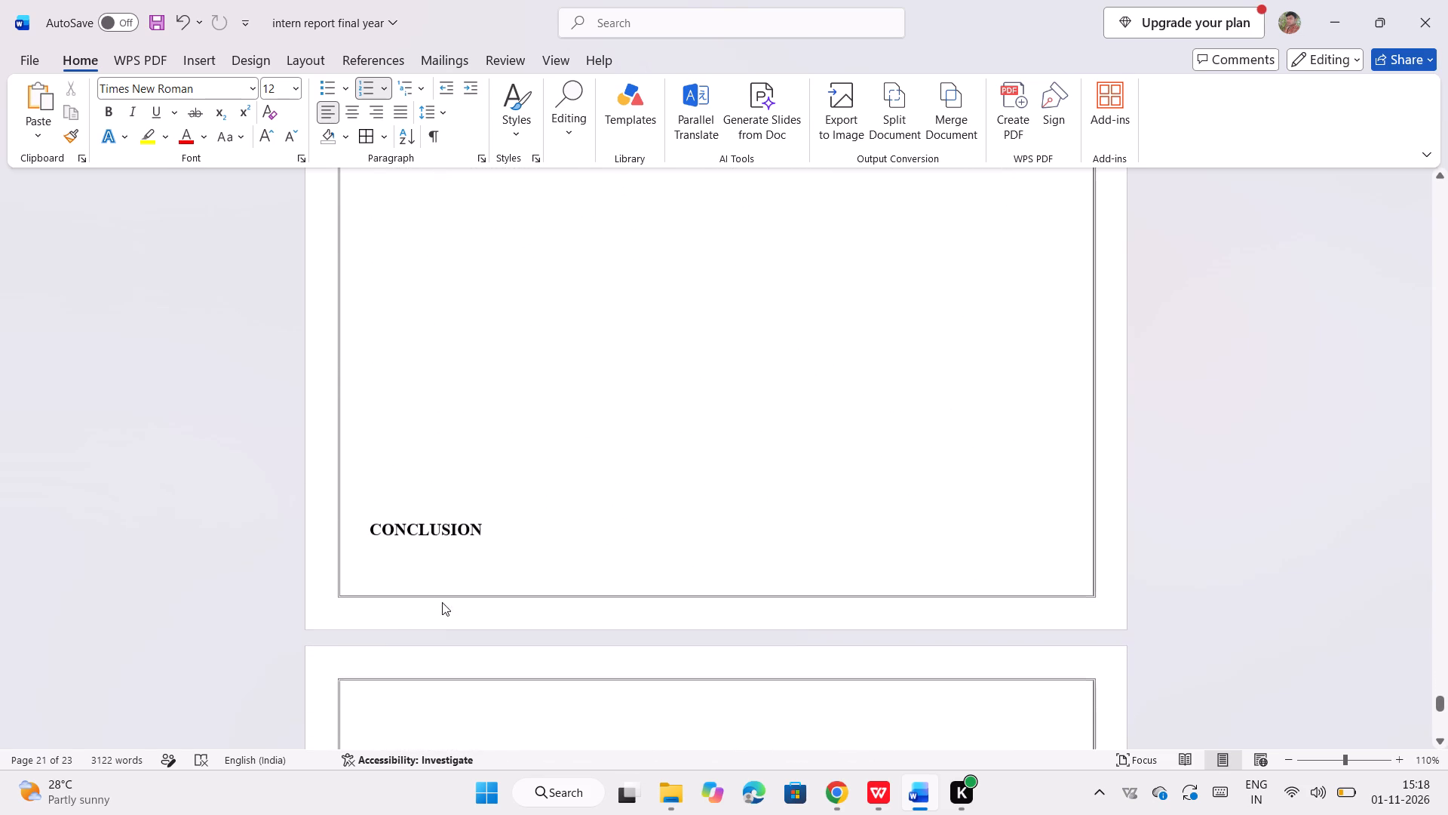
{"action": "left_click", "coordinate": [367, 532]}
{"action": "key", "text": "Return"}
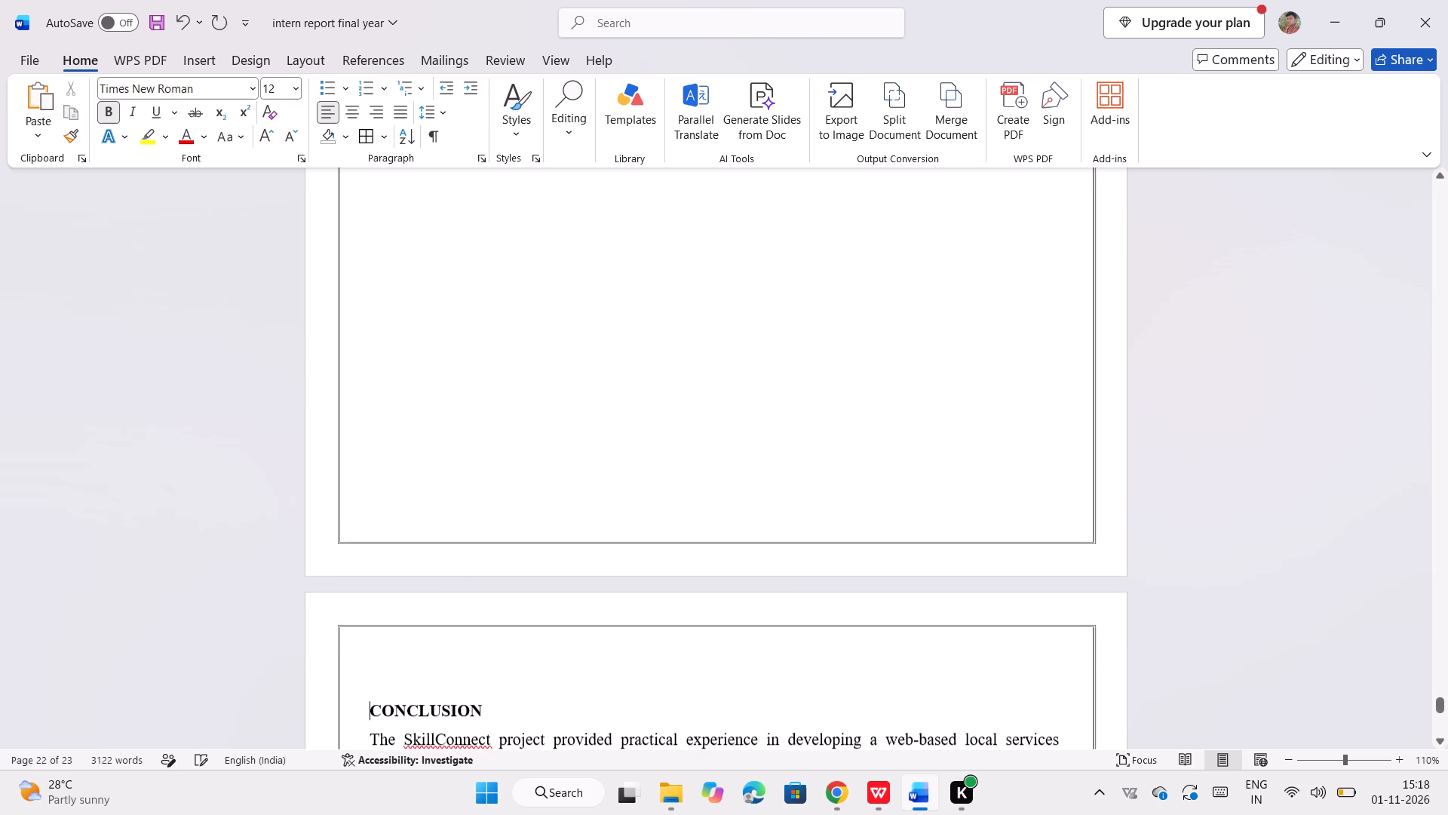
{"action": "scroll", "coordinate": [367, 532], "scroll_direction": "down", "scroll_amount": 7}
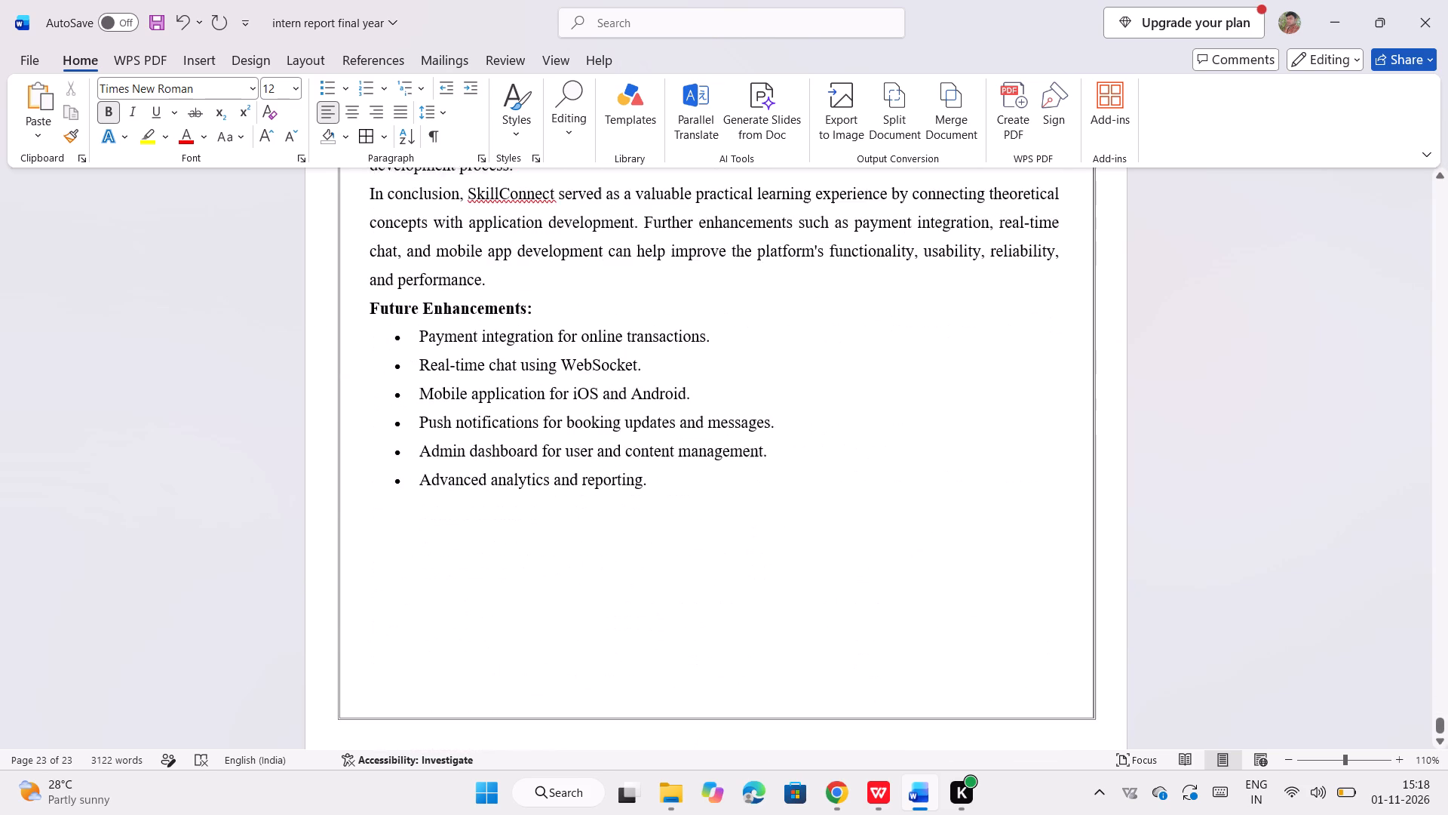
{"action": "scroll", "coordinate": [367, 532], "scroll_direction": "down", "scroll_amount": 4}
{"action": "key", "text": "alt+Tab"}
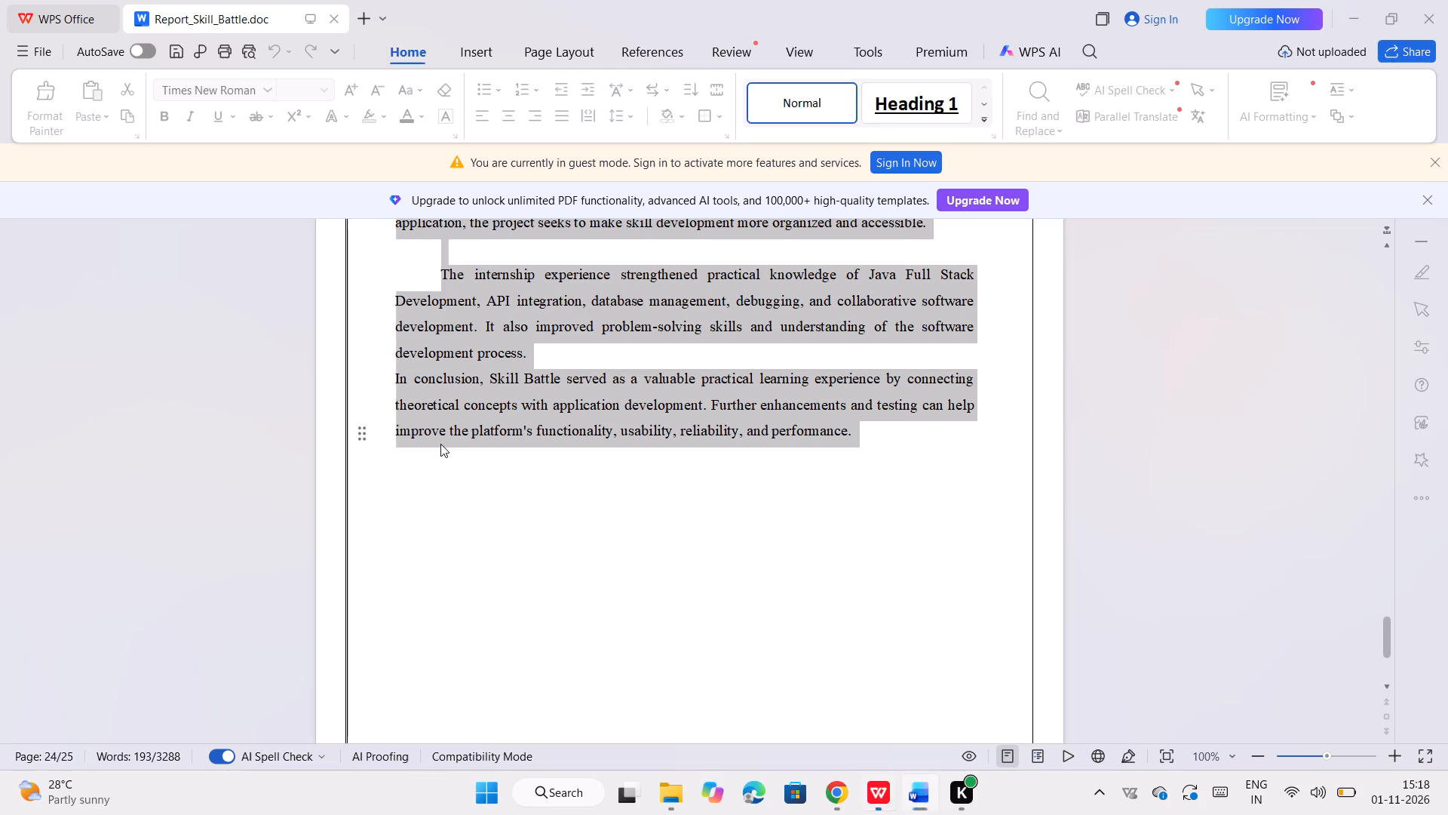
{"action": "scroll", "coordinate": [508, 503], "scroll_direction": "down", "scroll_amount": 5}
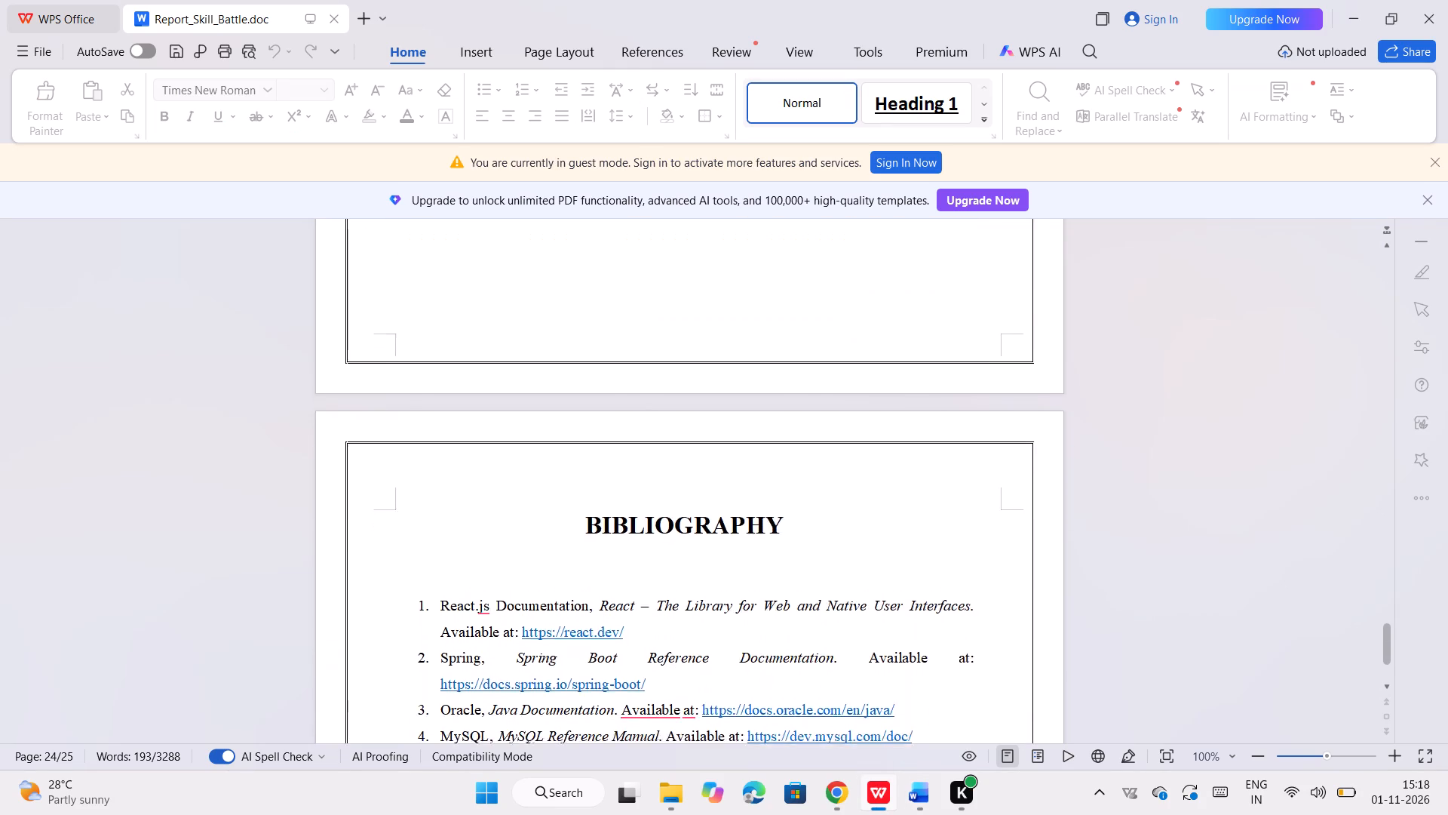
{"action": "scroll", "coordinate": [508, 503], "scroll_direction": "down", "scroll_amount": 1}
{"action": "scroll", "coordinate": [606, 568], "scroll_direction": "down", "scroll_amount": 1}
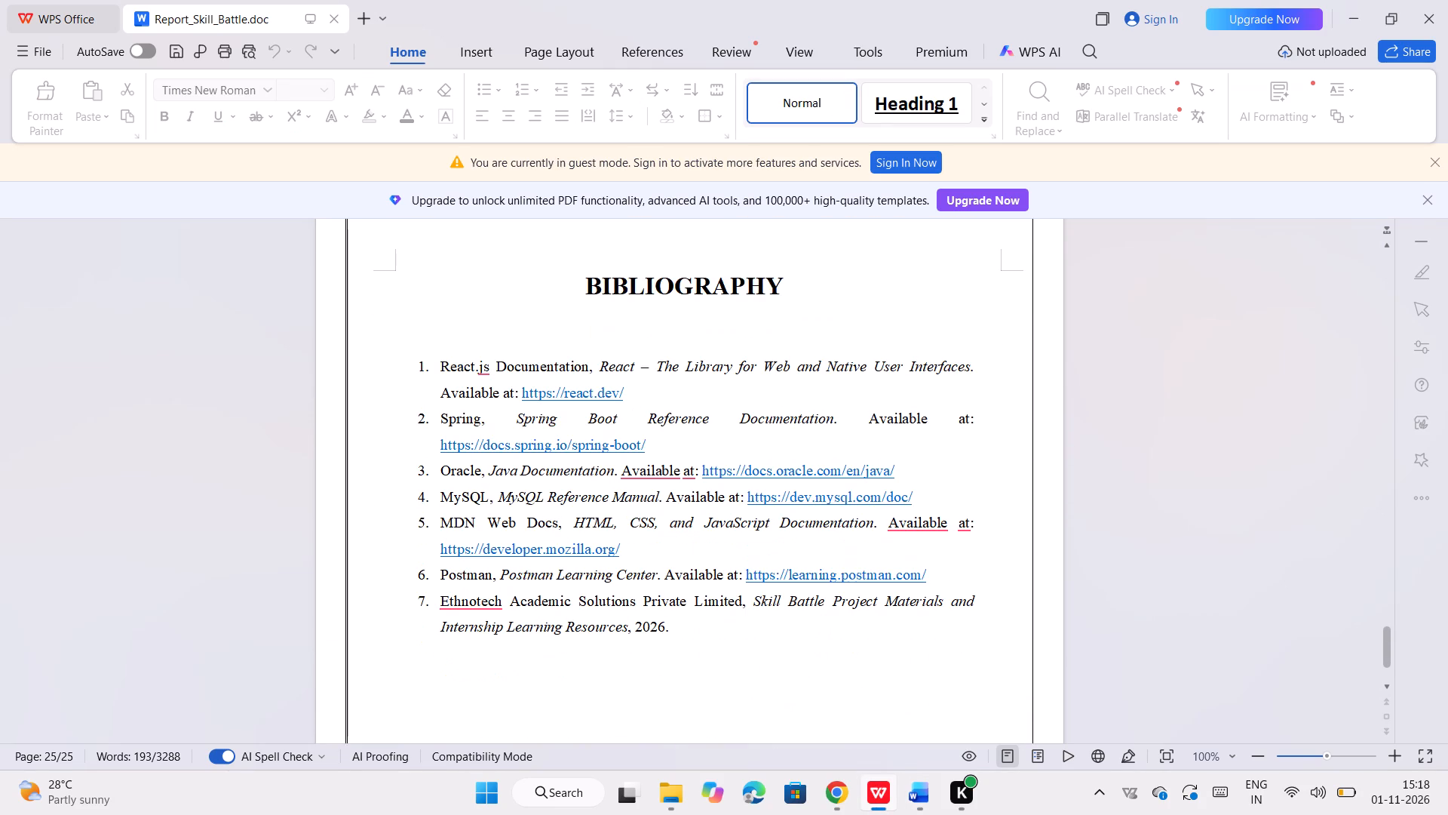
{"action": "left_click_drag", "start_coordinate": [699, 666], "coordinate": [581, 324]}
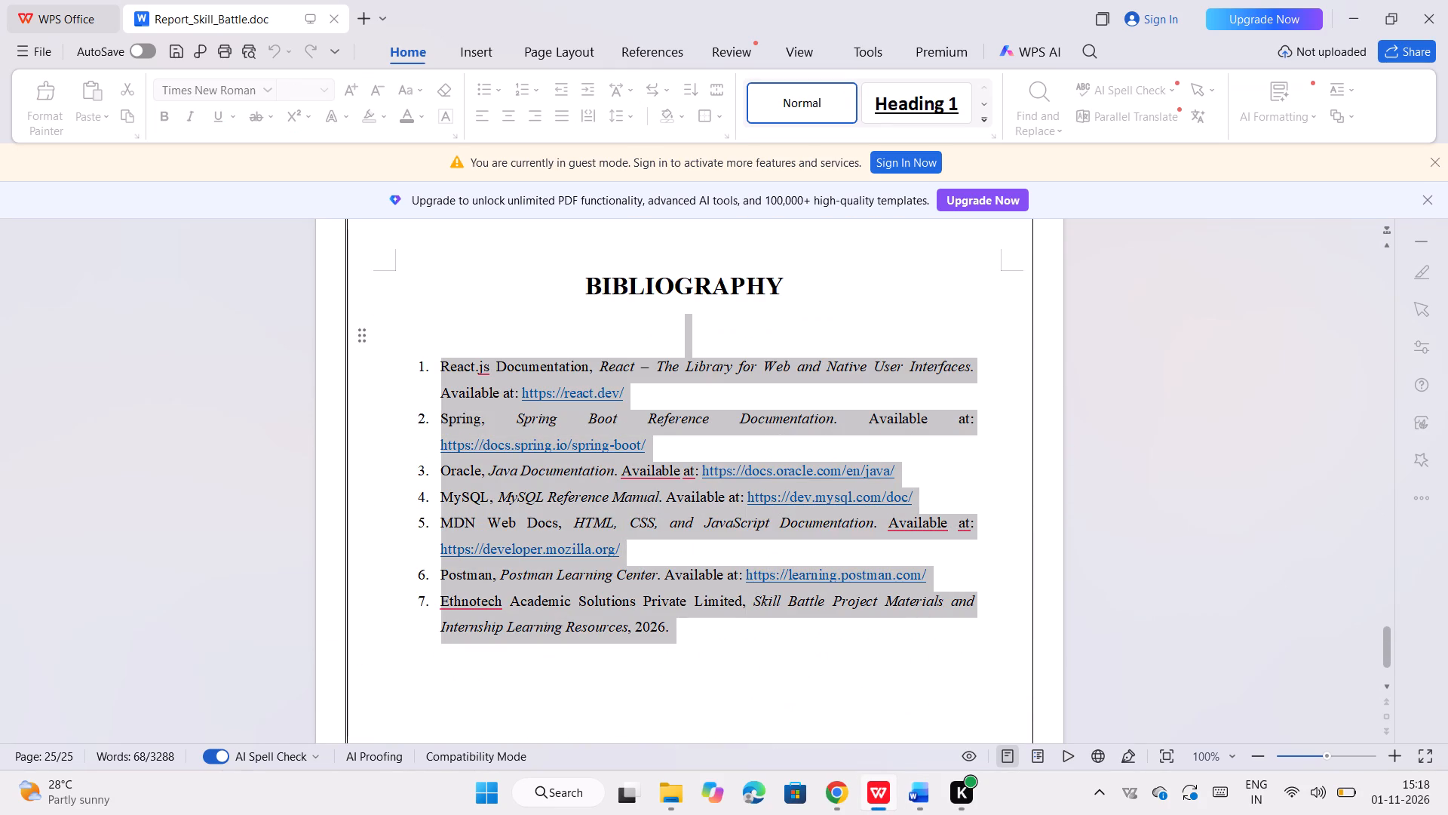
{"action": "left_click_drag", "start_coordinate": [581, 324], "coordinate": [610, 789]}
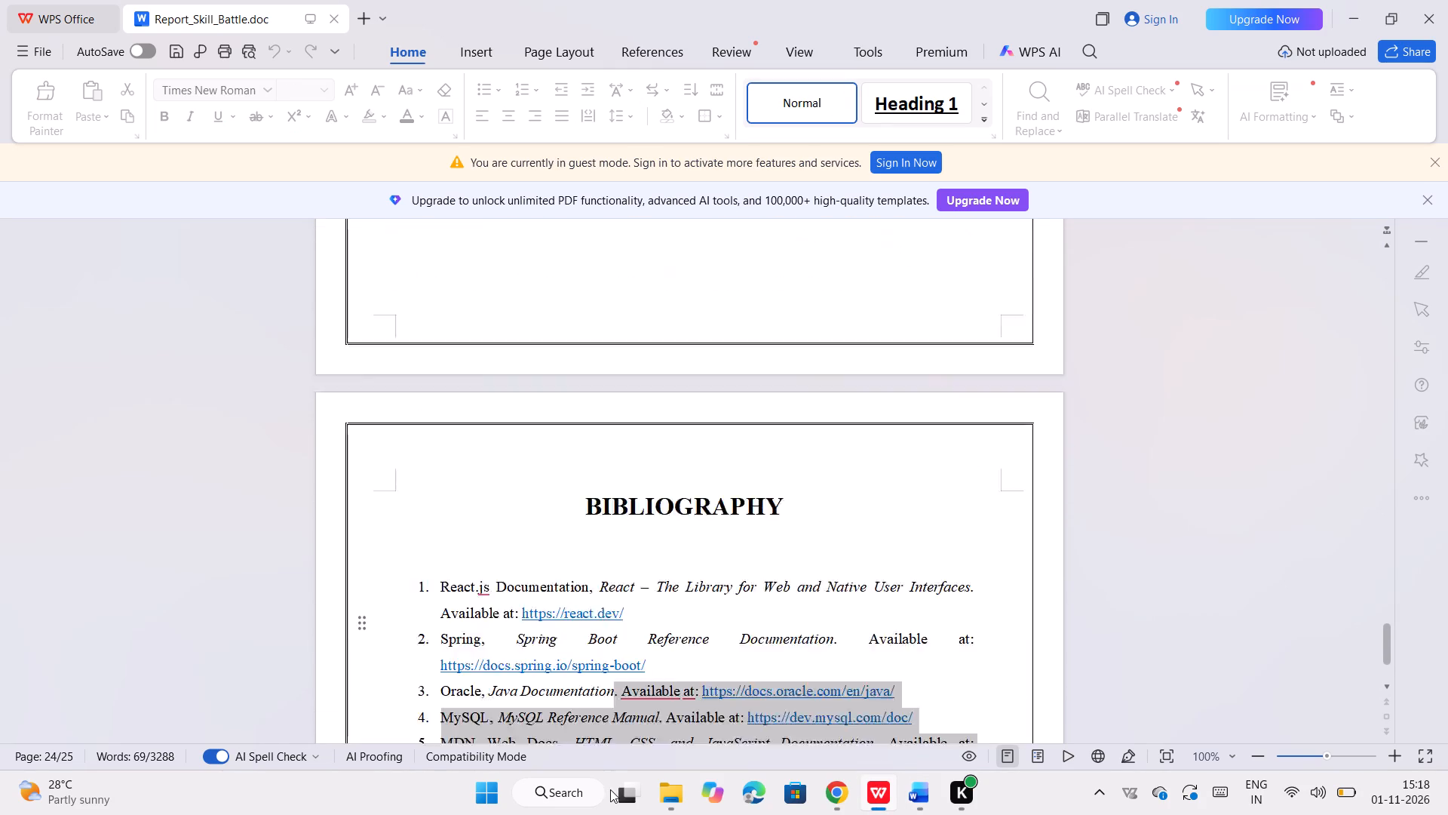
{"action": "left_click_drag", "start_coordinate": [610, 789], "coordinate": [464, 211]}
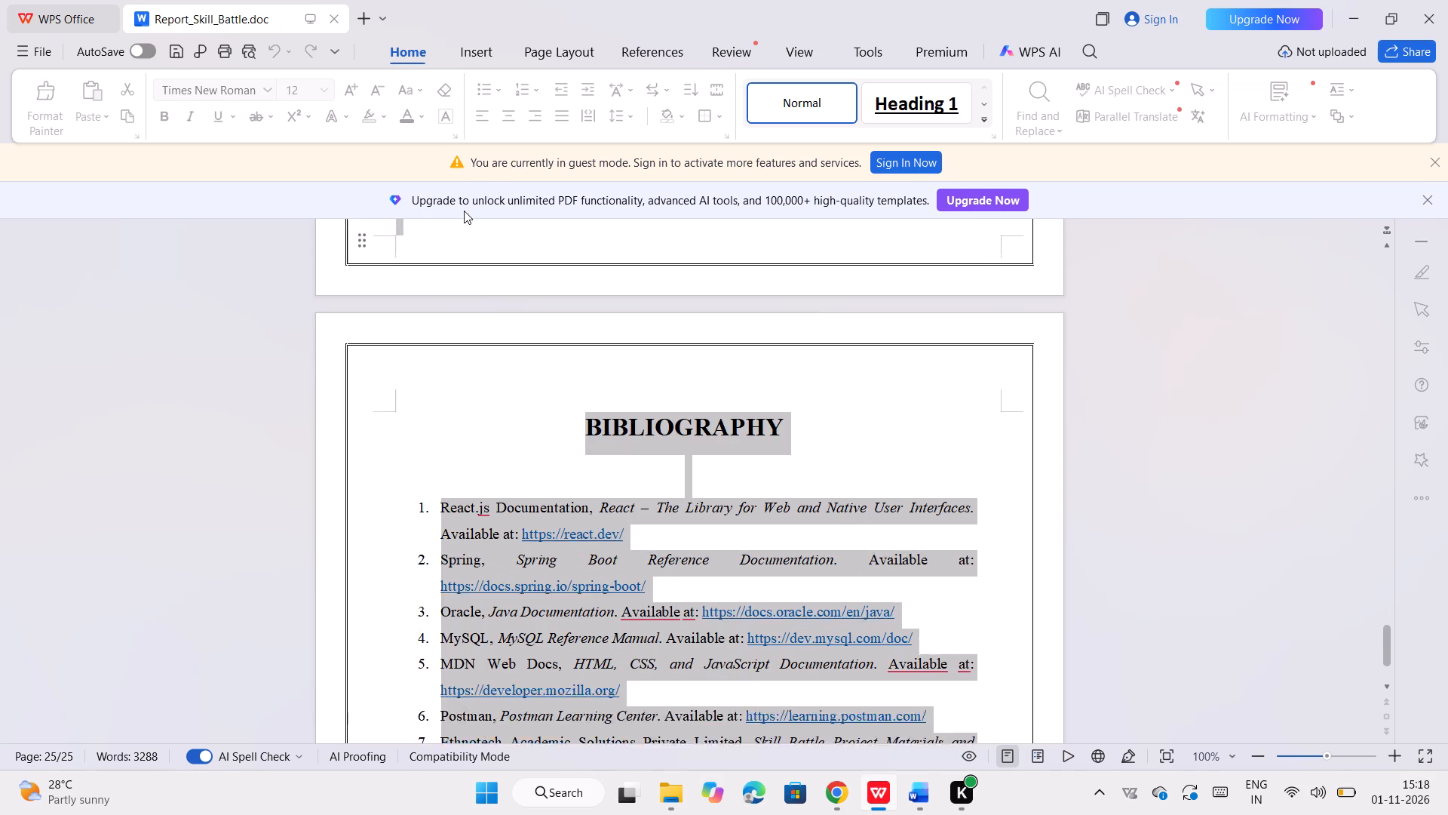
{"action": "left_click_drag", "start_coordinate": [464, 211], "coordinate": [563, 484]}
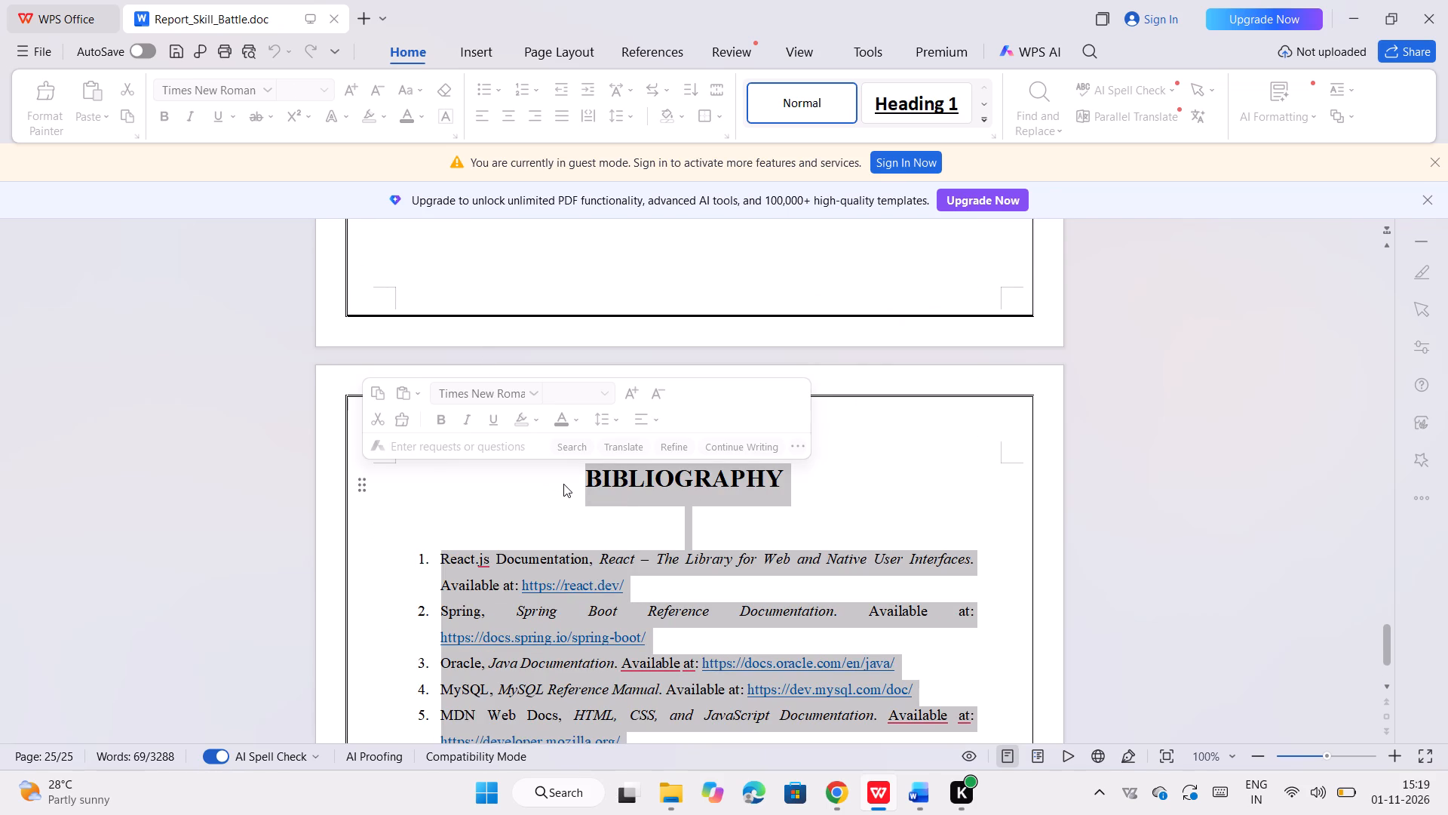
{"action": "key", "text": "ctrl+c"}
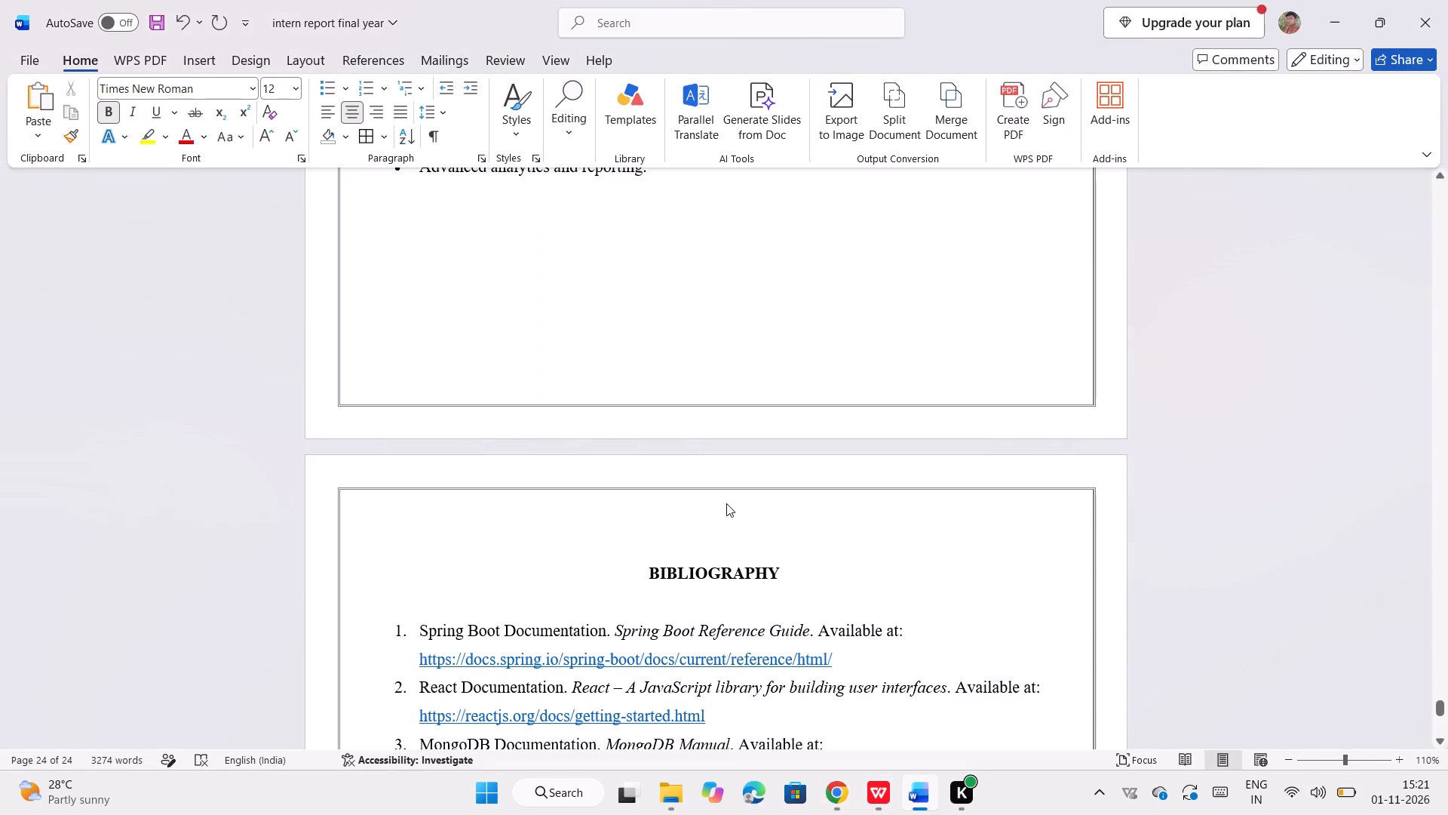
Delete the GeeksforGeeks and Baeldung references from the bibliography list in the Word report.
{"action": "scroll", "coordinate": [726, 491], "scroll_direction": "down", "scroll_amount": 2}
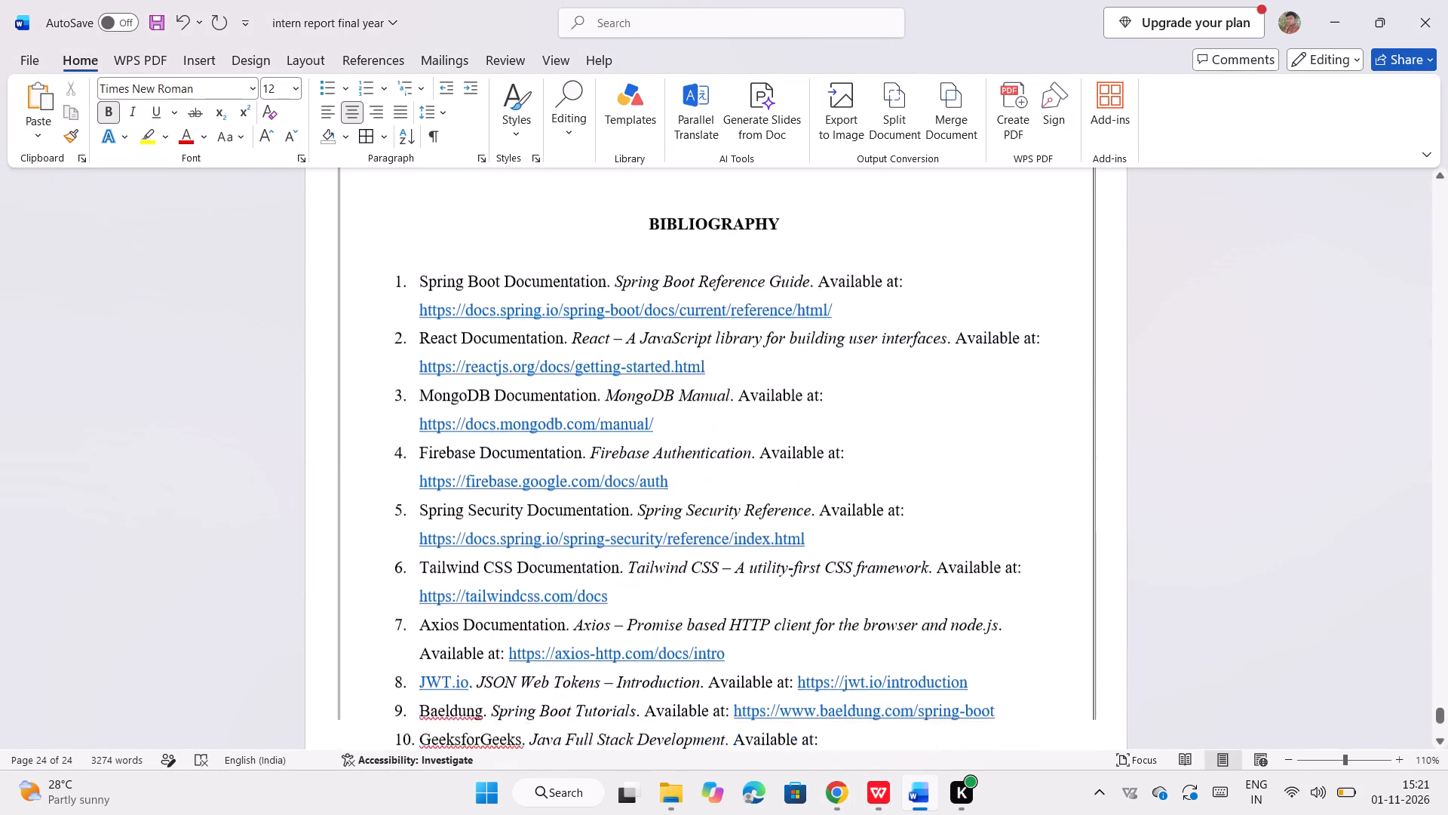
{"action": "scroll", "coordinate": [726, 491], "scroll_direction": "down", "scroll_amount": 2}
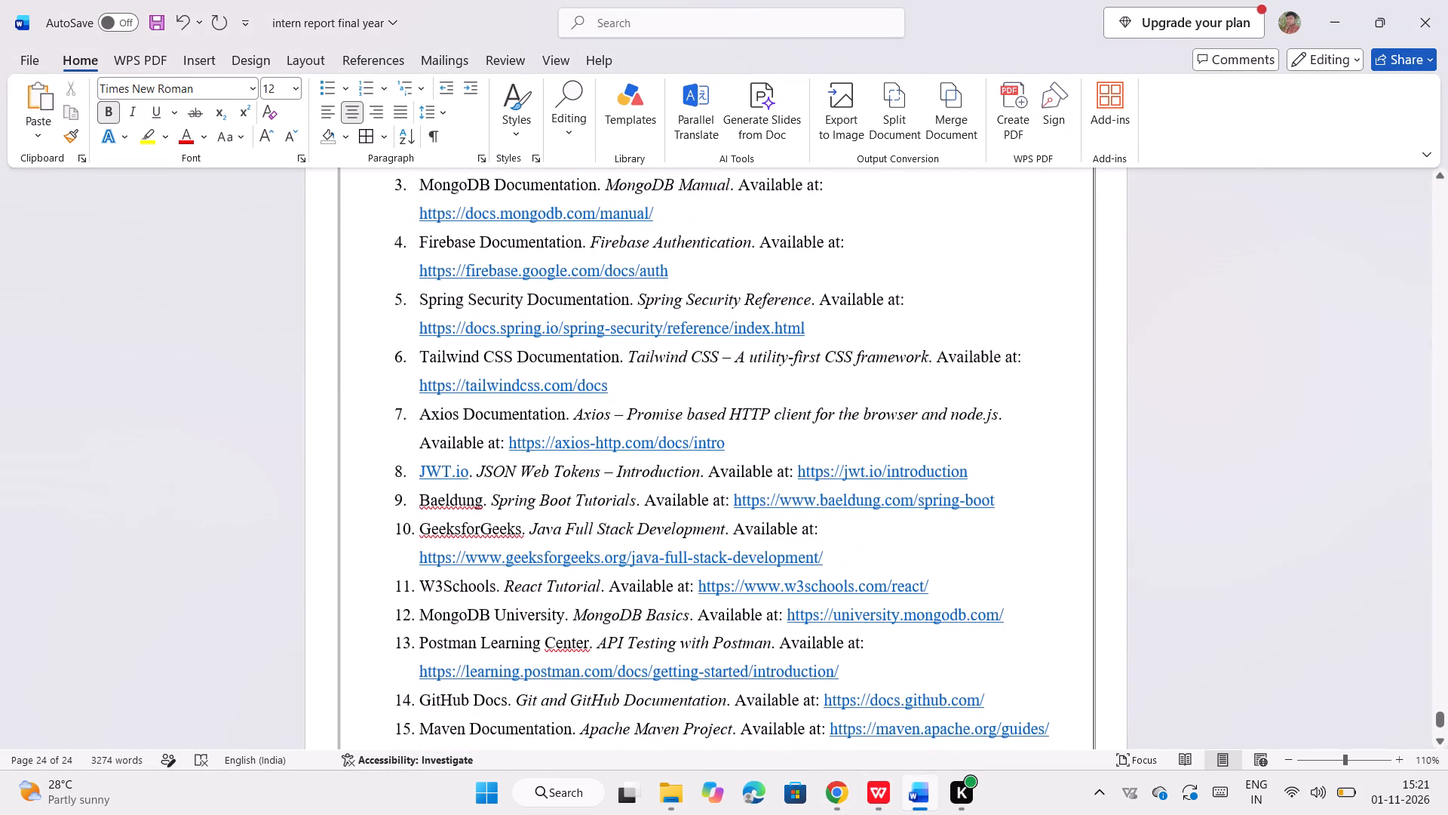
{"action": "scroll", "coordinate": [717, 380], "scroll_direction": "down", "scroll_amount": 1}
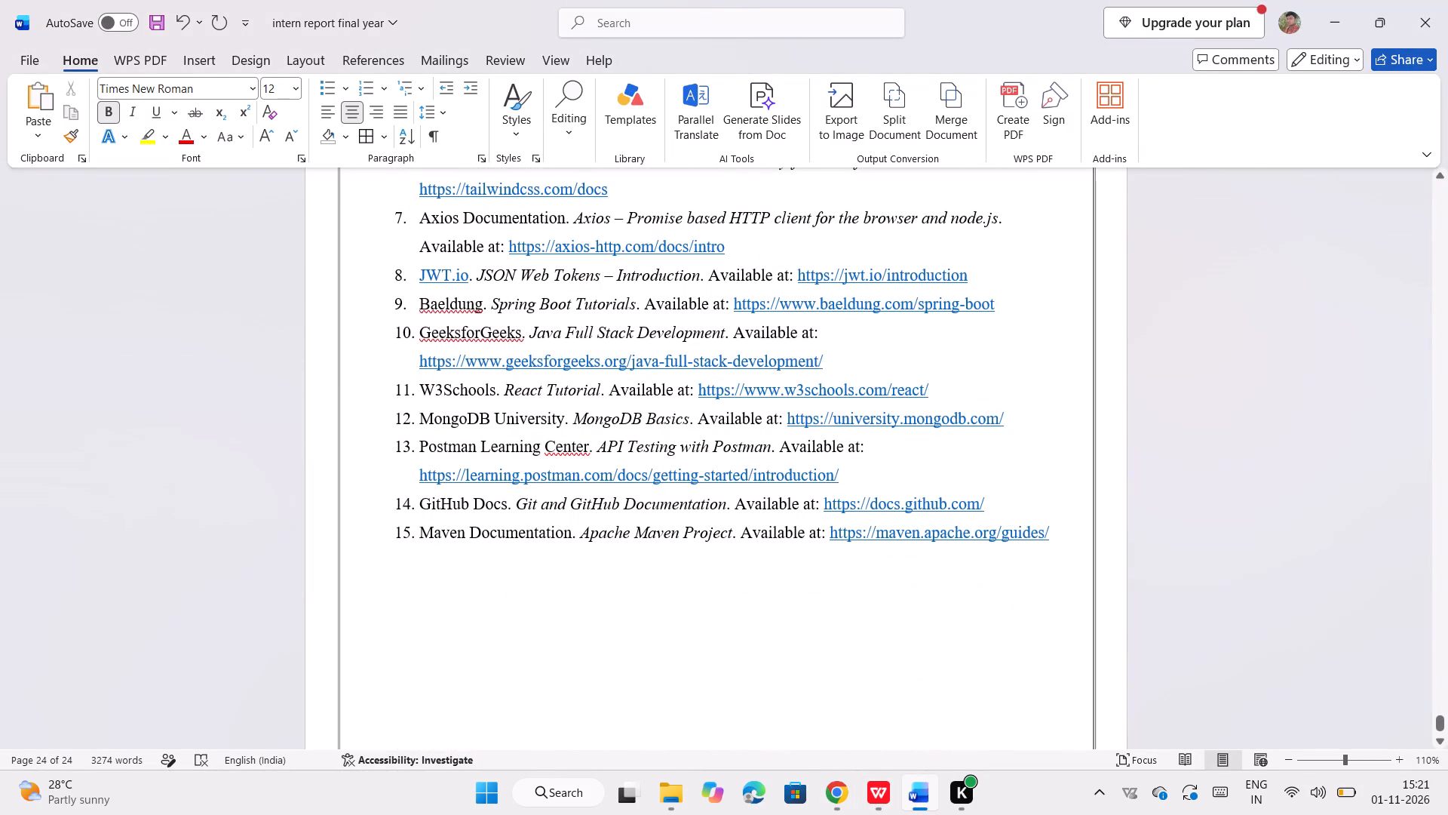
{"action": "left_click_drag", "start_coordinate": [841, 355], "coordinate": [468, 335]}
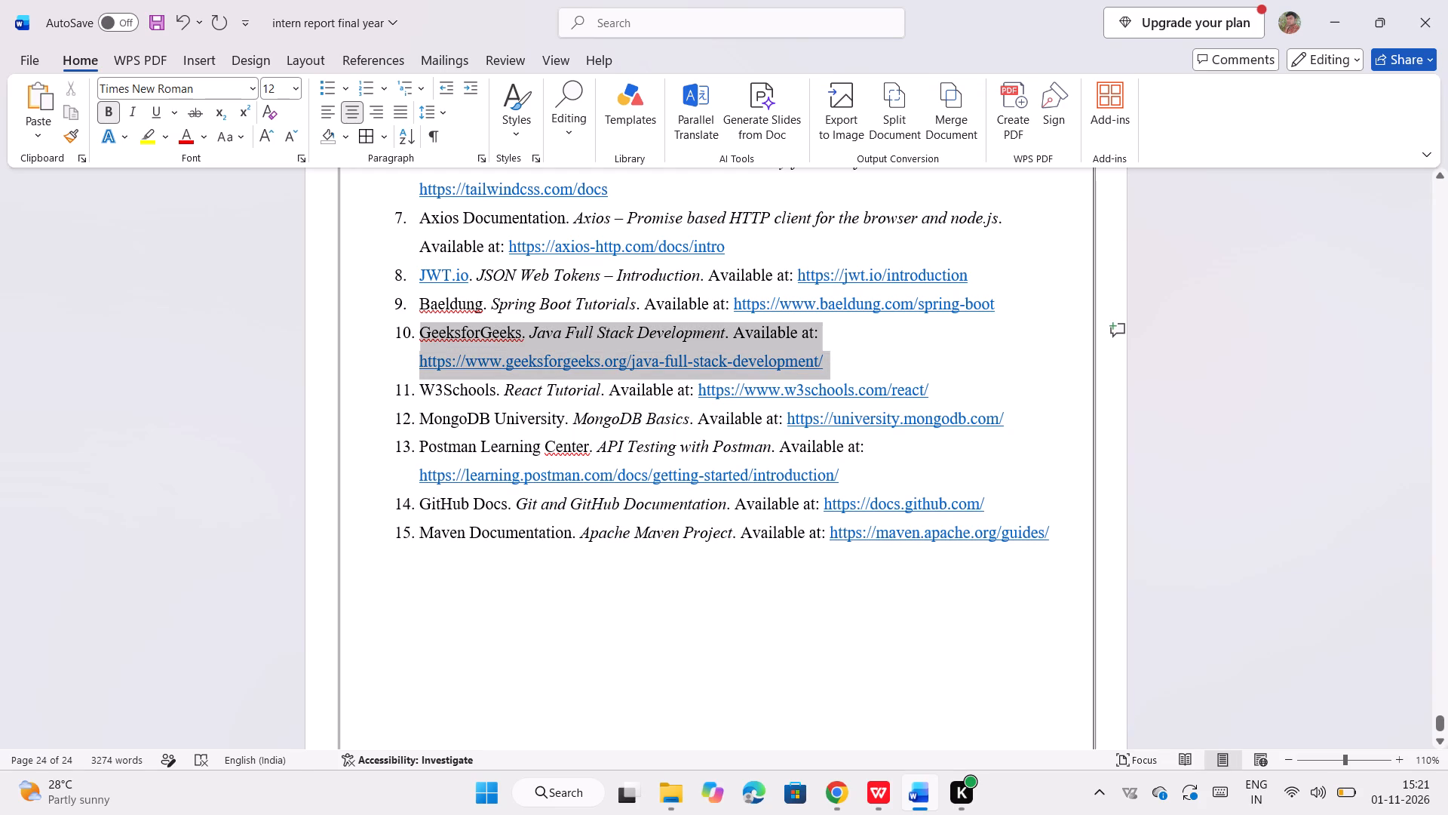
{"action": "left_click_drag", "start_coordinate": [468, 335], "coordinate": [449, 340]}
{"action": "key", "text": "BackSpace"}
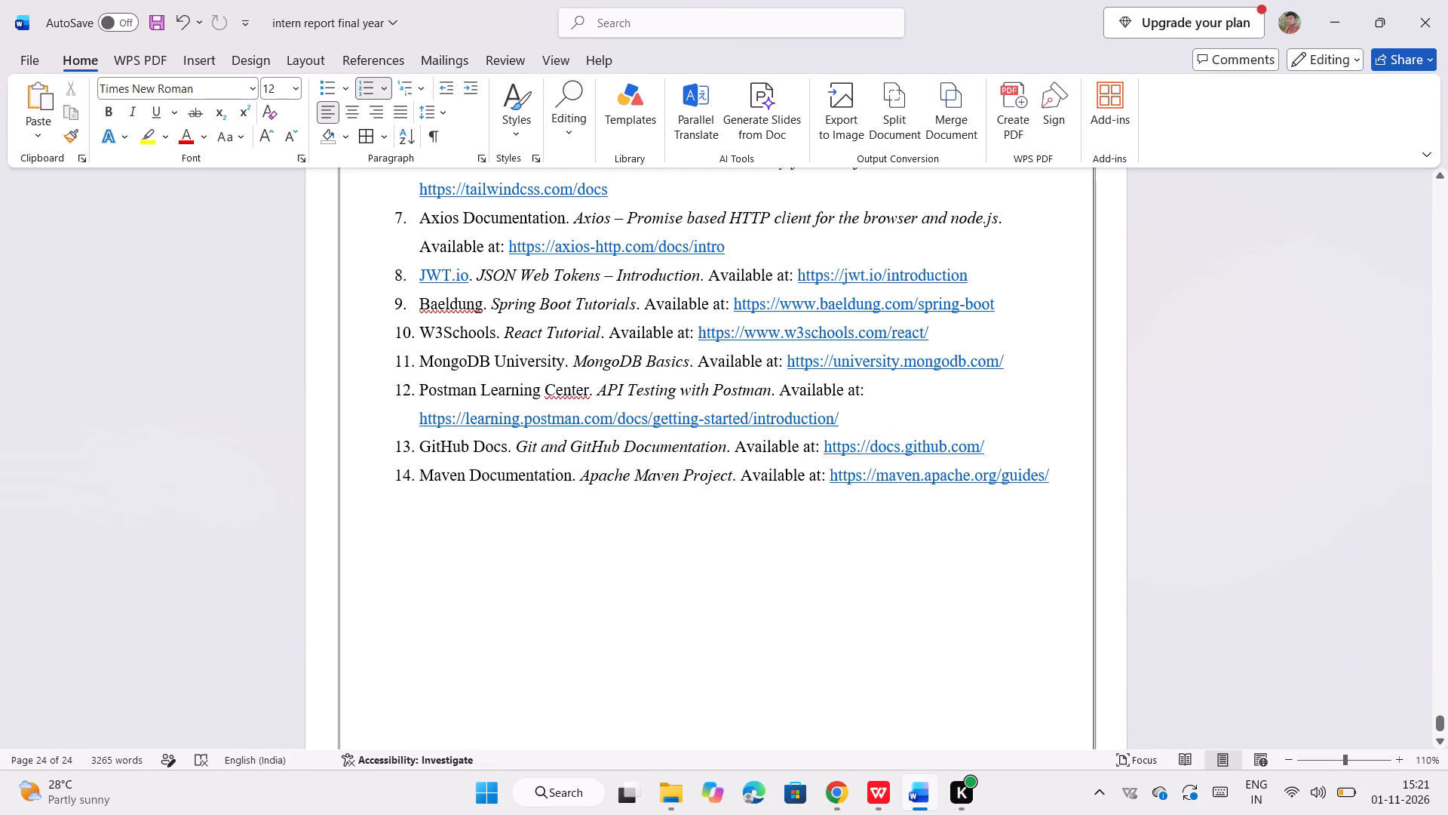
{"action": "left_click", "coordinate": [461, 292]}
{"action": "left_click_drag", "start_coordinate": [1000, 303], "coordinate": [354, 305]}
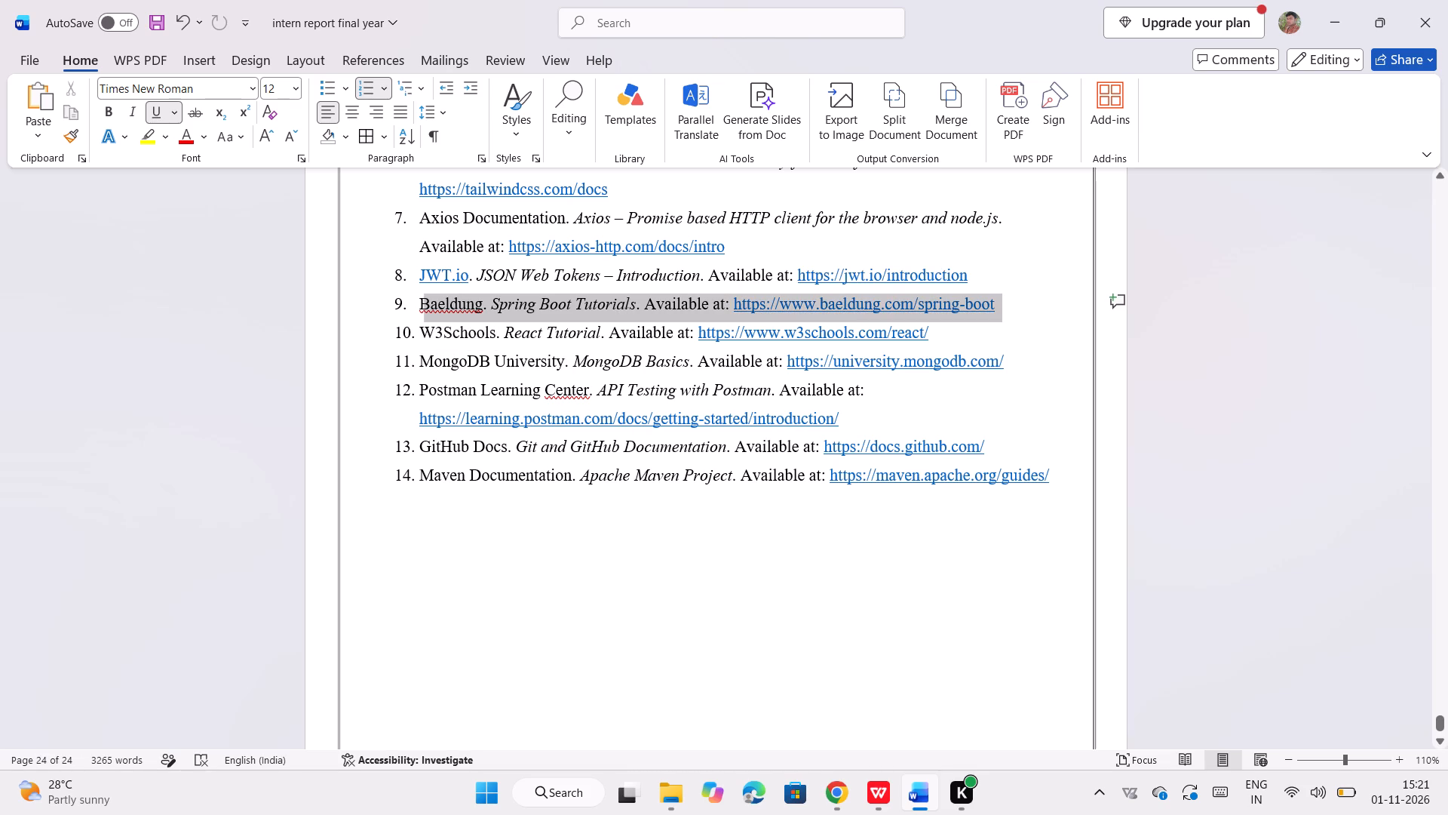
{"action": "left_click_drag", "start_coordinate": [354, 305], "coordinate": [399, 303]}
{"action": "key", "text": "BackSpace"}
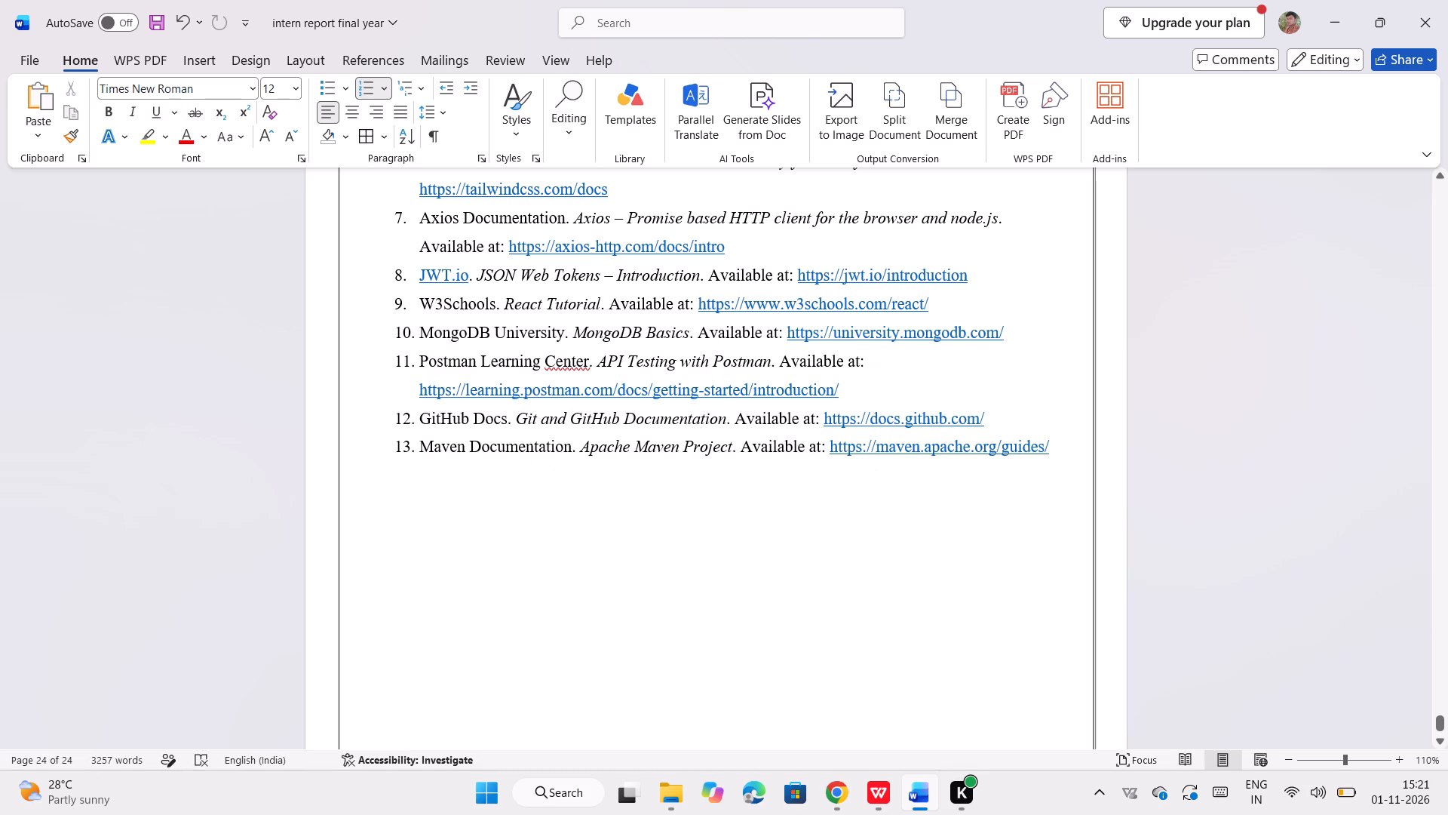
Delete the W3Schools React Tutorial and MongoDB University references from the bibliography list.
{"action": "scroll", "coordinate": [661, 412], "scroll_direction": "up", "scroll_amount": 1}
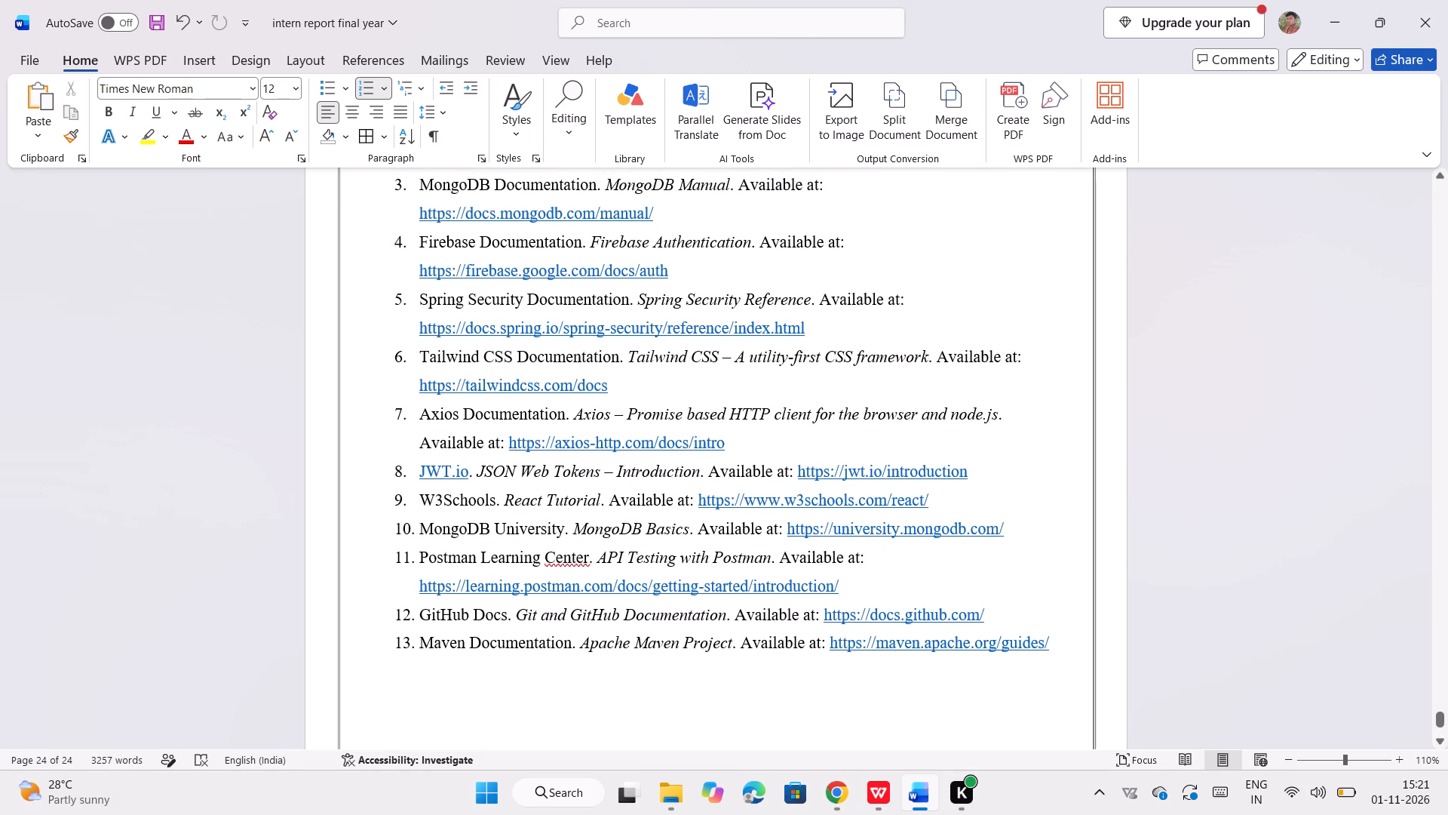
{"action": "scroll", "coordinate": [529, 355], "scroll_direction": "up", "scroll_amount": 1}
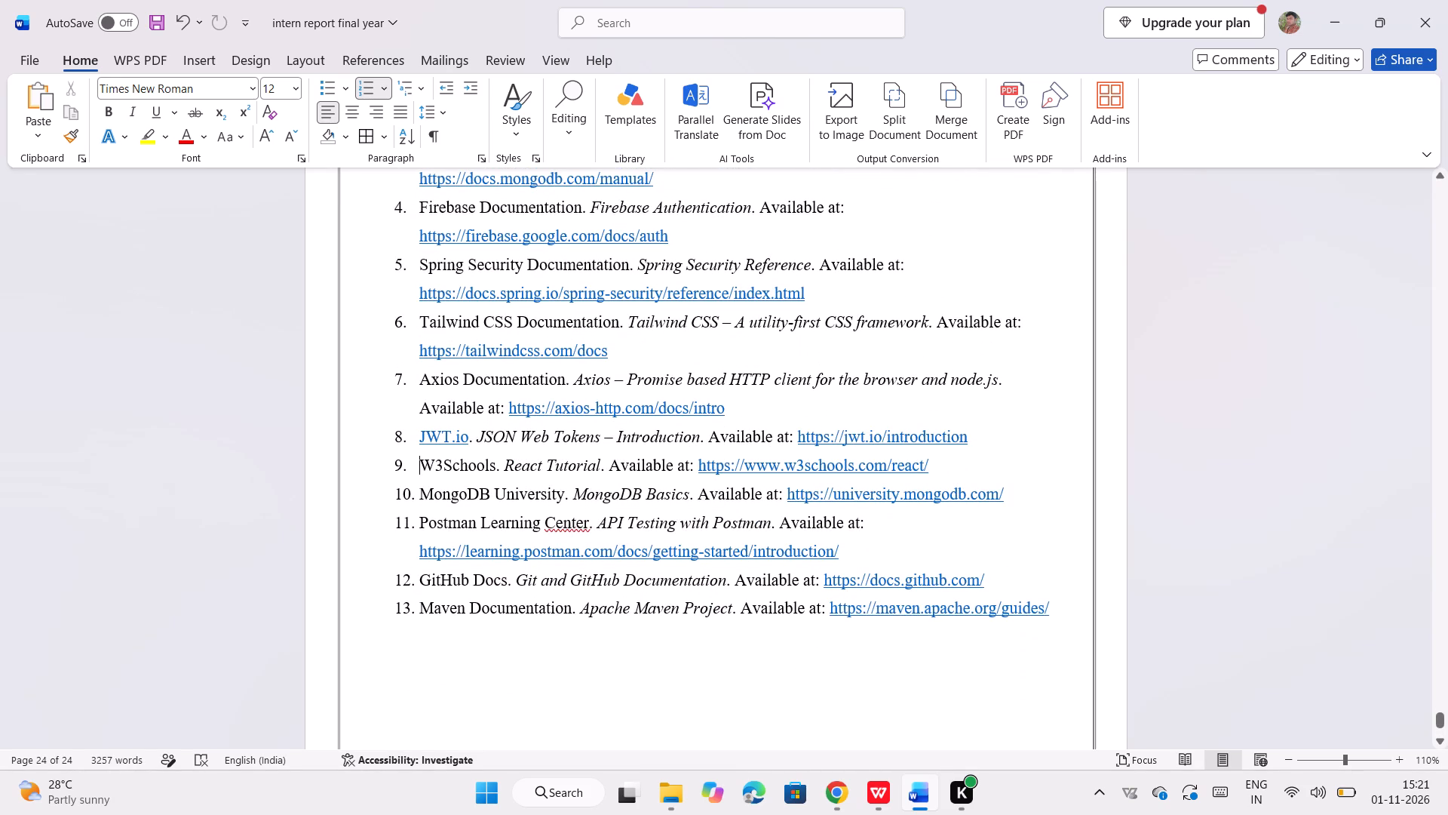
{"action": "left_click_drag", "start_coordinate": [419, 465], "coordinate": [818, 483]}
{"action": "key", "text": "BackSpace"}
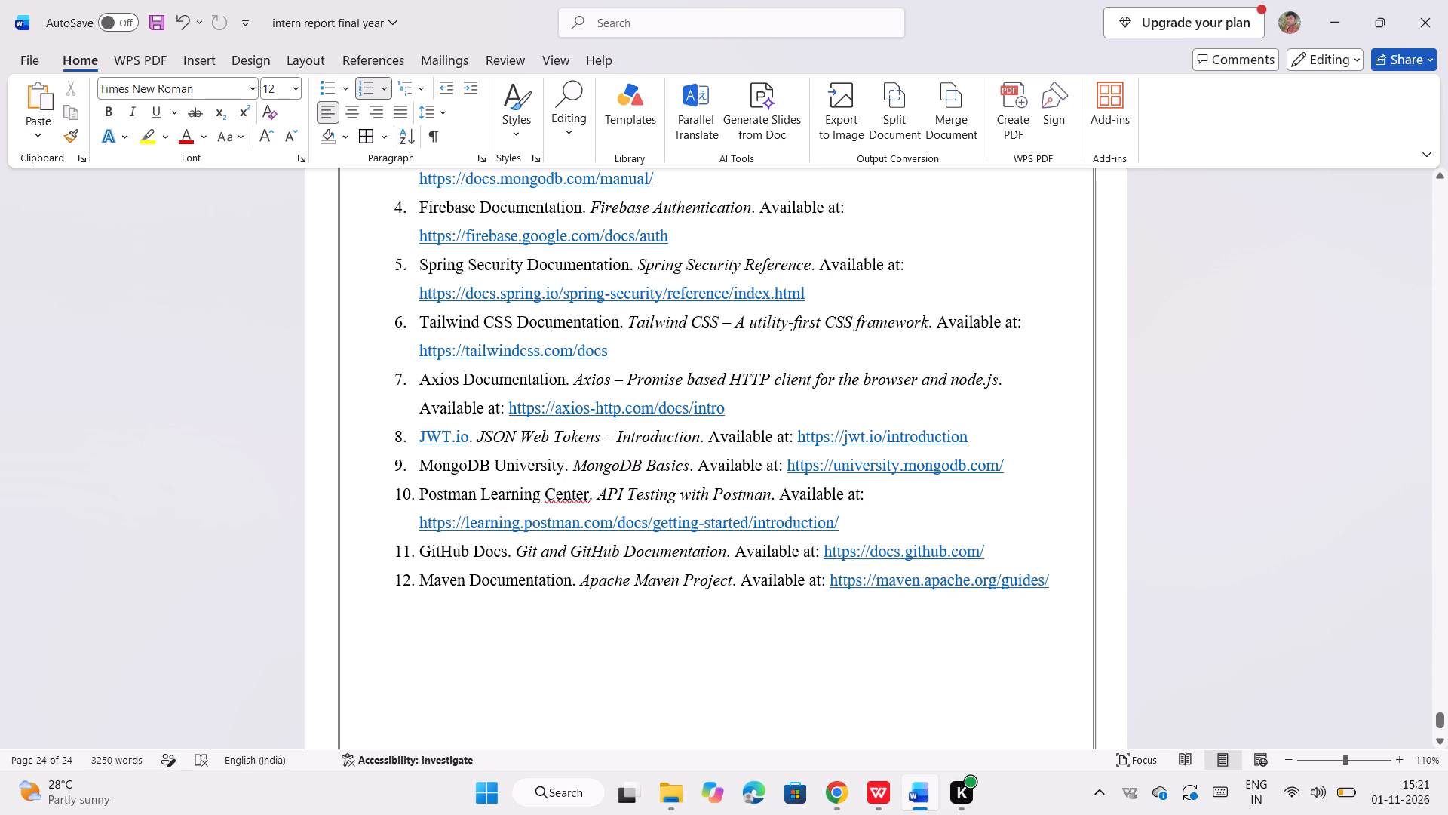
{"action": "left_click_drag", "start_coordinate": [841, 522], "coordinate": [447, 491]}
{"action": "left_click", "coordinate": [447, 491]}
{"action": "scroll", "coordinate": [580, 473], "scroll_direction": "up", "scroll_amount": 1}
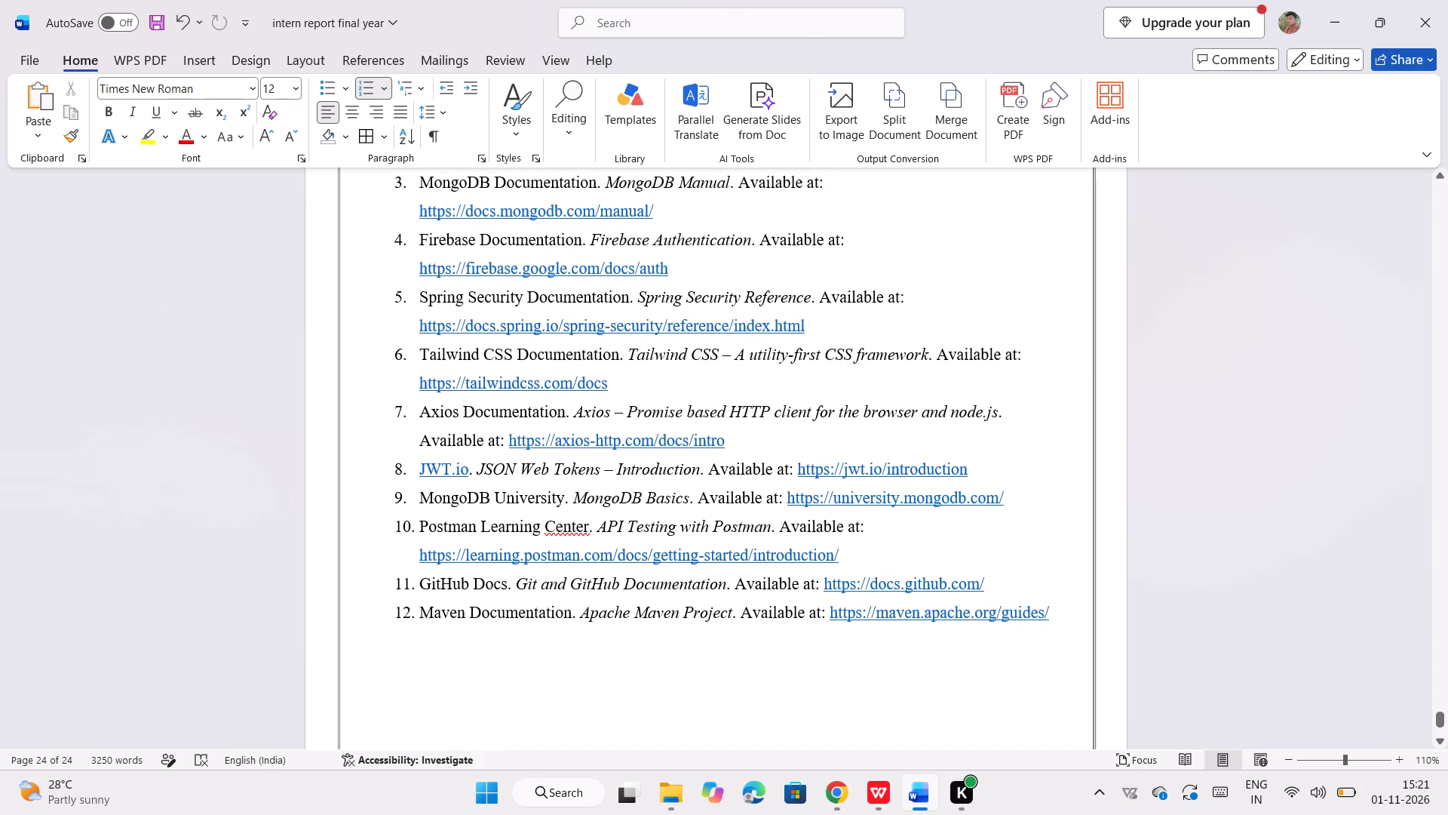
{"action": "left_click_drag", "start_coordinate": [1011, 502], "coordinate": [686, 517]}
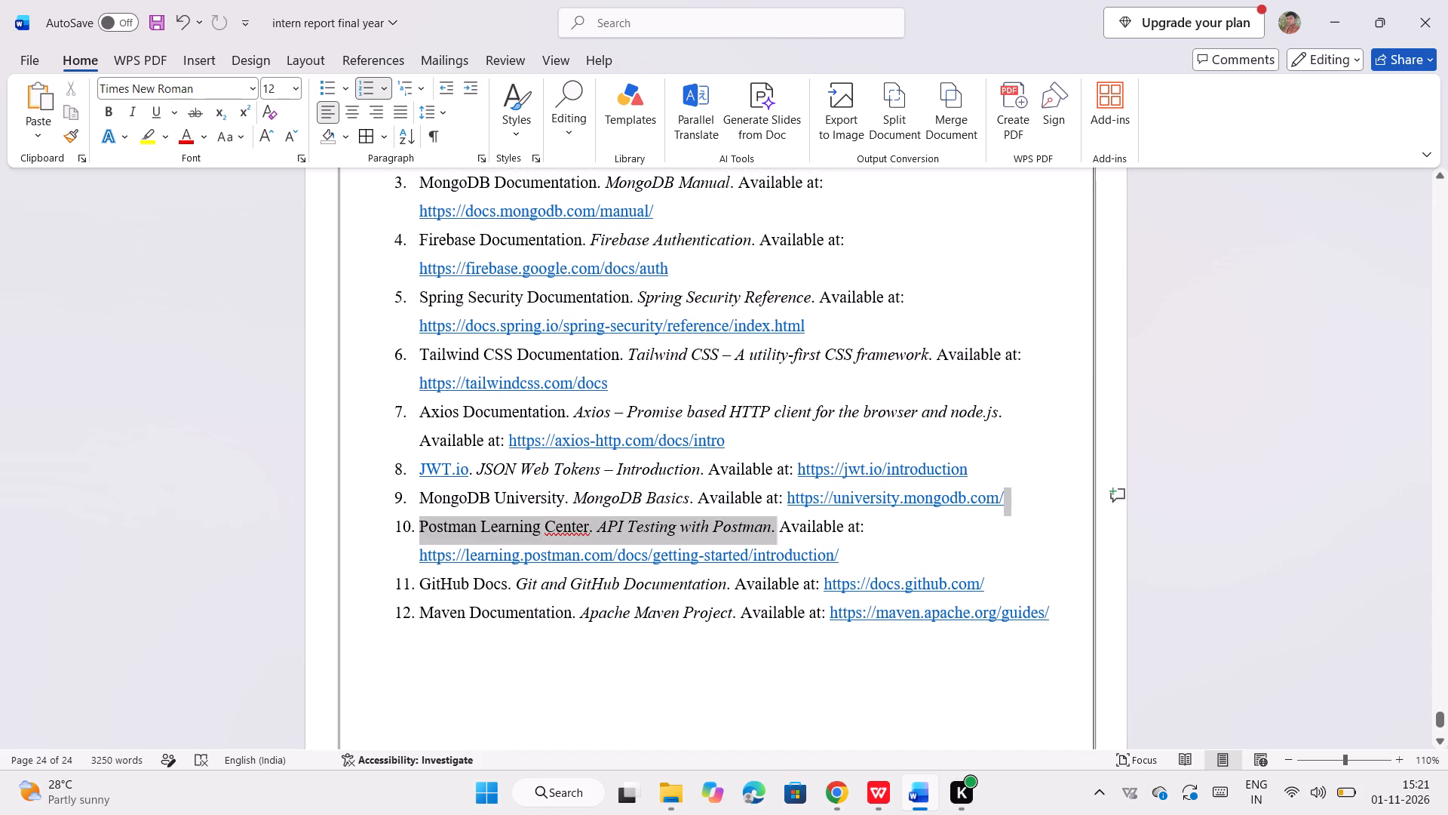
{"action": "left_click_drag", "start_coordinate": [686, 517], "coordinate": [383, 504]}
{"action": "key", "text": "BackSpace"}
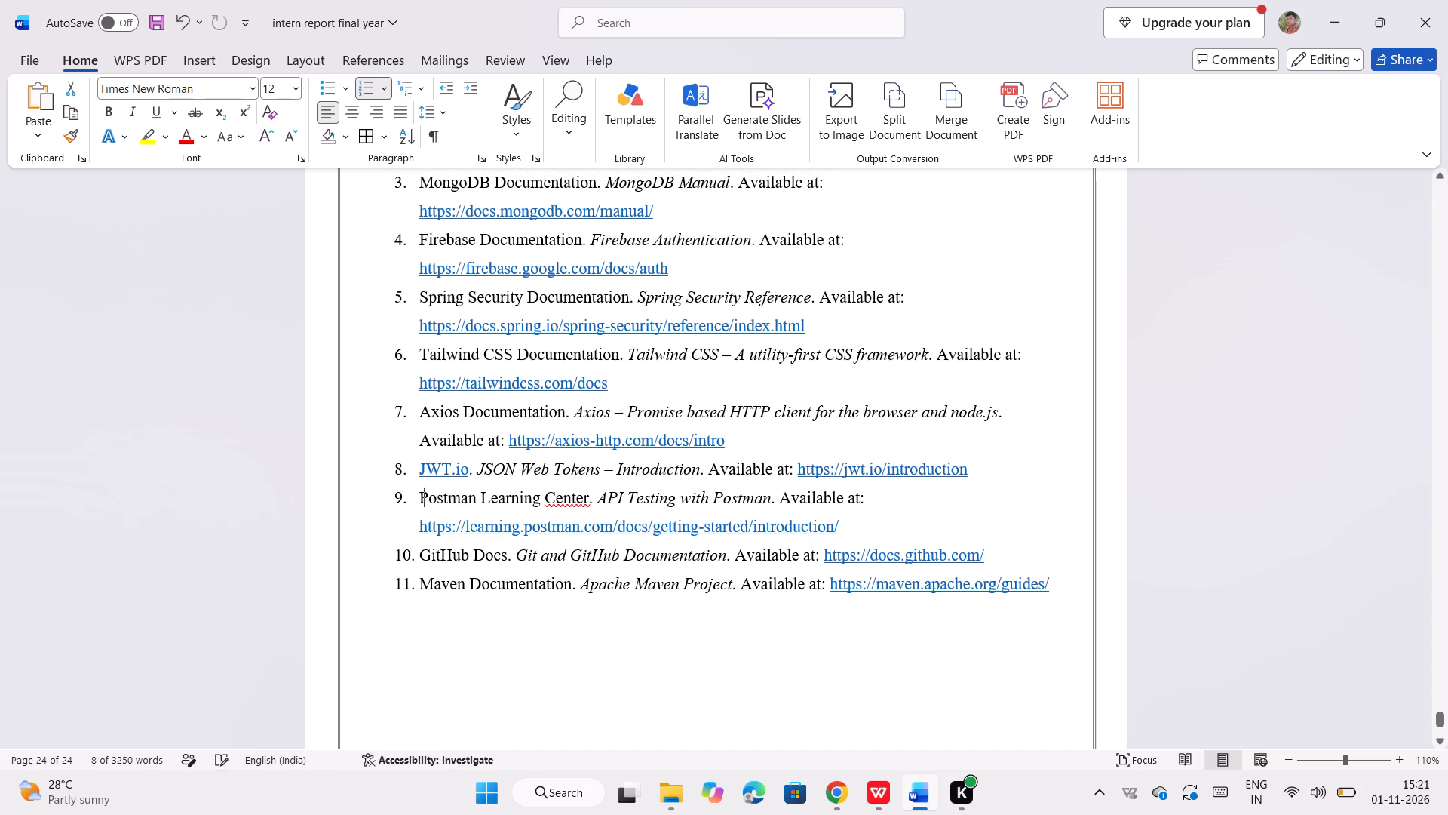
Delete the Axios Documentation and Maven Documentation references from the bibliography list.
{"action": "scroll", "coordinate": [383, 504], "scroll_direction": "down", "scroll_amount": 1}
{"action": "scroll", "coordinate": [383, 504], "scroll_direction": "up", "scroll_amount": 1}
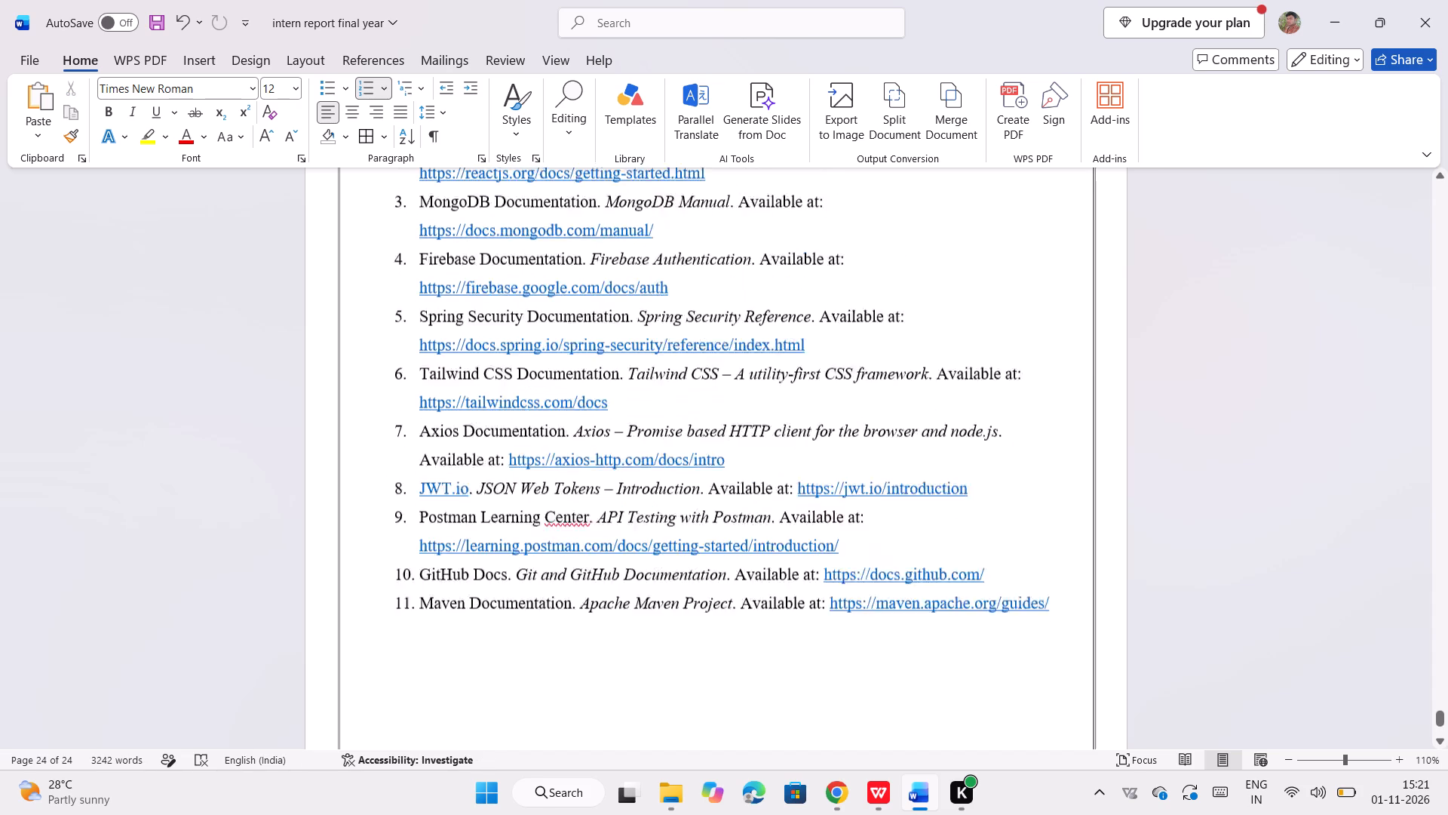
{"action": "scroll", "coordinate": [383, 504], "scroll_direction": "up", "scroll_amount": 1}
{"action": "left_click_drag", "start_coordinate": [729, 553], "coordinate": [447, 535]}
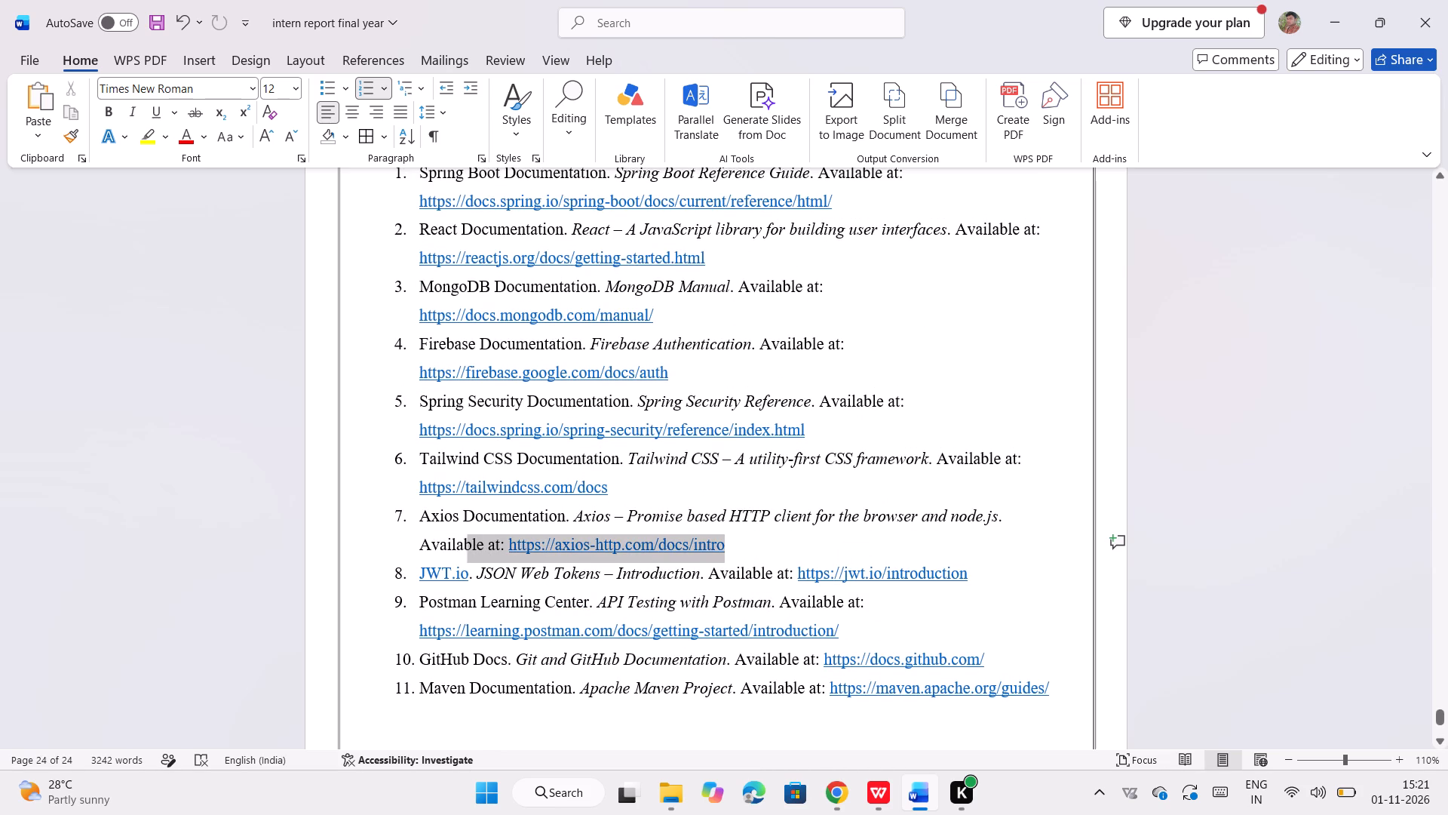
{"action": "left_click_drag", "start_coordinate": [447, 535], "coordinate": [422, 529]}
{"action": "key", "text": "BackSpace"}
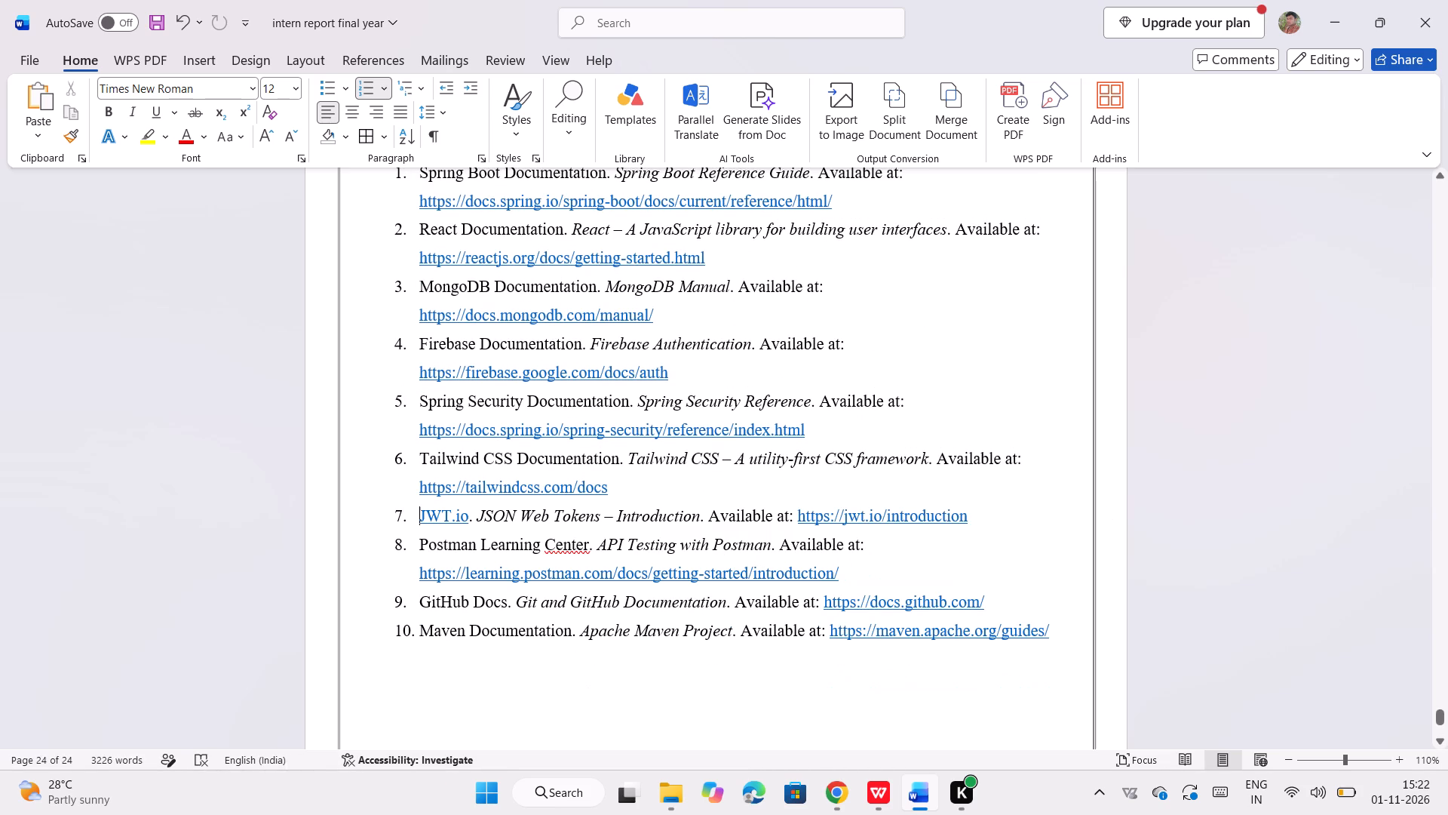
{"action": "scroll", "coordinate": [422, 529], "scroll_direction": "up", "scroll_amount": 1}
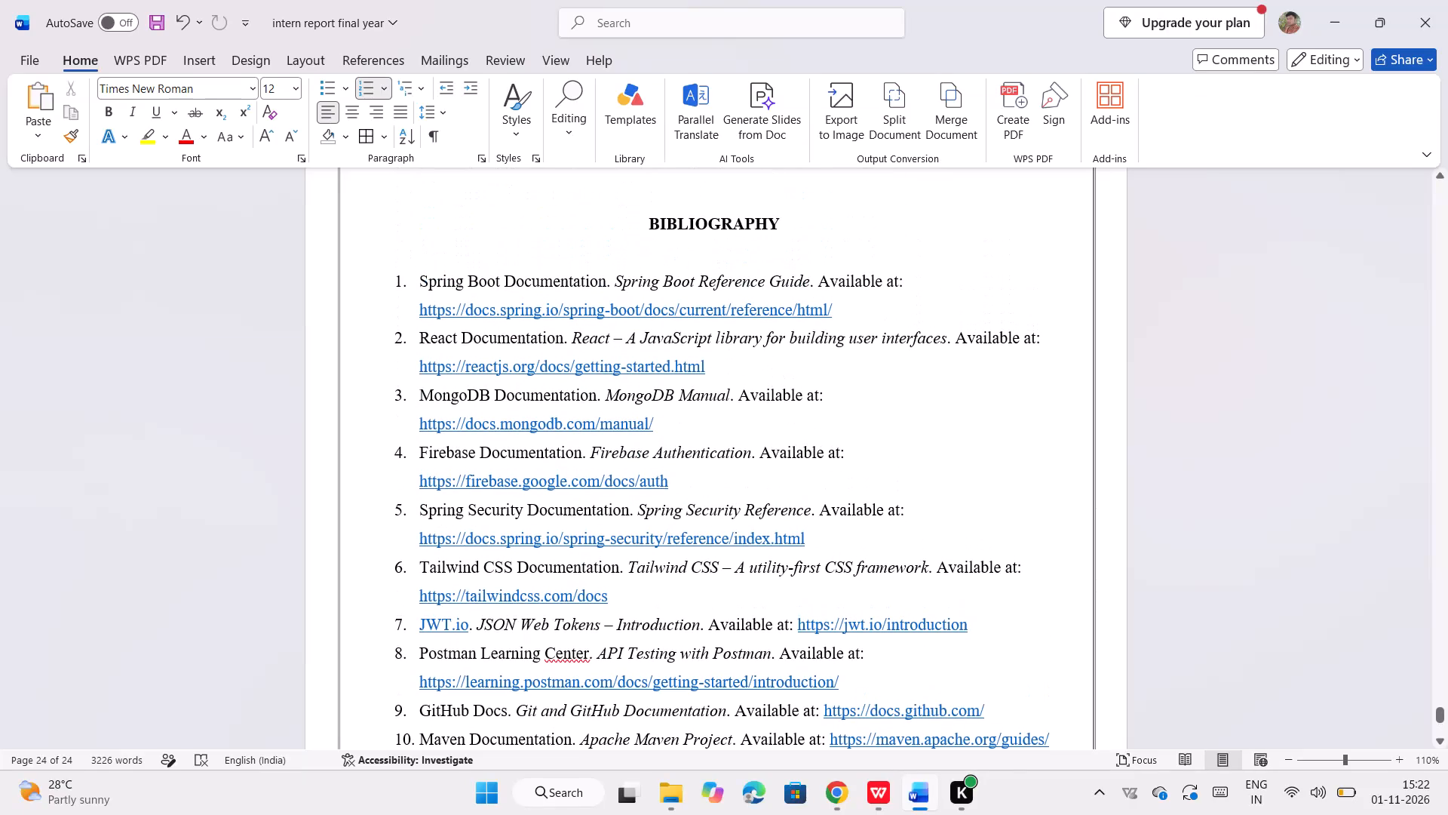
{"action": "scroll", "coordinate": [587, 531], "scroll_direction": "down", "scroll_amount": 1}
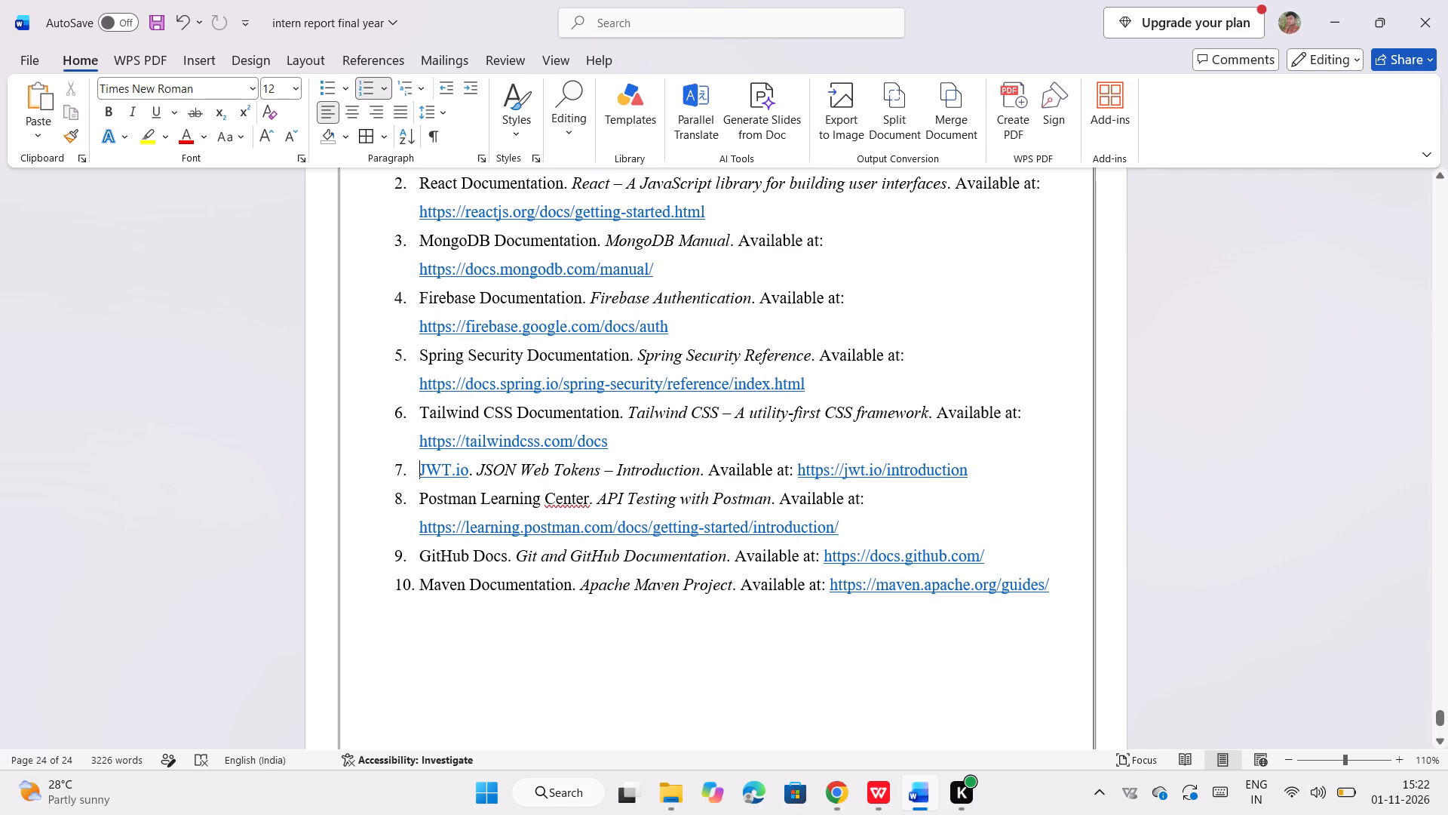
{"action": "left_click_drag", "start_coordinate": [727, 646], "coordinate": [422, 586]}
{"action": "key", "text": "BackSpace"}
Look back through the SkillConnect report from the Bibliography past the Conclusion to section 3.3 Algorithm / Techniques.
{"action": "scroll", "coordinate": [422, 586], "scroll_direction": "up", "scroll_amount": 5}
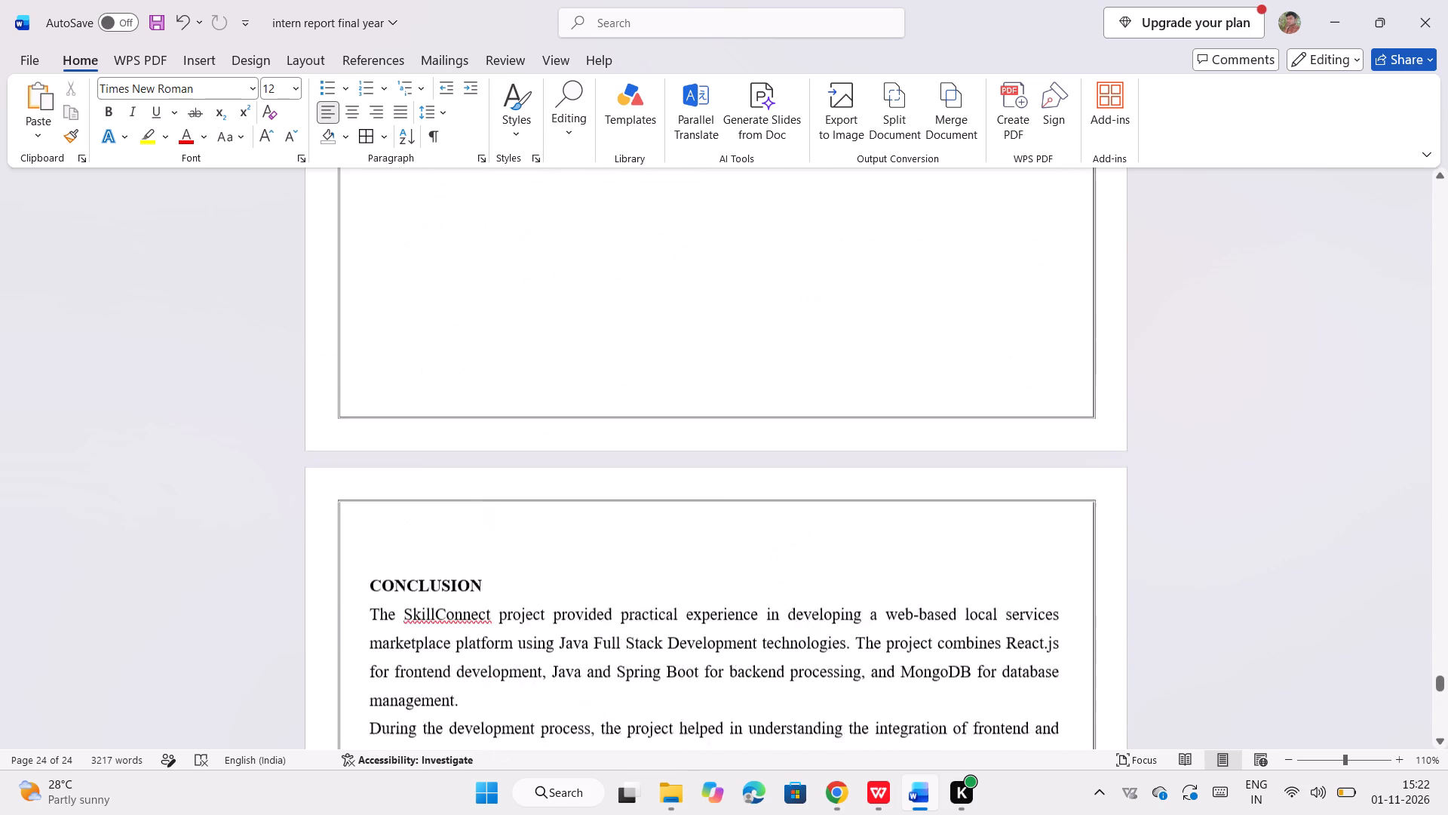
{"action": "scroll", "coordinate": [422, 586], "scroll_direction": "up", "scroll_amount": 5}
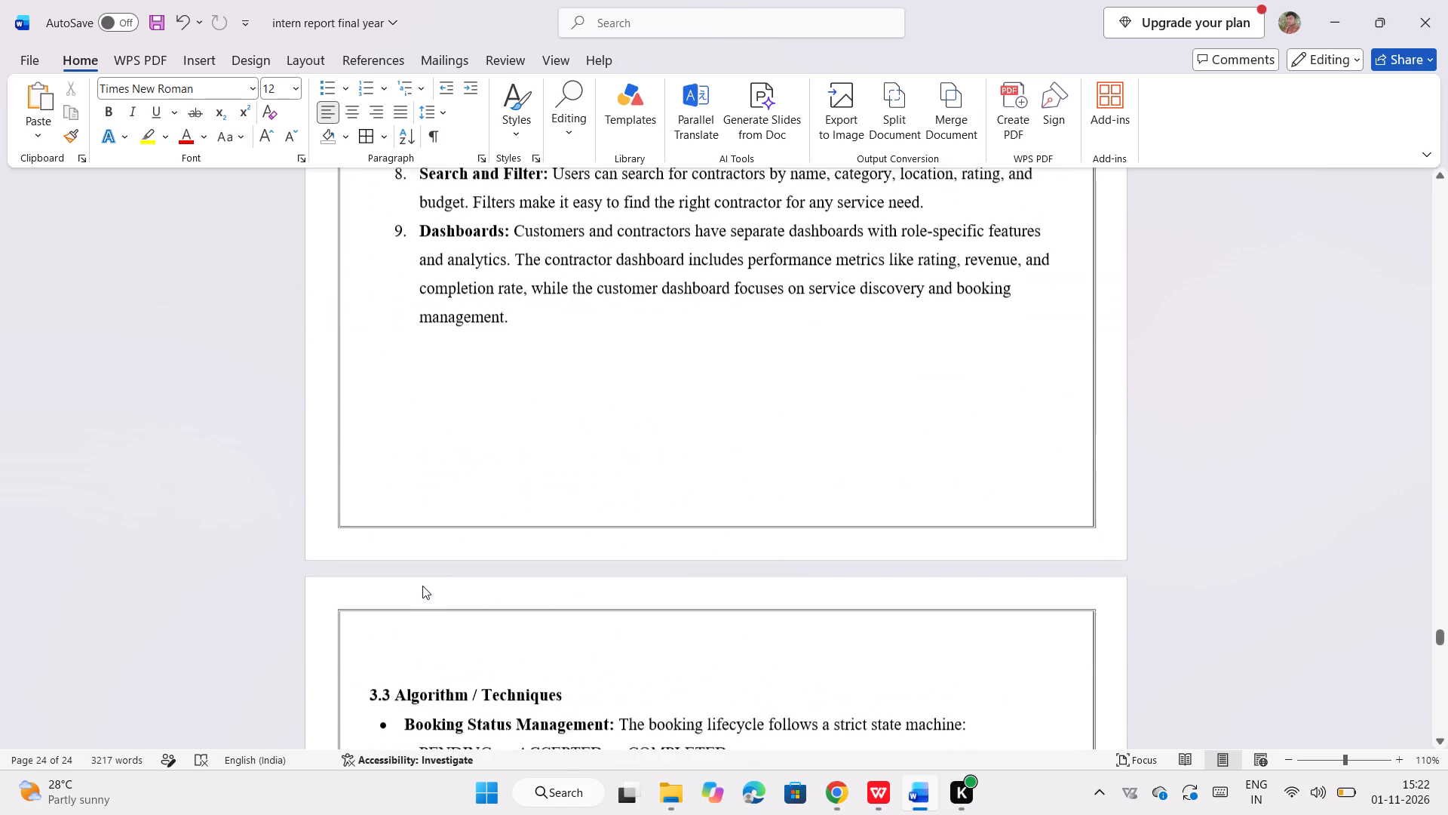
{"action": "key", "text": "alt+Tab"}
{"action": "scroll", "coordinate": [422, 586], "scroll_direction": "up", "scroll_amount": 3}
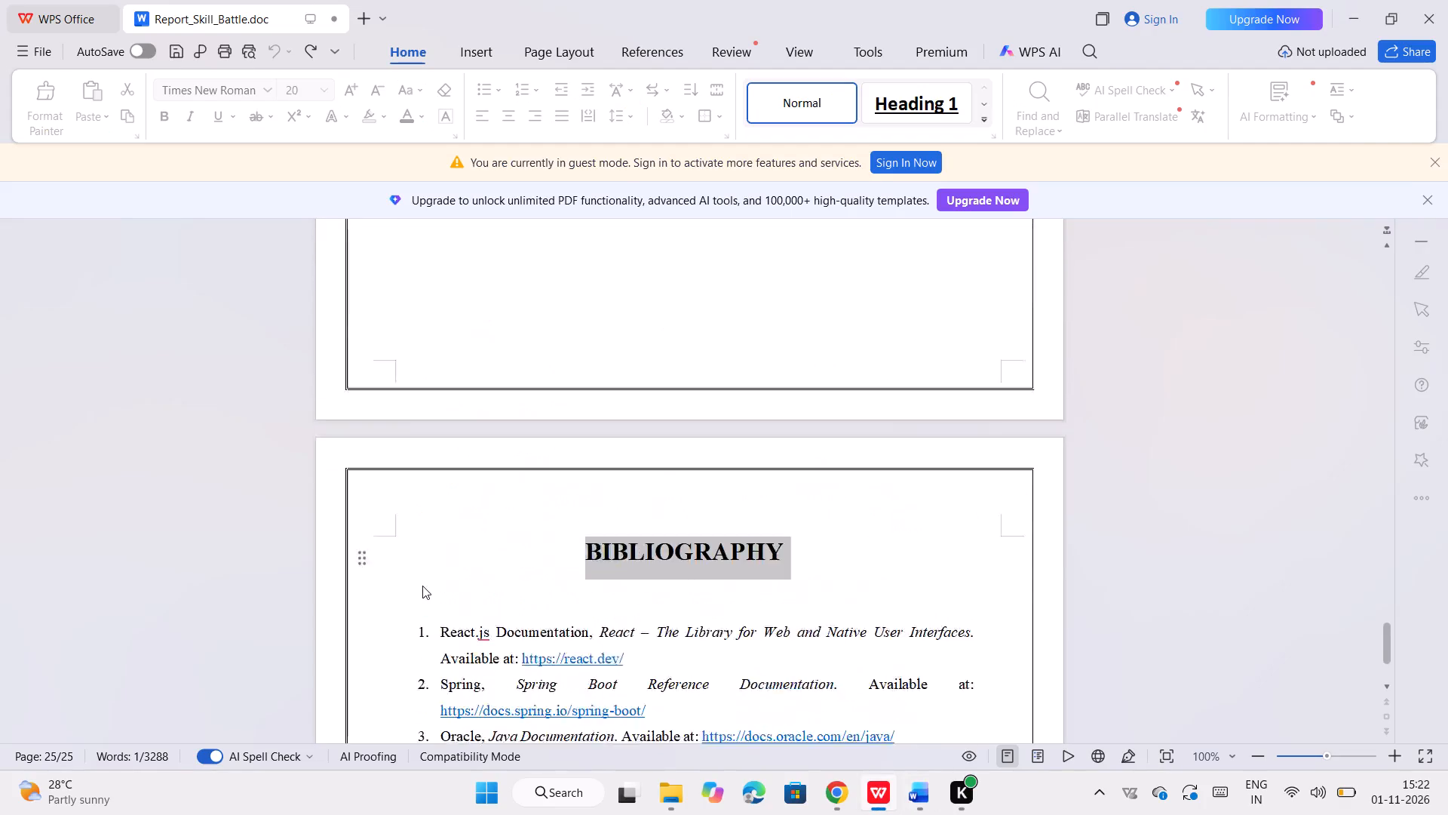
{"action": "scroll", "coordinate": [422, 586], "scroll_direction": "up", "scroll_amount": 7}
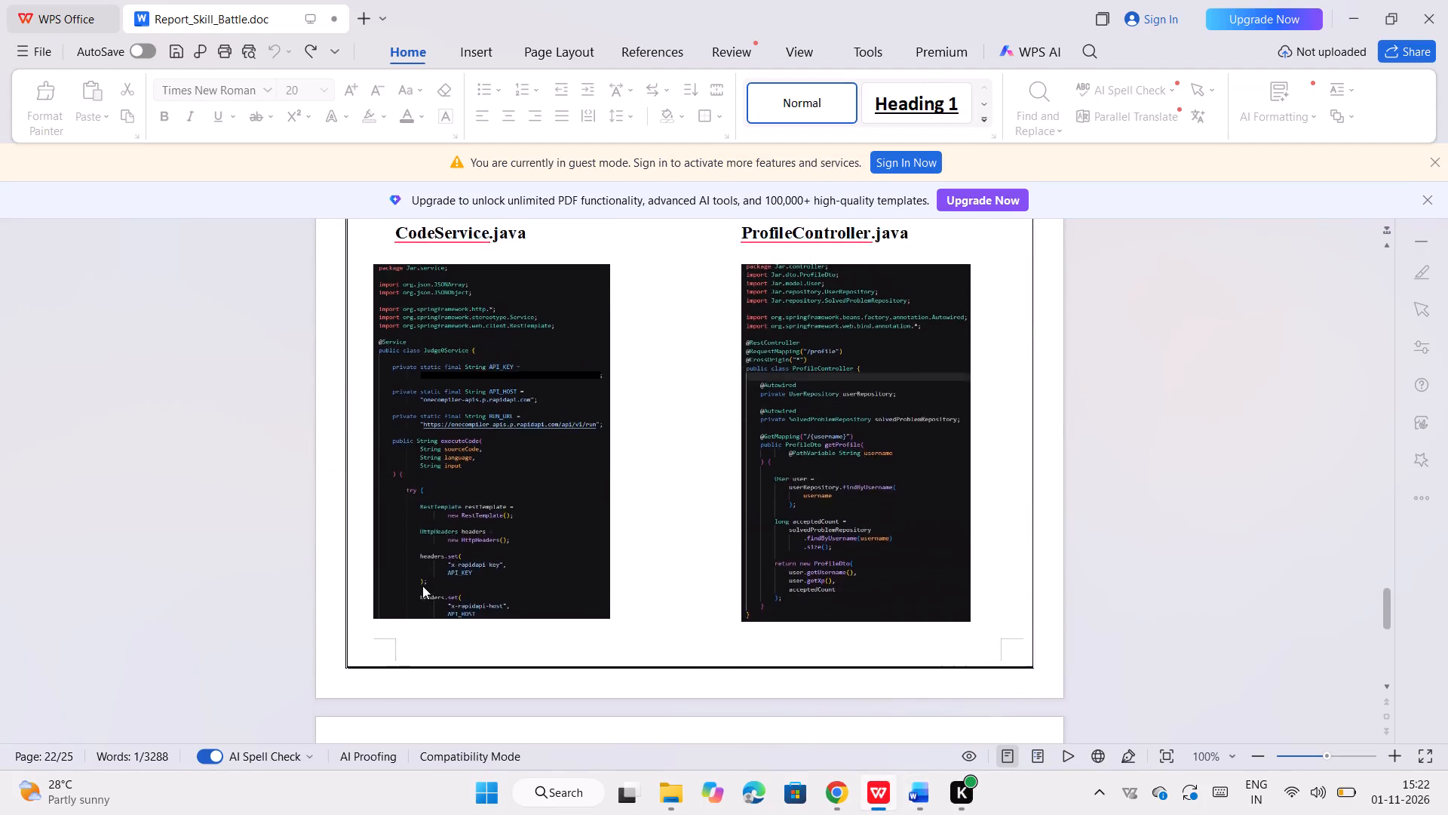
{"action": "scroll", "coordinate": [422, 586], "scroll_direction": "up", "scroll_amount": 4}
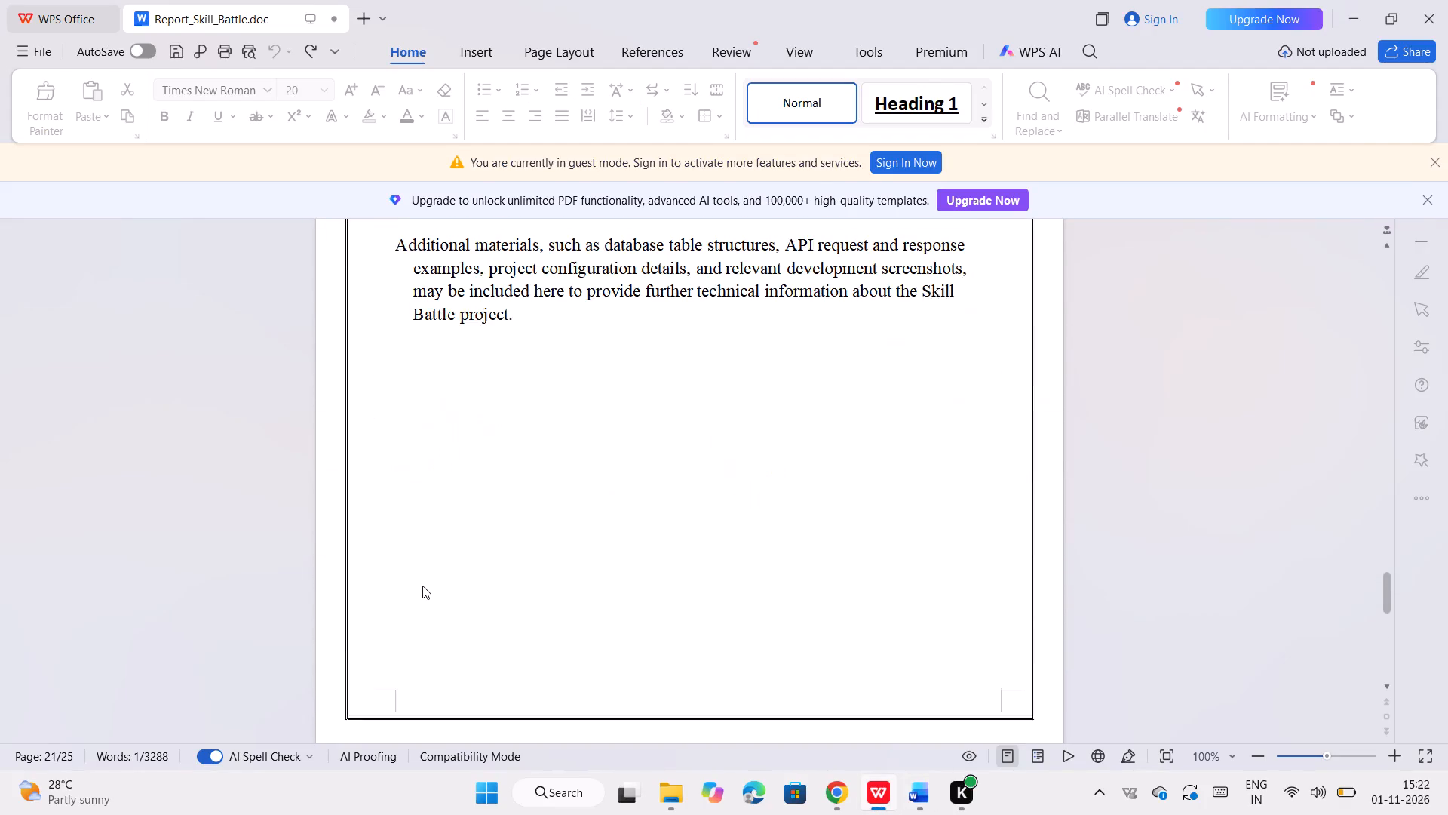
{"action": "scroll", "coordinate": [422, 586], "scroll_direction": "up", "scroll_amount": 4}
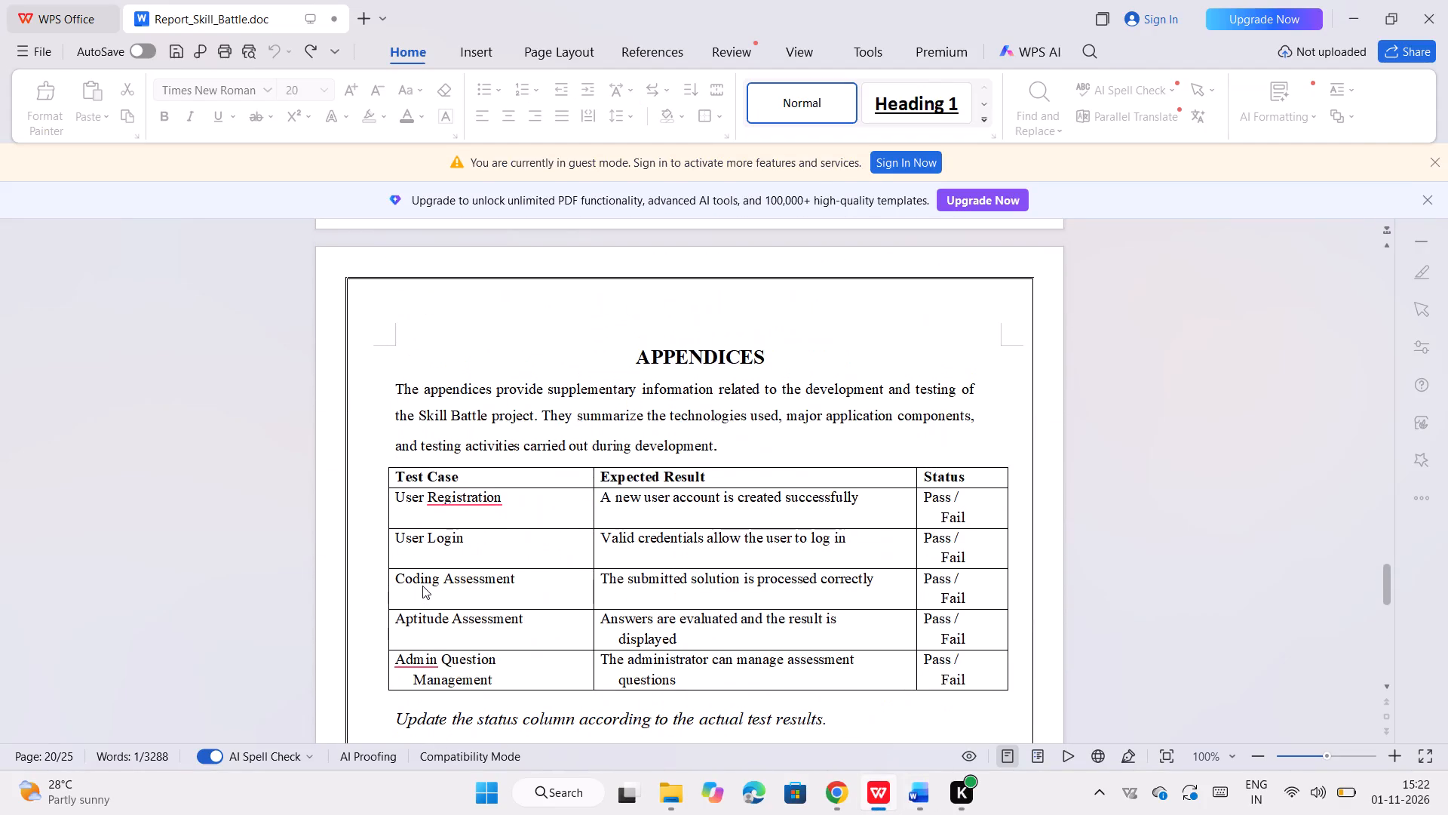
{"action": "scroll", "coordinate": [422, 586], "scroll_direction": "down", "scroll_amount": 1}
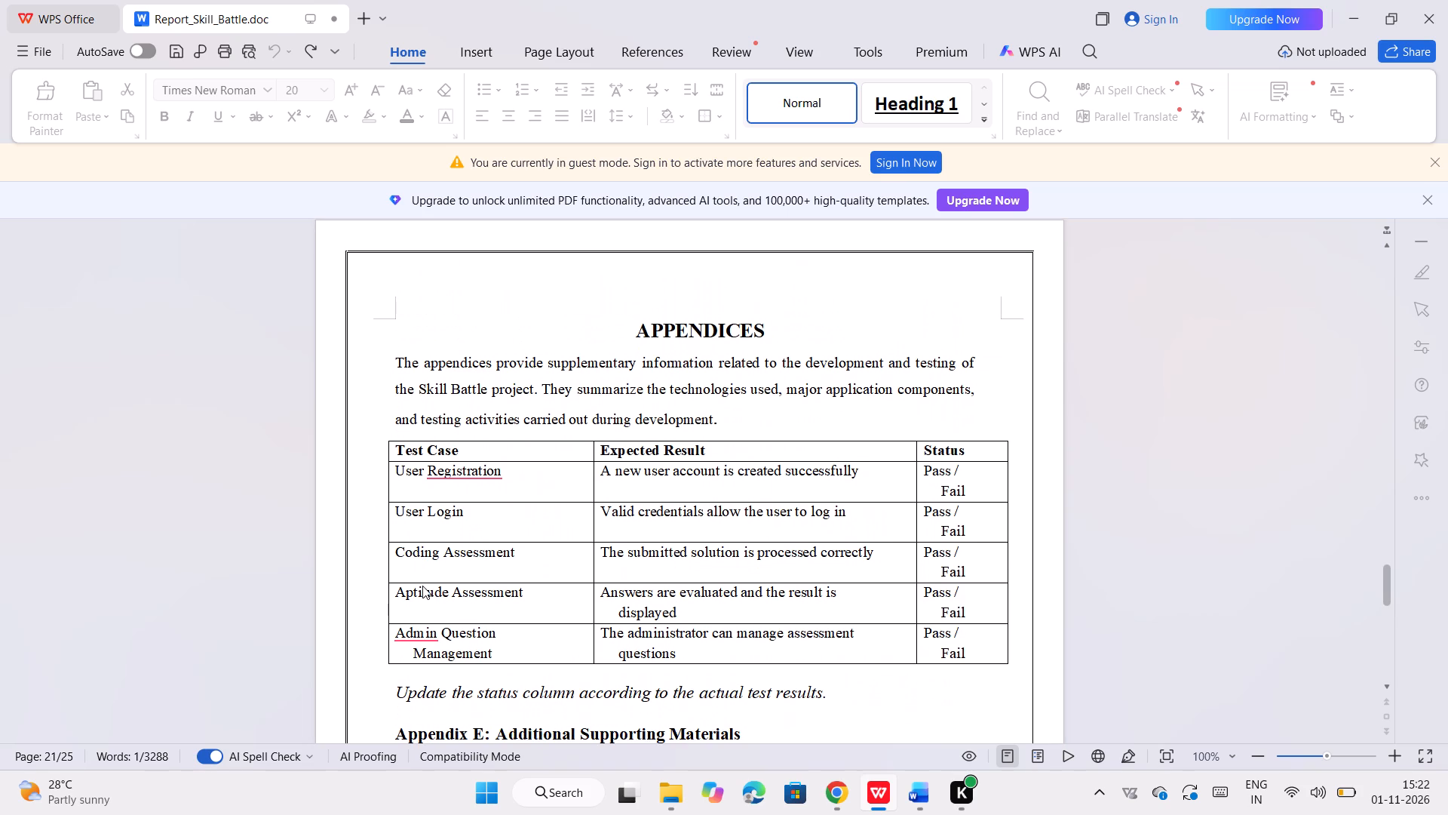
{"action": "left_click_drag", "start_coordinate": [625, 331], "coordinate": [676, 431]}
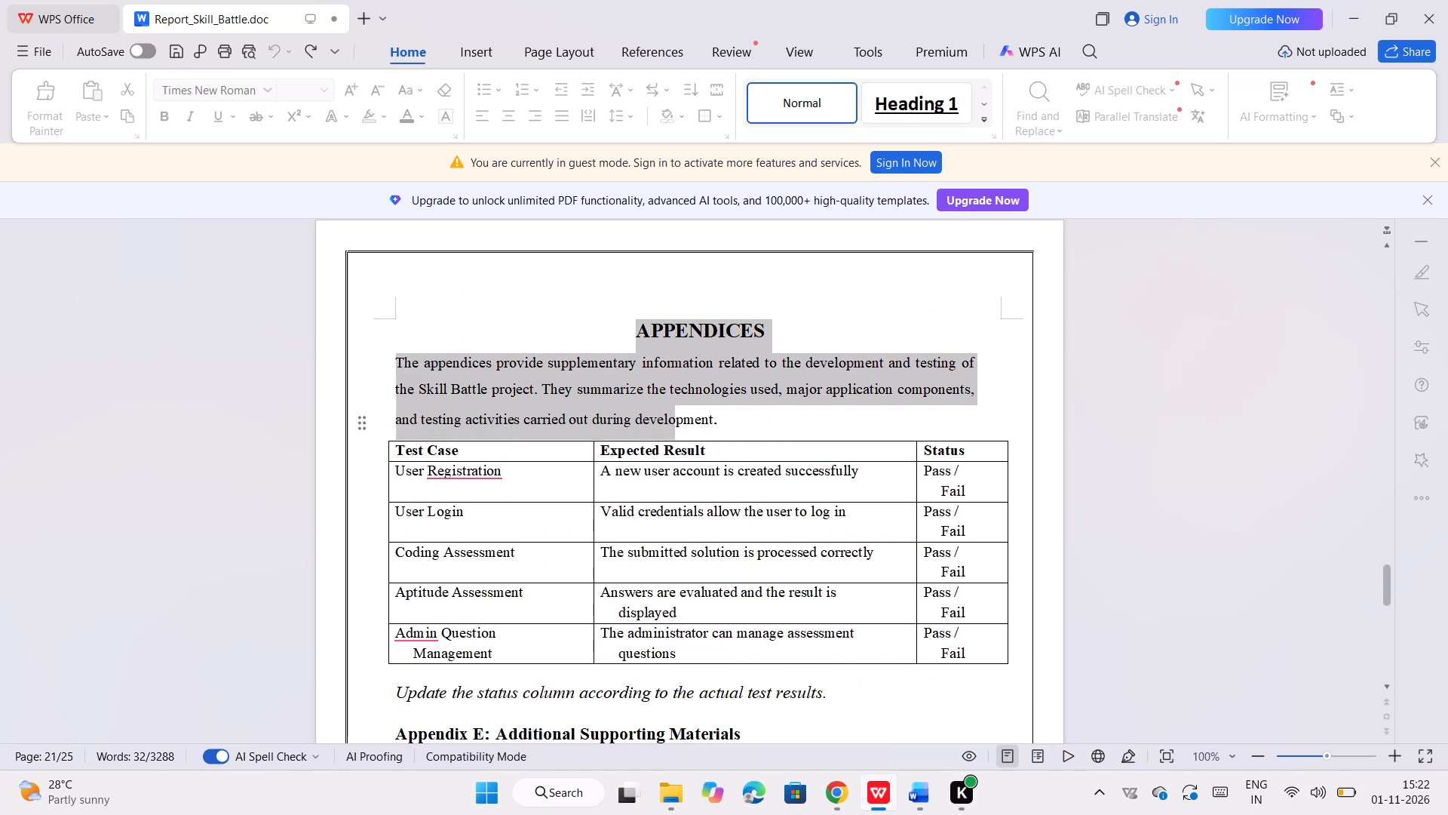
{"action": "left_click_drag", "start_coordinate": [676, 431], "coordinate": [863, 724]}
{"action": "key", "text": "Tab"}
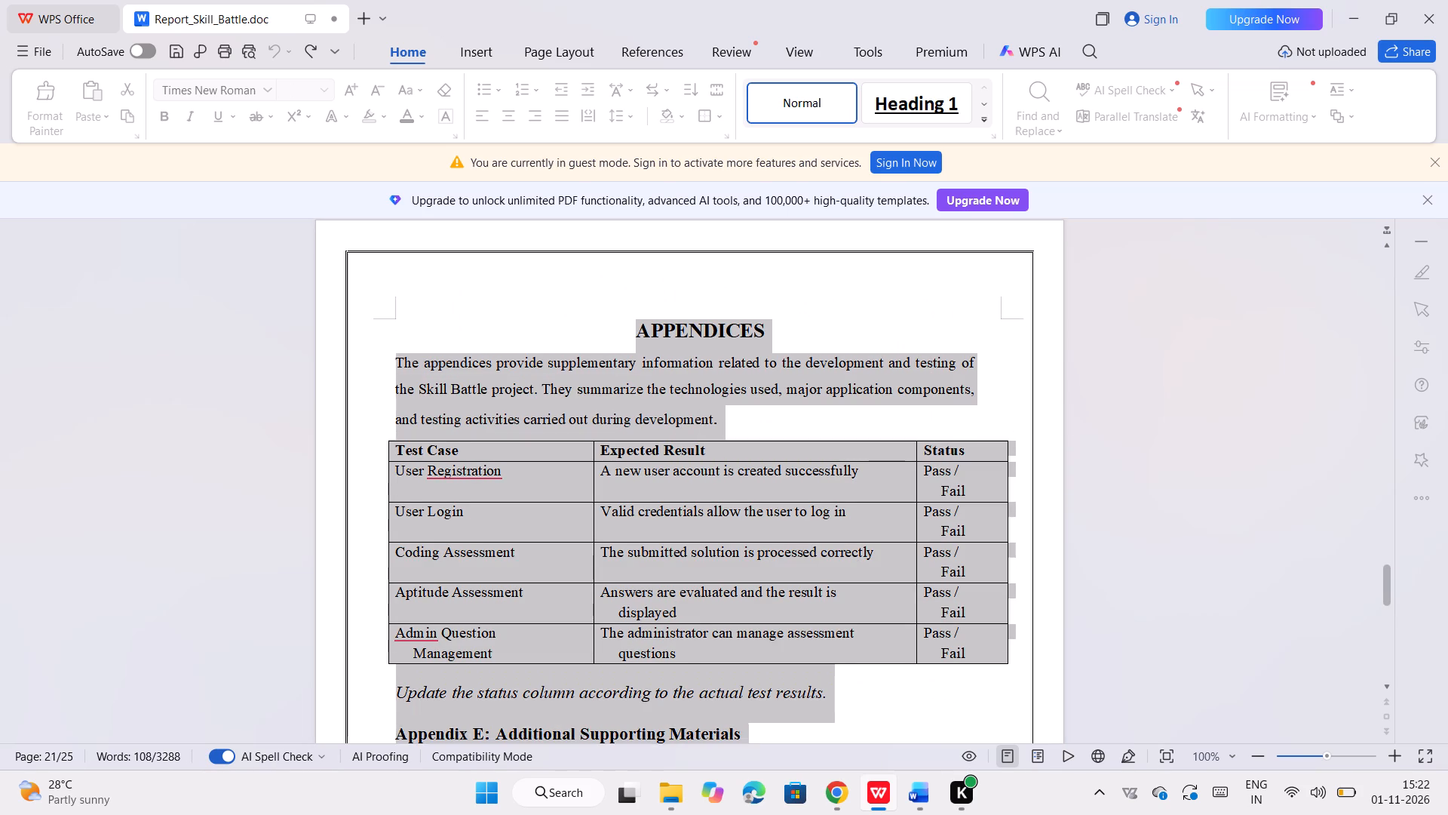
{"action": "left_click_drag", "start_coordinate": [863, 724], "coordinate": [669, 274]}
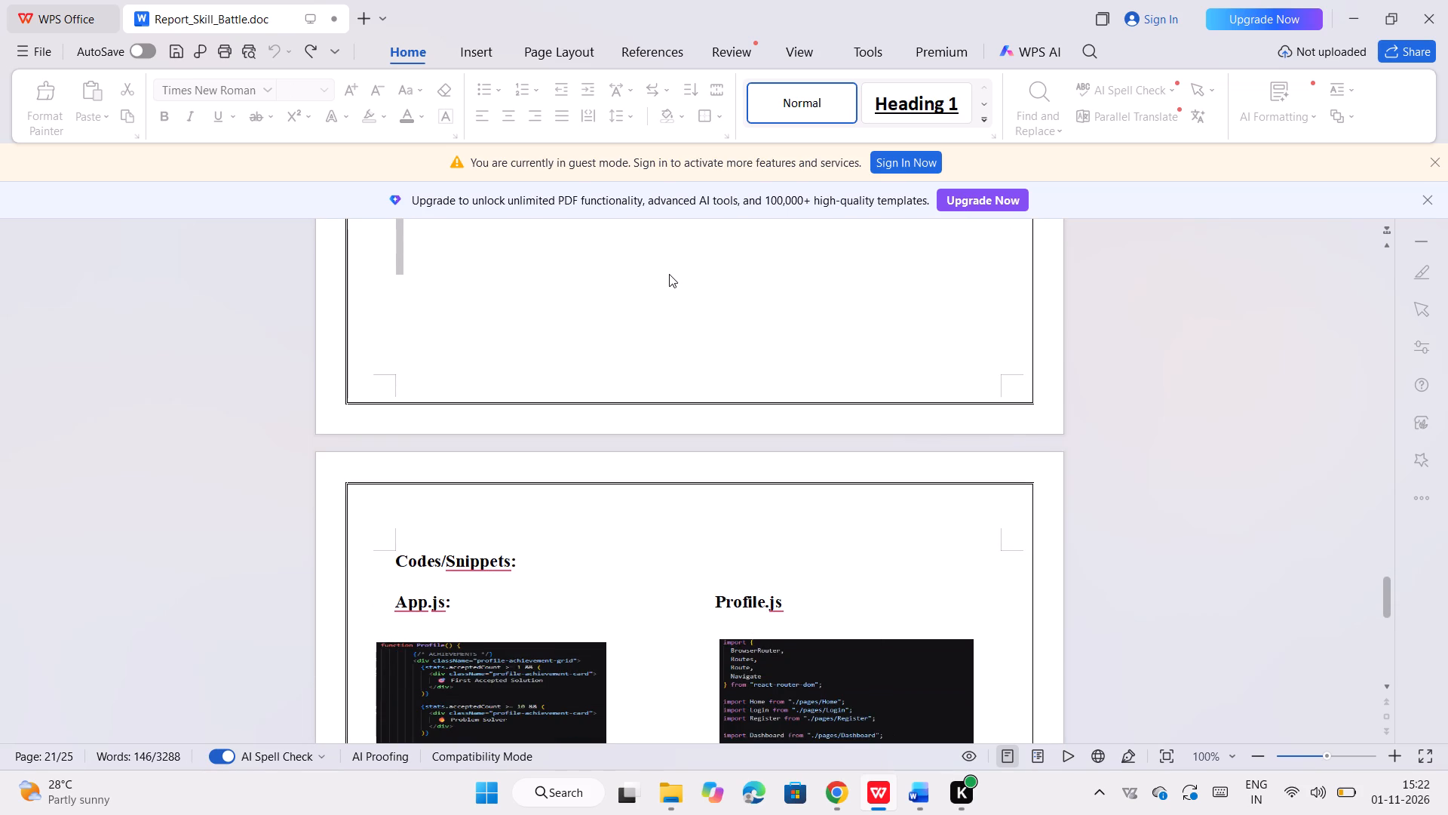
{"action": "left_click_drag", "start_coordinate": [669, 274], "coordinate": [726, 217]}
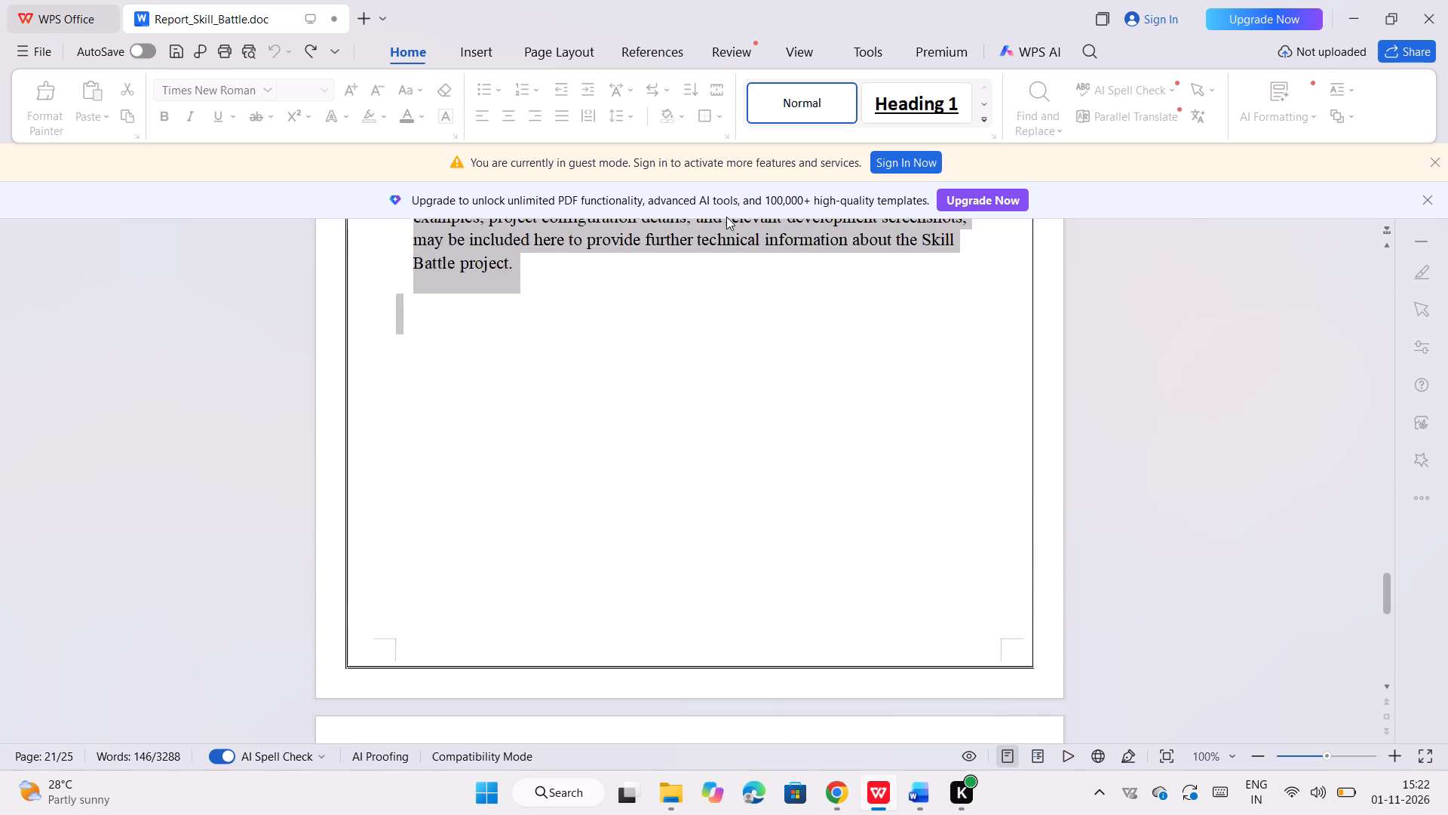
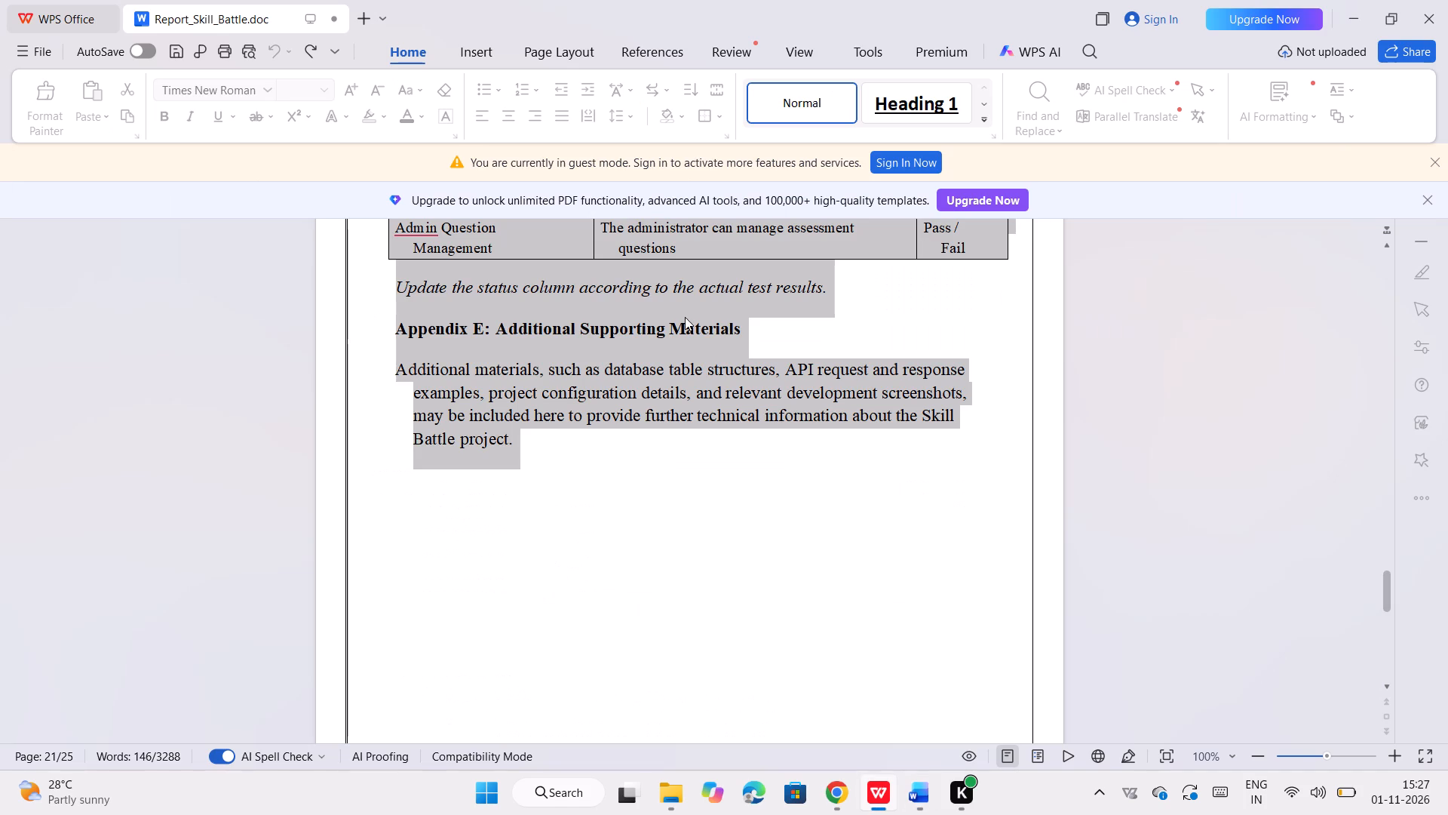
{"action": "left_click", "coordinate": [667, 318]}
{"action": "scroll", "coordinate": [667, 318], "scroll_direction": "up", "scroll_amount": 5}
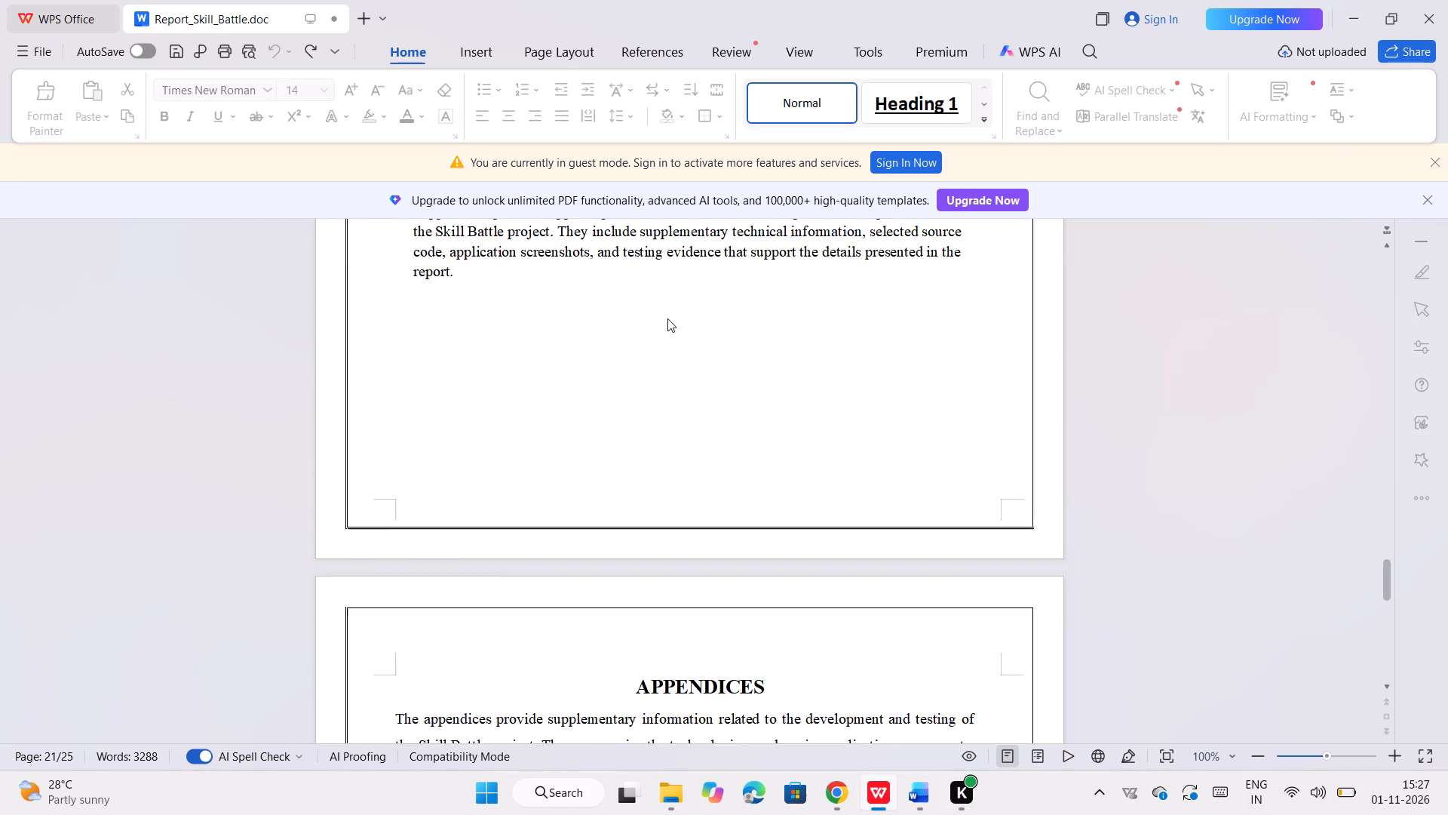
{"action": "scroll", "coordinate": [667, 318], "scroll_direction": "right", "scroll_amount": 1}
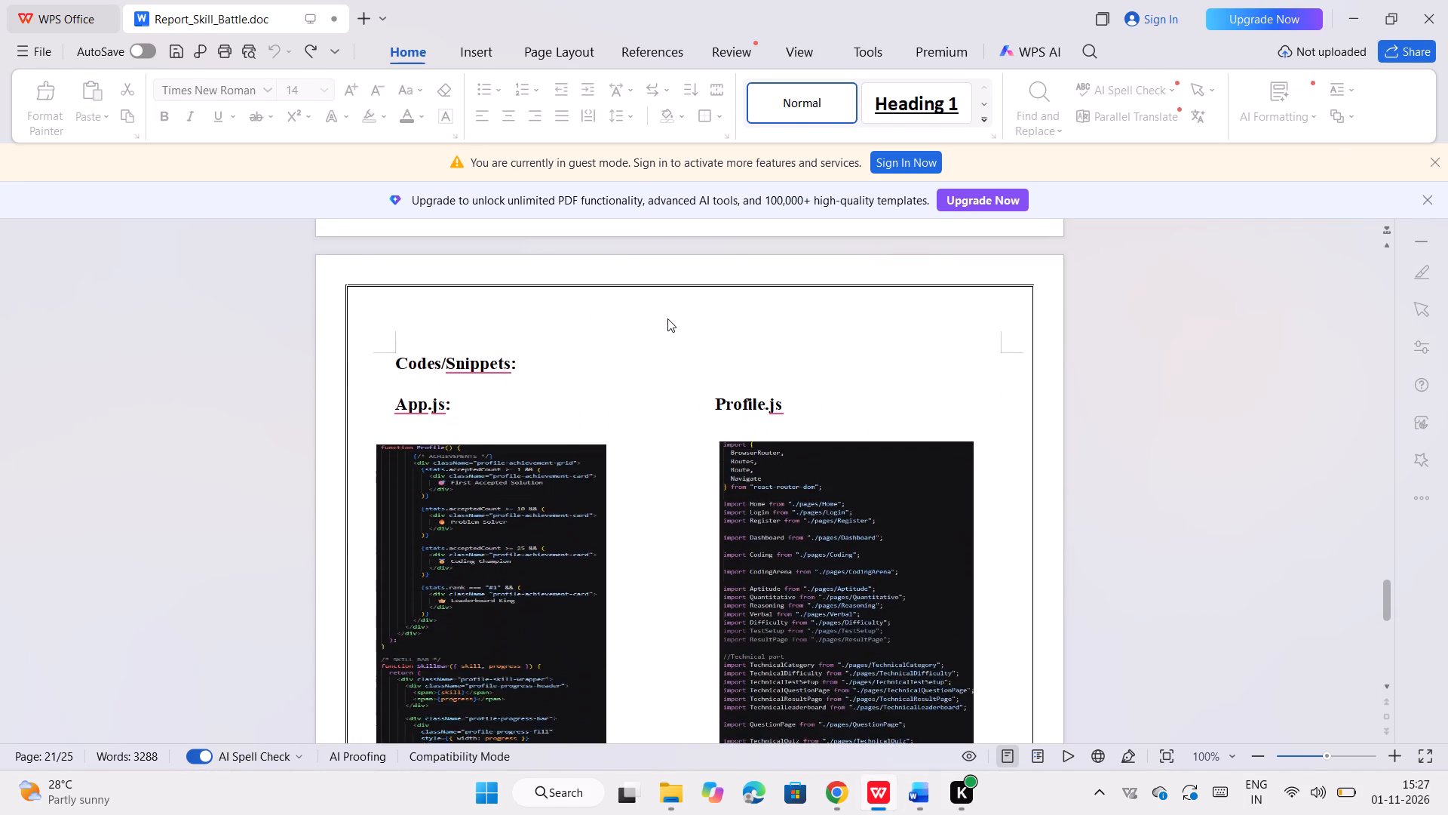
Paste the copied appendices into the Word report "intern report final year" below the Lessons Learned list, with bold turned off.
{"action": "key", "text": "alt+Tab"}
{"action": "scroll", "coordinate": [524, 345], "scroll_direction": "up", "scroll_amount": 3}
{"action": "scroll", "coordinate": [524, 345], "scroll_direction": "down", "scroll_amount": 3}
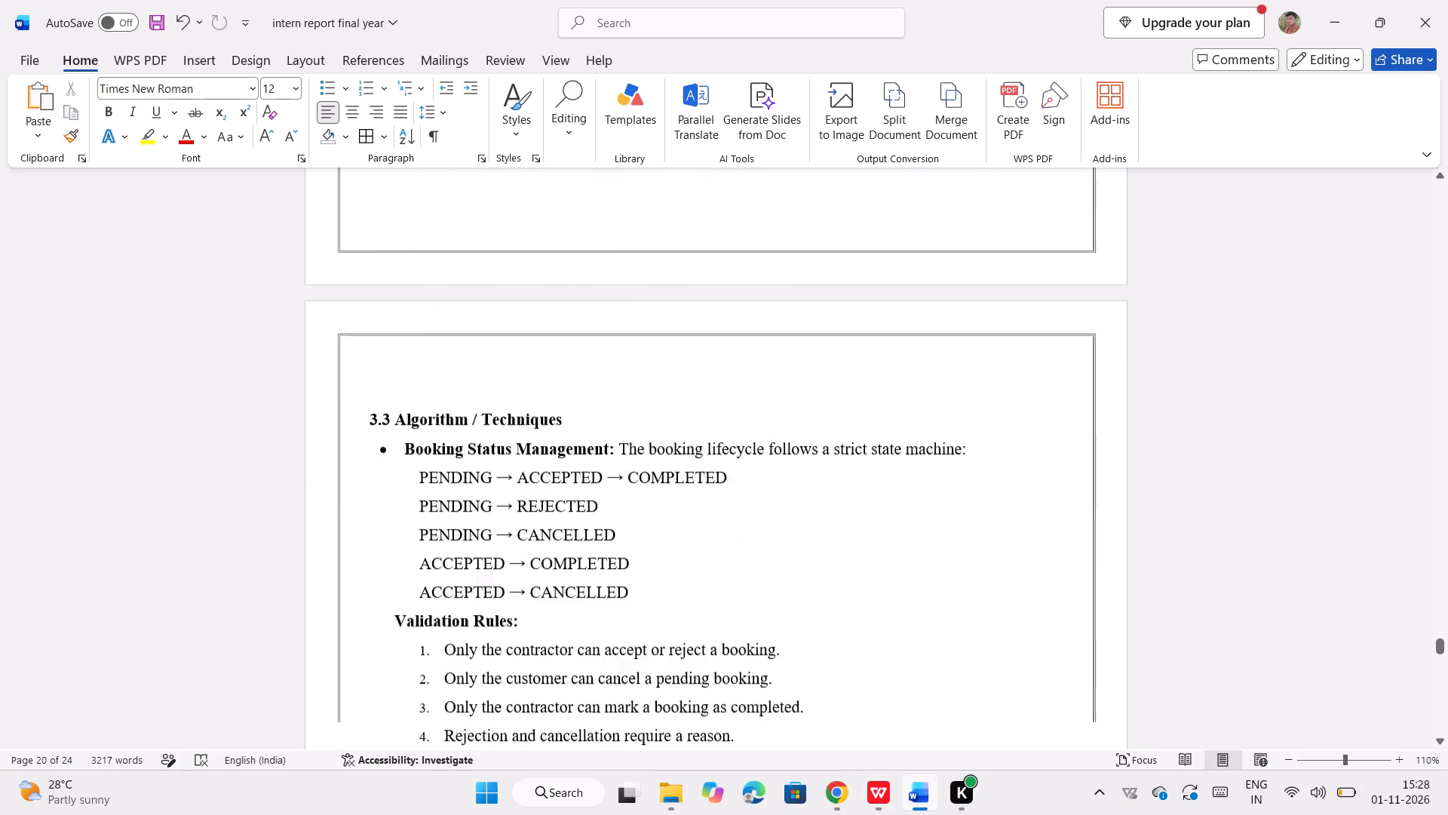
{"action": "scroll", "coordinate": [524, 345], "scroll_direction": "down", "scroll_amount": 3}
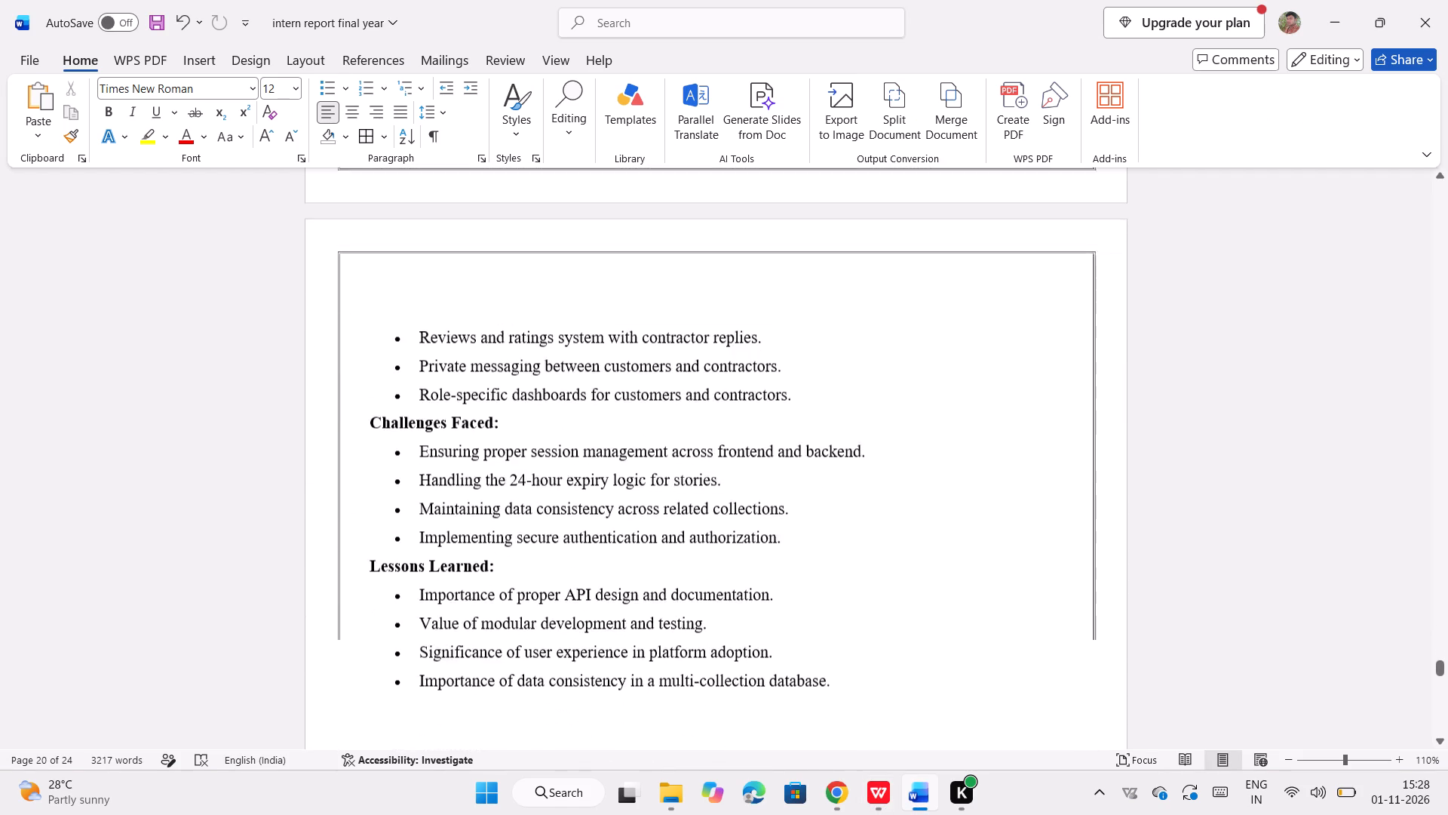
{"action": "scroll", "coordinate": [524, 345], "scroll_direction": "down", "scroll_amount": 1}
{"action": "left_click", "coordinate": [502, 483]}
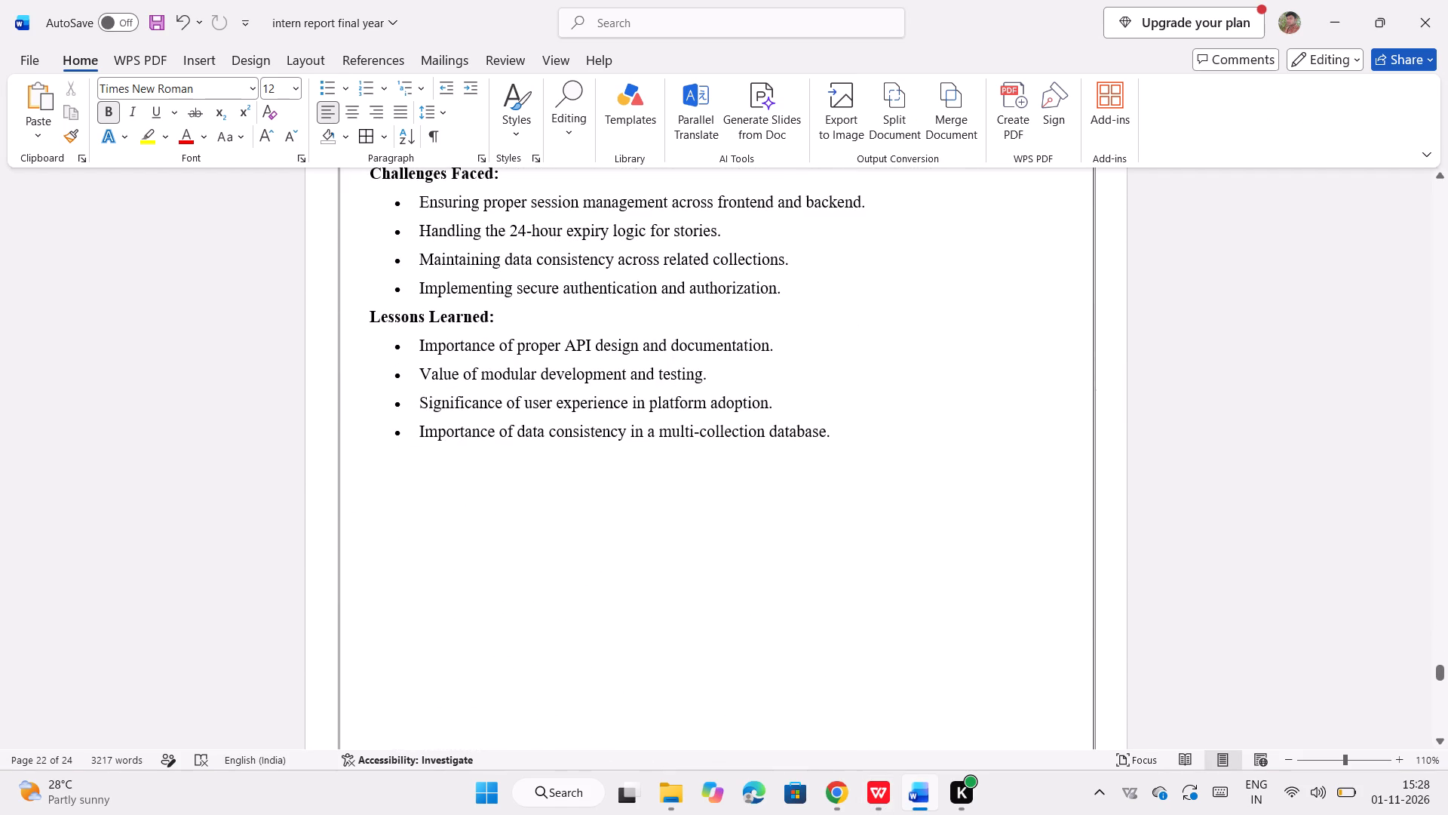
{"action": "key", "text": "ctrl+b"}
{"action": "key", "text": "ctrl+v"}
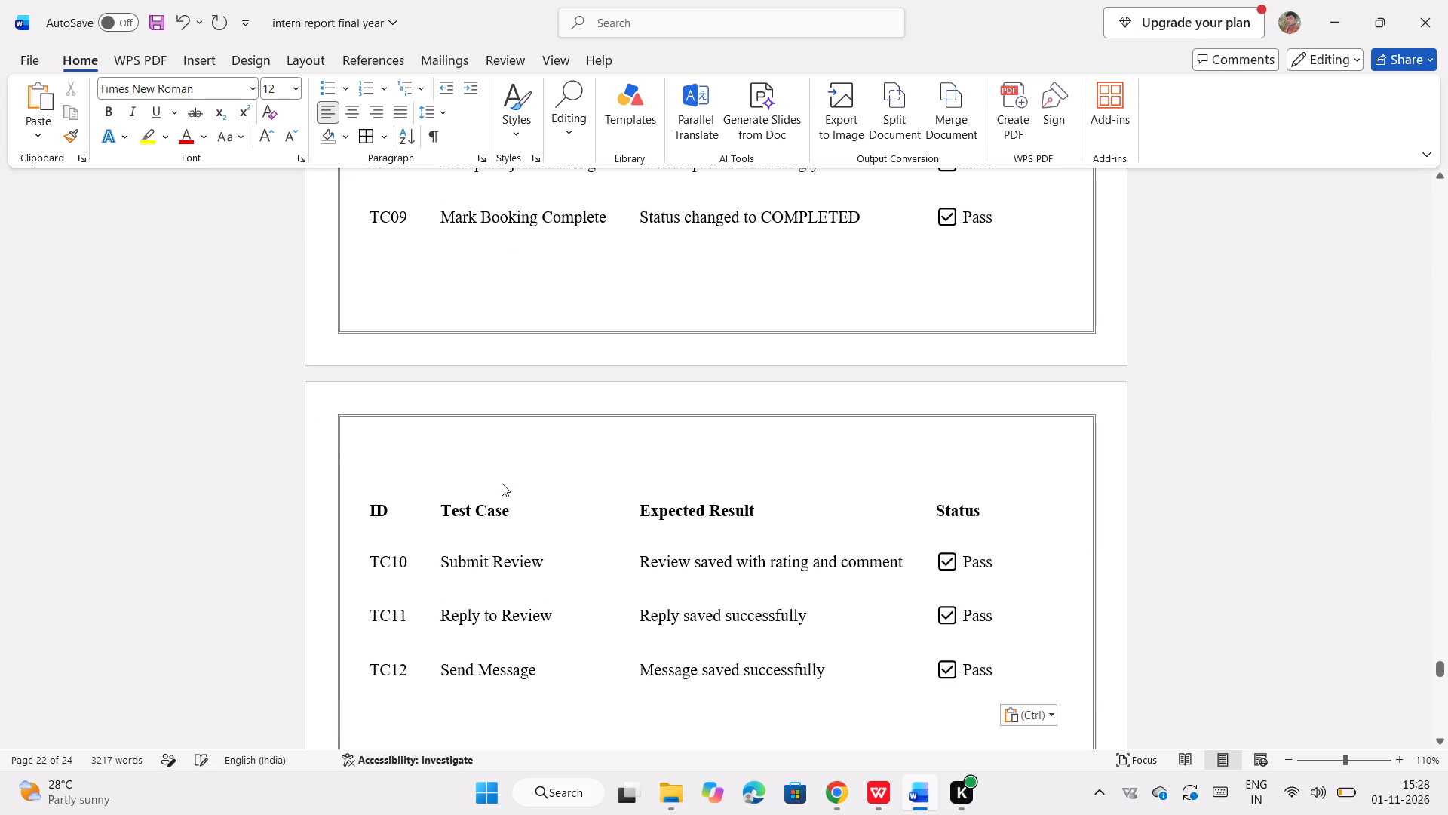
Apply all borders to the entire Appendix C test cases table.
{"action": "scroll", "coordinate": [480, 488], "scroll_direction": "up", "scroll_amount": 2}
{"action": "left_click", "coordinate": [480, 488]}
{"action": "scroll", "coordinate": [480, 488], "scroll_direction": "up", "scroll_amount": 3}
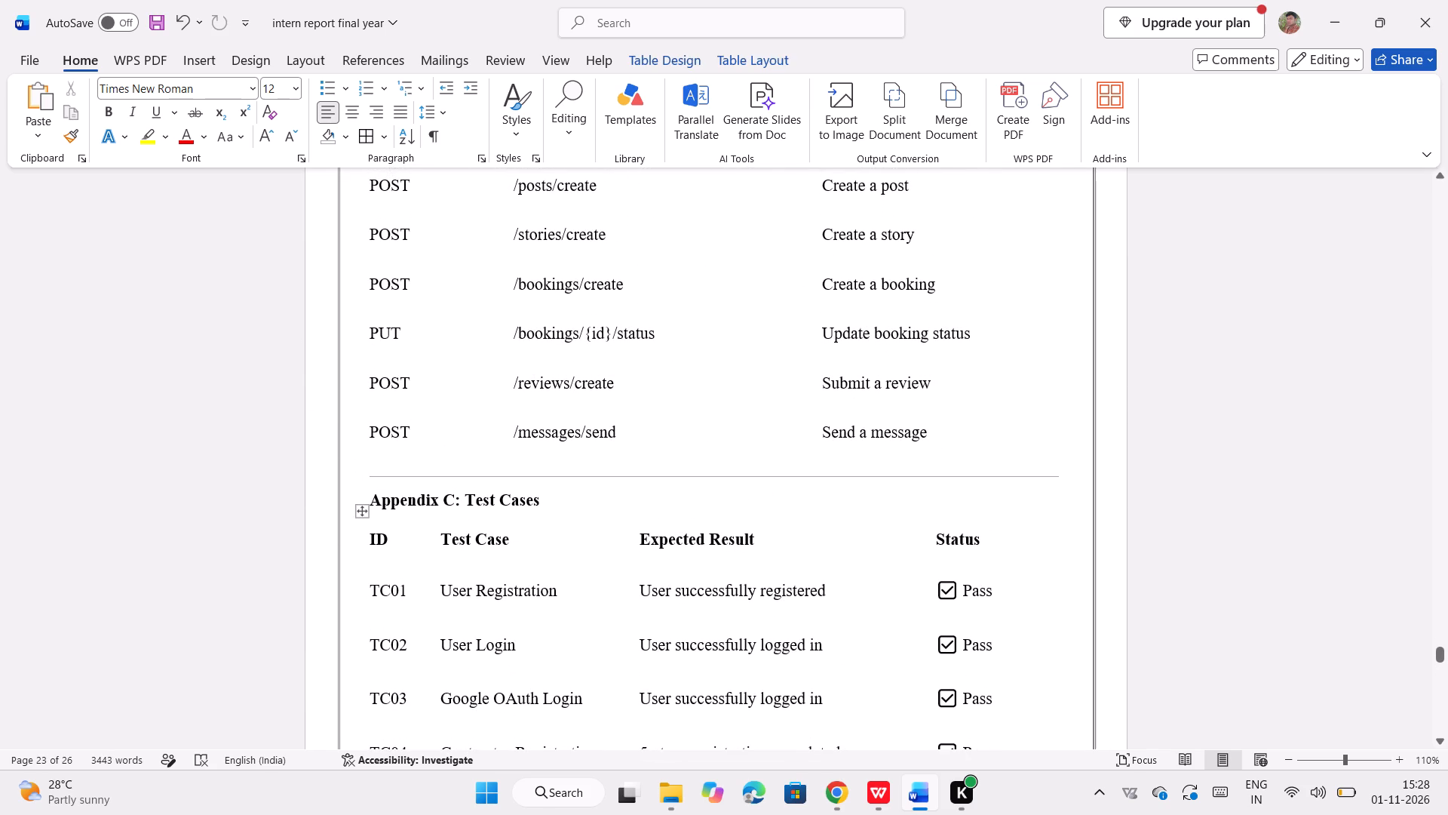
{"action": "left_click", "coordinate": [364, 507]}
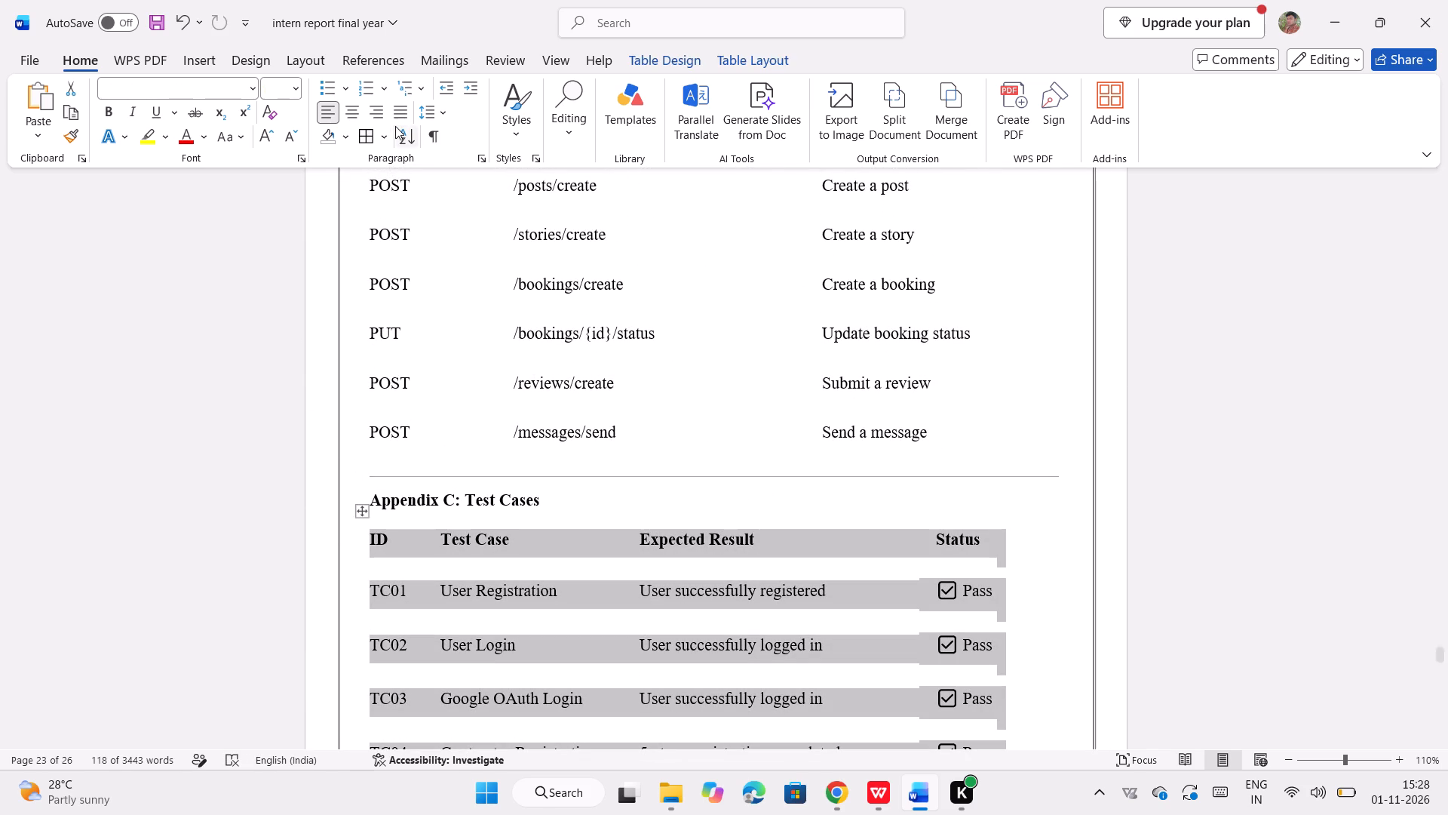
{"action": "left_click", "coordinate": [370, 139]}
Delete the horizontal line above the Appendix C: Test Cases heading and add a blank line in its place.
{"action": "left_click", "coordinate": [524, 465]}
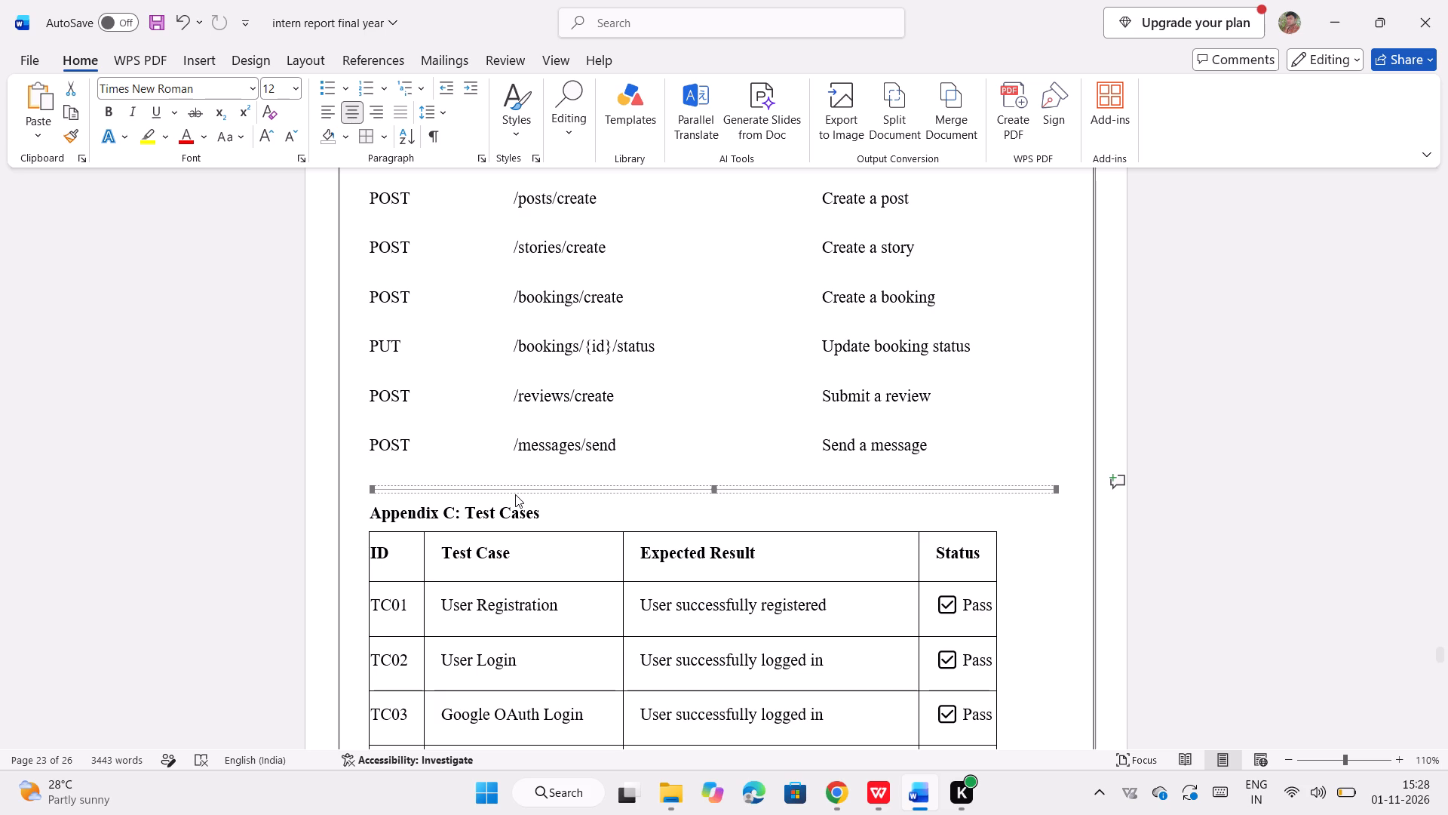
{"action": "left_click", "coordinate": [540, 484]}
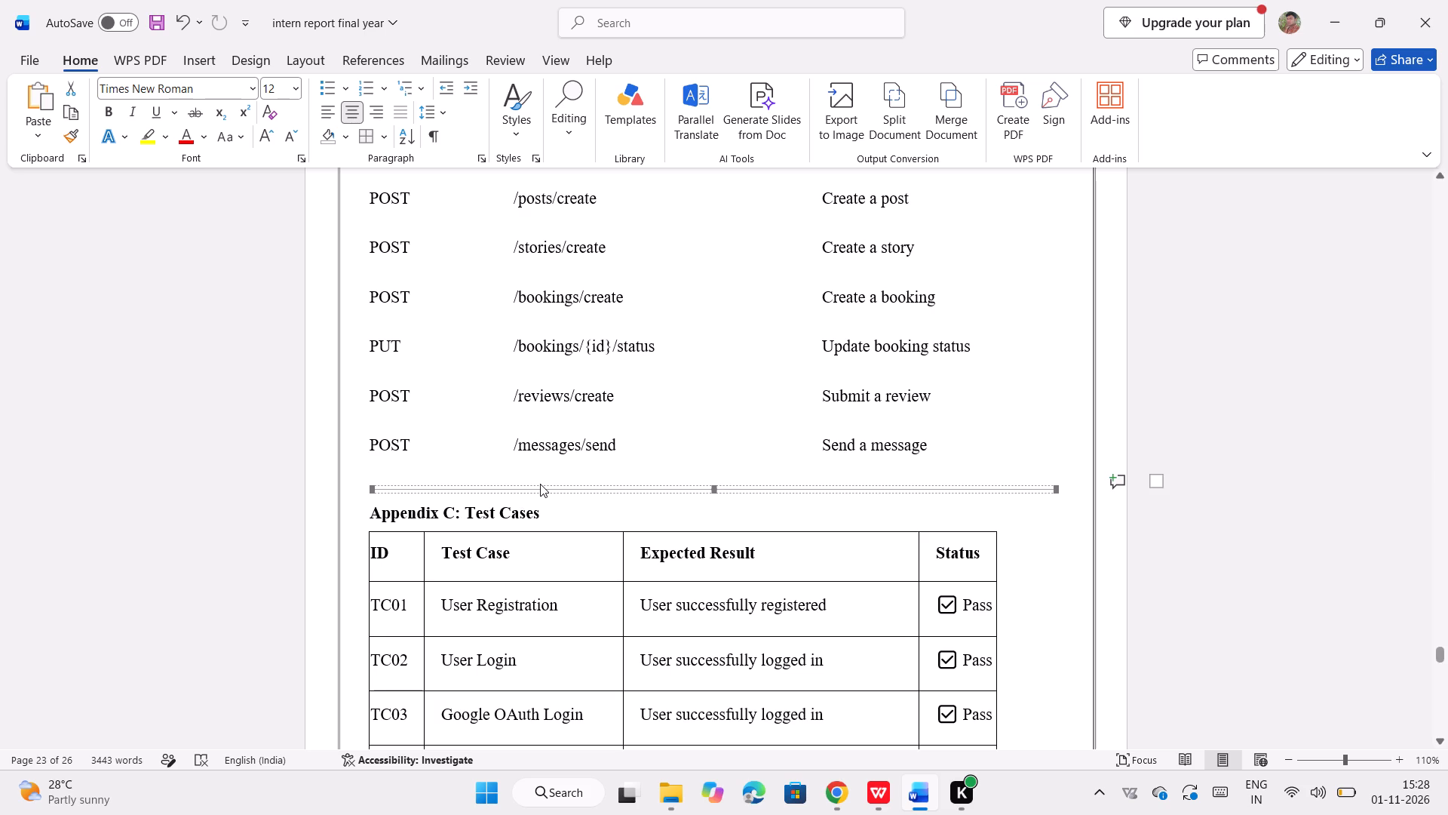
{"action": "key", "text": "BackSpace"}
{"action": "key", "text": "Return"}
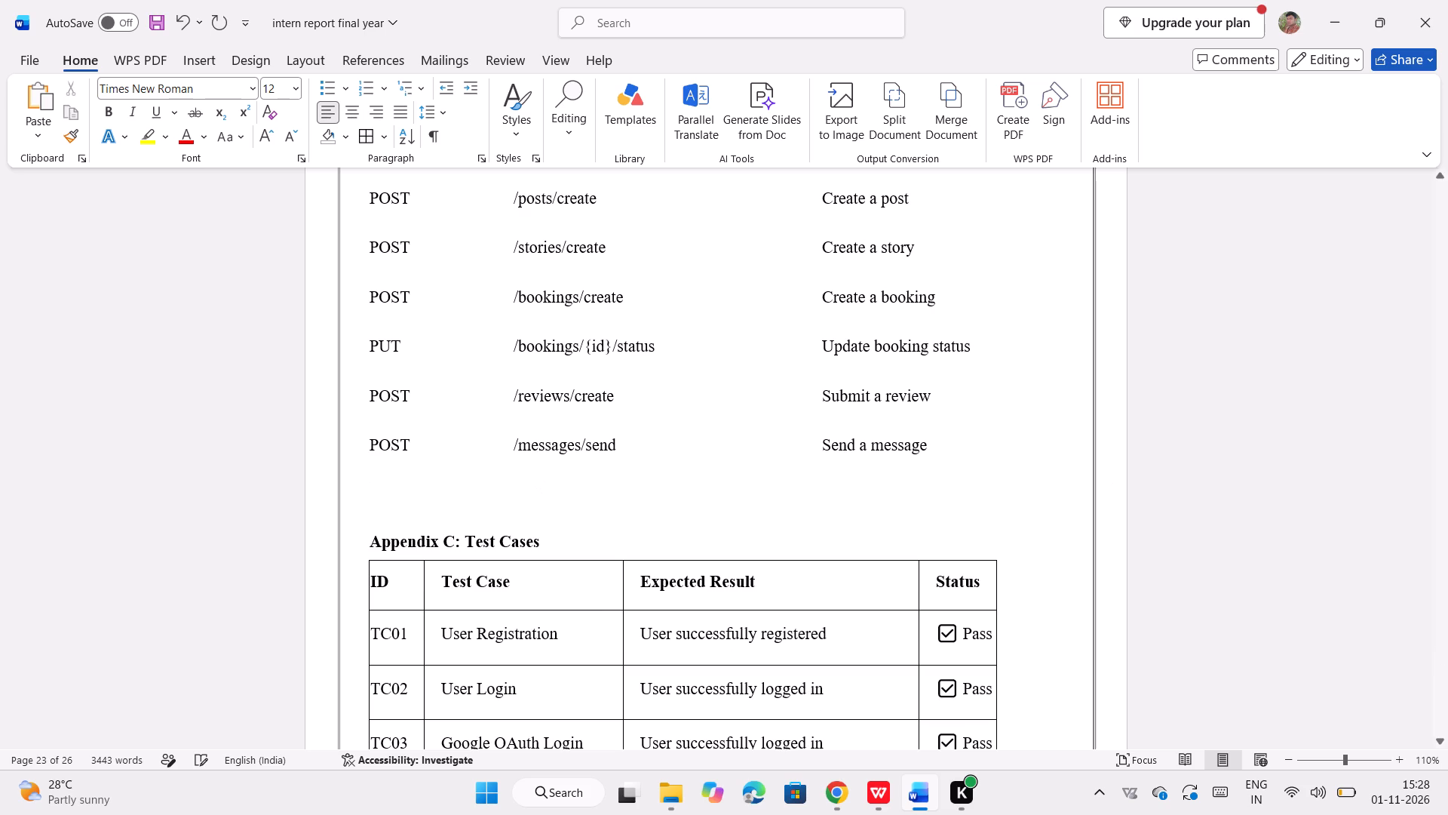
{"action": "left_click_drag", "start_coordinate": [568, 547], "coordinate": [375, 543]}
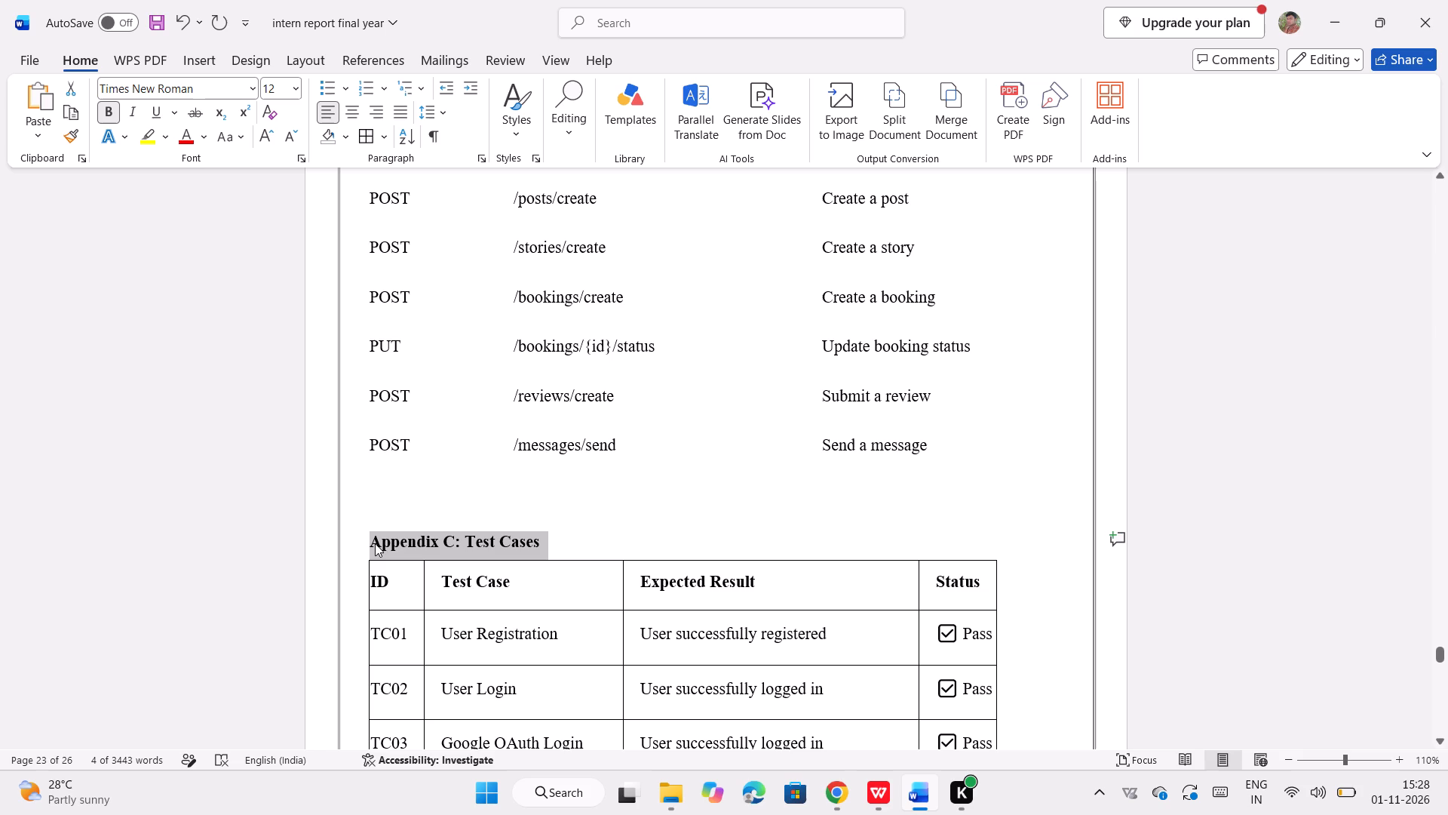
Apply all borders to the entire Appendix B API endpoints table.
{"action": "scroll", "coordinate": [460, 534], "scroll_direction": "up", "scroll_amount": 1}
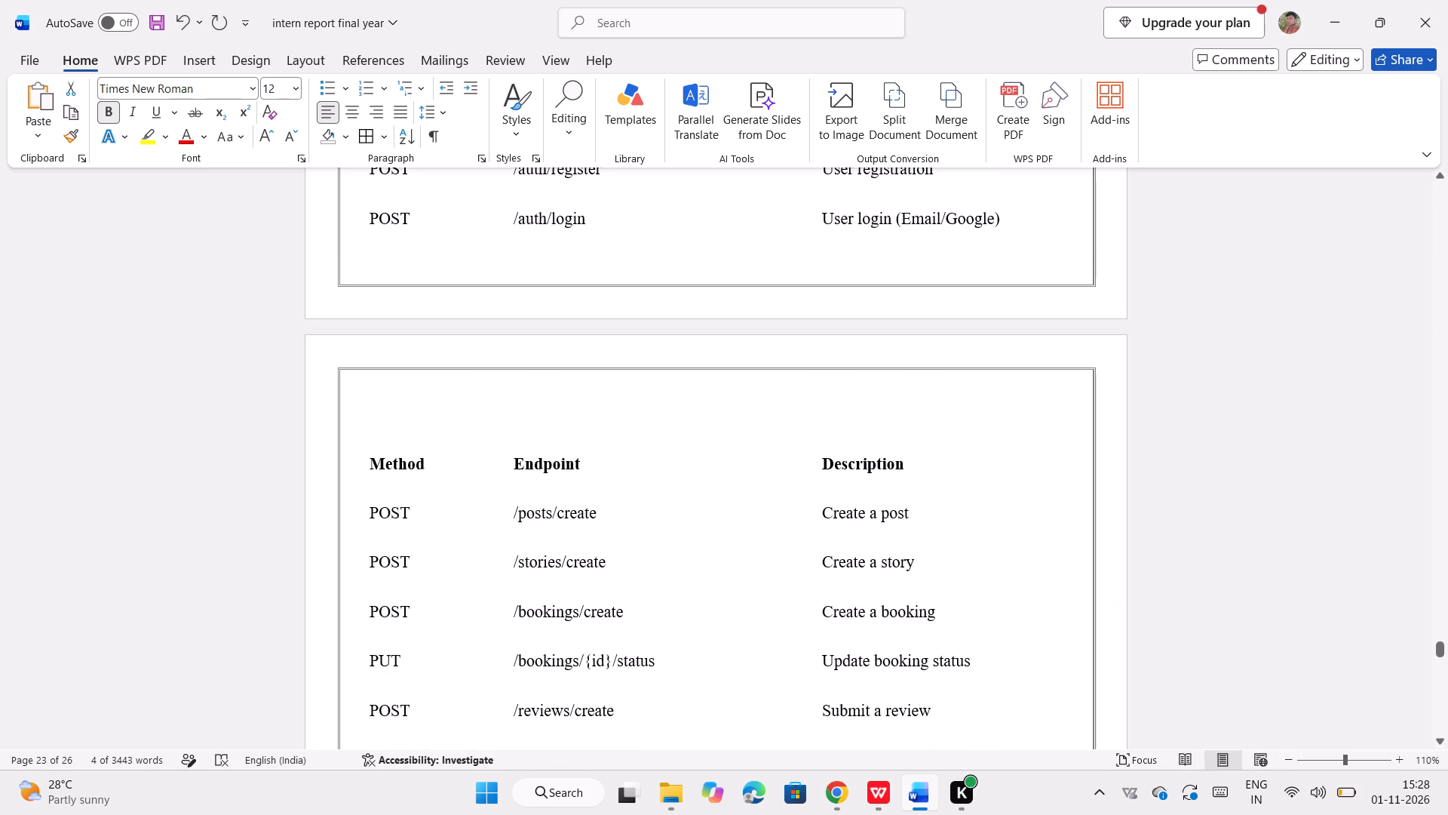
{"action": "scroll", "coordinate": [386, 415], "scroll_direction": "up", "scroll_amount": 1}
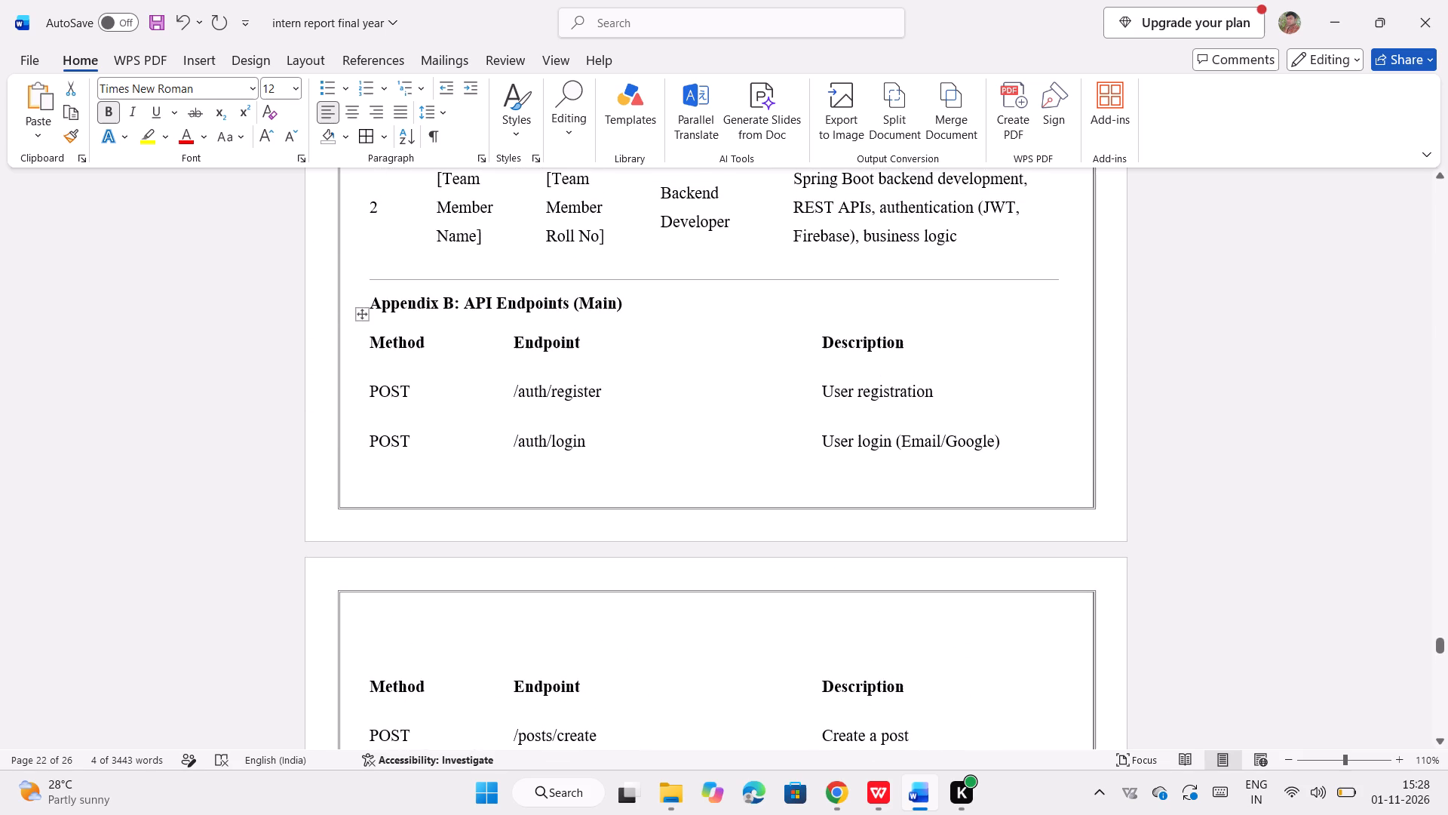
{"action": "left_click", "coordinate": [361, 315]}
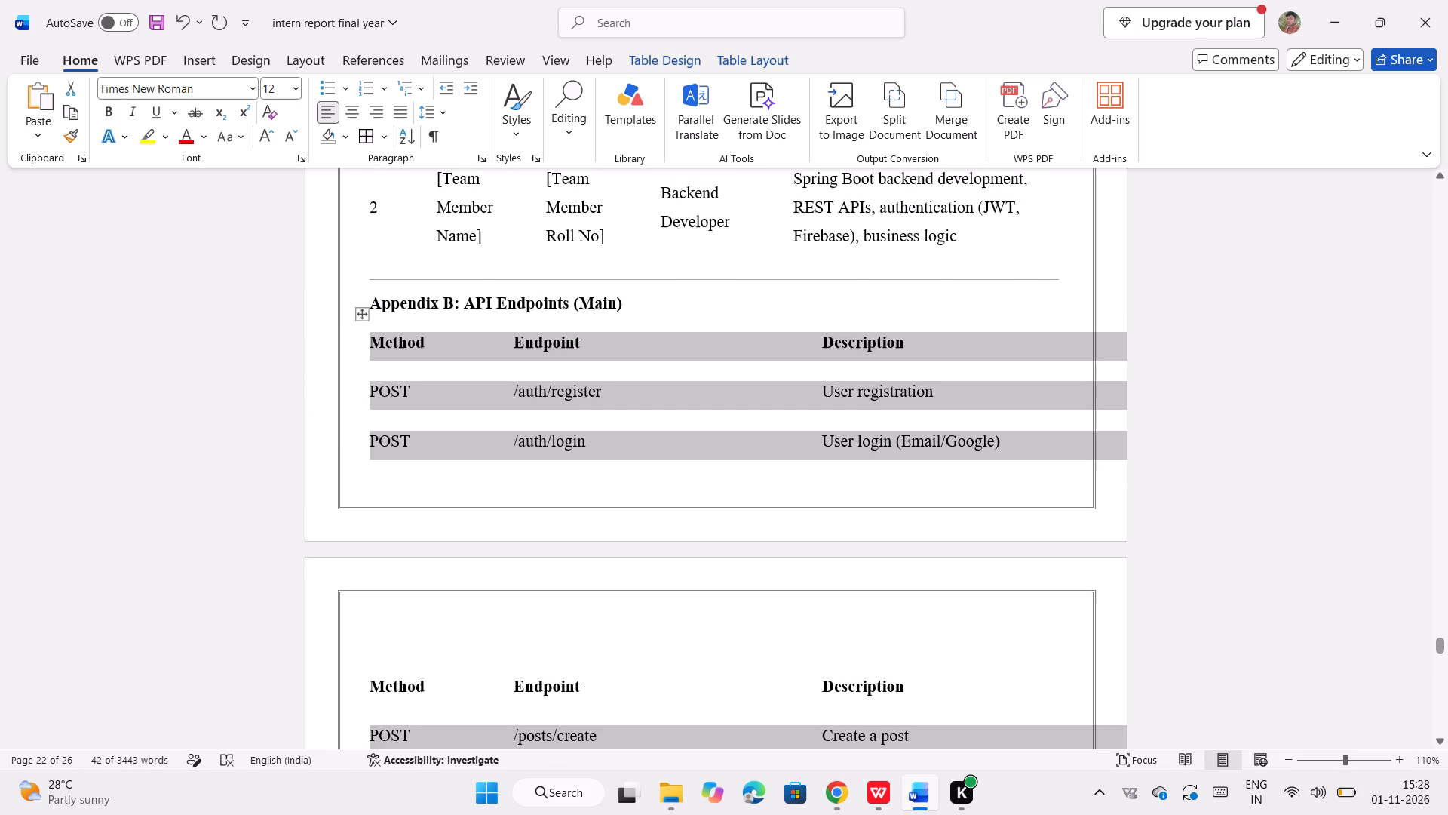
{"action": "left_click", "coordinate": [367, 133]}
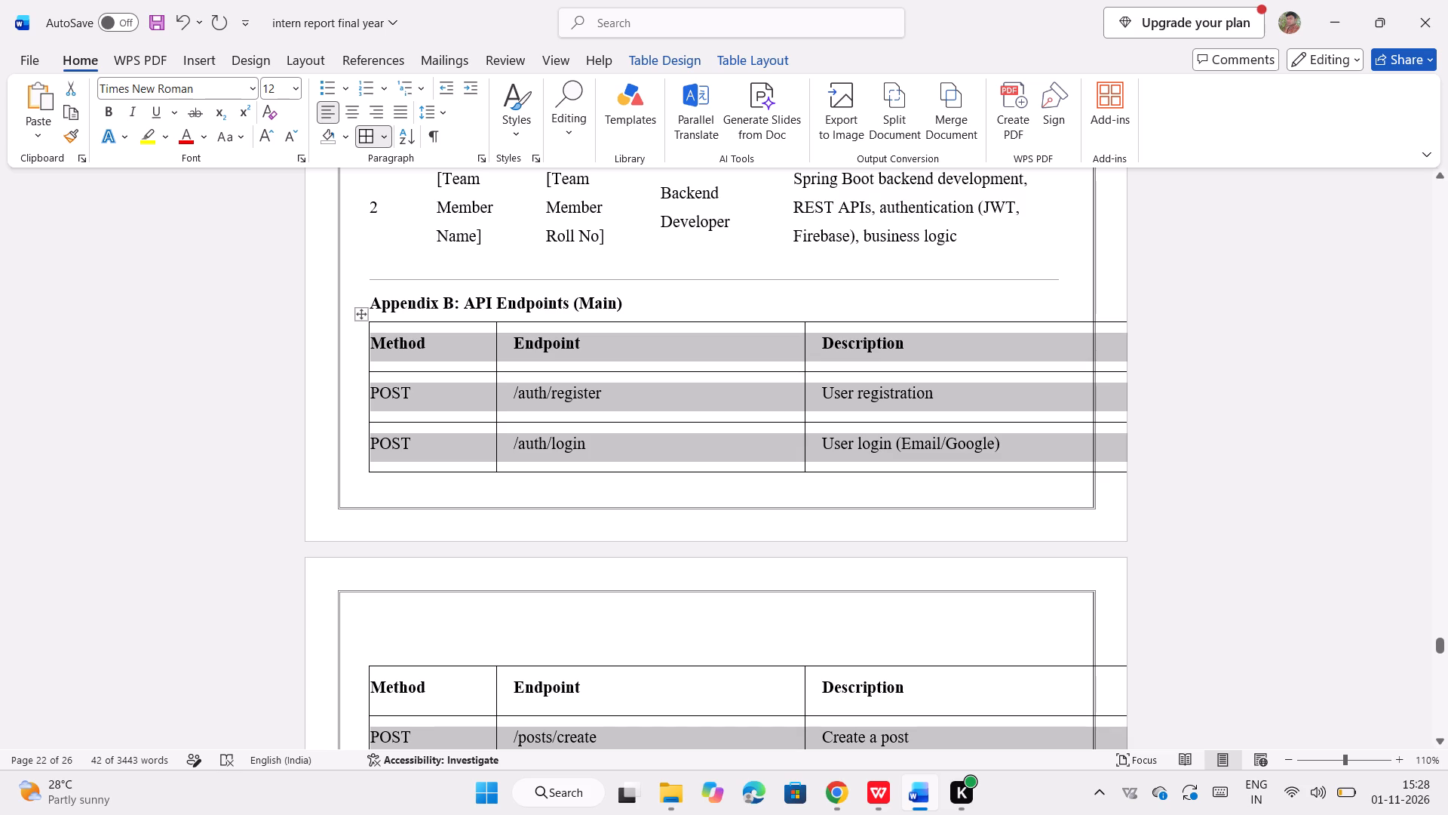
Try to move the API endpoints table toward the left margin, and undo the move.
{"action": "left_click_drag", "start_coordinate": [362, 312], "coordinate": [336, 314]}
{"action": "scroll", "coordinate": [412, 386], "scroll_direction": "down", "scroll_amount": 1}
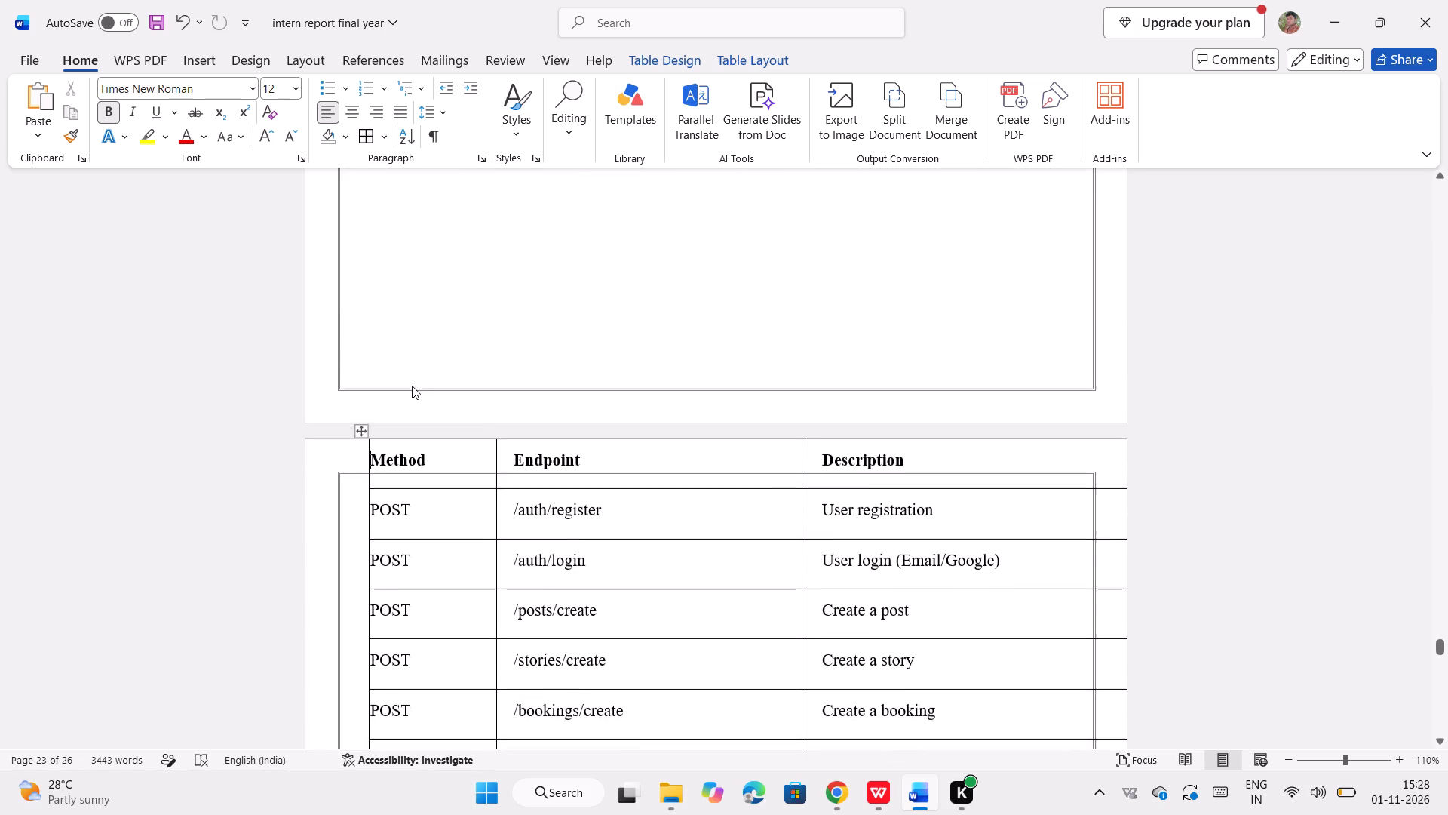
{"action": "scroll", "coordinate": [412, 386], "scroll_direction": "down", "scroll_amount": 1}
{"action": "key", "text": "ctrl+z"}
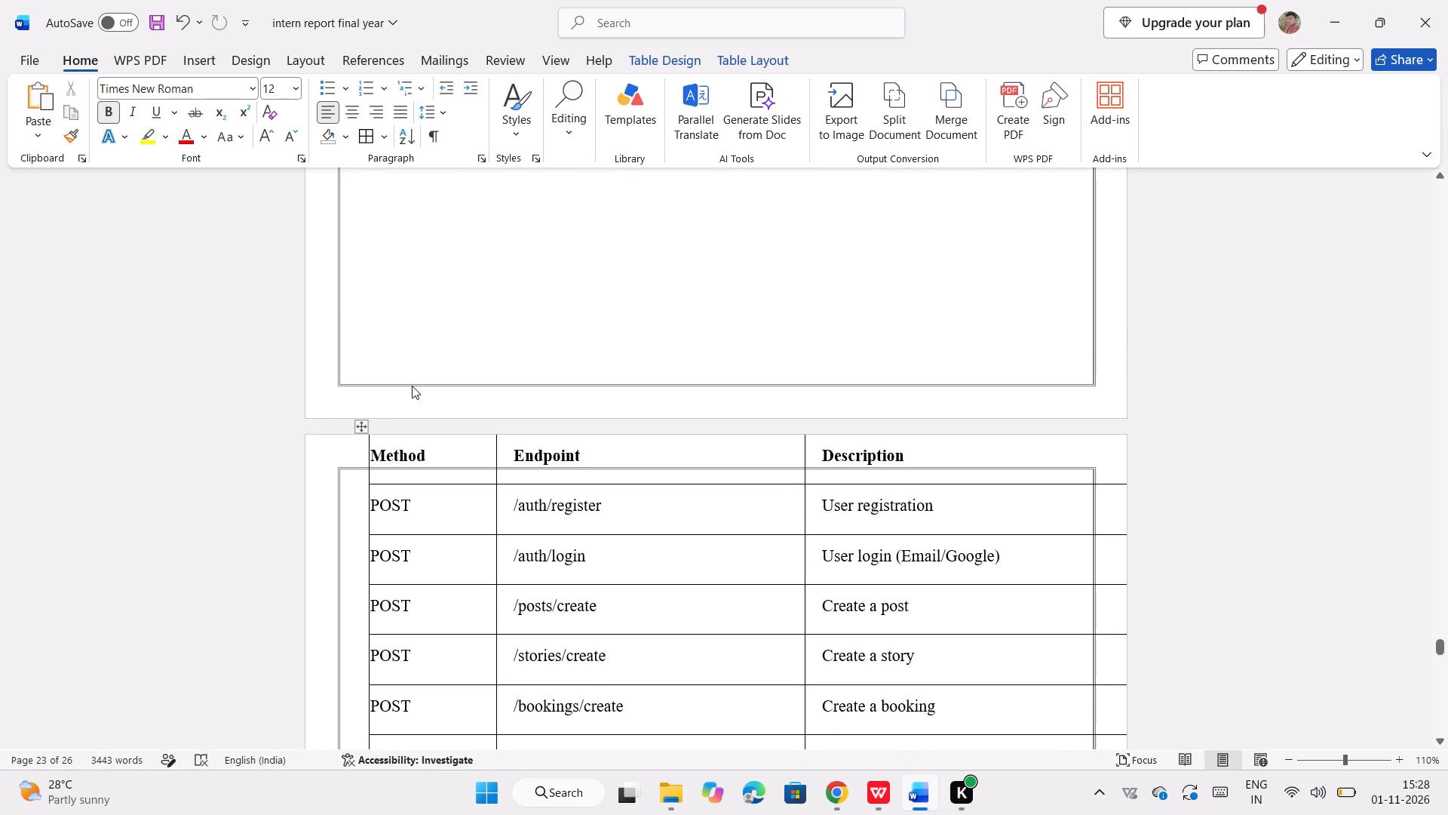
Insert four blank lines before the Appendix B: API Endpoints (Main) heading to push its content down.
{"action": "scroll", "coordinate": [412, 386], "scroll_direction": "up", "scroll_amount": 1}
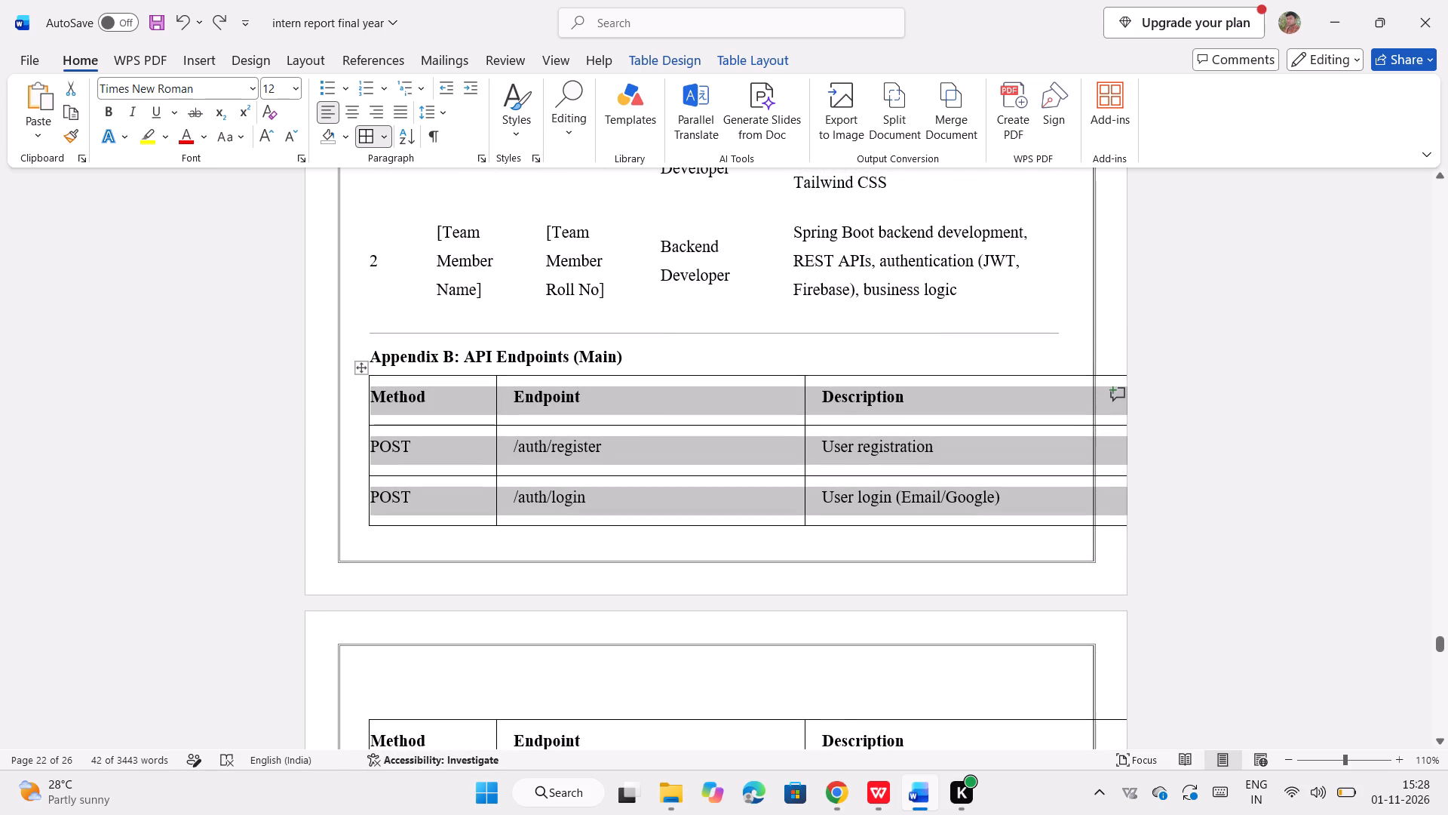
{"action": "left_click", "coordinate": [367, 357]}
{"action": "key", "text": "Return"}
{"action": "key", "text": "Return"}
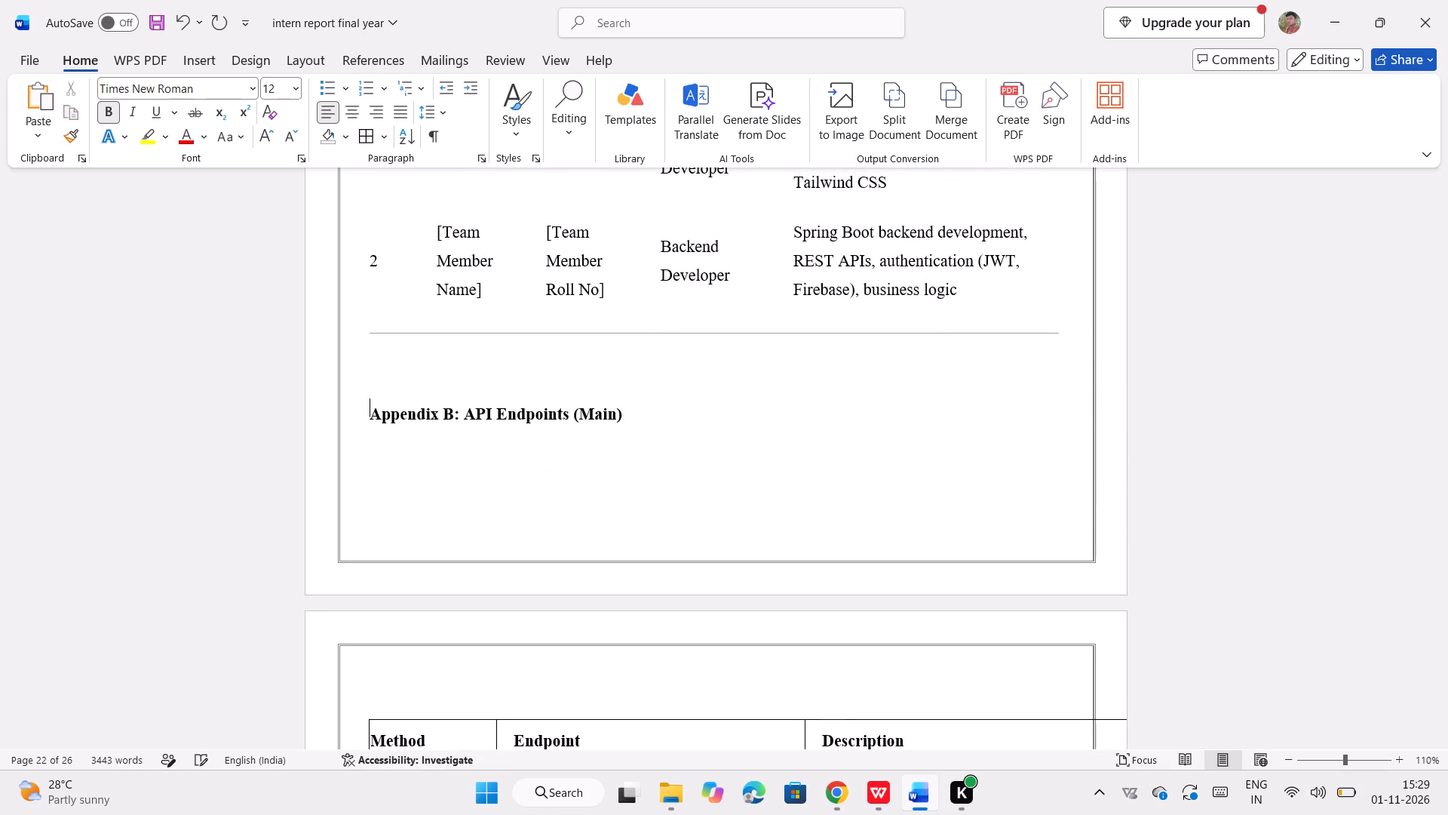
{"action": "key", "text": "Return"}
{"action": "key", "text": "Return"}
Move the API endpoints table leftward on its page so its last column lies within the page edge.
{"action": "scroll", "coordinate": [367, 357], "scroll_direction": "down", "scroll_amount": 1}
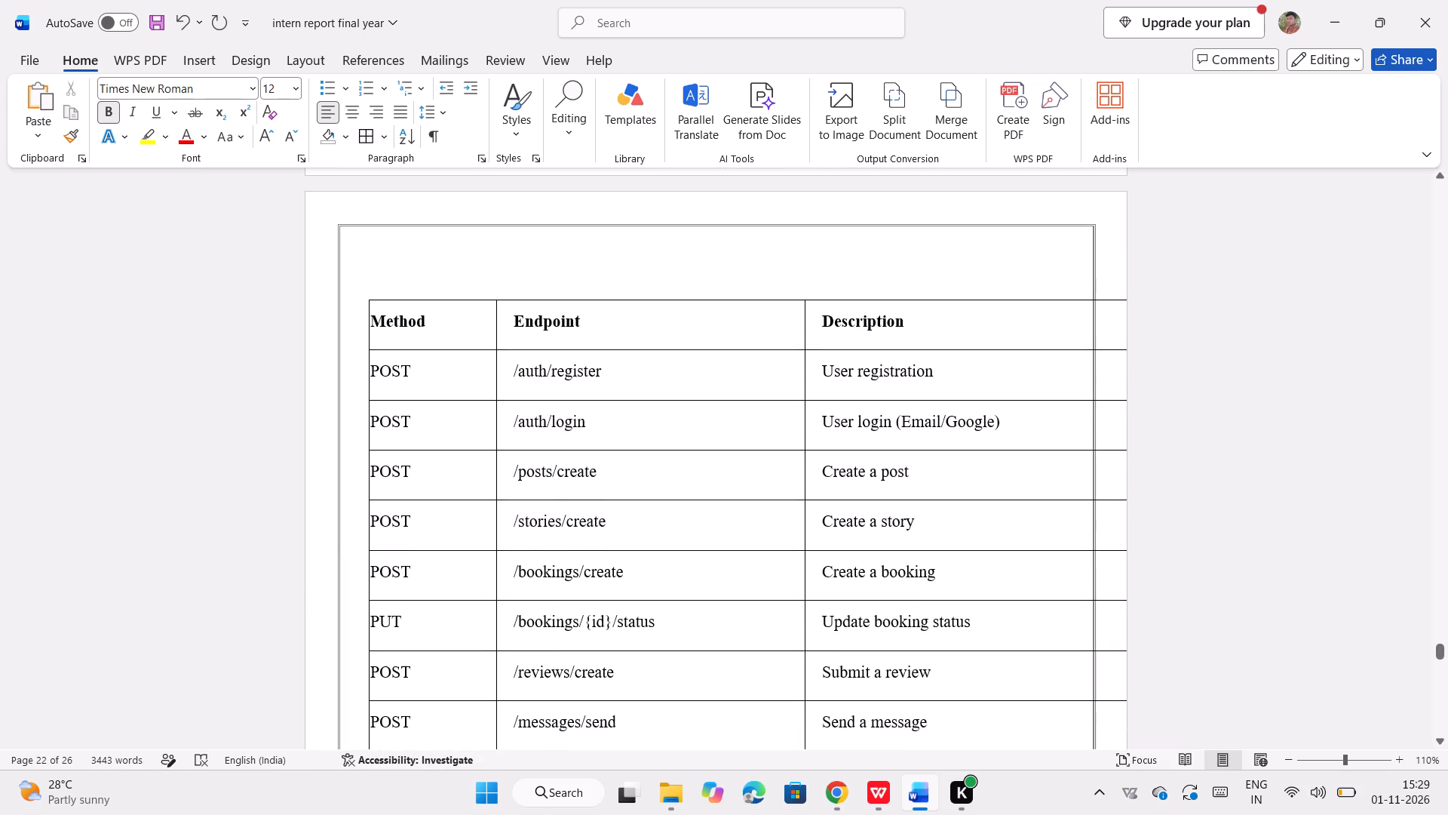
{"action": "left_click", "coordinate": [404, 346]}
{"action": "left_click_drag", "start_coordinate": [360, 291], "coordinate": [345, 291]}
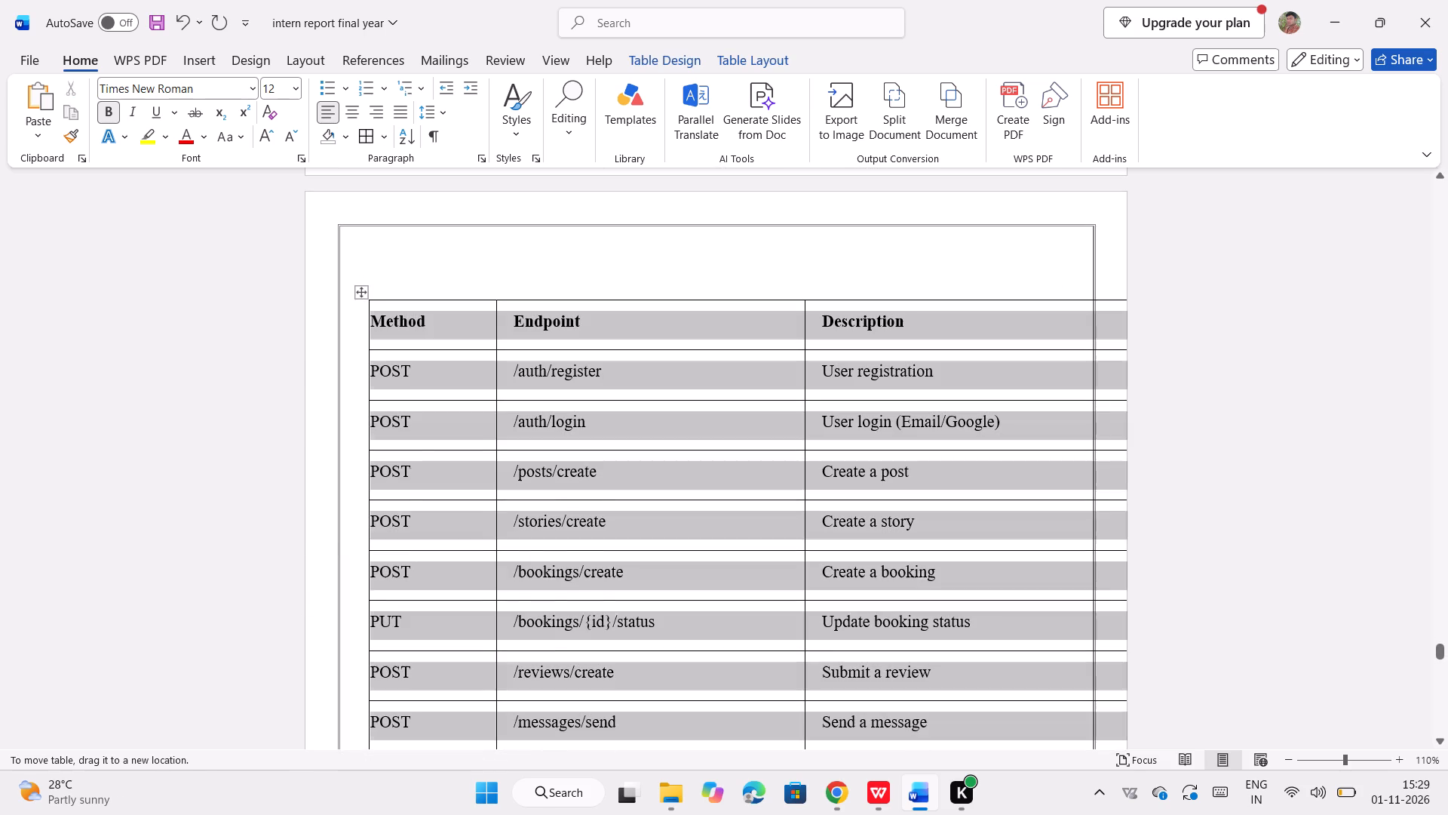
{"action": "left_click_drag", "start_coordinate": [345, 291], "coordinate": [333, 293]}
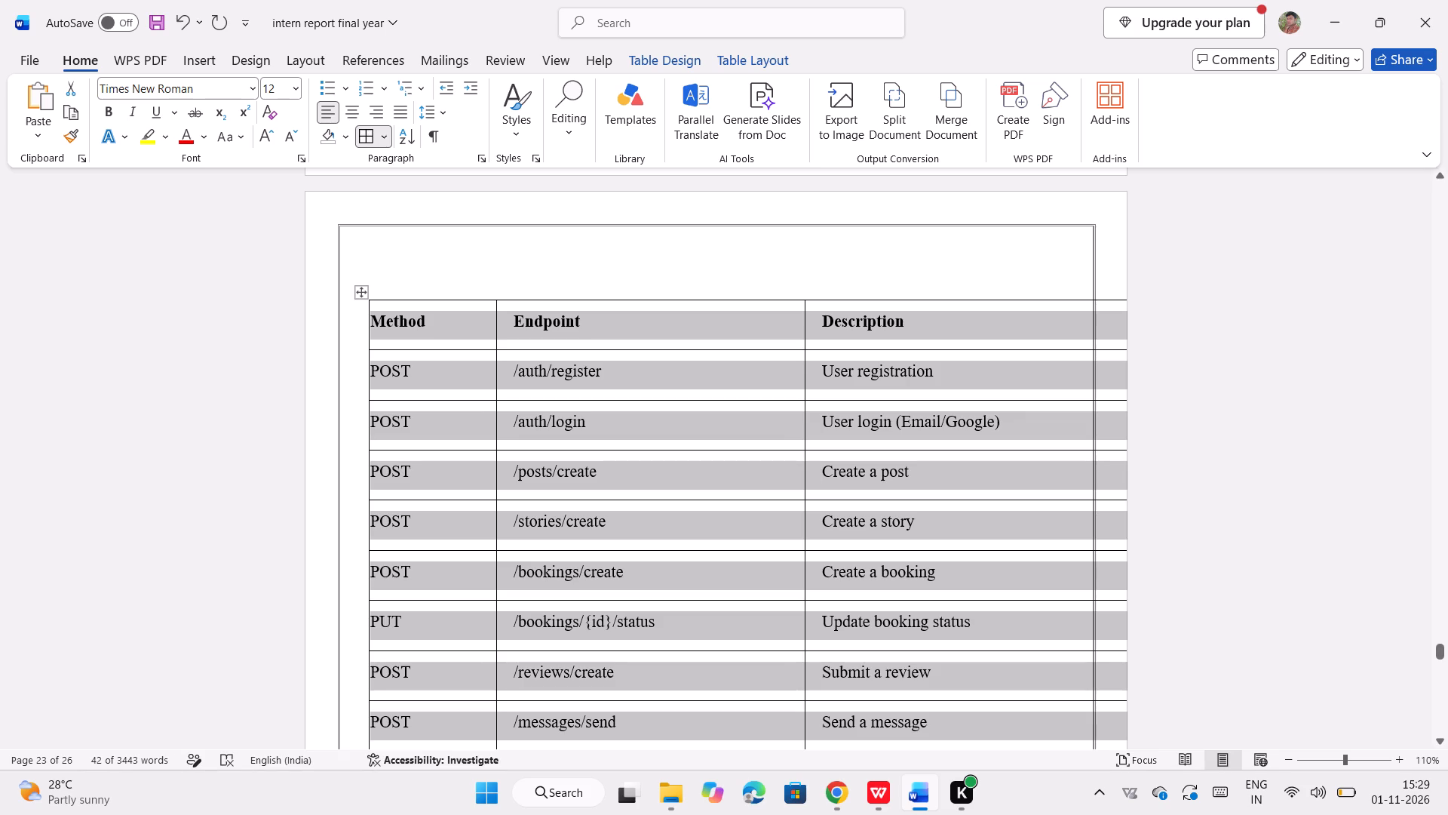
{"action": "left_click_drag", "start_coordinate": [359, 288], "coordinate": [310, 291]}
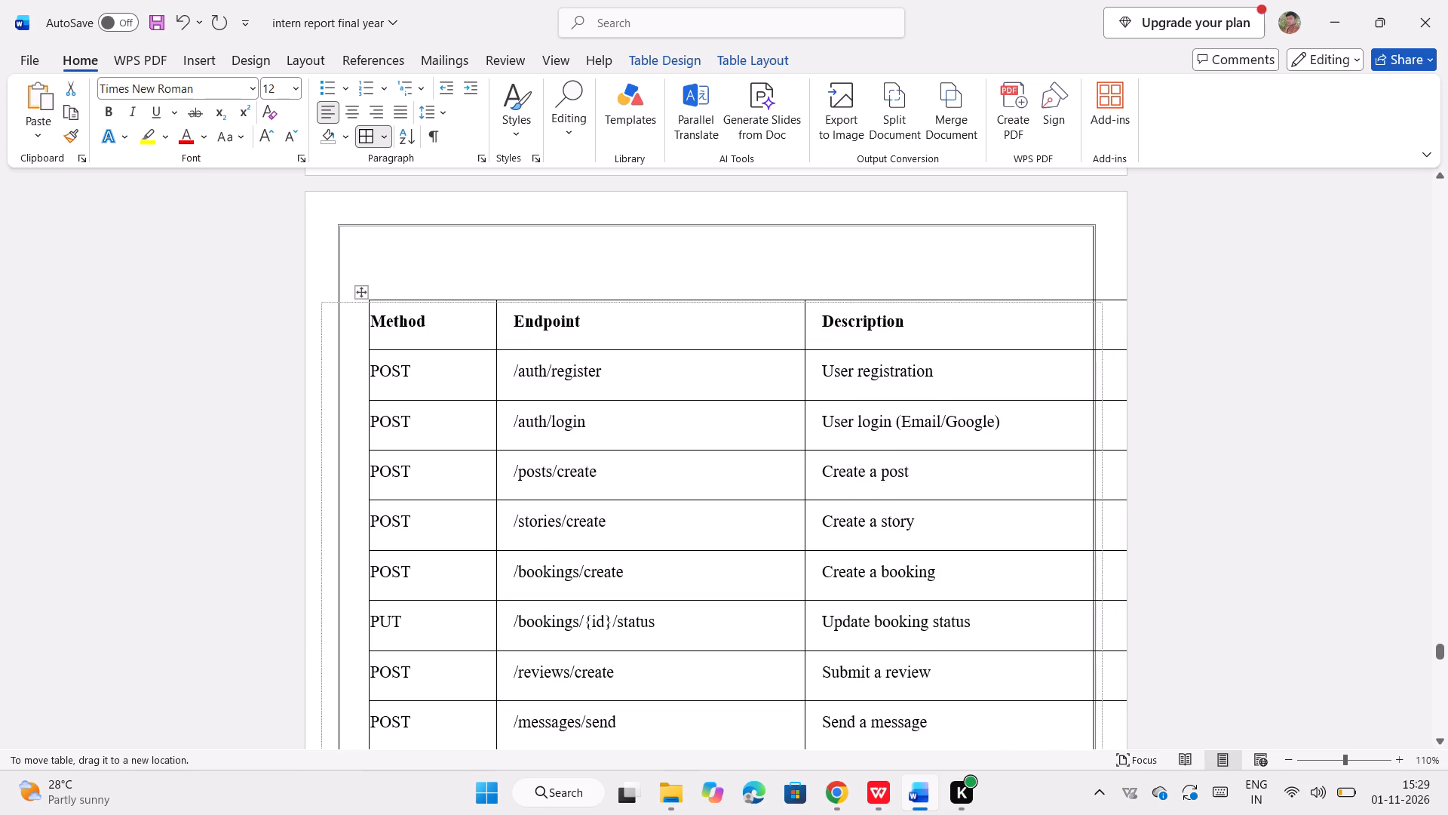
{"action": "left_click_drag", "start_coordinate": [310, 291], "coordinate": [283, 291]}
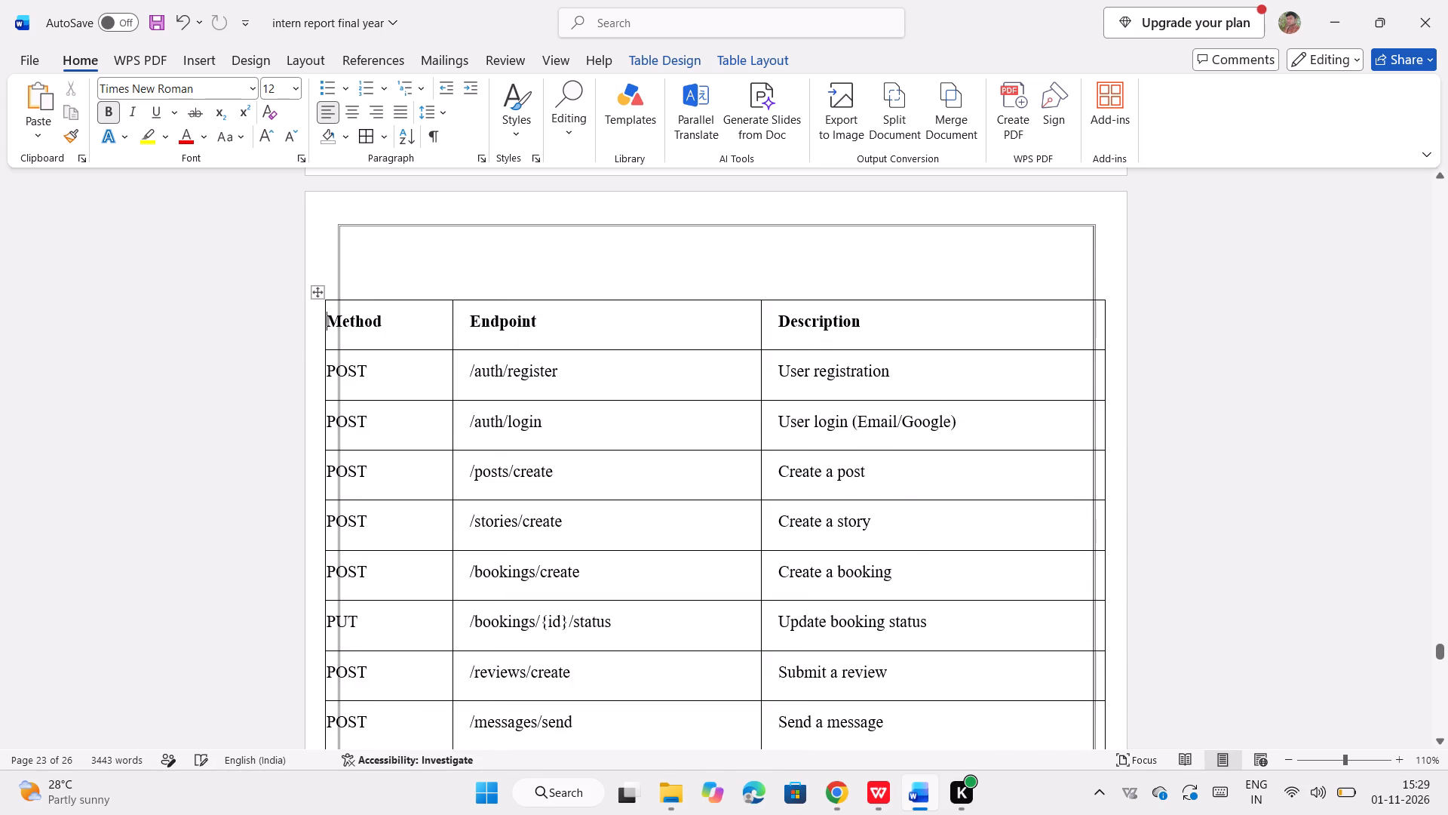
Shrink the API endpoints table's width so its Description column ends inside the page border.
{"action": "scroll", "coordinate": [486, 374], "scroll_direction": "down", "scroll_amount": 2}
{"action": "scroll", "coordinate": [486, 374], "scroll_direction": "up", "scroll_amount": 1}
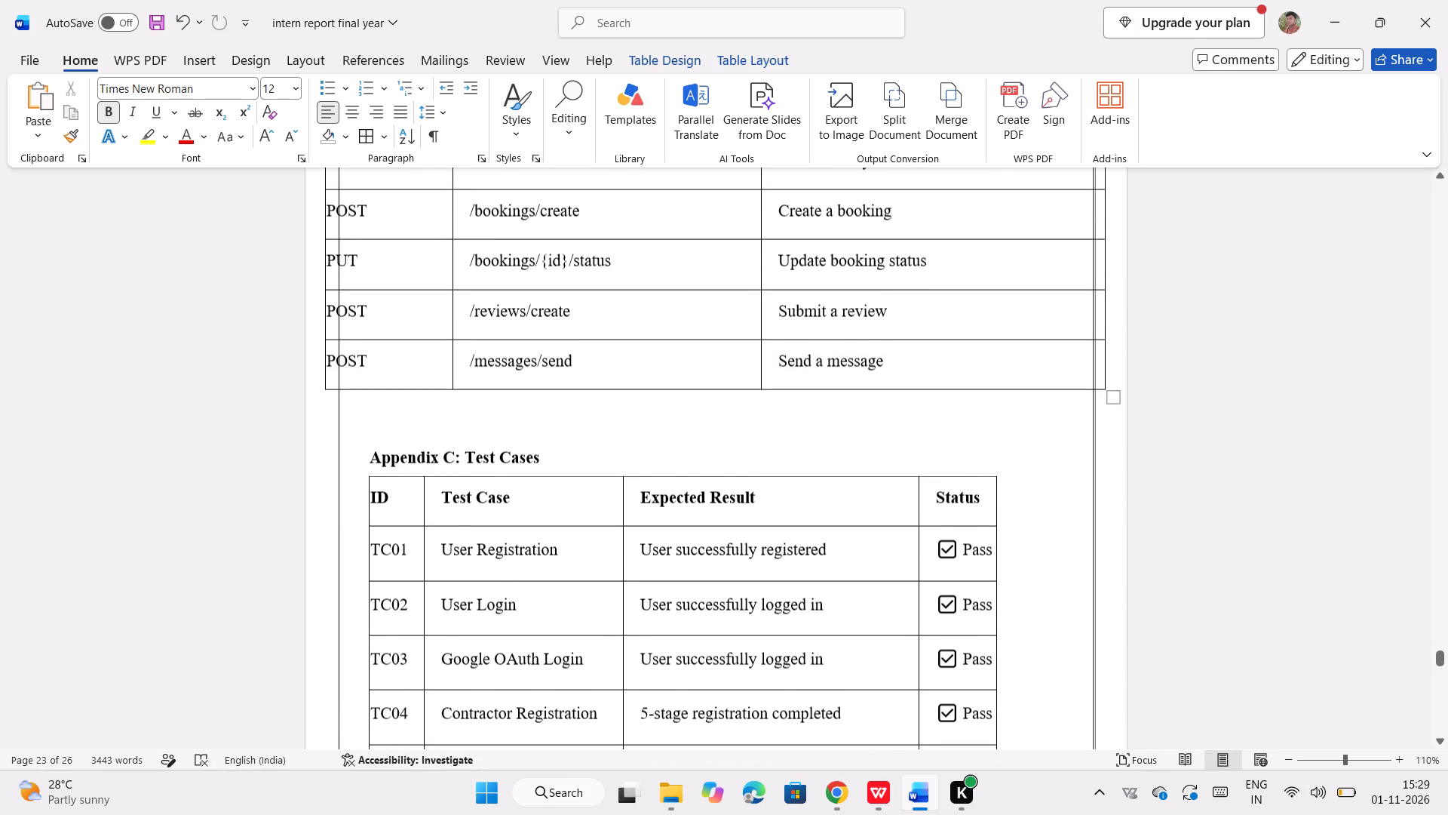
{"action": "left_click_drag", "start_coordinate": [1115, 396], "coordinate": [1060, 377]}
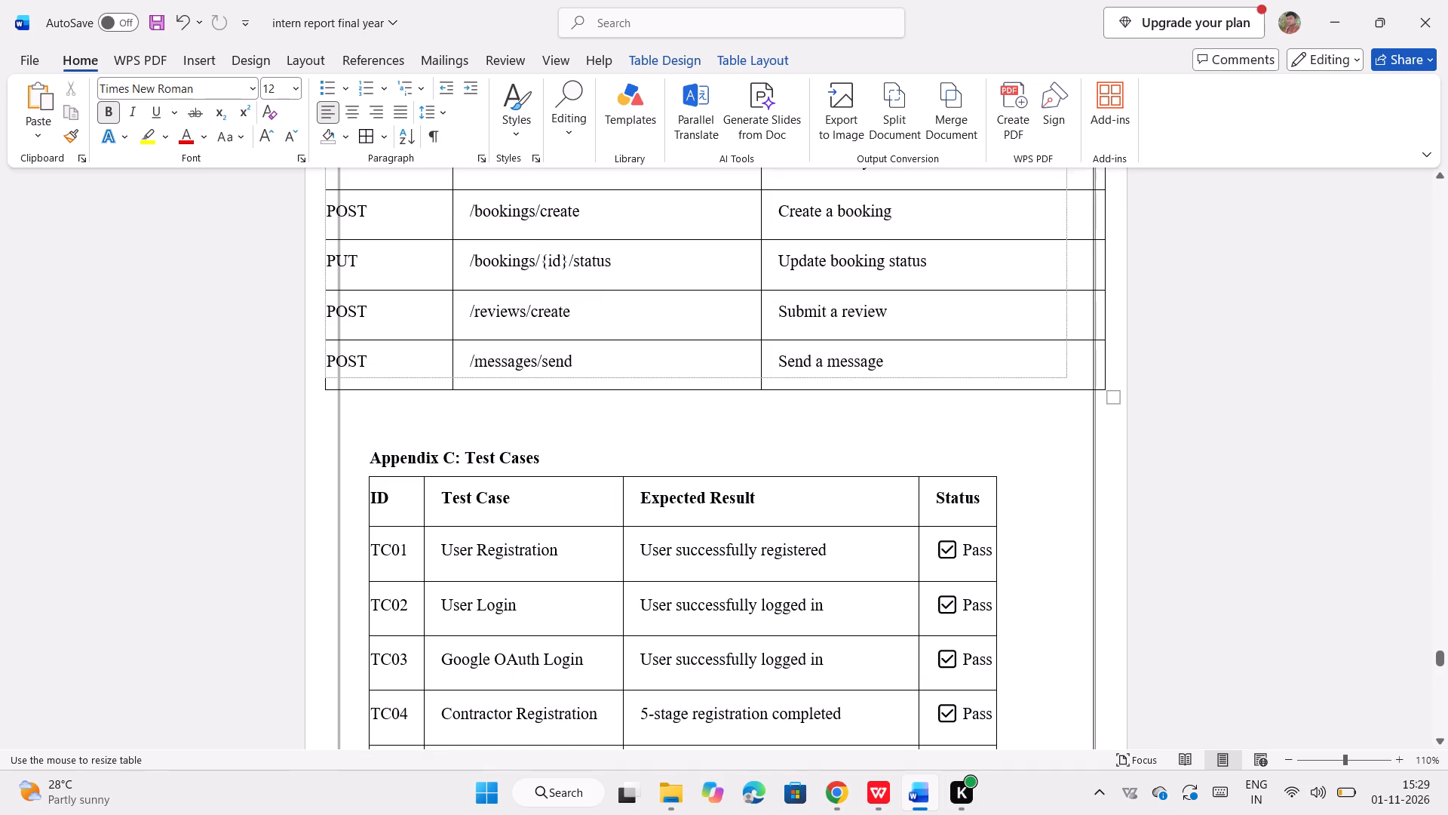
{"action": "left_click_drag", "start_coordinate": [1060, 377], "coordinate": [1033, 375]}
Move the API endpoints table rightward and slightly up so its Method column starts at the text margin inside the page border.
{"action": "scroll", "coordinate": [637, 316], "scroll_direction": "up", "scroll_amount": 1}
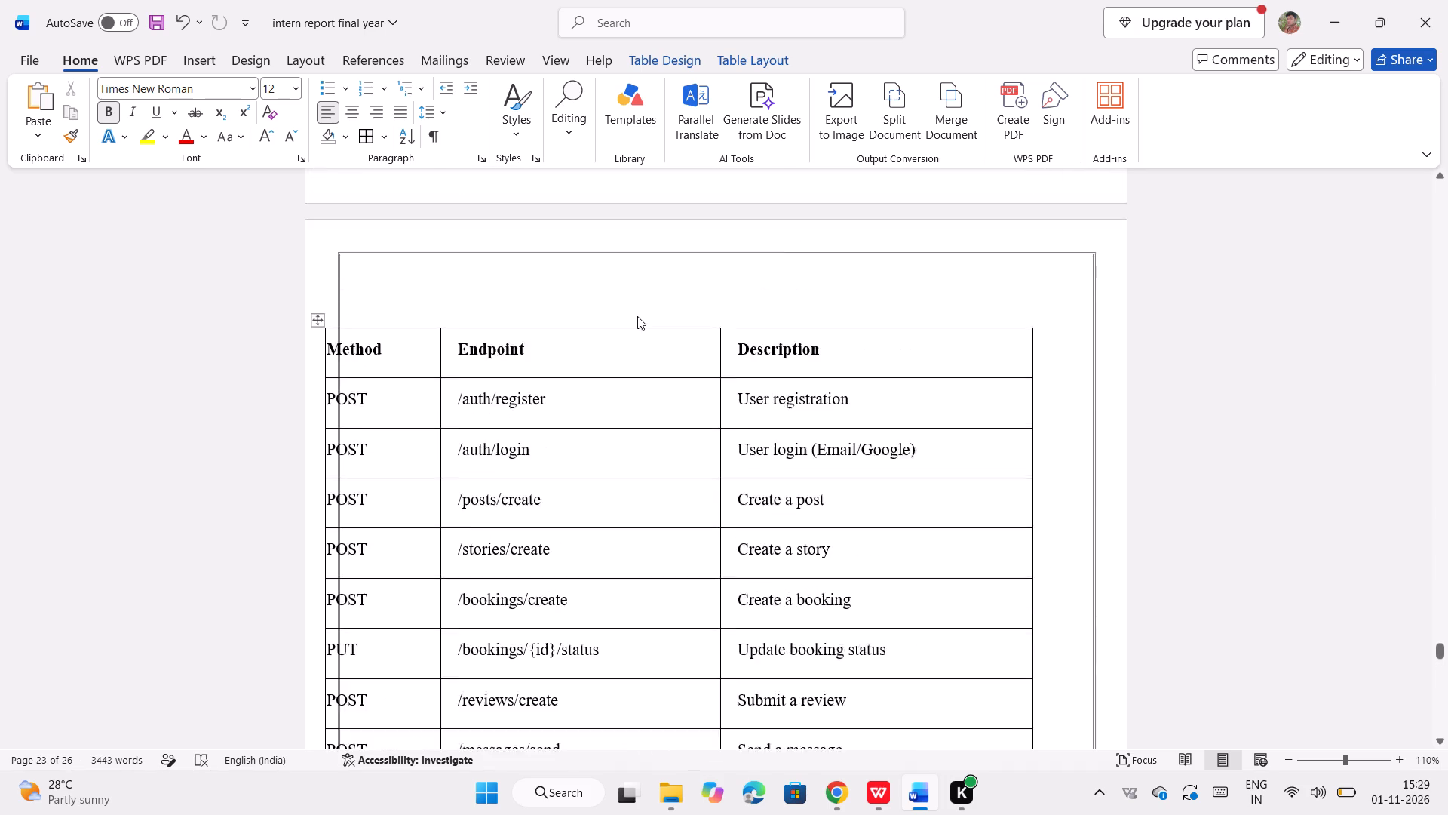
{"action": "scroll", "coordinate": [637, 316], "scroll_direction": "up", "scroll_amount": 1}
{"action": "left_click_drag", "start_coordinate": [314, 439], "coordinate": [369, 442]}
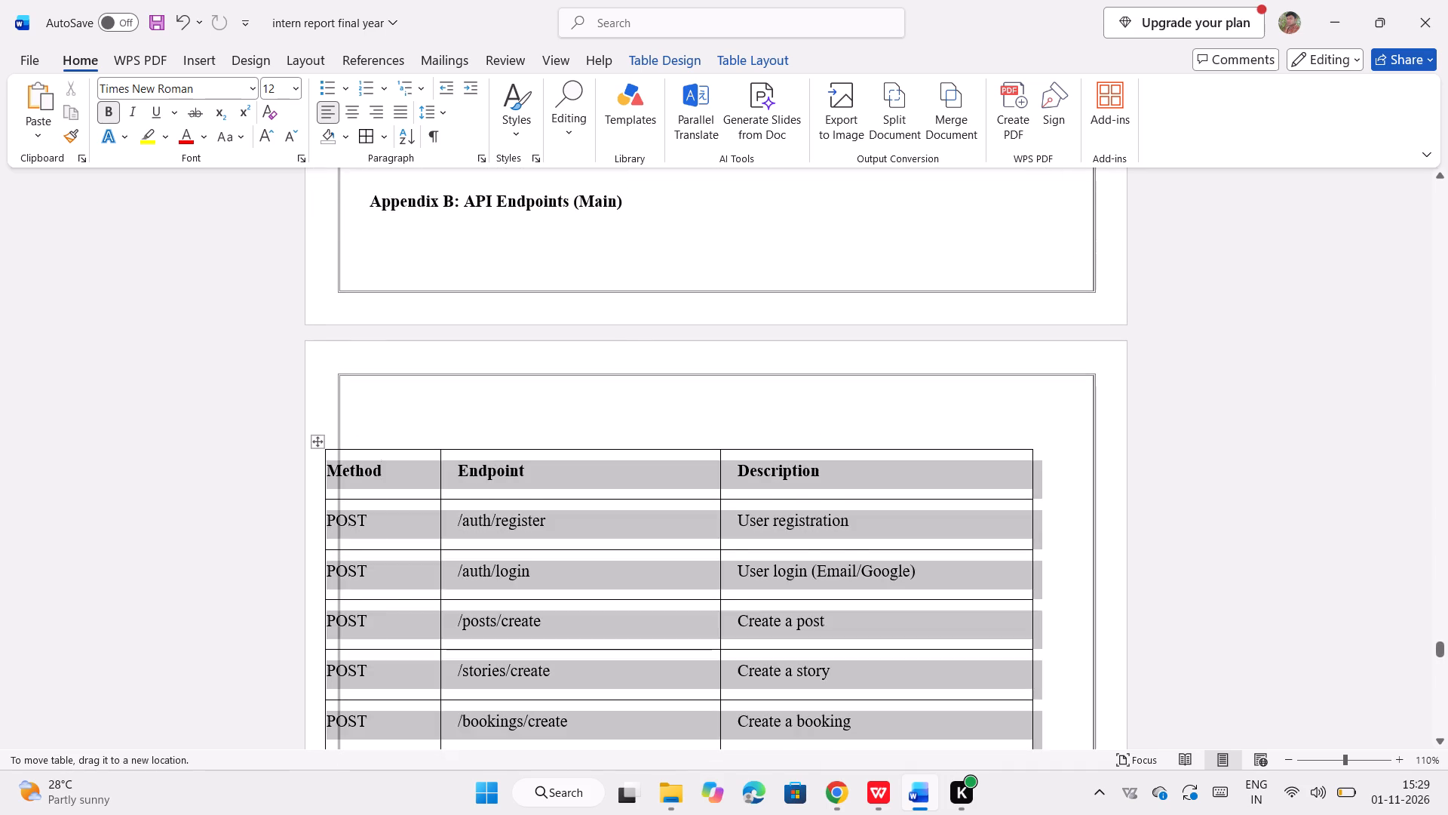
{"action": "left_click_drag", "start_coordinate": [369, 442], "coordinate": [367, 411]}
Insert one more blank line above the Appendix B: API Endpoints (Main) heading, removing the surplus second one.
{"action": "scroll", "coordinate": [367, 411], "scroll_direction": "up", "scroll_amount": 3}
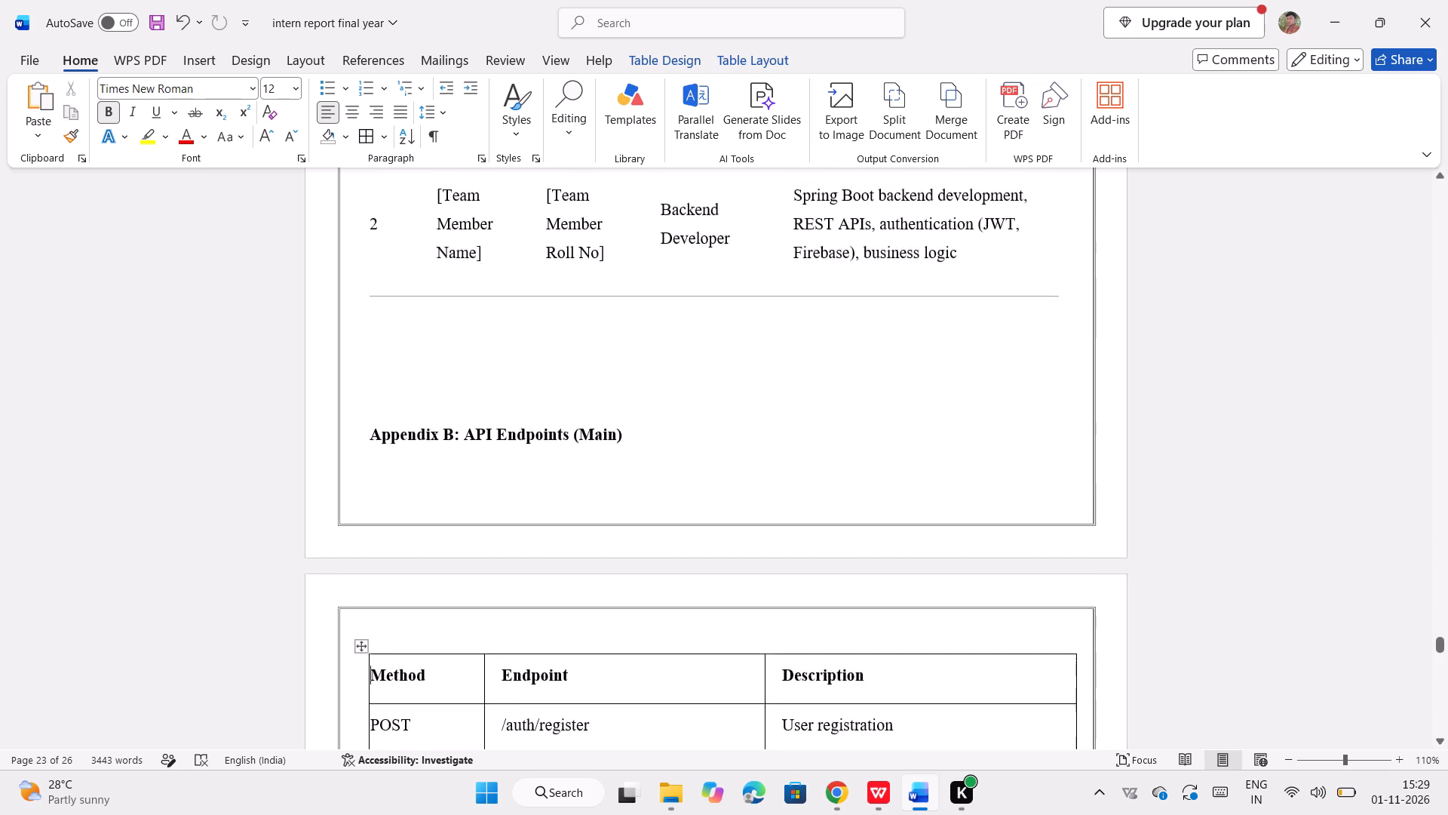
{"action": "scroll", "coordinate": [367, 411], "scroll_direction": "up", "scroll_amount": 1}
{"action": "scroll", "coordinate": [437, 402], "scroll_direction": "up", "scroll_amount": 1}
{"action": "scroll", "coordinate": [437, 402], "scroll_direction": "down", "scroll_amount": 1}
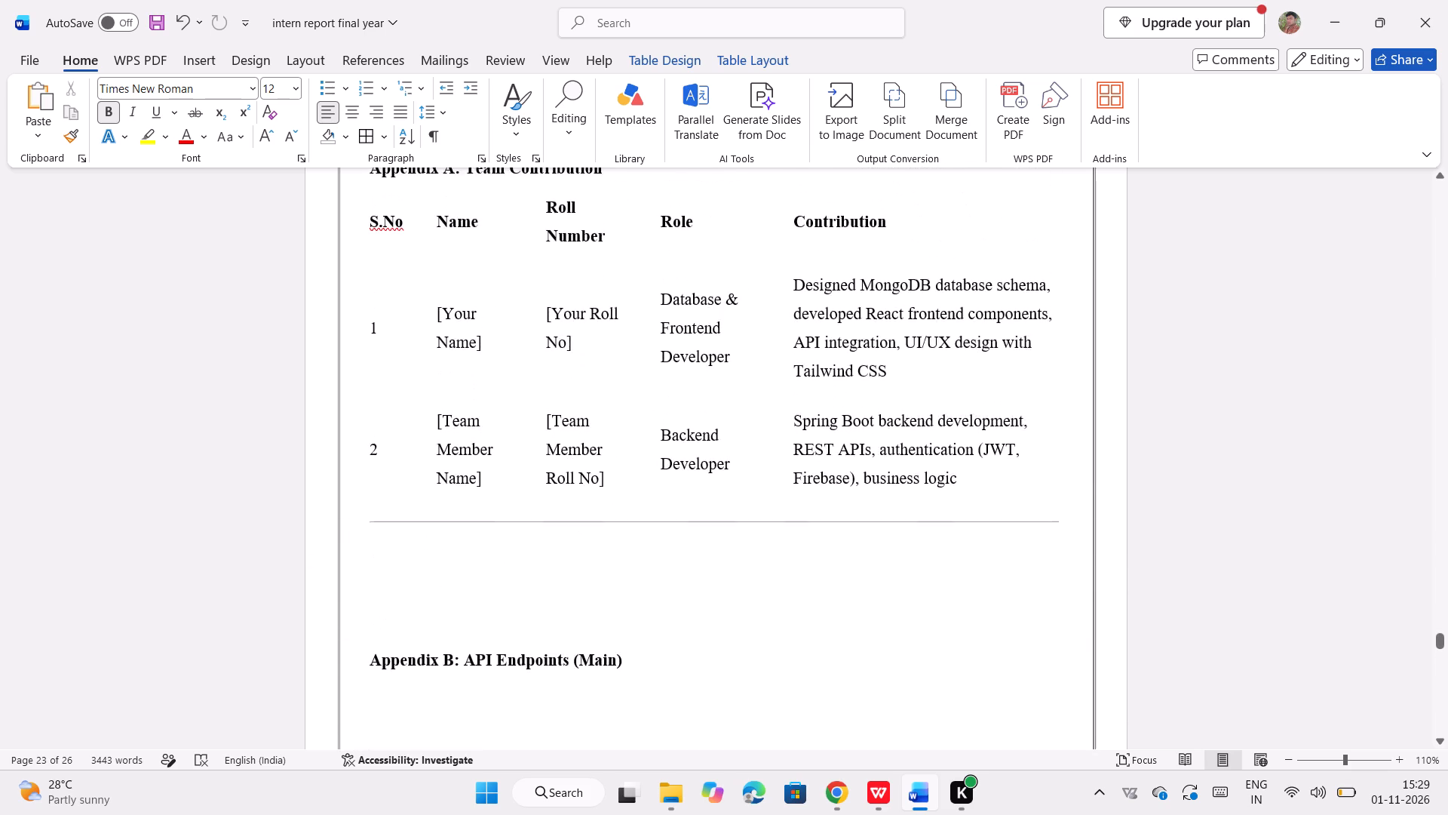
{"action": "scroll", "coordinate": [437, 402], "scroll_direction": "down", "scroll_amount": 1}
{"action": "left_click", "coordinate": [373, 394]}
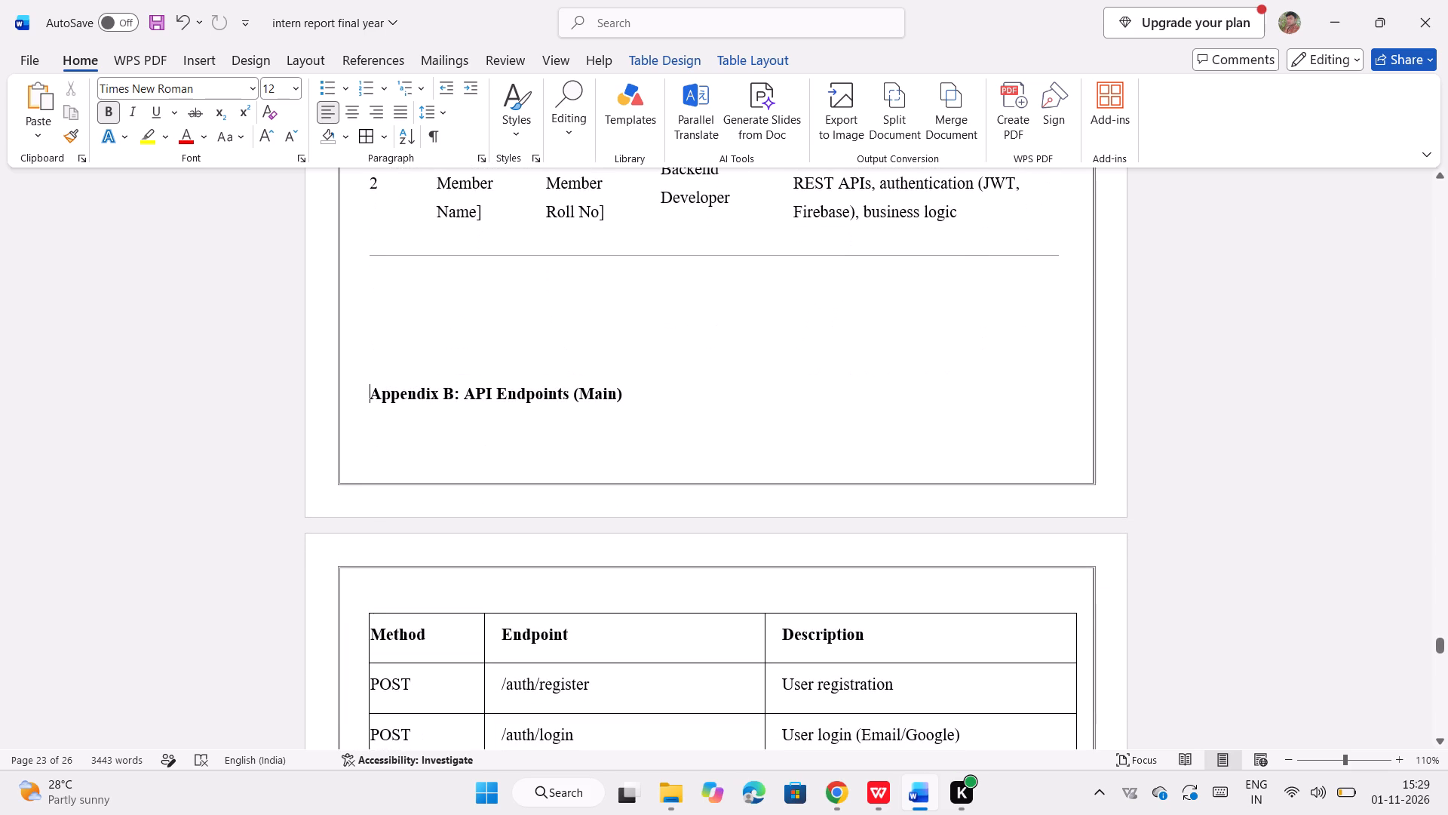
{"action": "key", "text": "Return"}
{"action": "key", "text": "Return"}
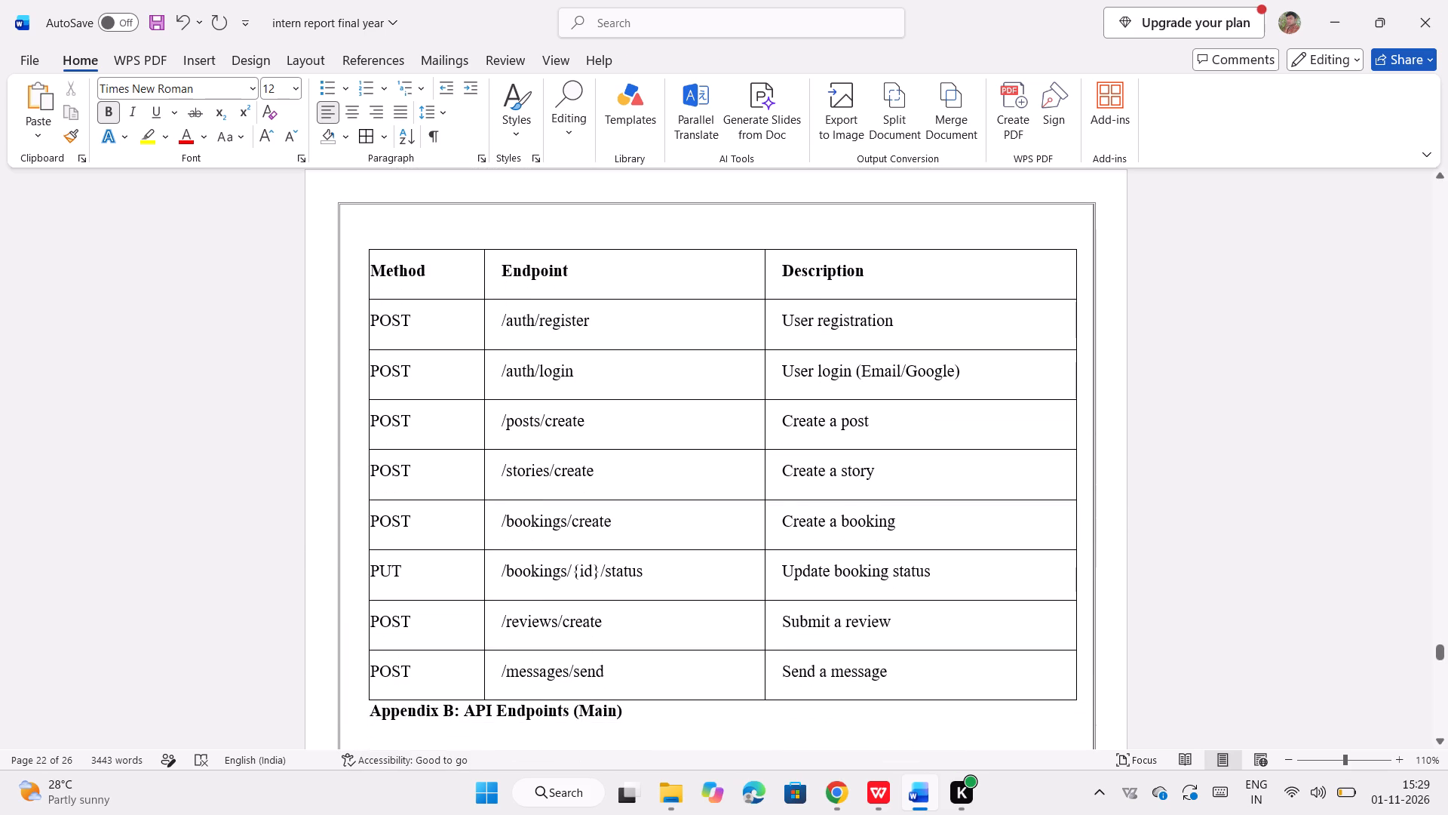
{"action": "key", "text": "BackSpace"}
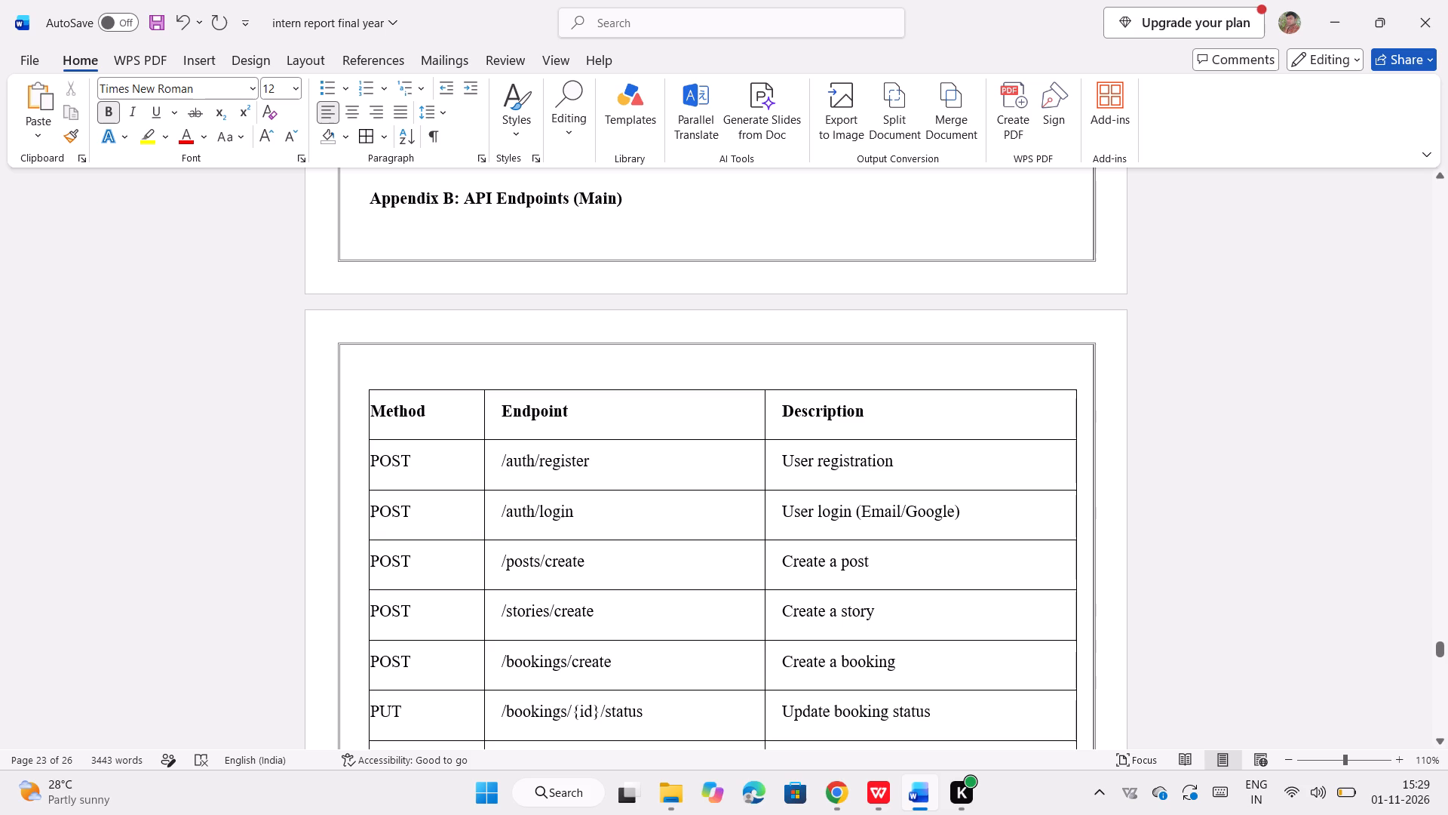
Delete the horizontal divider line below the Appendix A: Team Contribution table.
{"action": "scroll", "coordinate": [373, 394], "scroll_direction": "up", "scroll_amount": 3}
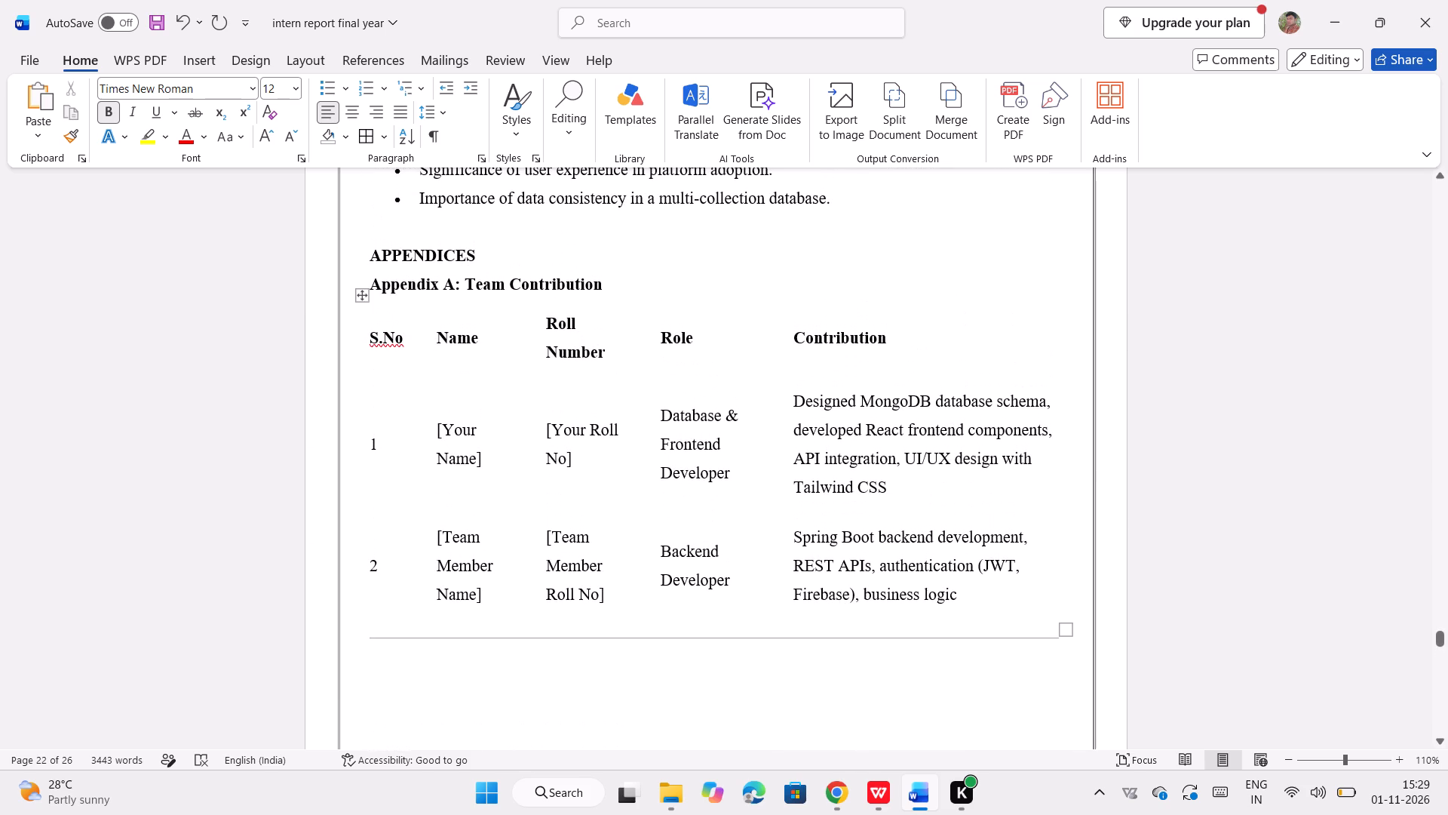
{"action": "left_click", "coordinate": [472, 623]}
{"action": "key", "text": "BackSpace"}
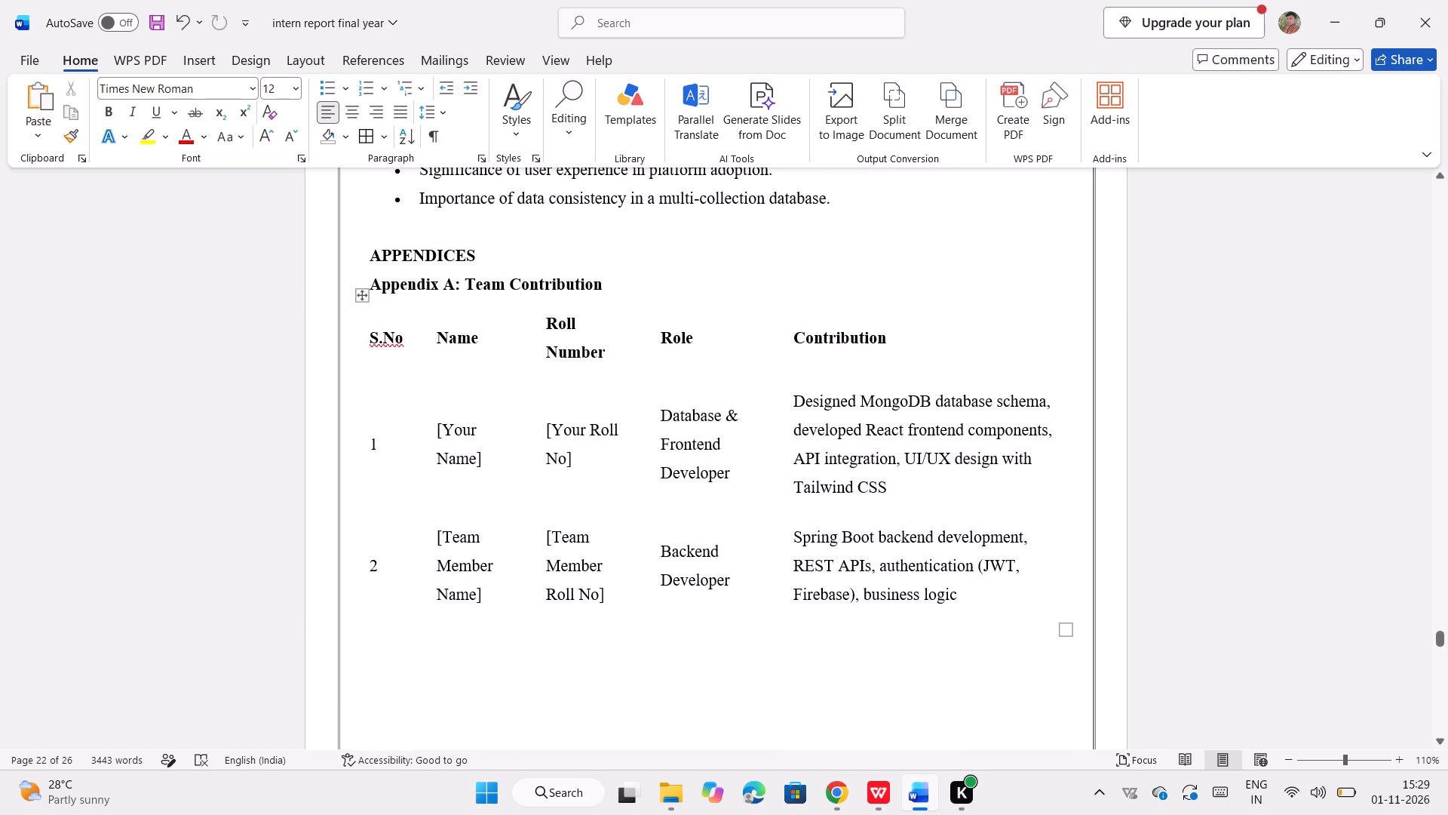
Apply all borders to the entire Appendix A: Team Contribution table.
{"action": "left_click", "coordinate": [360, 296]}
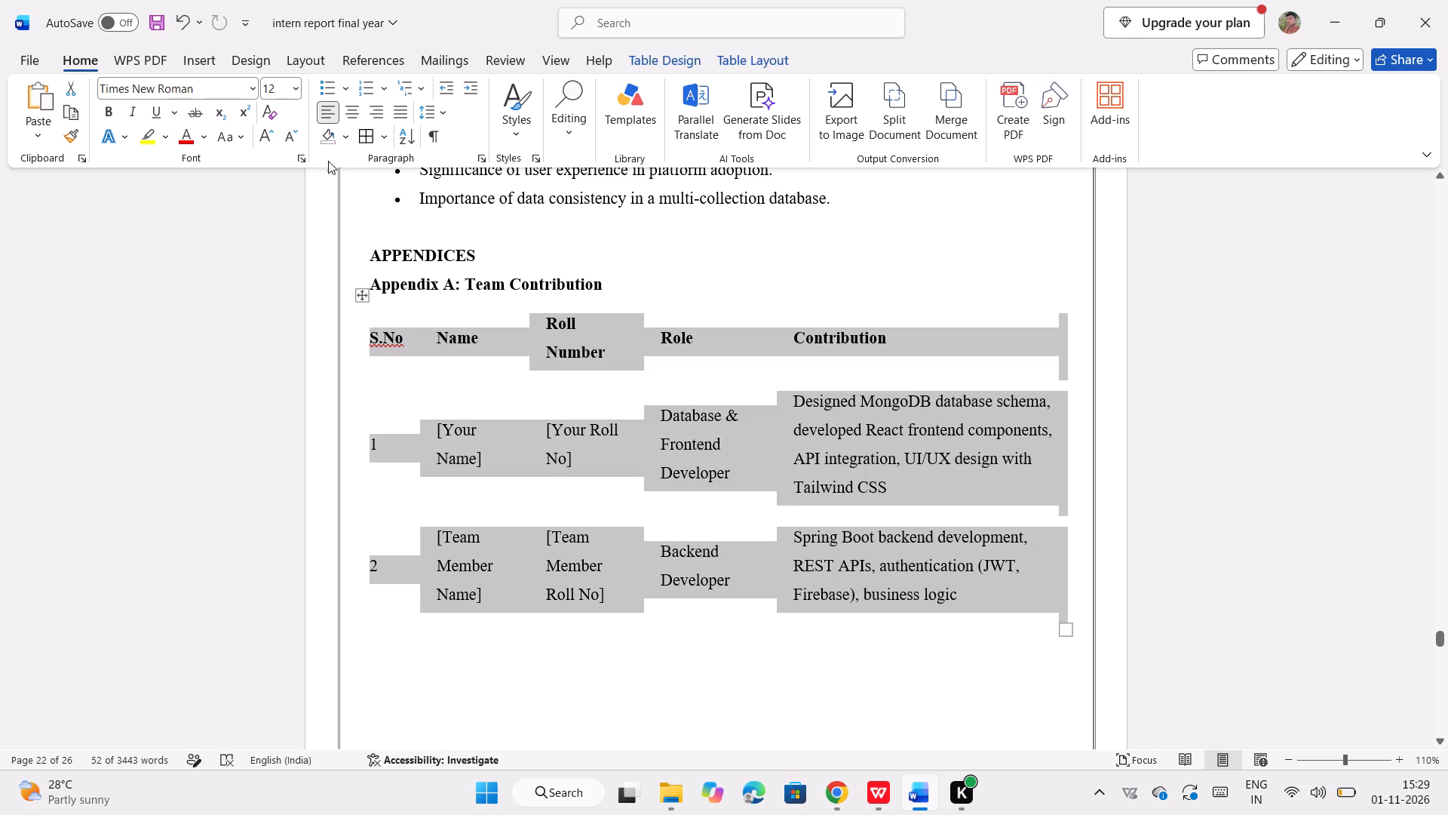
{"action": "left_click", "coordinate": [367, 137]}
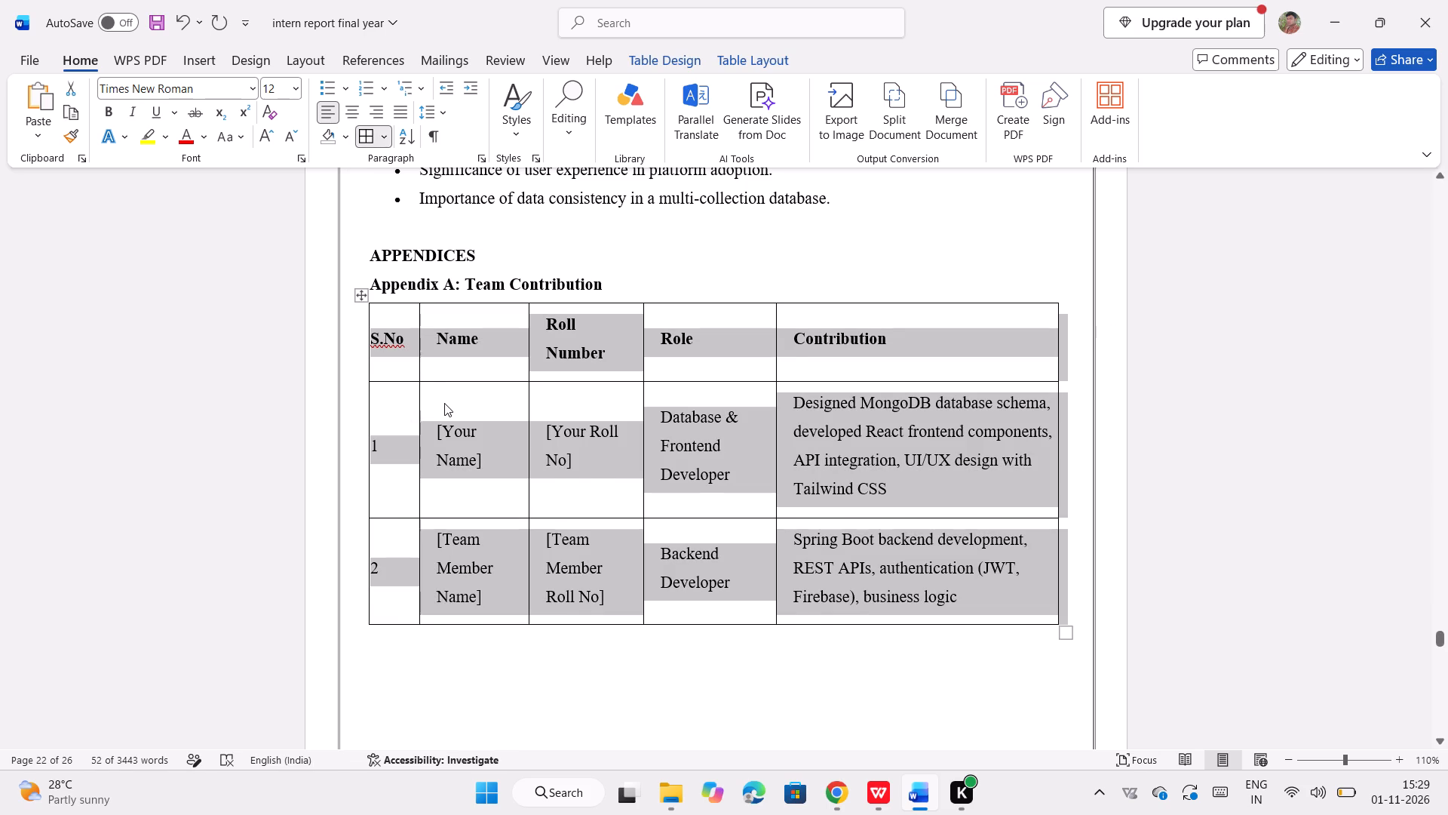
{"action": "left_click", "coordinate": [444, 403]}
{"action": "left_click", "coordinate": [444, 403]}
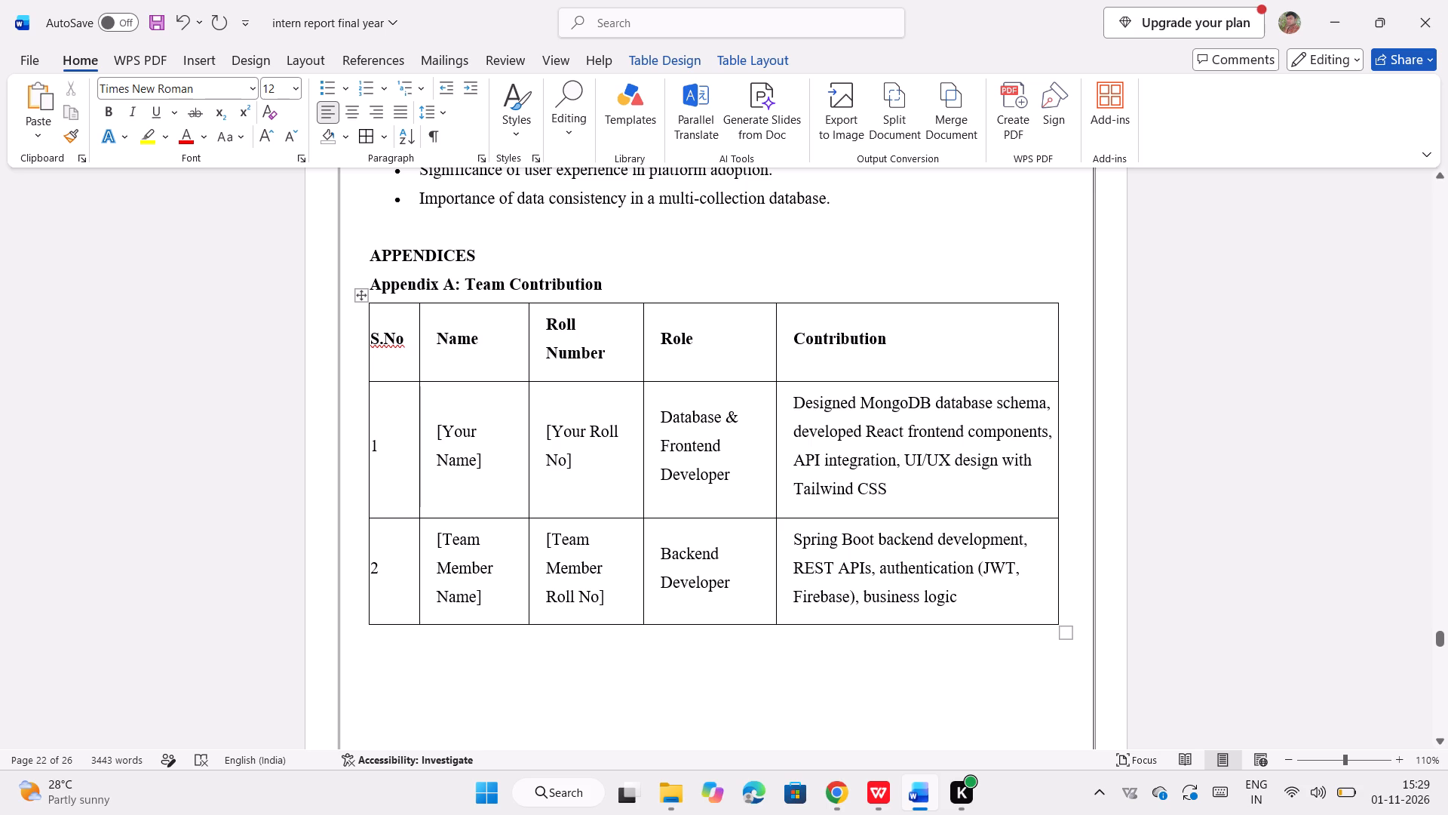
Insert about eighteen blank lines above the APPENDICES heading to push it down the page.
{"action": "scroll", "coordinate": [566, 438], "scroll_direction": "up", "scroll_amount": 2}
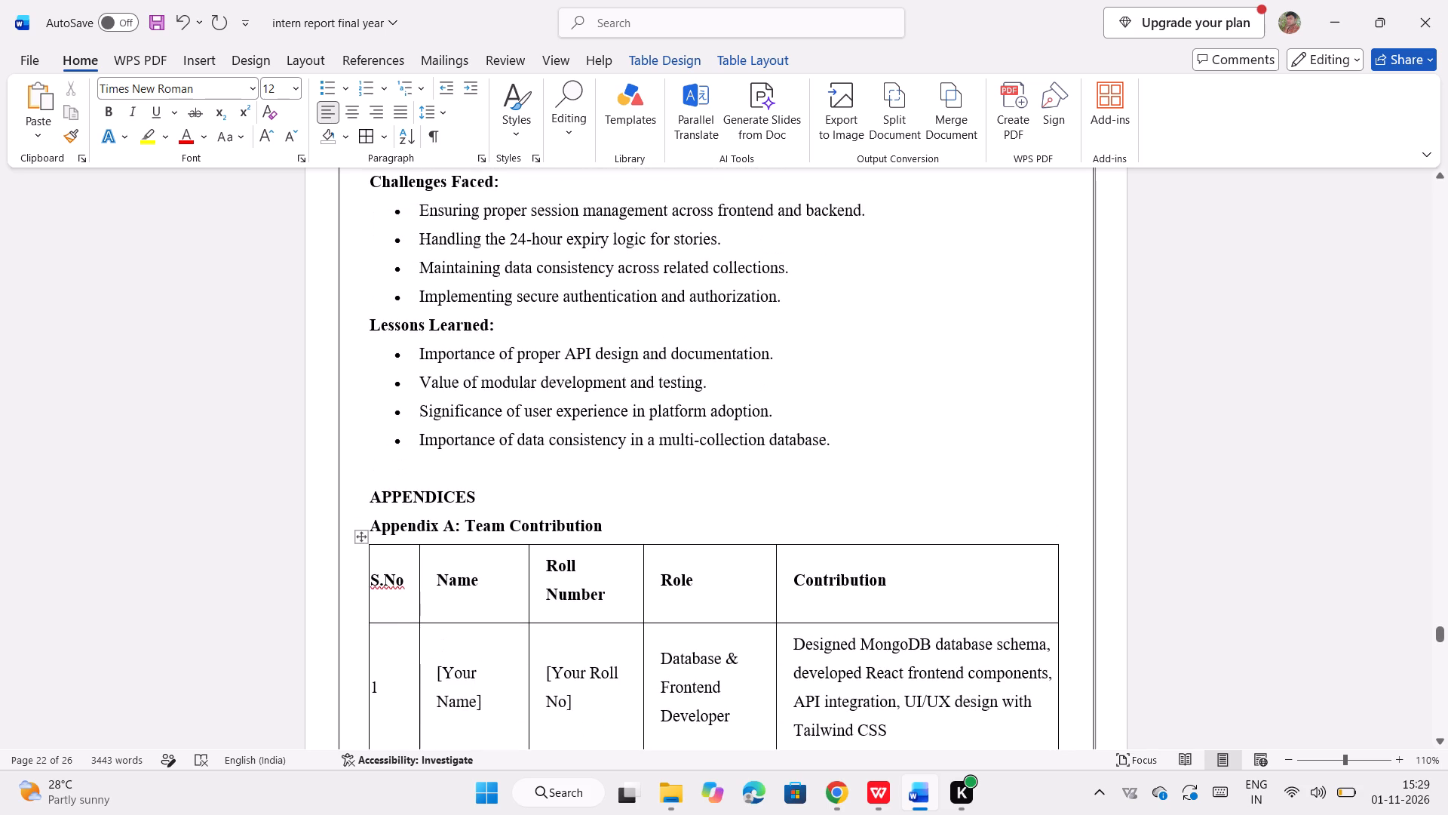
{"action": "left_click", "coordinate": [370, 494]}
{"action": "key", "text": "Return"}
{"action": "key", "text": "Return"}
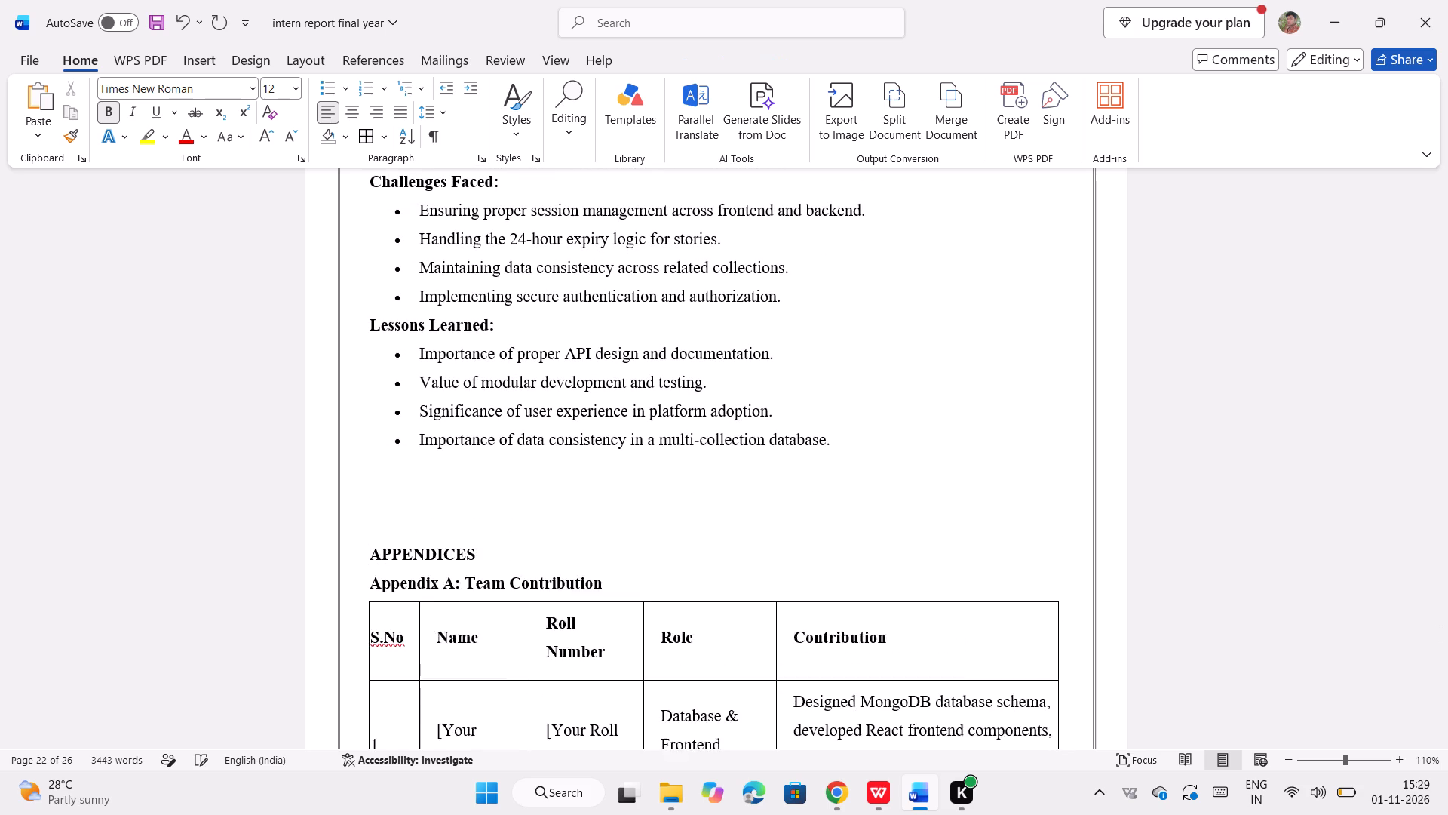
{"action": "key", "text": "Return"}
{"action": "key", "text": "Return"}
{"action": "key", "text": "Return"}
{"action": "key", "text": "Return"}
{"action": "key", "text": "Return"}
{"action": "key", "text": "Return"}
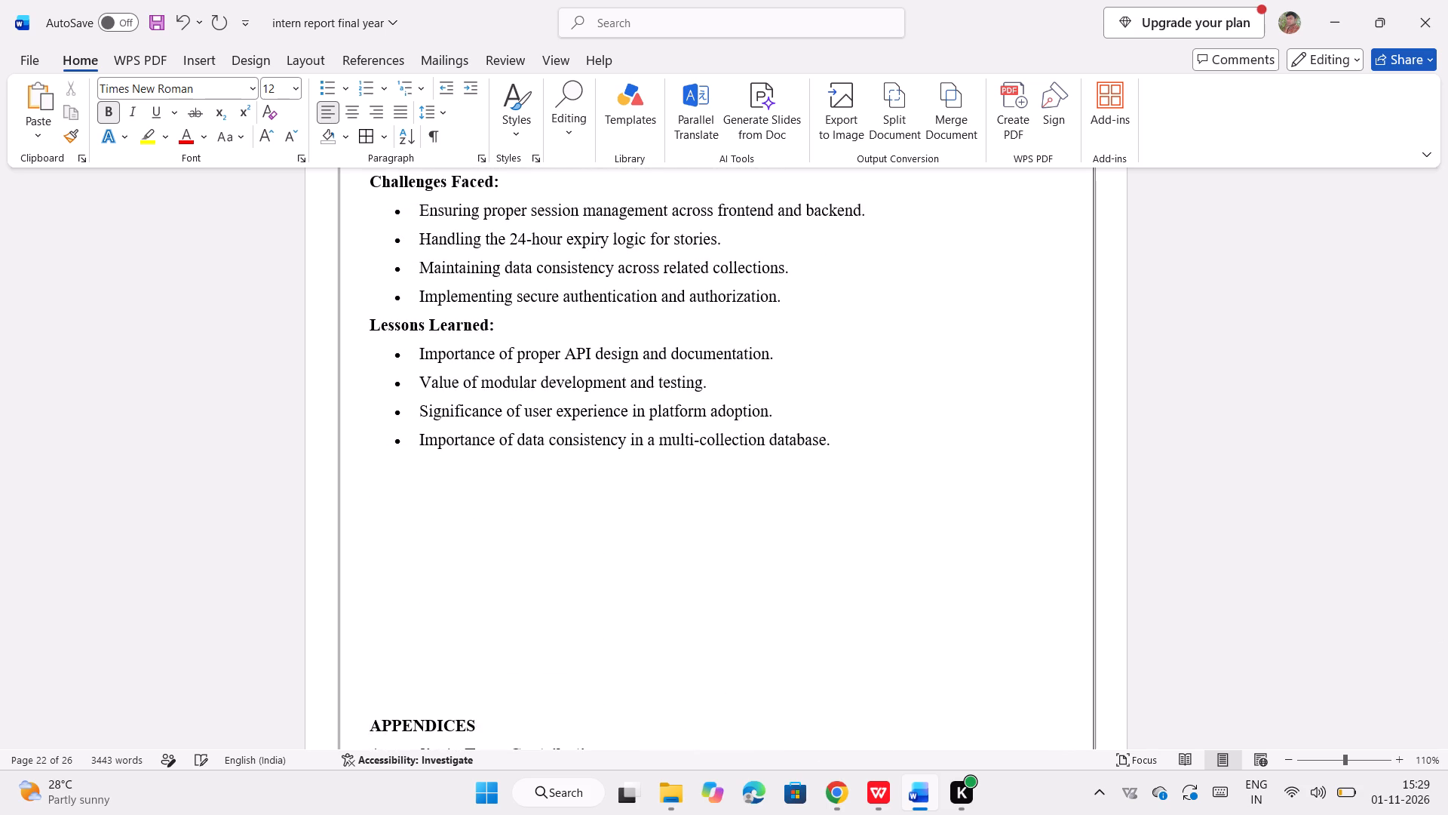
{"action": "key", "text": "Return"}
{"action": "key", "text": "Return"}
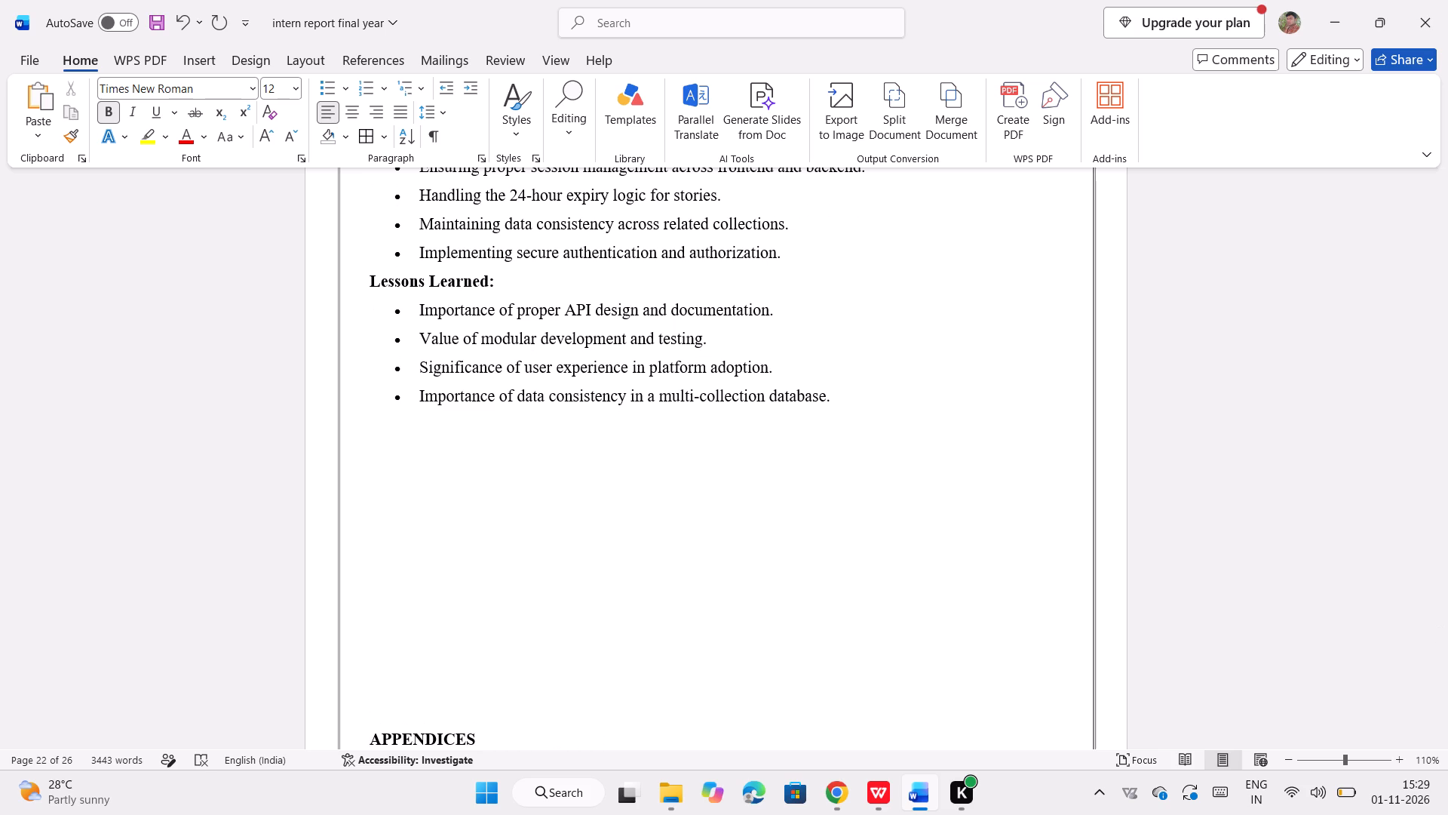
{"action": "key", "text": "Return"}
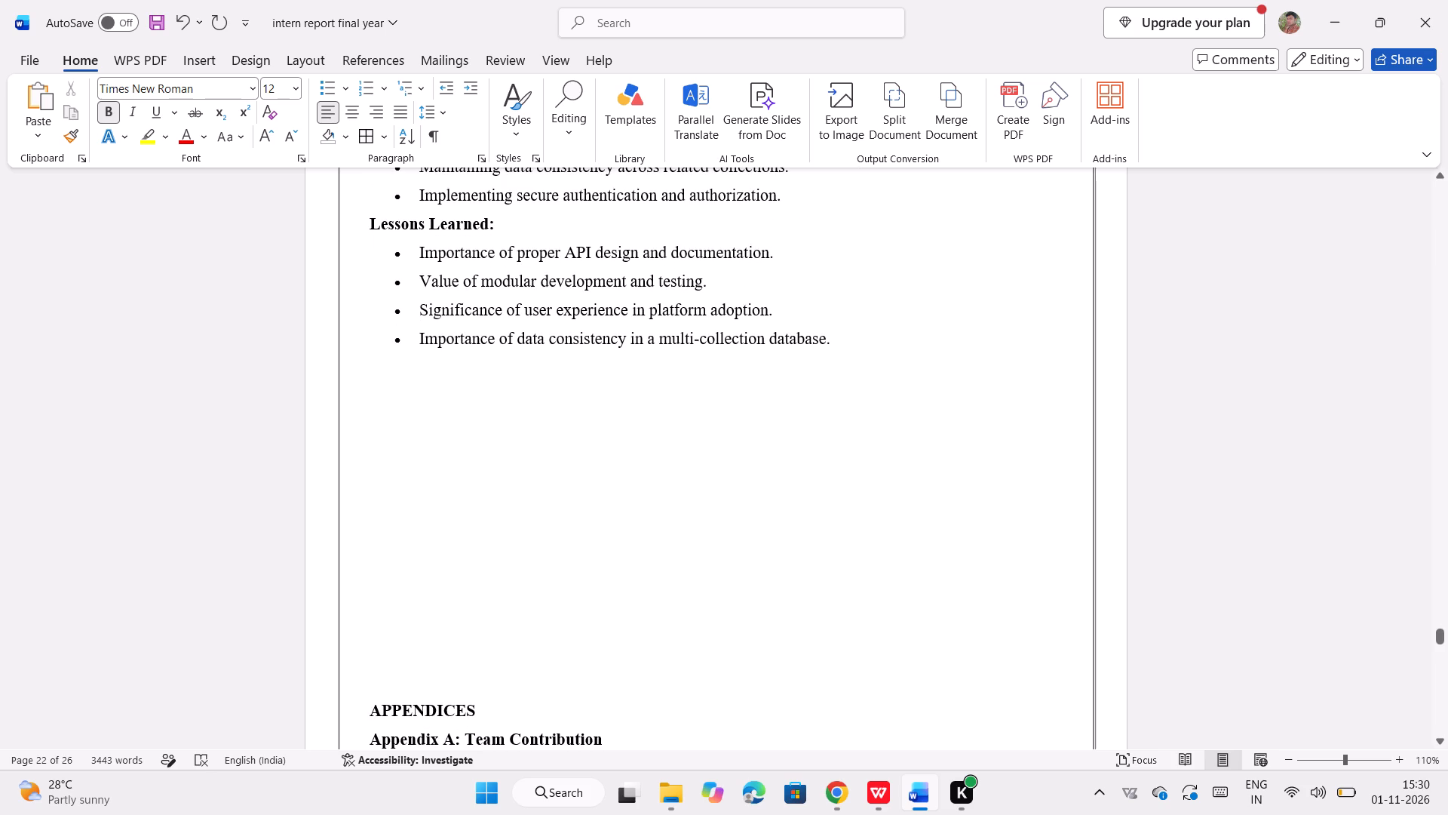
{"action": "key", "text": "Return"}
{"action": "key", "text": "Return"}
{"action": "key", "text": "Return"}
{"action": "key", "text": "Return"}
{"action": "key", "text": "Return"}
{"action": "key", "text": "Return"}
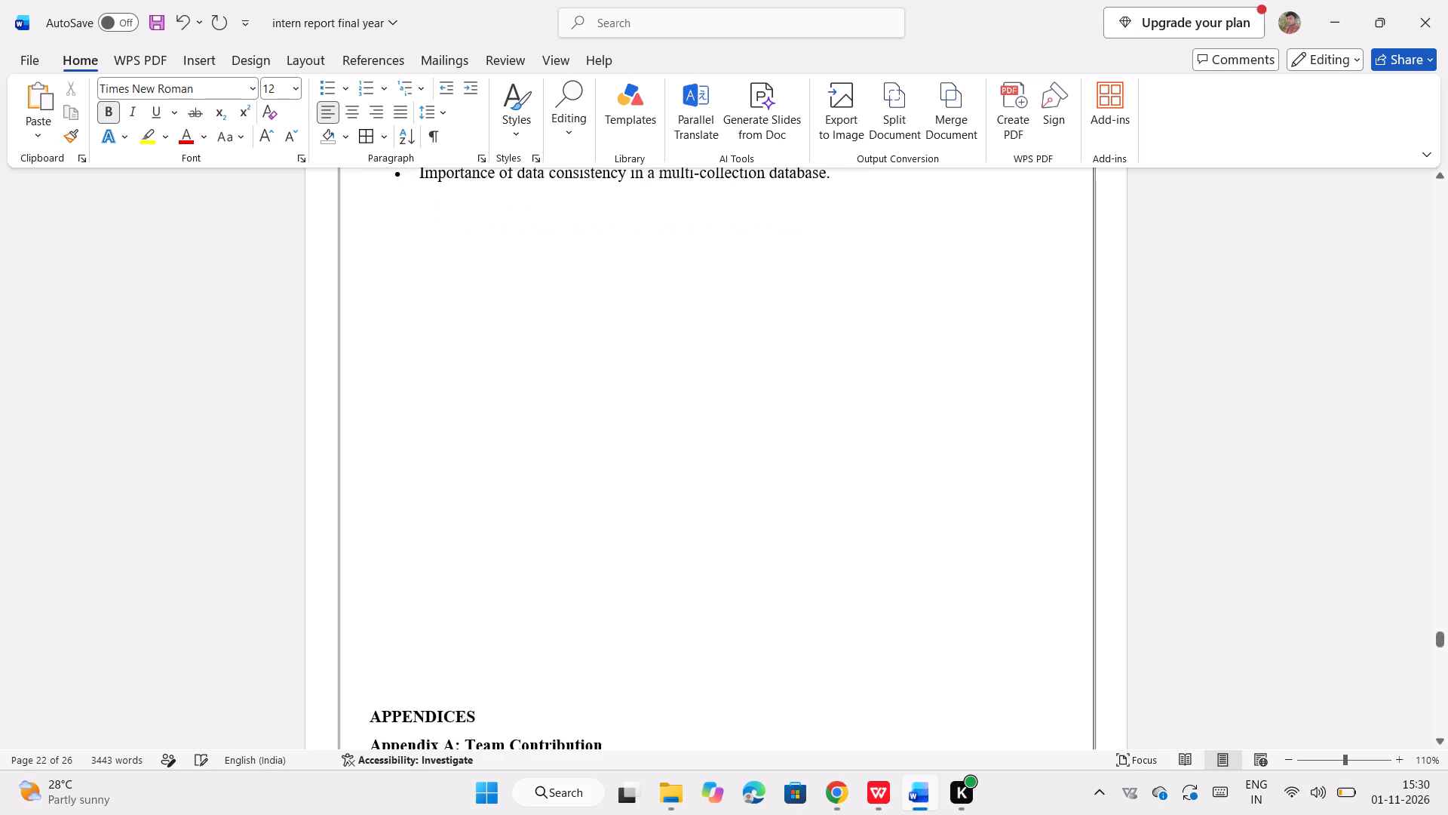
{"action": "key", "text": "Return"}
Remove twelve of the blank lines above the APPENDICES heading.
{"action": "key", "text": "BackSpace"}
{"action": "key", "text": "BackSpace"}
{"action": "key", "text": "BackSpace"}
{"action": "key", "text": "BackSpace"}
{"action": "key", "text": "BackSpace"}
{"action": "key", "text": "BackSpace"}
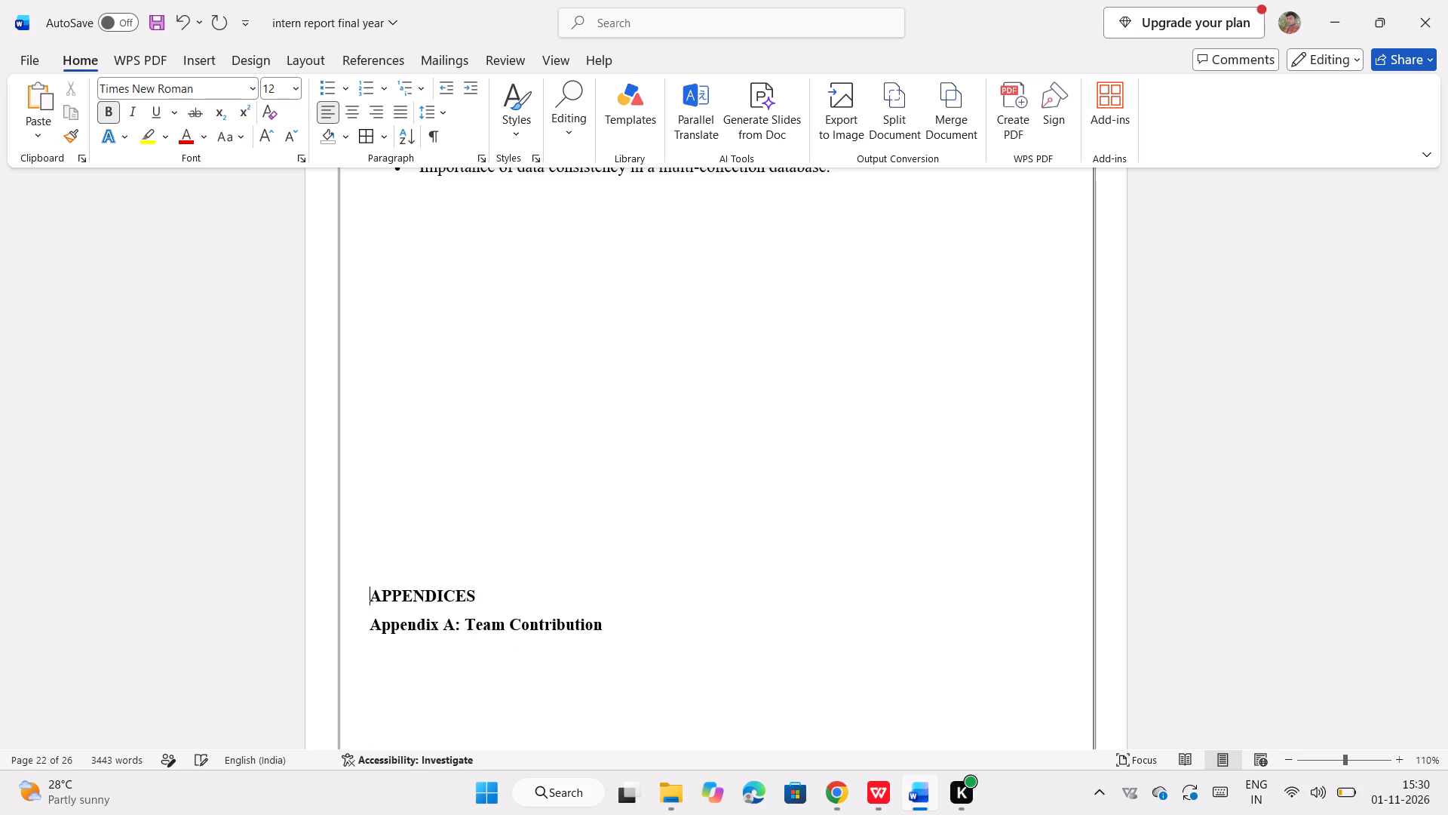
{"action": "key", "text": "BackSpace"}
{"action": "key", "text": "BackSpace"}
{"action": "key", "text": "BackSpace"}
{"action": "key", "text": "BackSpace"}
{"action": "key", "text": "BackSpace"}
{"action": "key", "text": "BackSpace"}
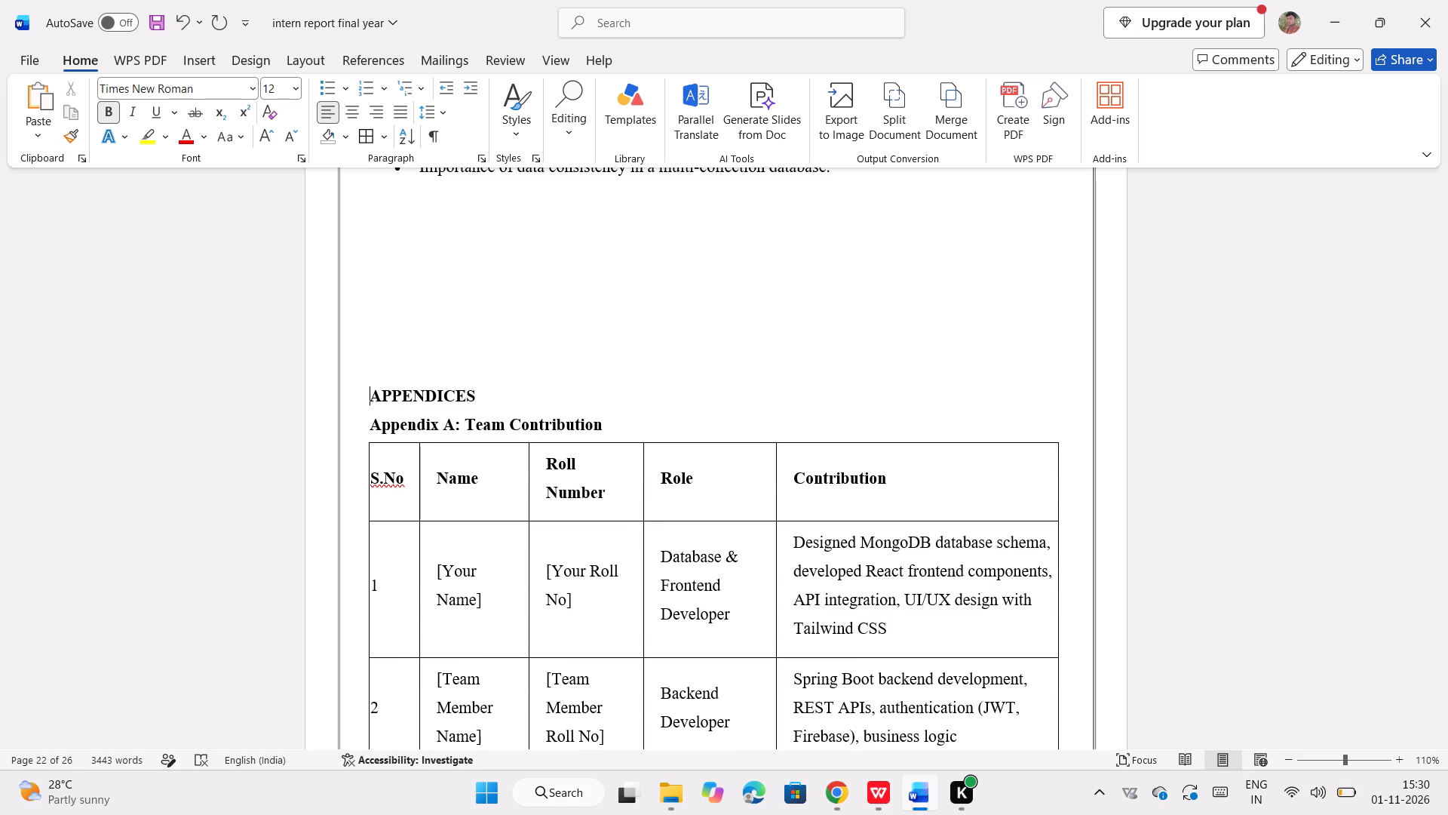
Indent the APPENDICES heading by five tab stops toward the middle of the line.
{"action": "key", "text": "Tab"}
{"action": "key", "text": "Tab"}
{"action": "key", "text": "Tab"}
{"action": "key", "text": "Tab"}
{"action": "key", "text": "Tab"}
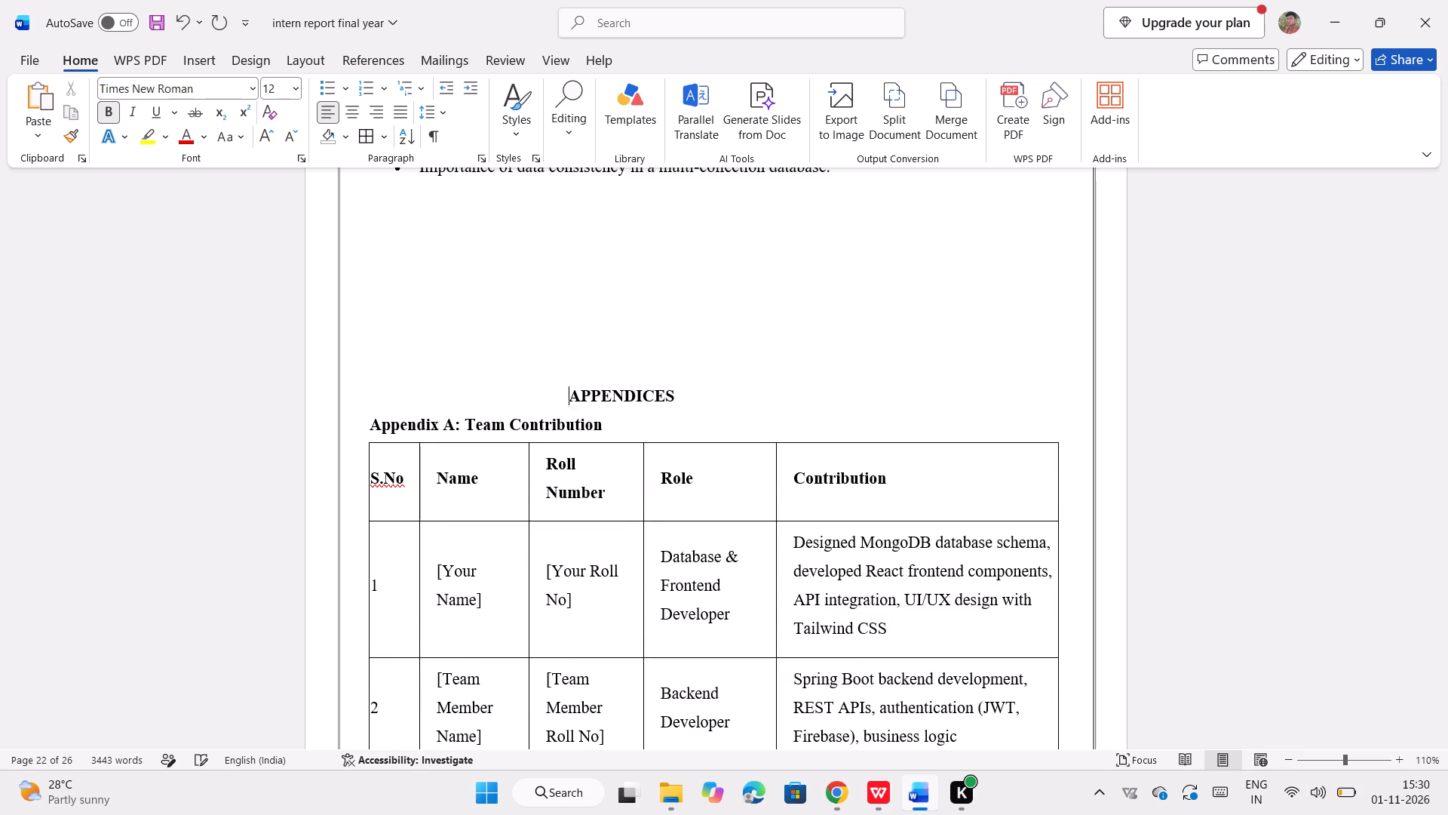
Add blank lines above the APPENDICES heading until it and the Appendix A table start near the top of a new page.
{"action": "key", "text": "Return"}
{"action": "key", "text": "Return"}
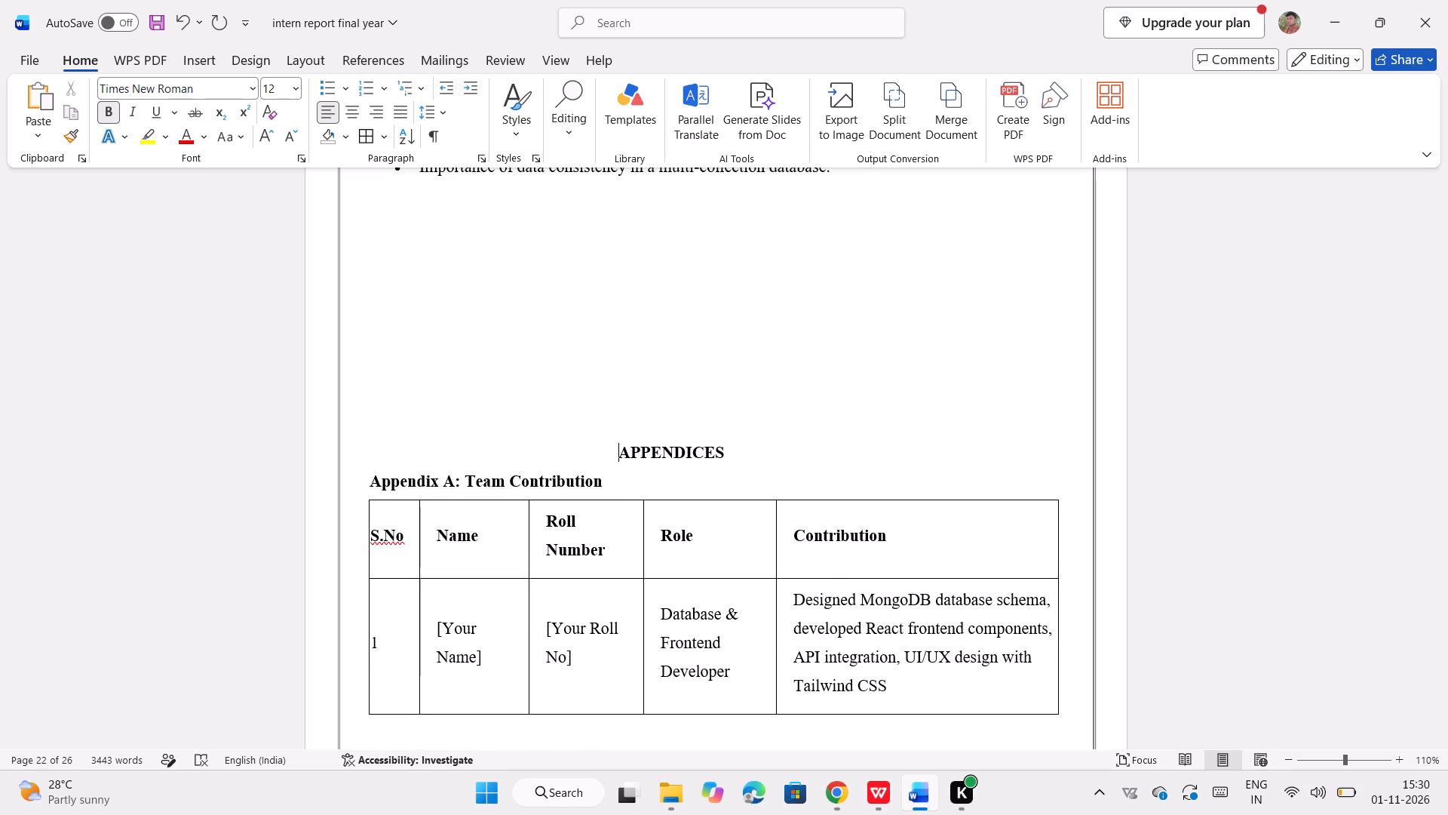
{"action": "key", "text": "Return"}
{"action": "key", "text": "Return"}
{"action": "key", "text": "Return"}
{"action": "key", "text": "Return"}
{"action": "key", "text": "Return"}
{"action": "key", "text": "Return"}
{"action": "key", "text": "Return"}
{"action": "key", "text": "Return"}
{"action": "key", "text": "Return"}
{"action": "key", "text": "Return"}
{"action": "key", "text": "Return"}
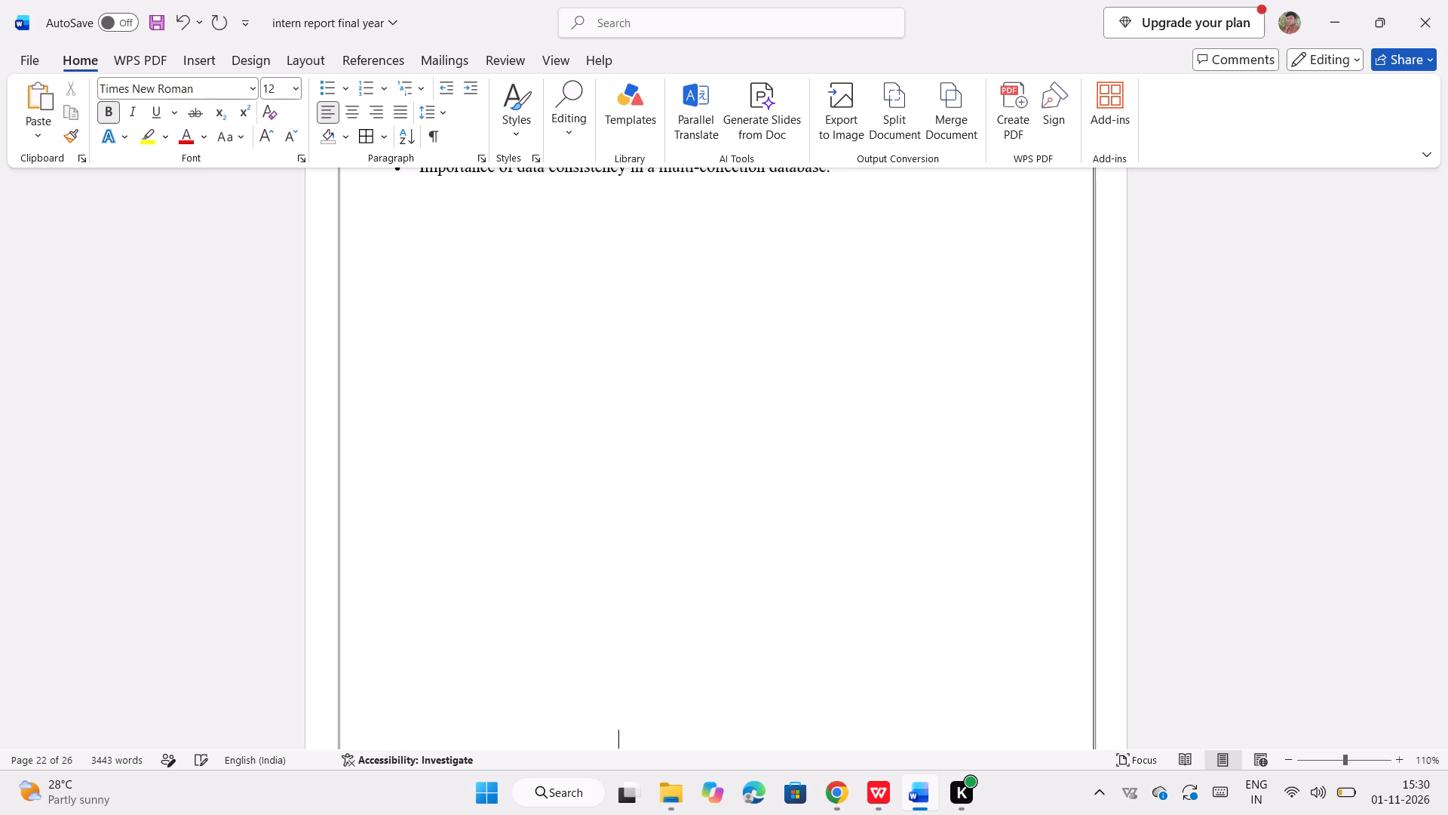
{"action": "key", "text": "Return"}
{"action": "key", "text": "Return"}
{"action": "key", "text": "Return"}
{"action": "key", "text": "BackSpace"}
{"action": "key", "text": "BackSpace"}
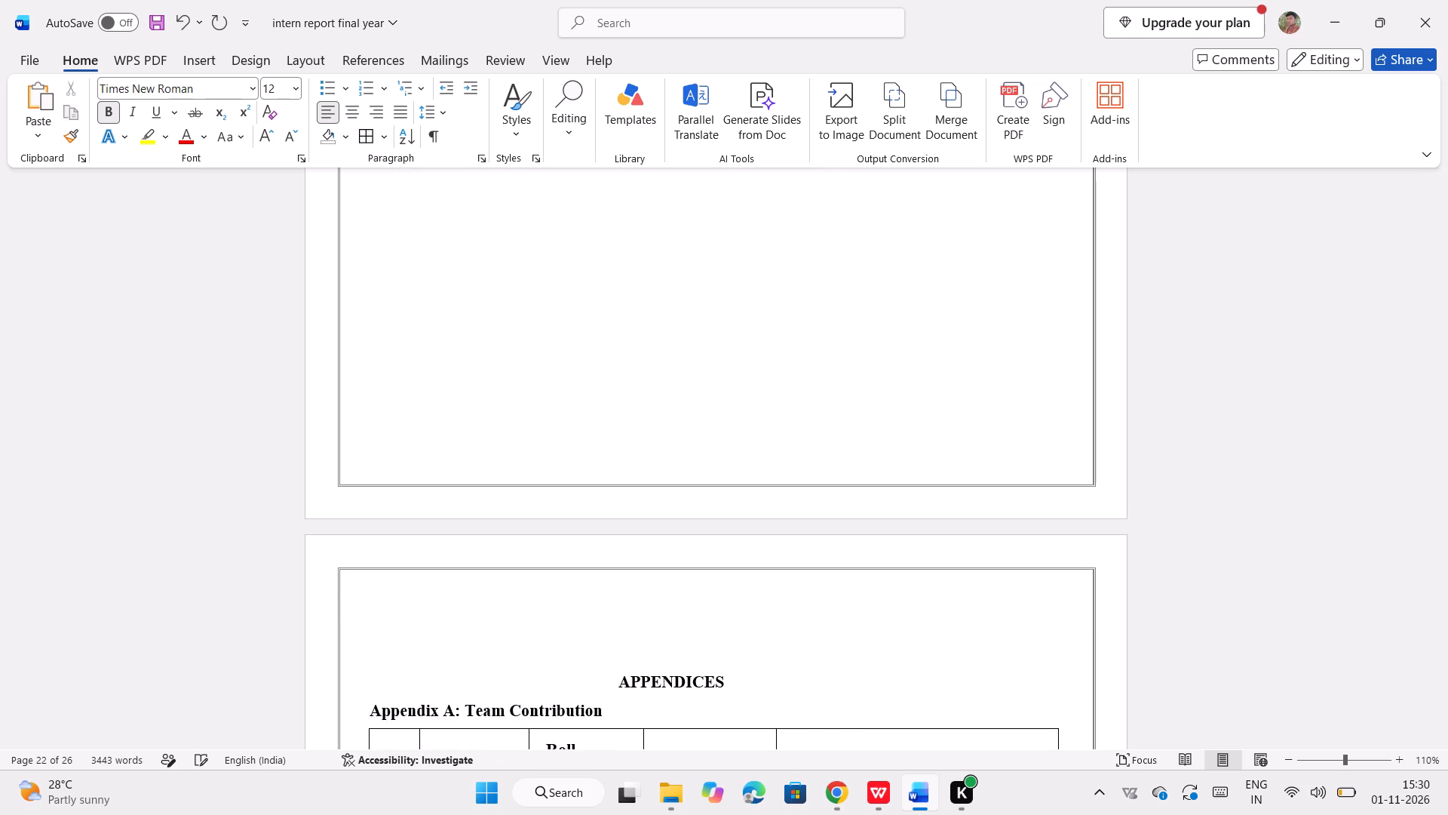
{"action": "key", "text": "BackSpace"}
{"action": "key", "text": "Return"}
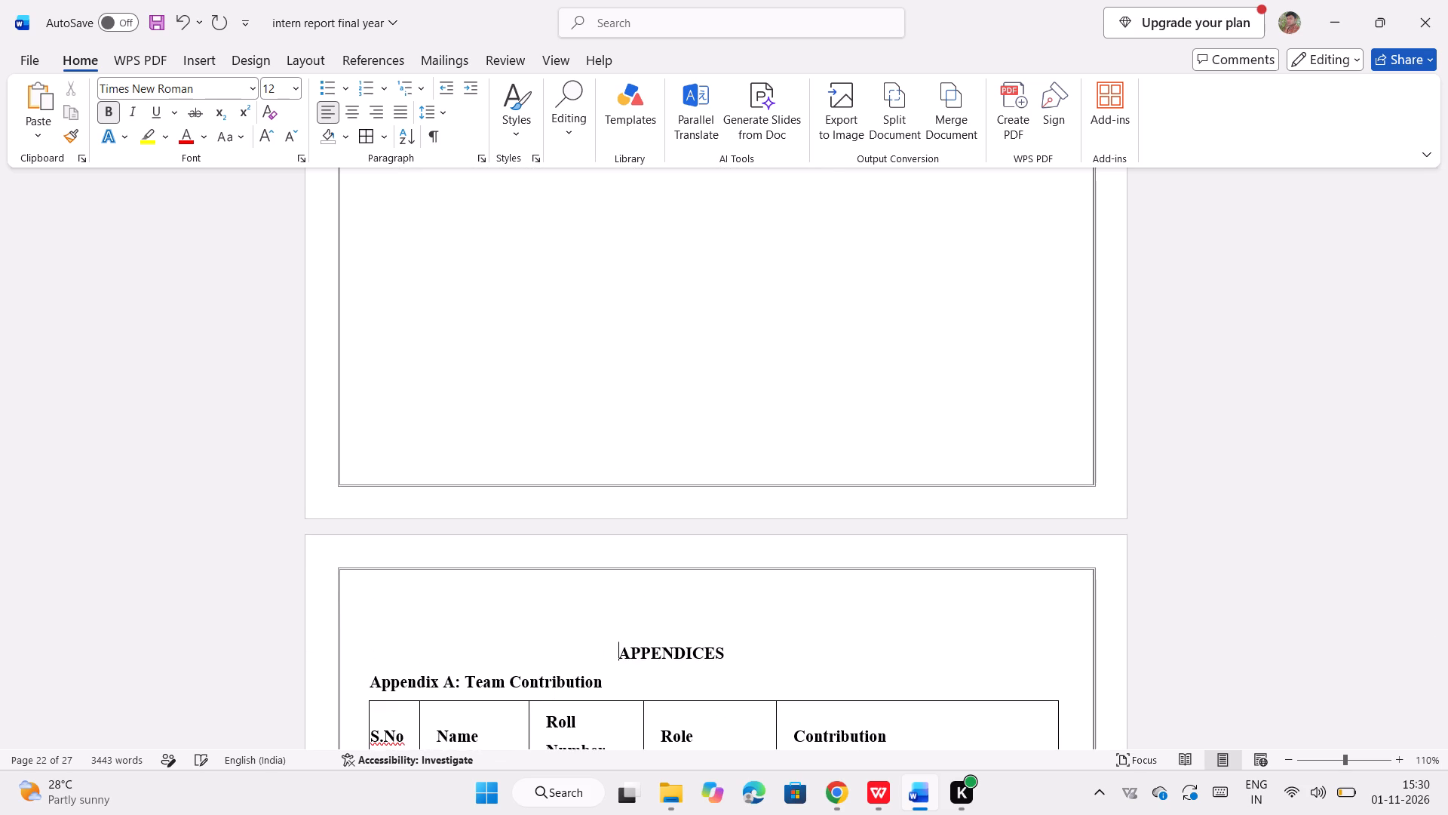
Delete three blank lines above the Appendix B: API Endpoints (Main) heading, and undo the last two deletions.
{"action": "scroll", "coordinate": [370, 494], "scroll_direction": "down", "scroll_amount": 4}
{"action": "scroll", "coordinate": [370, 494], "scroll_direction": "up", "scroll_amount": 1}
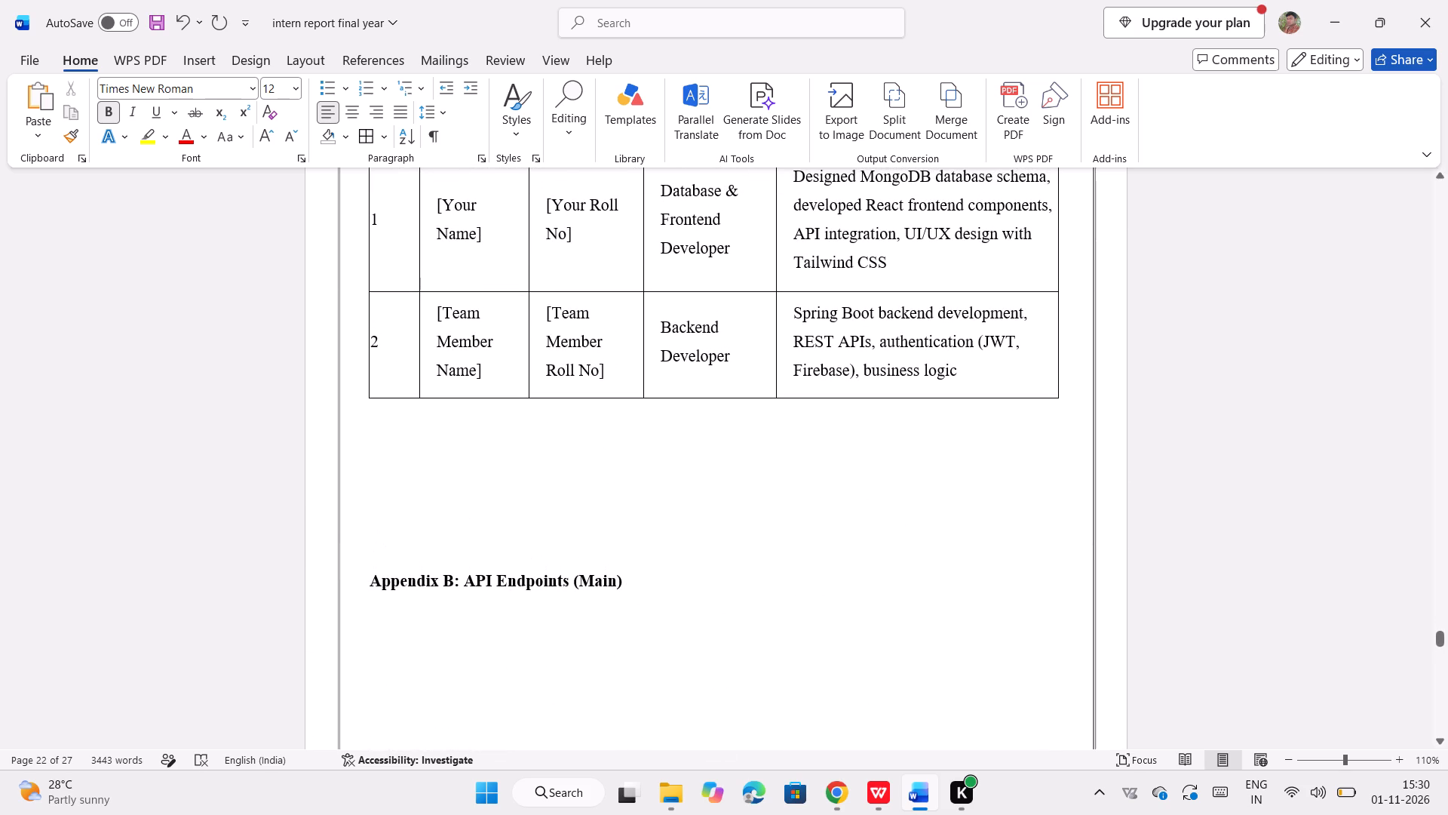
{"action": "left_click", "coordinate": [373, 586]}
{"action": "key", "text": "BackSpace"}
{"action": "key", "text": "BackSpace"}
{"action": "key", "text": "BackSpace"}
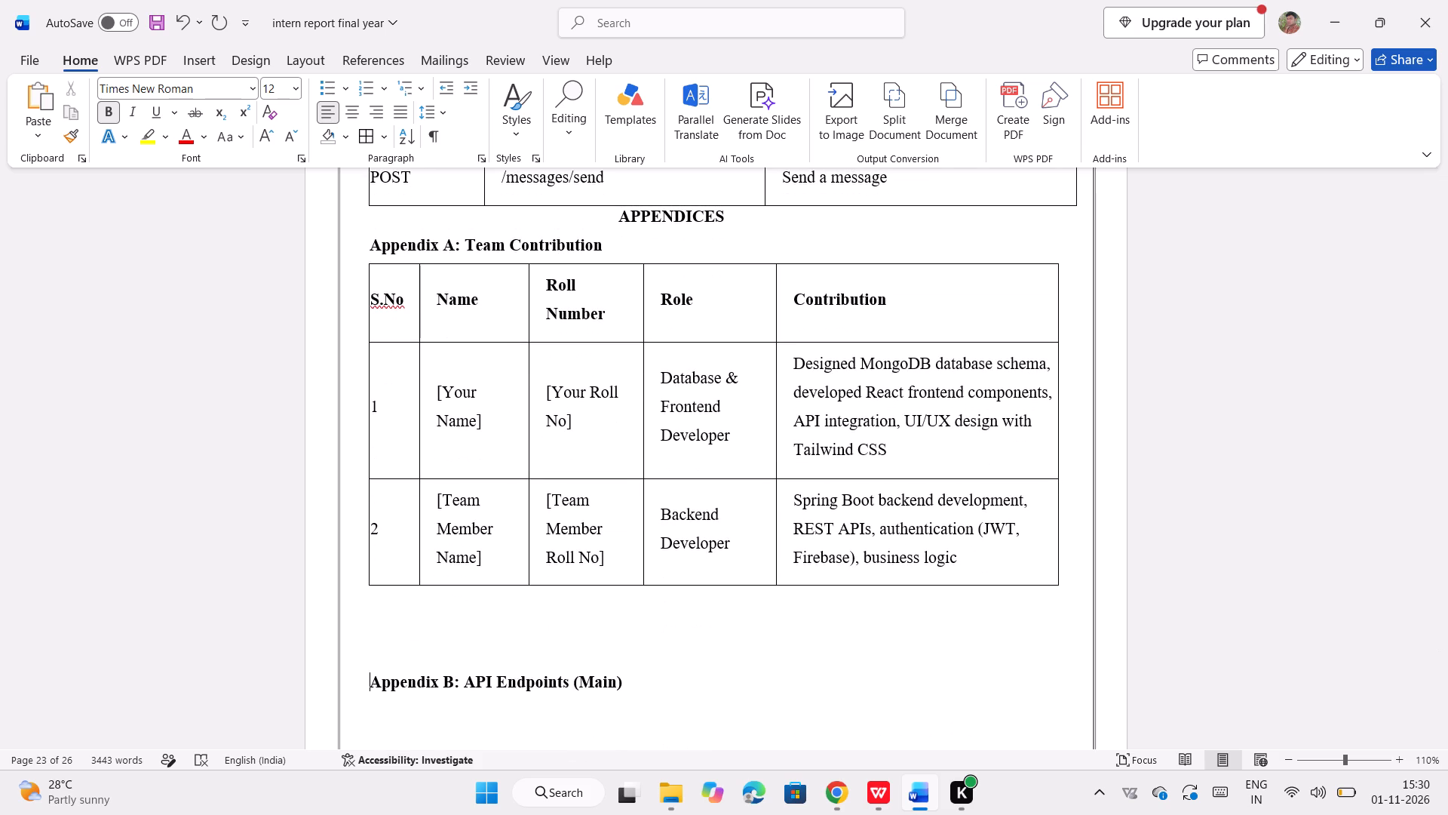
{"action": "scroll", "coordinate": [373, 586], "scroll_direction": "up", "scroll_amount": 3}
{"action": "scroll", "coordinate": [373, 586], "scroll_direction": "down", "scroll_amount": 1}
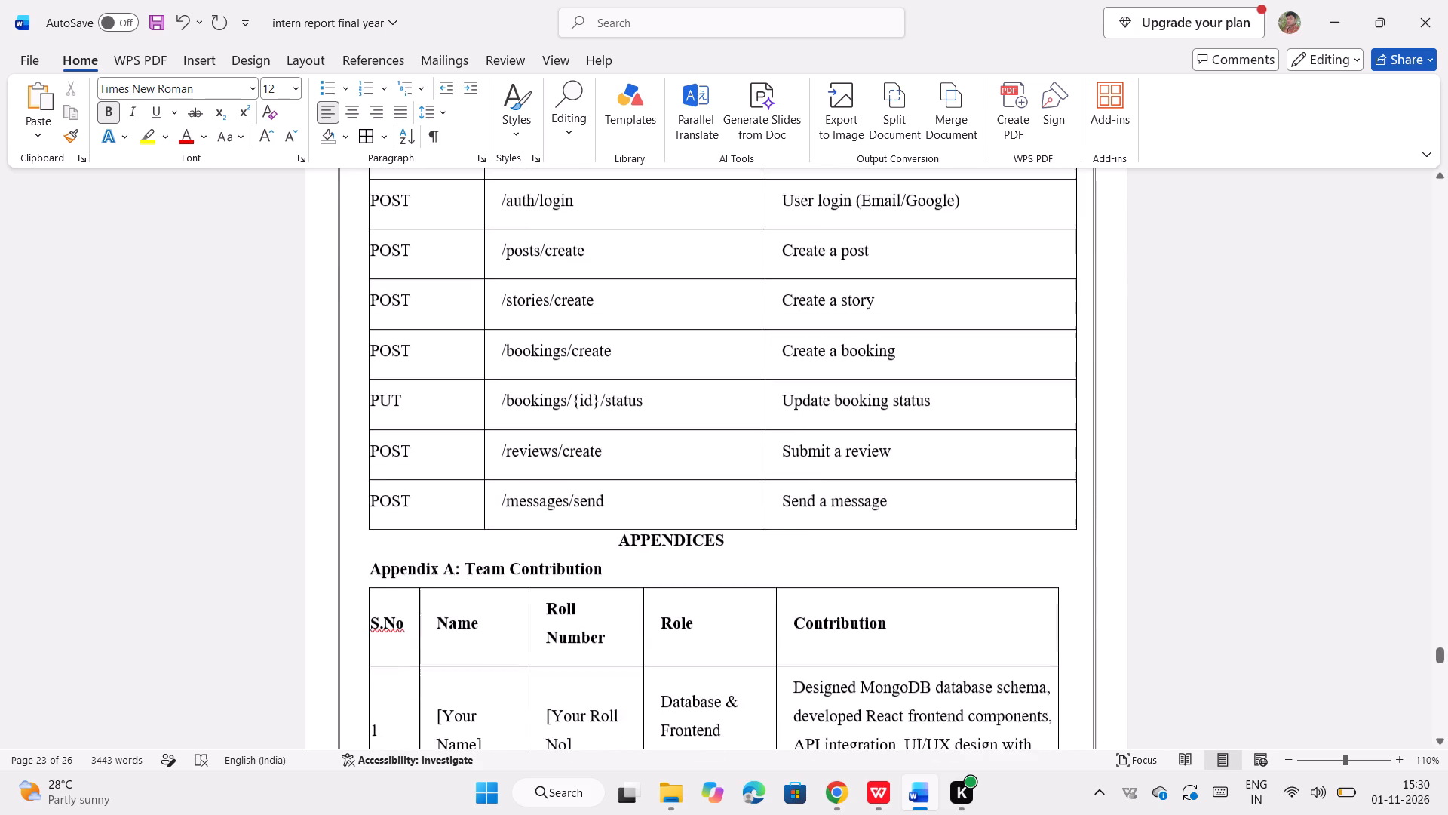
{"action": "scroll", "coordinate": [373, 586], "scroll_direction": "down", "scroll_amount": 1}
{"action": "key", "text": "ctrl+z"}
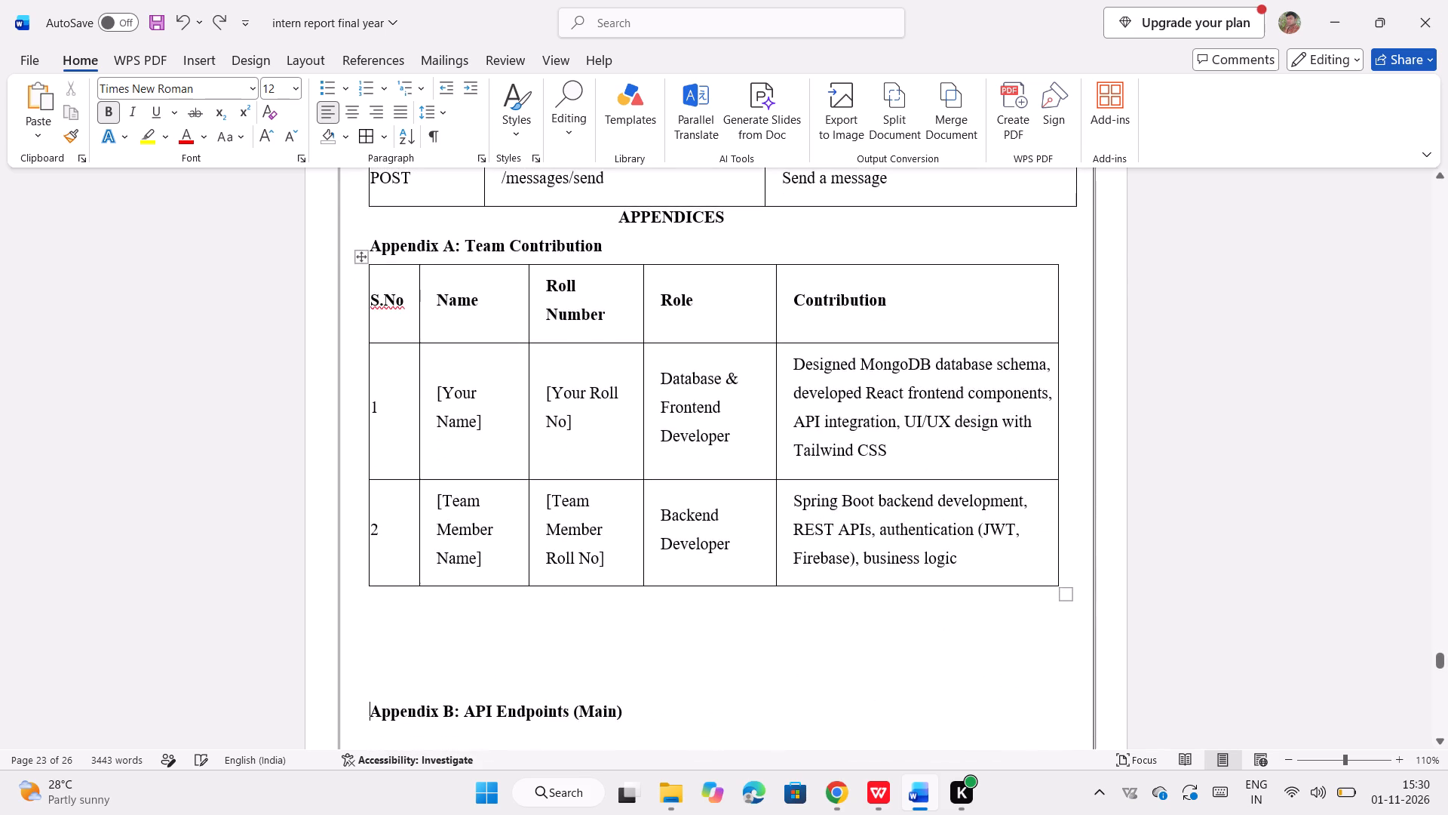
{"action": "key", "text": "ctrl+z"}
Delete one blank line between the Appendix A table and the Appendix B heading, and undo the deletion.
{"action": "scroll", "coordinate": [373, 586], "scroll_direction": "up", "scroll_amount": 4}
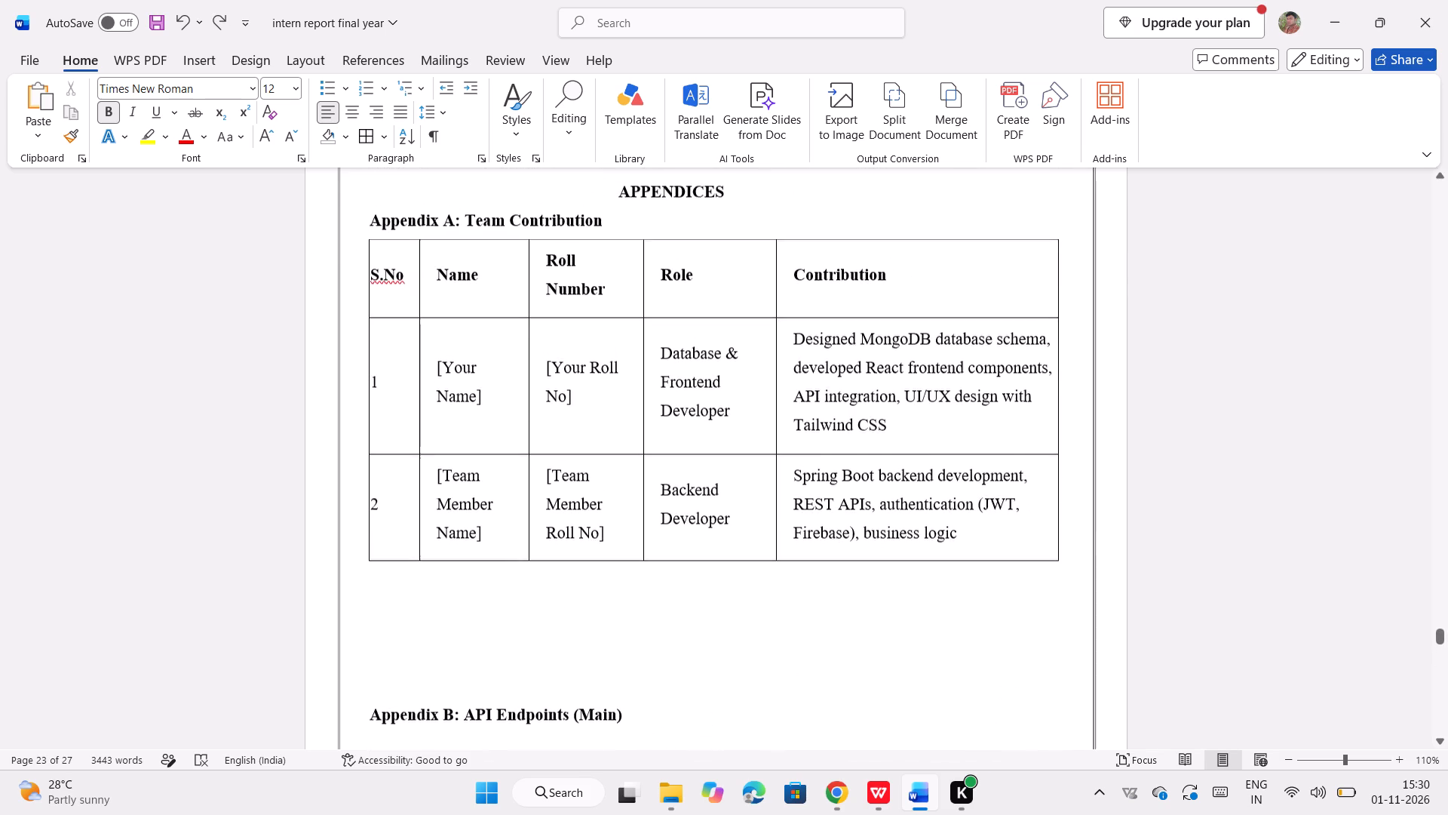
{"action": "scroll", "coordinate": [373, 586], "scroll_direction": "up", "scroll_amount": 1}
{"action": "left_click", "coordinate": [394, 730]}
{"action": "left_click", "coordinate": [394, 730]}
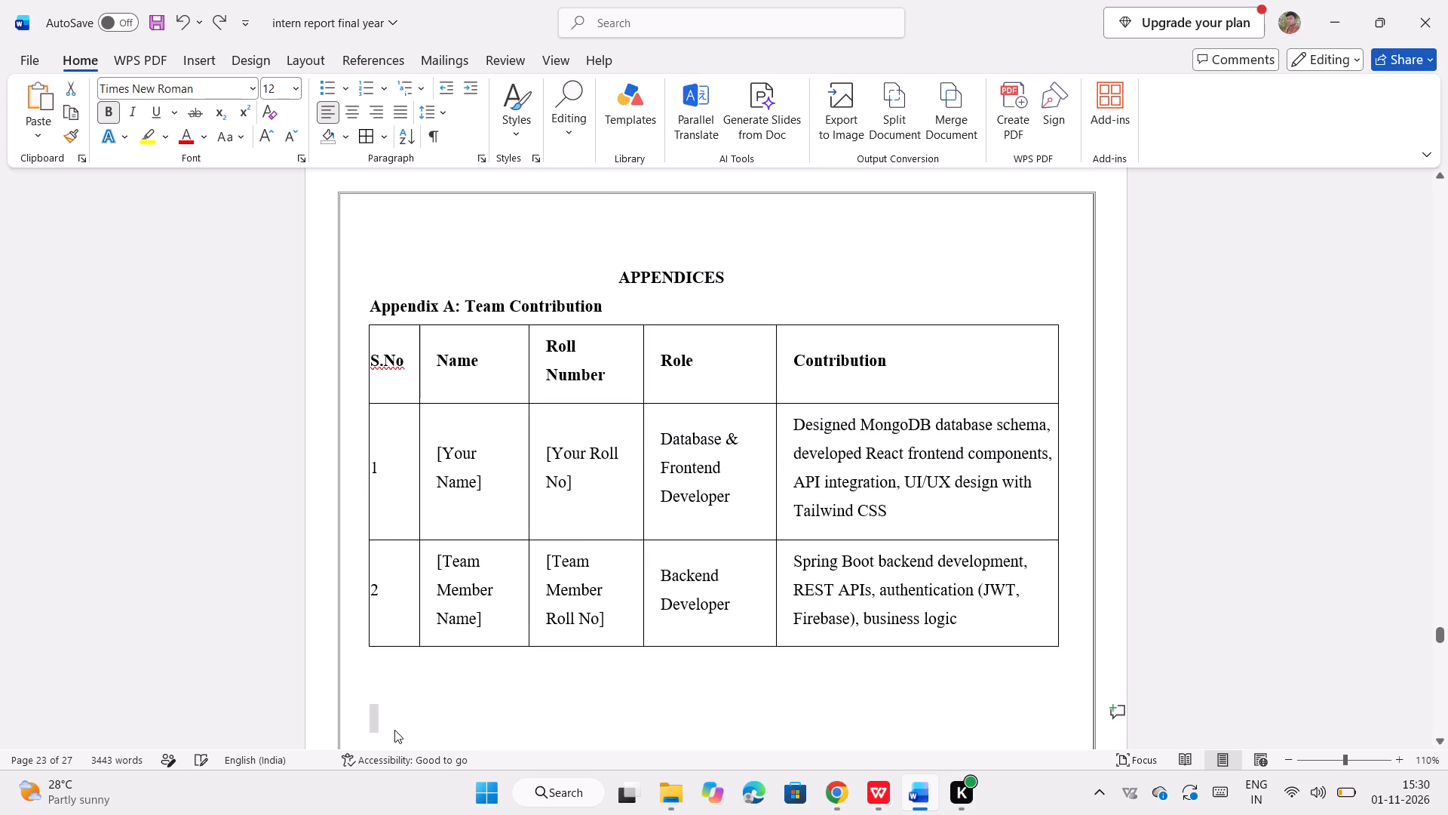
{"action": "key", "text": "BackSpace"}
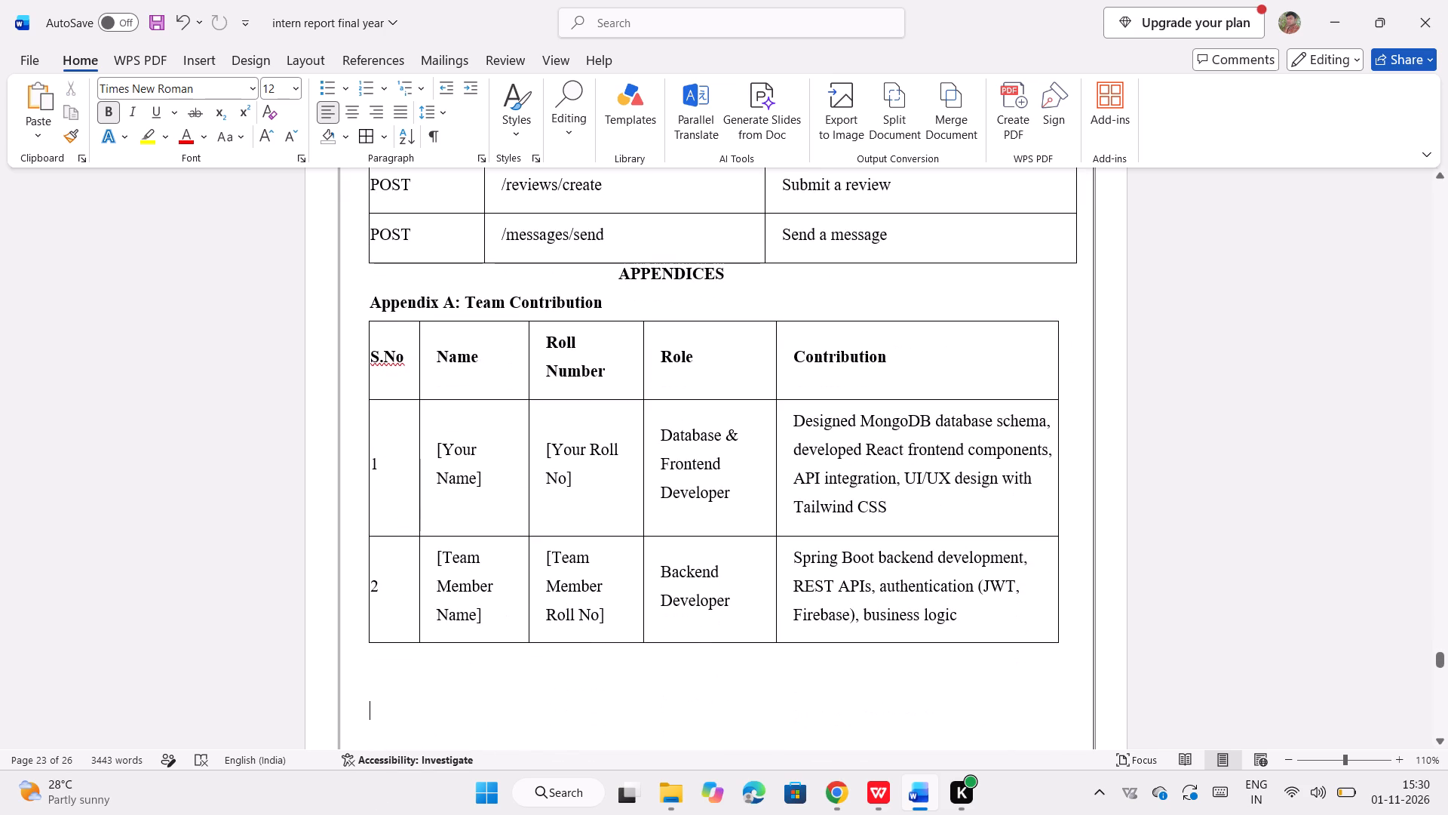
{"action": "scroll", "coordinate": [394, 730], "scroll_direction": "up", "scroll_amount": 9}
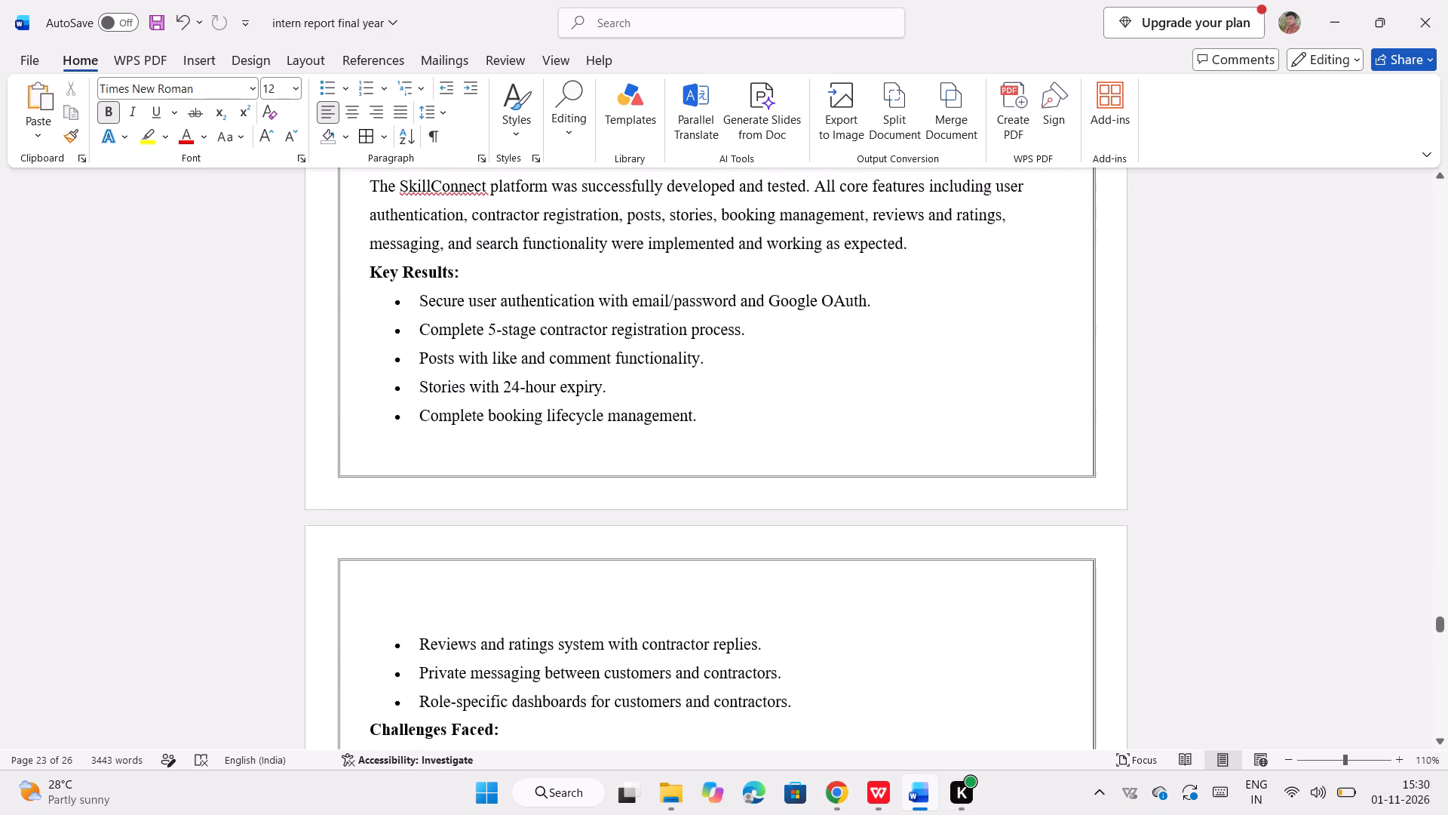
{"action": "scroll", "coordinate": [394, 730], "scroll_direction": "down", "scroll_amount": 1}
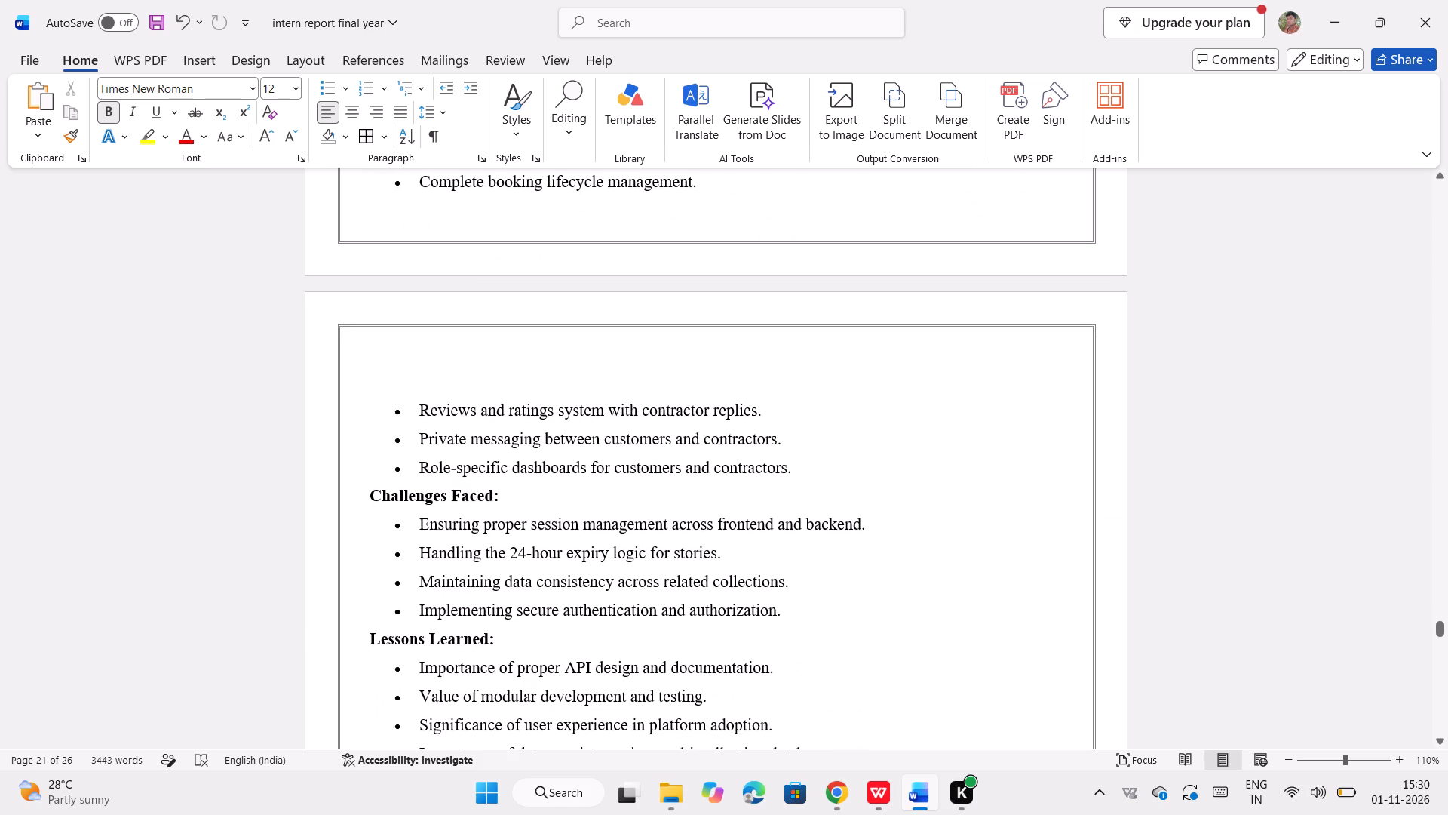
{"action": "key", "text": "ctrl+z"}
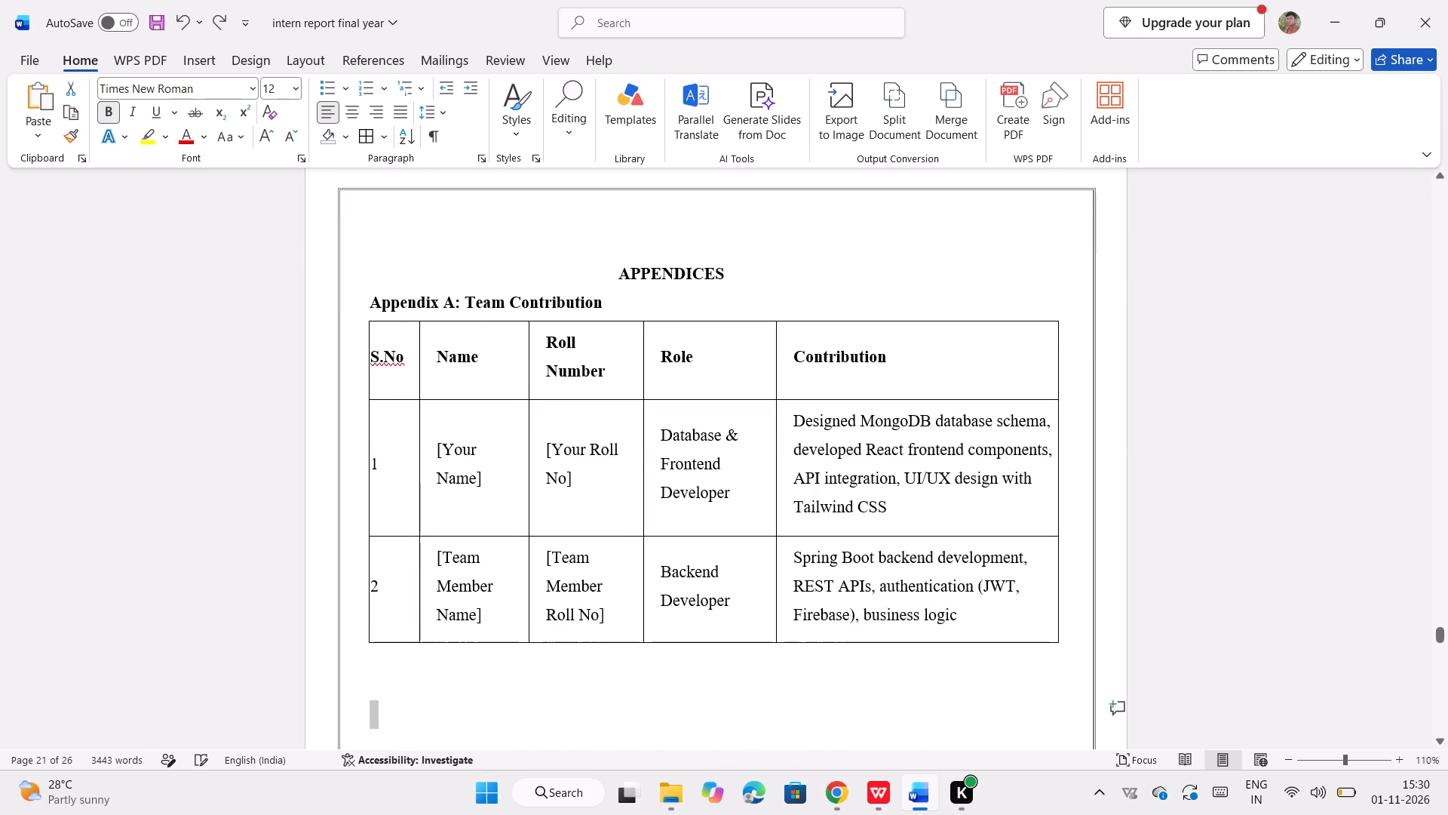
Move the API endpoints table up from the following page into the empty space below the Appendix A table.
{"action": "scroll", "coordinate": [394, 730], "scroll_direction": "down", "scroll_amount": 3}
{"action": "scroll", "coordinate": [394, 730], "scroll_direction": "up", "scroll_amount": 1}
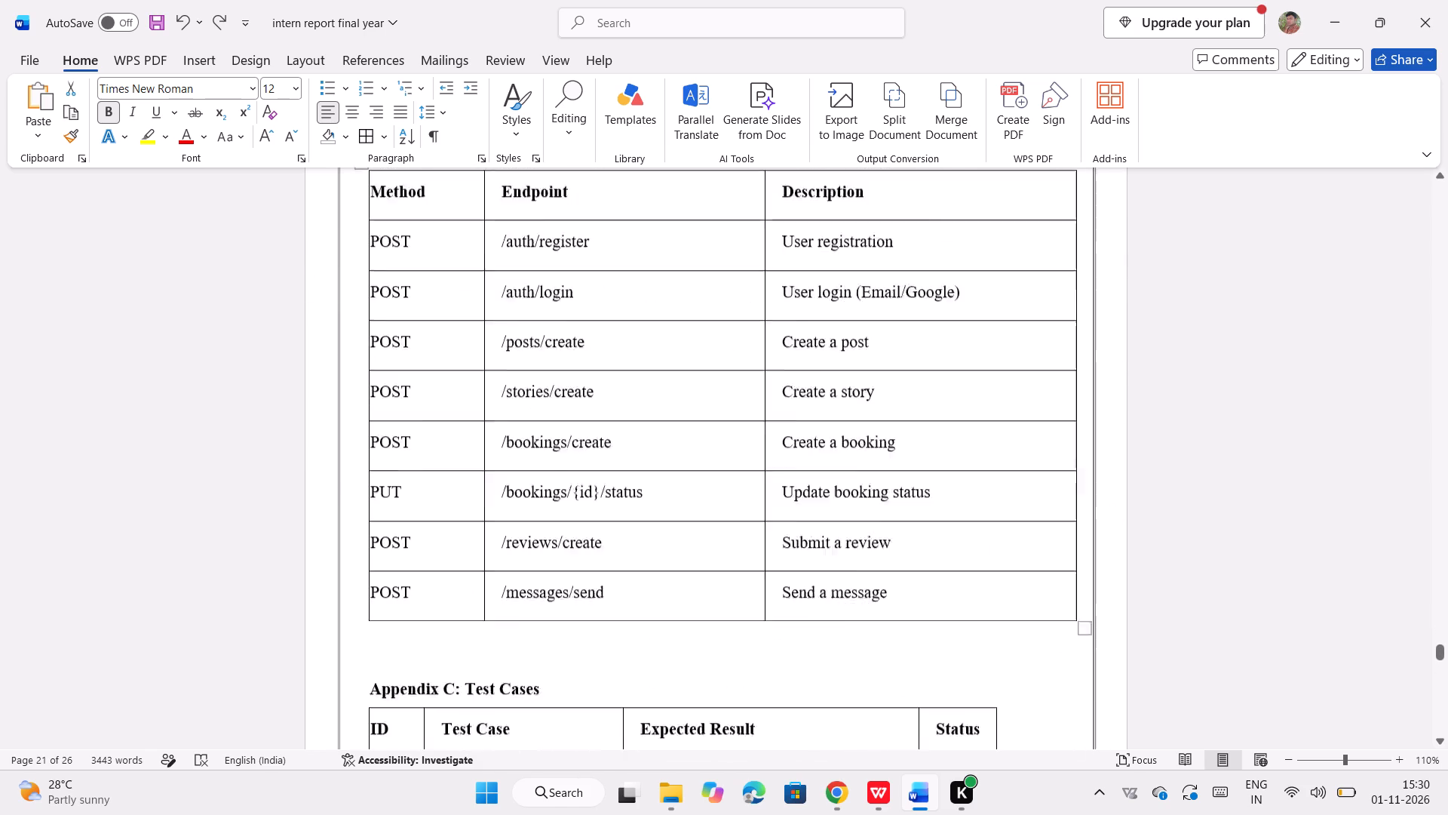
{"action": "scroll", "coordinate": [394, 730], "scroll_direction": "up", "scroll_amount": 1}
{"action": "scroll", "coordinate": [404, 573], "scroll_direction": "up", "scroll_amount": 2}
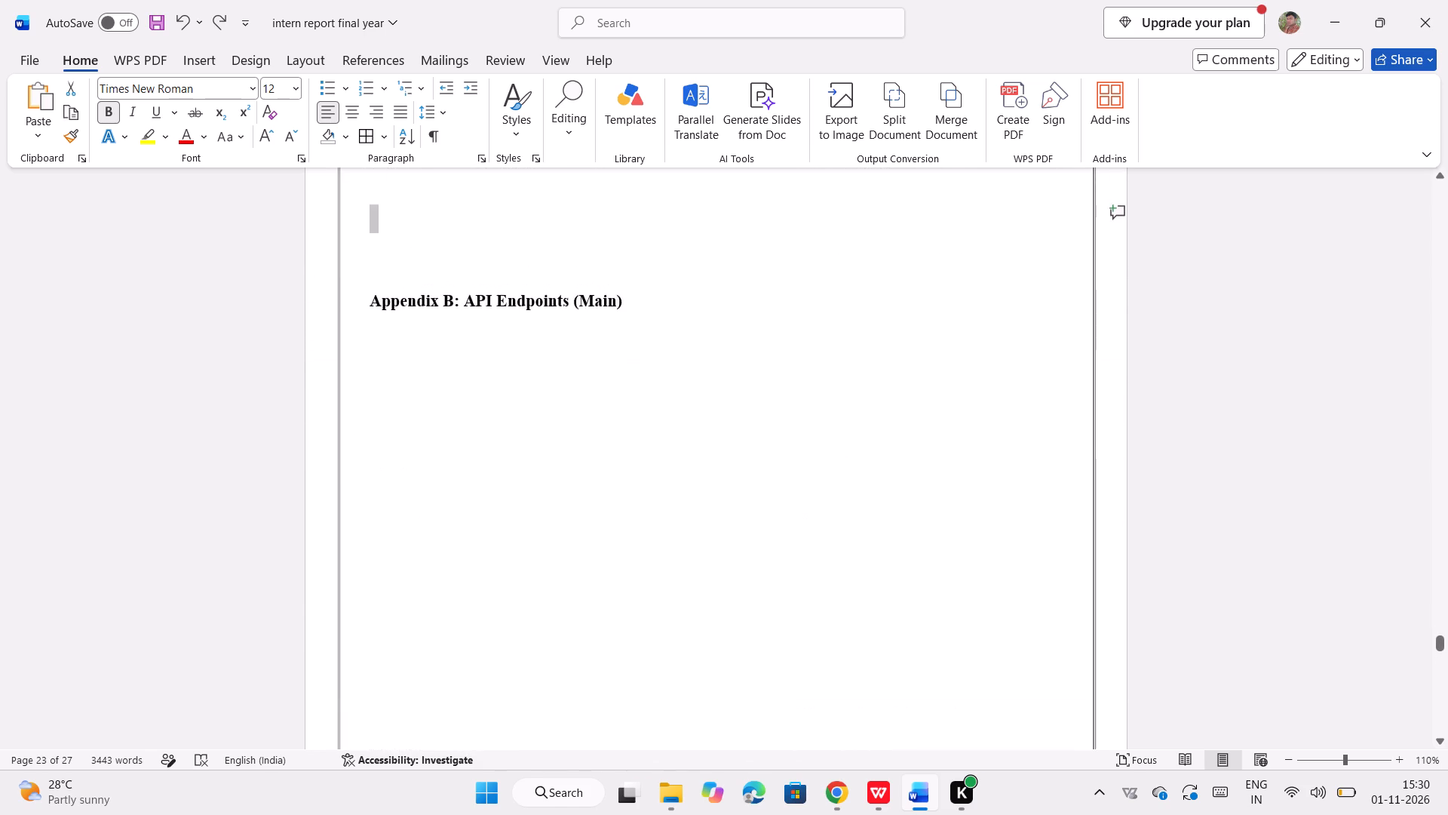
{"action": "scroll", "coordinate": [404, 573], "scroll_direction": "down", "scroll_amount": 1}
{"action": "left_click_drag", "start_coordinate": [357, 733], "coordinate": [334, 515]}
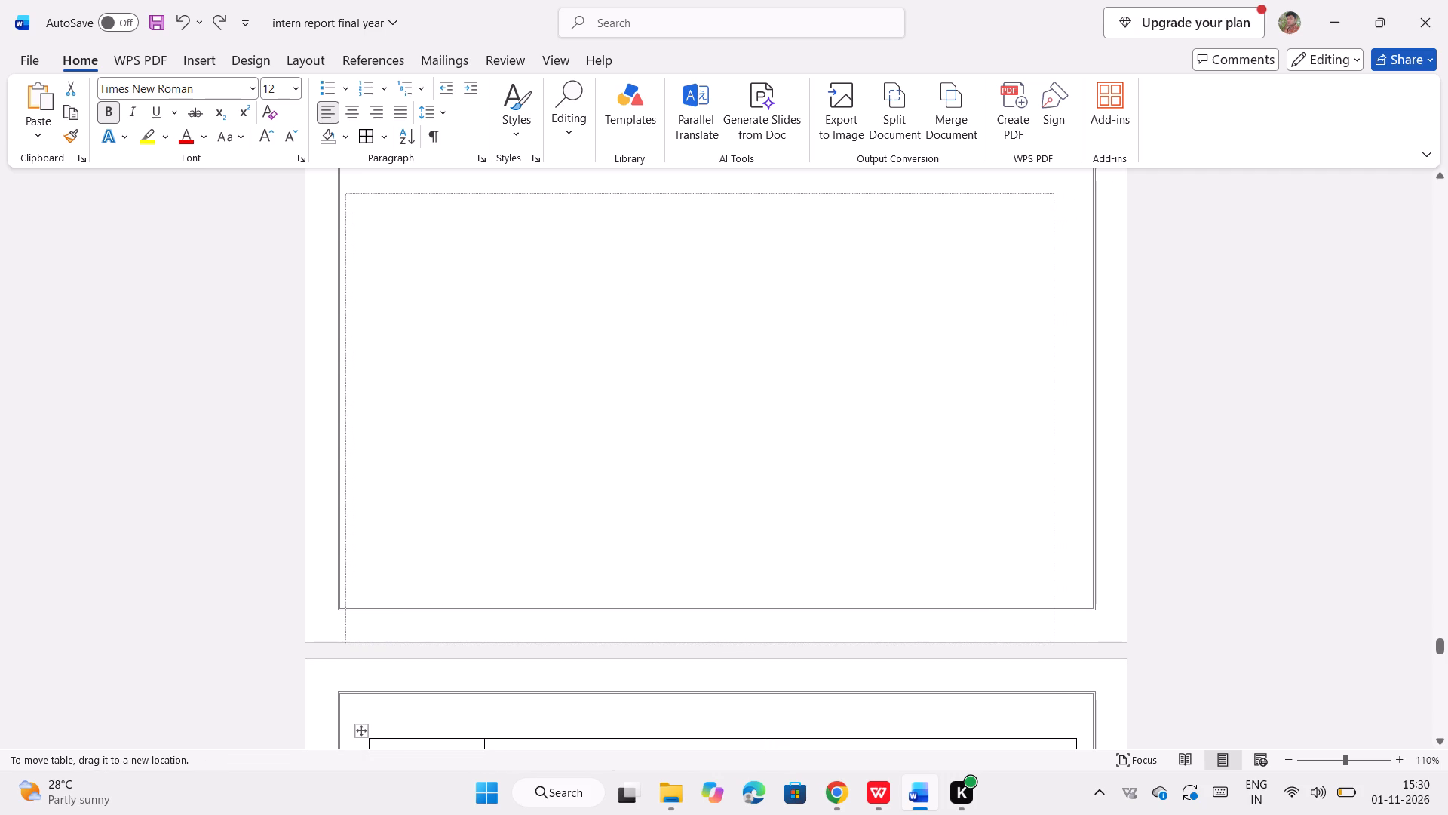
{"action": "left_click_drag", "start_coordinate": [334, 515], "coordinate": [333, 484]}
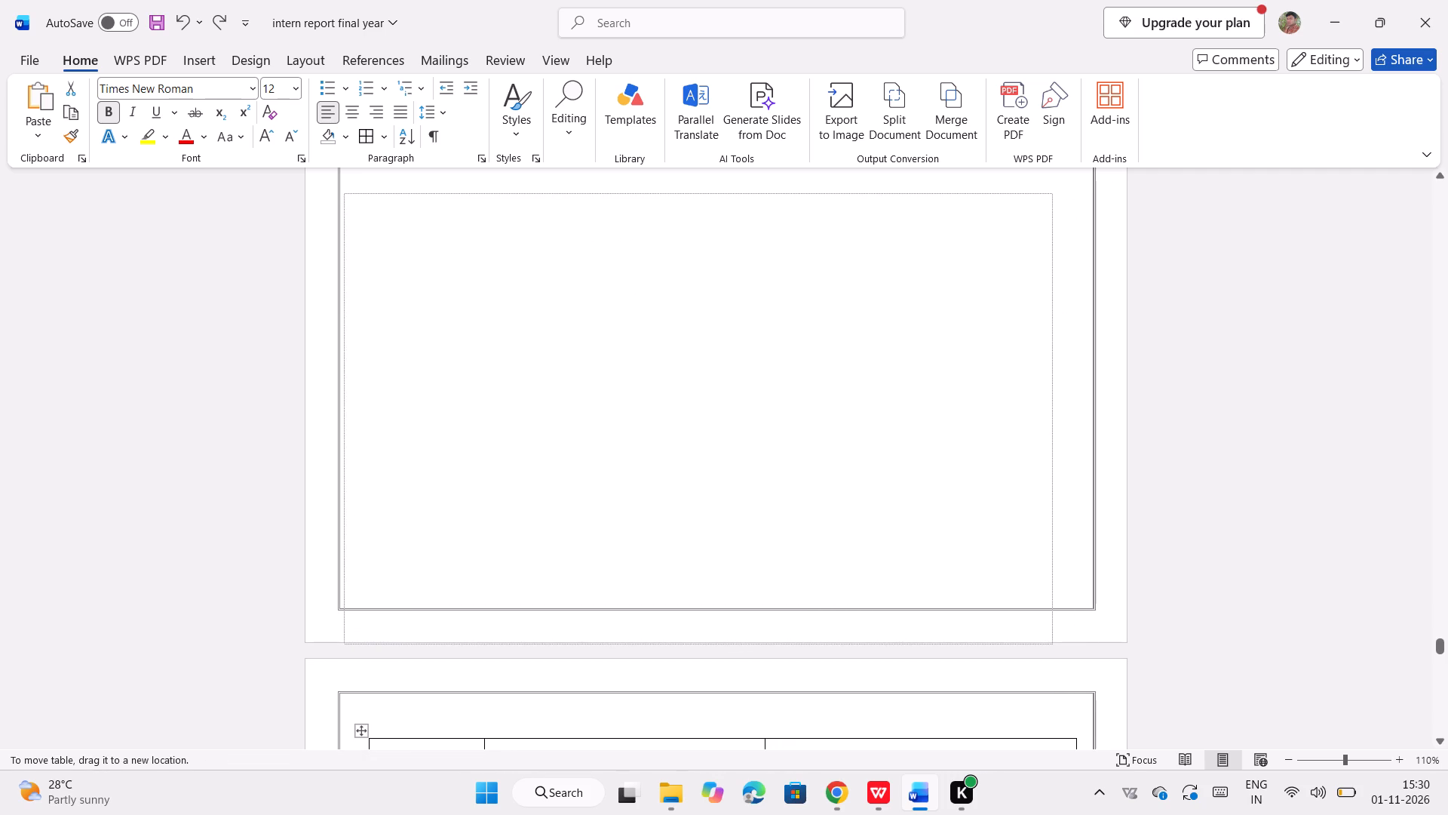
{"action": "left_click_drag", "start_coordinate": [333, 484], "coordinate": [333, 432]}
Copy the Appendix B: API Endpoints (Main) heading from below the endpoints table and return to the table's start.
{"action": "scroll", "coordinate": [355, 583], "scroll_direction": "down", "scroll_amount": 1}
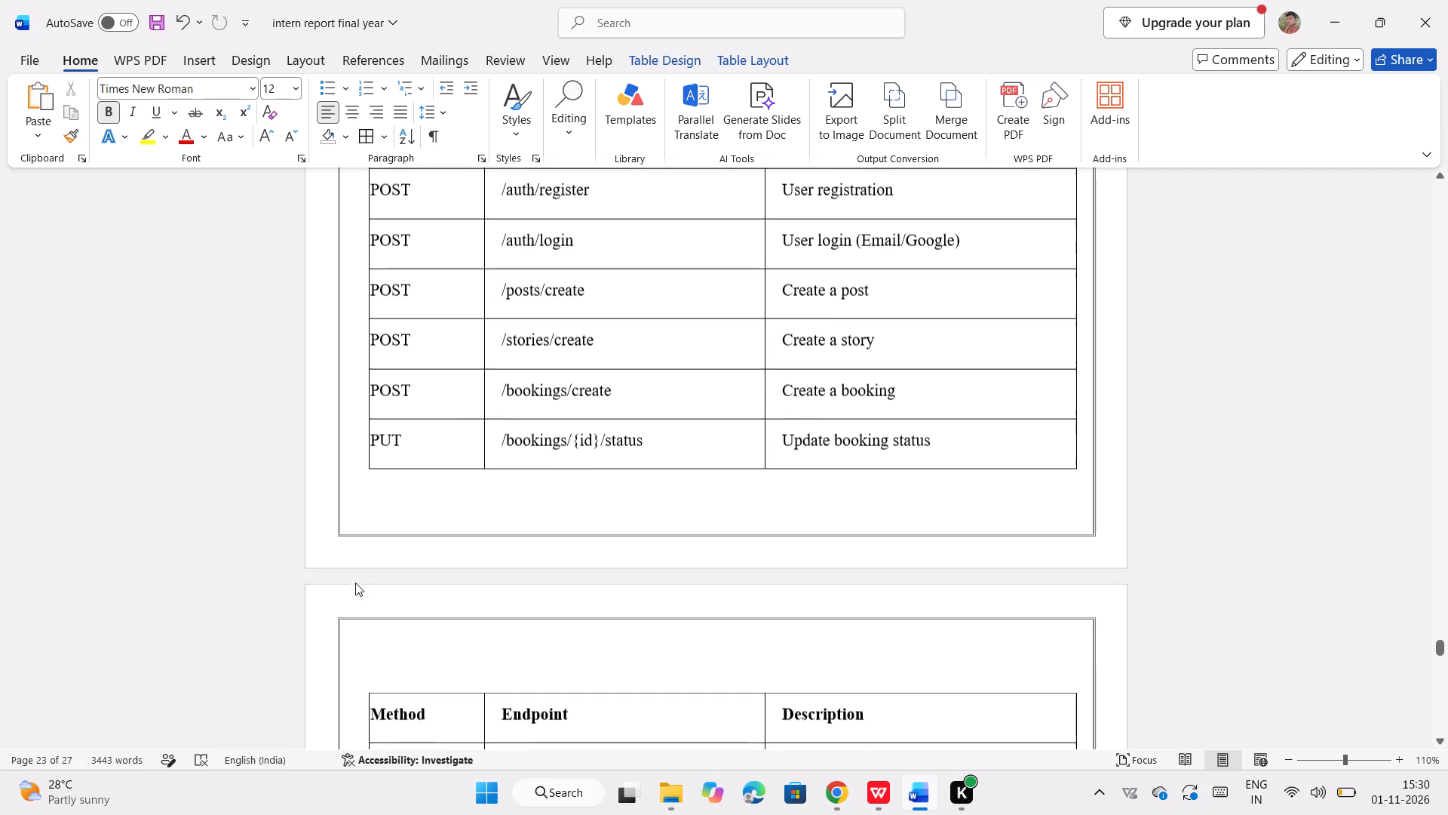
{"action": "scroll", "coordinate": [355, 583], "scroll_direction": "down", "scroll_amount": 1}
{"action": "scroll", "coordinate": [355, 583], "scroll_direction": "up", "scroll_amount": 1}
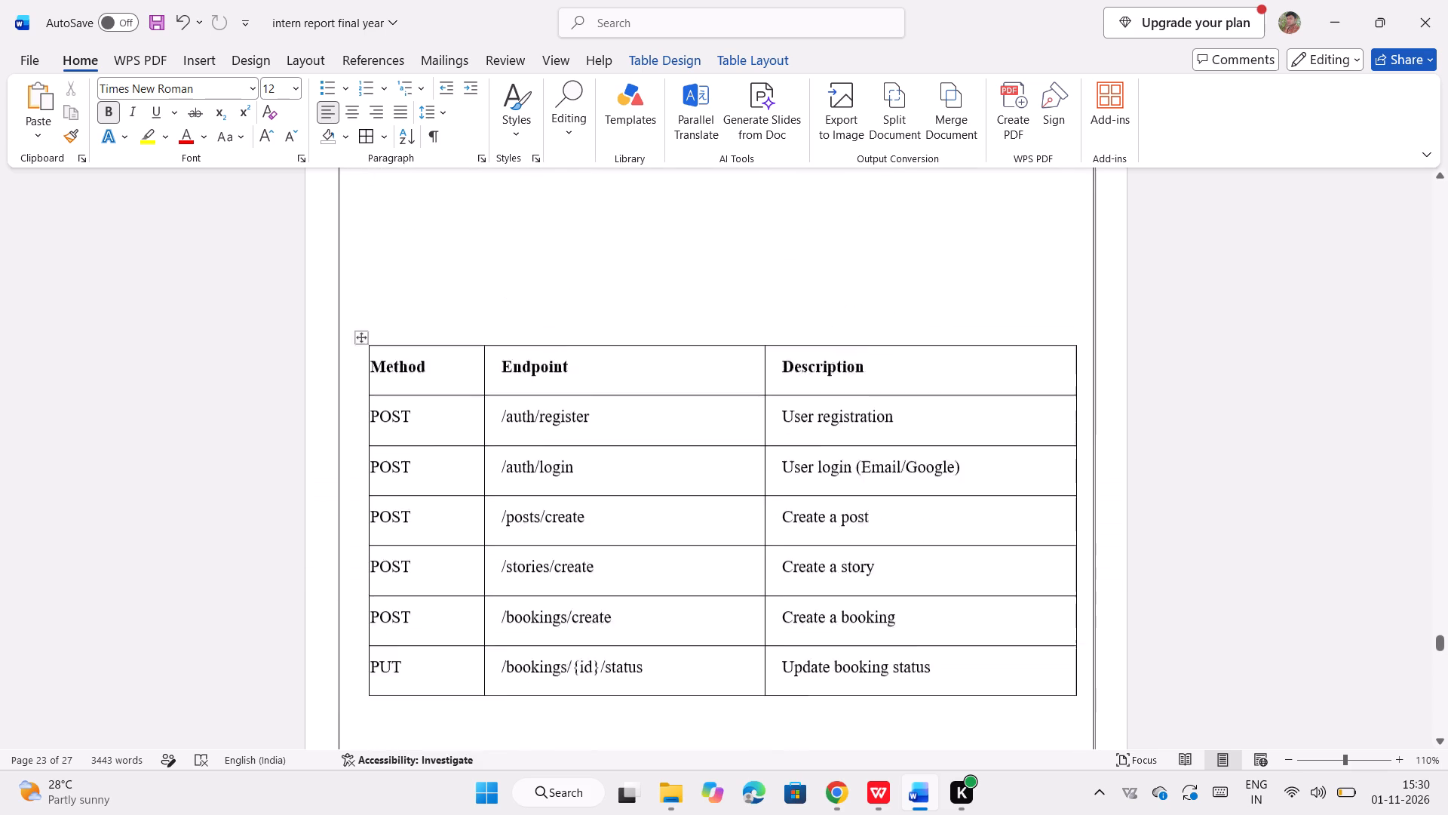
{"action": "scroll", "coordinate": [355, 583], "scroll_direction": "up", "scroll_amount": 4}
{"action": "scroll", "coordinate": [355, 583], "scroll_direction": "down", "scroll_amount": 1}
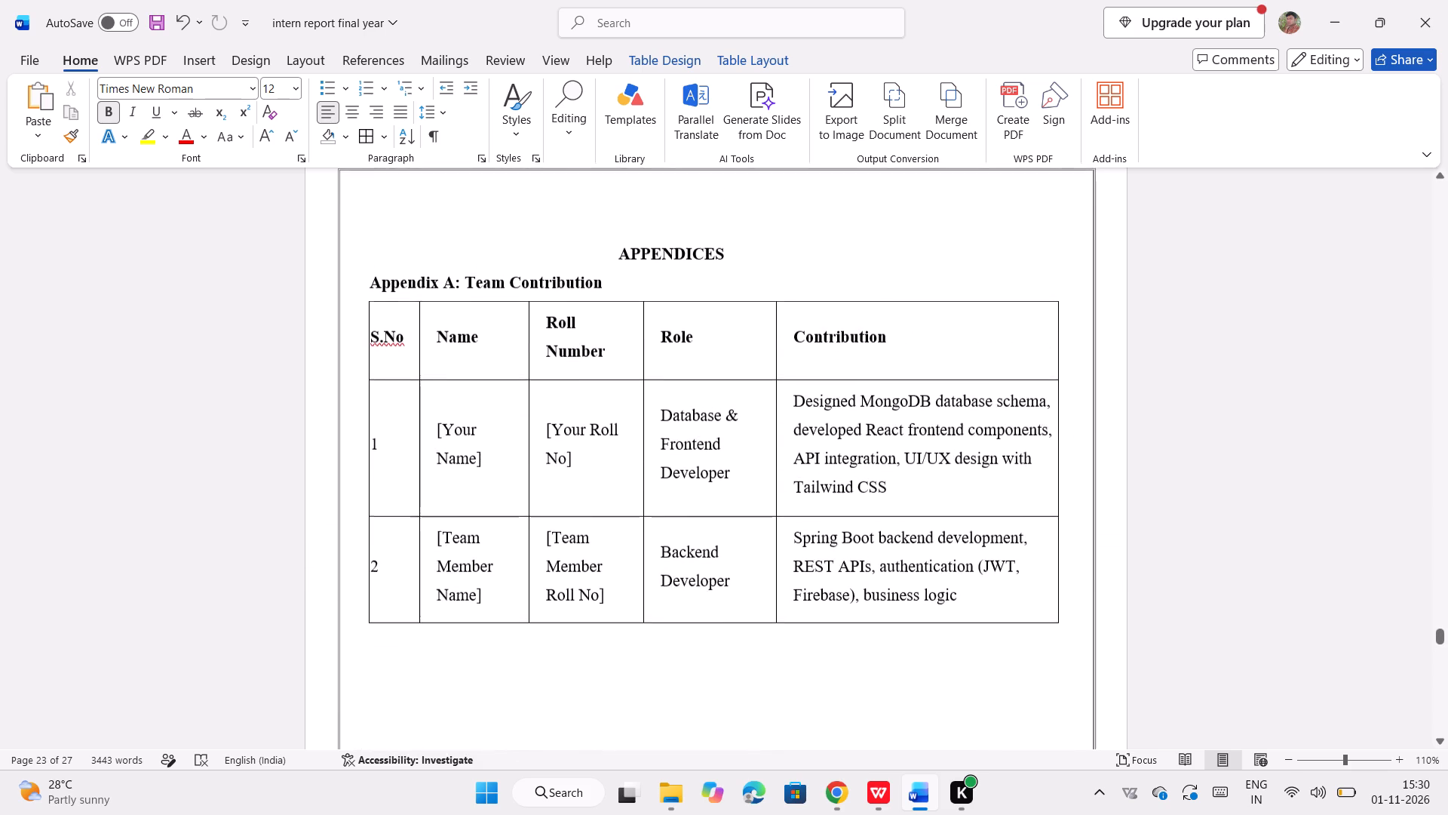
{"action": "scroll", "coordinate": [355, 583], "scroll_direction": "down", "scroll_amount": 3}
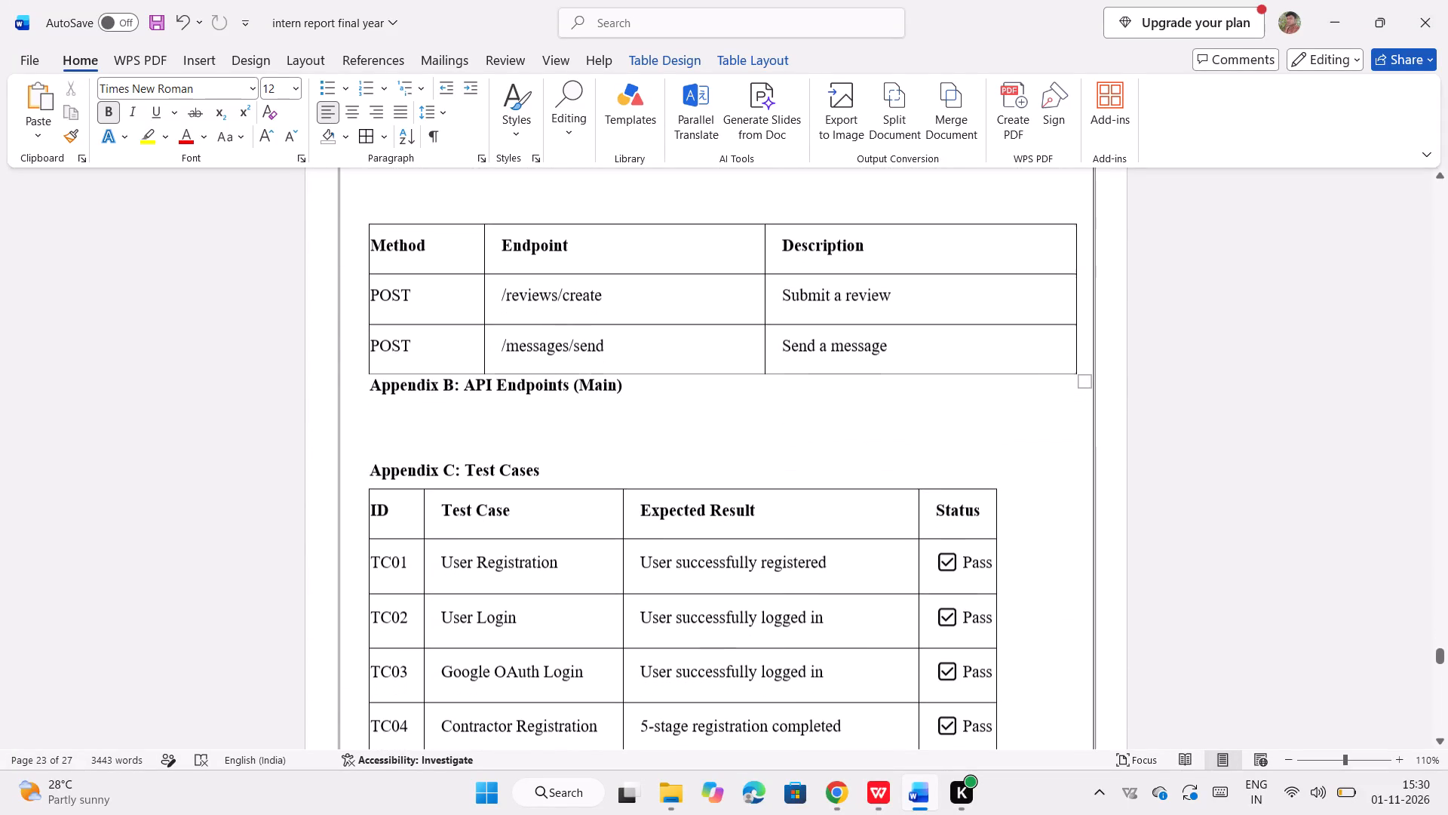
{"action": "left_click_drag", "start_coordinate": [627, 388], "coordinate": [394, 395]}
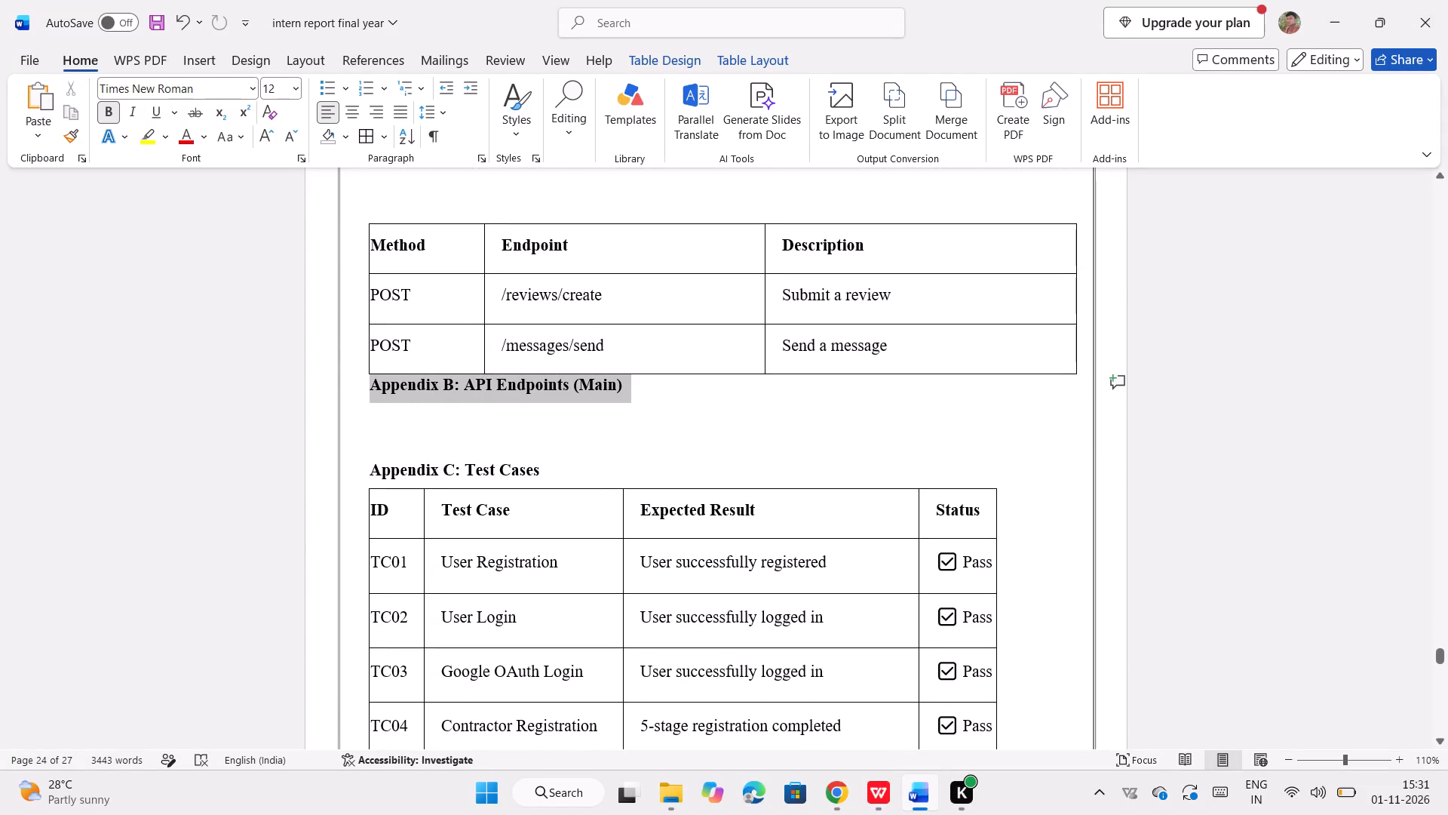
{"action": "left_click_drag", "start_coordinate": [394, 395], "coordinate": [376, 396]}
{"action": "key", "text": "ctrl+c"}
{"action": "scroll", "coordinate": [376, 396], "scroll_direction": "up", "scroll_amount": 4}
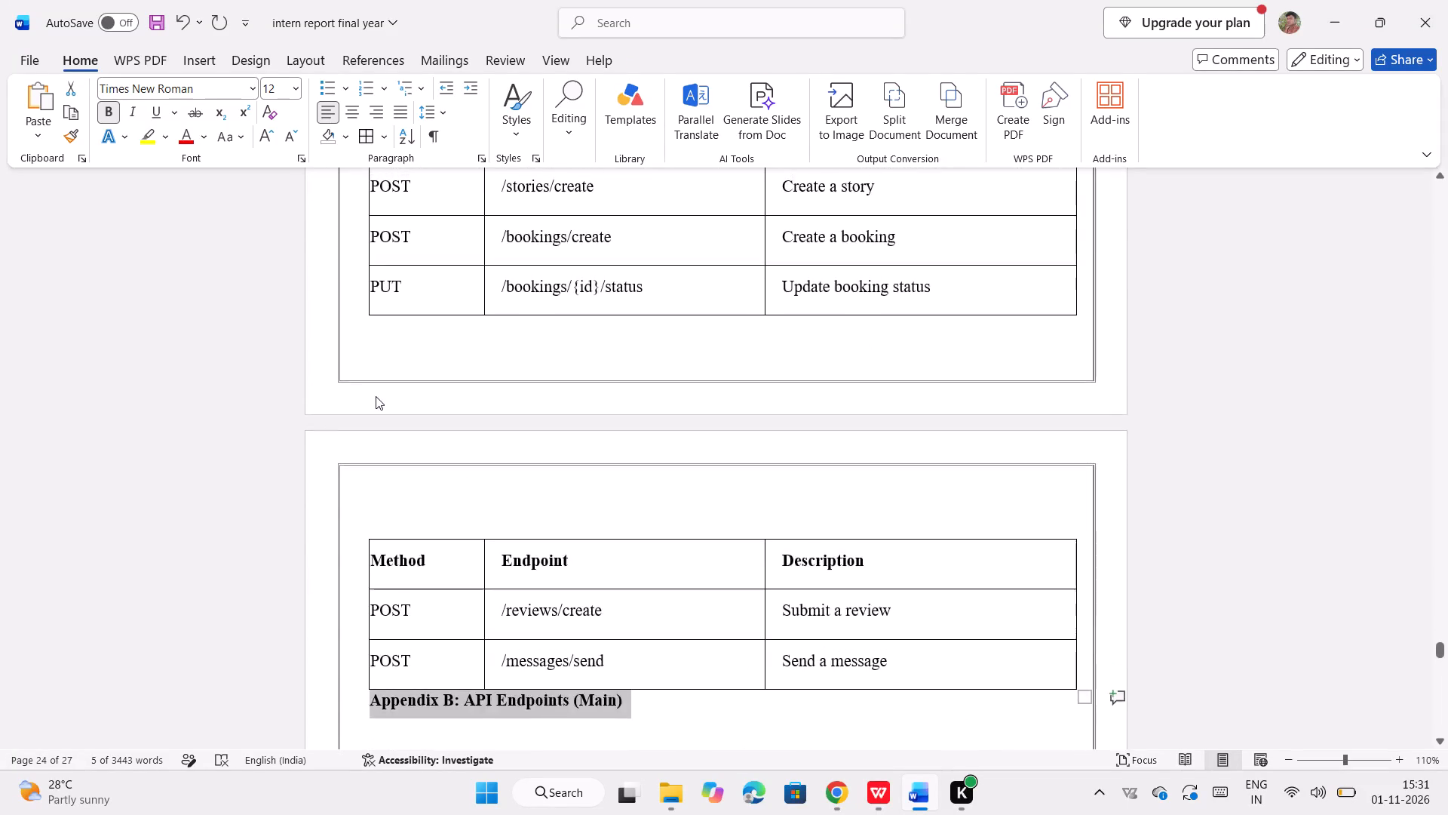
{"action": "scroll", "coordinate": [376, 396], "scroll_direction": "up", "scroll_amount": 1}
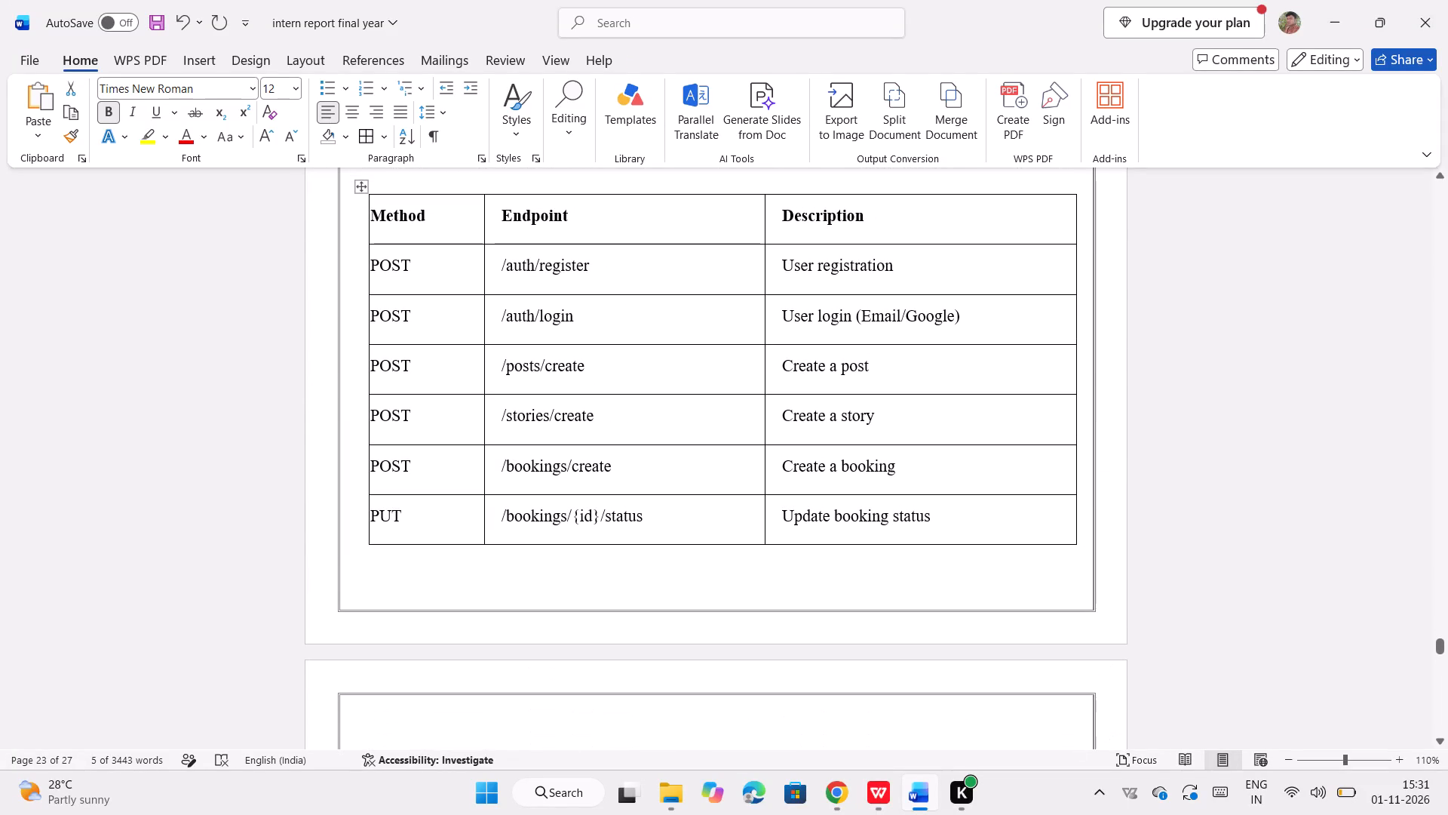
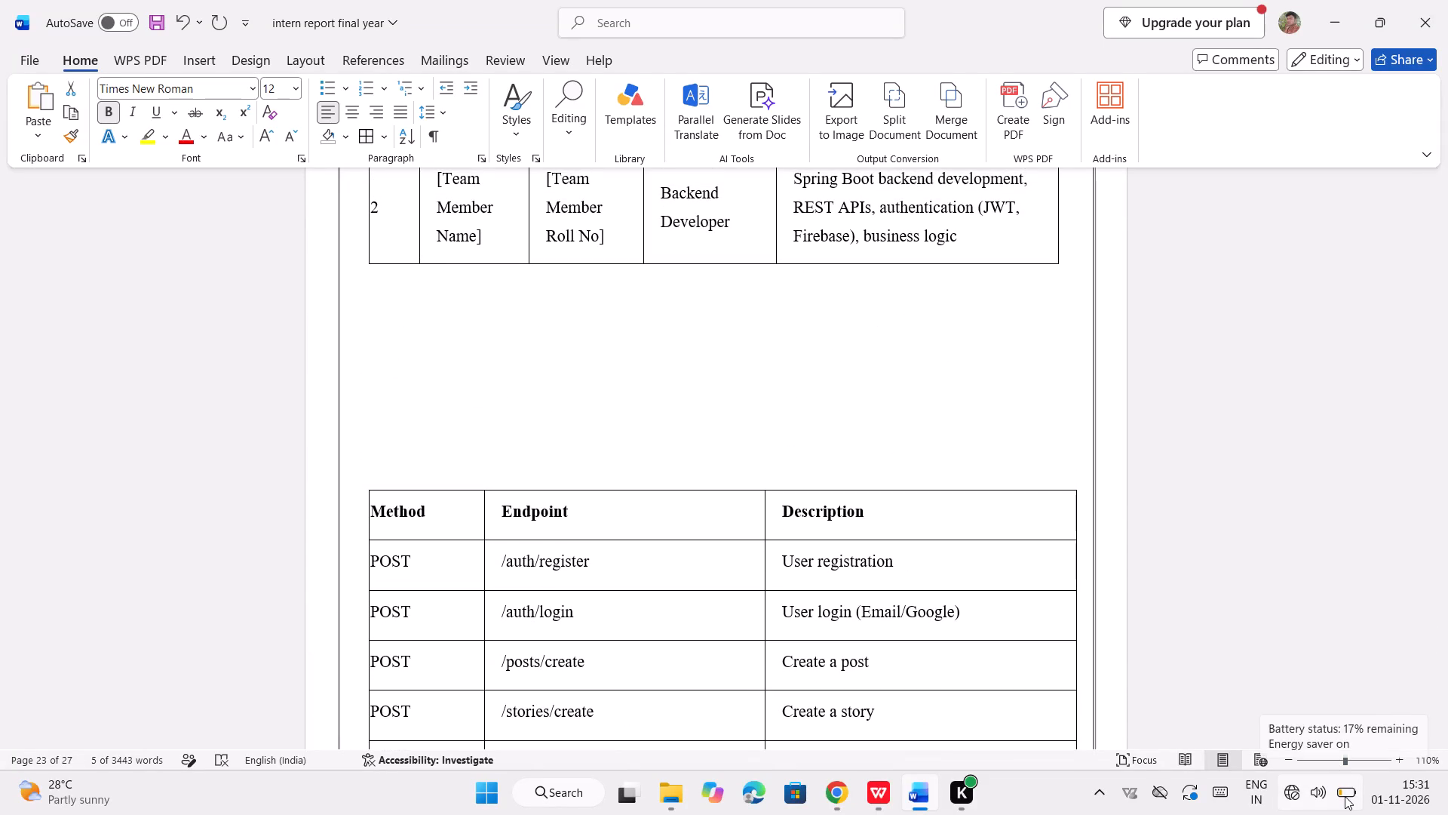
Paste the Appendix B: API Endpoints (Main) heading in the empty space just below the Appendix A table.
{"action": "scroll", "coordinate": [750, 405], "scroll_direction": "up", "scroll_amount": 1}
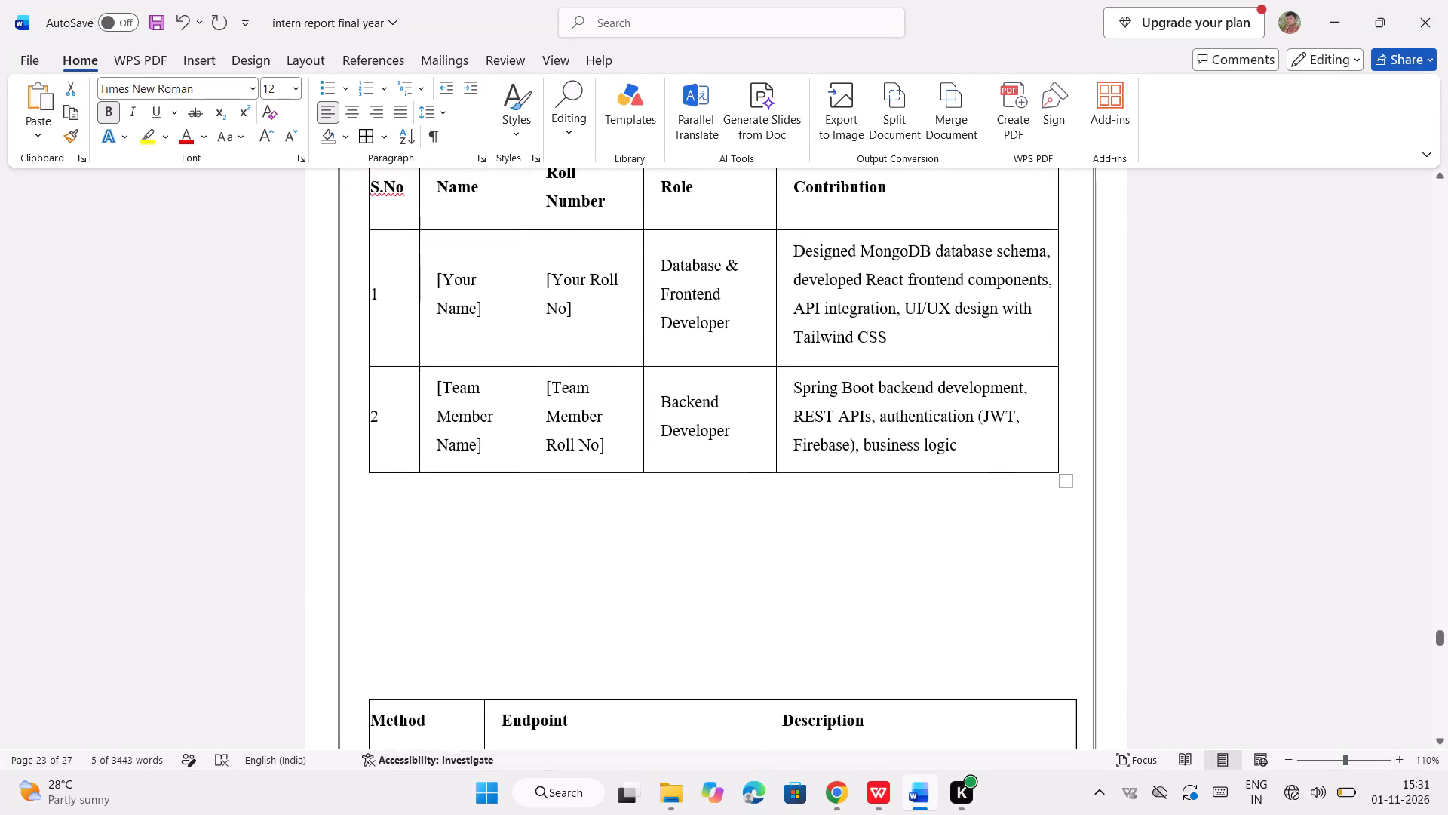
{"action": "left_click", "coordinate": [560, 497]}
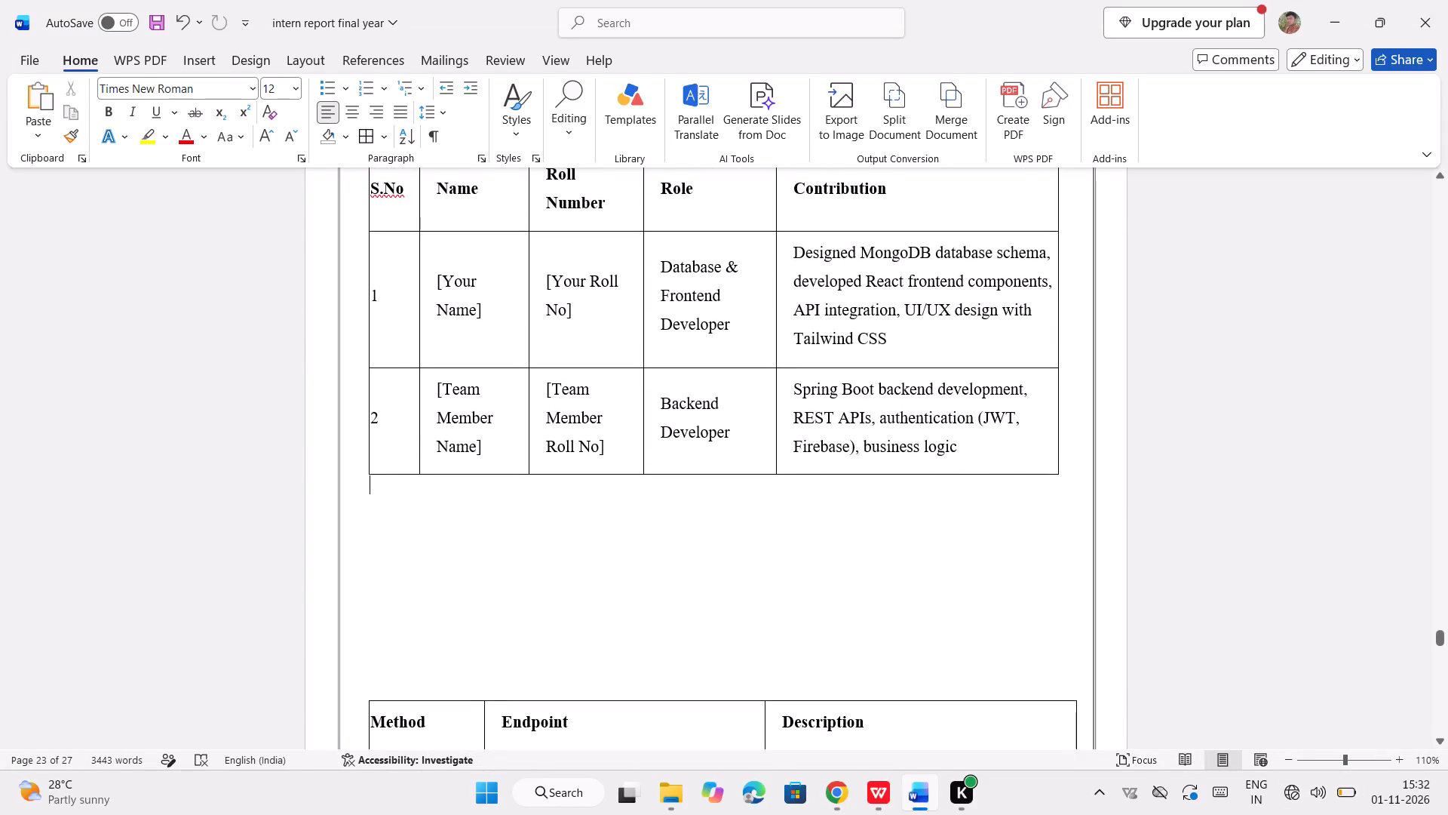
{"action": "key", "text": "Down"}
{"action": "key", "text": "ctrl+v"}
Move the API endpoints table up so it sits closer below the pasted Appendix B heading.
{"action": "left_click", "coordinate": [501, 655]}
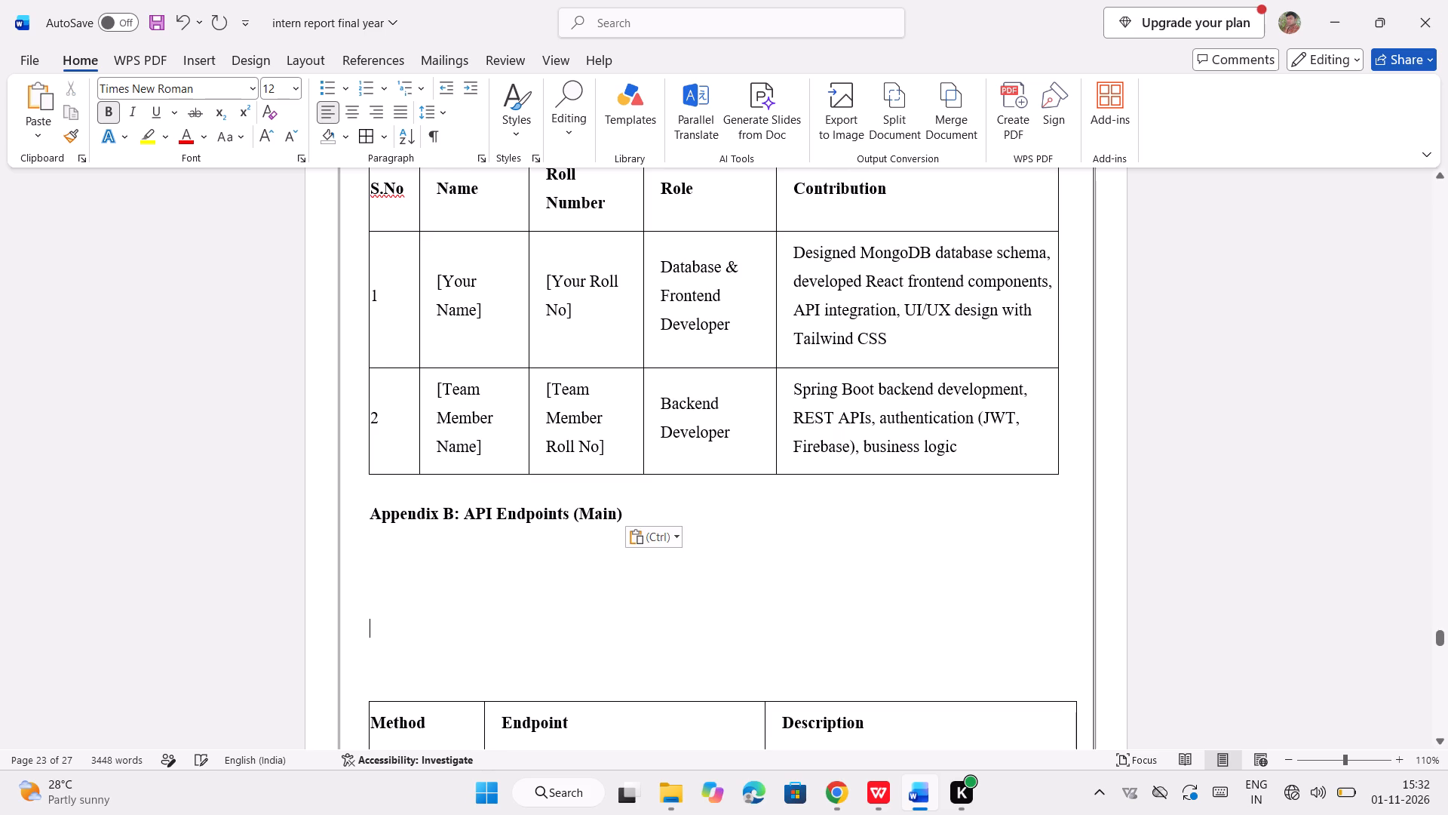
{"action": "key", "text": "Down"}
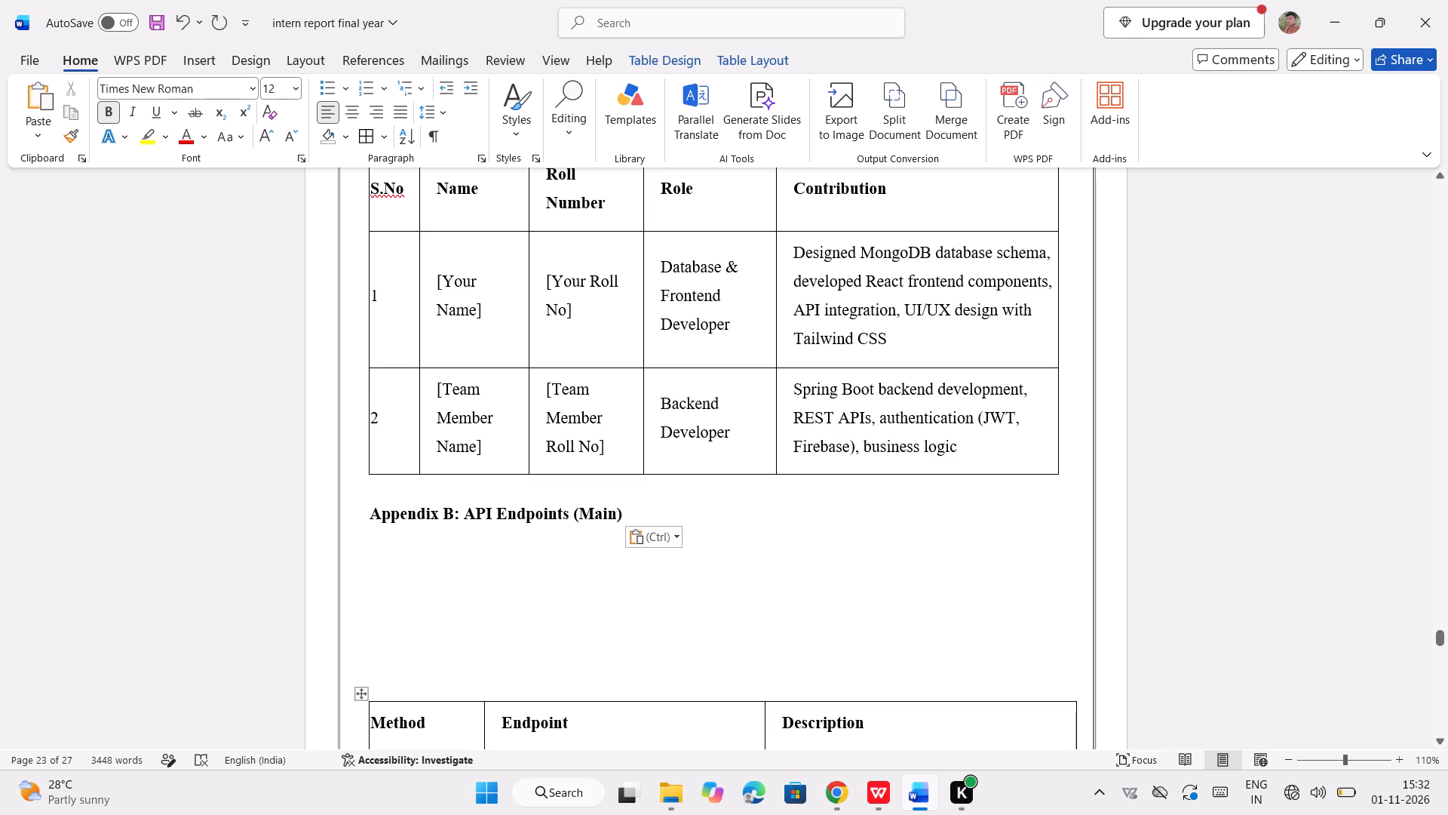
{"action": "left_click_drag", "start_coordinate": [359, 695], "coordinate": [355, 598]}
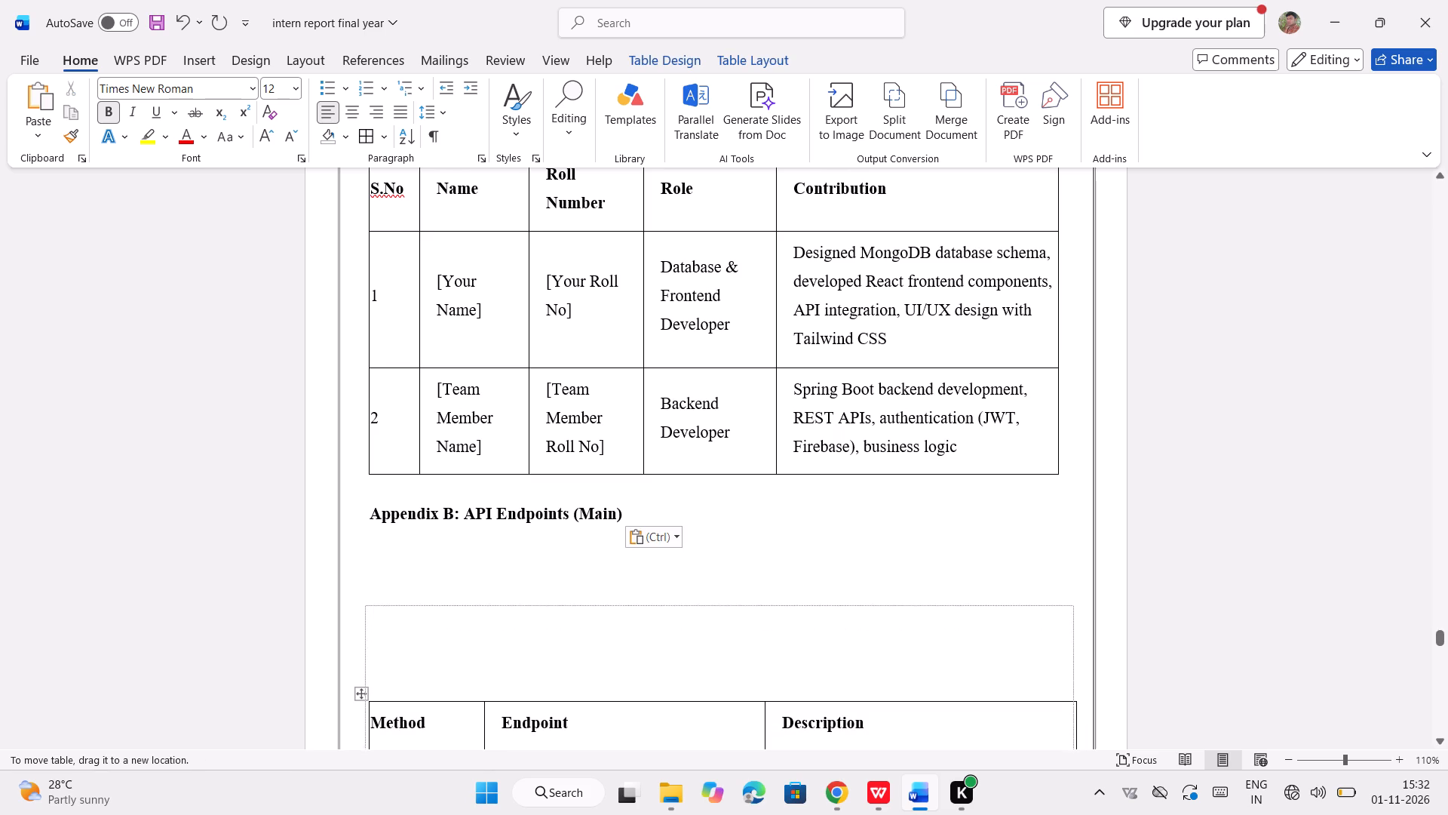
{"action": "left_click_drag", "start_coordinate": [355, 598], "coordinate": [355, 582]}
Delete the duplicate Appendix B: API Endpoints (Main) heading and the blank lines above the Appendix C: Test Cases heading.
{"action": "scroll", "coordinate": [452, 644], "scroll_direction": "down", "scroll_amount": 2}
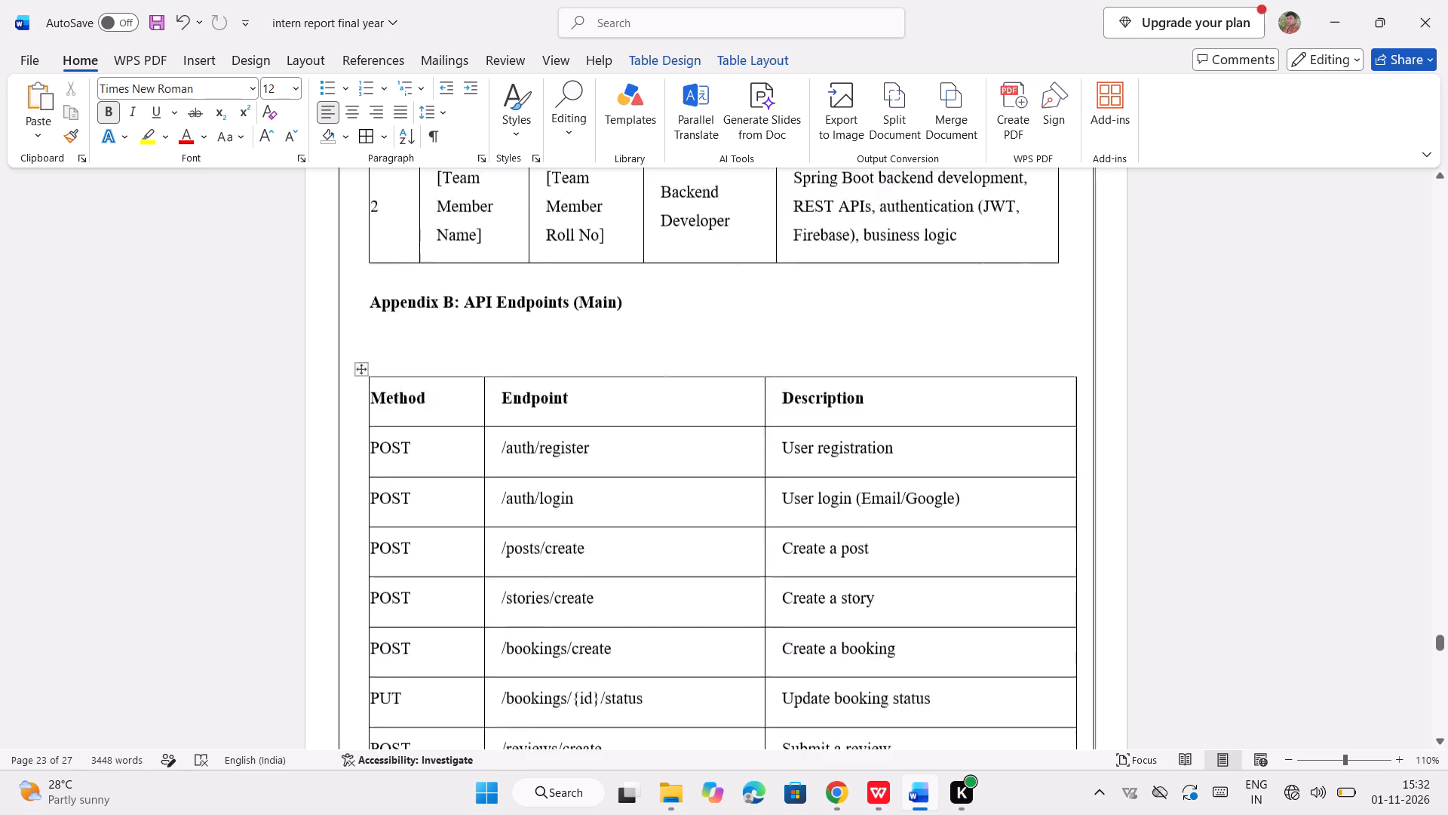
{"action": "scroll", "coordinate": [452, 644], "scroll_direction": "down", "scroll_amount": 2}
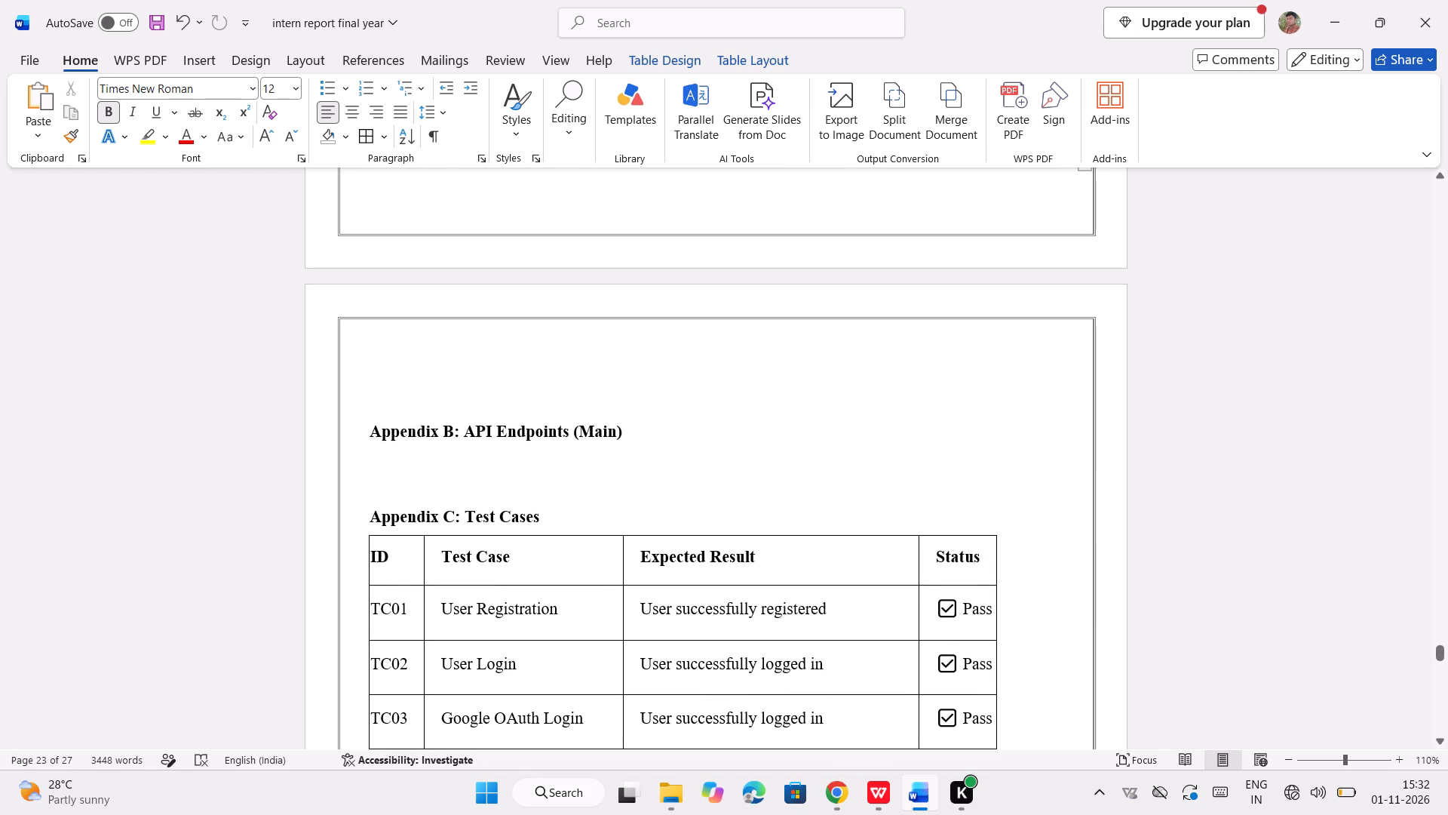
{"action": "left_click", "coordinate": [608, 423]}
{"action": "left_click_drag", "start_coordinate": [637, 427], "coordinate": [402, 420]}
{"action": "key", "text": "BackSpace"}
{"action": "key", "text": "BackSpace"}
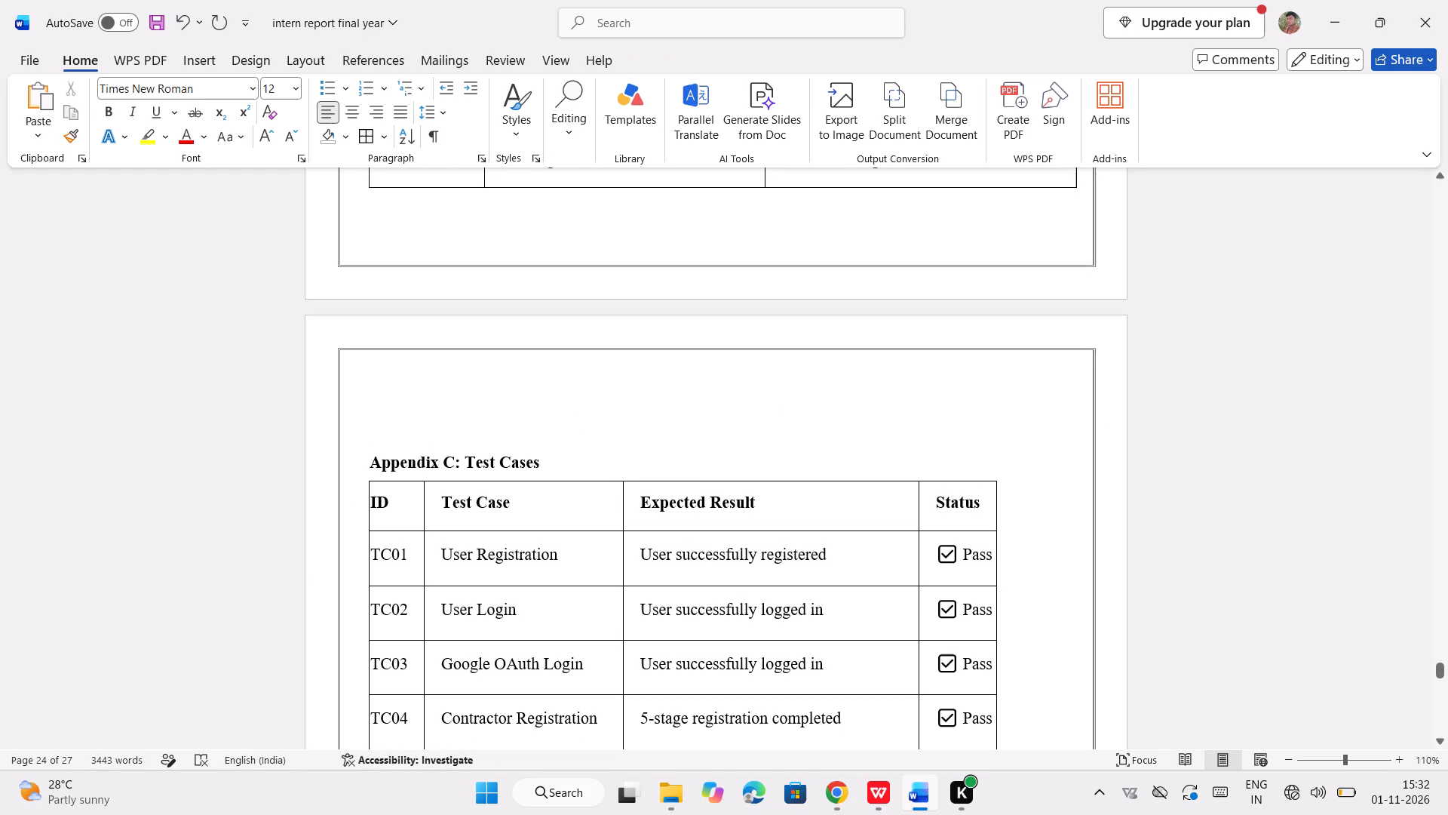
{"action": "key", "text": "Down"}
{"action": "key", "text": "BackSpace"}
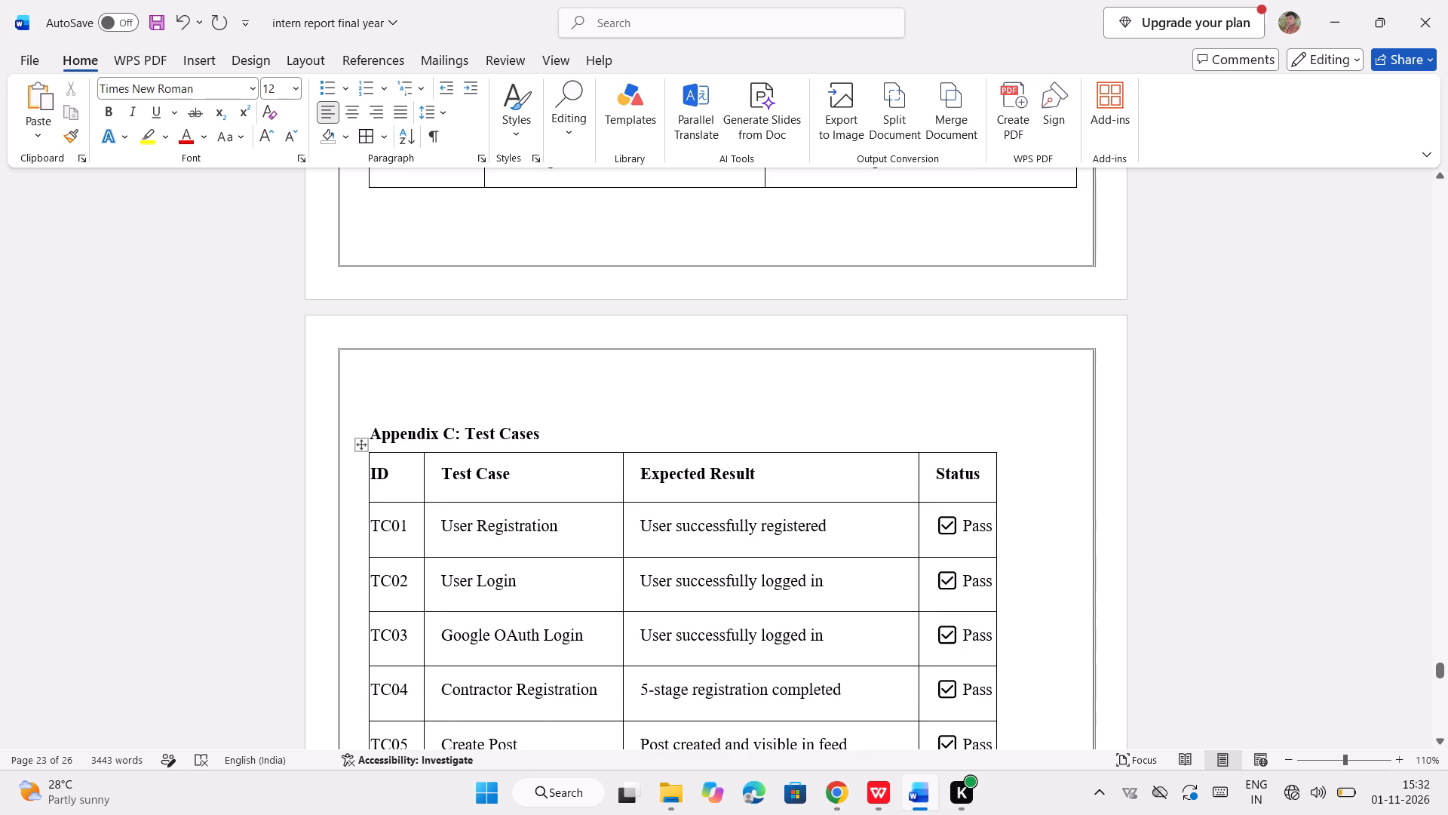
Delete the eleven blank lines above the CONCLUSION heading so it starts at the top of its page.
{"action": "scroll", "coordinate": [567, 440], "scroll_direction": "down", "scroll_amount": 1}
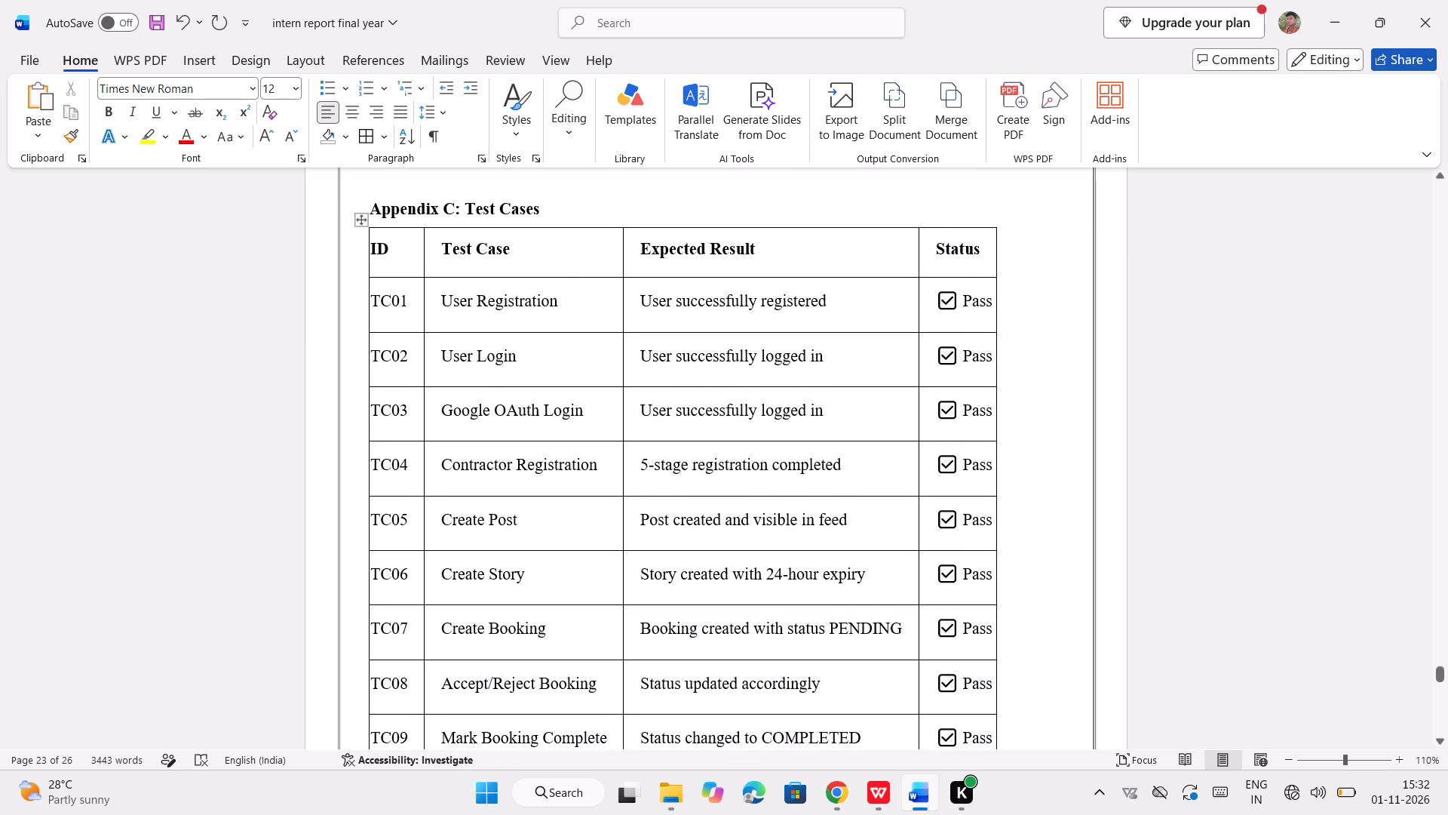
{"action": "scroll", "coordinate": [567, 440], "scroll_direction": "down", "scroll_amount": 4}
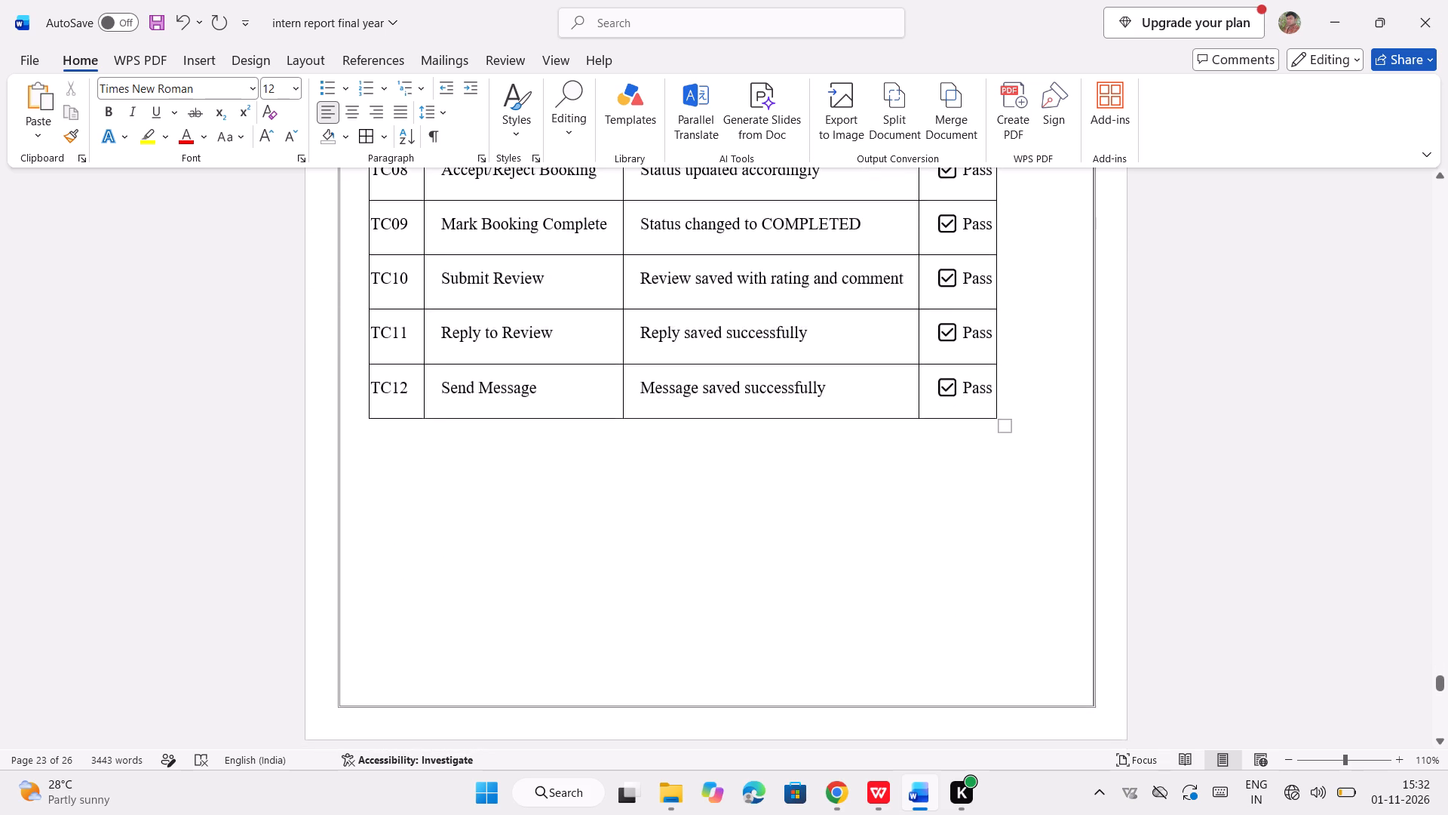
{"action": "scroll", "coordinate": [567, 440], "scroll_direction": "down", "scroll_amount": 2}
{"action": "scroll", "coordinate": [567, 440], "scroll_direction": "up", "scroll_amount": 1}
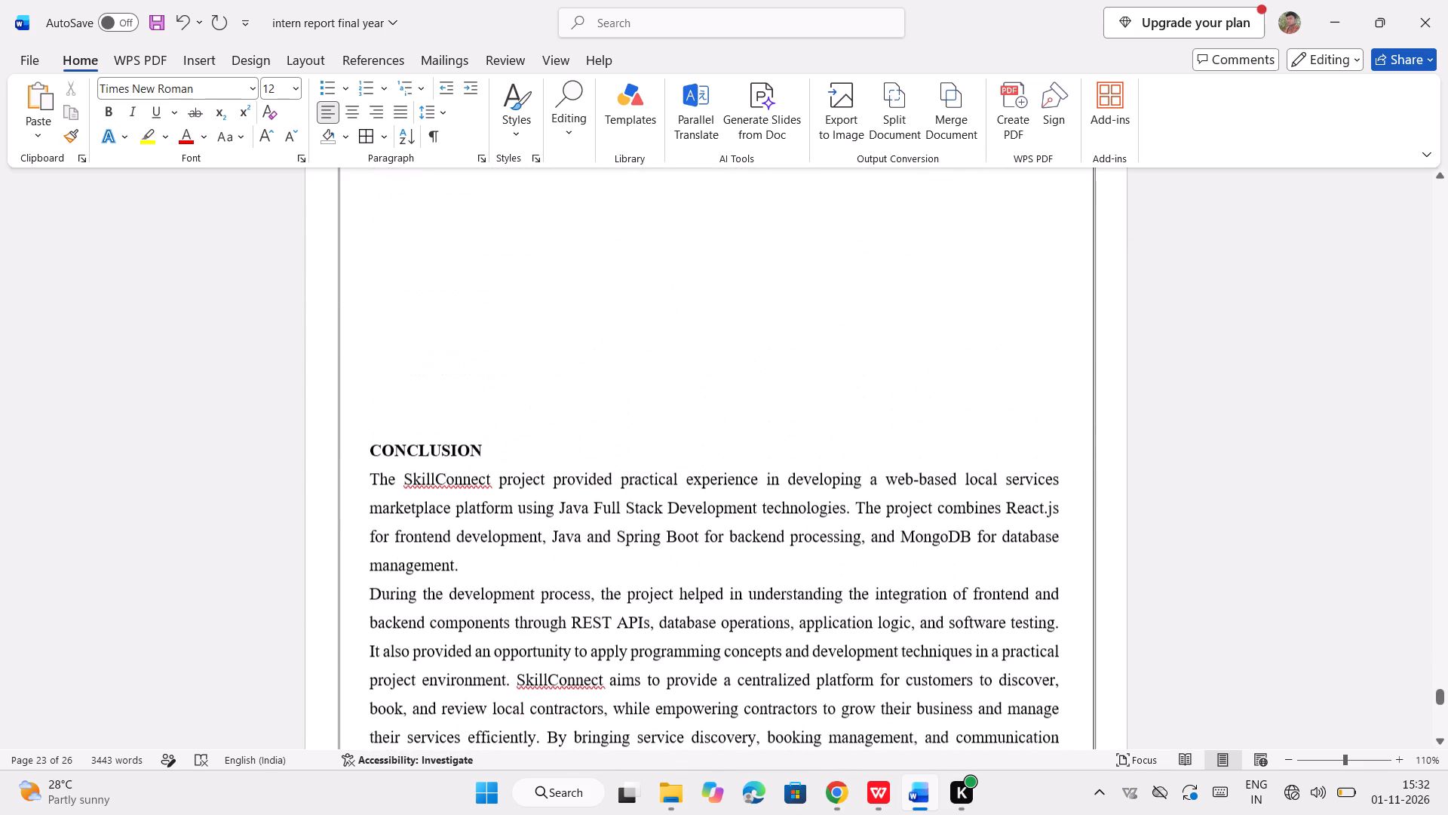
{"action": "scroll", "coordinate": [511, 459], "scroll_direction": "up", "scroll_amount": 1}
{"action": "left_click", "coordinate": [373, 624]}
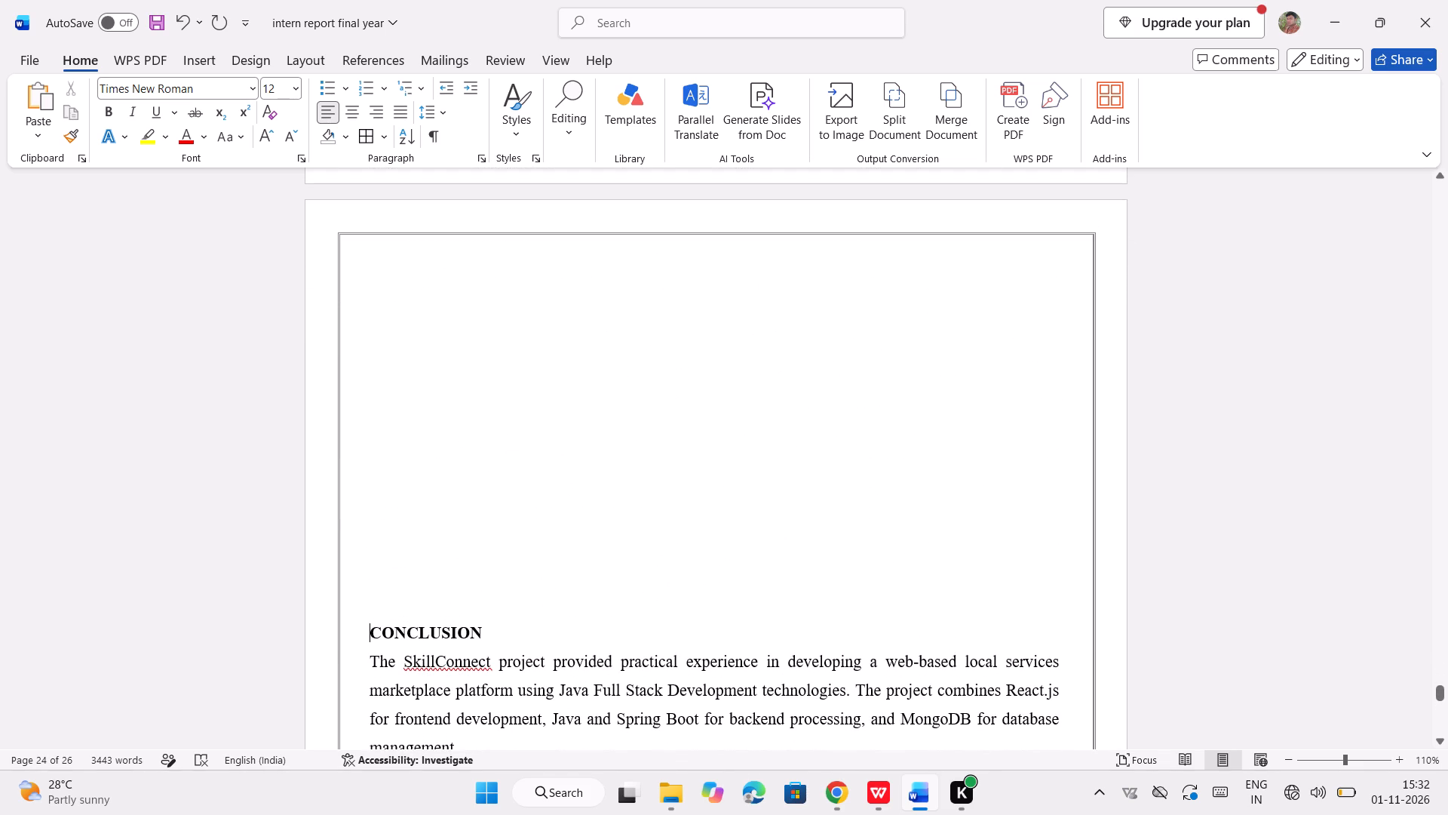
{"action": "key", "text": "BackSpace"}
{"action": "key", "text": "BackSpace"}
{"action": "key", "text": "BackSpace"}
{"action": "key", "text": "BackSpace"}
{"action": "key", "text": "BackSpace"}
{"action": "key", "text": "BackSpace"}
{"action": "key", "text": "BackSpace"}
{"action": "key", "text": "BackSpace"}
{"action": "key", "text": "BackSpace"}
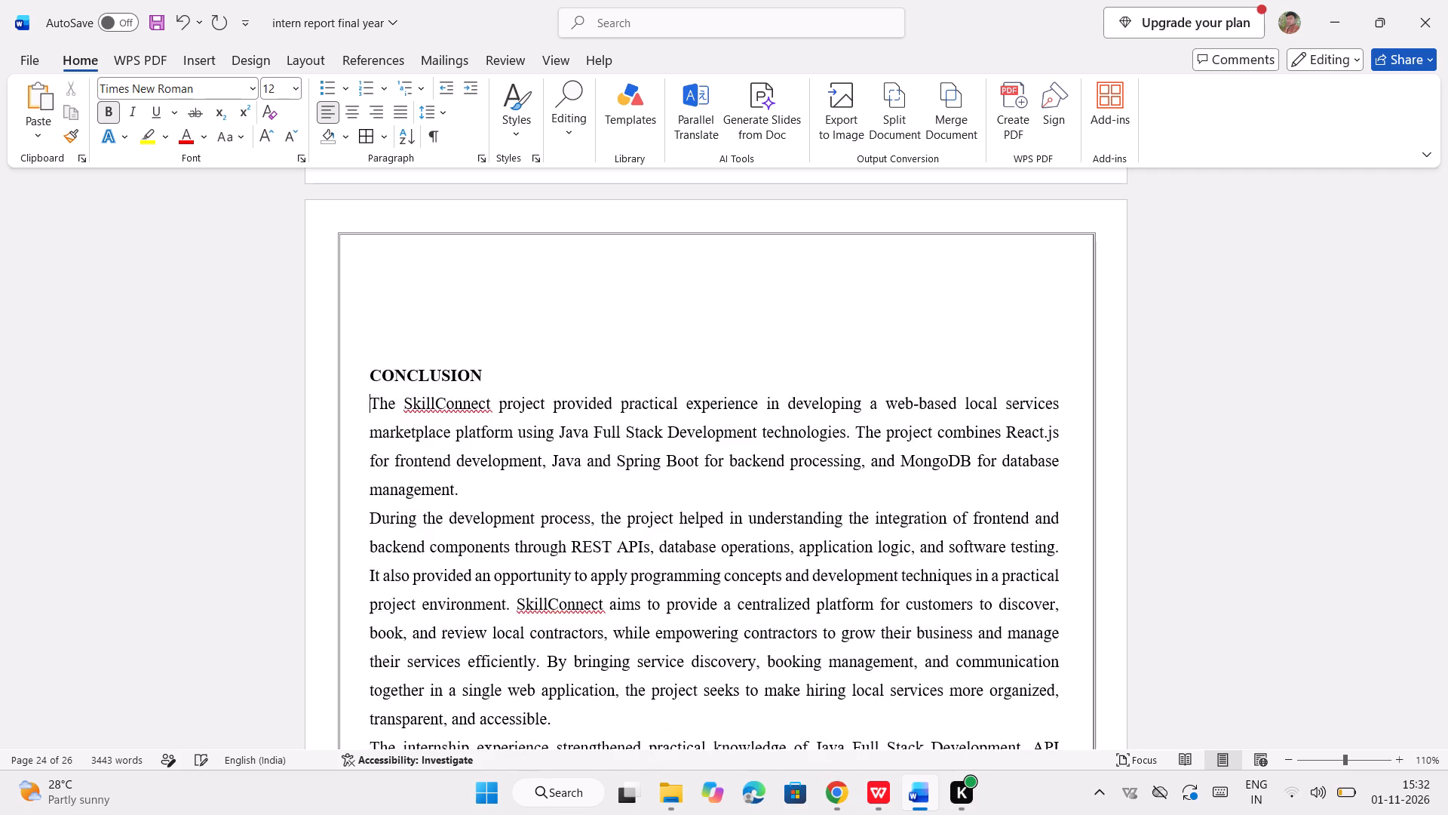
{"action": "key", "text": "BackSpace"}
{"action": "key", "text": "BackSpace"}
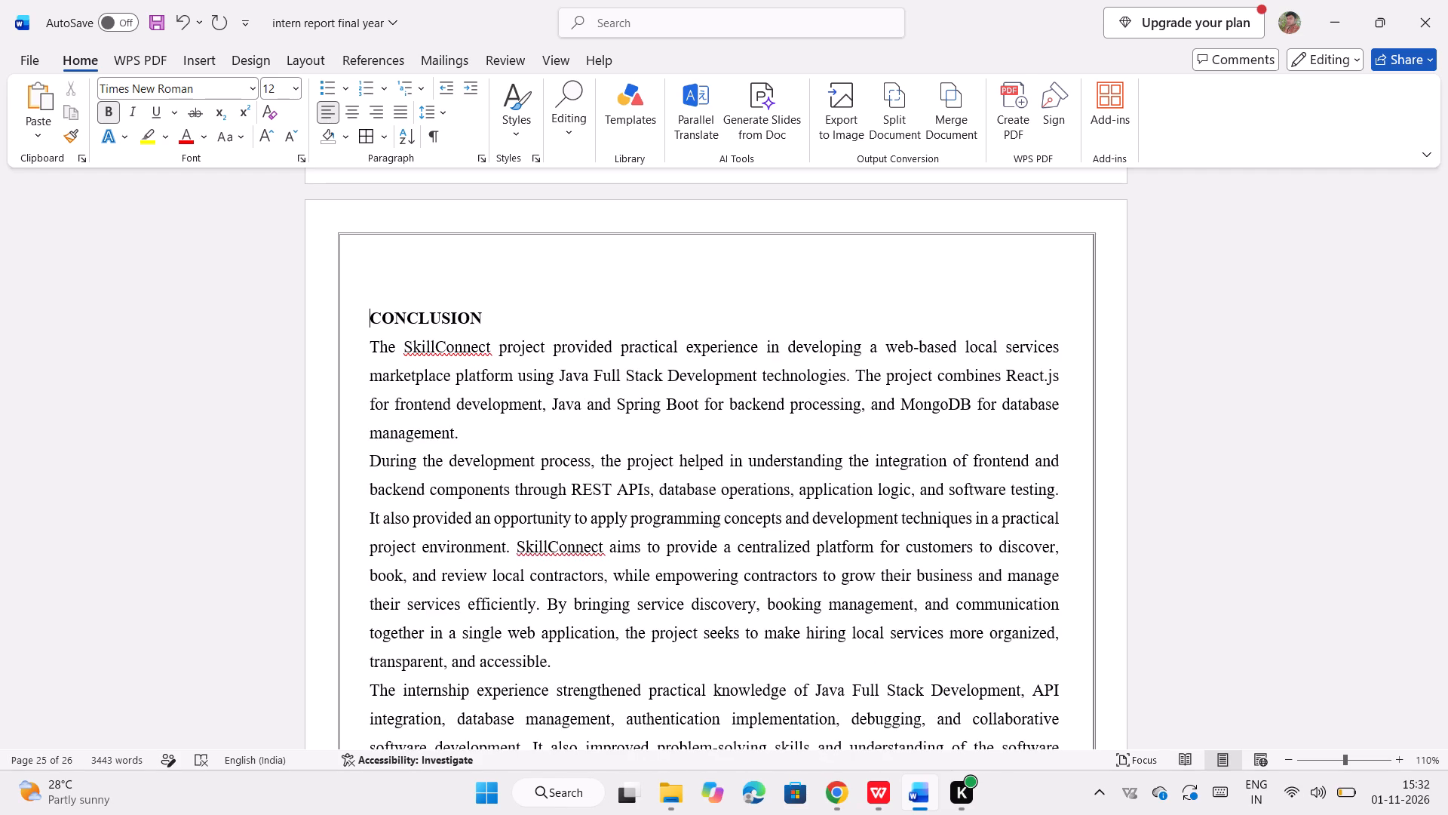
Indent the CONCLUSION heading by six tab spaces to bring it near the middle of the line.
{"action": "key", "text": "Tab"}
{"action": "key", "text": "Tab"}
{"action": "key", "text": "Tab"}
{"action": "key", "text": "Tab"}
{"action": "key", "text": "Tab"}
{"action": "key", "text": "Tab"}
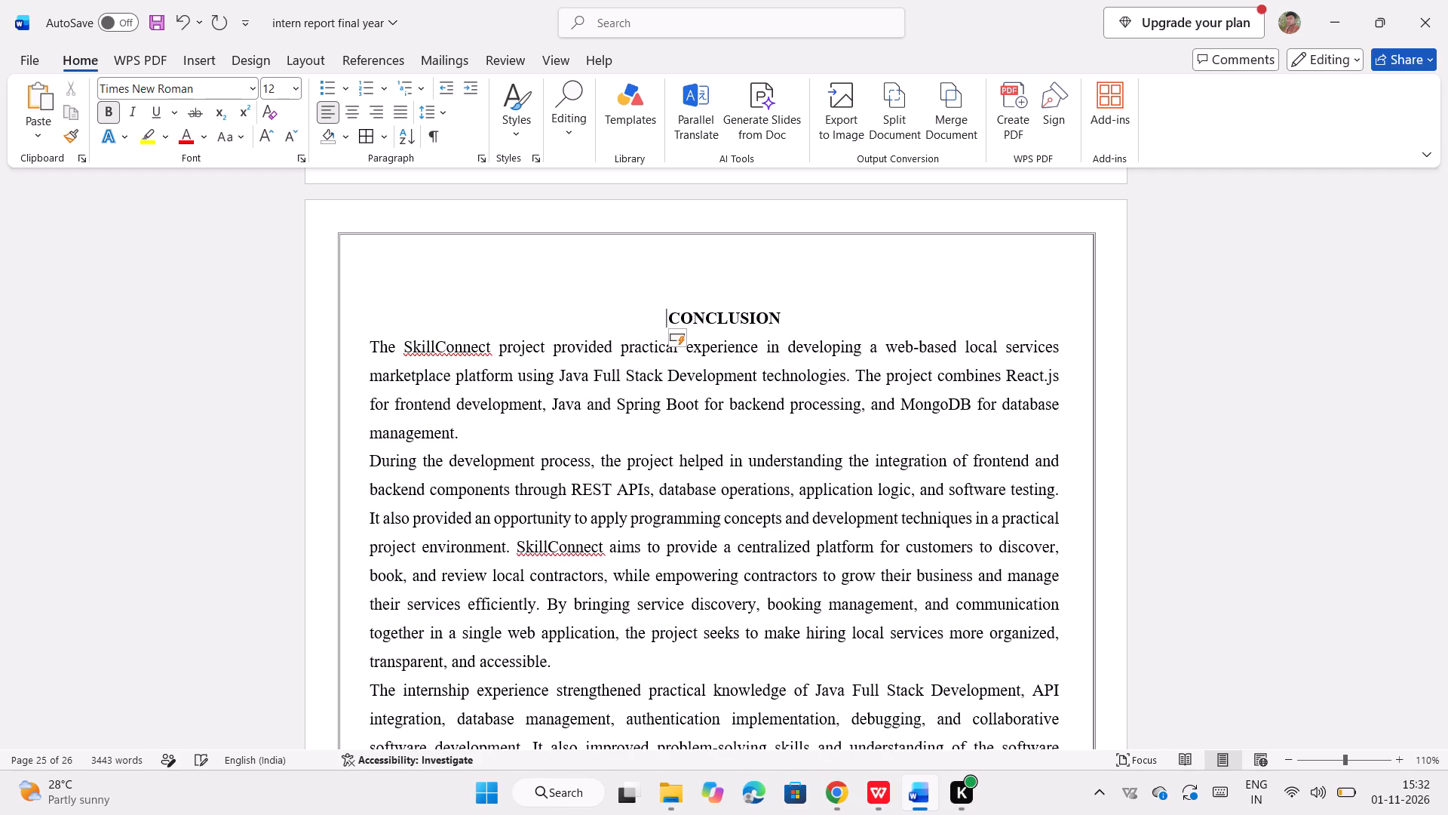
Review the layout of the appendix pages and the preceding sections back to 2.3 Software Requirements.
{"action": "scroll", "coordinate": [373, 624], "scroll_direction": "up", "scroll_amount": 3}
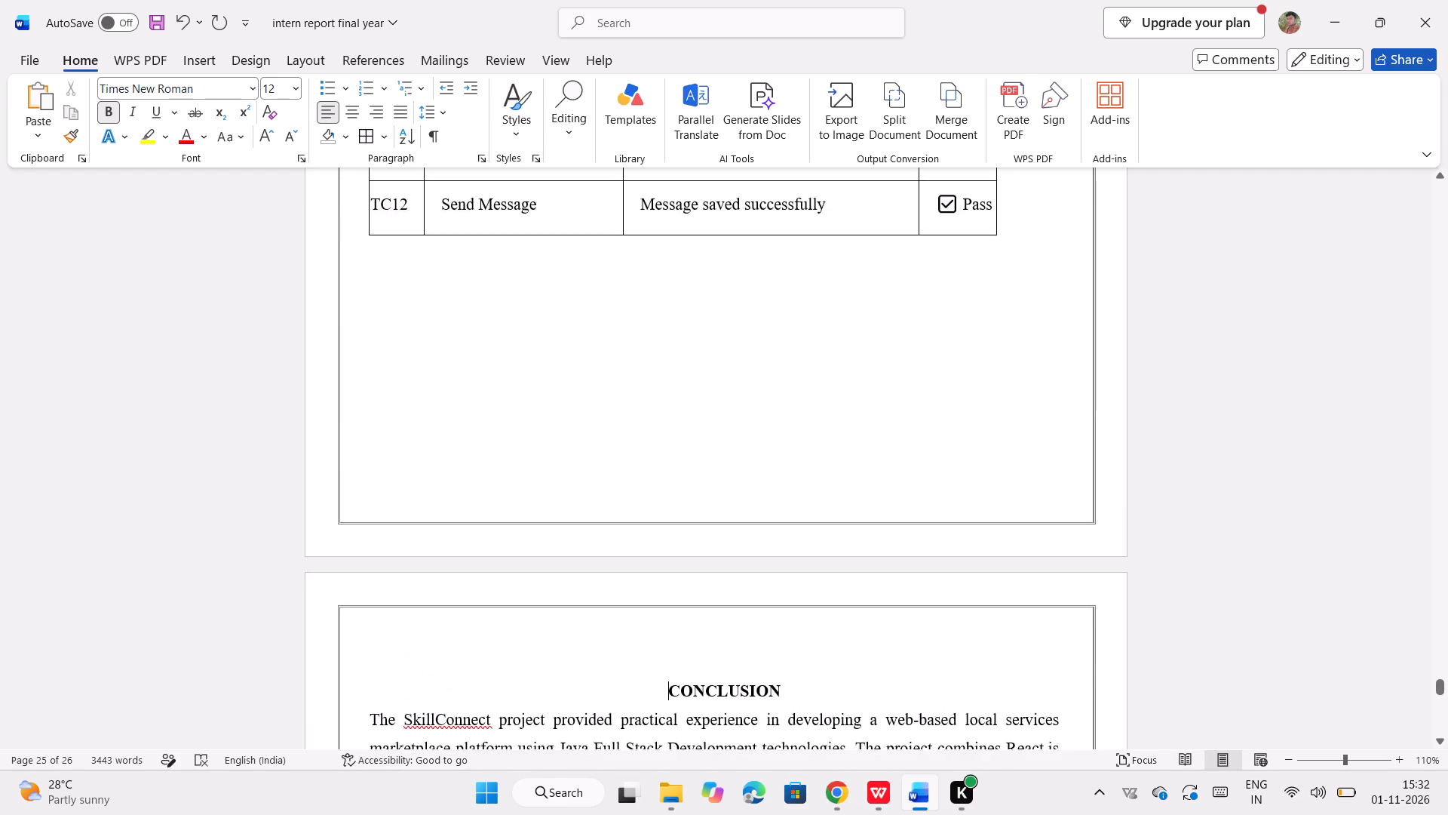
{"action": "scroll", "coordinate": [373, 624], "scroll_direction": "up", "scroll_amount": 3}
{"action": "scroll", "coordinate": [373, 624], "scroll_direction": "down", "scroll_amount": 2}
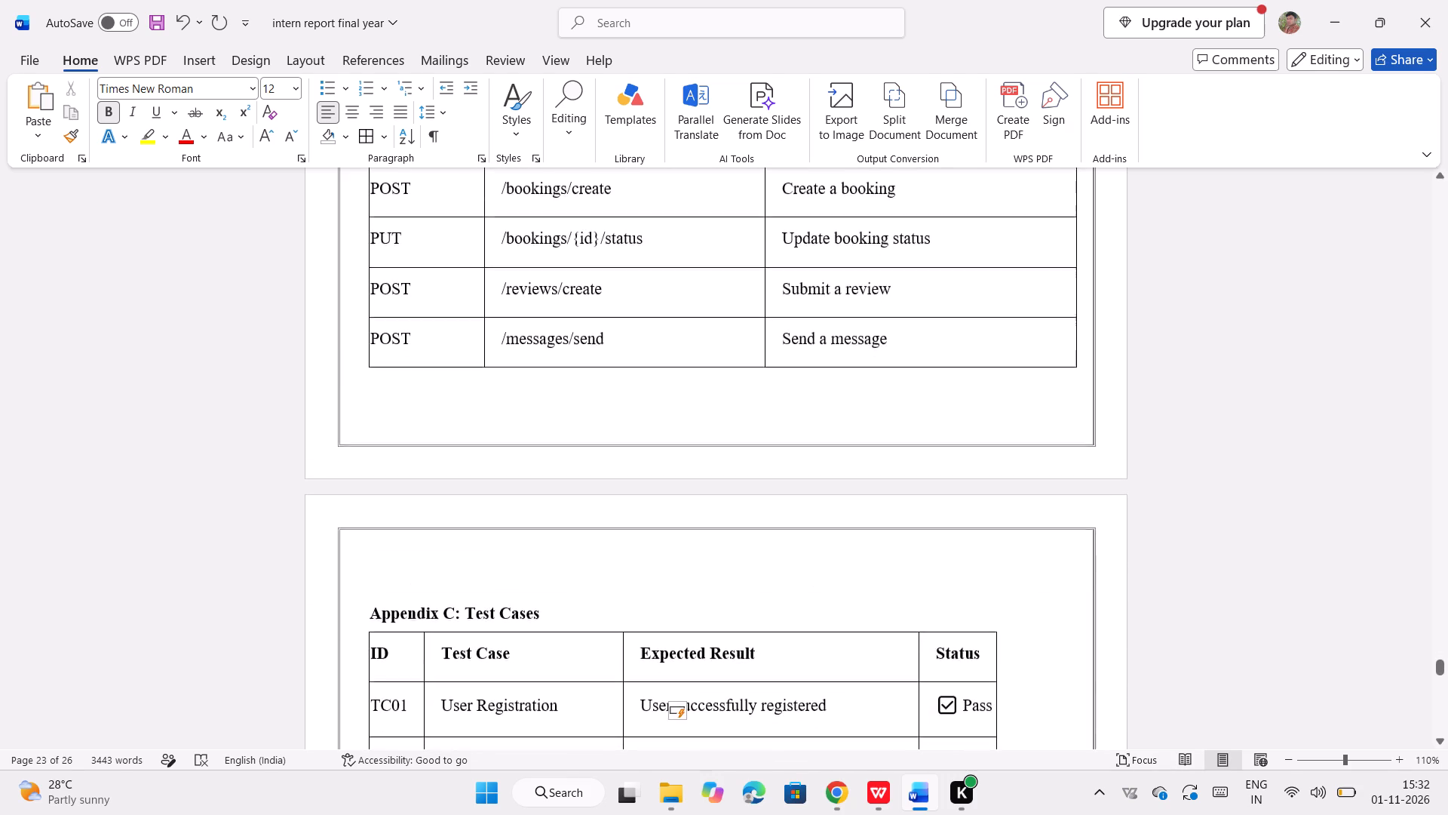
{"action": "scroll", "coordinate": [373, 624], "scroll_direction": "down", "scroll_amount": 1}
{"action": "scroll", "coordinate": [367, 546], "scroll_direction": "up", "scroll_amount": 4}
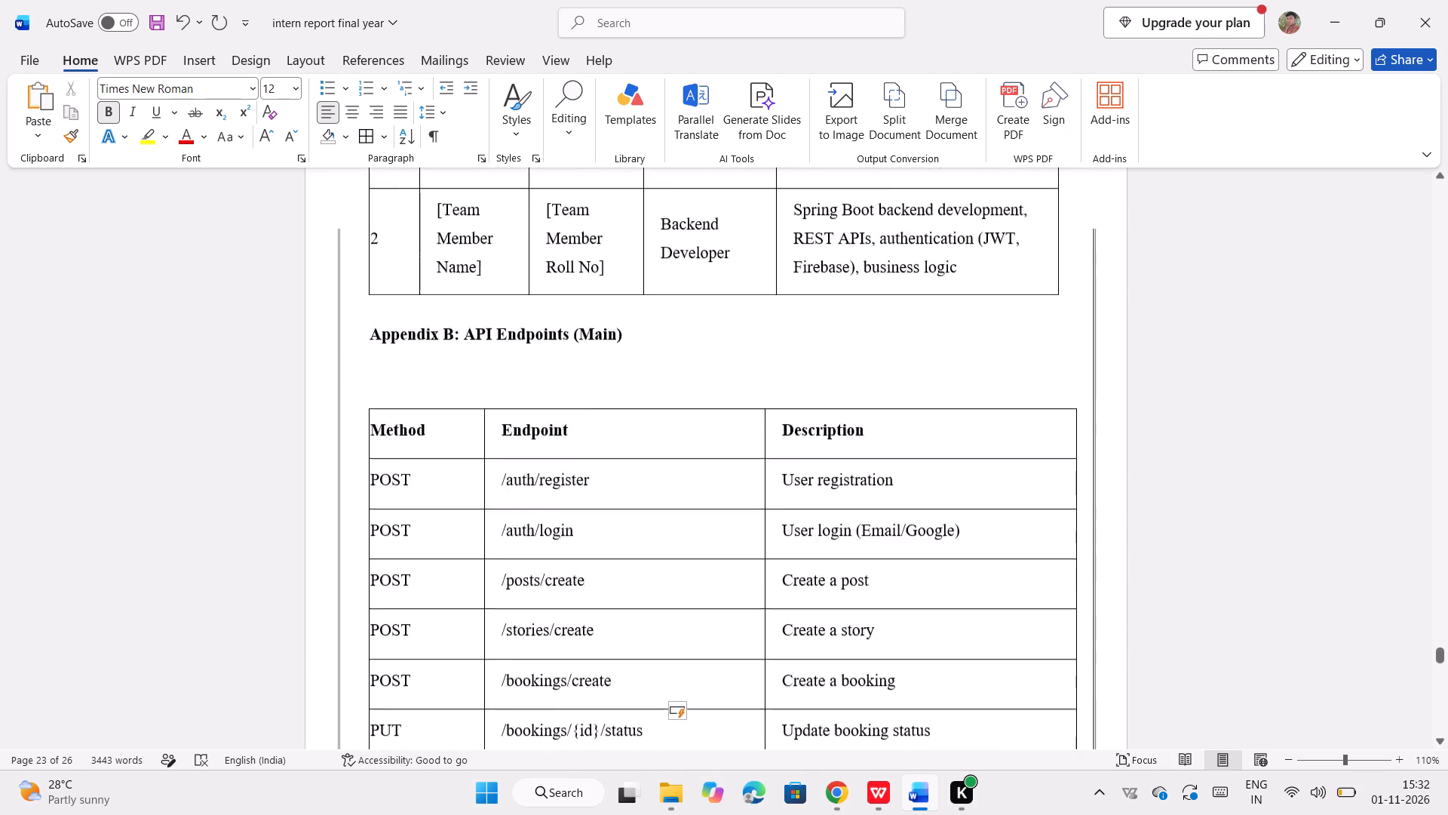
{"action": "scroll", "coordinate": [367, 546], "scroll_direction": "up", "scroll_amount": 1}
{"action": "scroll", "coordinate": [367, 546], "scroll_direction": "down", "scroll_amount": 1}
{"action": "scroll", "coordinate": [367, 546], "scroll_direction": "up", "scroll_amount": 1}
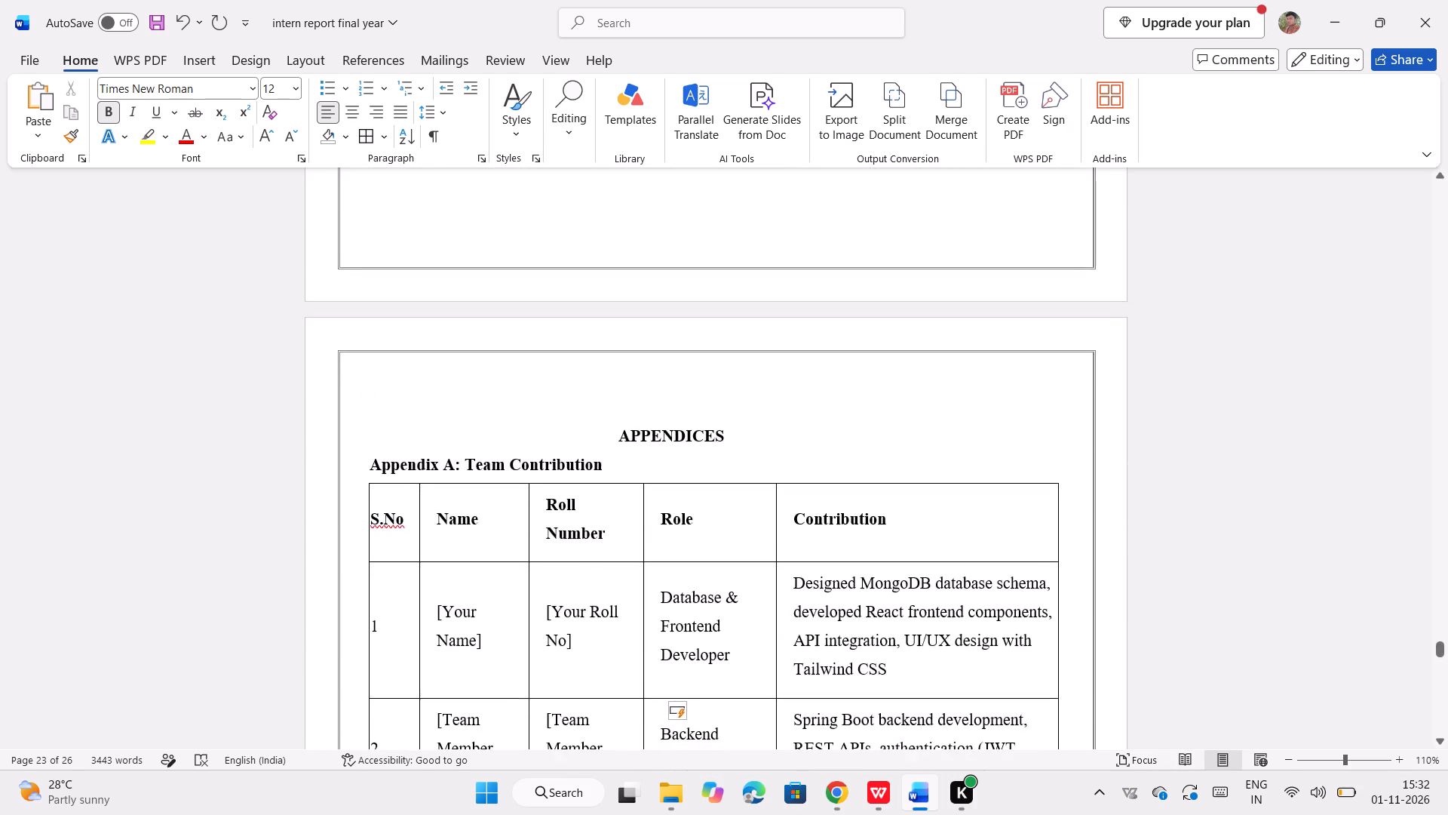
{"action": "scroll", "coordinate": [367, 546], "scroll_direction": "up", "scroll_amount": 4}
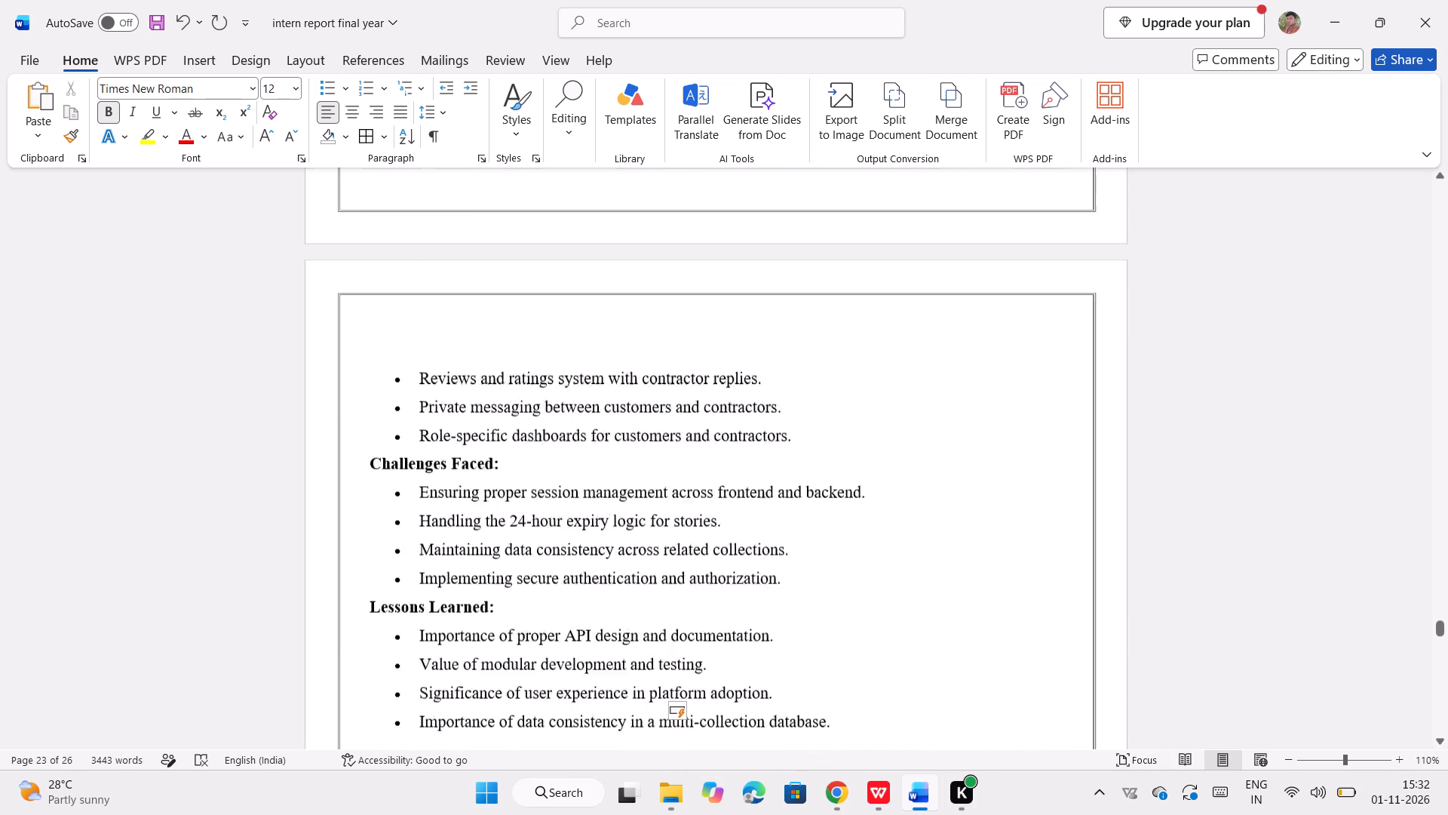
{"action": "scroll", "coordinate": [367, 546], "scroll_direction": "up", "scroll_amount": 5}
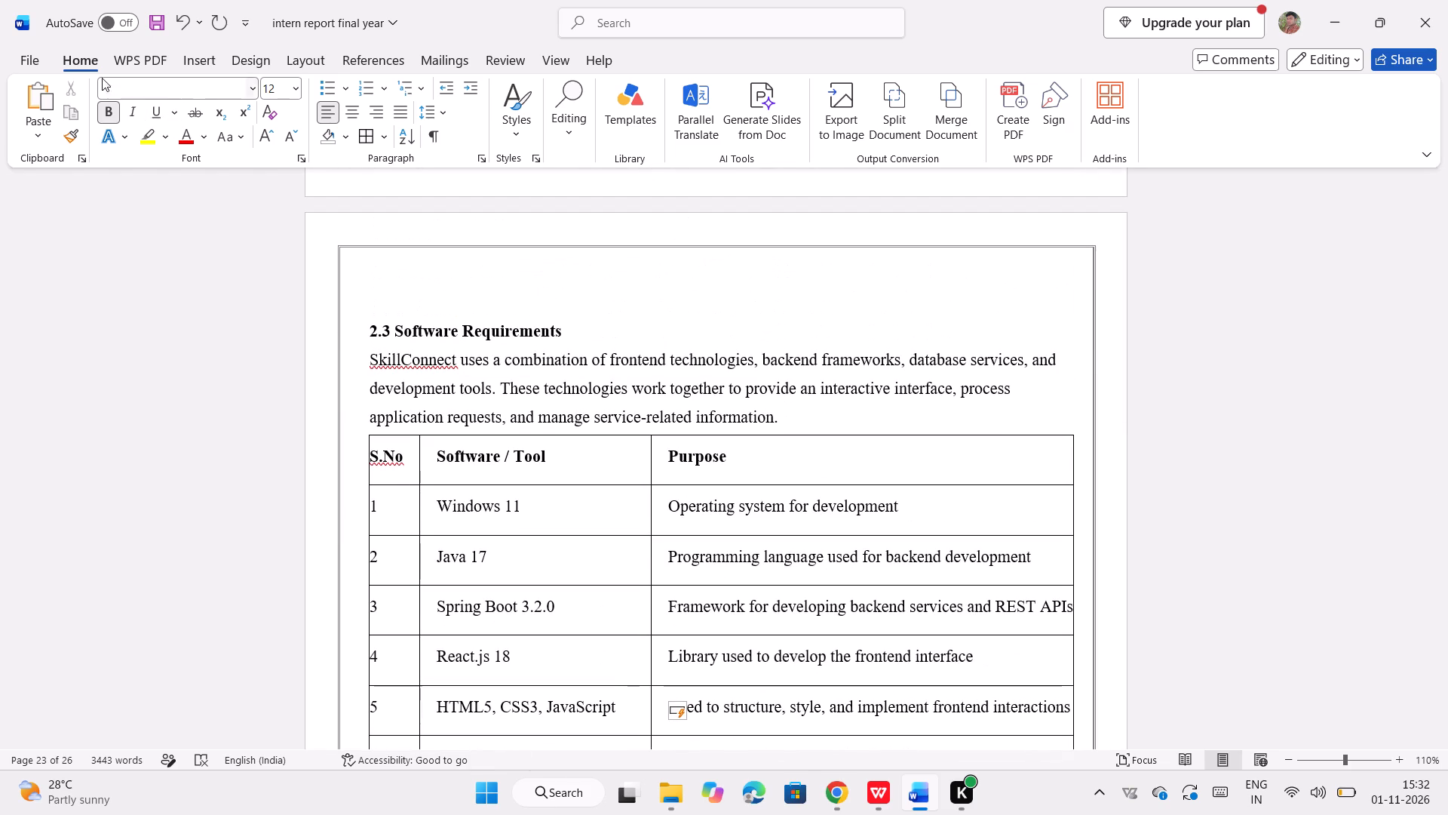
Save the intern report document.
{"action": "left_click", "coordinate": [30, 61]}
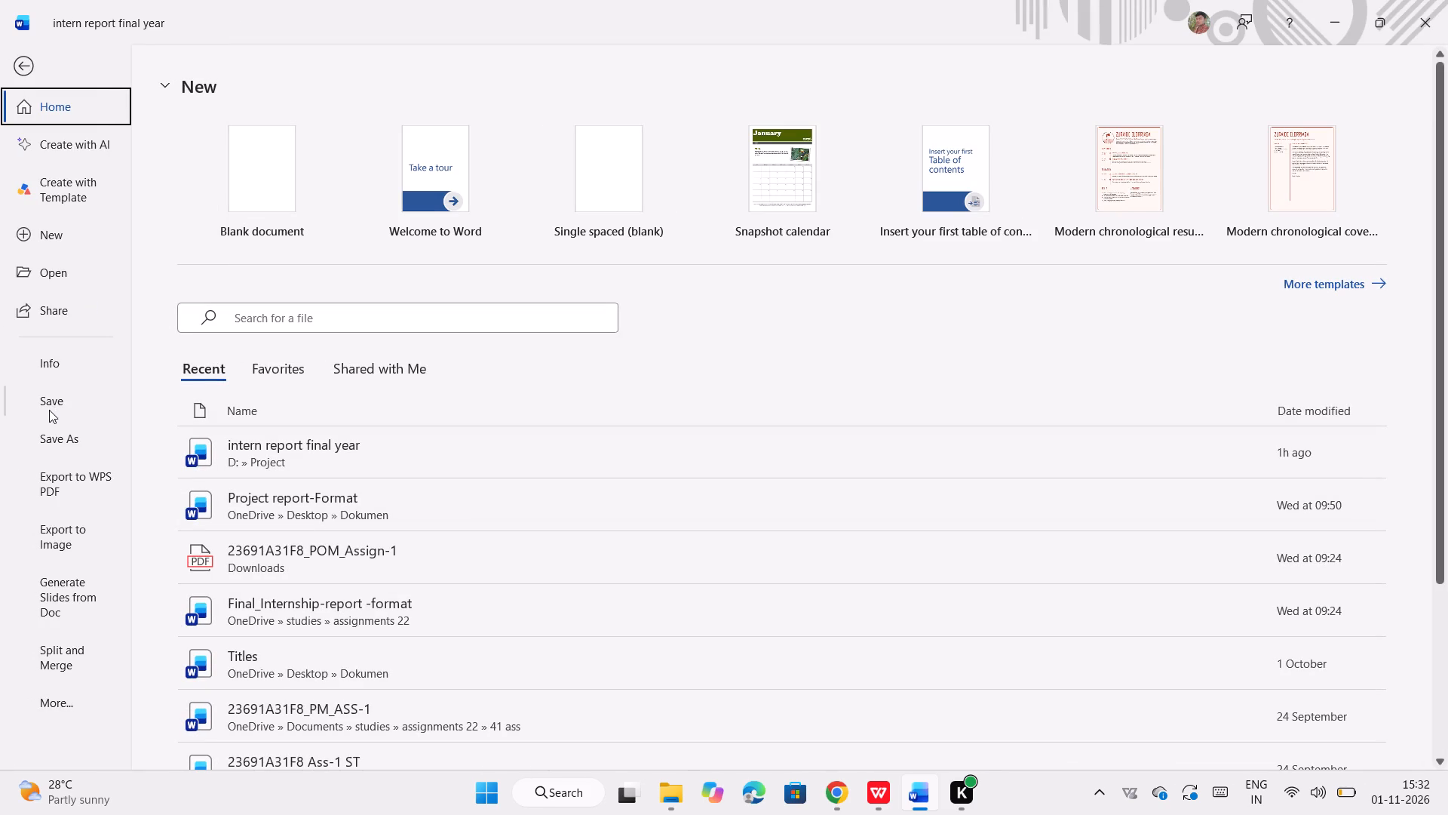
{"action": "left_click", "coordinate": [61, 402]}
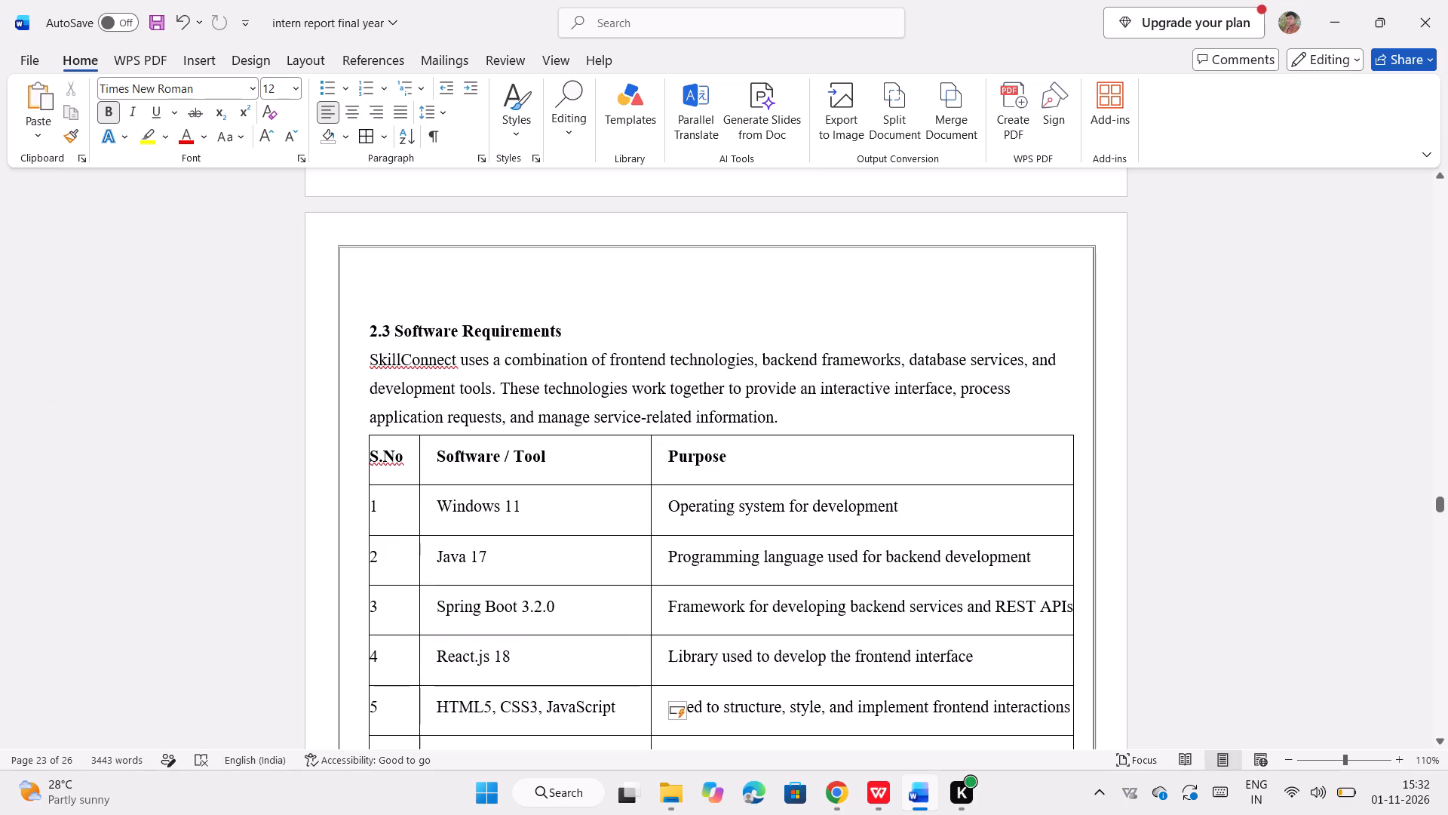
Start saving a copy of the report in the Project folder on New Volume (D:).
{"action": "left_click", "coordinate": [28, 58]}
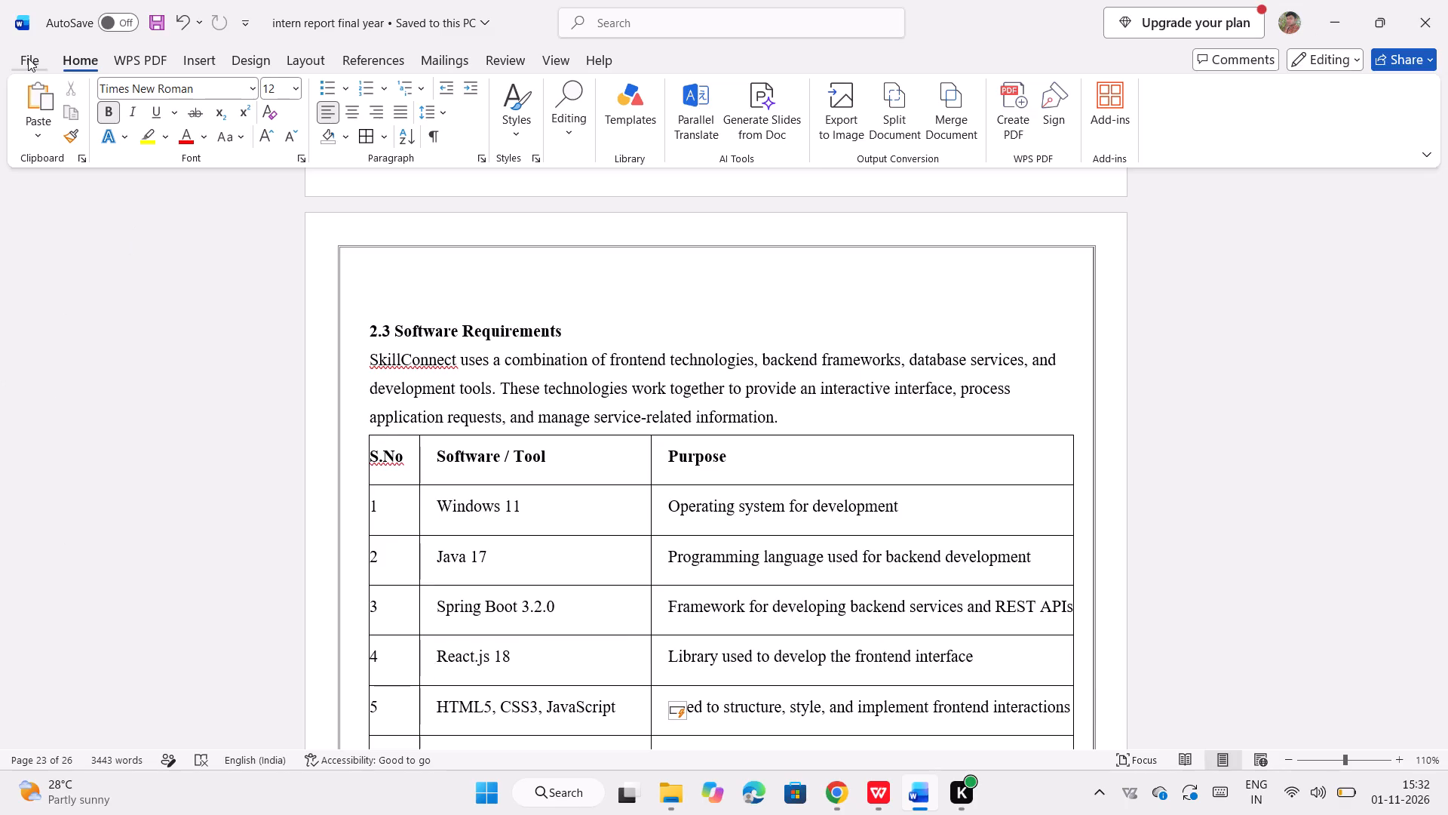
{"action": "left_click", "coordinate": [82, 433]}
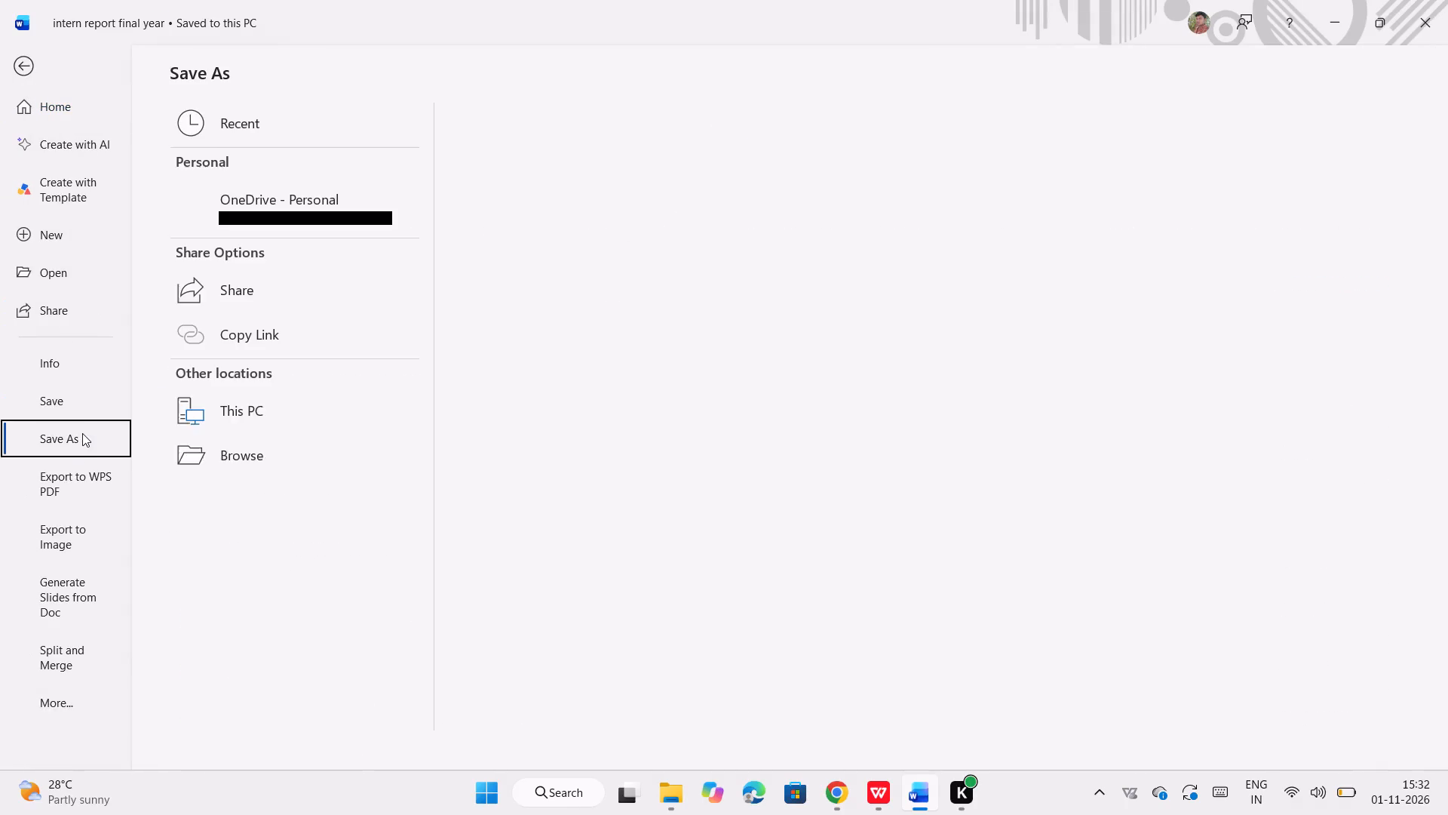
{"action": "double_click", "coordinate": [206, 411]}
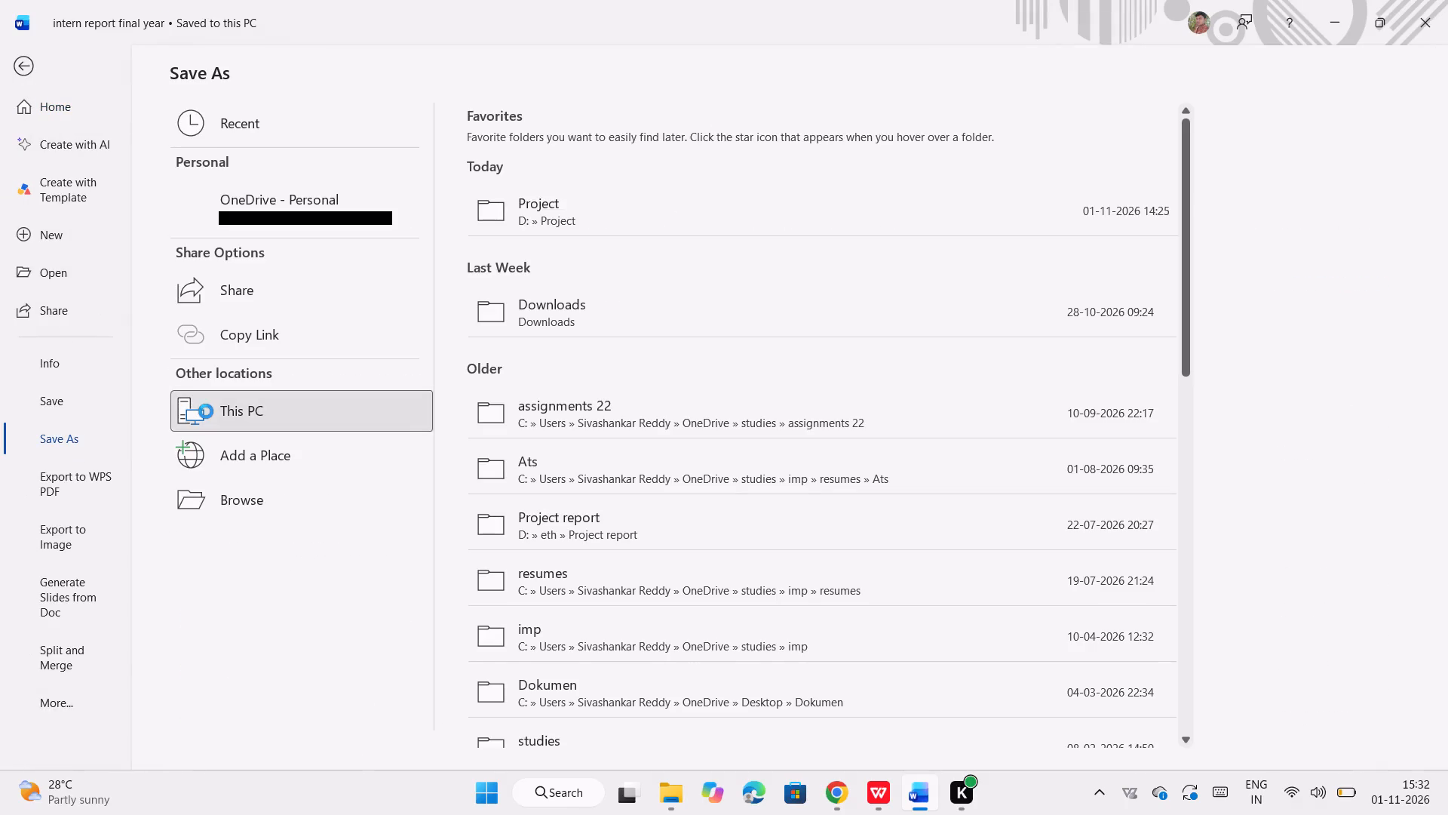
{"action": "scroll", "coordinate": [87, 243], "scroll_direction": "down", "scroll_amount": 3}
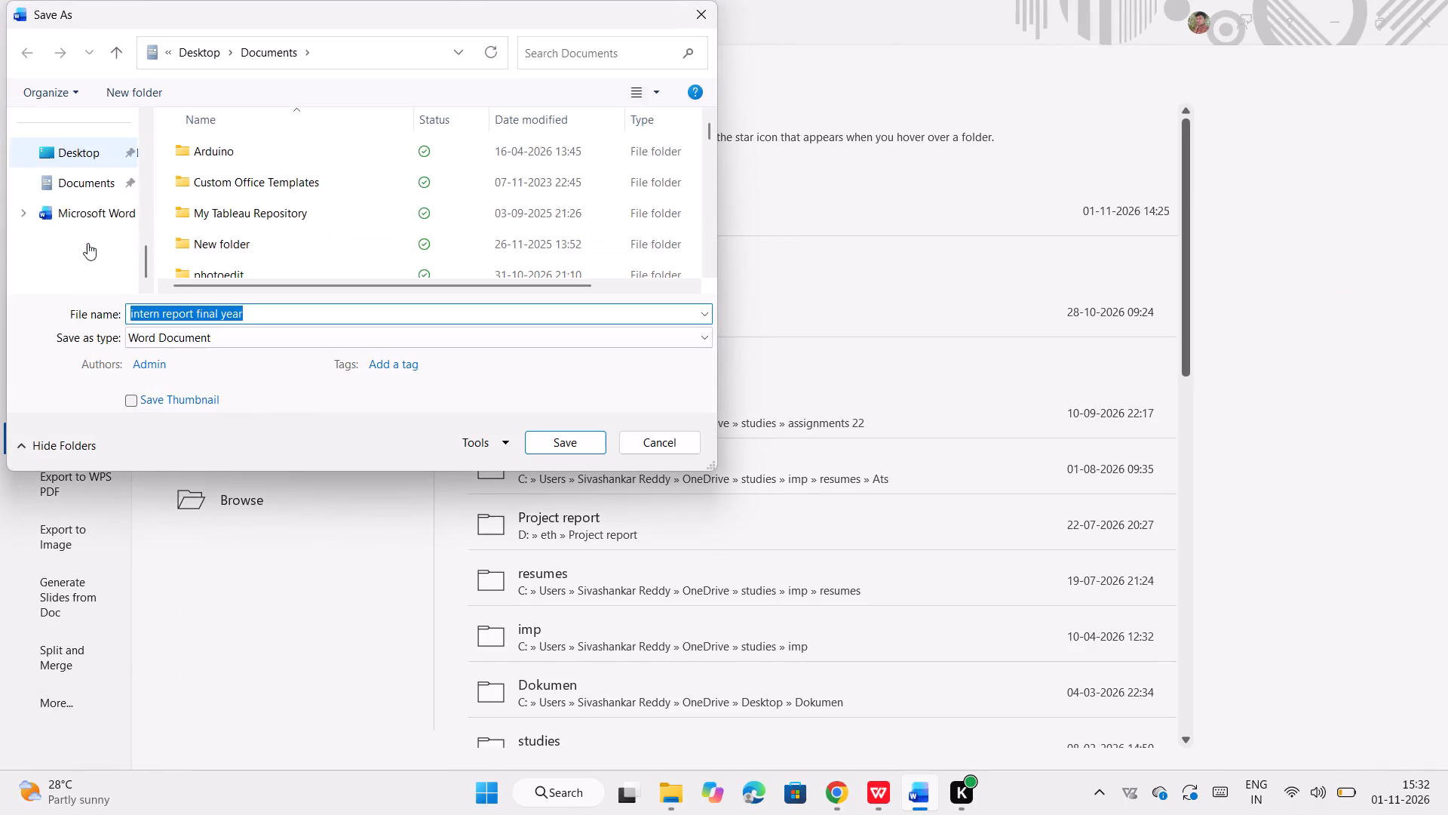
{"action": "scroll", "coordinate": [79, 157], "scroll_direction": "up", "scroll_amount": 1}
{"action": "scroll", "coordinate": [79, 157], "scroll_direction": "down", "scroll_amount": 1}
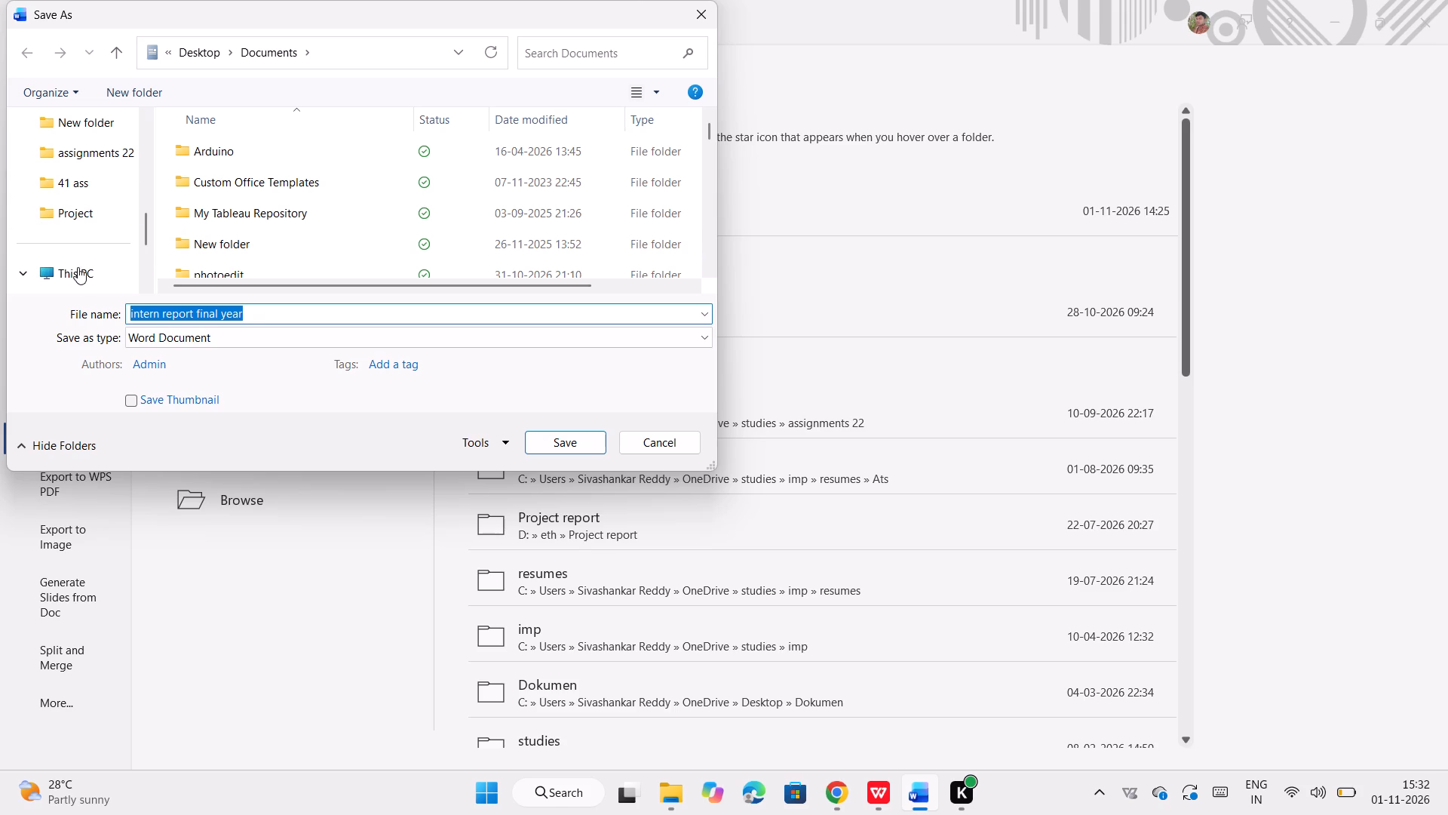
{"action": "double_click", "coordinate": [77, 267]}
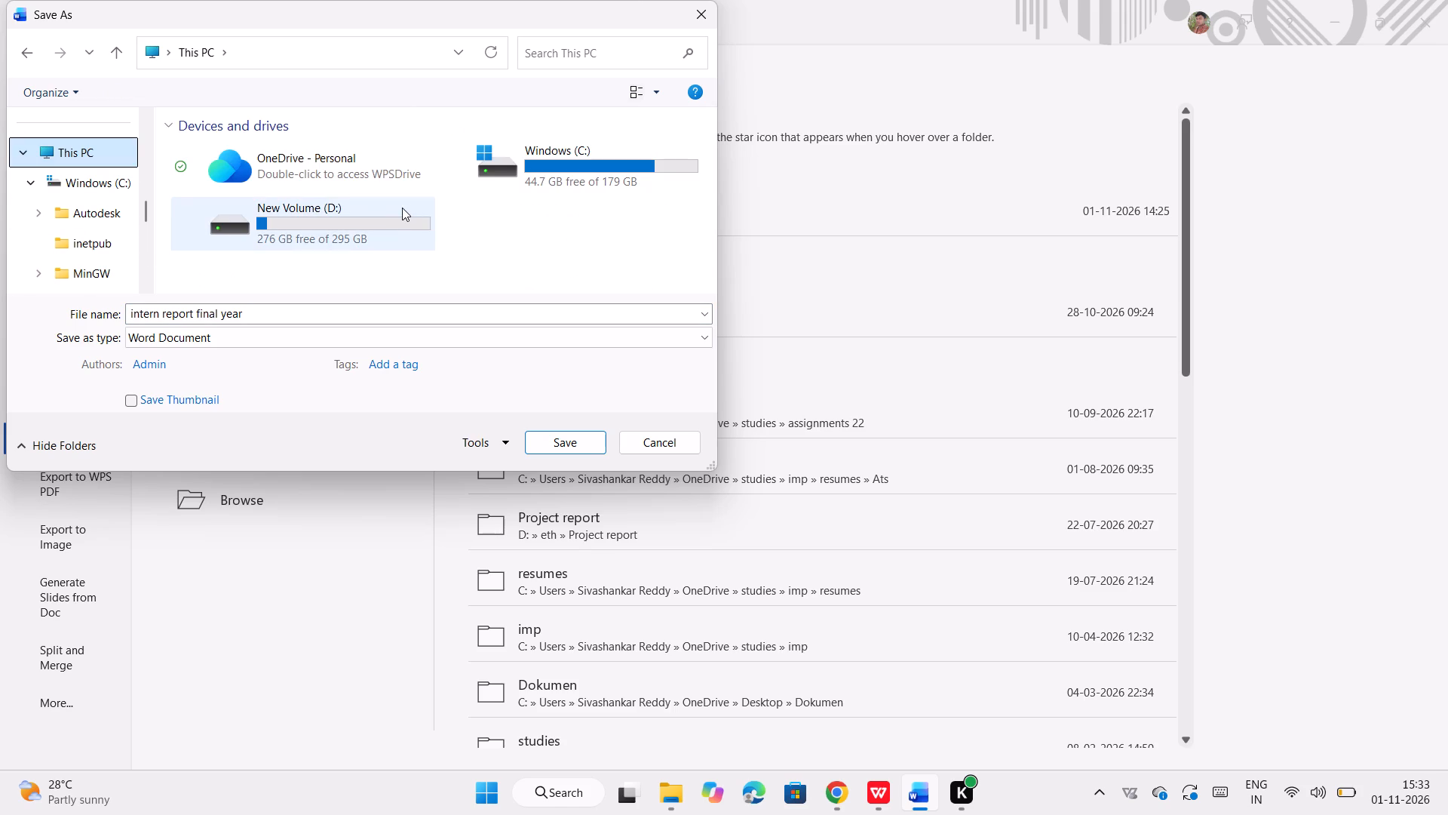
{"action": "double_click", "coordinate": [402, 208]}
{"action": "double_click", "coordinate": [551, 187]}
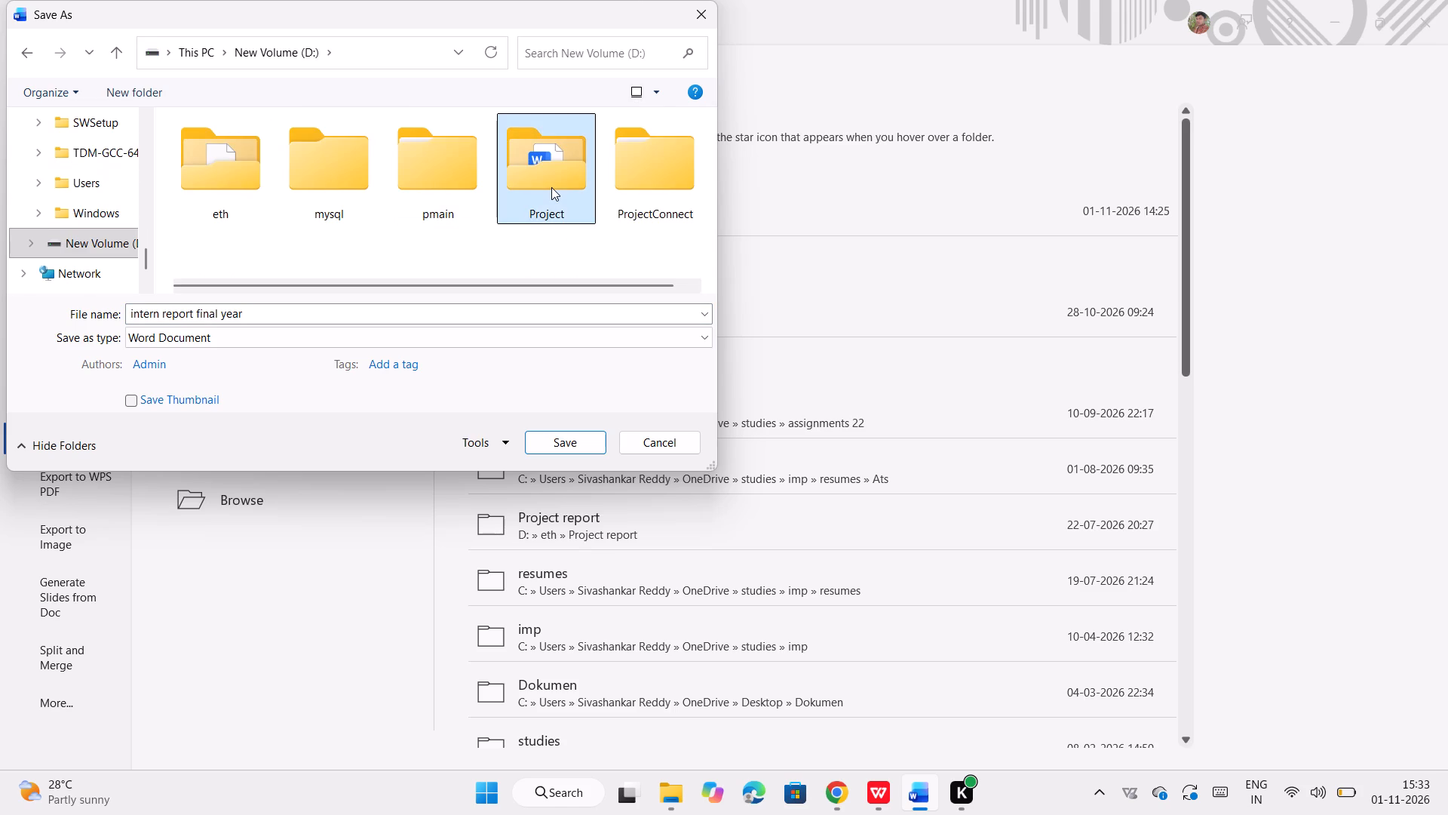
Set the copy's file type to PDF and name it "not yet finished report".
{"action": "left_click", "coordinate": [307, 328]}
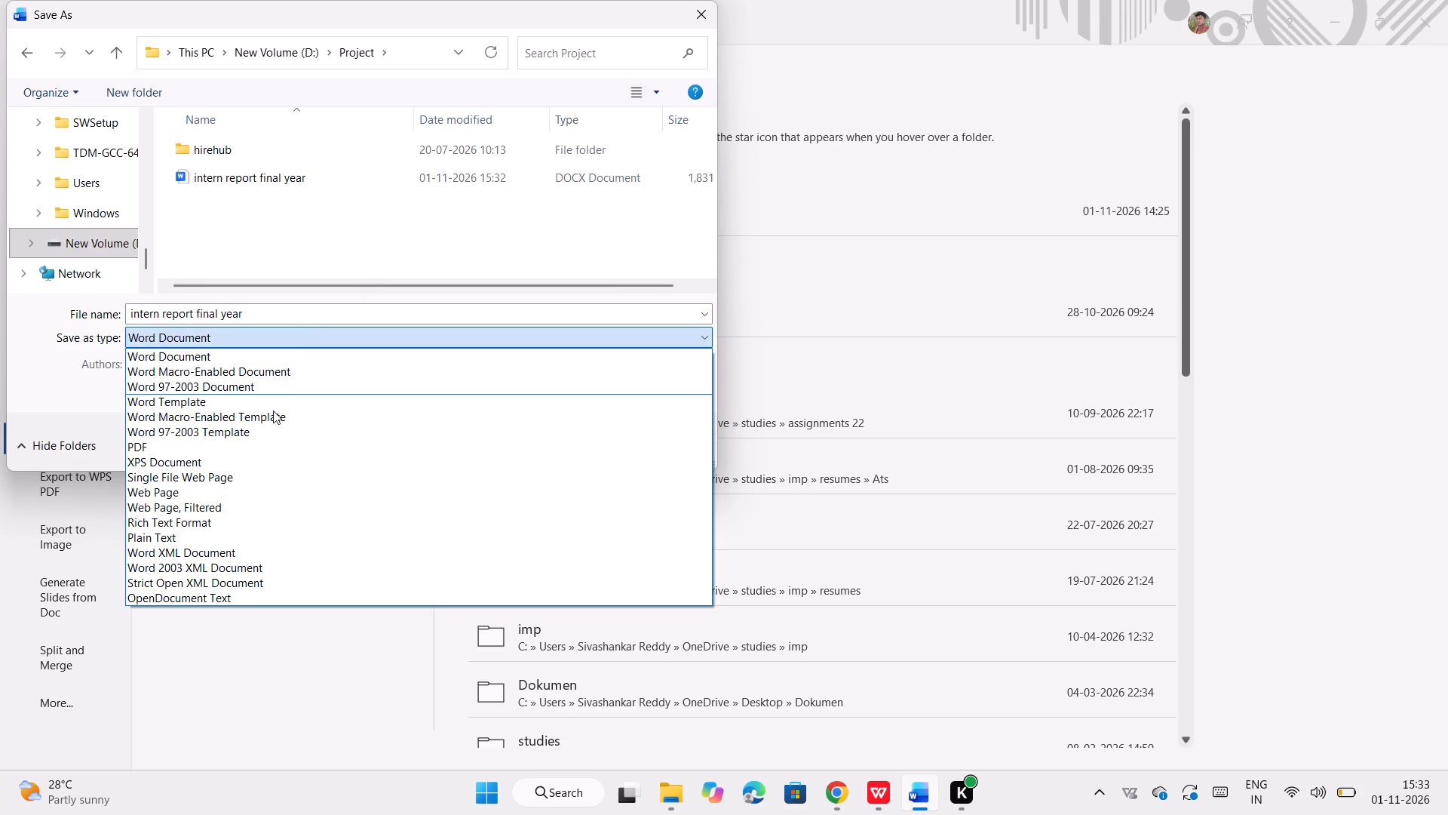
{"action": "left_click", "coordinate": [255, 440]}
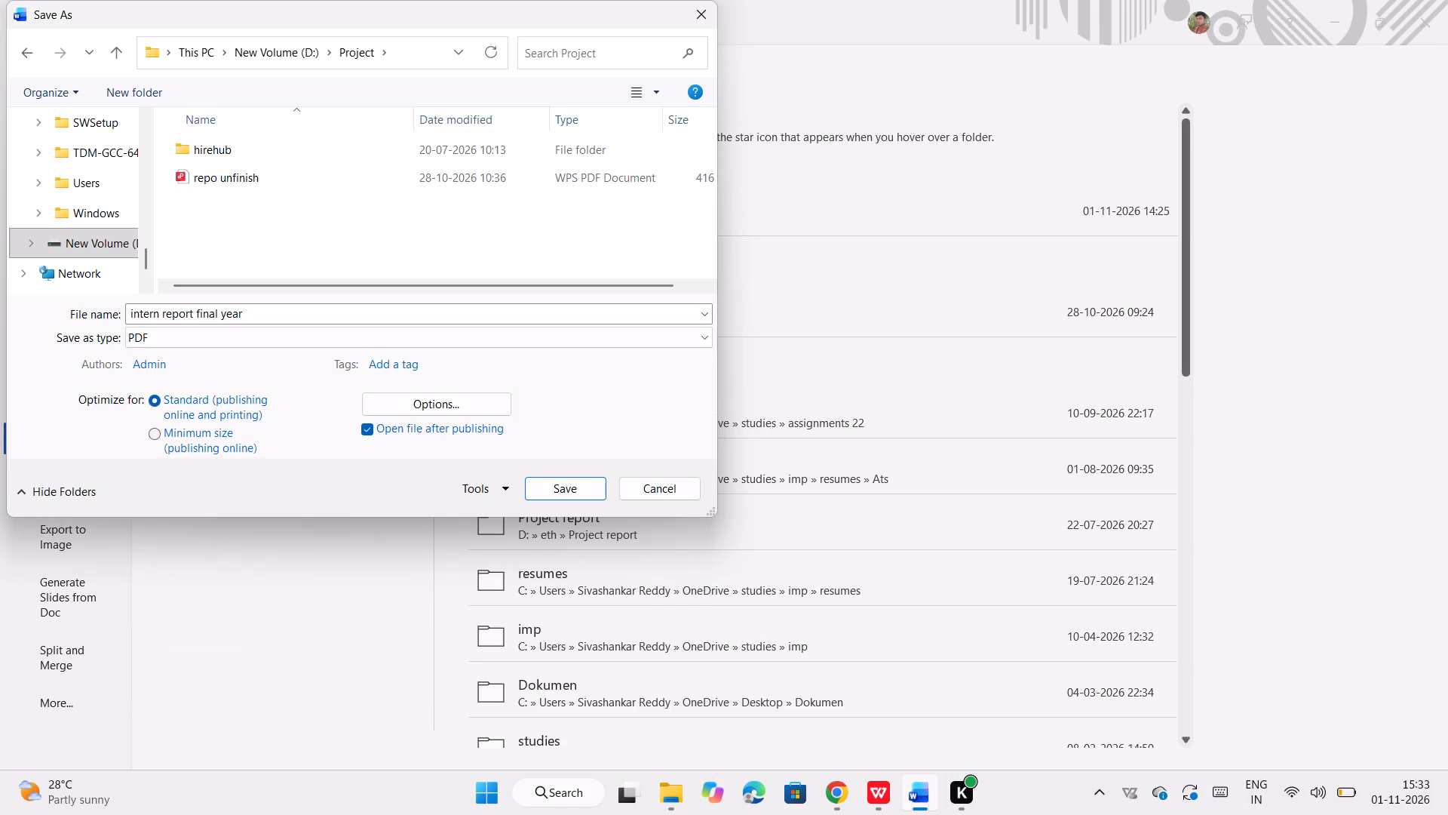
{"action": "left_click", "coordinate": [268, 321]}
{"action": "key", "text": "BackSpace"}
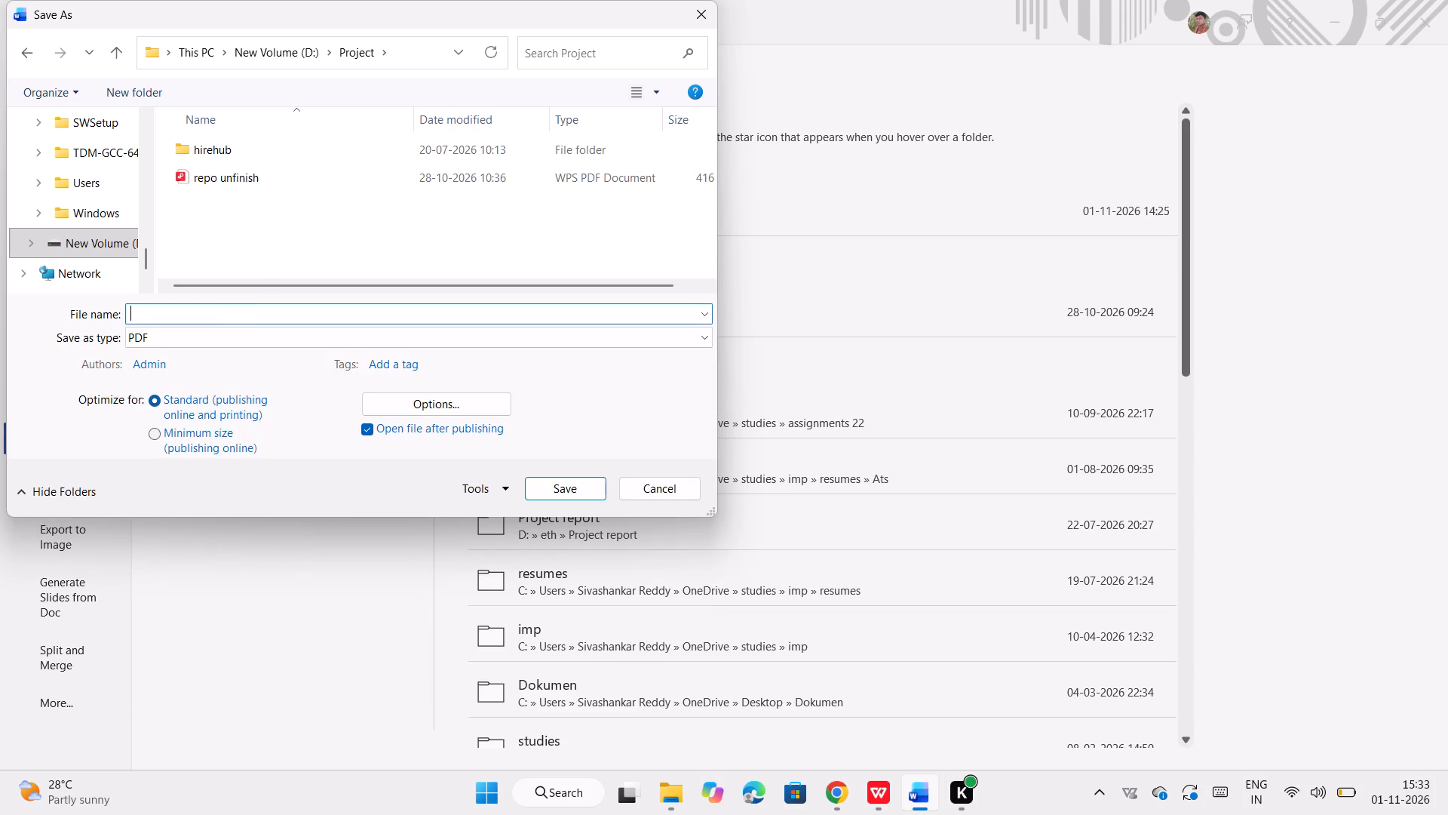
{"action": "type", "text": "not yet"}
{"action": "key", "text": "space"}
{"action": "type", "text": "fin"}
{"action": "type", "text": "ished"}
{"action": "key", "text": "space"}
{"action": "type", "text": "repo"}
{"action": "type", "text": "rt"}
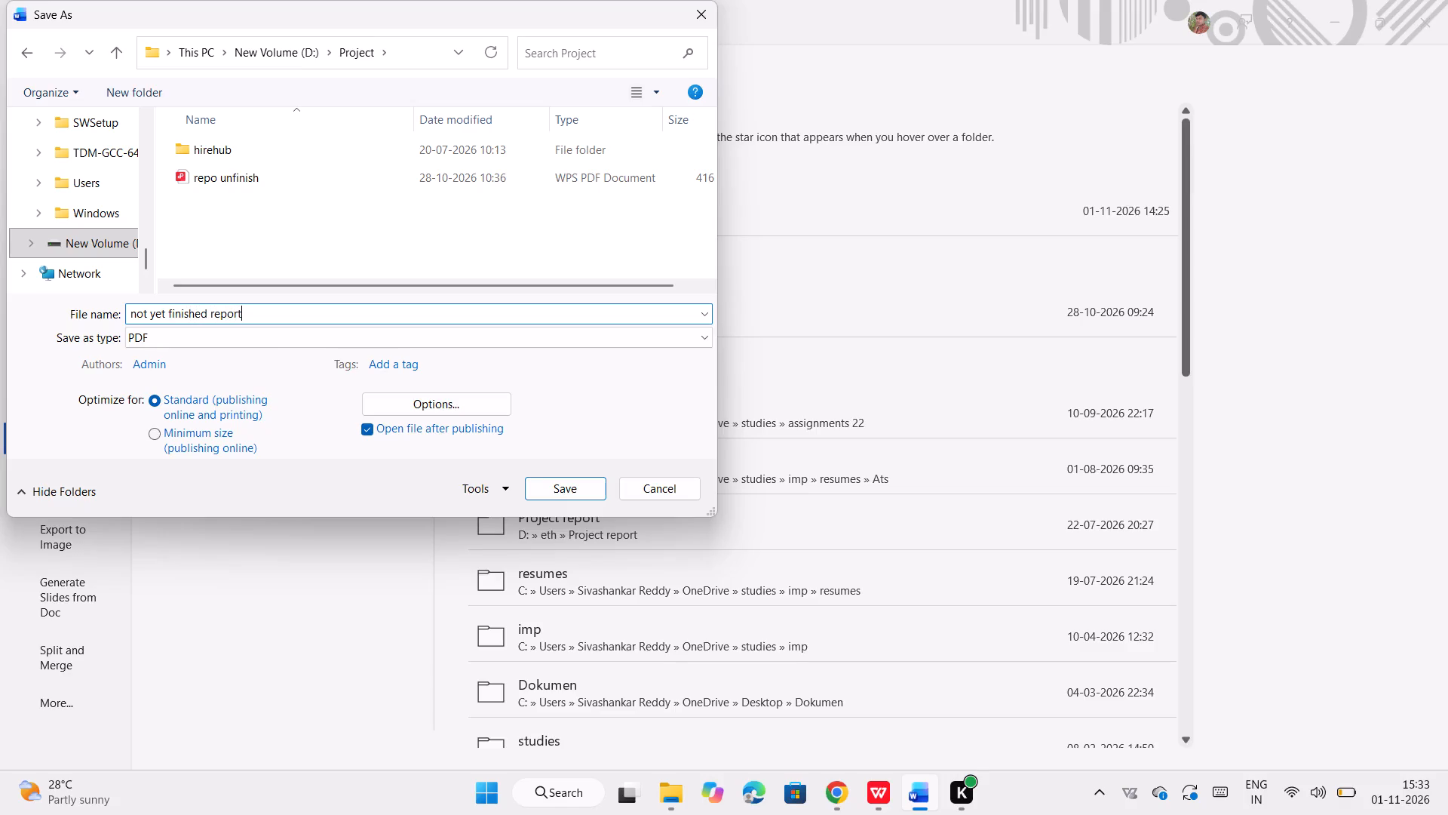
Save the PDF copy of the report in the Project folder.
{"action": "left_click", "coordinate": [576, 486]}
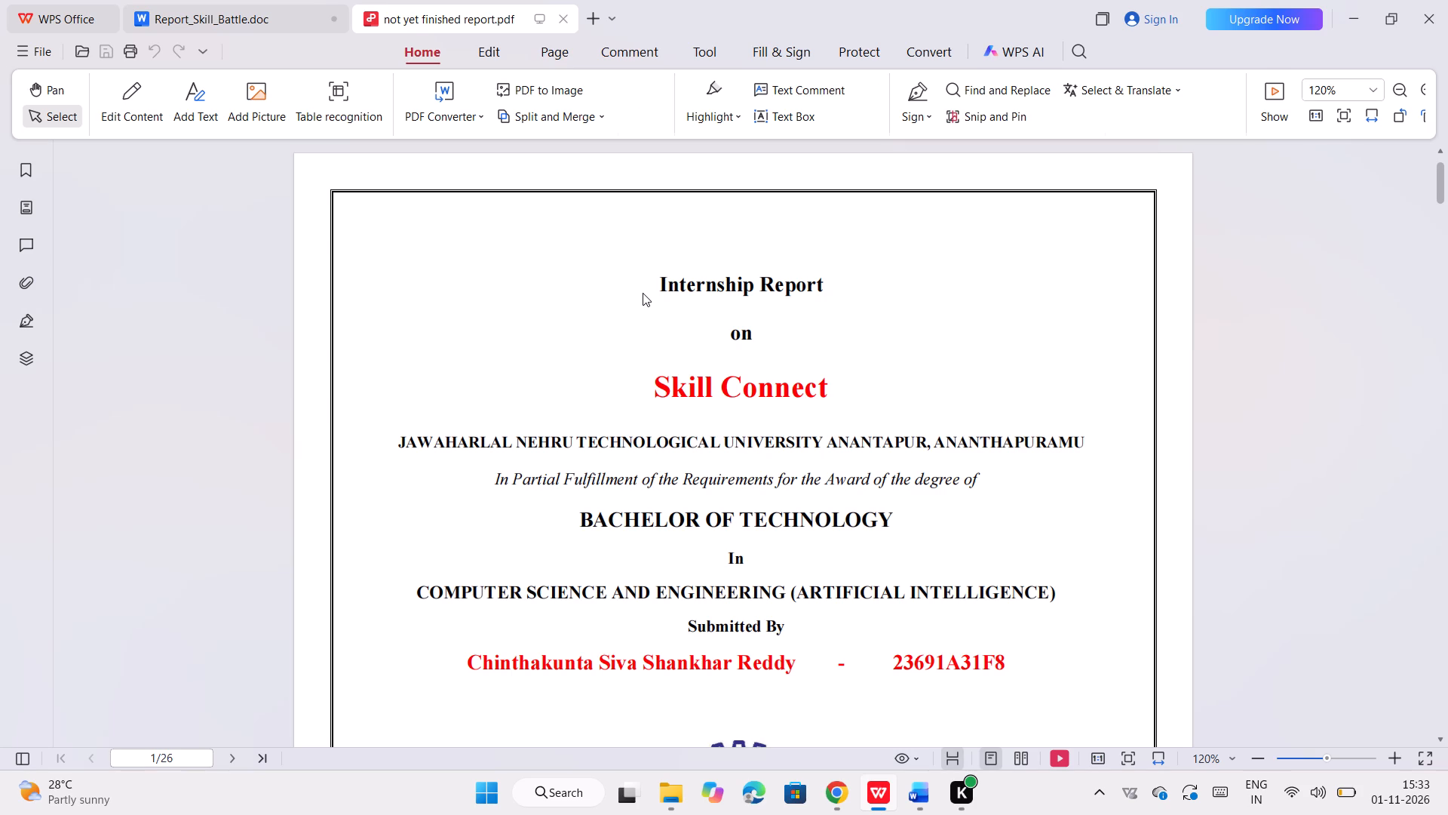
Look over the opening pages of the exported report PDF, and close it.
{"action": "scroll", "coordinate": [643, 293], "scroll_direction": "down", "scroll_amount": 1}
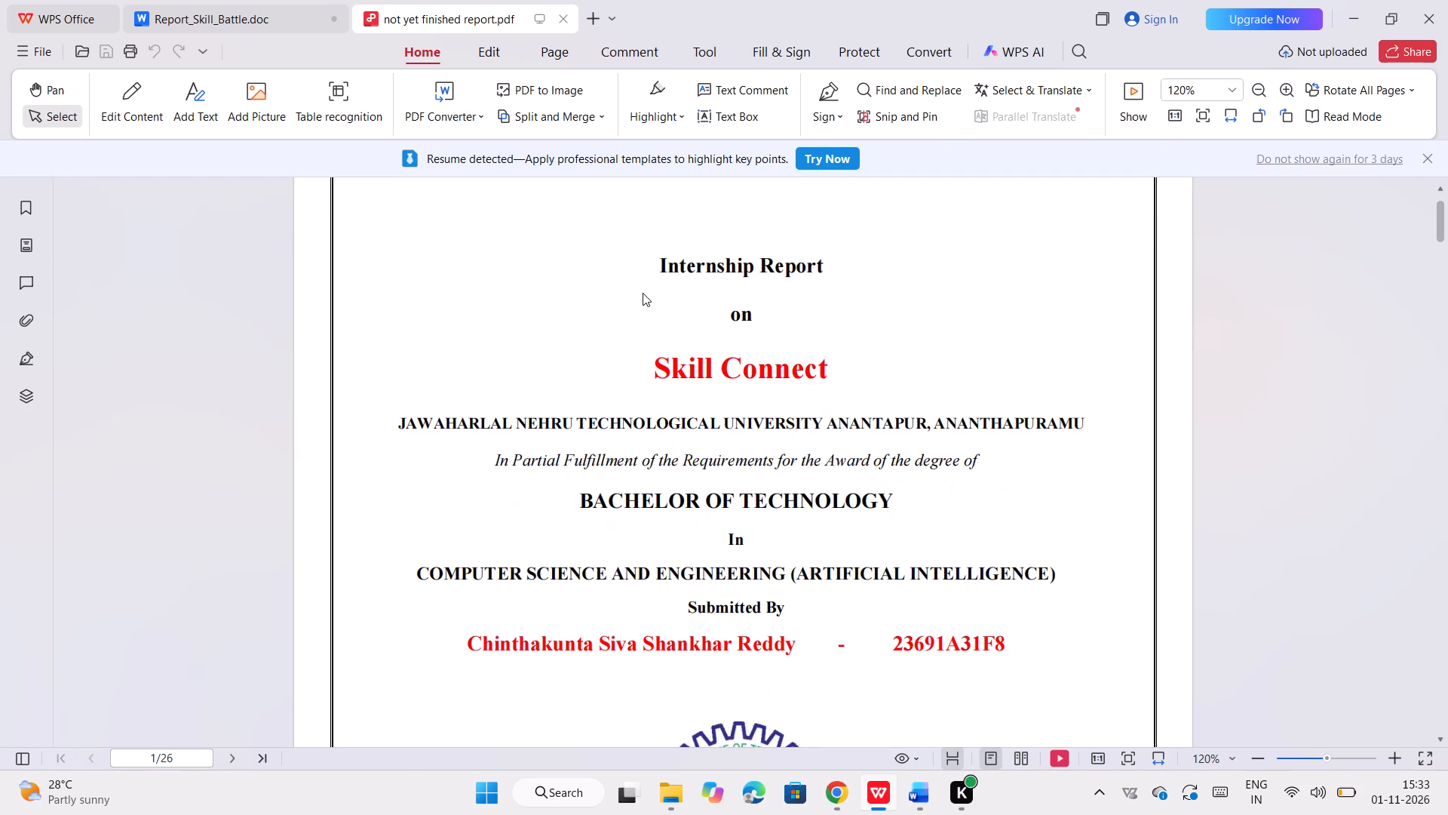
{"action": "scroll", "coordinate": [643, 293], "scroll_direction": "down", "scroll_amount": 8}
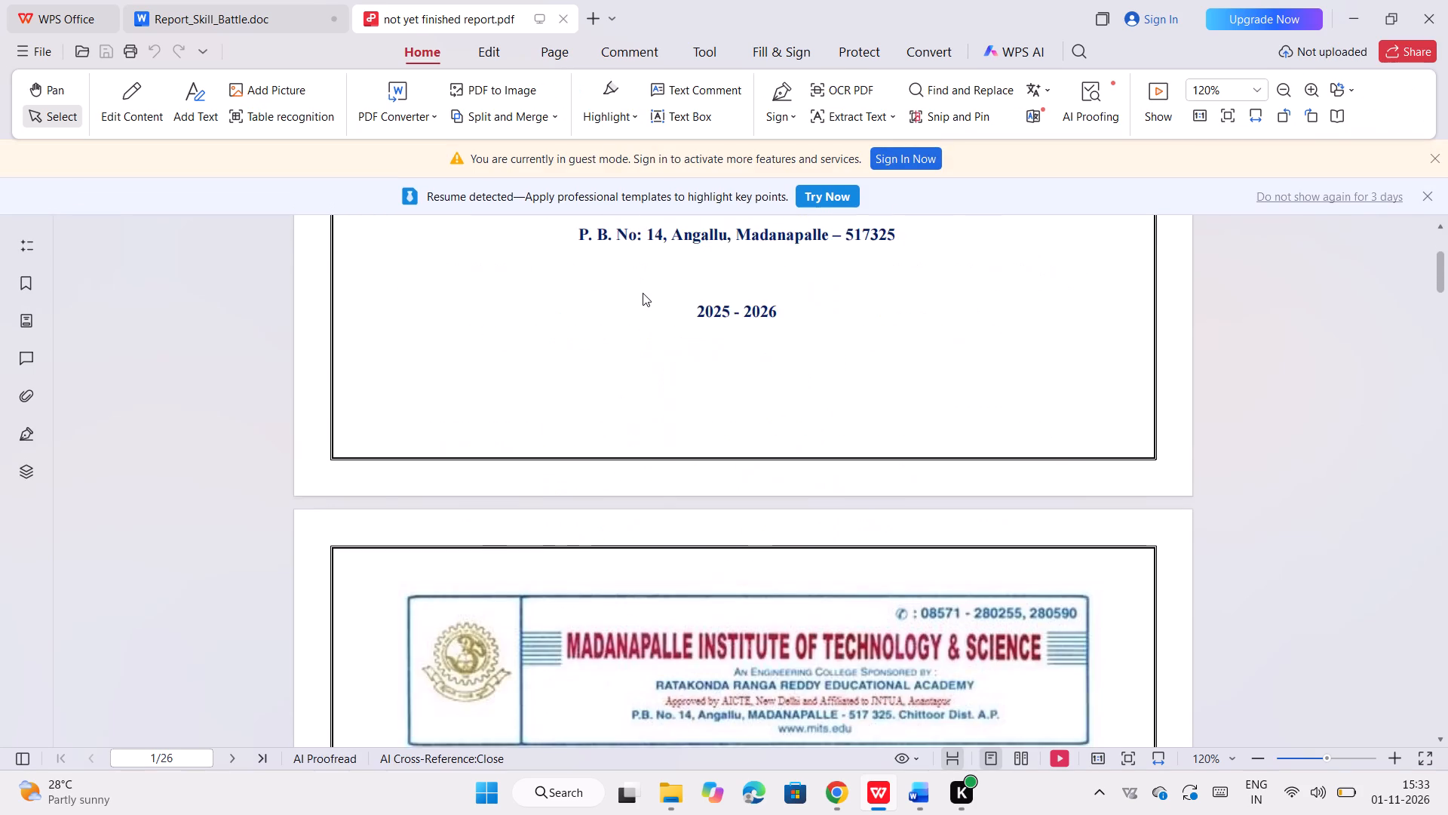
{"action": "scroll", "coordinate": [643, 293], "scroll_direction": "down", "scroll_amount": 6}
{"action": "left_click_drag", "start_coordinate": [572, 14], "coordinate": [564, 20]}
{"action": "left_click", "coordinate": [564, 20]}
{"action": "left_click", "coordinate": [564, 20]}
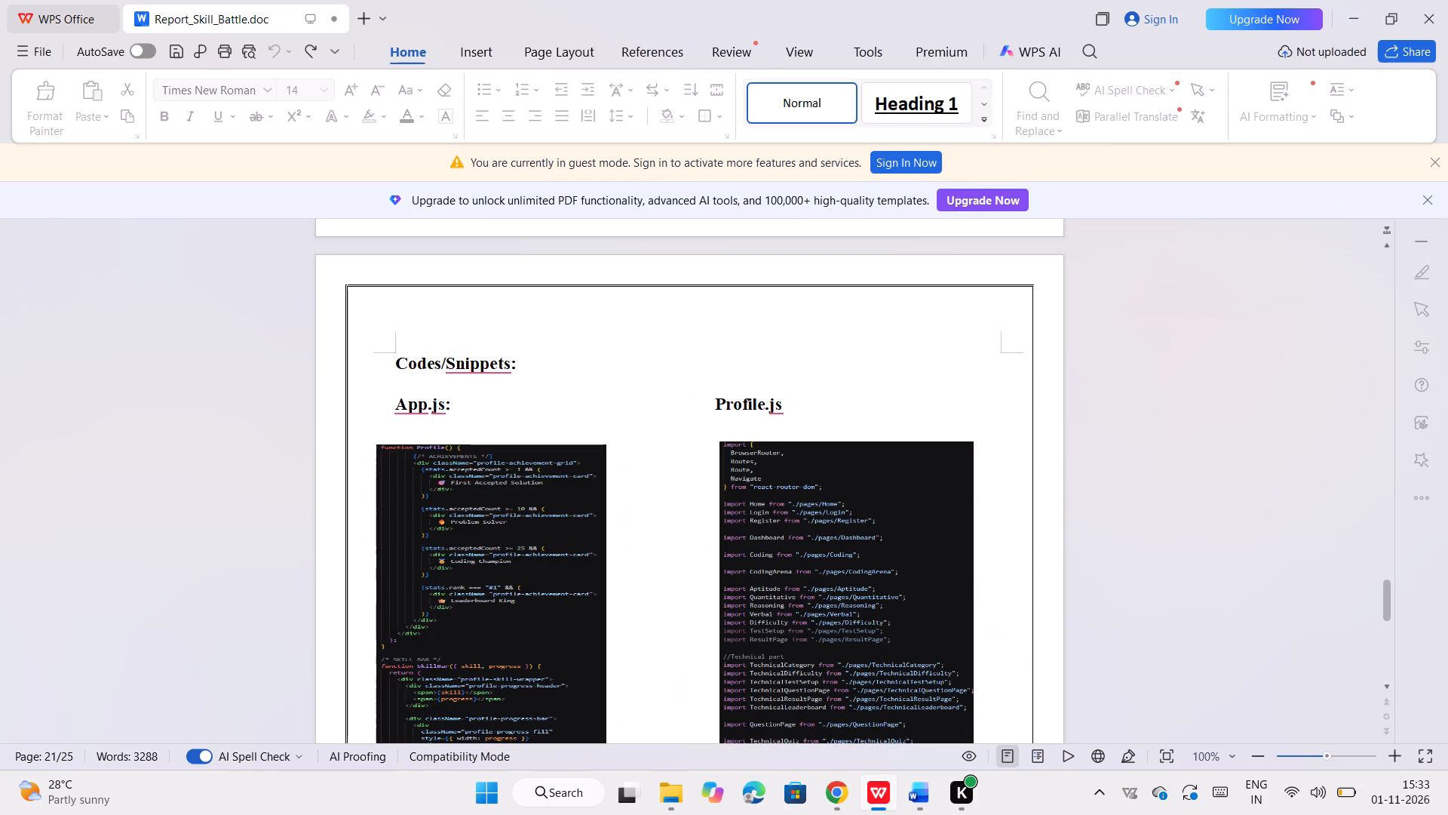
Copy the "not yet finished report" PDF file from the Project folder in File Explorer.
{"action": "left_click", "coordinate": [680, 691]}
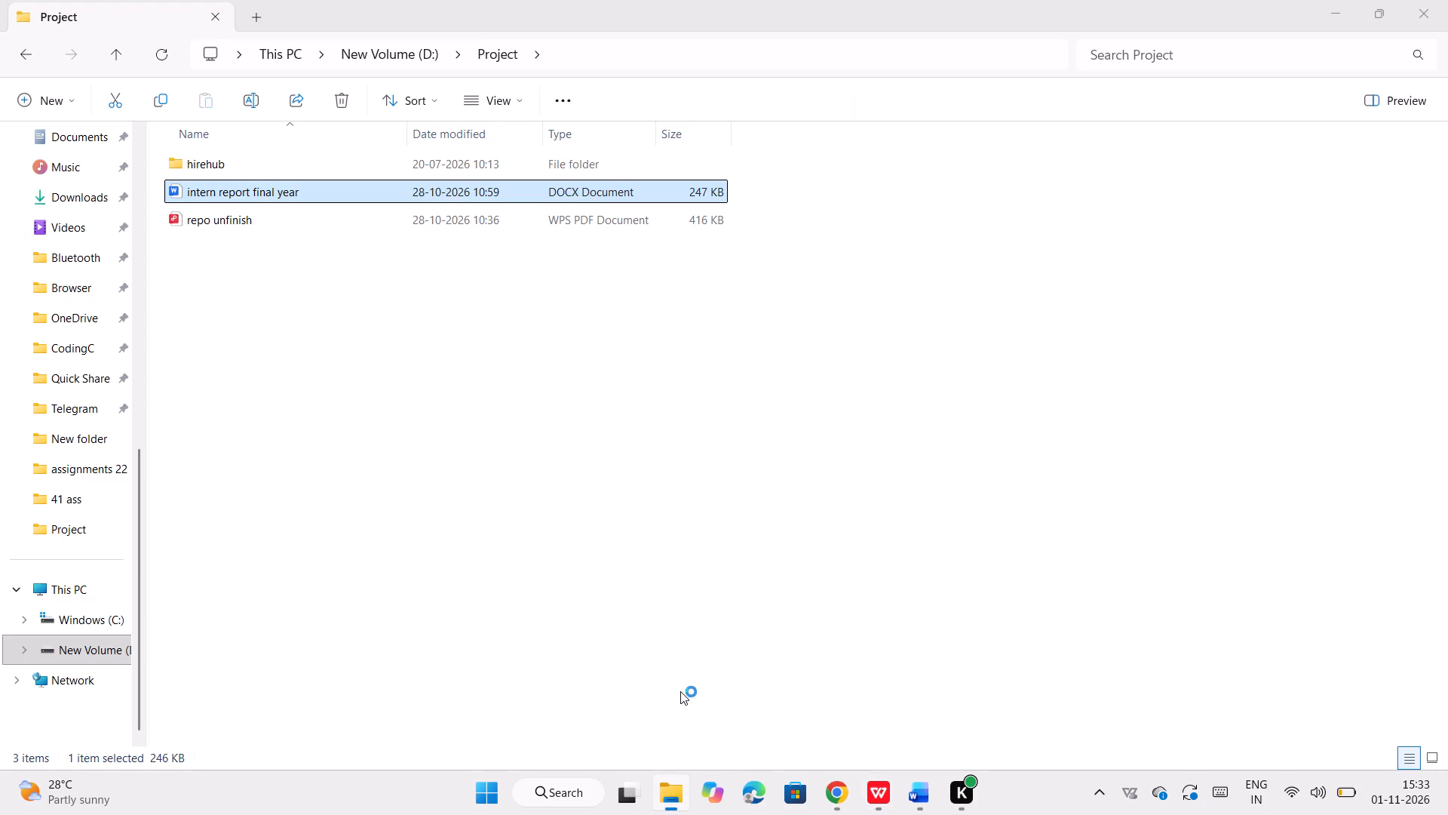
{"action": "left_click", "coordinate": [339, 213]}
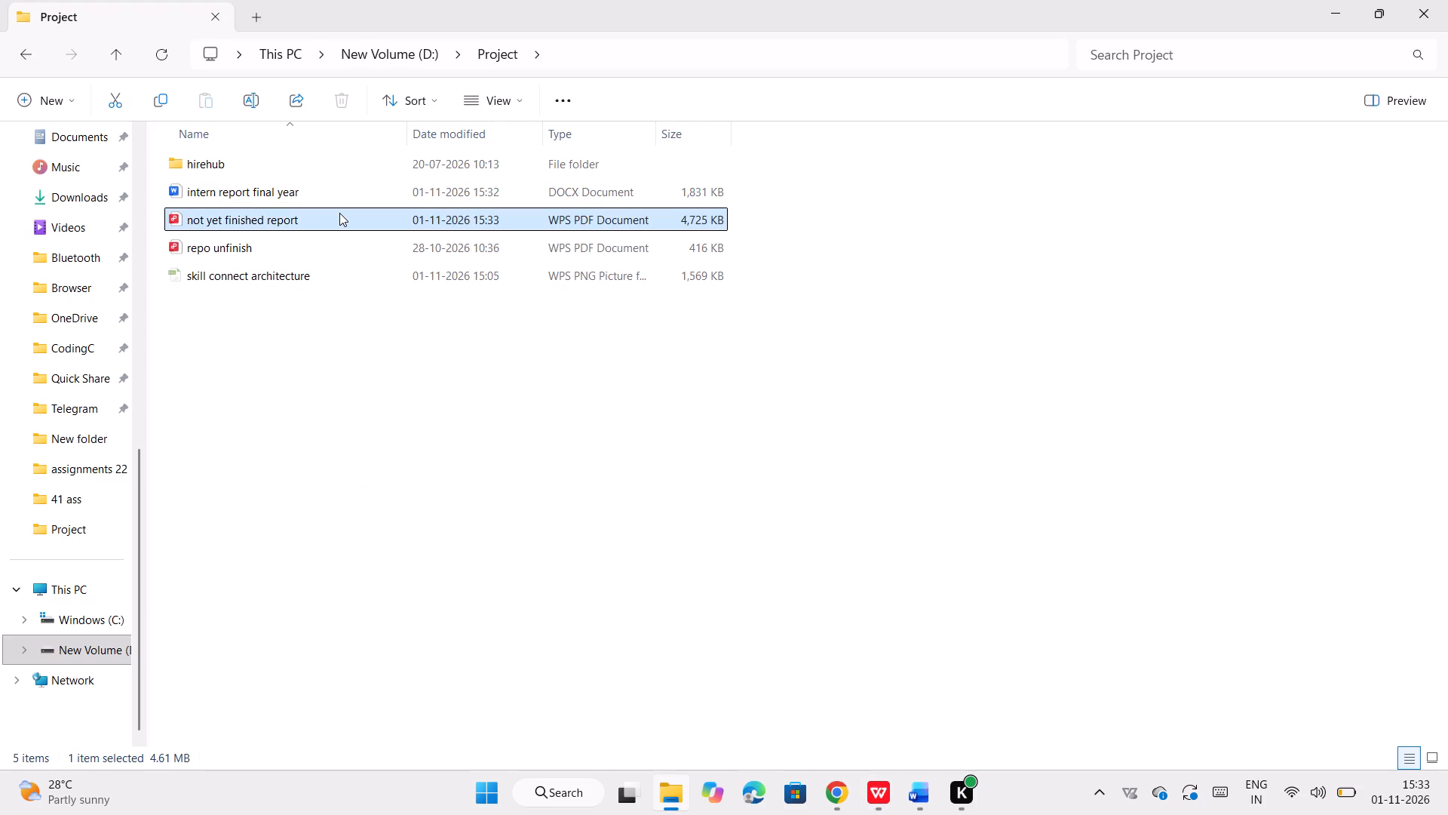
{"action": "key", "text": "ctrl+c"}
Switch from File Explorer to the WhatsApp window in Chrome.
{"action": "key", "text": "alt+Tab"}
{"action": "key", "text": "alt+Tab"}
{"action": "key", "text": "alt+Tab"}
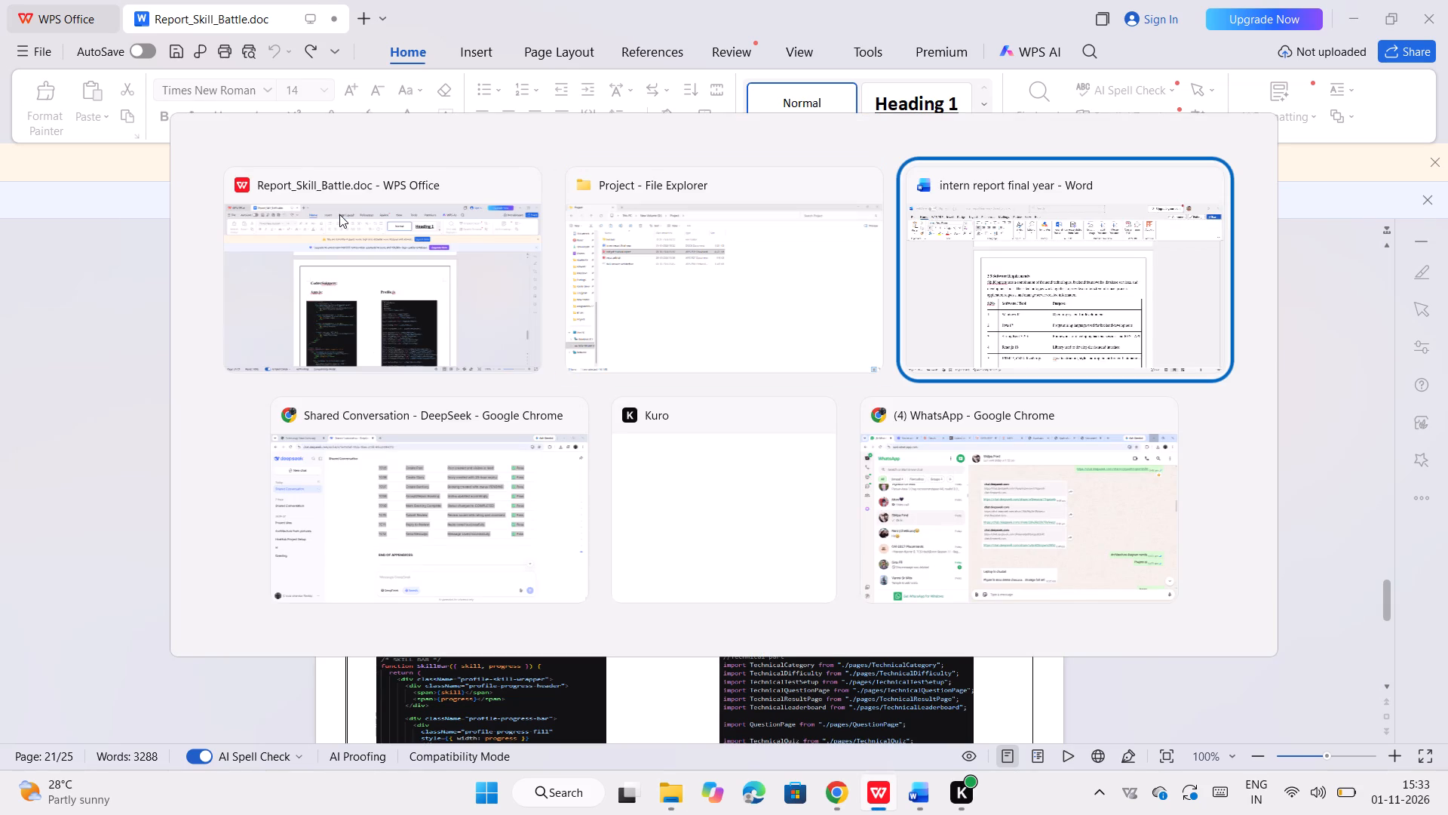
{"action": "key", "text": "alt+Tab"}
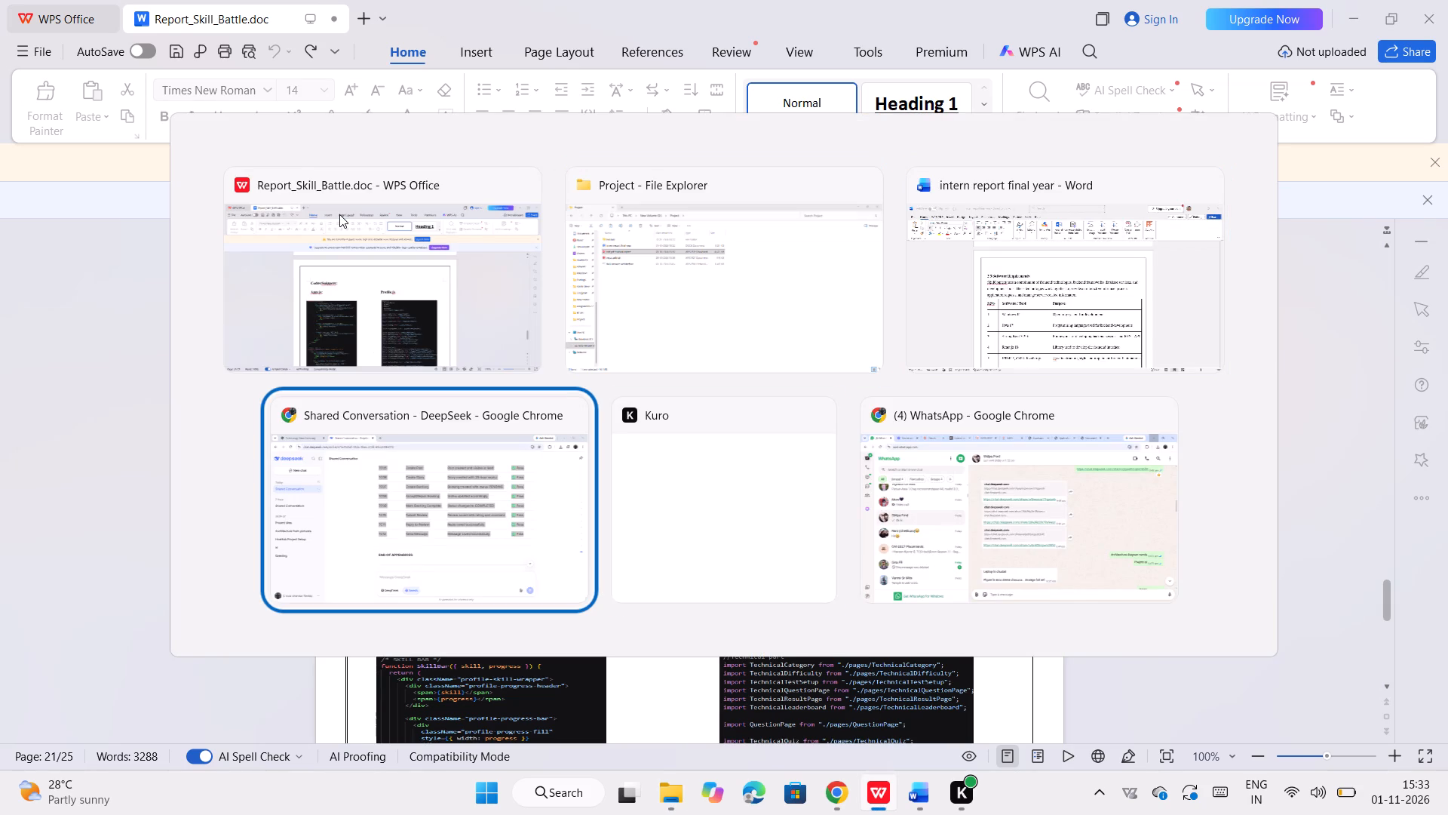
{"action": "key", "text": "alt+Tab"}
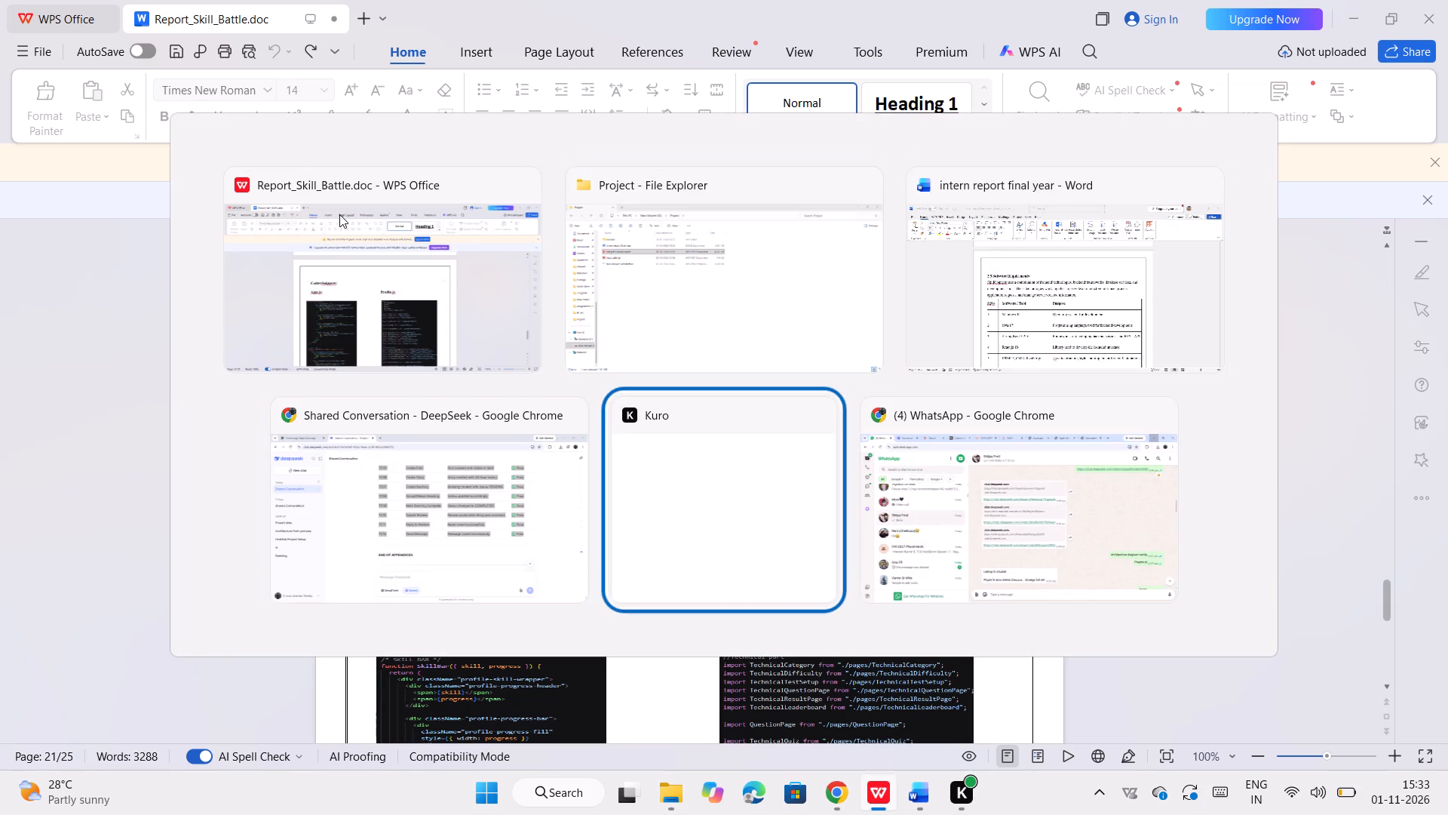